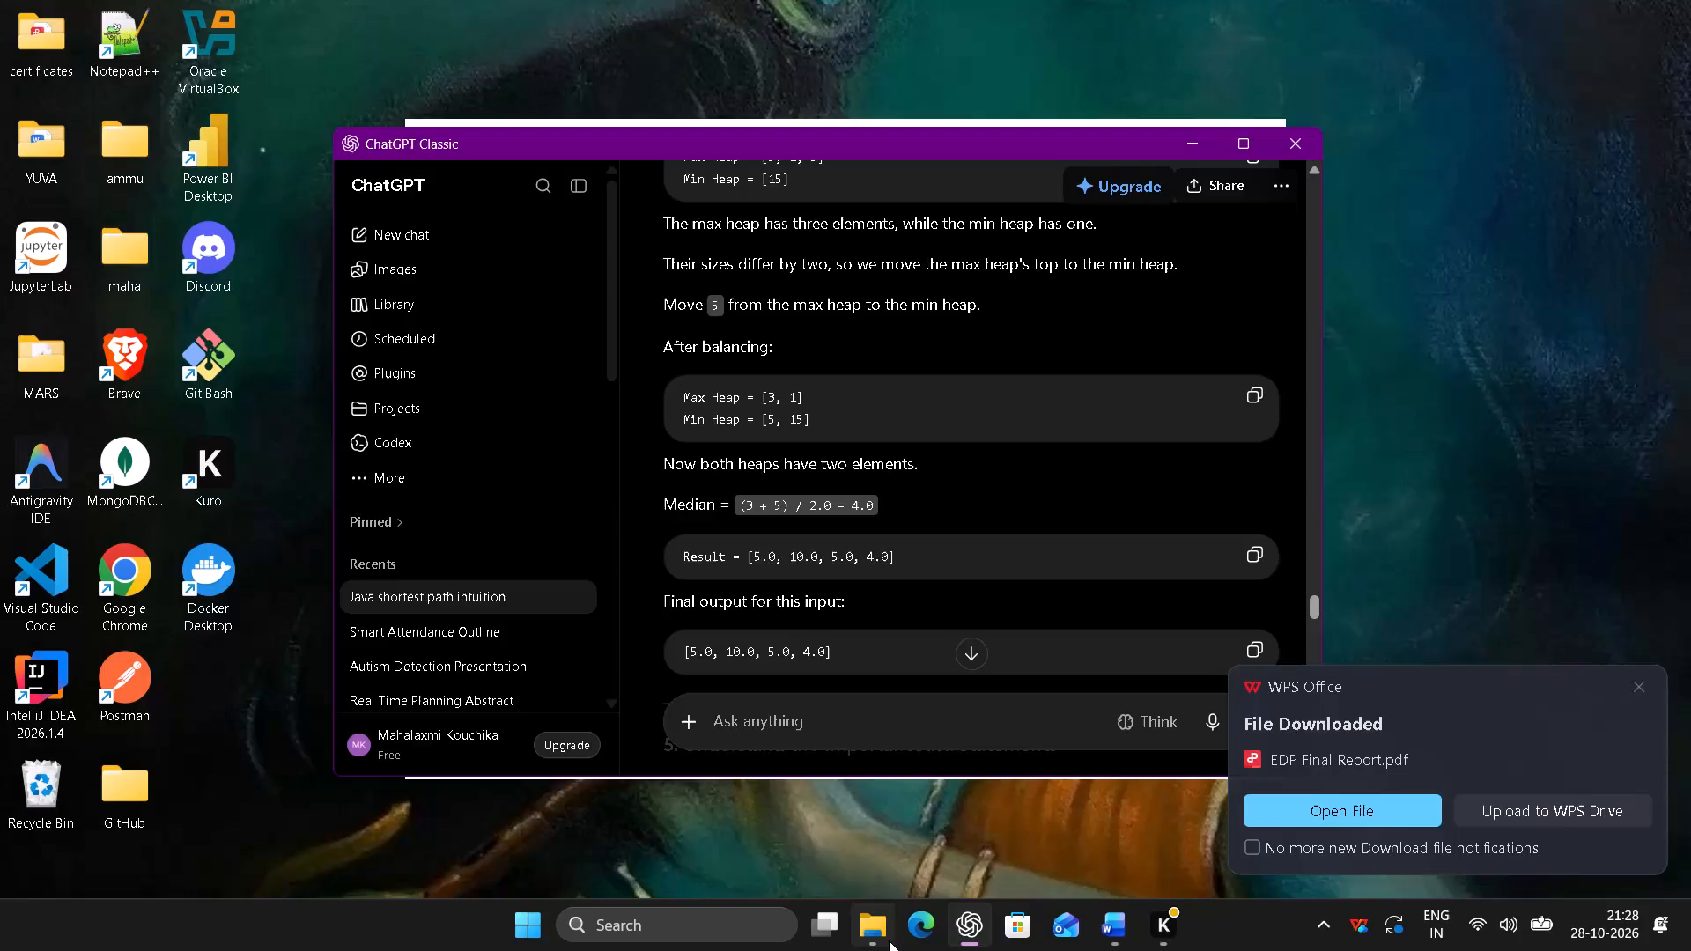
# Switch to File Explorer to bring up the Downloads folder.
pyautogui.click(889, 940)
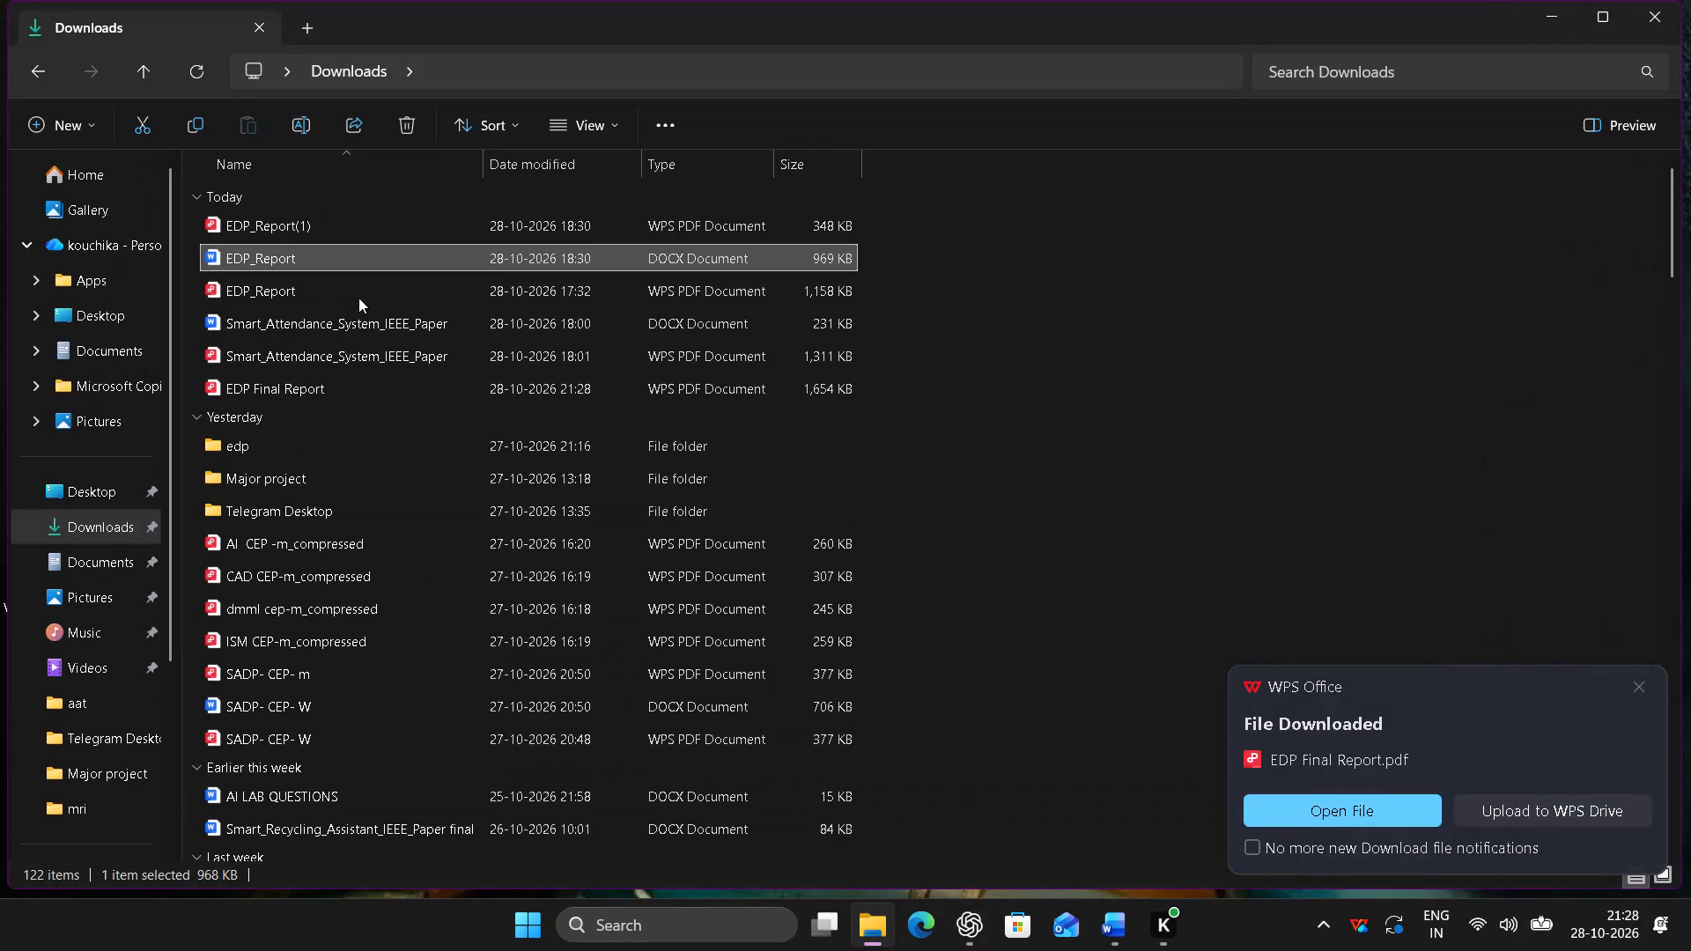
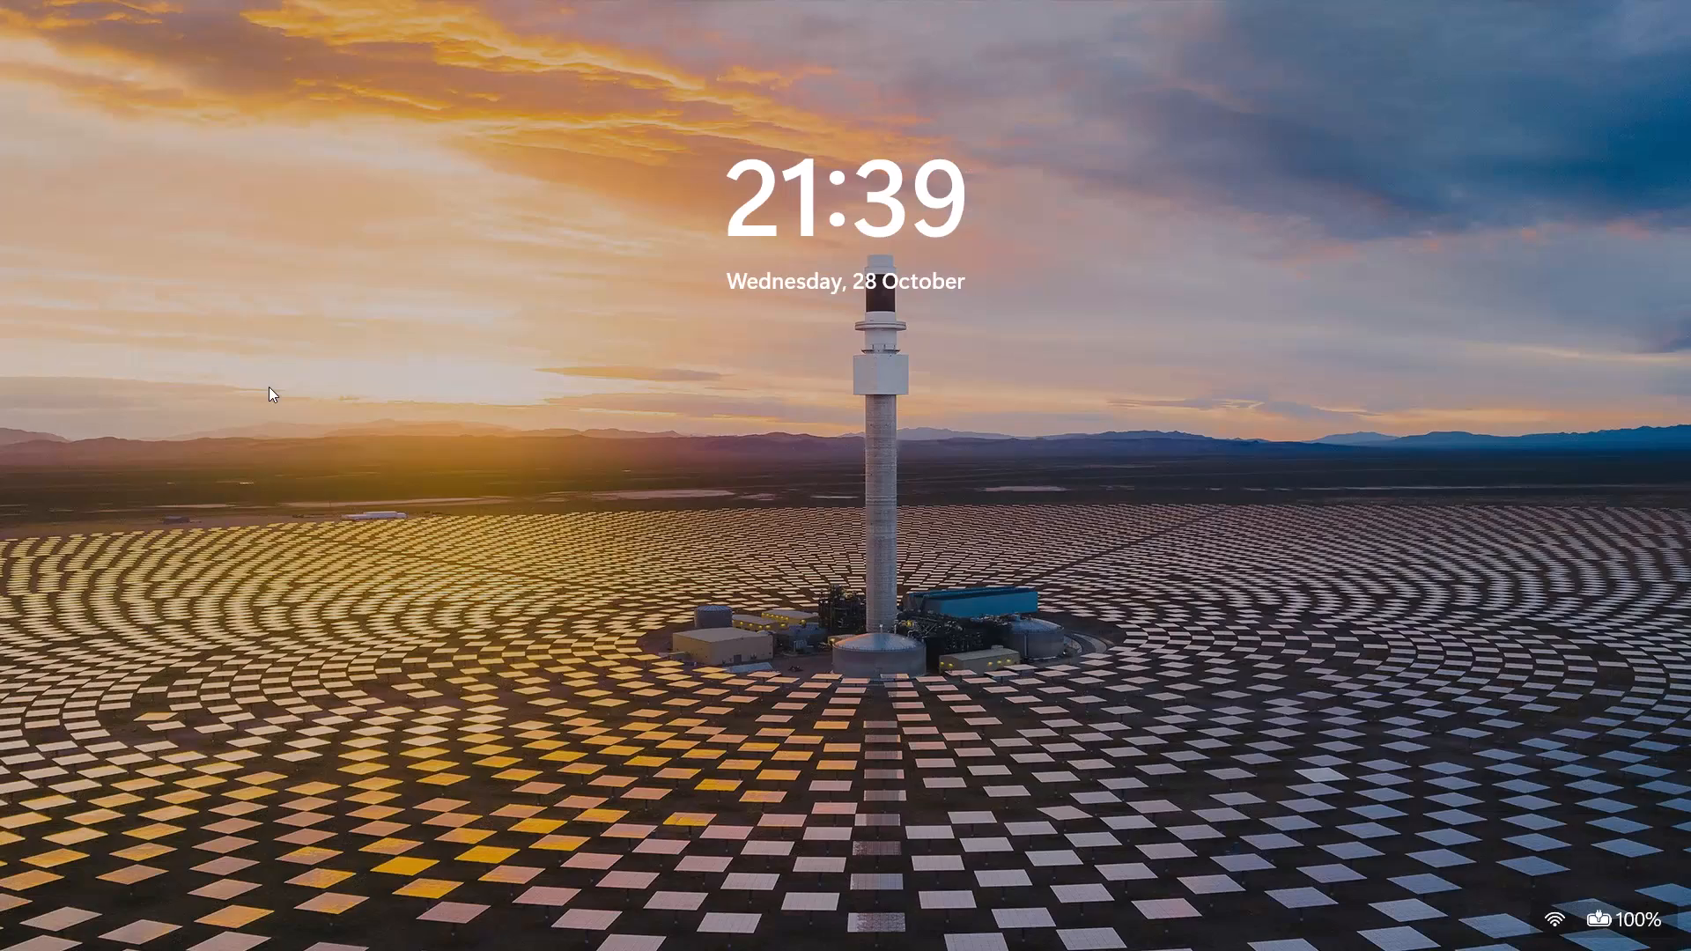
# Return from the lock screen to the Downloads folder and dismiss the WPS Office download notification.
pyautogui.press('Return')
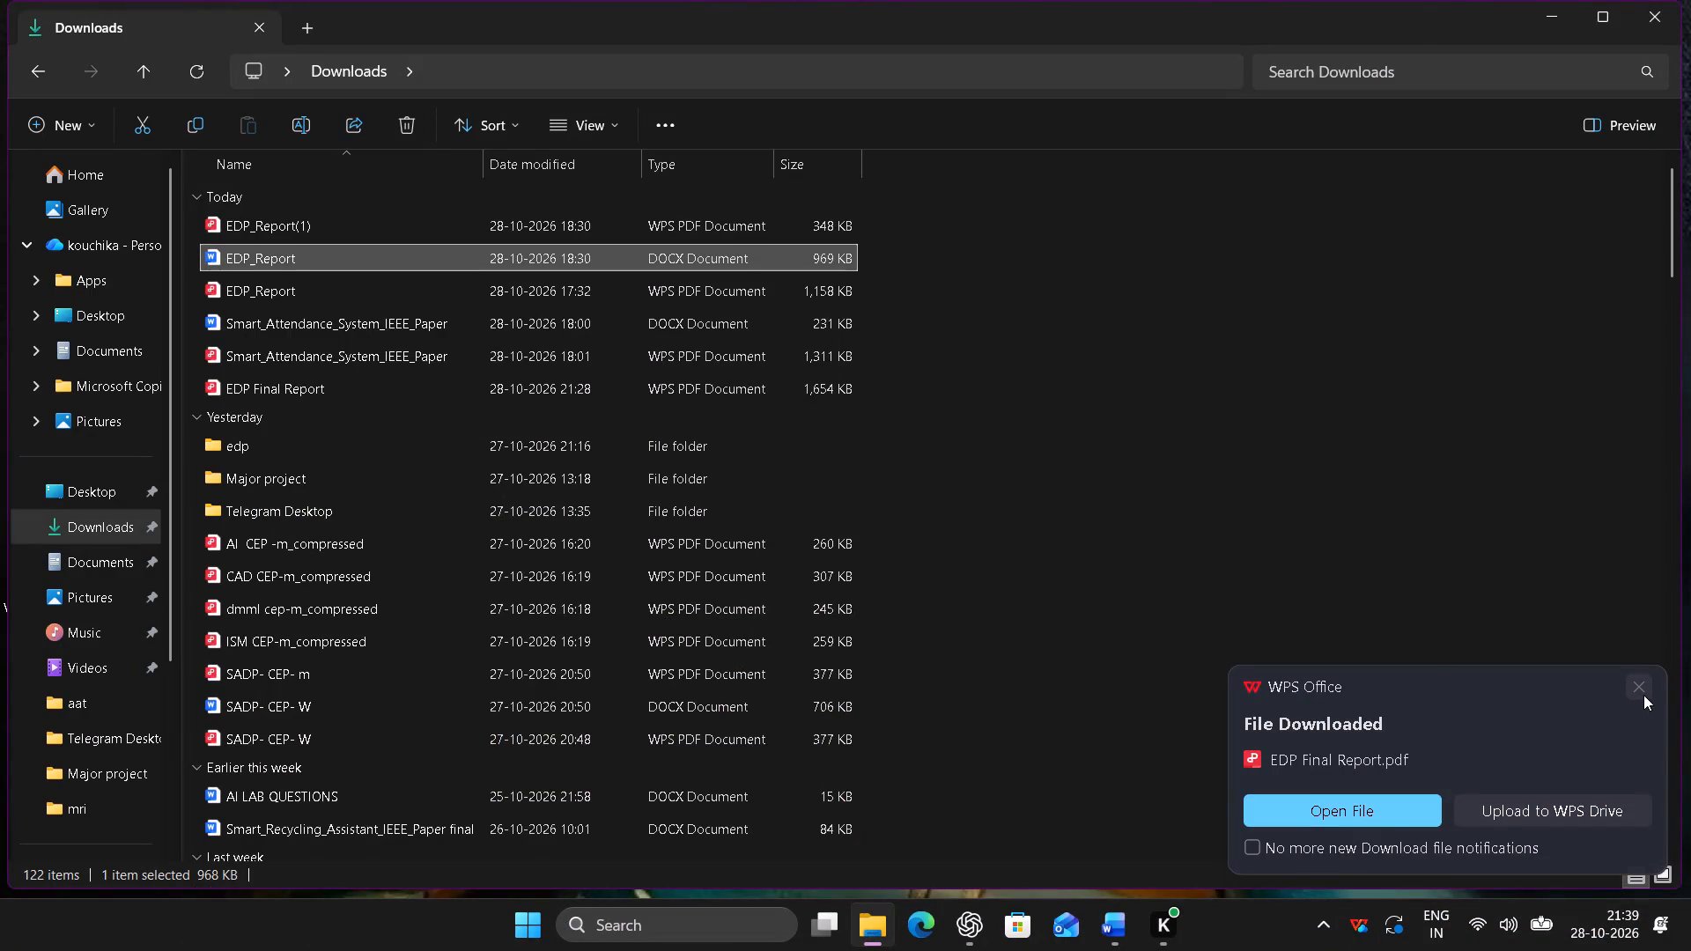
pyautogui.click(1643, 695)
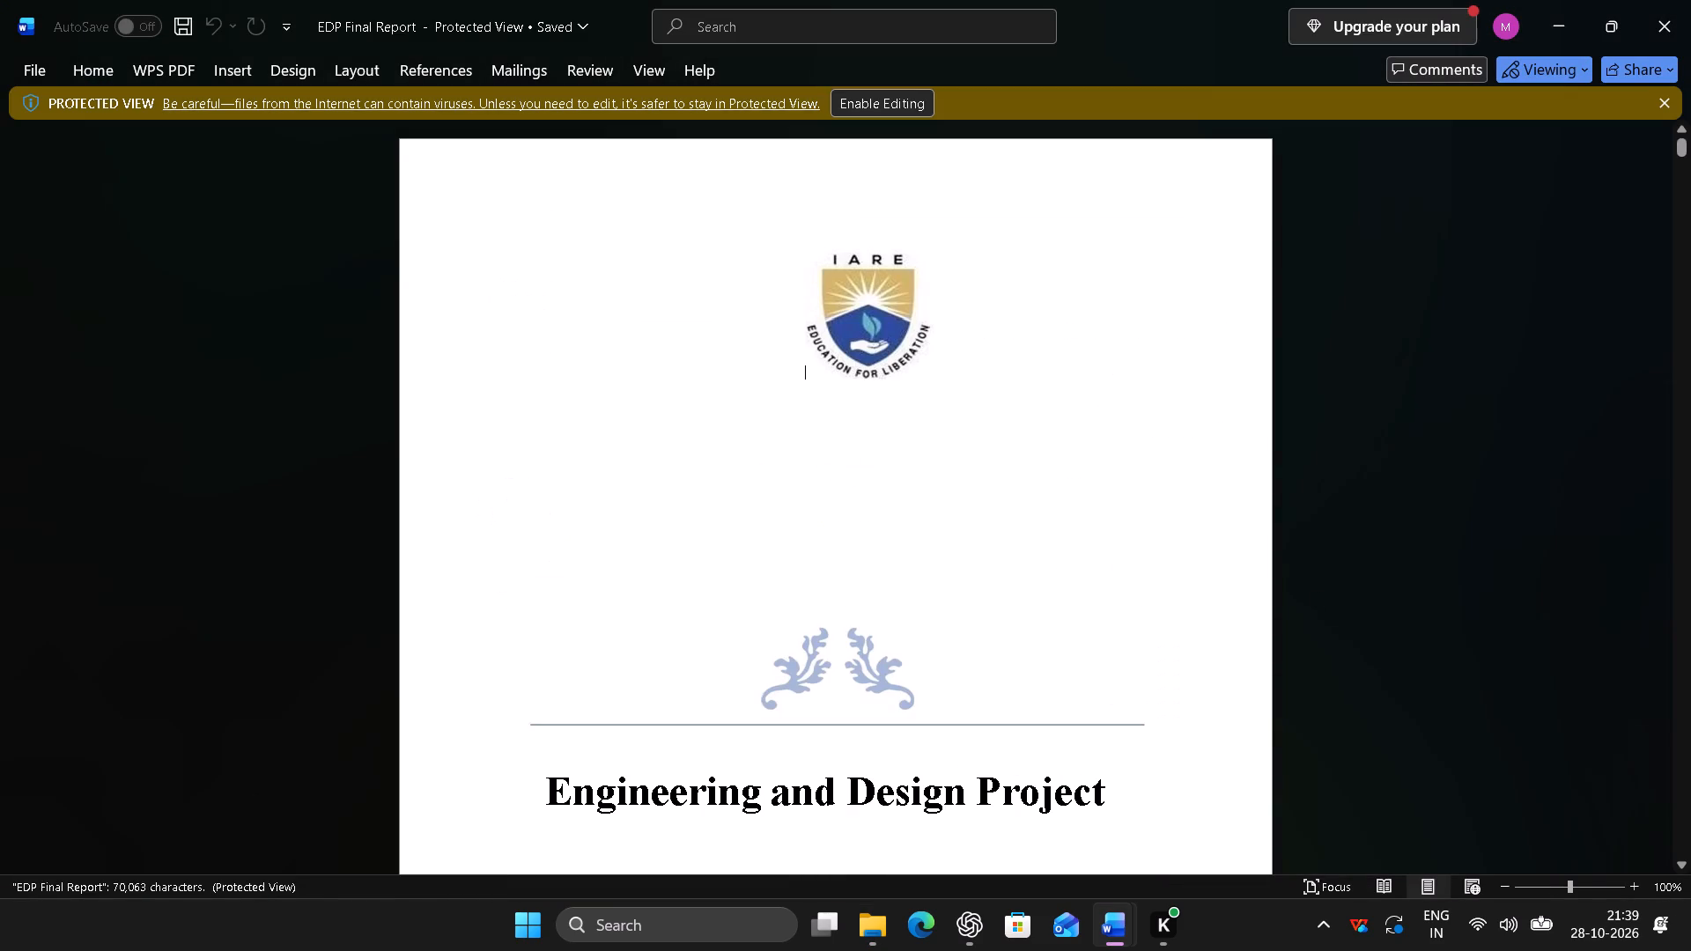
pyautogui.scroll(-1, 944, 643)
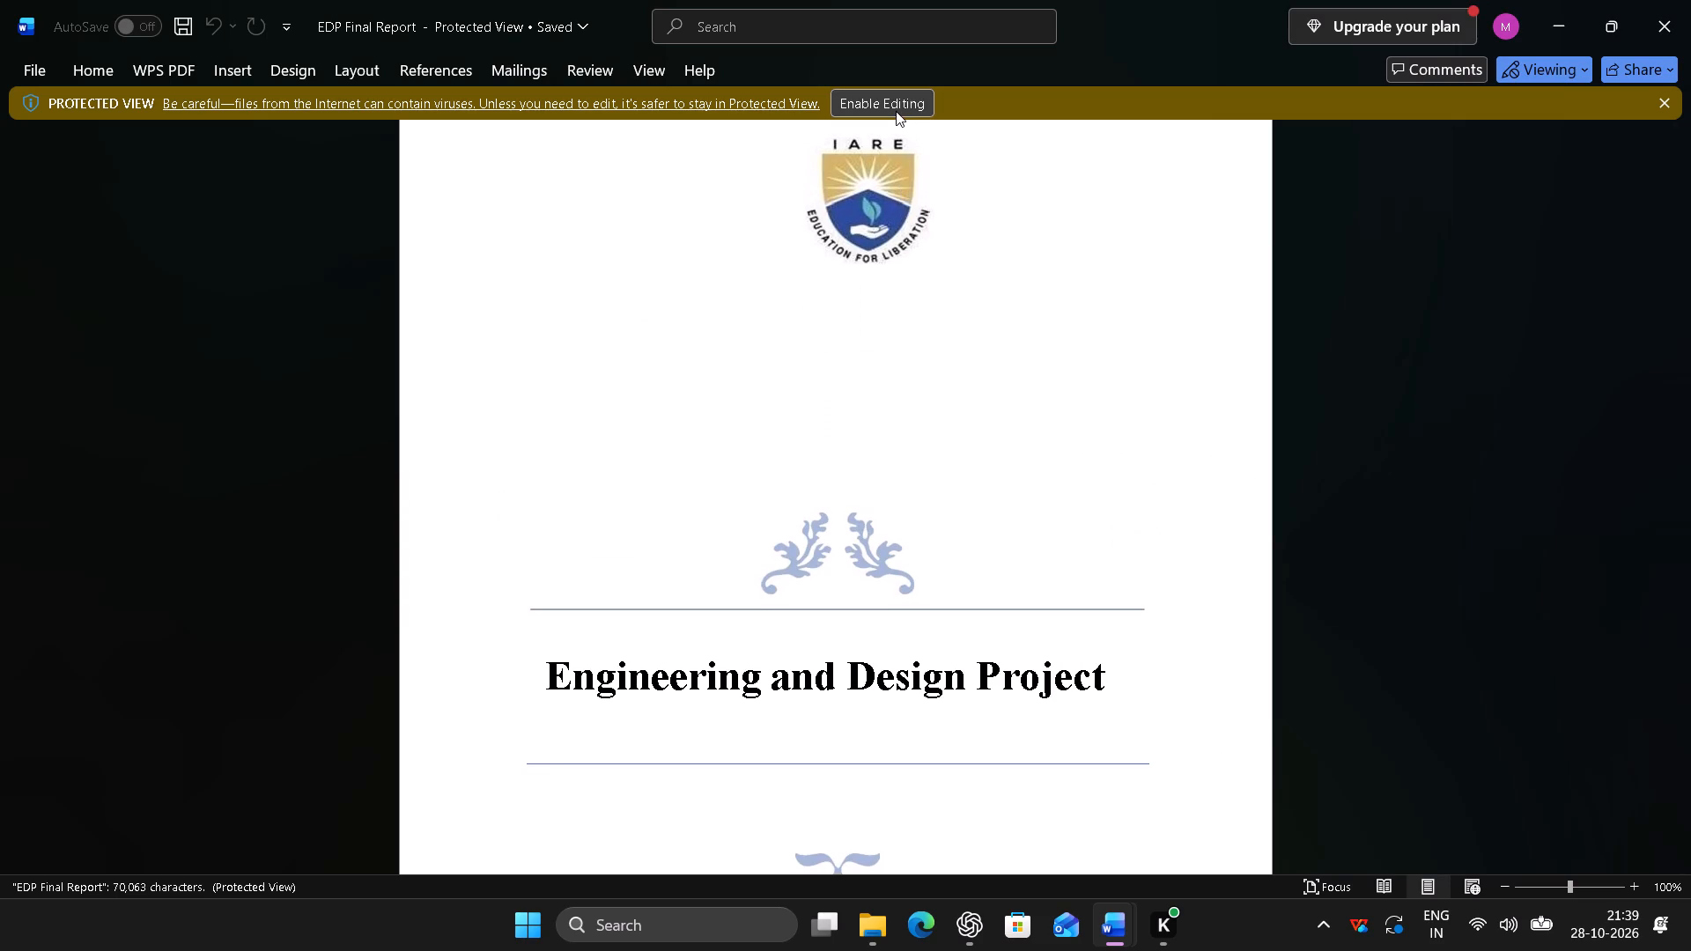
pyautogui.click(896, 111)
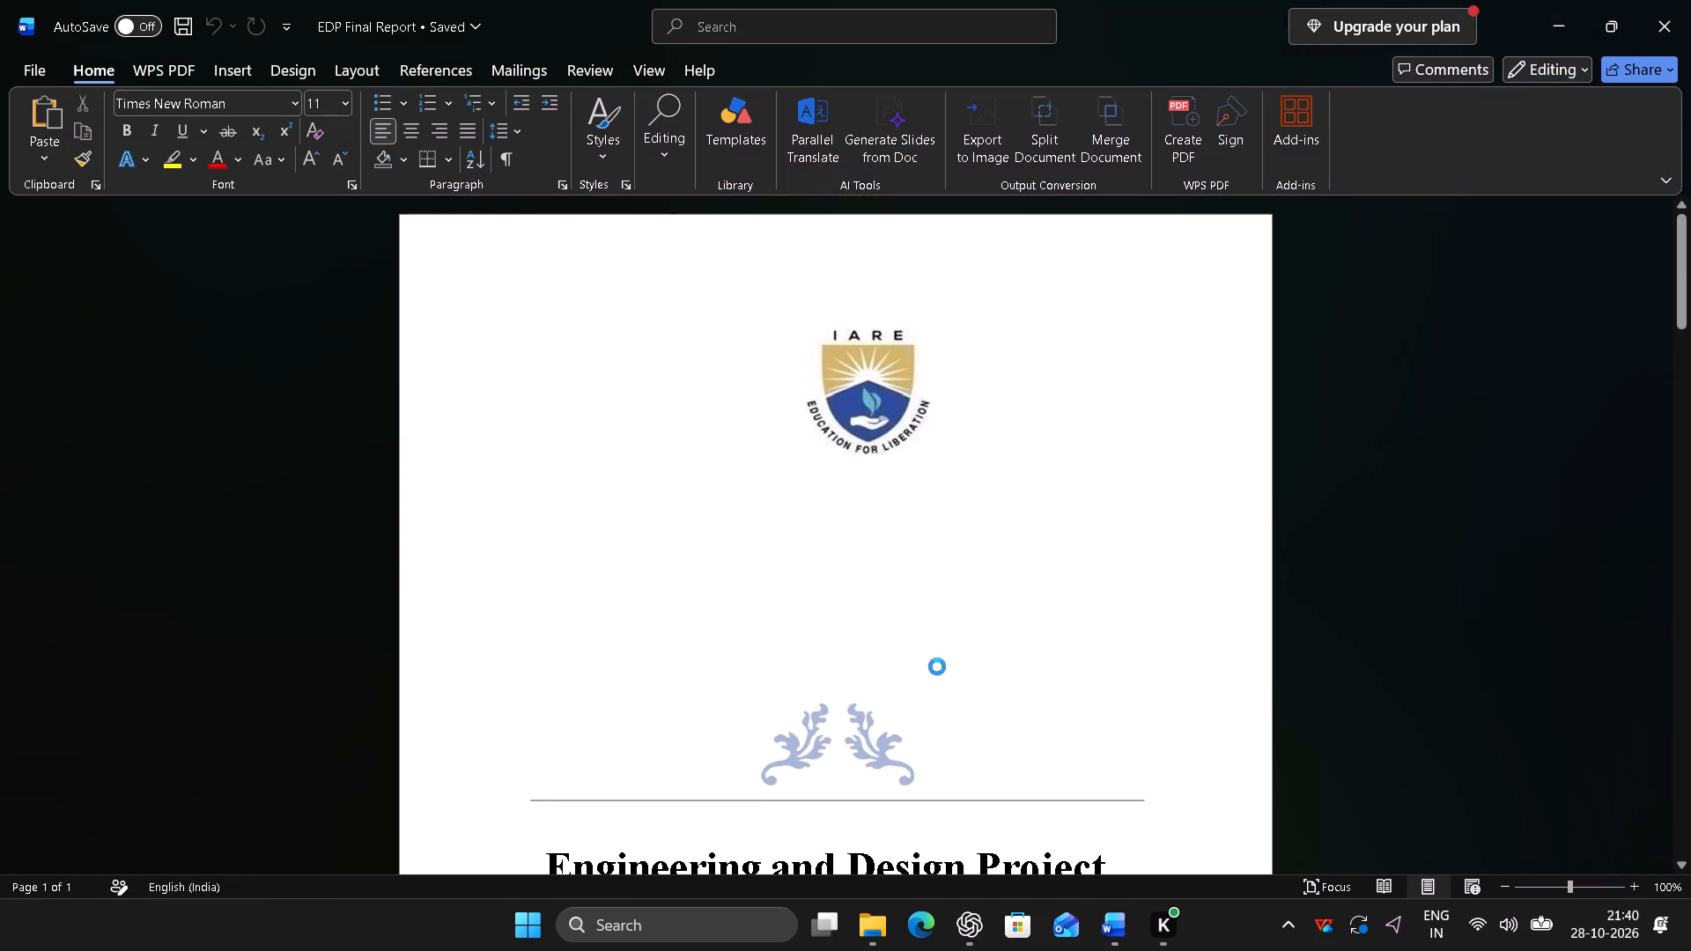
# Insert blank lines below the page 2 project title to push the repeated title block onto the following page.
pyautogui.scroll(-7, 937, 667)
pyautogui.scroll(1, 937, 667)
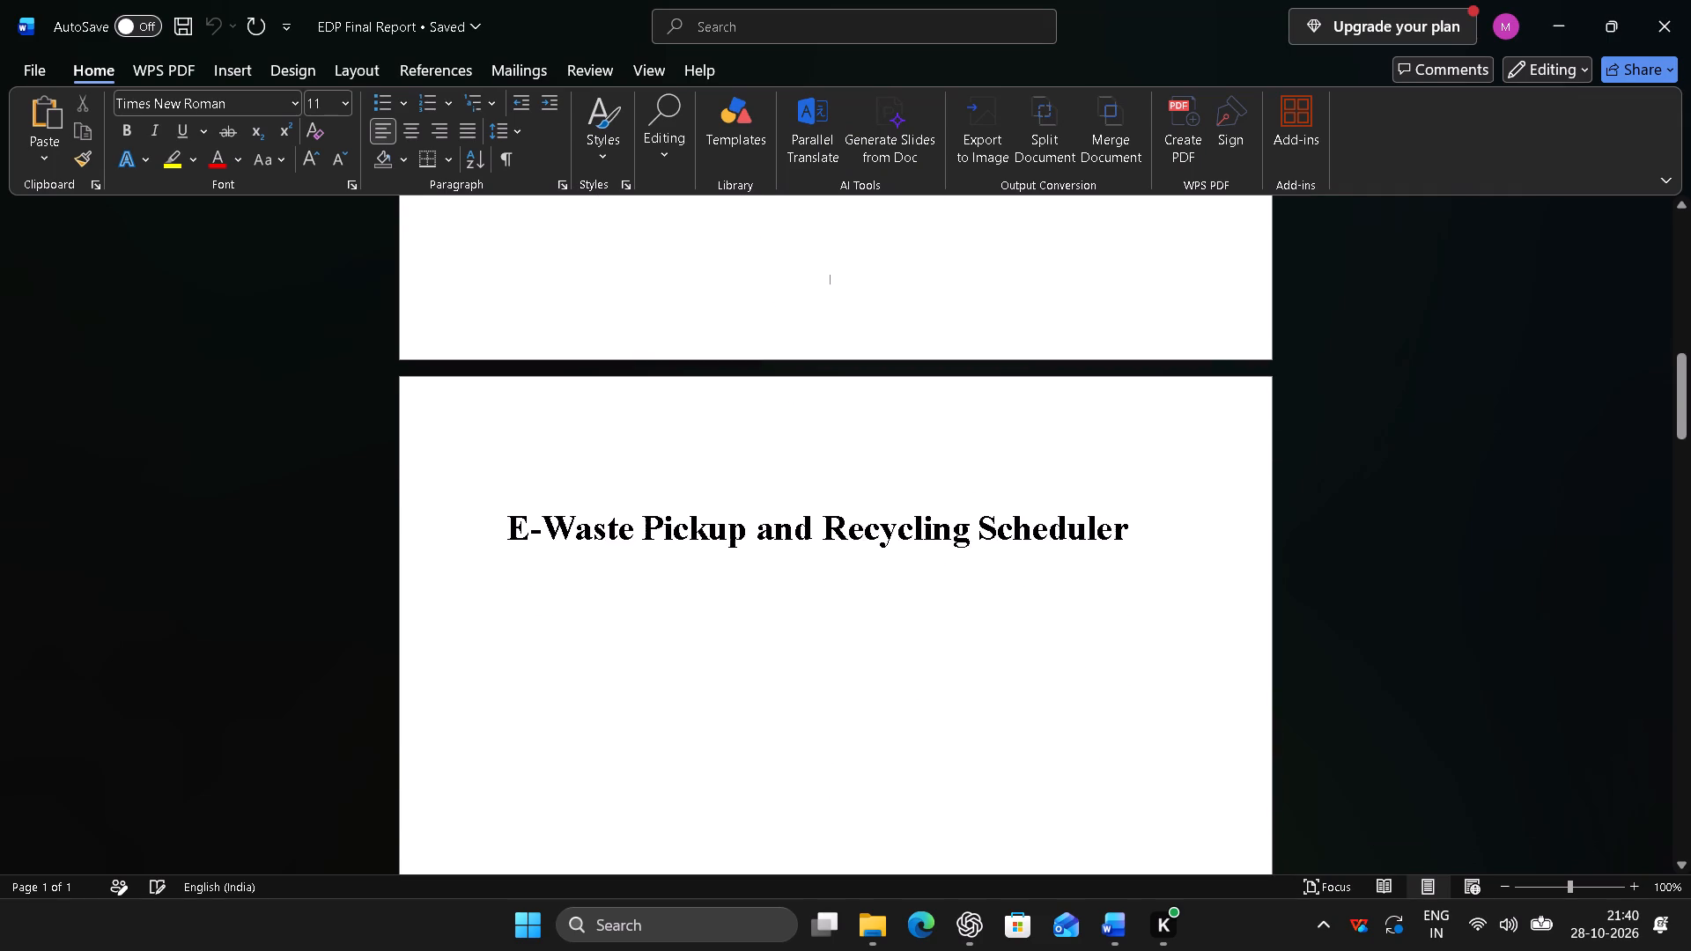
pyautogui.scroll(2, 937, 667)
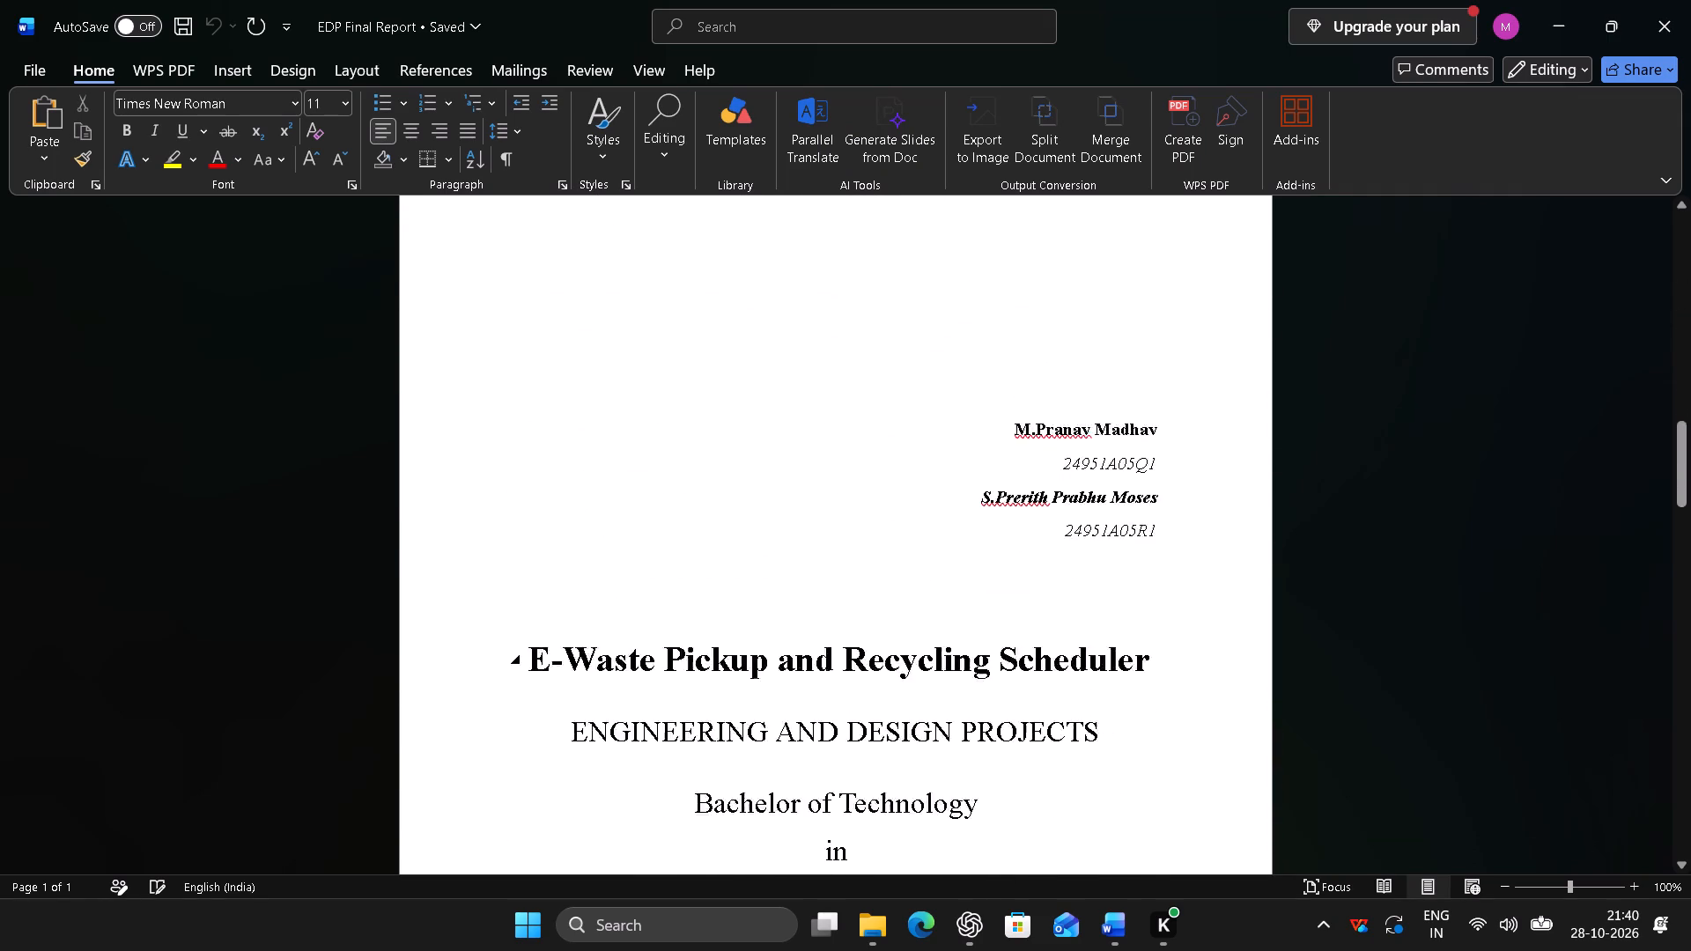
pyautogui.scroll(2, 937, 667)
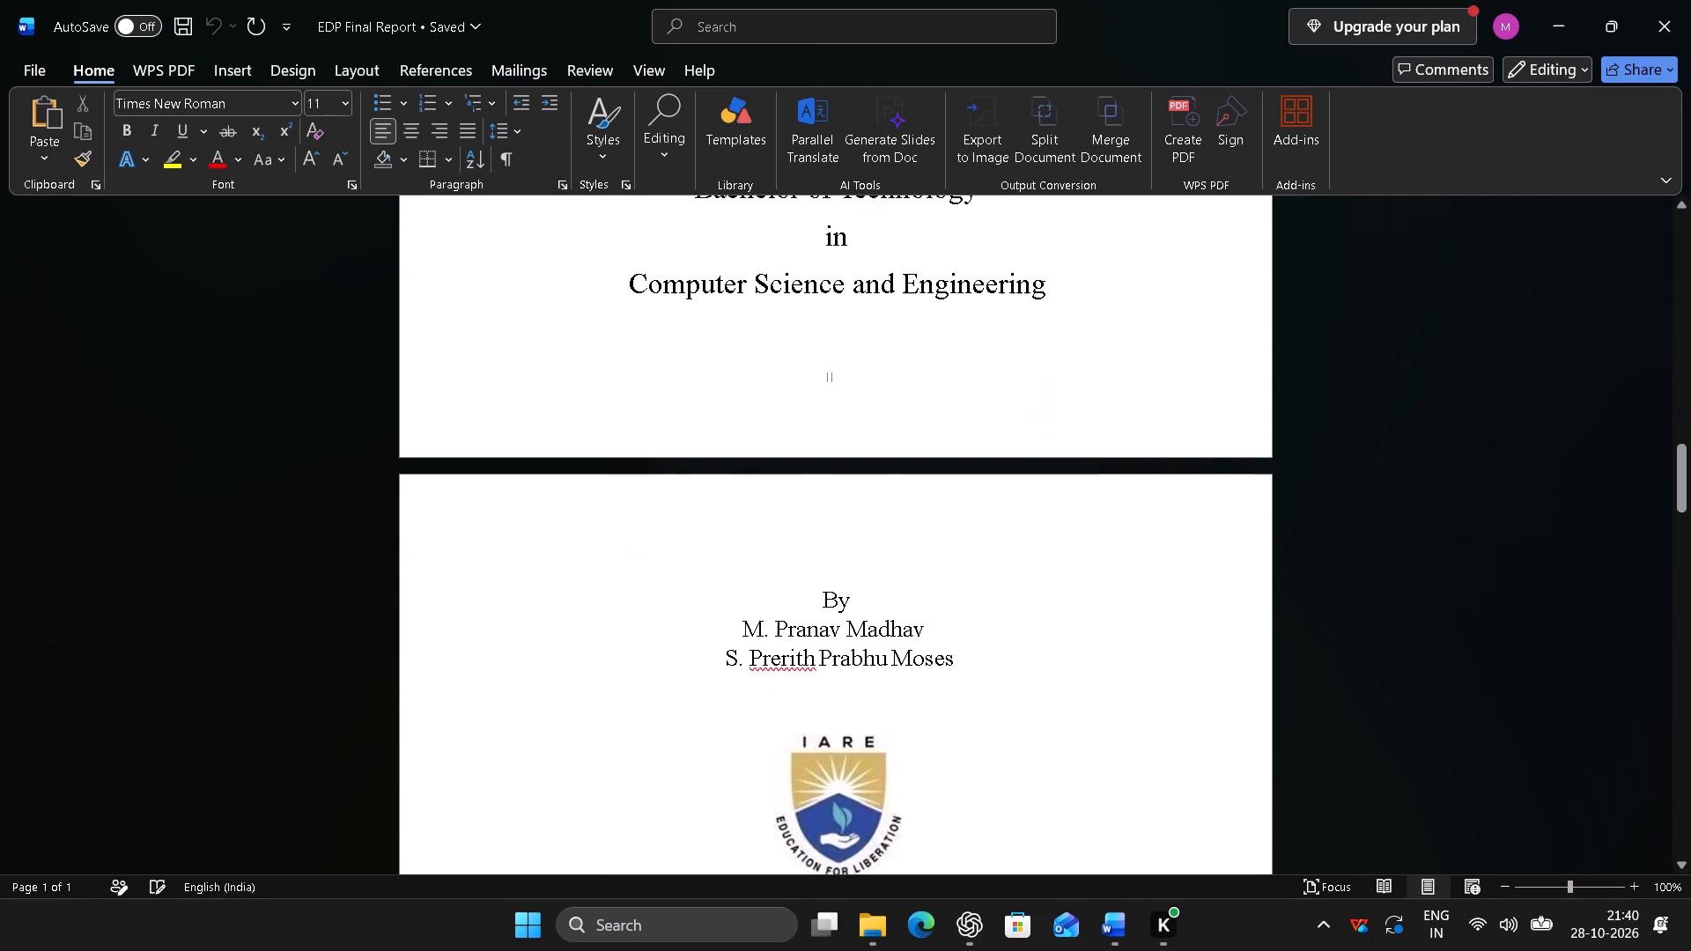
pyautogui.scroll(2, 911, 737)
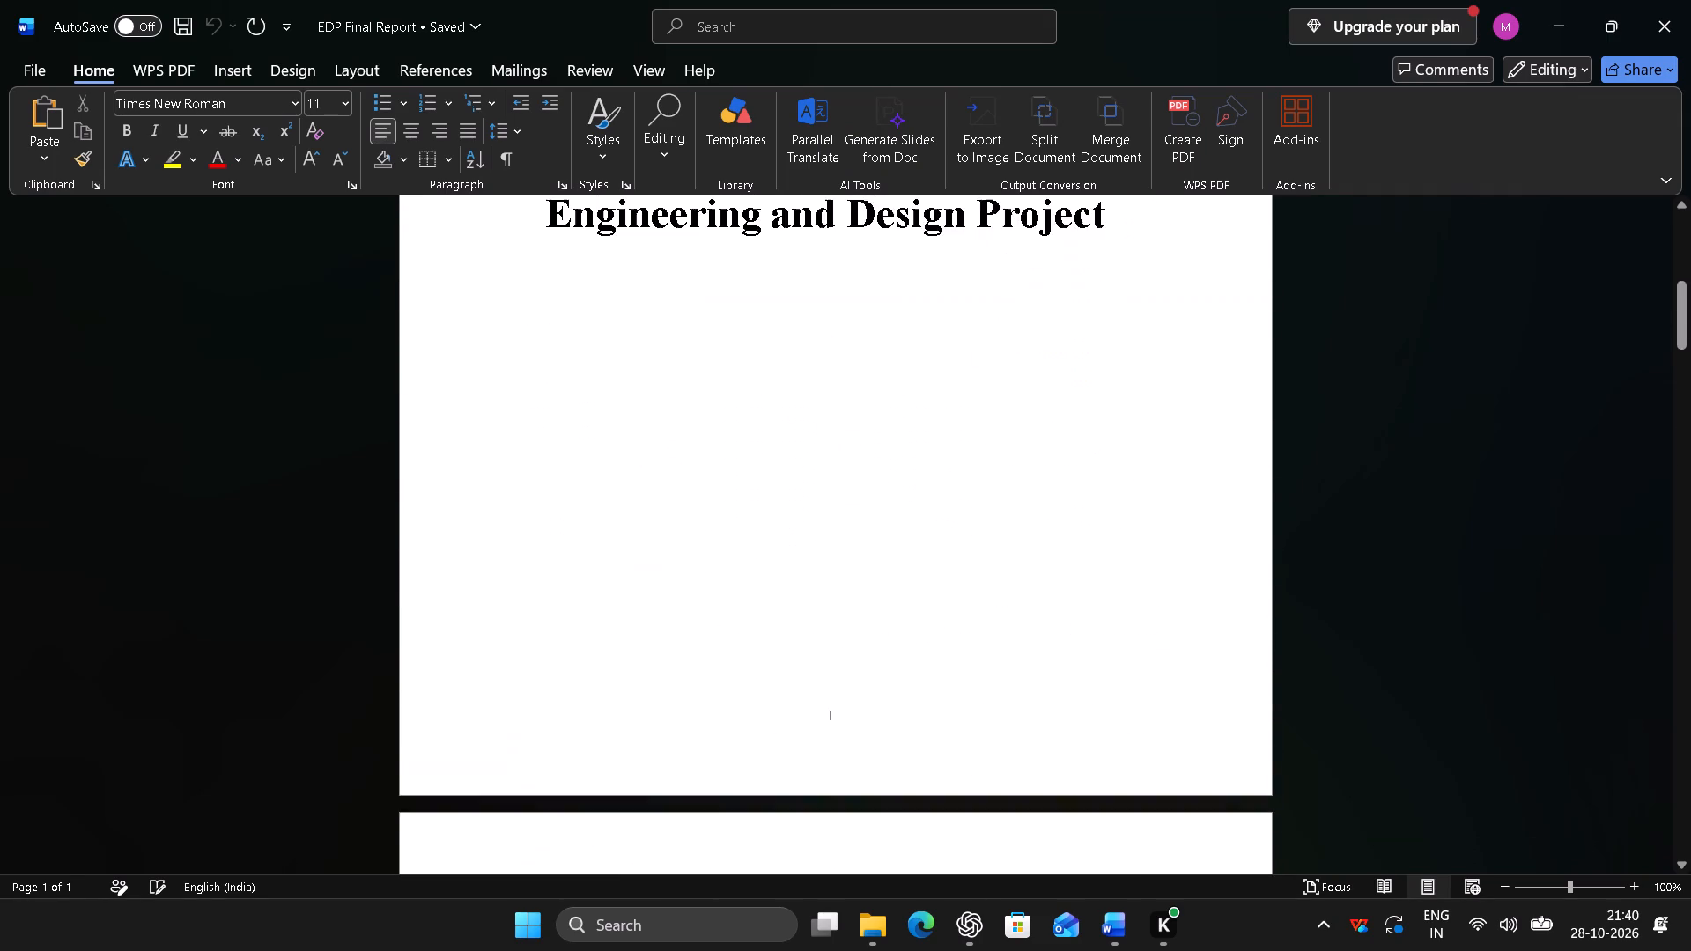
pyautogui.click(964, 768)
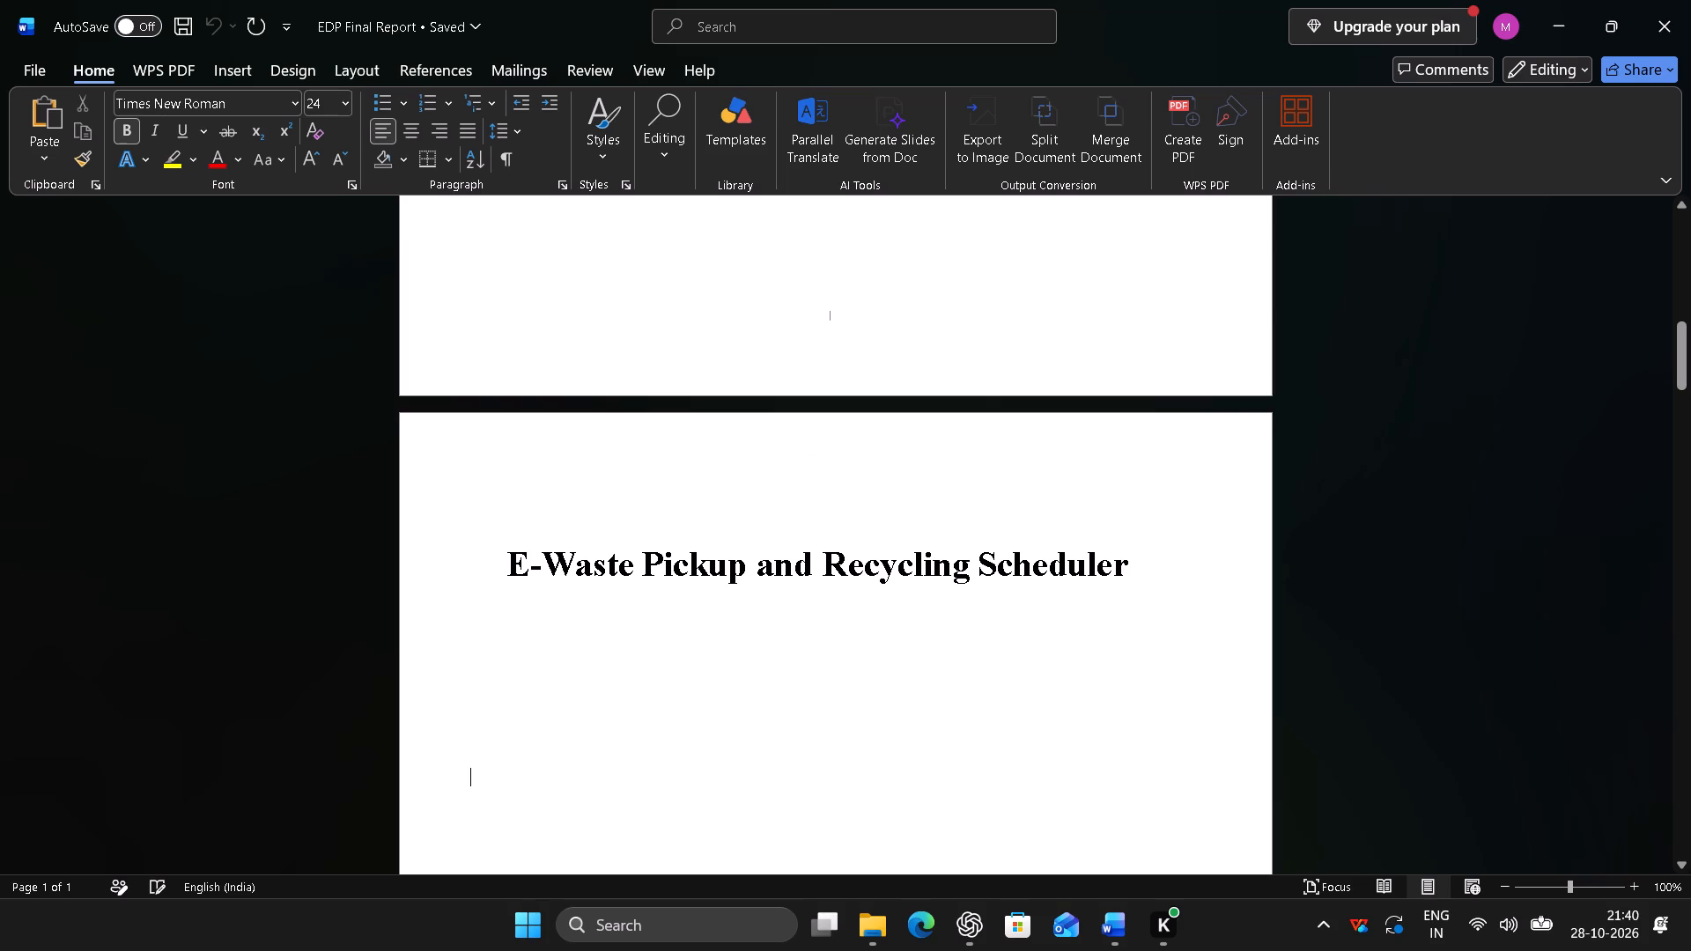
pyautogui.press('Return')
pyautogui.press('Return')
pyautogui.scroll(-5, 964, 768)
pyautogui.scroll(7, 964, 768)
pyautogui.press('Return')
pyautogui.press('Return')
pyautogui.press('Return')
pyautogui.press('Return')
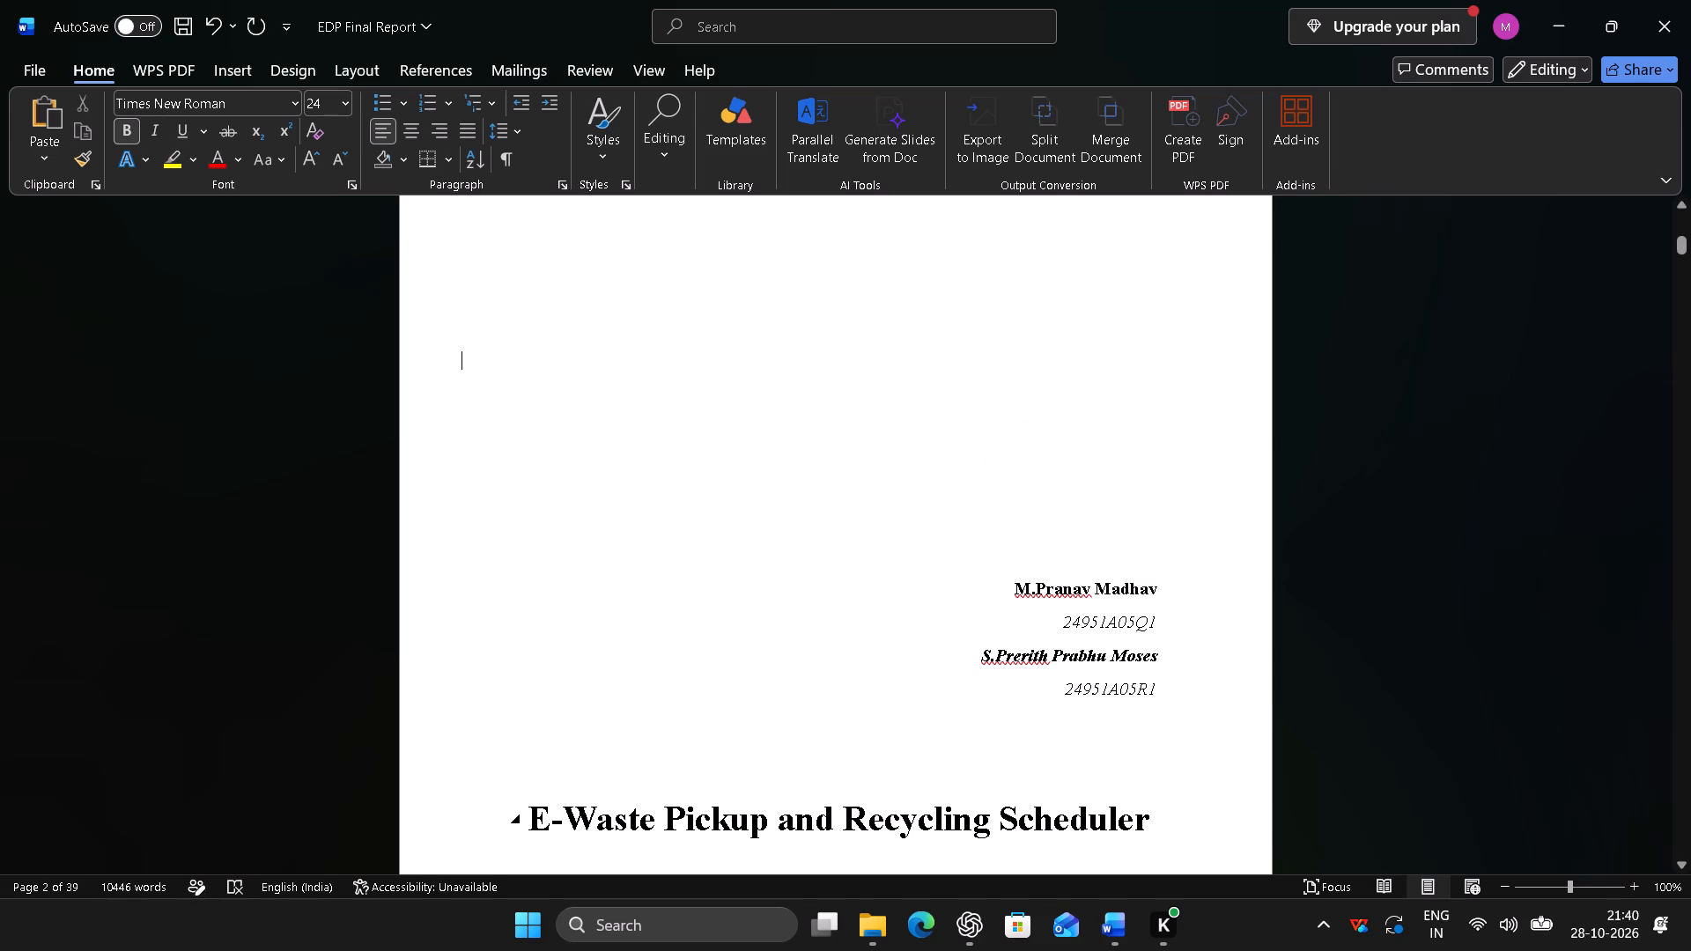
pyautogui.press('Return')
# Replace the page 2 title "E-Waste Pickup and Recycling Scheduler" with "Smart Attendance System".
pyautogui.hscroll(1, 964, 768)
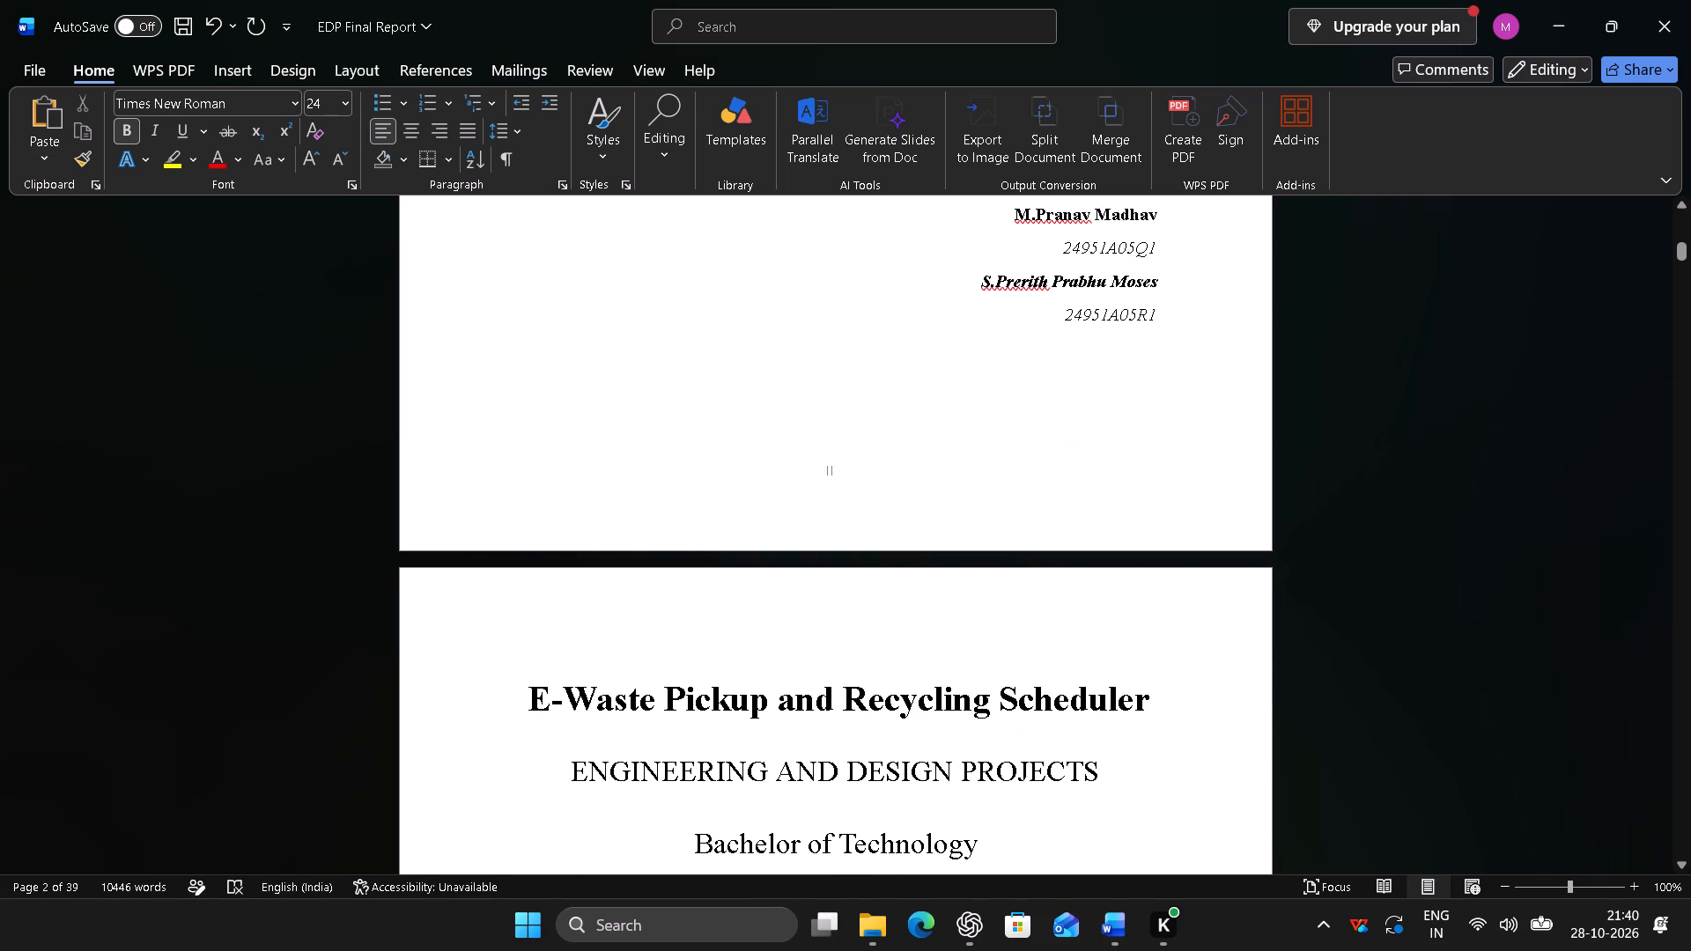
pyautogui.hscroll(2, 964, 768)
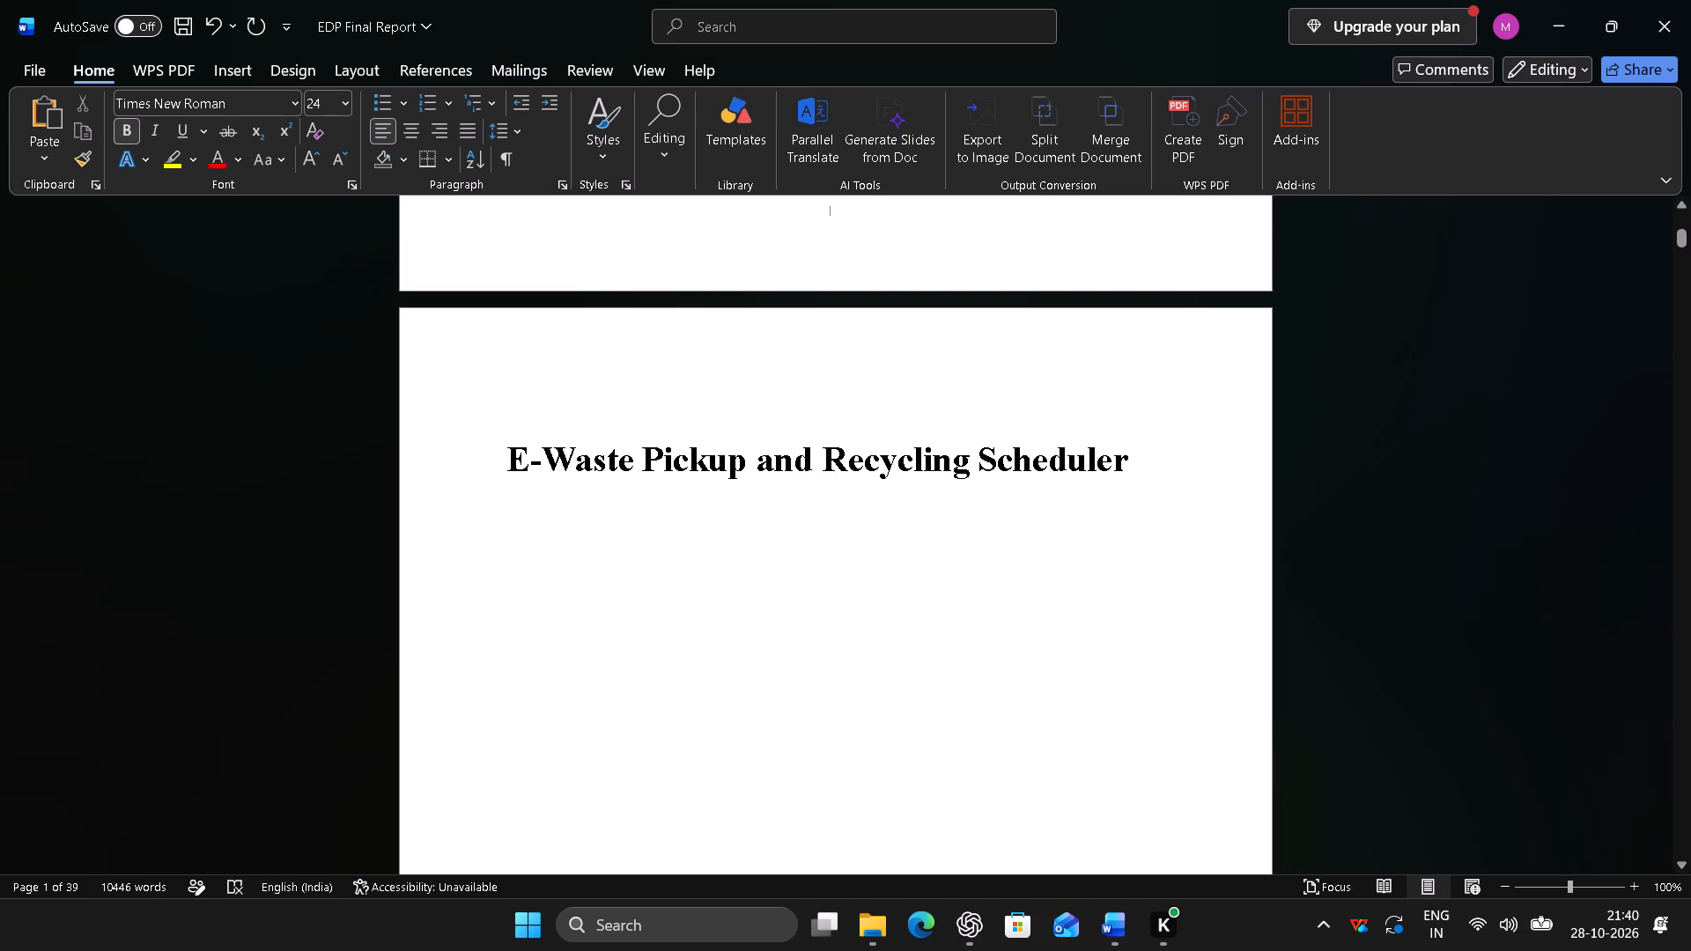
pyautogui.moveTo(508, 460); pyautogui.dragTo(1100, 471)
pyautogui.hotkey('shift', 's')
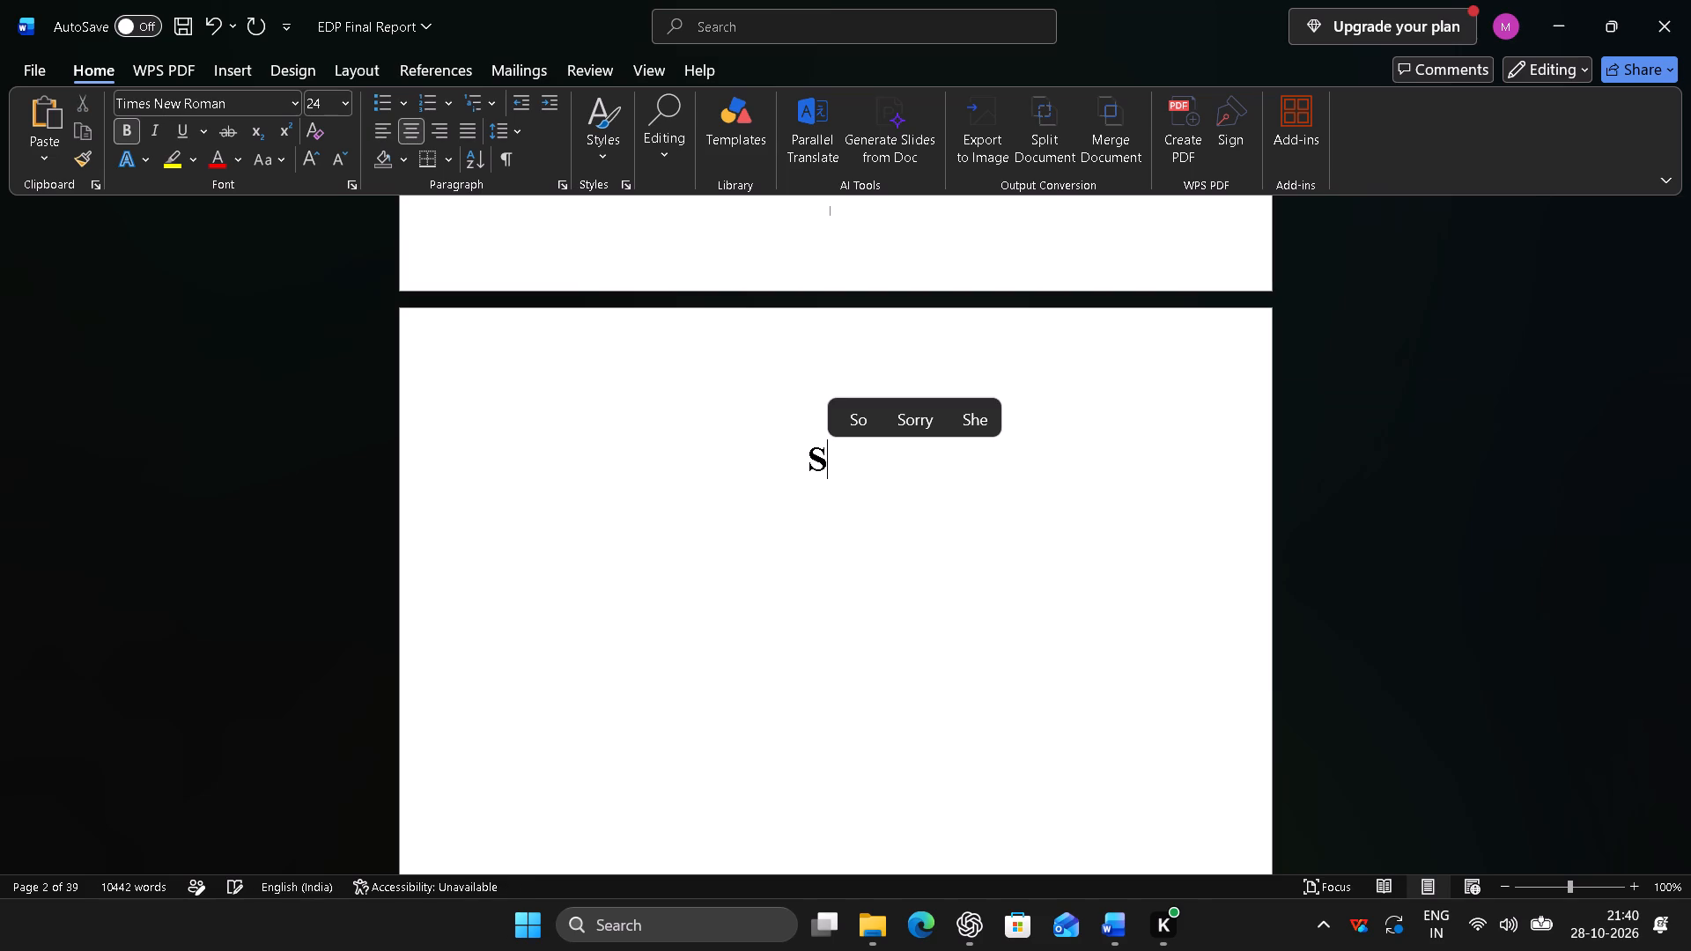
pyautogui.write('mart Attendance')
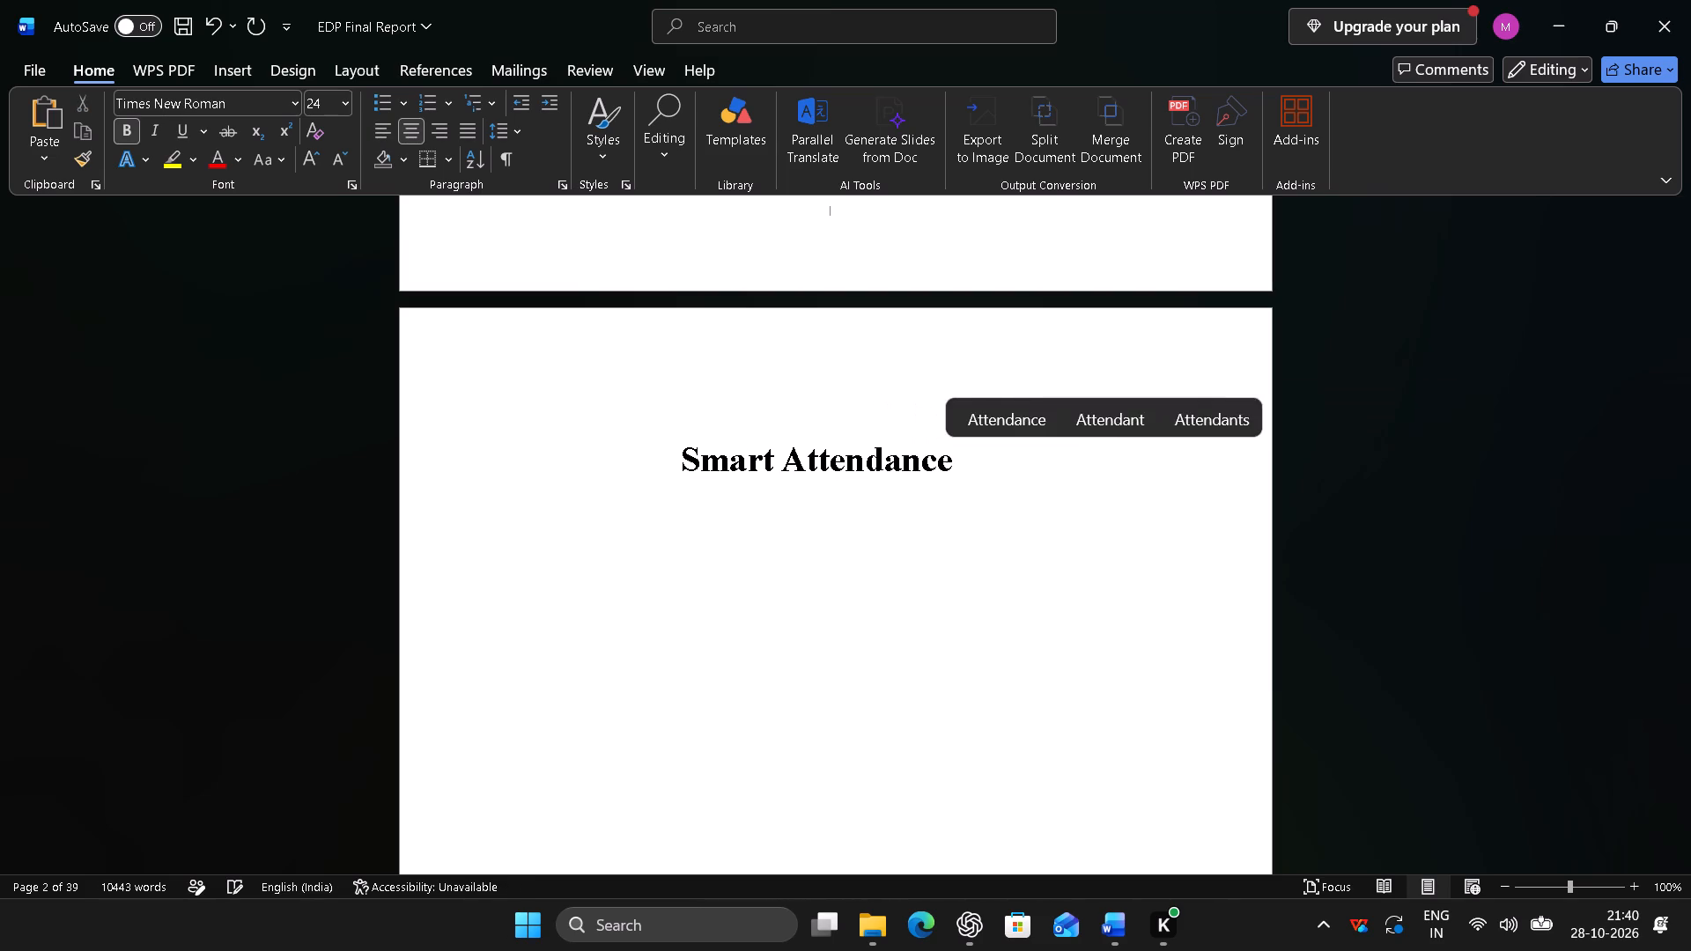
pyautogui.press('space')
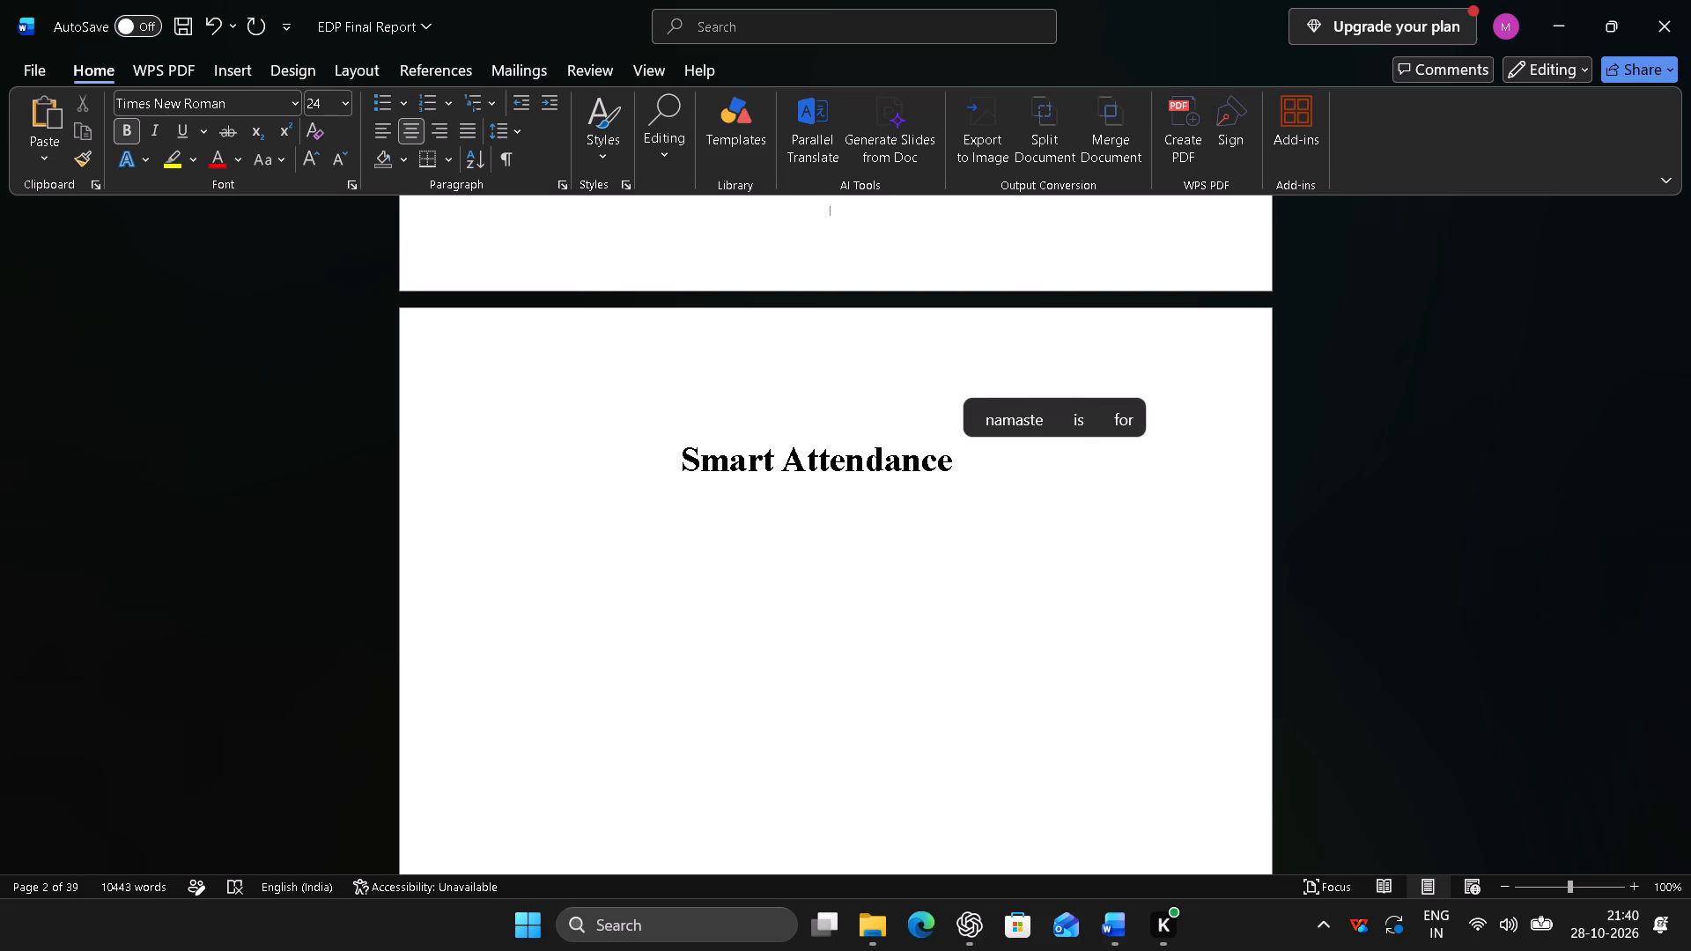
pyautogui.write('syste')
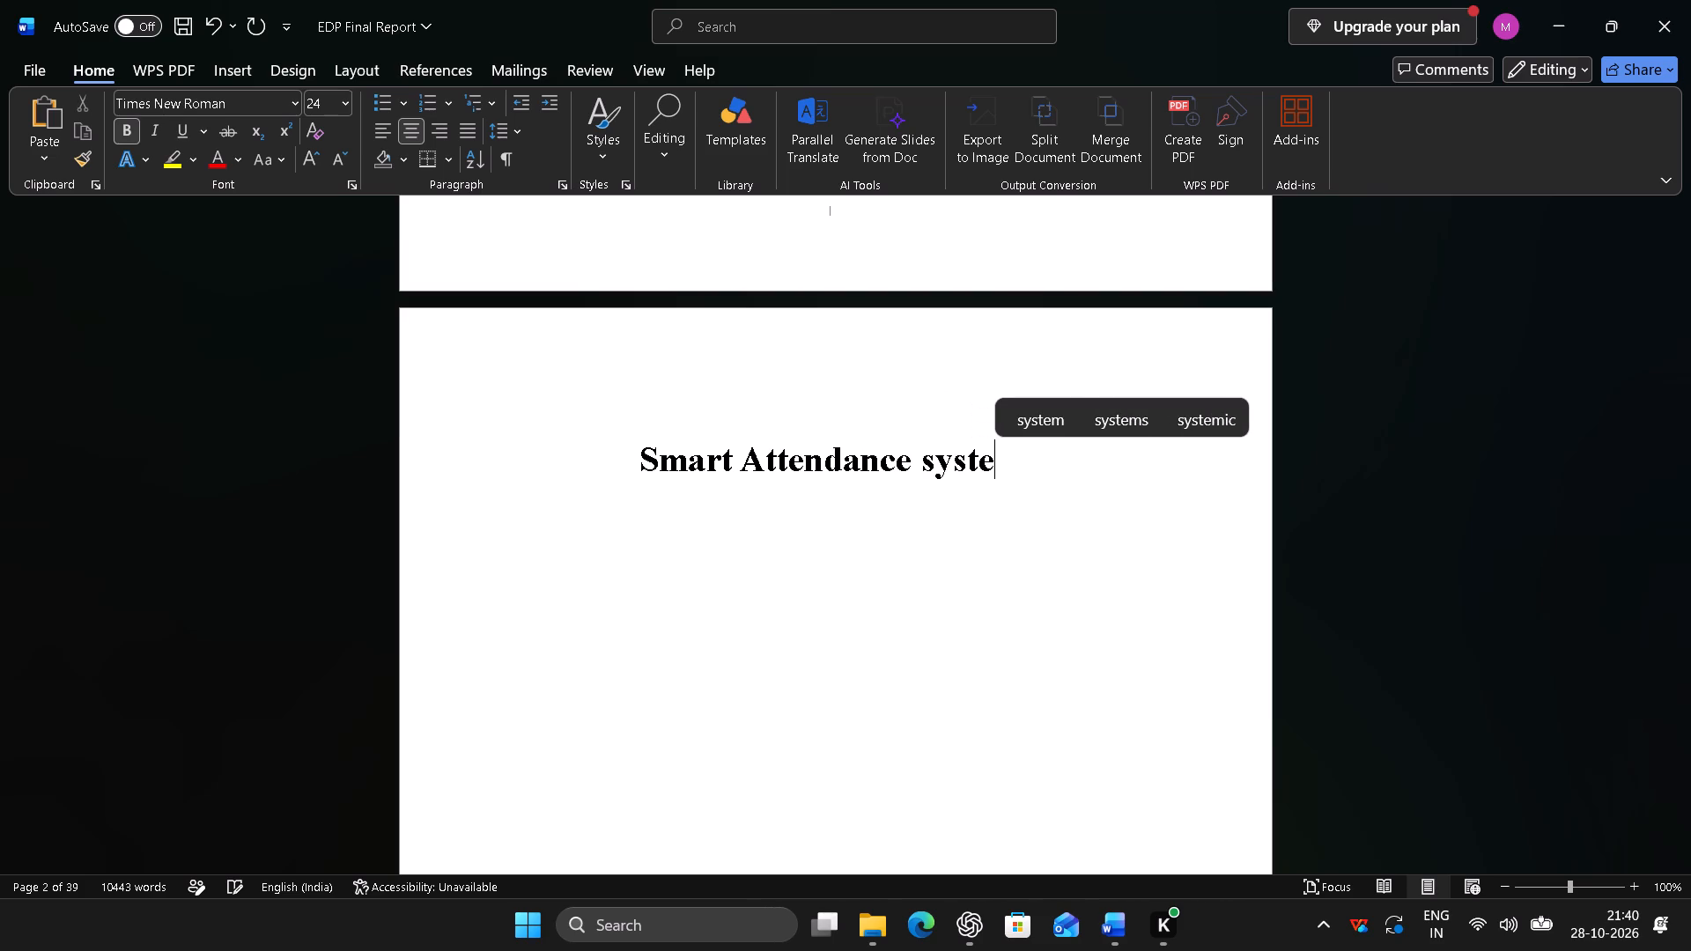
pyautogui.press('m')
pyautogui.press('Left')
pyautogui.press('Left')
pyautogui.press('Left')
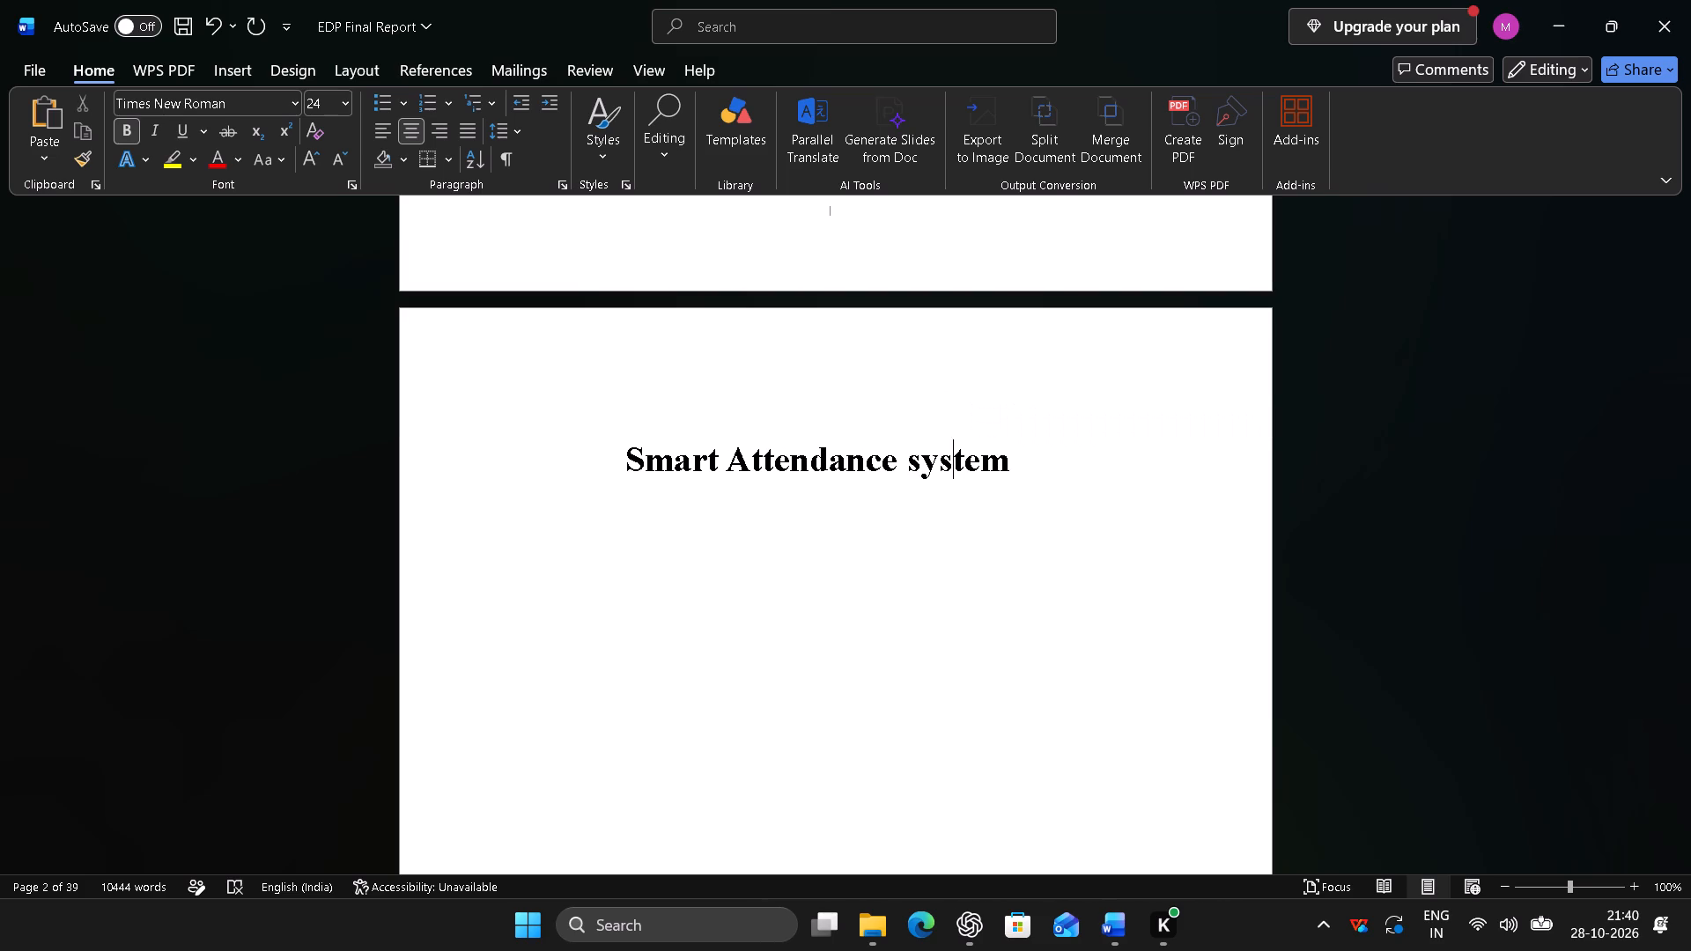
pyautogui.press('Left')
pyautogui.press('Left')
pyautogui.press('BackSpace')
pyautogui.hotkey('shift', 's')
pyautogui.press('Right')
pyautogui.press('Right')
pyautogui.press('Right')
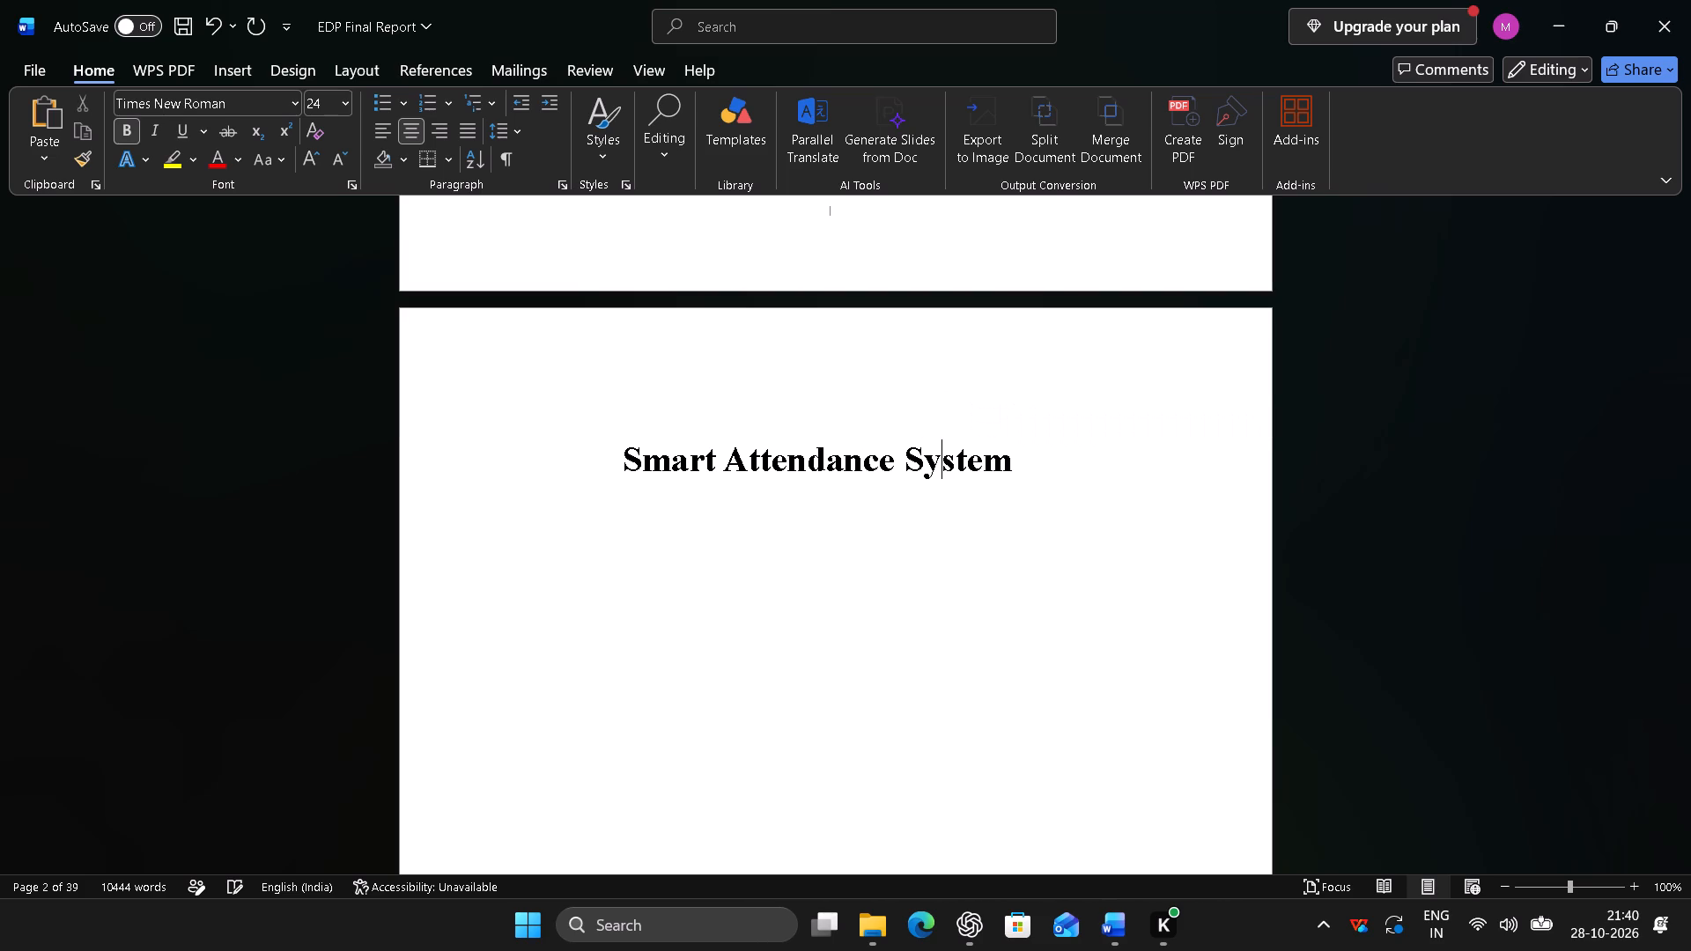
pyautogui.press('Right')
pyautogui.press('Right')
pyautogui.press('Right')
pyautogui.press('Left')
# Extend the page 2 title with "using IoT and Facial Recognition".
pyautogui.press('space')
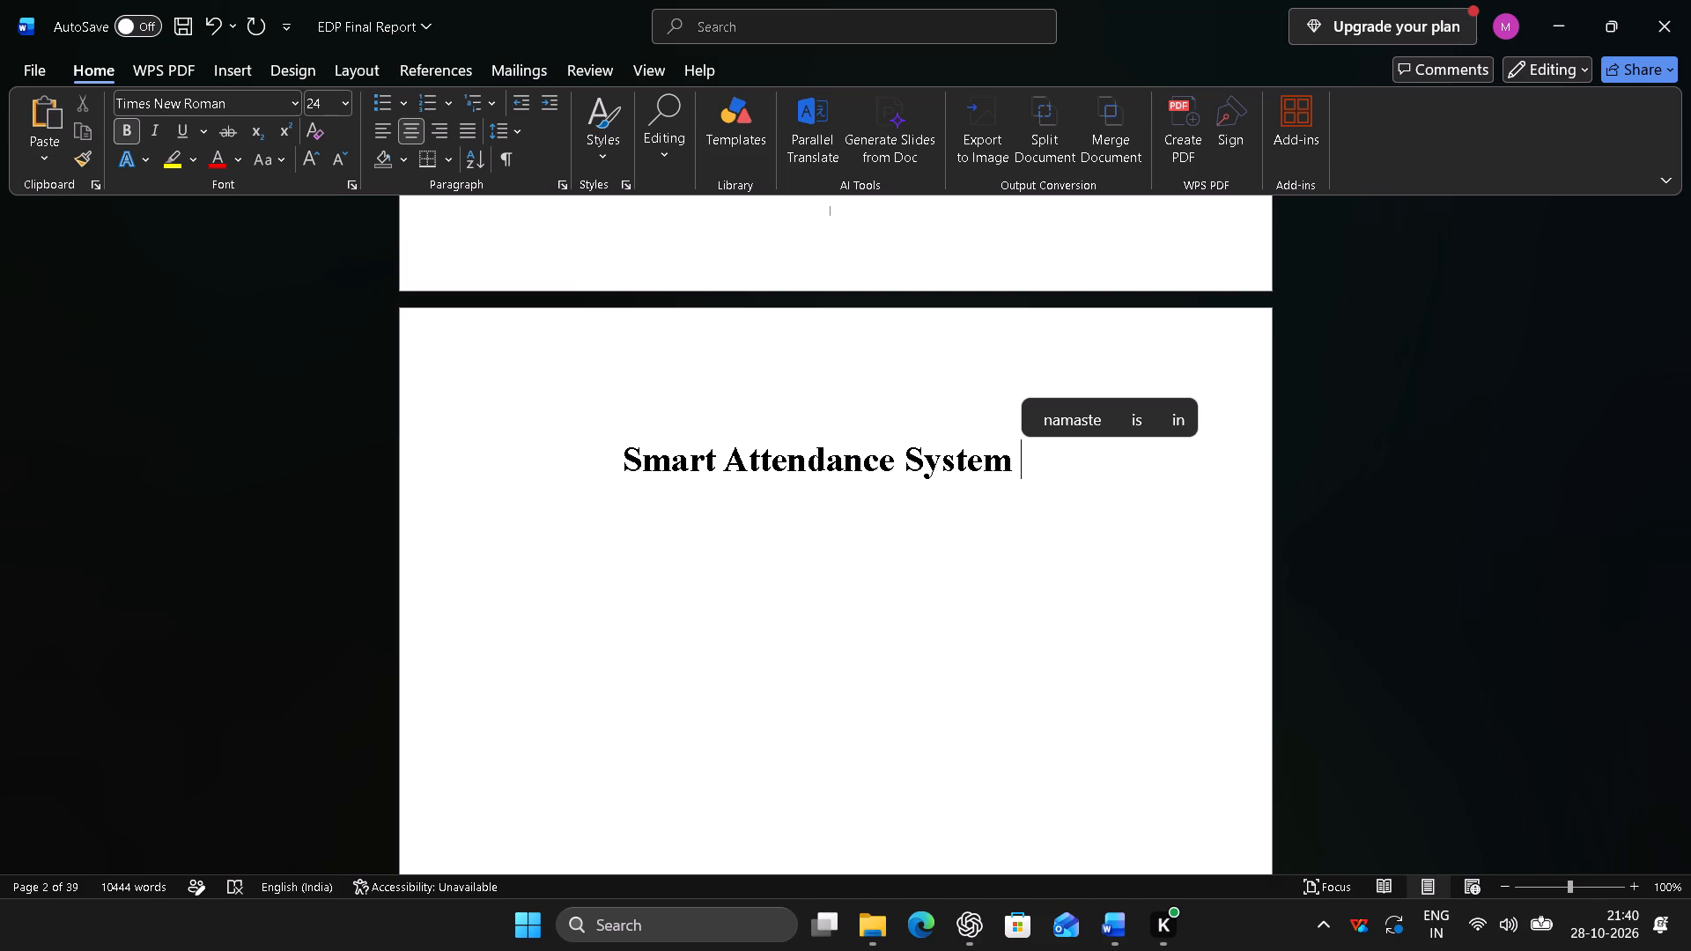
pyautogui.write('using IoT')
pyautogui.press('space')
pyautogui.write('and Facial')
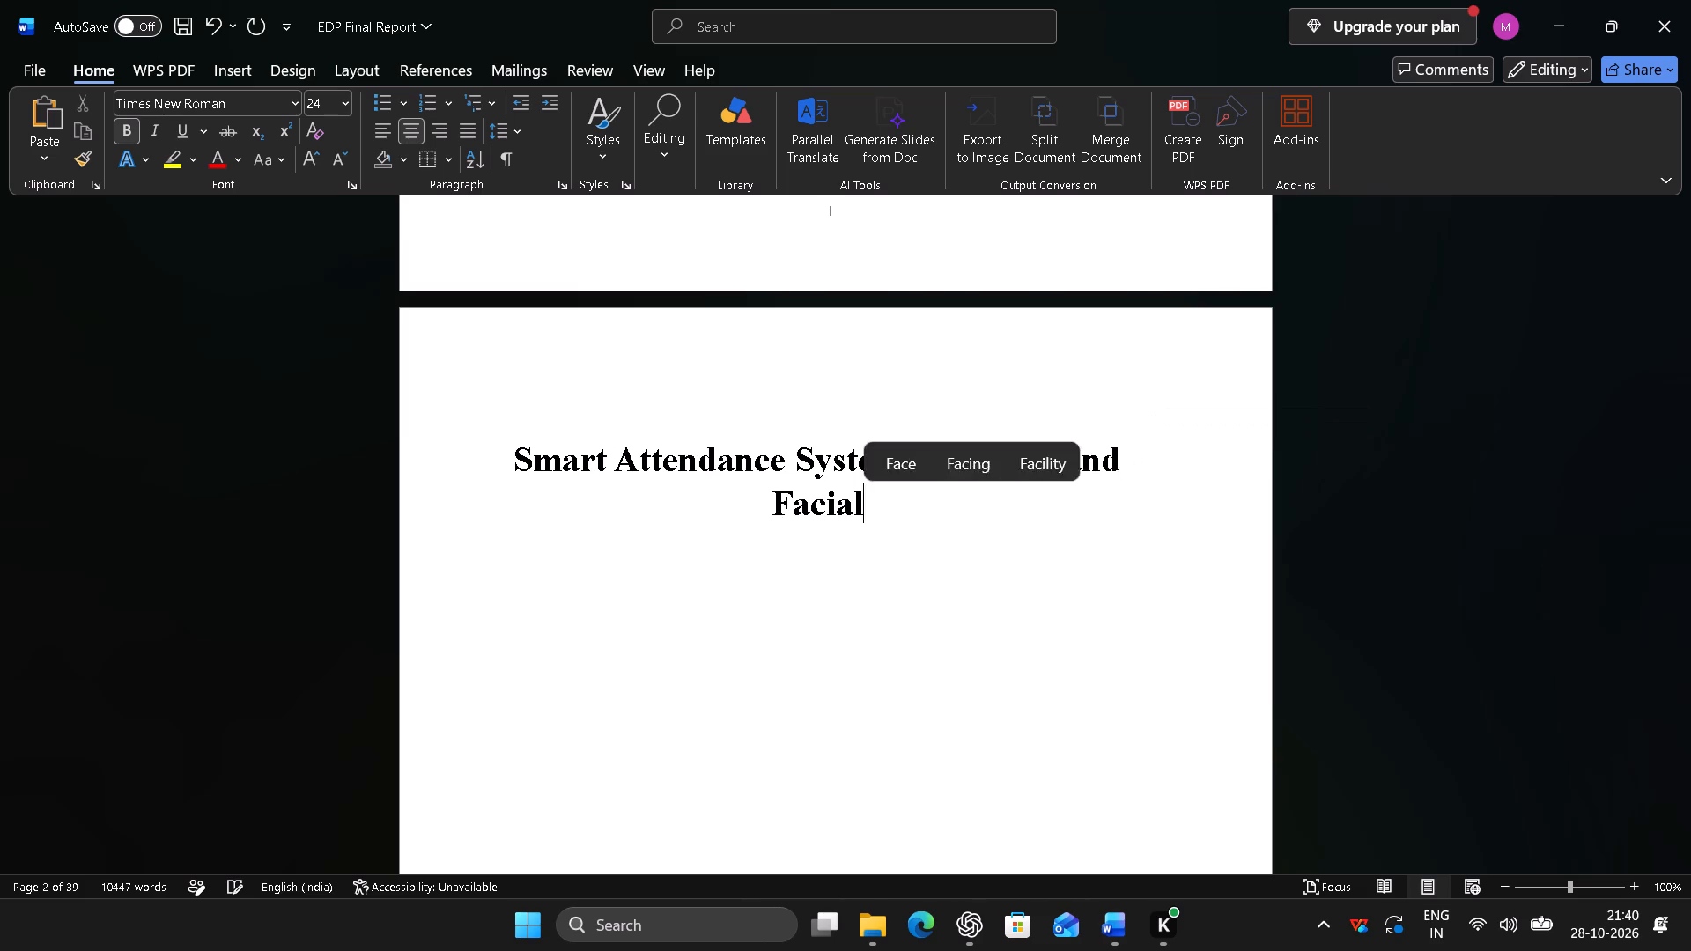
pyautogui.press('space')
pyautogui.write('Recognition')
# Replace the first student's name below the title on page 2 with the new team member's name.
pyautogui.scroll(1, 1100, 459)
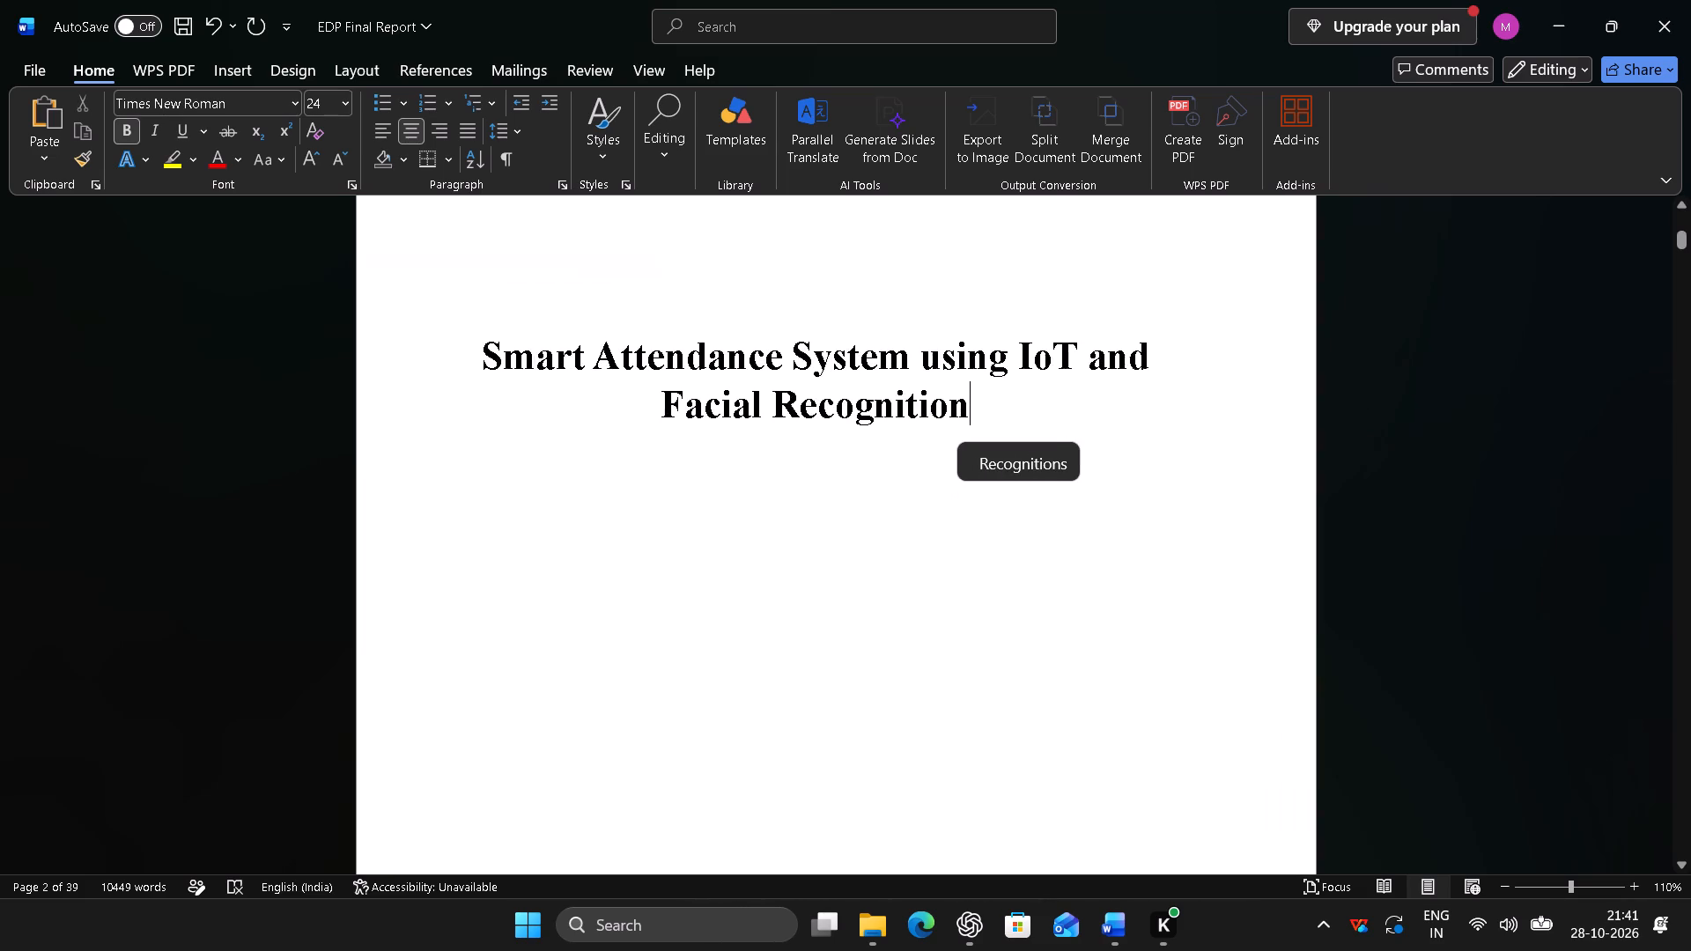
pyautogui.scroll(-4, 1100, 459)
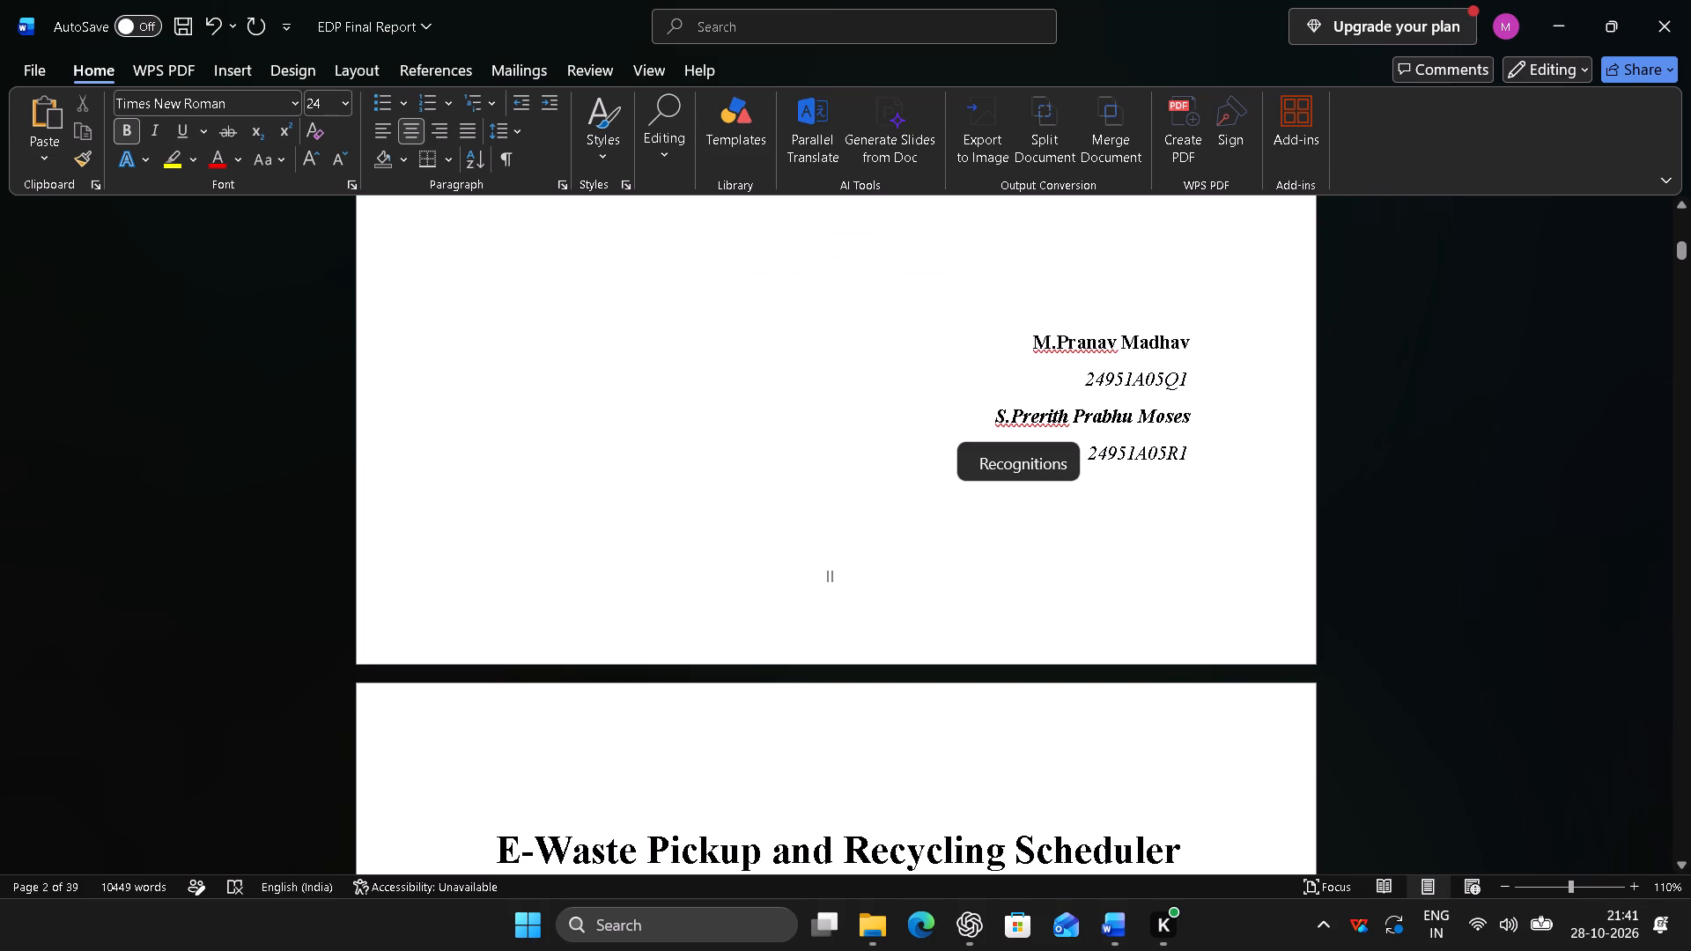
pyautogui.moveTo(1201, 340); pyautogui.dragTo(1023, 340)
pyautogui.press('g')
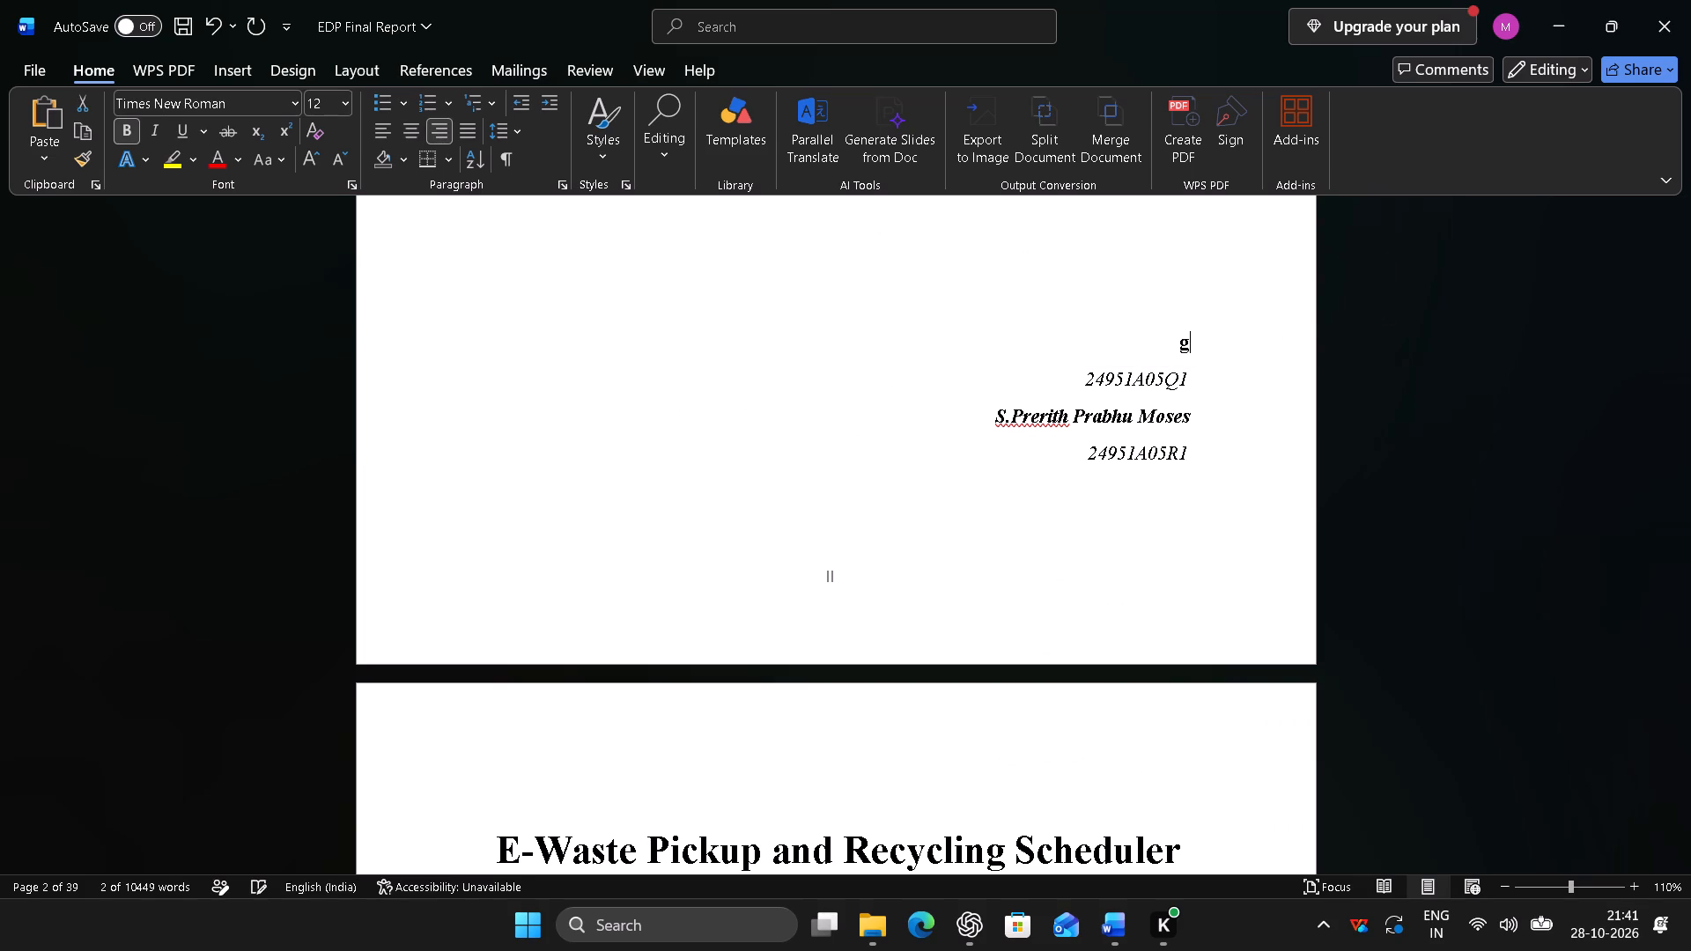
pyautogui.press('BackSpace')
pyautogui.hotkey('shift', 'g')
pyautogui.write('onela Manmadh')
# Update the ending of the first student's roll number to match the new team member.
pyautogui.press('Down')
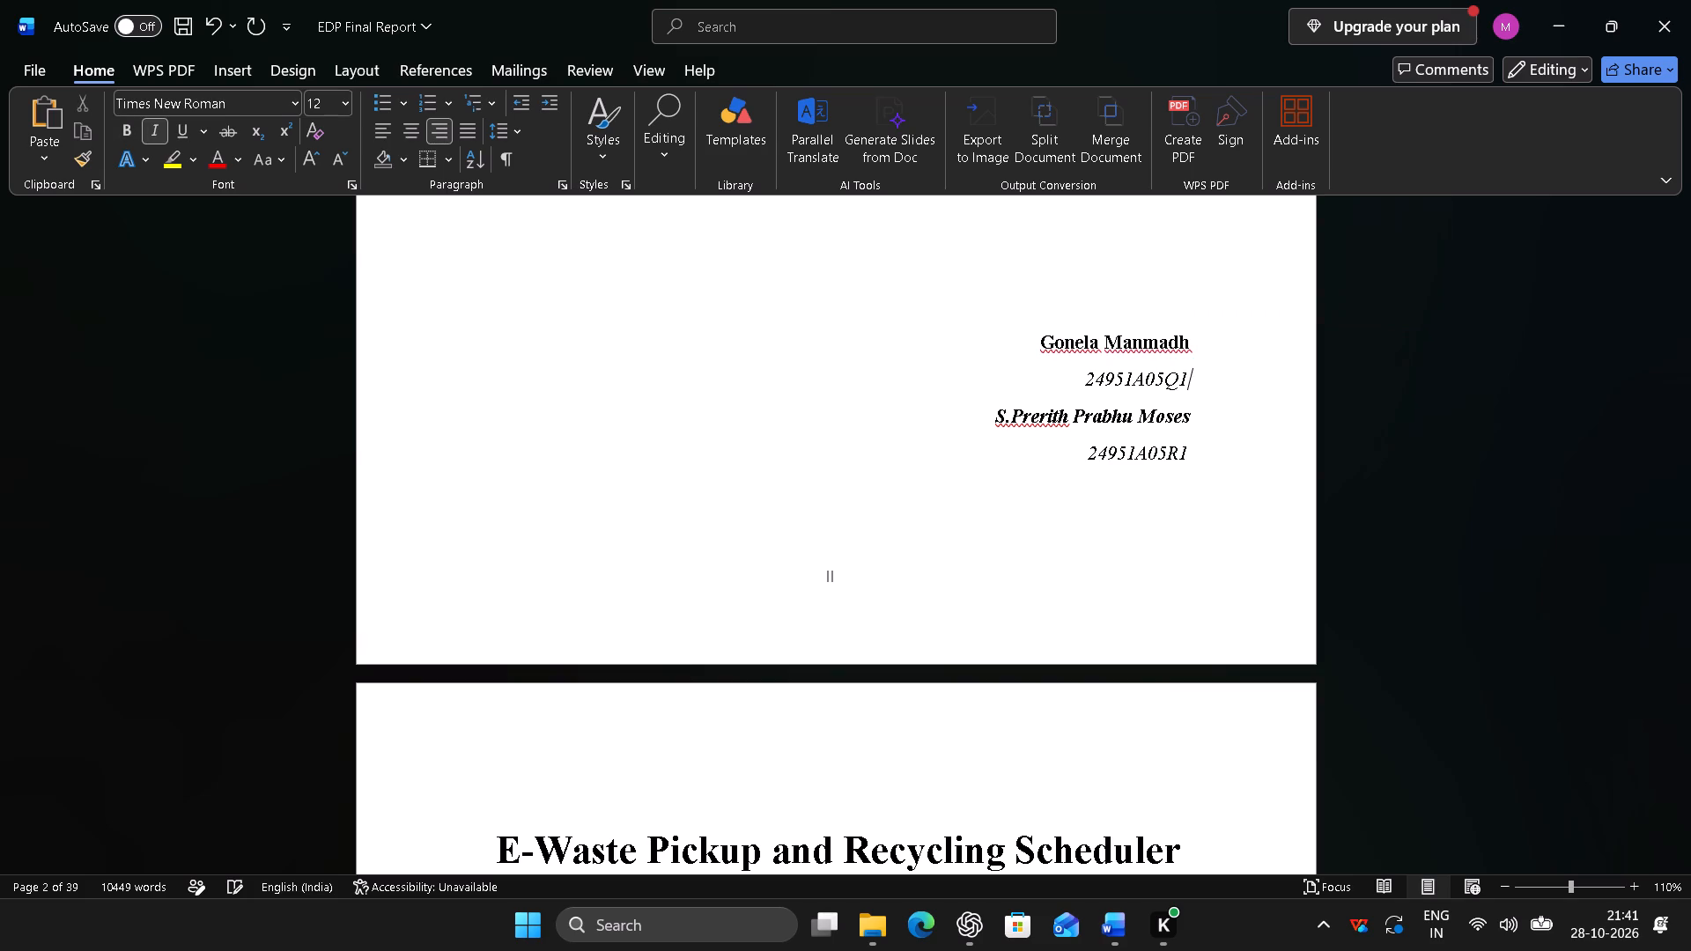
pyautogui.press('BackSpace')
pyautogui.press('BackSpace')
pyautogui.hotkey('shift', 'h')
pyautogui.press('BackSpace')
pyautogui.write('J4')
# Replace the second student's name on page 2 with the other new team member's name.
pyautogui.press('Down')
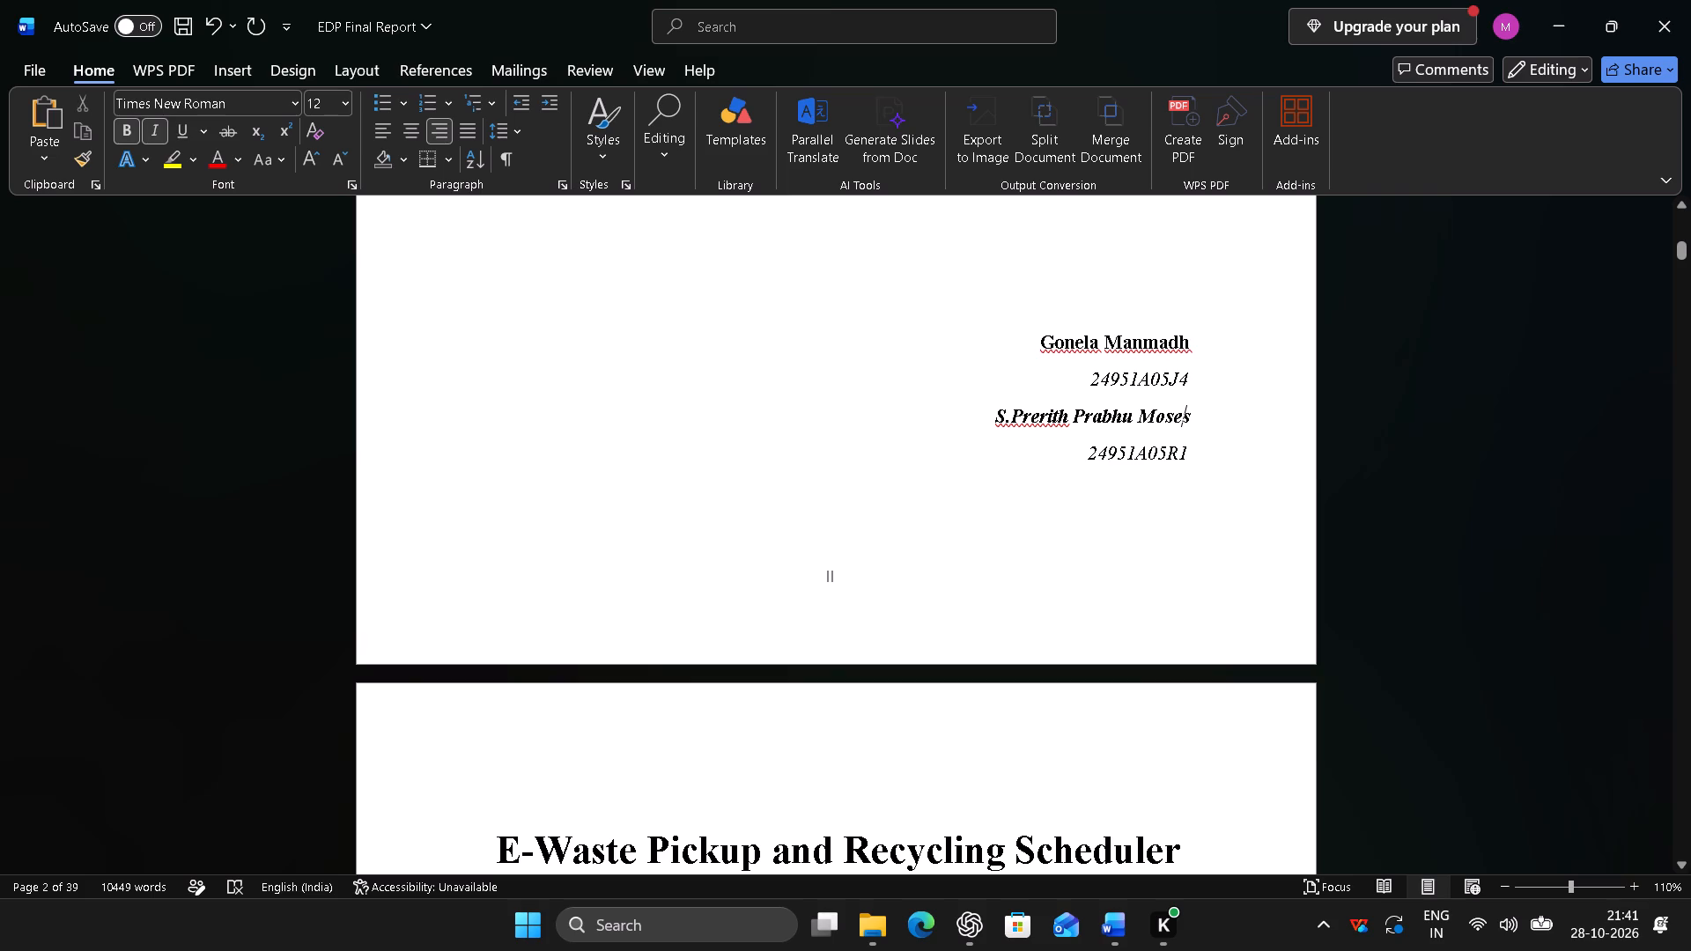
pyautogui.moveTo(1192, 414); pyautogui.dragTo(1027, 417)
pyautogui.press('BackSpace')
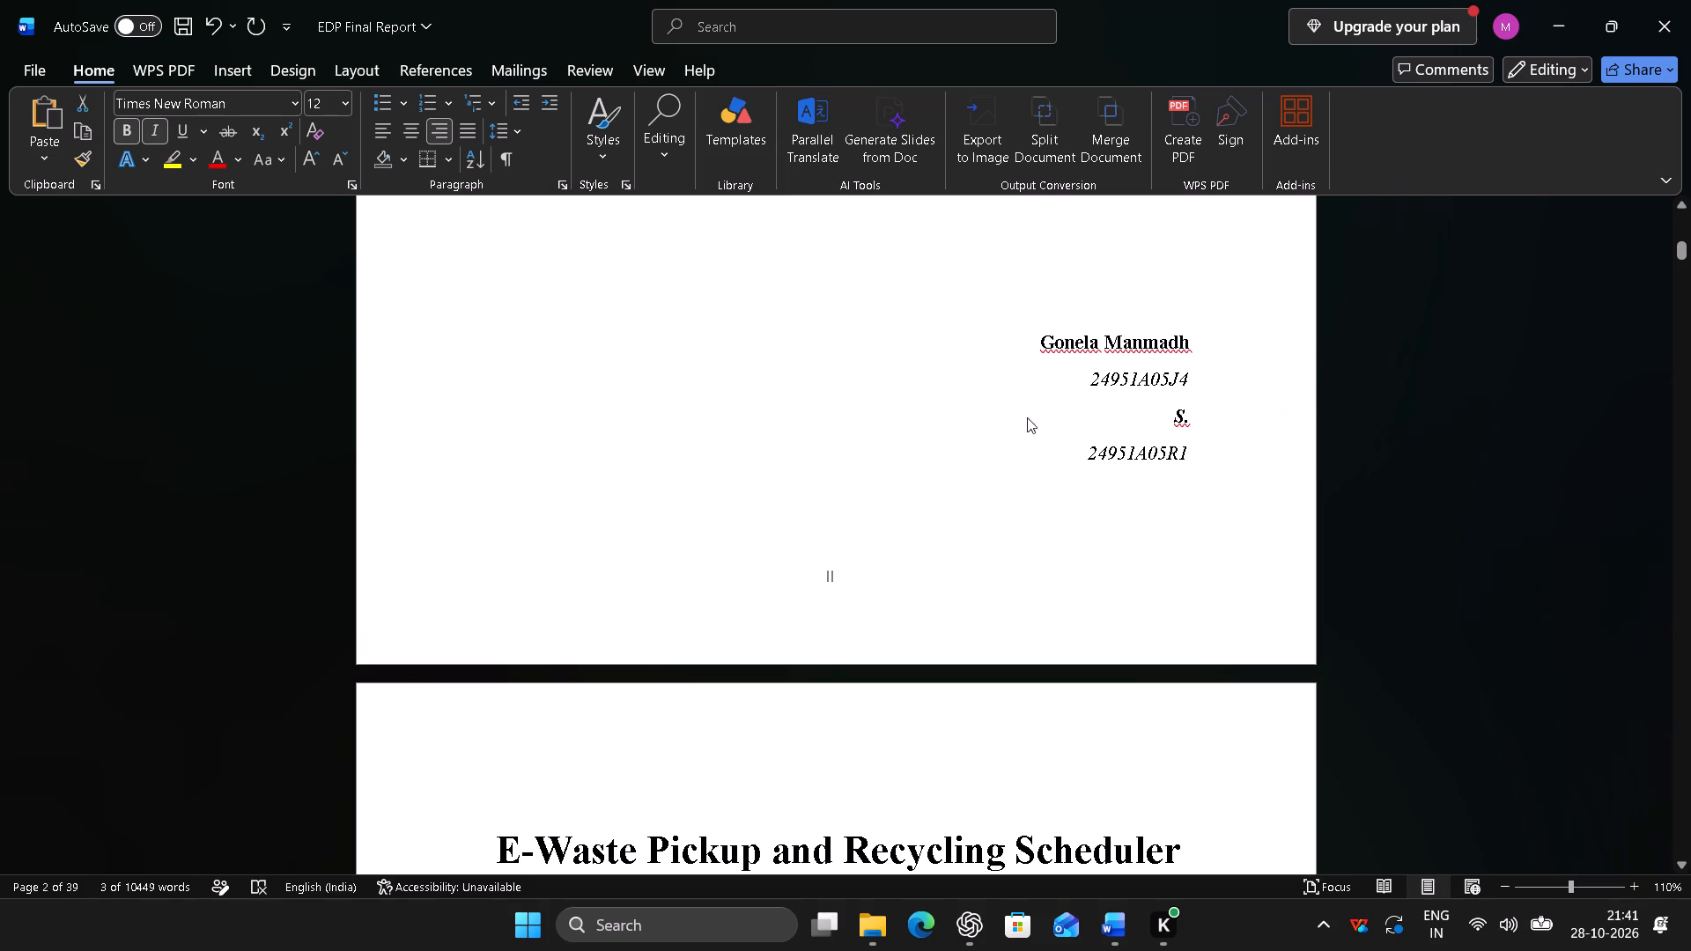
pyautogui.press('BackSpace')
pyautogui.press('BackSpace')
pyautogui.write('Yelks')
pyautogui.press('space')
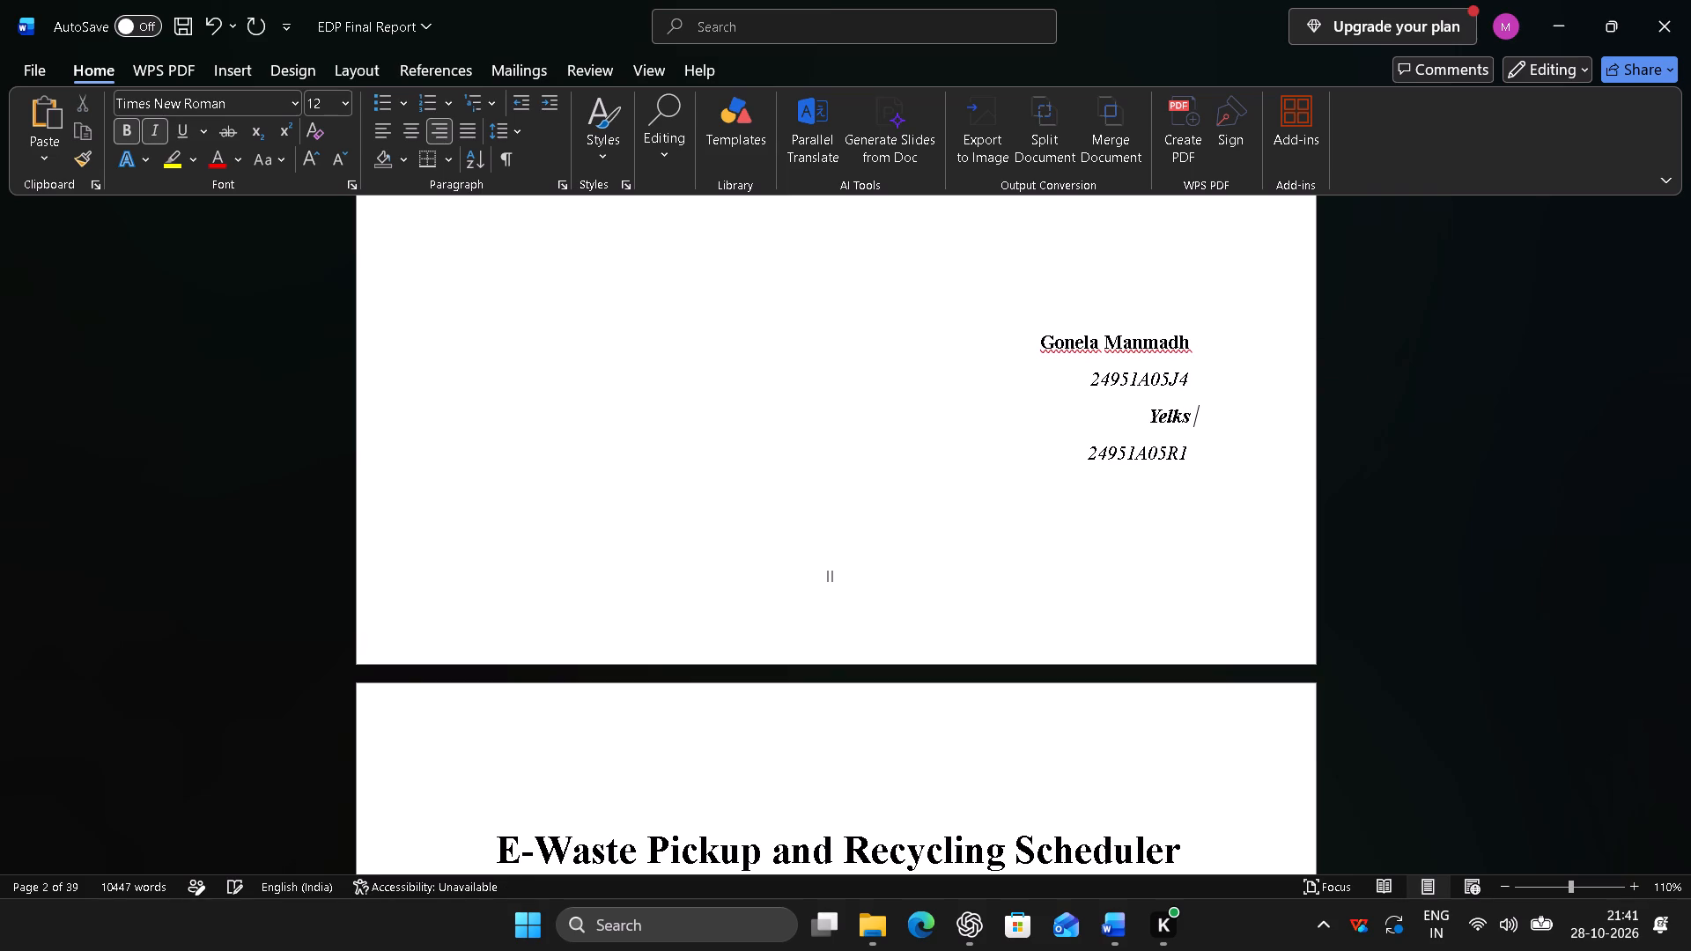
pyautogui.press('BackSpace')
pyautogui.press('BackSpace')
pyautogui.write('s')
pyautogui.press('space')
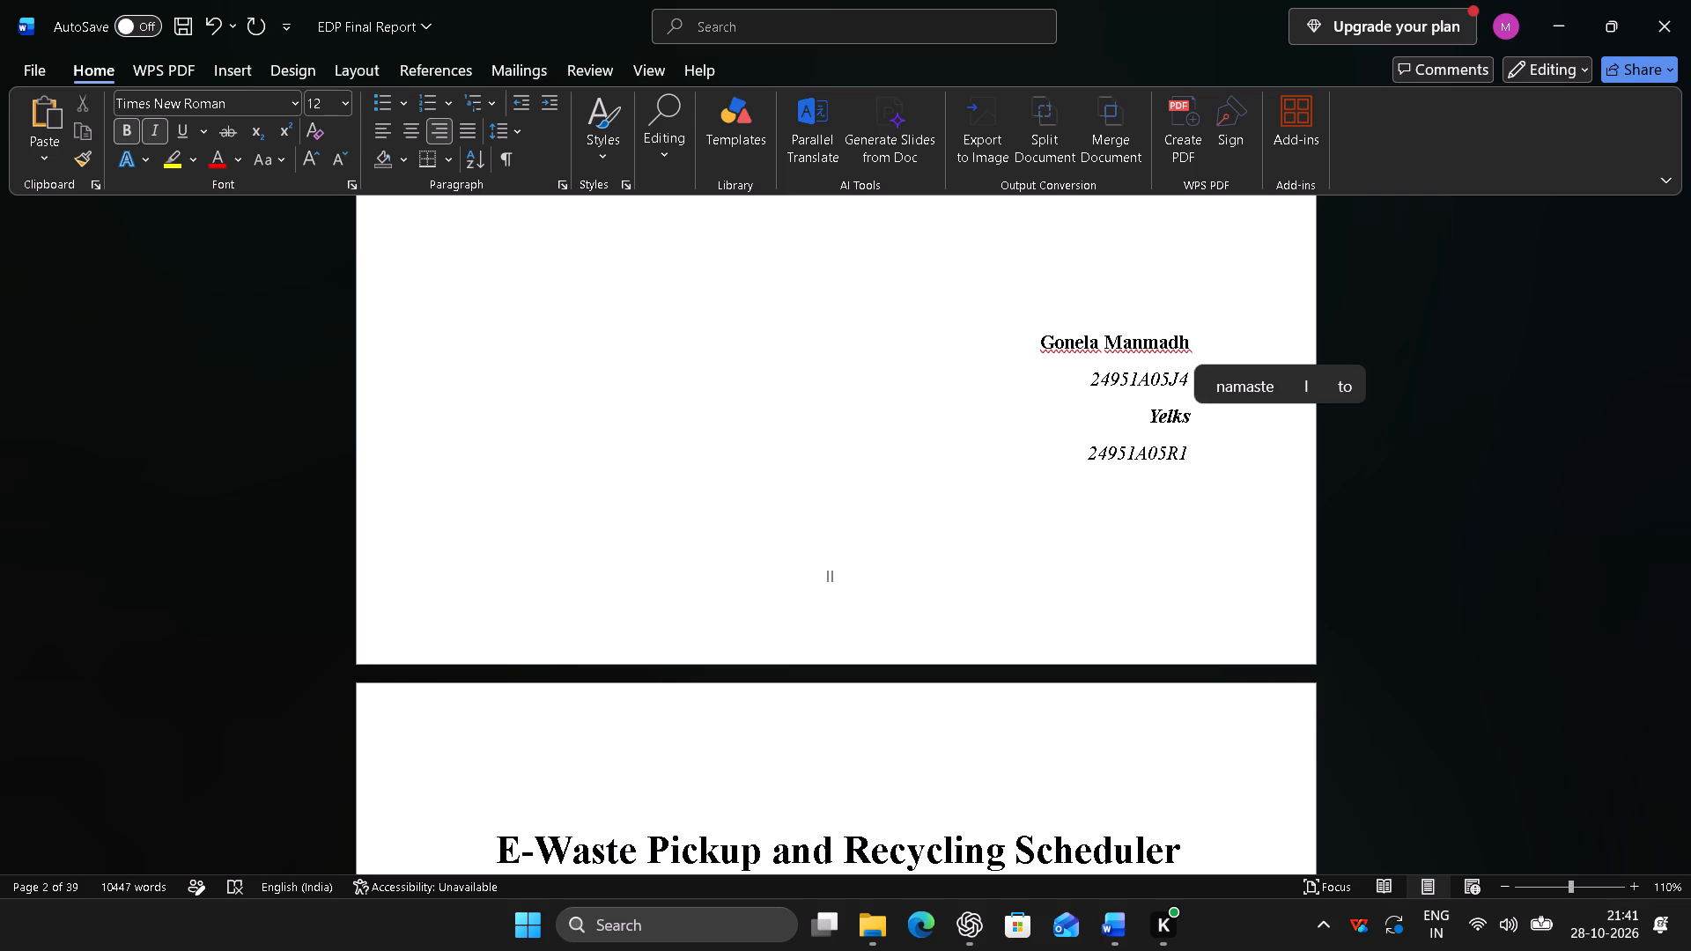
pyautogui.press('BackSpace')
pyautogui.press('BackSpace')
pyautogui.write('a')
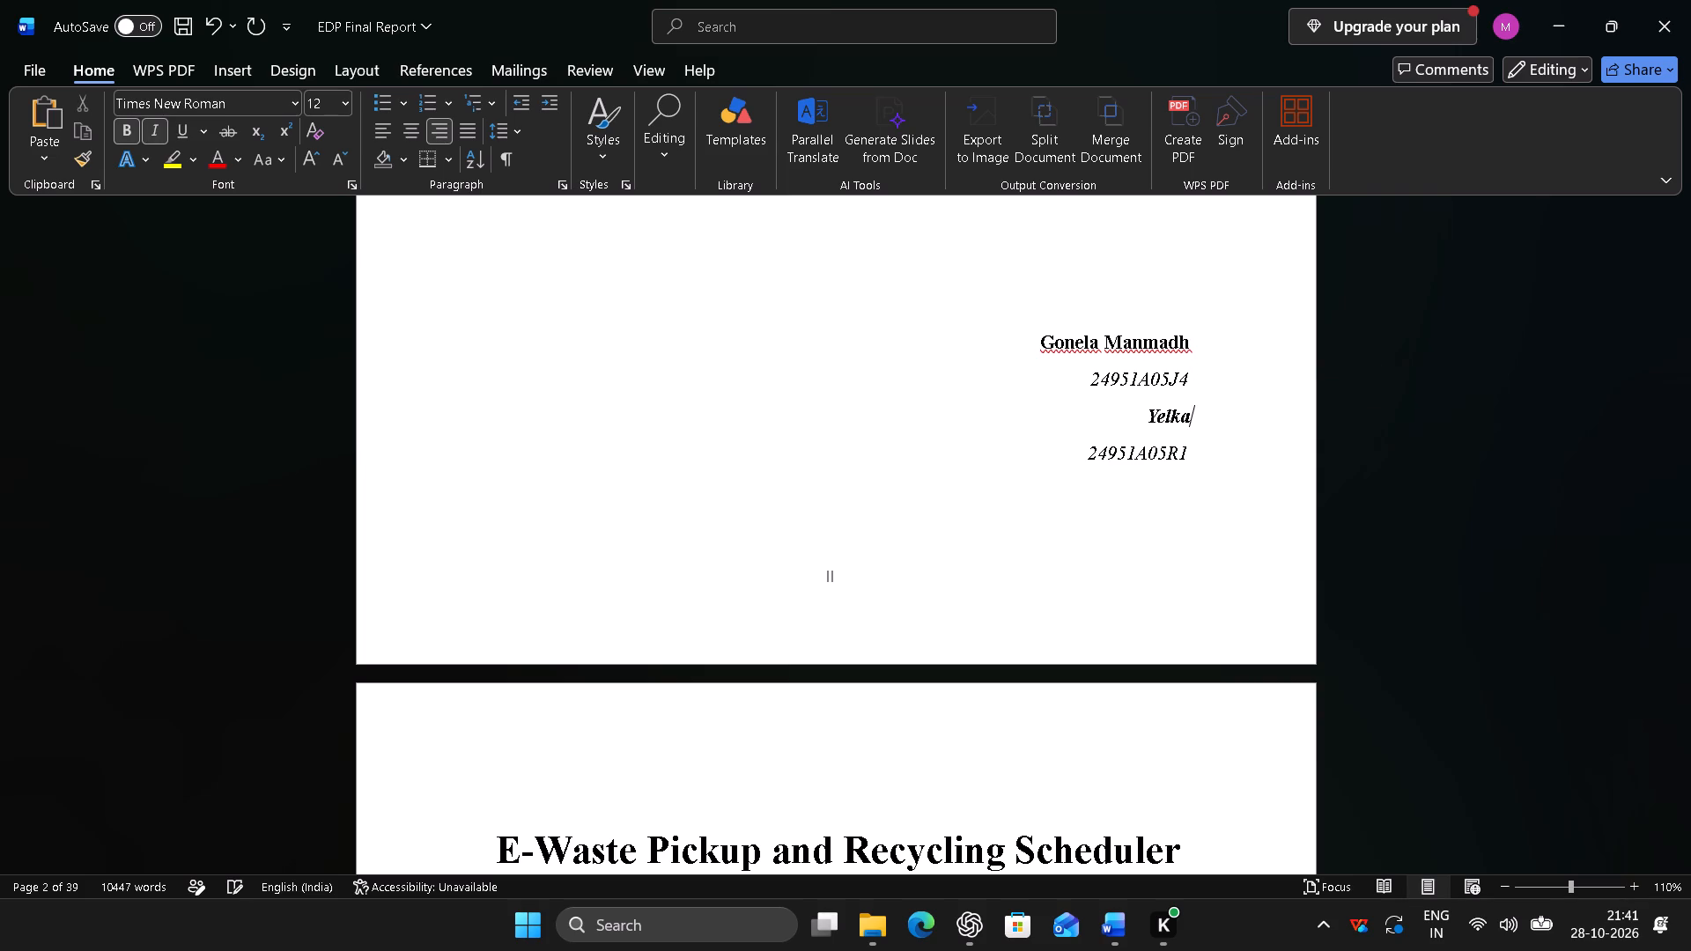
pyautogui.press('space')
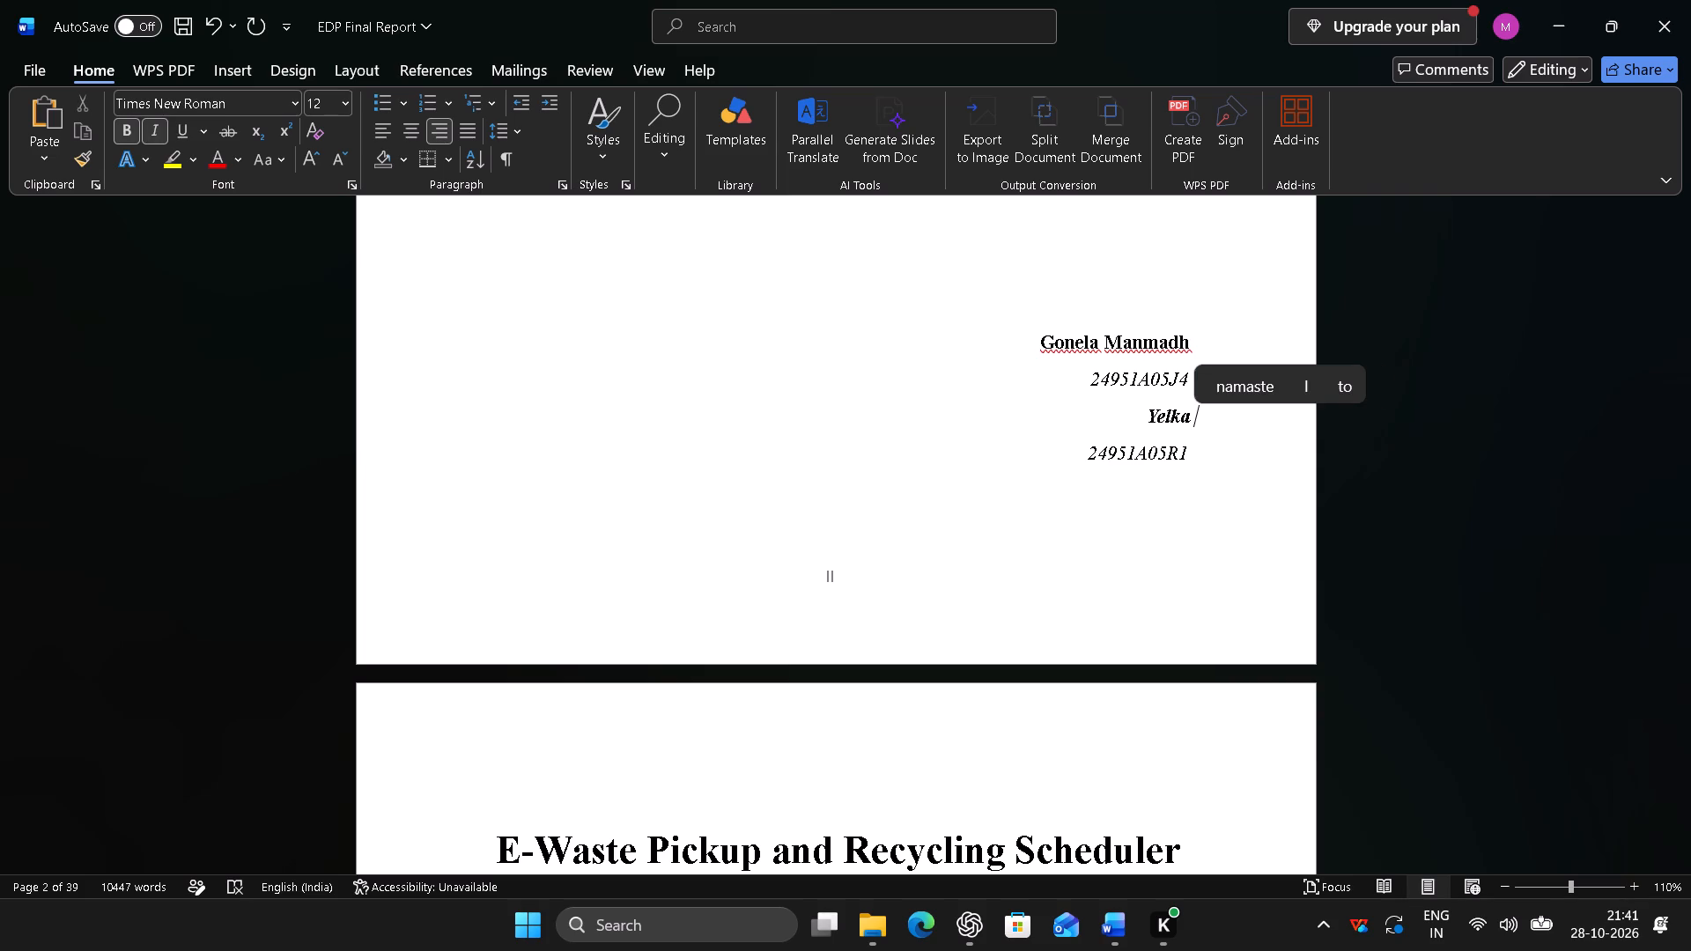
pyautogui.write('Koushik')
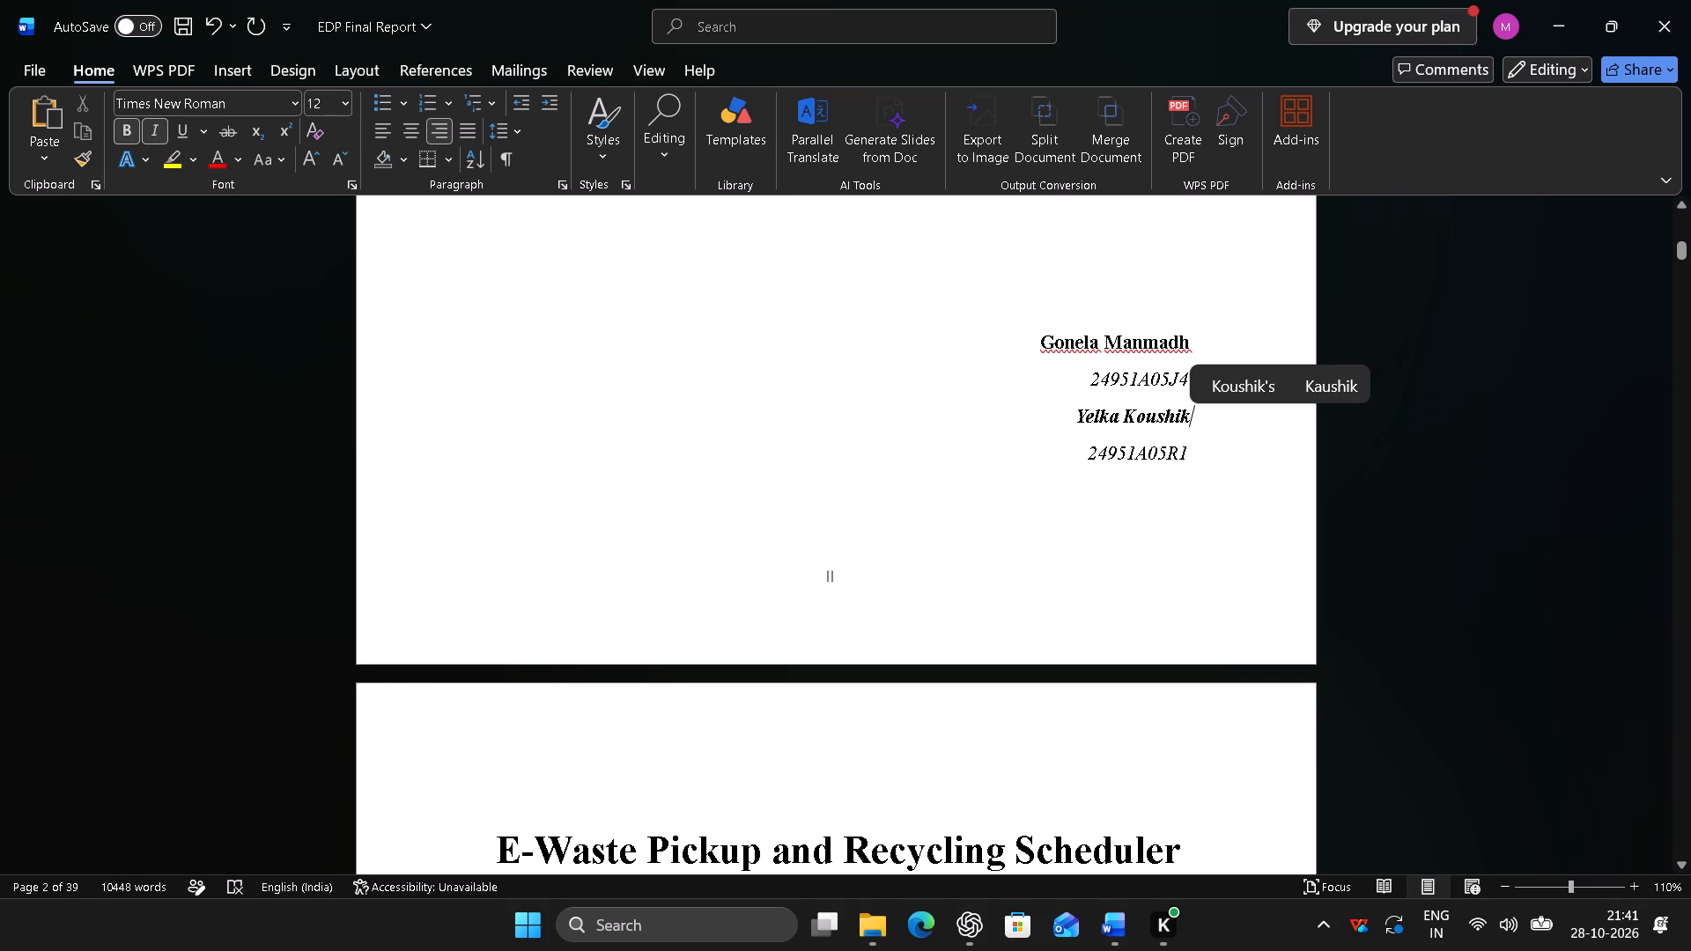
# Delete the first student's name above the first roll number on page 2, clearing that line.
pyautogui.moveTo(1200, 336); pyautogui.dragTo(1037, 352)
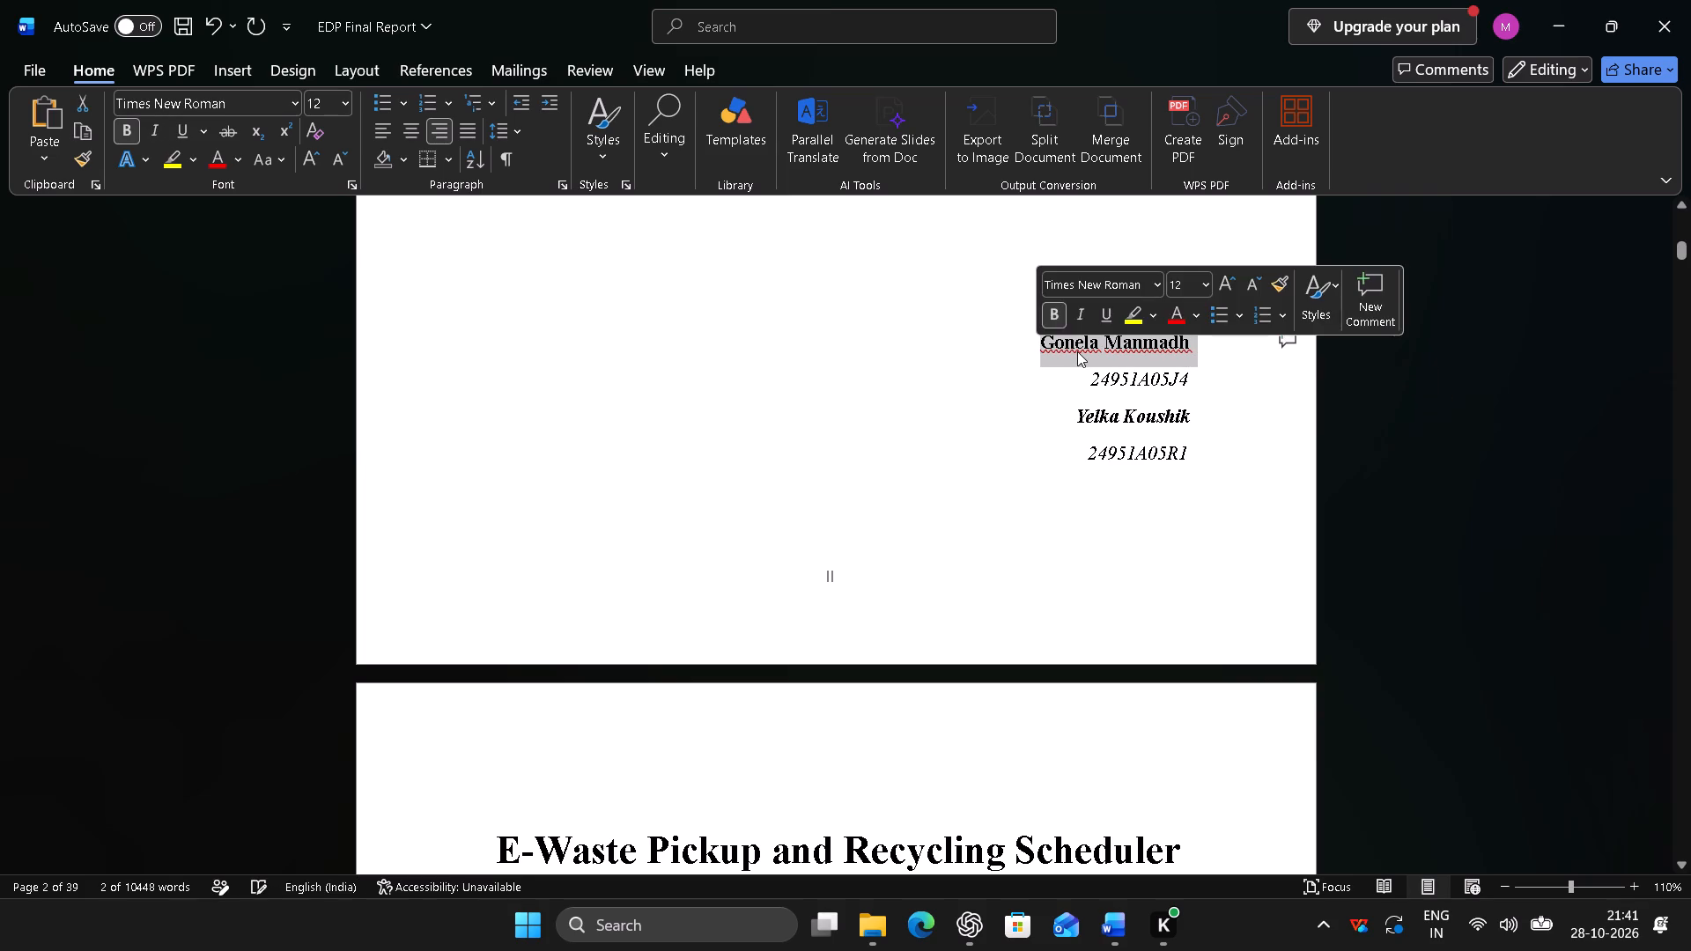
pyautogui.click(1077, 351)
pyautogui.click(1194, 343)
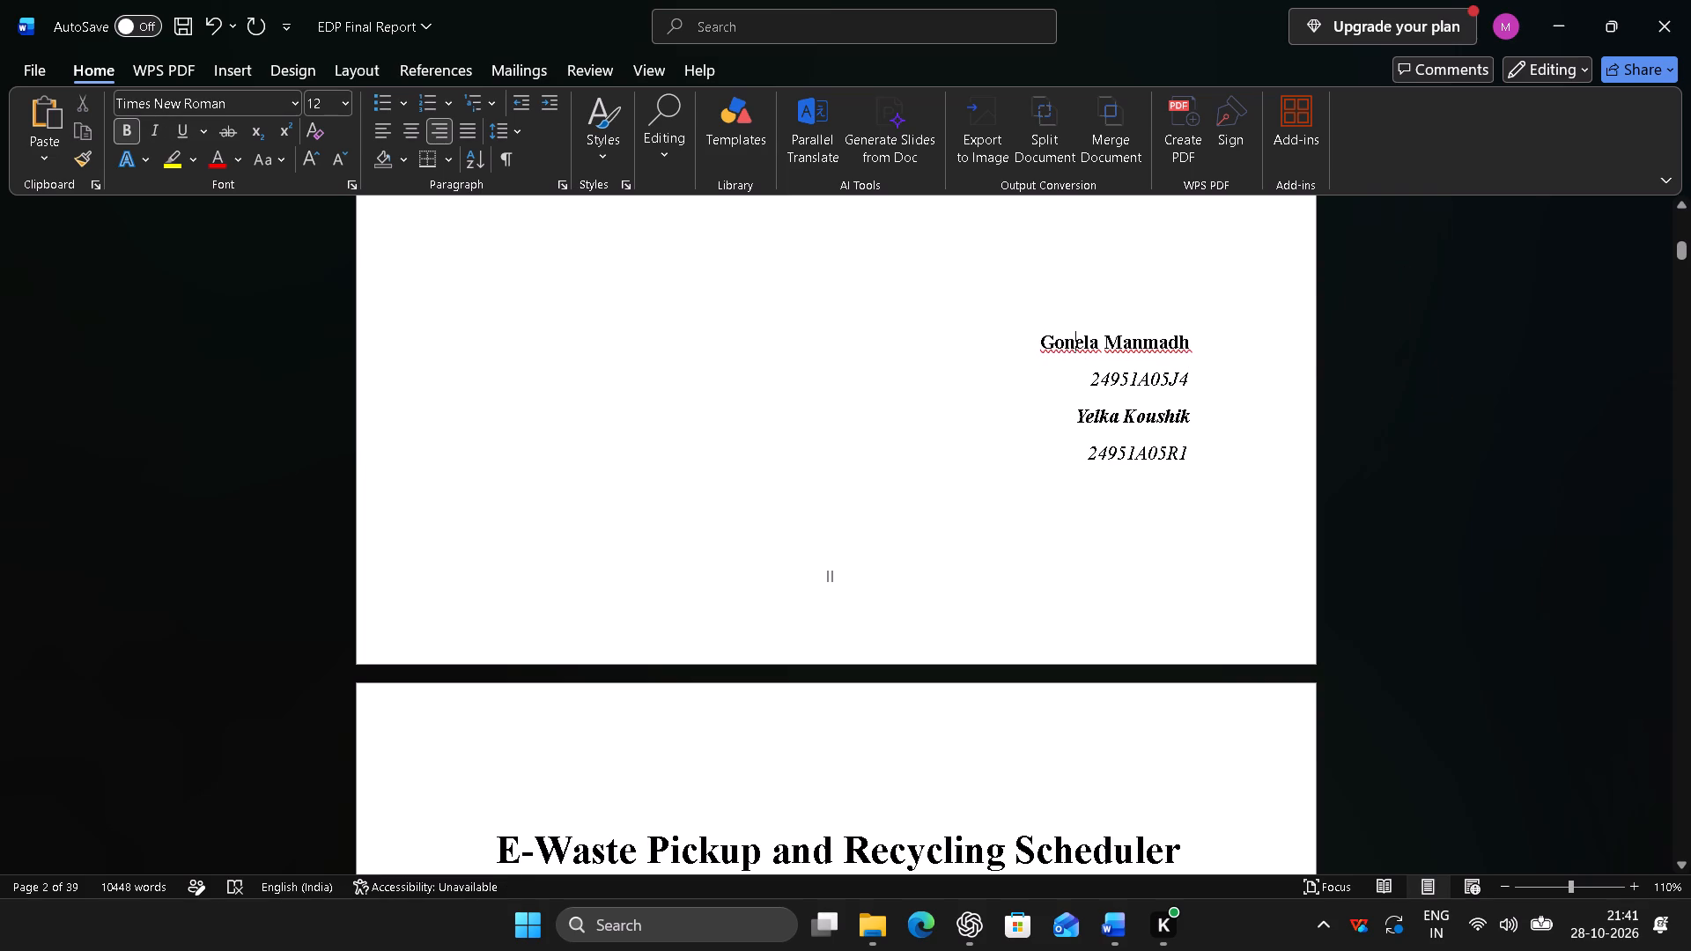
pyautogui.press('BackSpace')
pyautogui.press('BackSpace')
pyautogui.press('BackSpace')
pyautogui.press('BackSpace')
pyautogui.press('BackSpace')
pyautogui.press('BackSpace')
pyautogui.press('BackSpace')
pyautogui.press('BackSpace')
pyautogui.press('BackSpace')
pyautogui.press('BackSpace')
pyautogui.press('BackSpace')
pyautogui.press('BackSpace')
pyautogui.press('BackSpace')
pyautogui.press('BackSpace')
pyautogui.press('BackSpace')
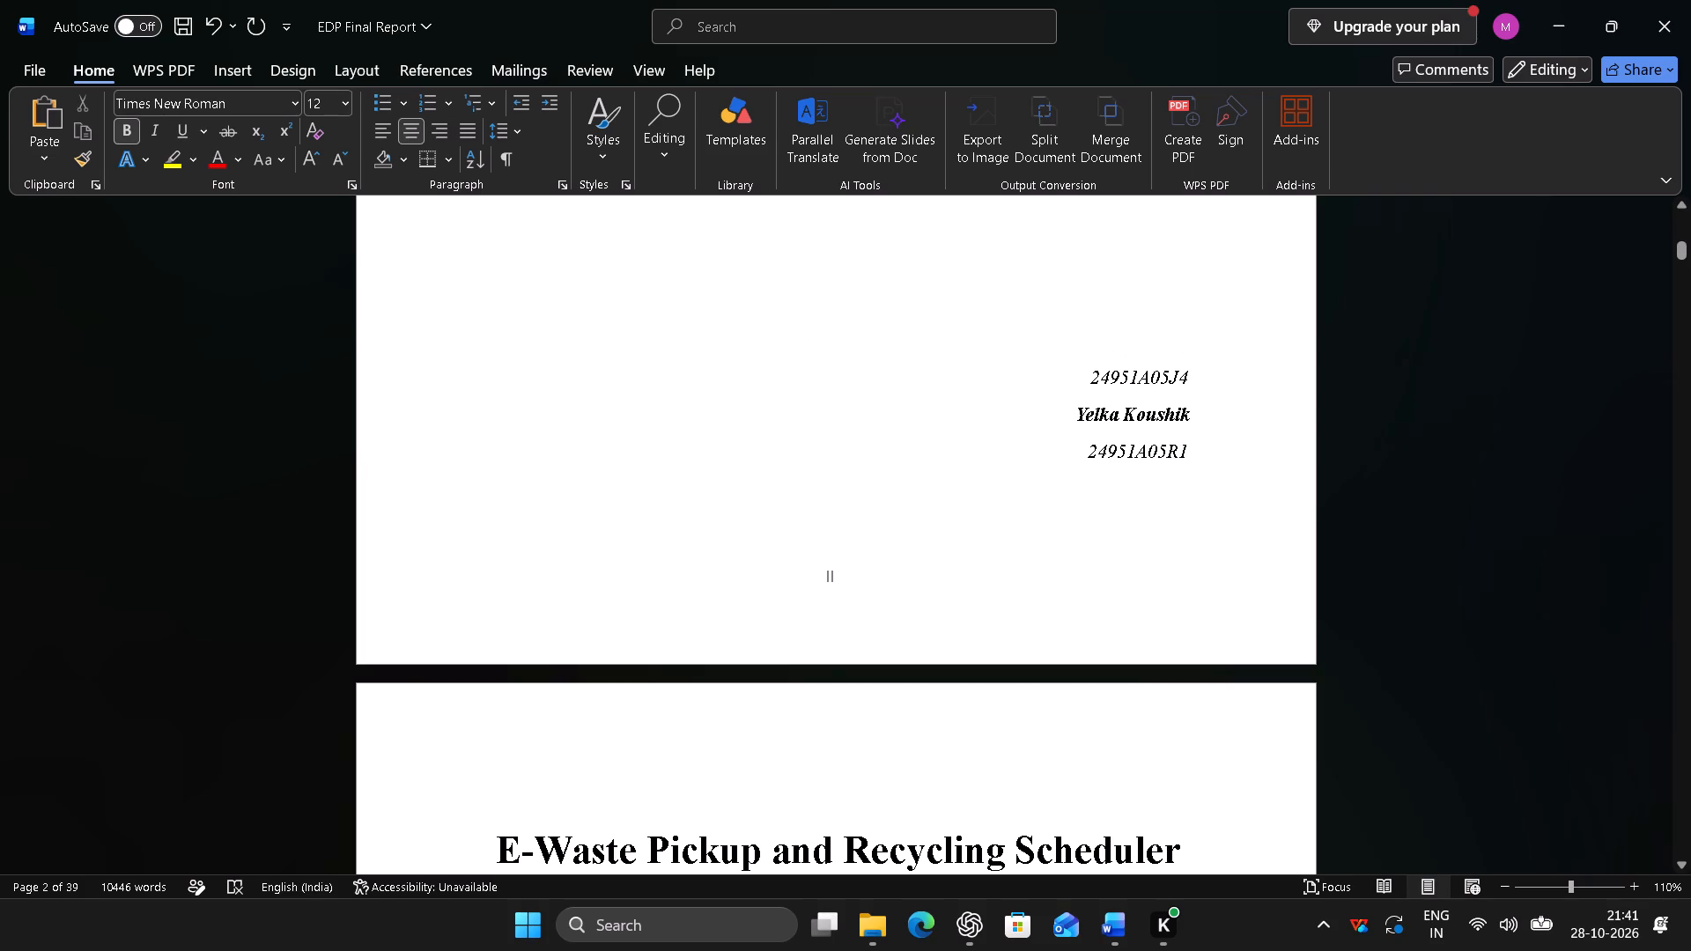
# Copy the second student's bold italic name line into the emptied line above the first roll number.
pyautogui.moveTo(1189, 417); pyautogui.dragTo(1099, 425)
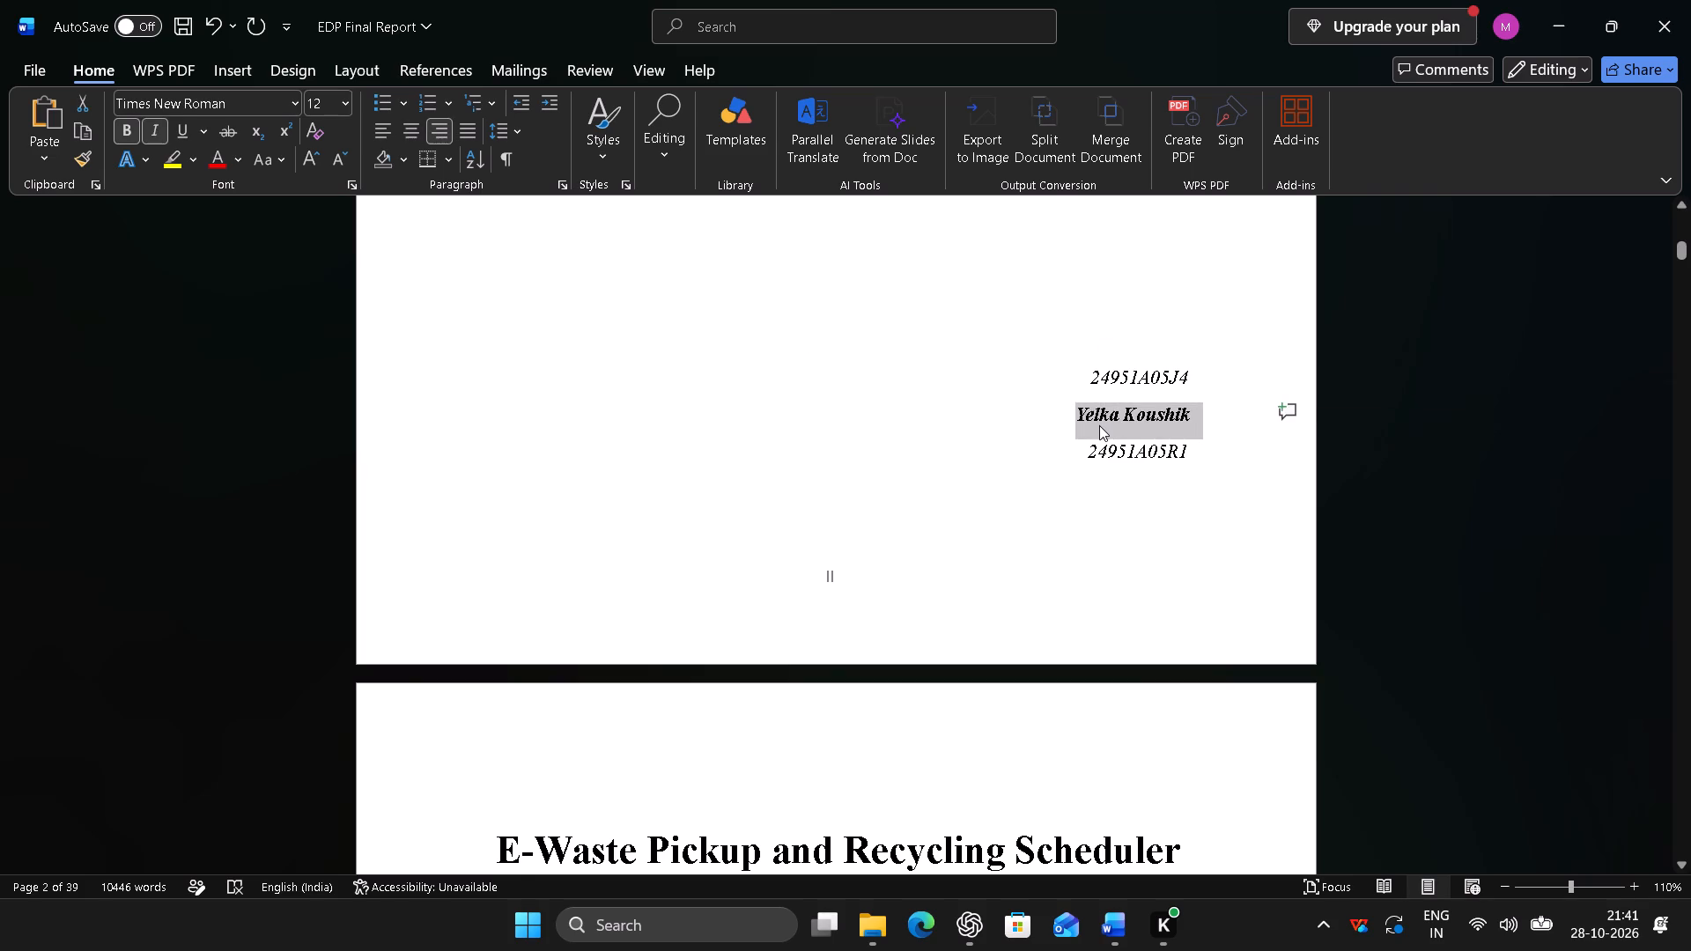
pyautogui.hotkey('ctrl', 'c')
pyautogui.click(1111, 341)
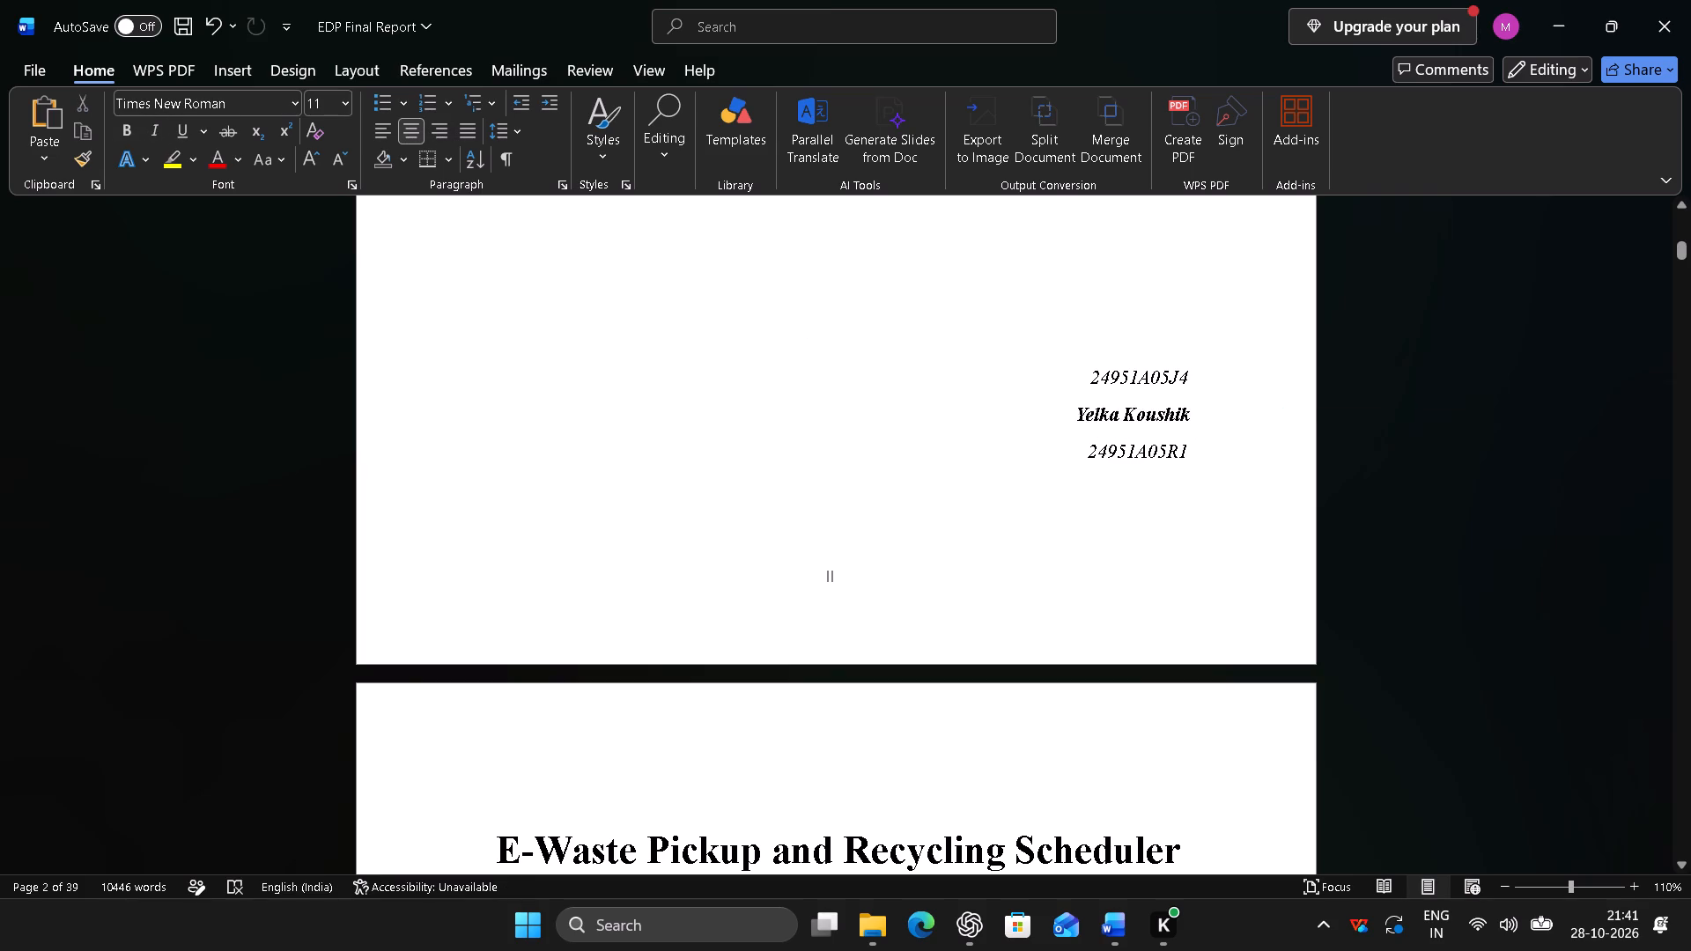
pyautogui.press('Tab')
pyautogui.press('Tab')
pyautogui.press('Tab')
pyautogui.press('Tab')
pyautogui.press('Tab')
pyautogui.press('Tab')
pyautogui.press('Tab')
pyautogui.press('Tab')
pyautogui.press('Tab')
pyautogui.hotkey('ctrl', 'v')
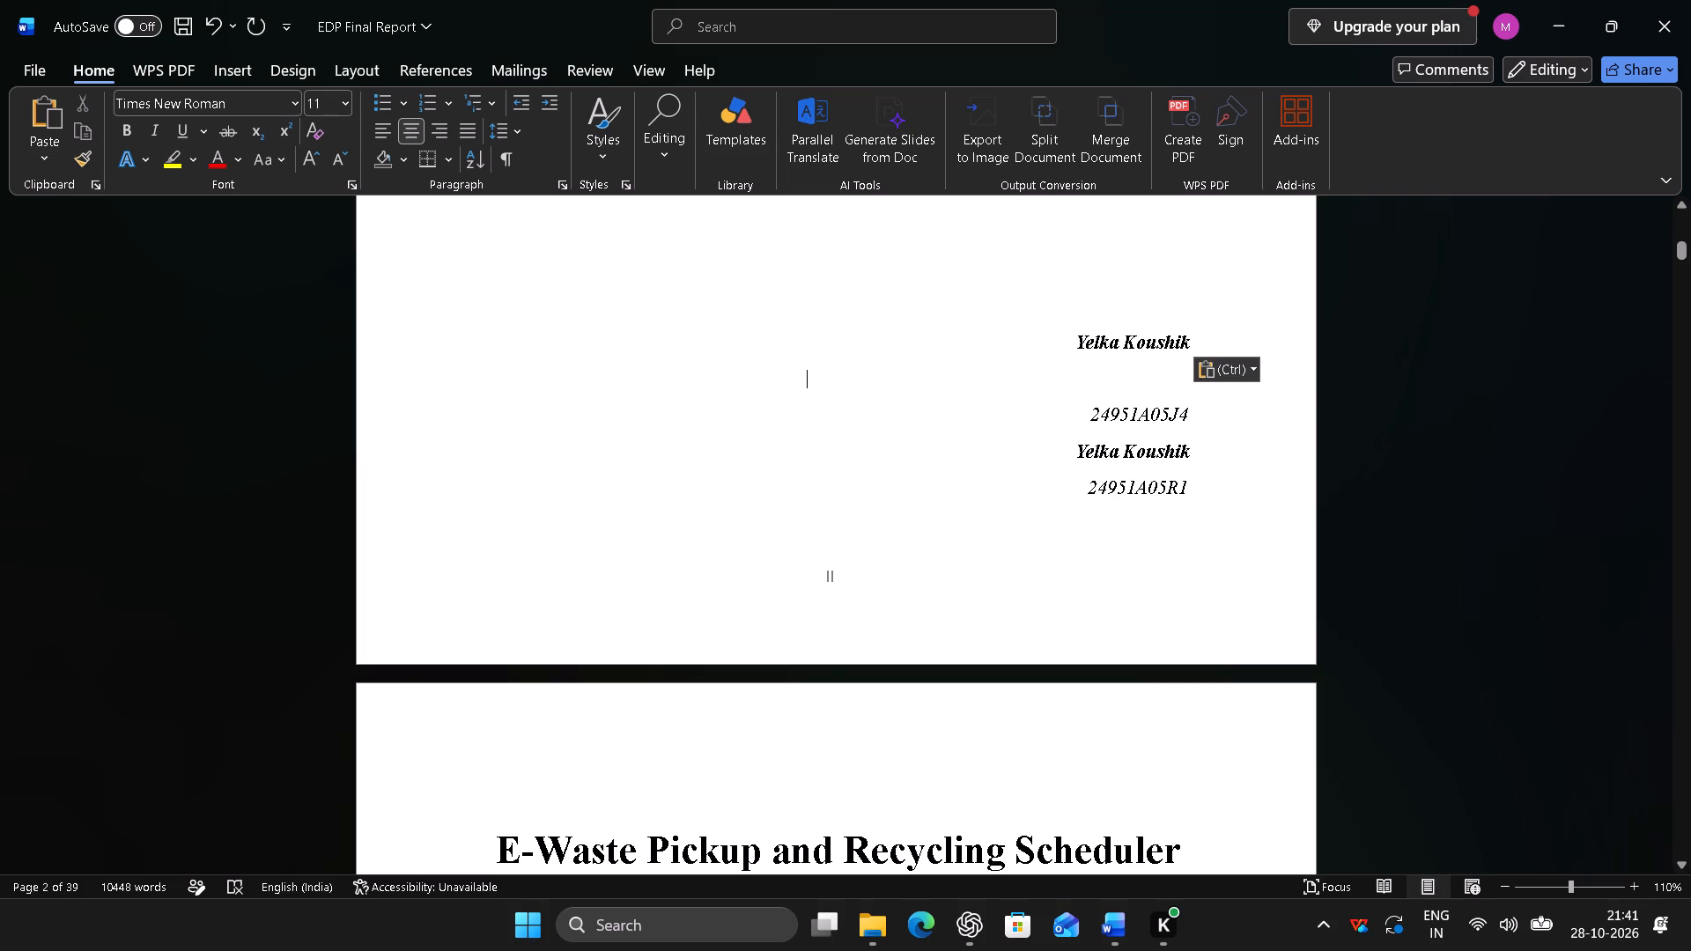
# Replace the pasted name with the first student's name, keeping the bold italic formatting.
pyautogui.click(1198, 342)
pyautogui.press('BackSpace')
pyautogui.press('BackSpace')
pyautogui.press('BackSpace')
pyautogui.press('BackSpace')
pyautogui.press('BackSpace')
pyautogui.press('BackSpace')
pyautogui.press('BackSpace')
pyautogui.press('BackSpace')
pyautogui.press('BackSpace')
pyautogui.press('BackSpace')
pyautogui.press('BackSpace')
pyautogui.press('BackSpace')
pyautogui.press('BackSpace')
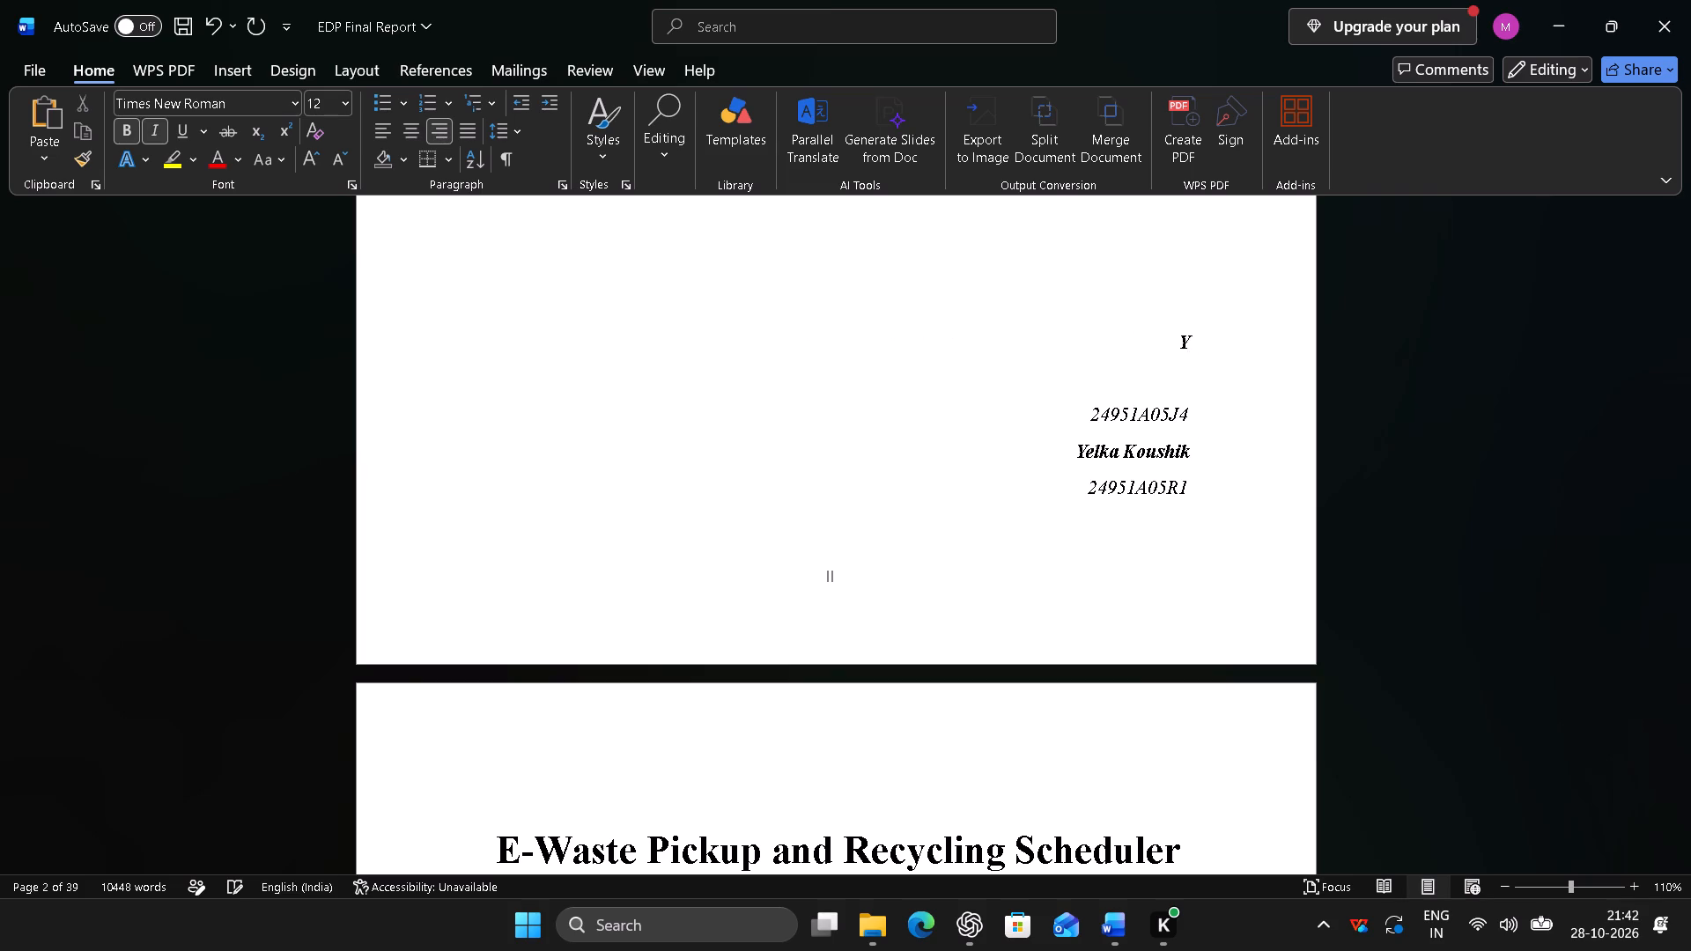
pyautogui.press('BackSpace')
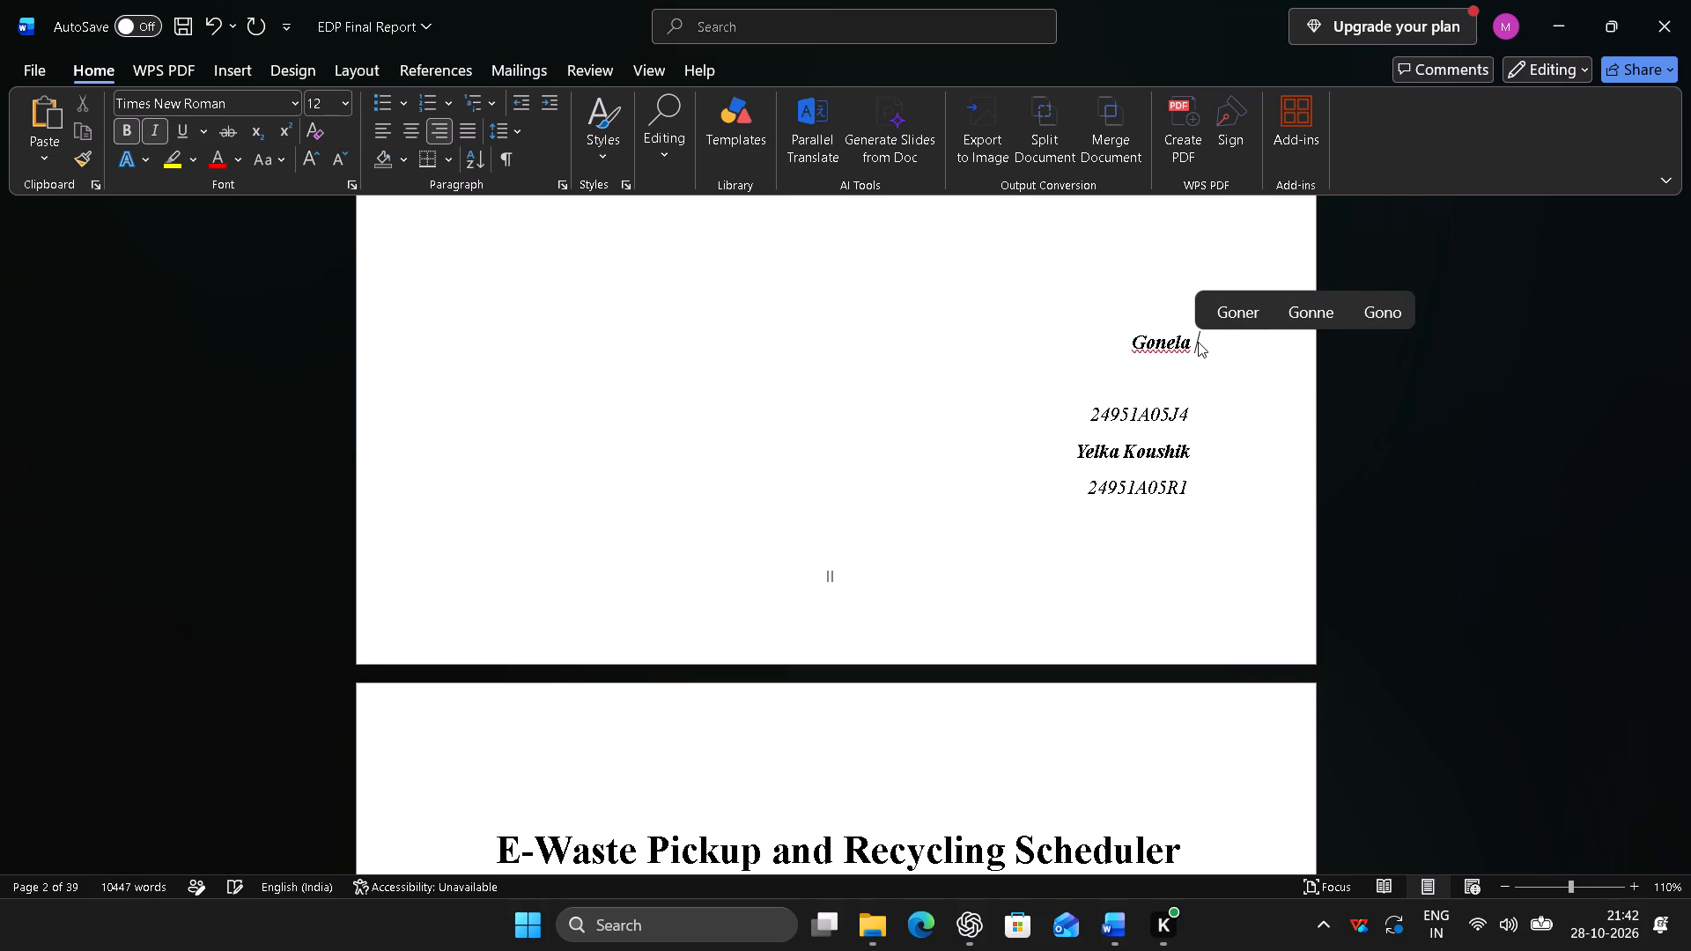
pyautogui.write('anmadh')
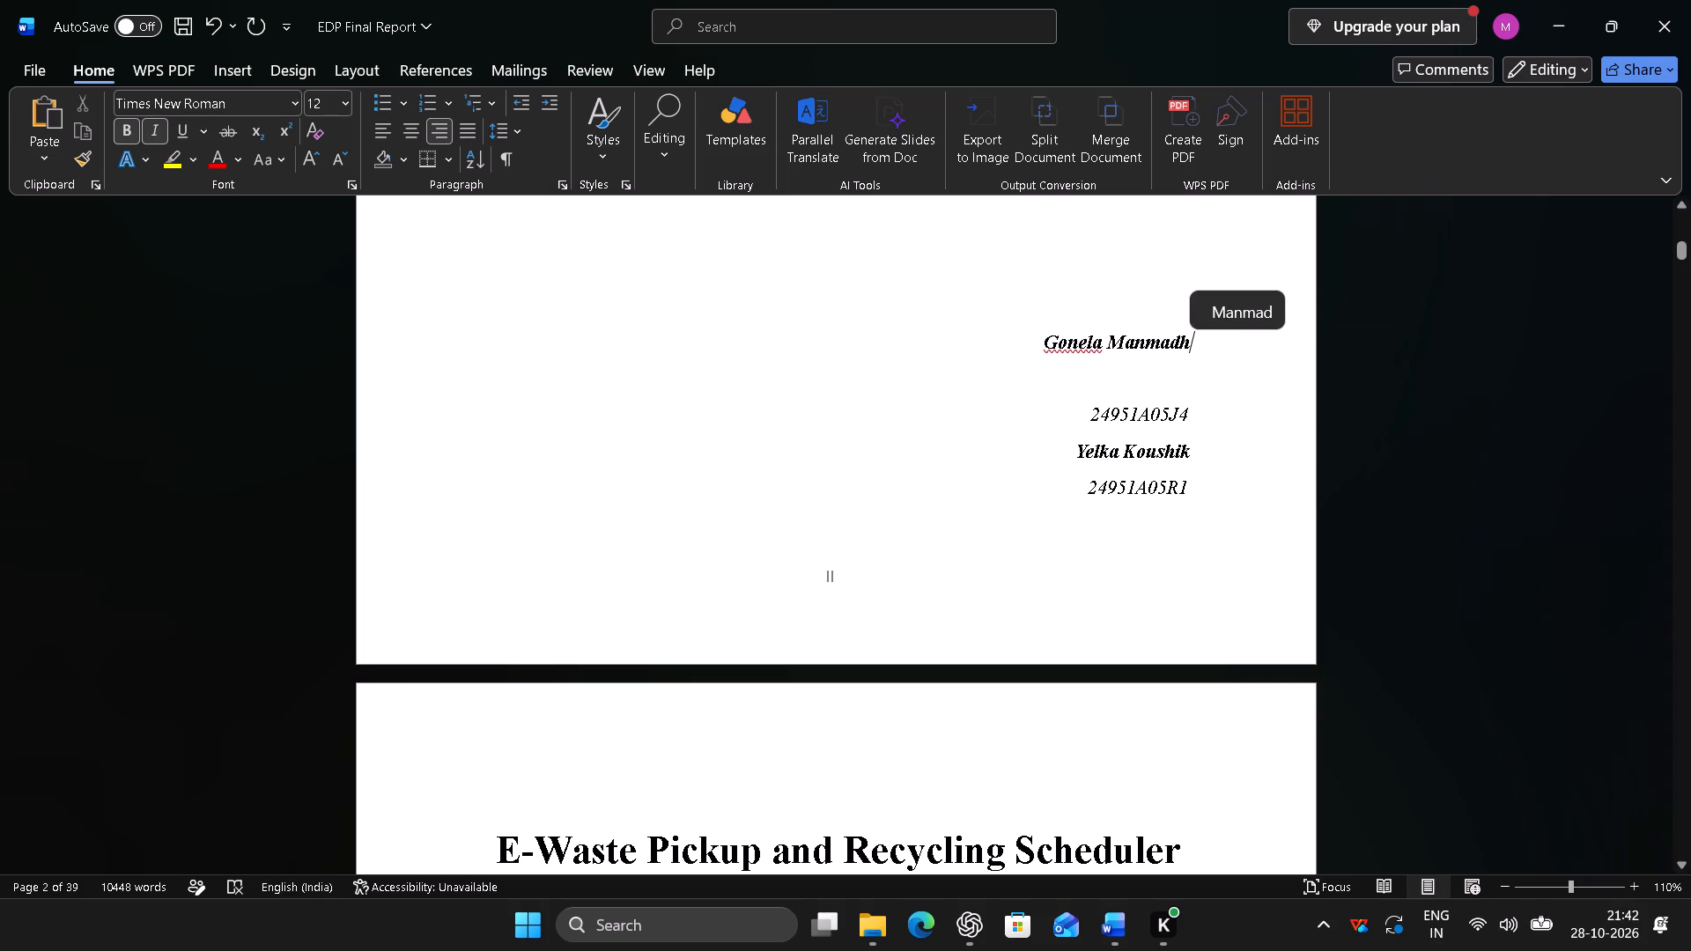
# Remove the blank line between the first student's name and roll number.
pyautogui.click(1113, 388)
pyautogui.press('BackSpace')
pyautogui.press('BackSpace')
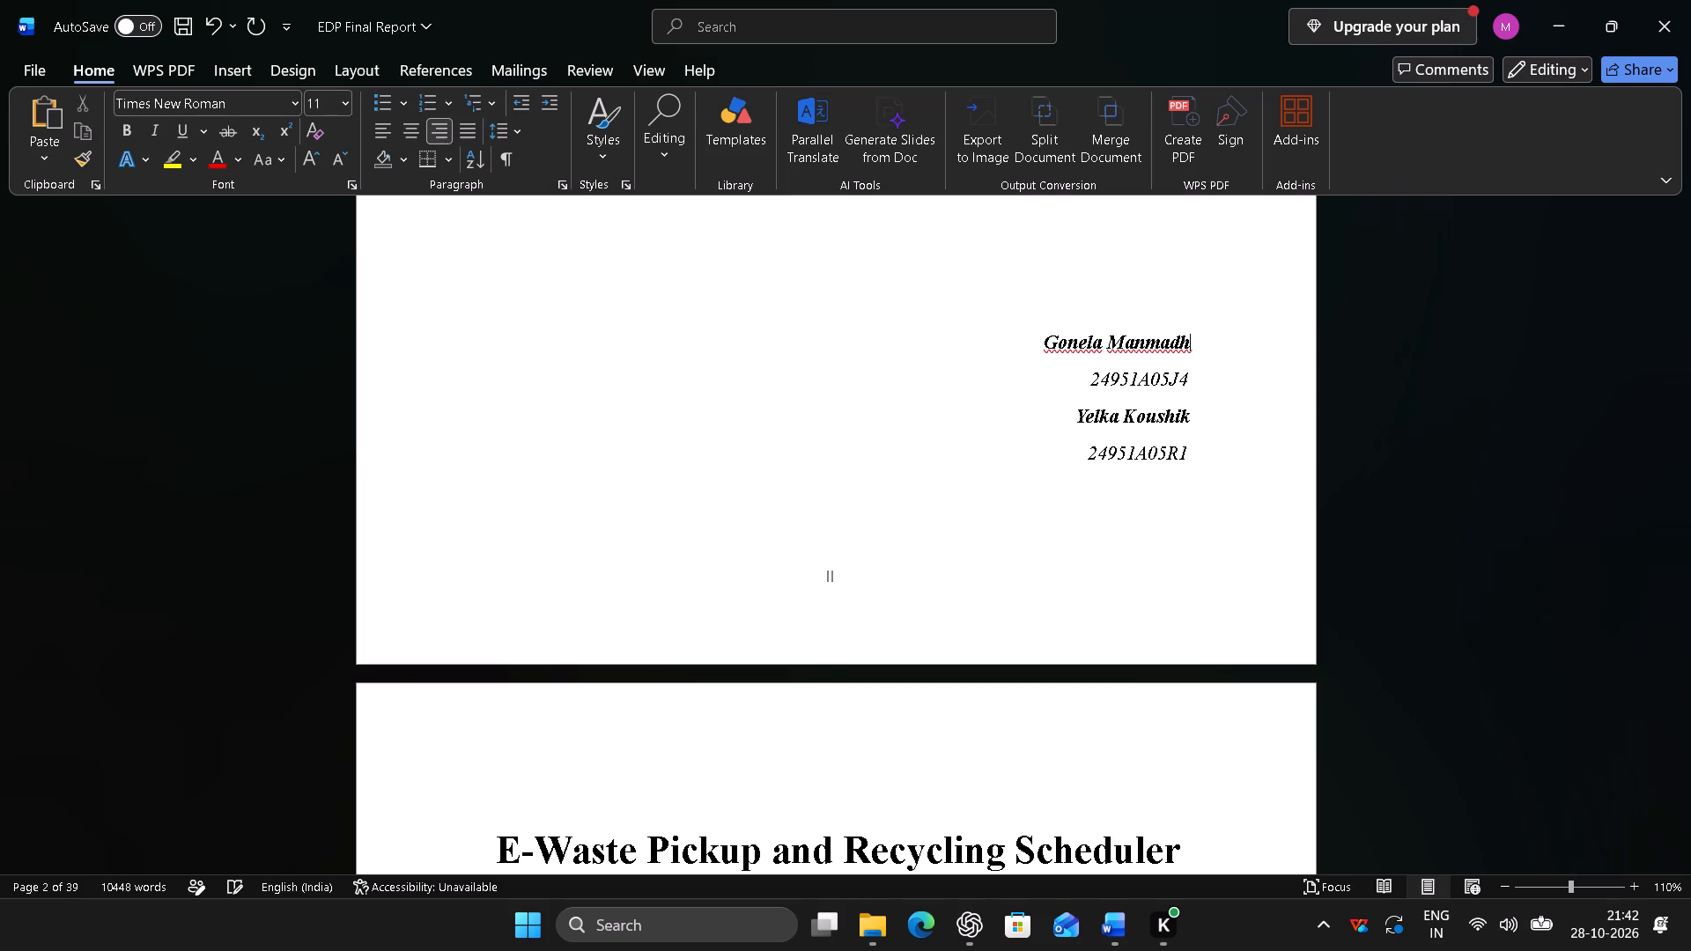
# Update the ending of the second student's roll number on page 2 to match the new team member.
pyautogui.click(1190, 451)
pyautogui.press('BackSpace')
pyautogui.press('BackSpace')
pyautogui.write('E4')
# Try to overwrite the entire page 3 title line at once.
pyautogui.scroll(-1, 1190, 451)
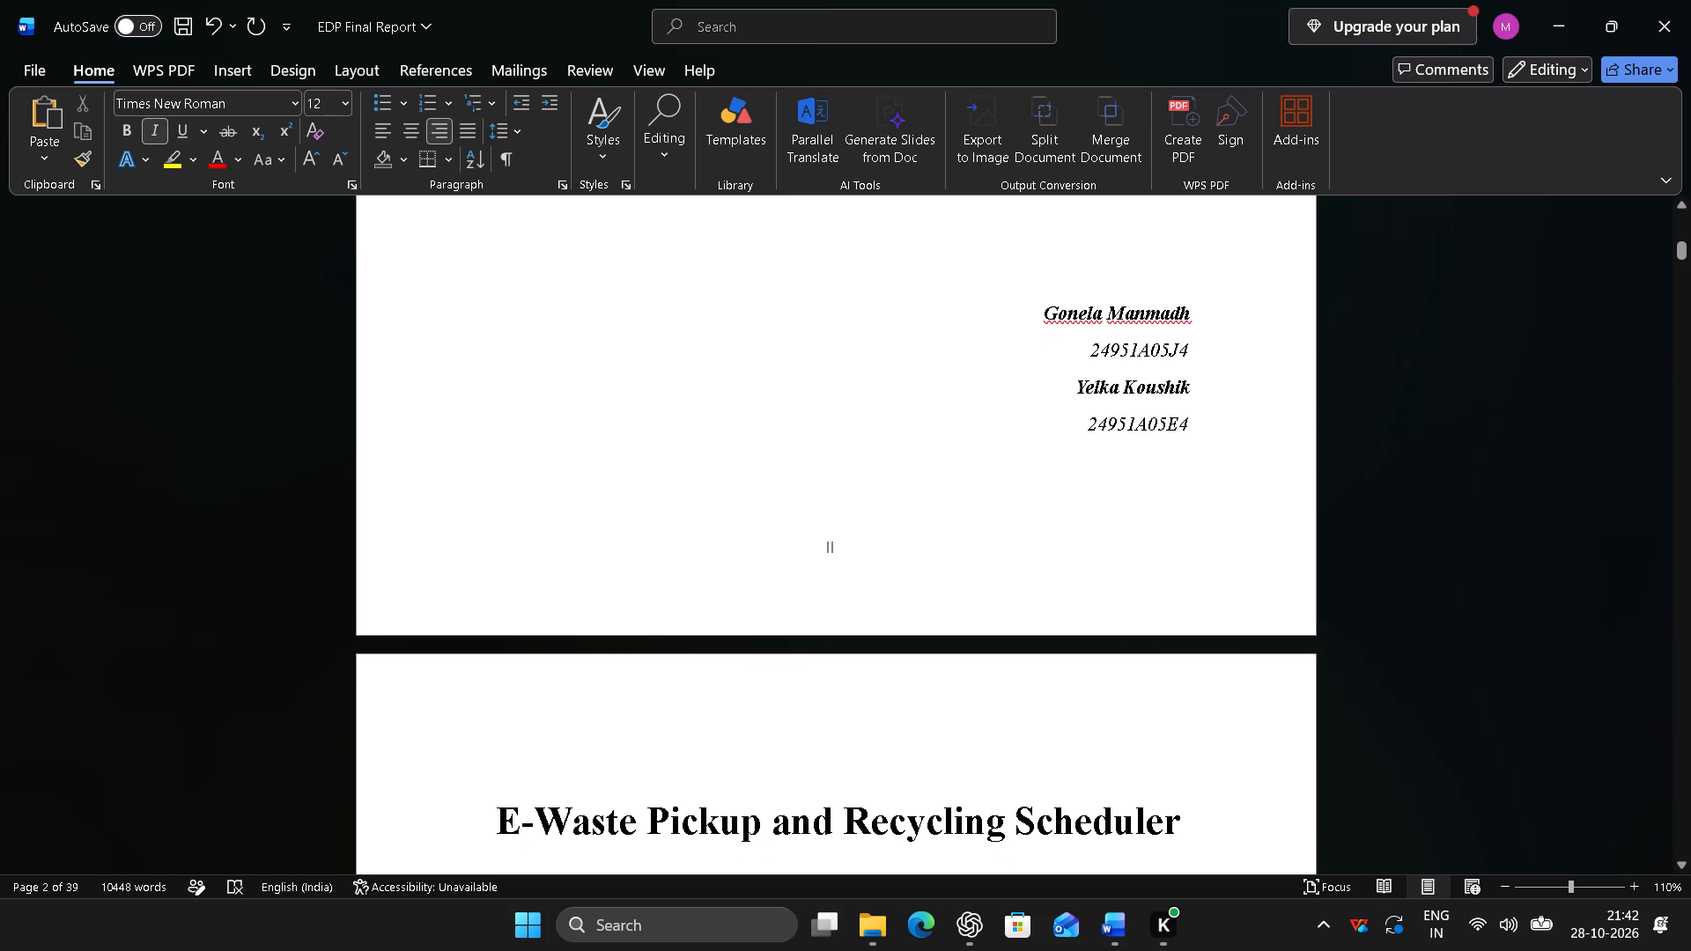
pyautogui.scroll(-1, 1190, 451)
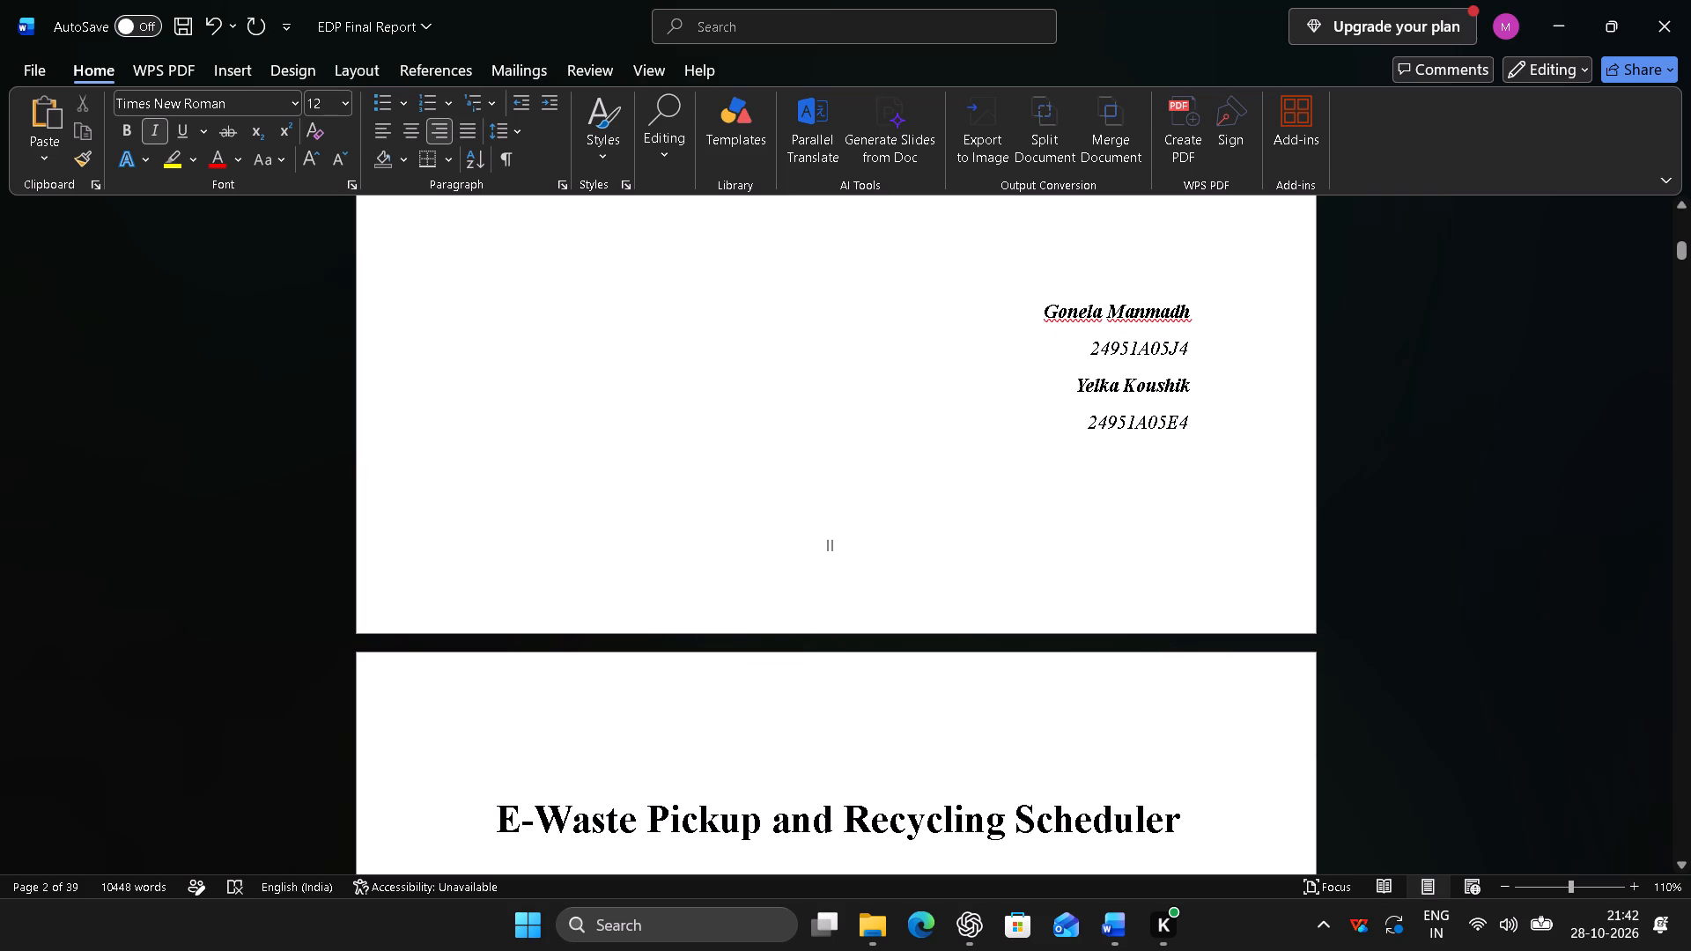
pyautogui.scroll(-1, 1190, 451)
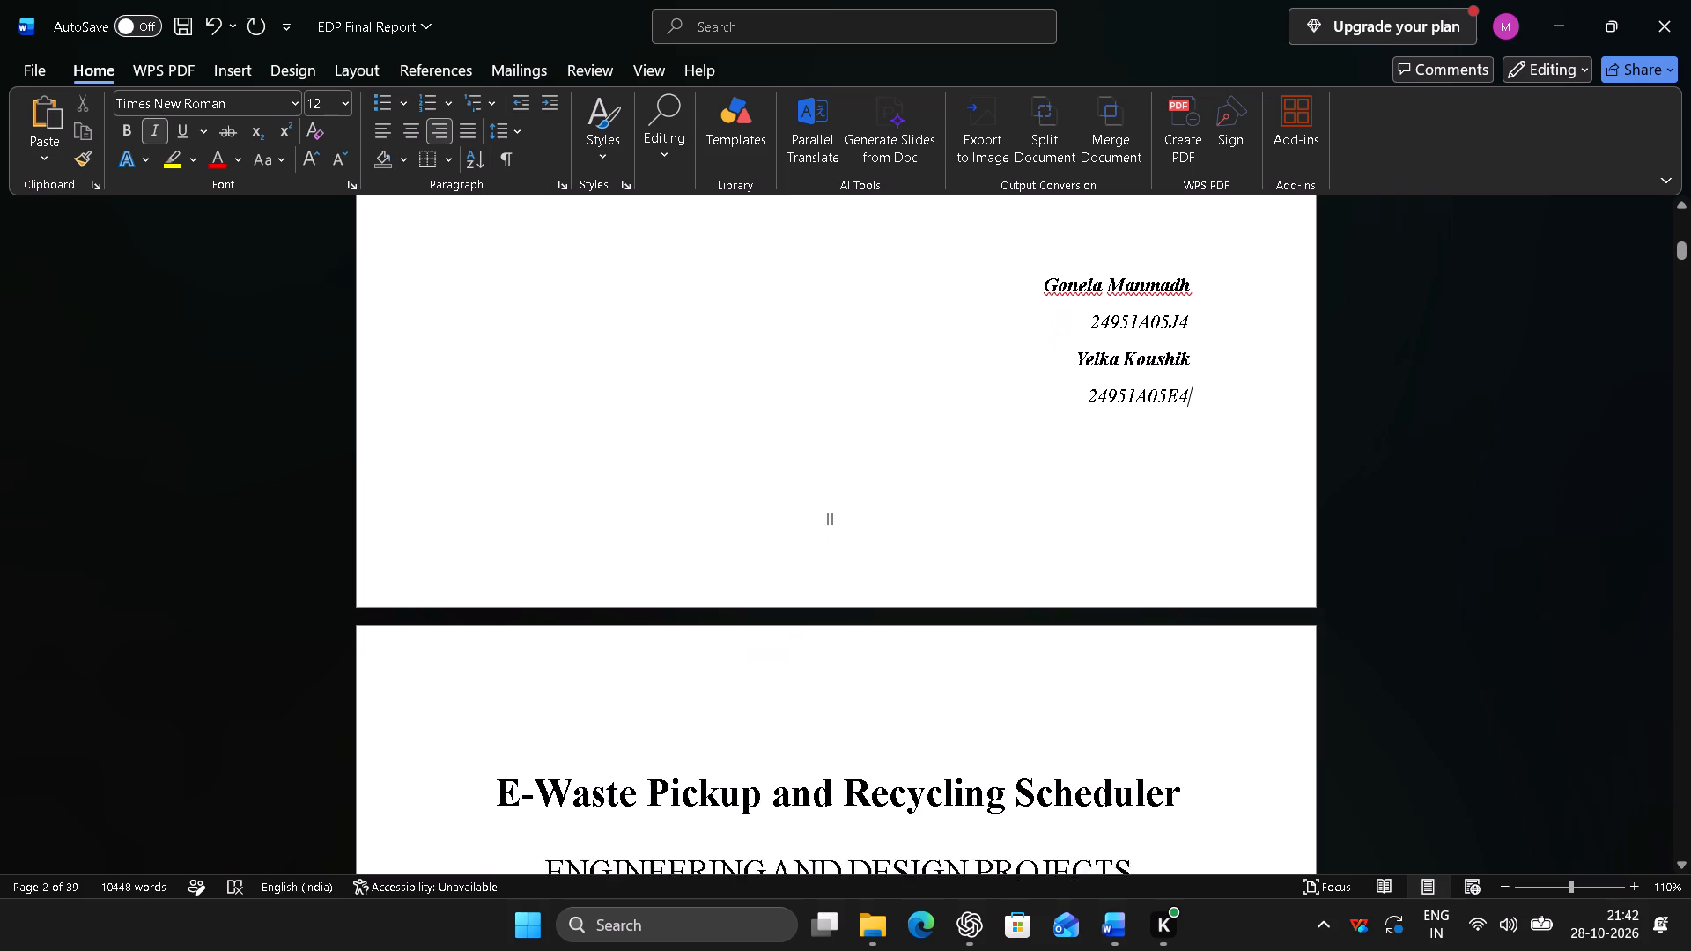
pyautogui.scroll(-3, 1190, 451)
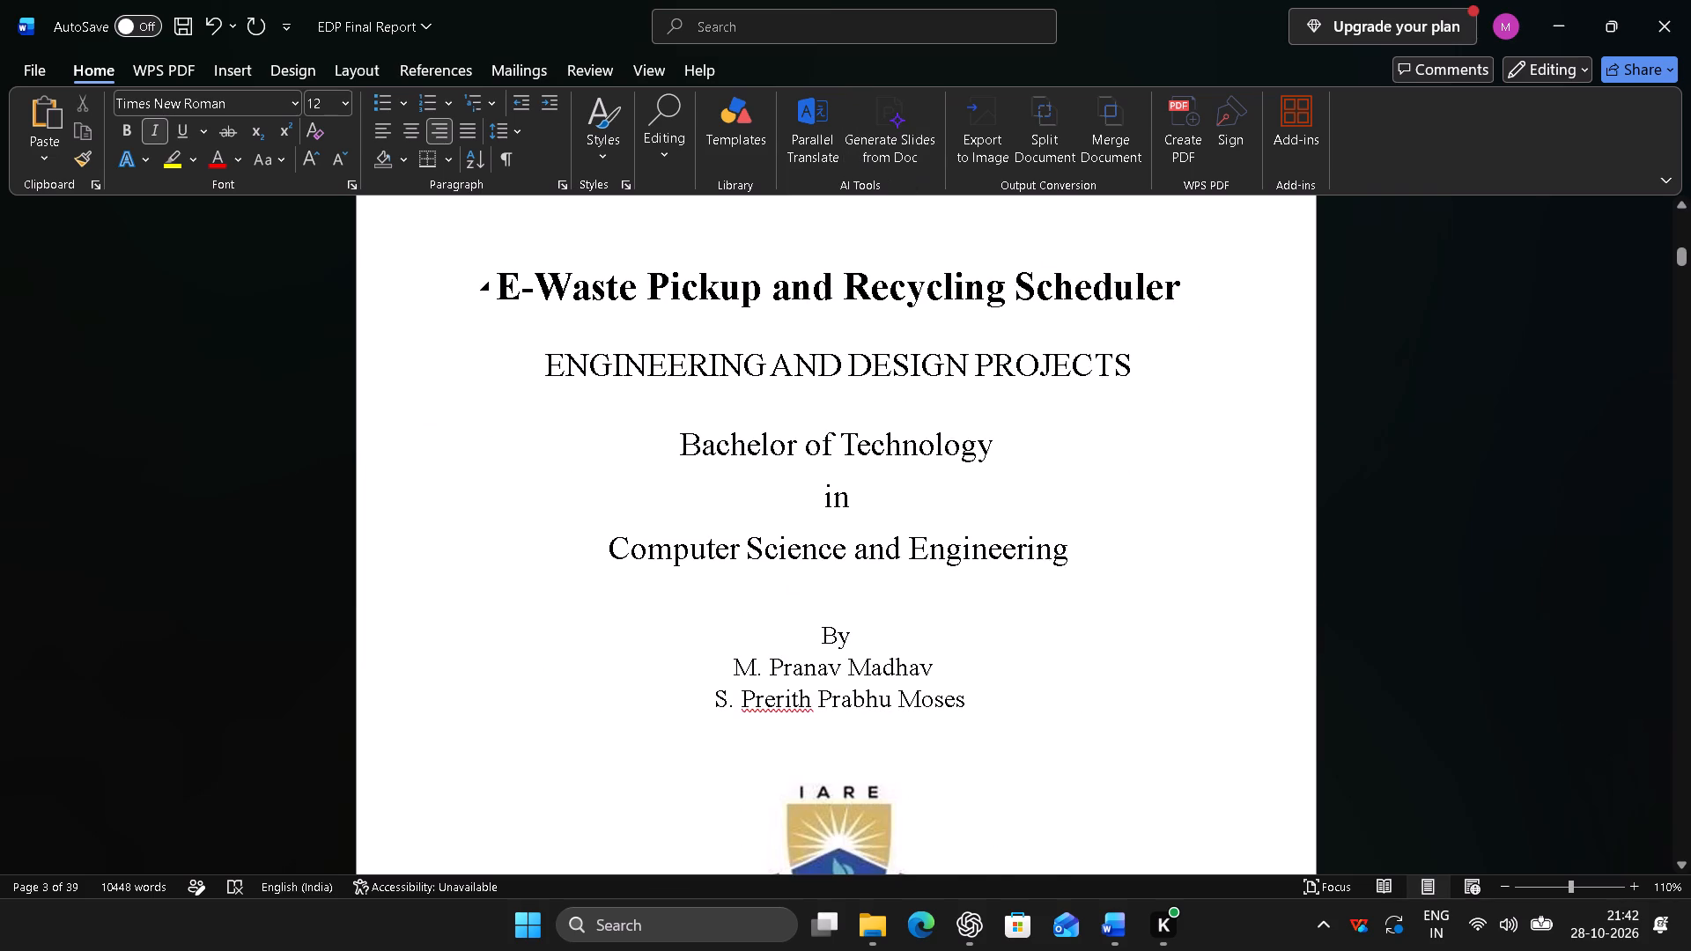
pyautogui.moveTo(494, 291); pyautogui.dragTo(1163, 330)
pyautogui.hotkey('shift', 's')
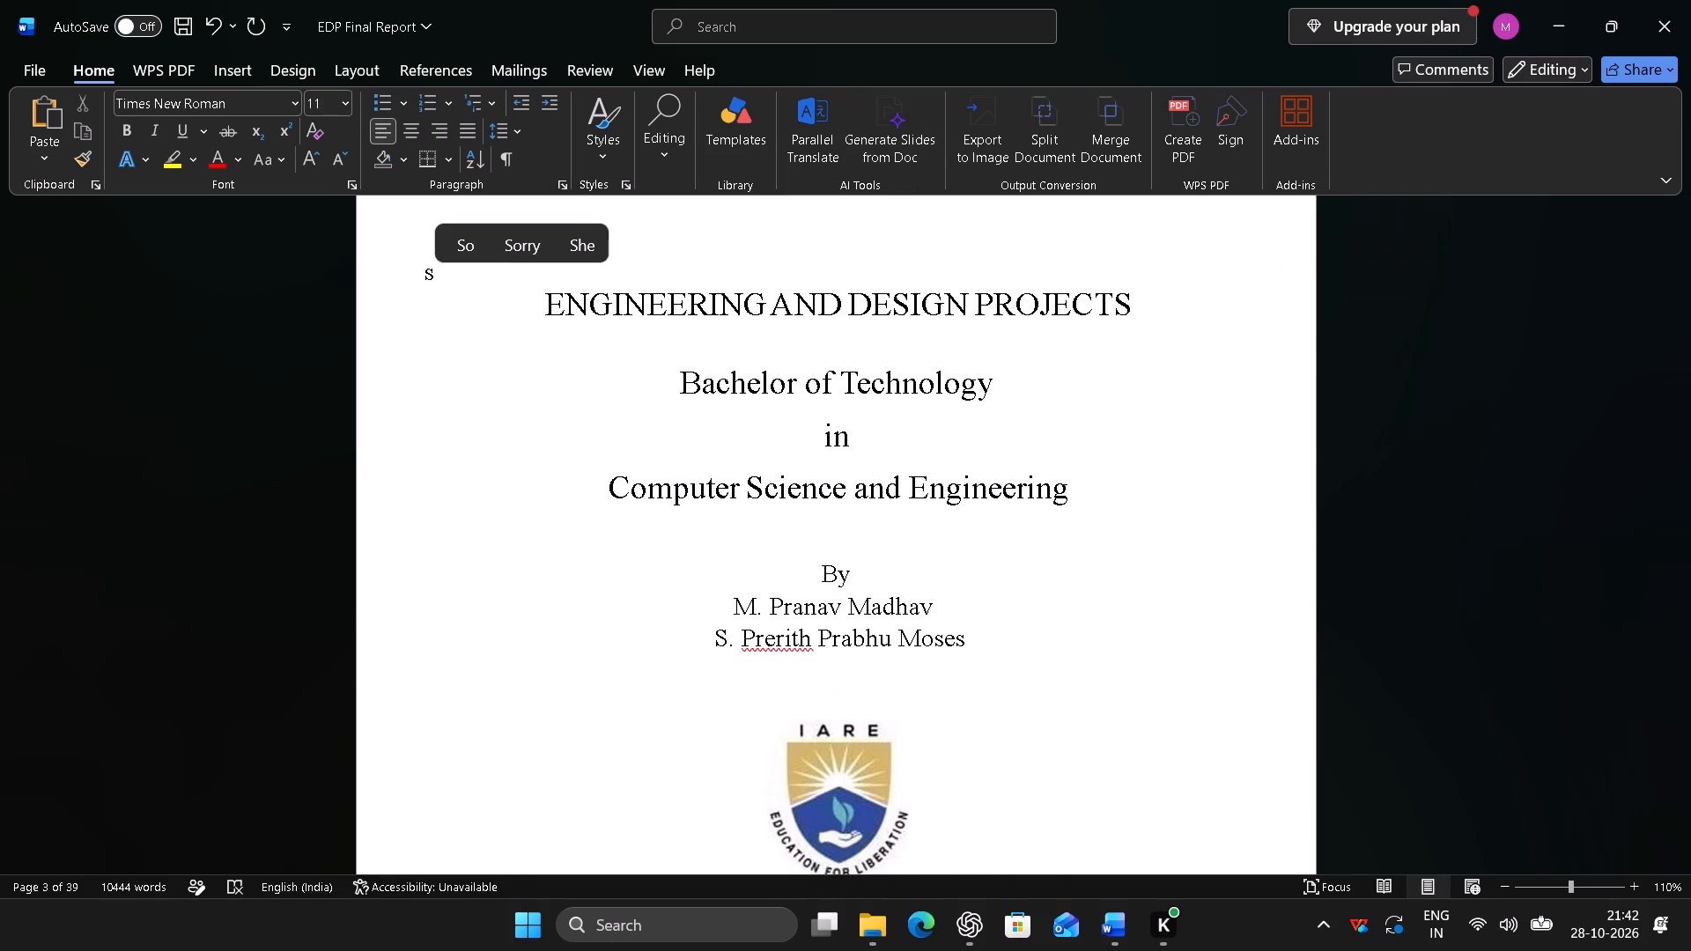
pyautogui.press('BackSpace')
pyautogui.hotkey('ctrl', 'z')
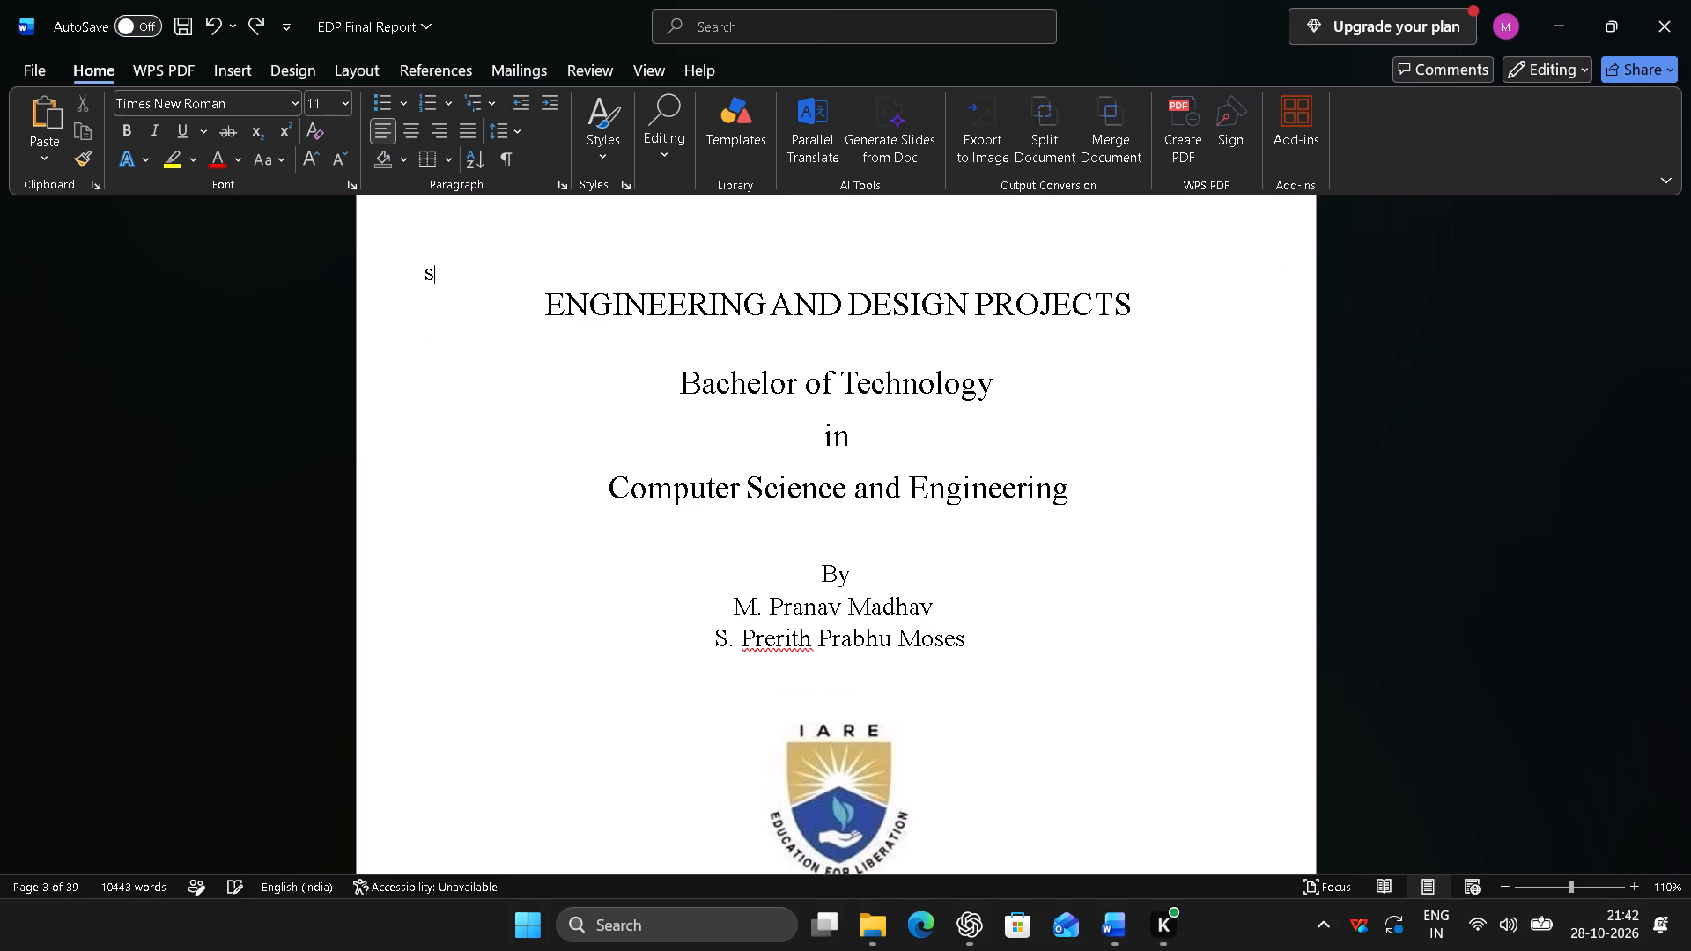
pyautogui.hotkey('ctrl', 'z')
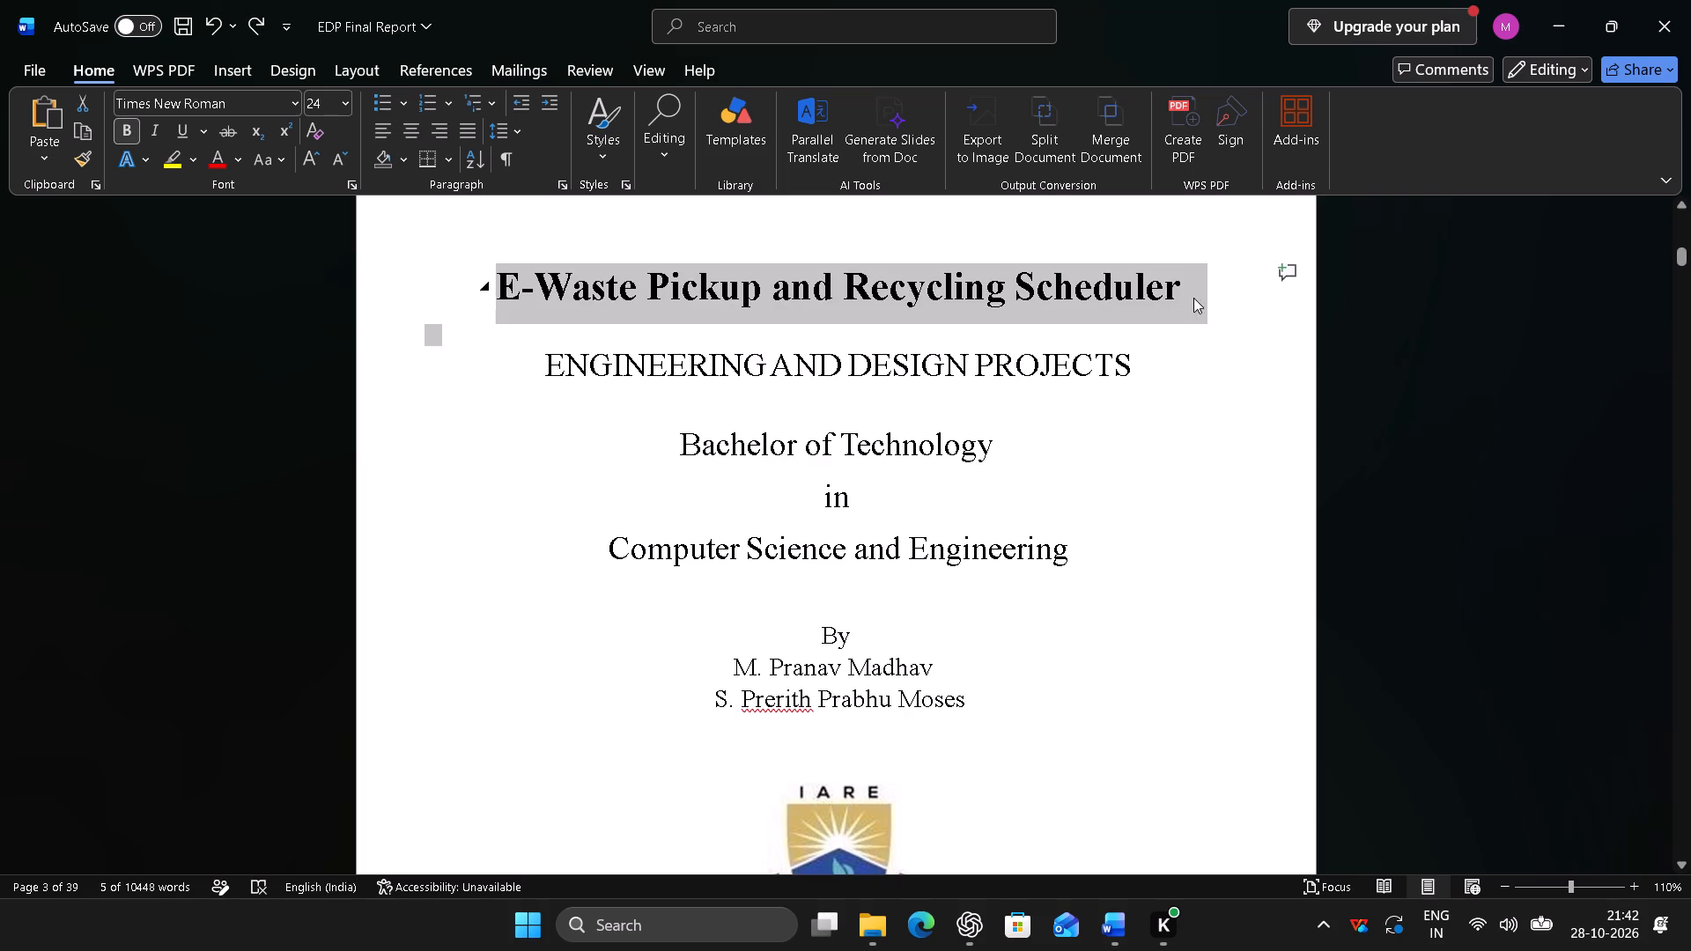
# Delete the text "E-Waste Pickup and Recycling Scheduler" from the page 3 title, keeping the line's formatting.
pyautogui.click(1141, 290)
pyautogui.click(1177, 291)
pyautogui.press('BackSpace')
pyautogui.press('BackSpace')
pyautogui.press('BackSpace')
pyautogui.press('BackSpace')
pyautogui.press('BackSpace')
pyautogui.press('BackSpace')
pyautogui.press('BackSpace')
pyautogui.press('BackSpace')
pyautogui.press('BackSpace')
pyautogui.press('BackSpace')
pyautogui.press('BackSpace')
pyautogui.press('BackSpace')
pyautogui.press('BackSpace')
pyautogui.press('BackSpace')
pyautogui.press('BackSpace')
pyautogui.press('BackSpace')
pyautogui.press('BackSpace')
pyautogui.press('BackSpace')
pyautogui.press('BackSpace')
pyautogui.press('BackSpace')
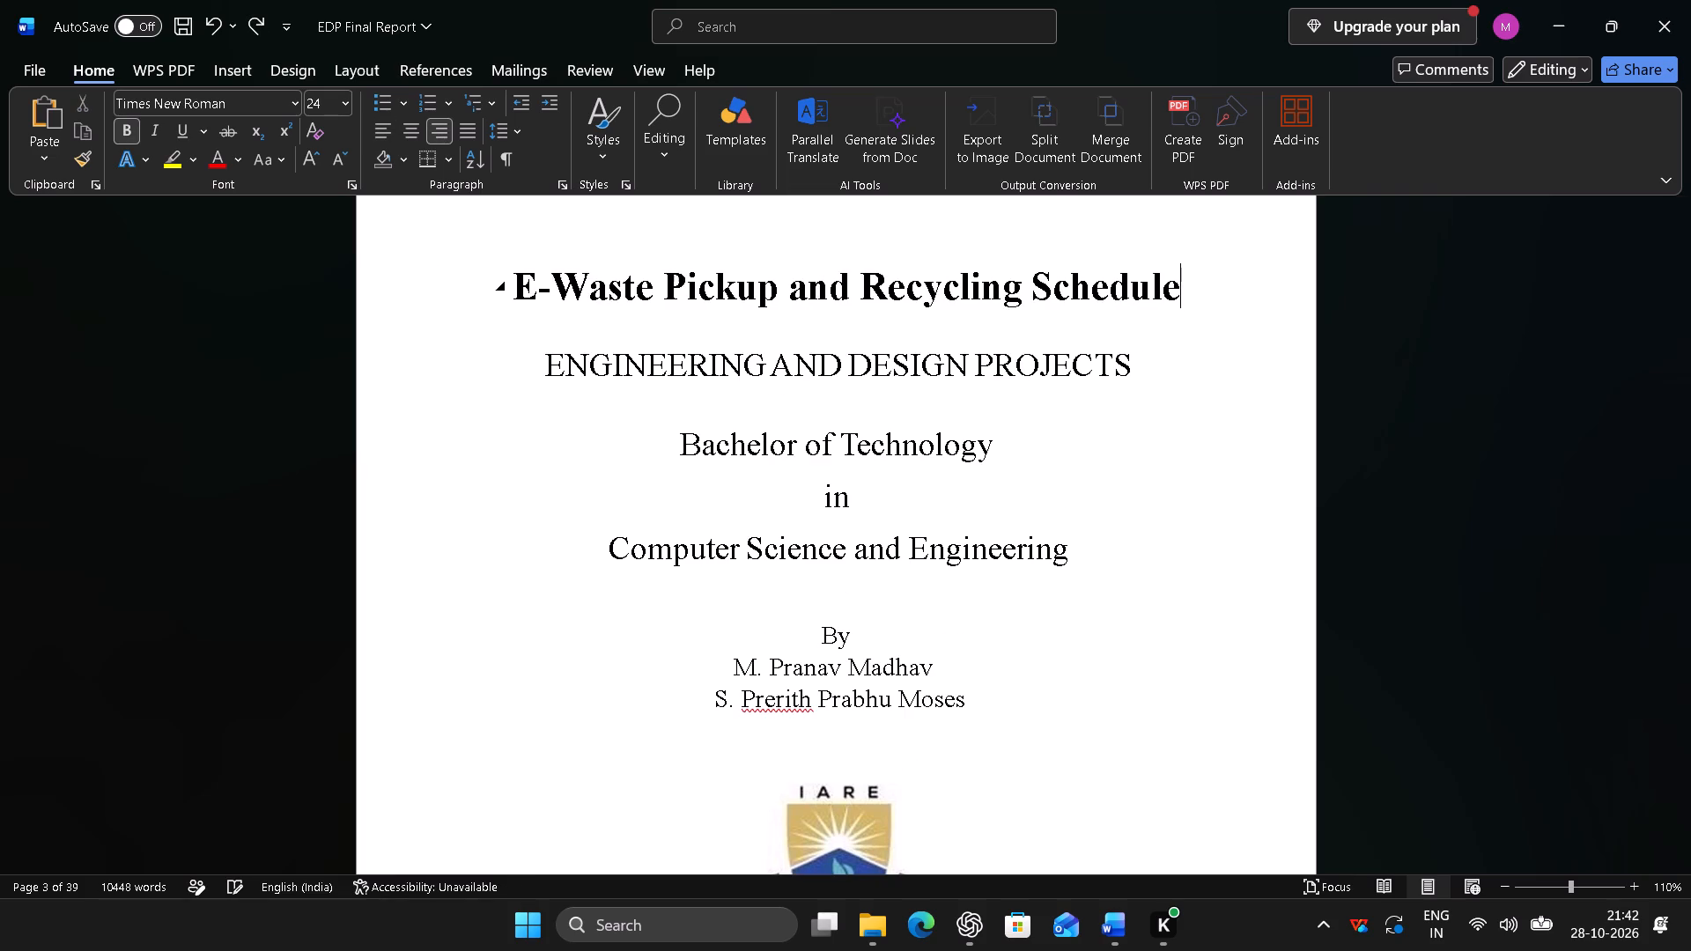
pyautogui.press('BackSpace')
pyautogui.press('BackSpace')
pyautogui.press('BackSpace')
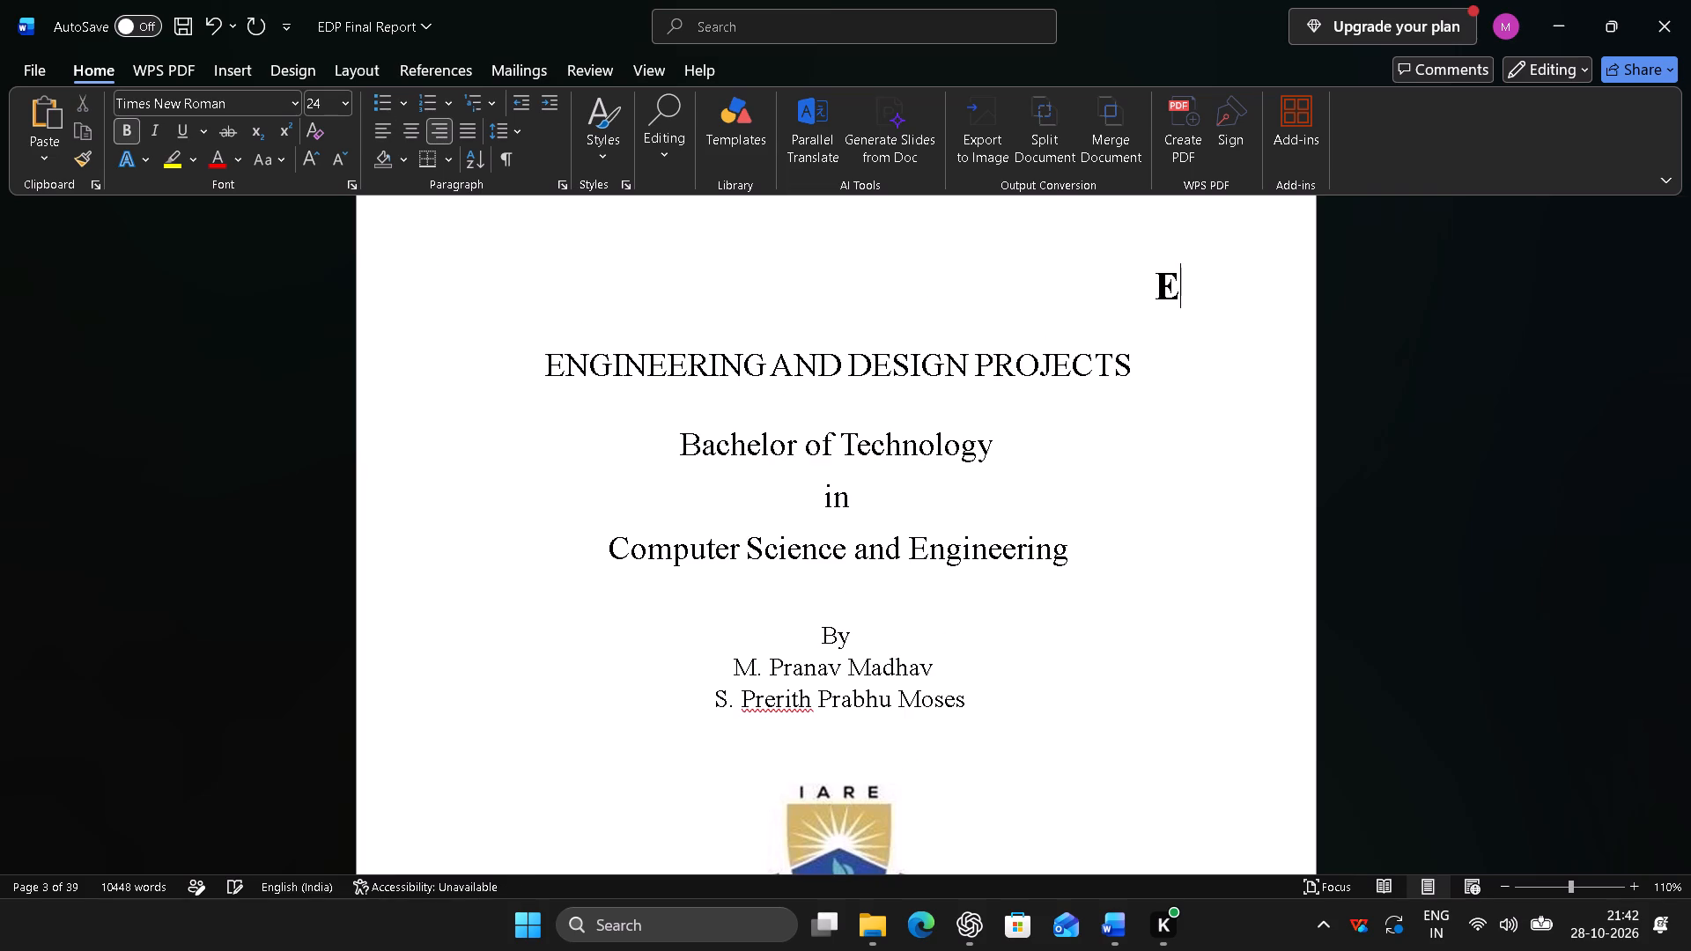
pyautogui.press('BackSpace')
# Enter "Smart Attendance System using IoT and facial Recognition" as the page 3 title.
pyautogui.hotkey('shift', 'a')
pyautogui.press('BackSpace')
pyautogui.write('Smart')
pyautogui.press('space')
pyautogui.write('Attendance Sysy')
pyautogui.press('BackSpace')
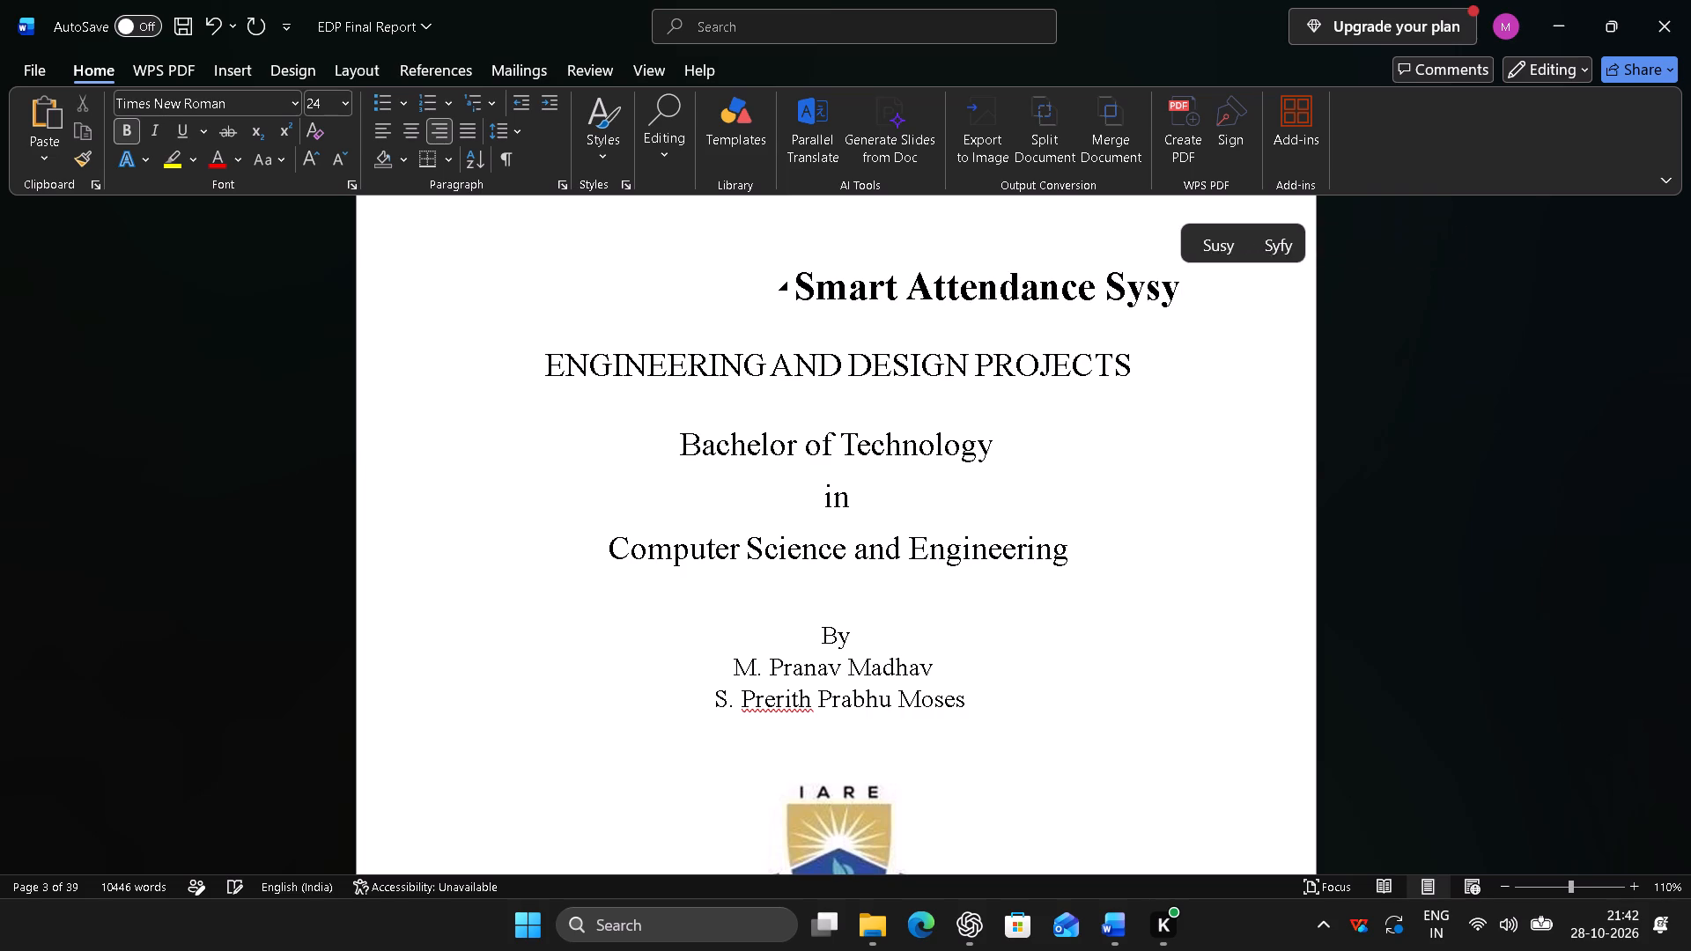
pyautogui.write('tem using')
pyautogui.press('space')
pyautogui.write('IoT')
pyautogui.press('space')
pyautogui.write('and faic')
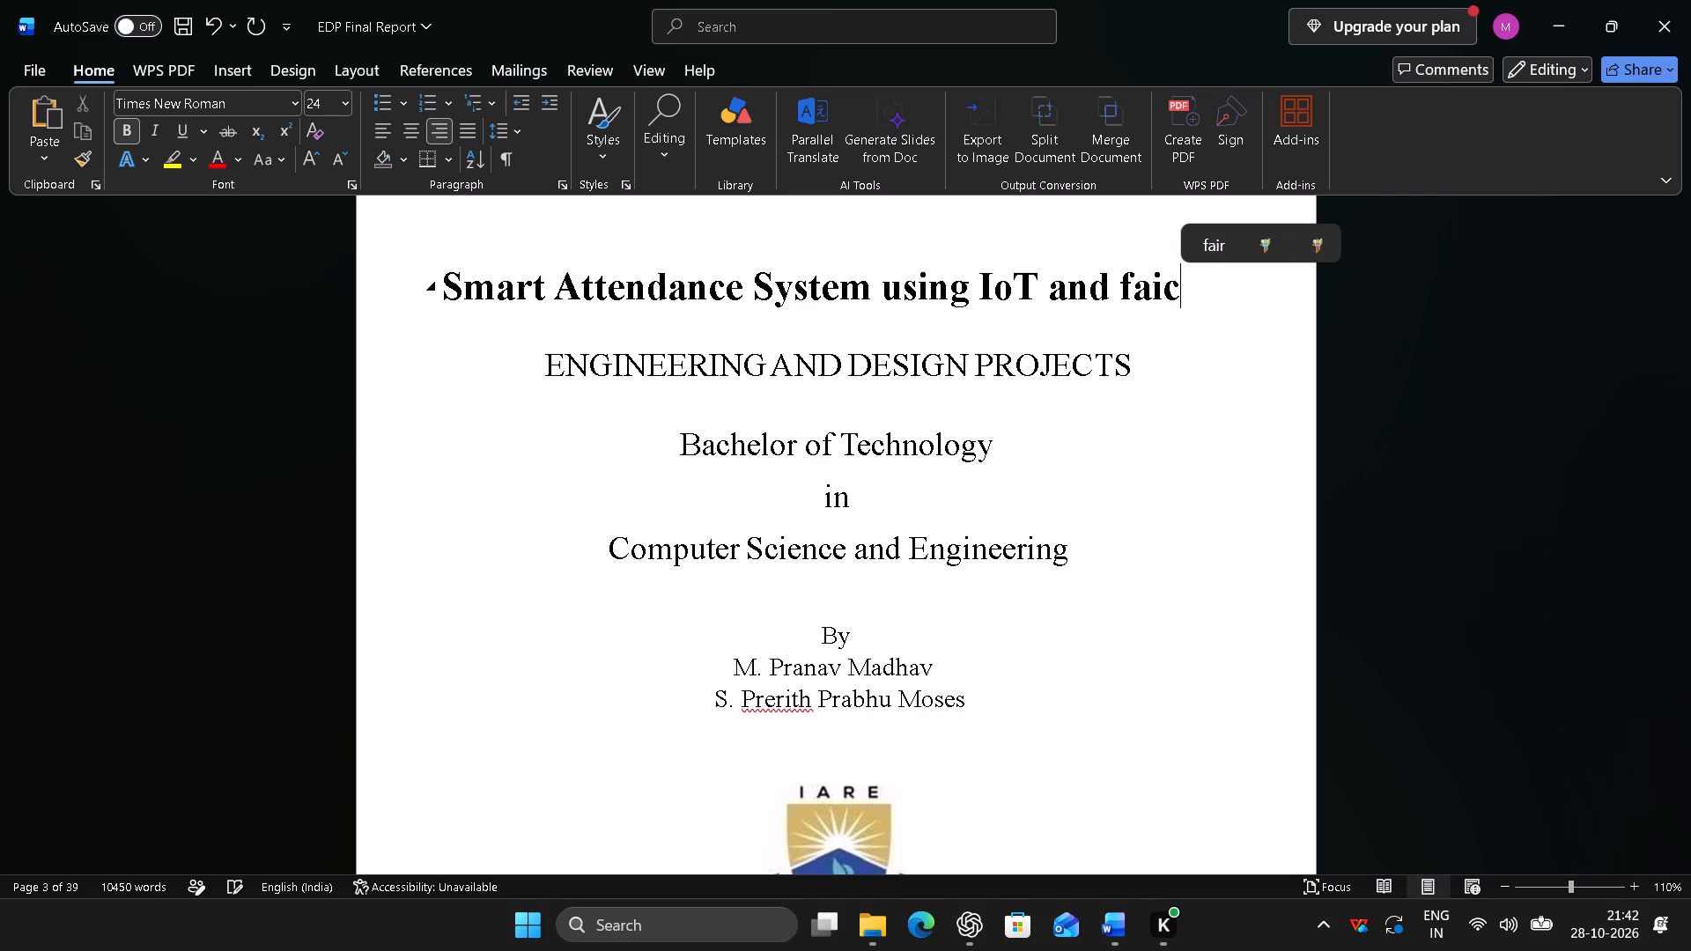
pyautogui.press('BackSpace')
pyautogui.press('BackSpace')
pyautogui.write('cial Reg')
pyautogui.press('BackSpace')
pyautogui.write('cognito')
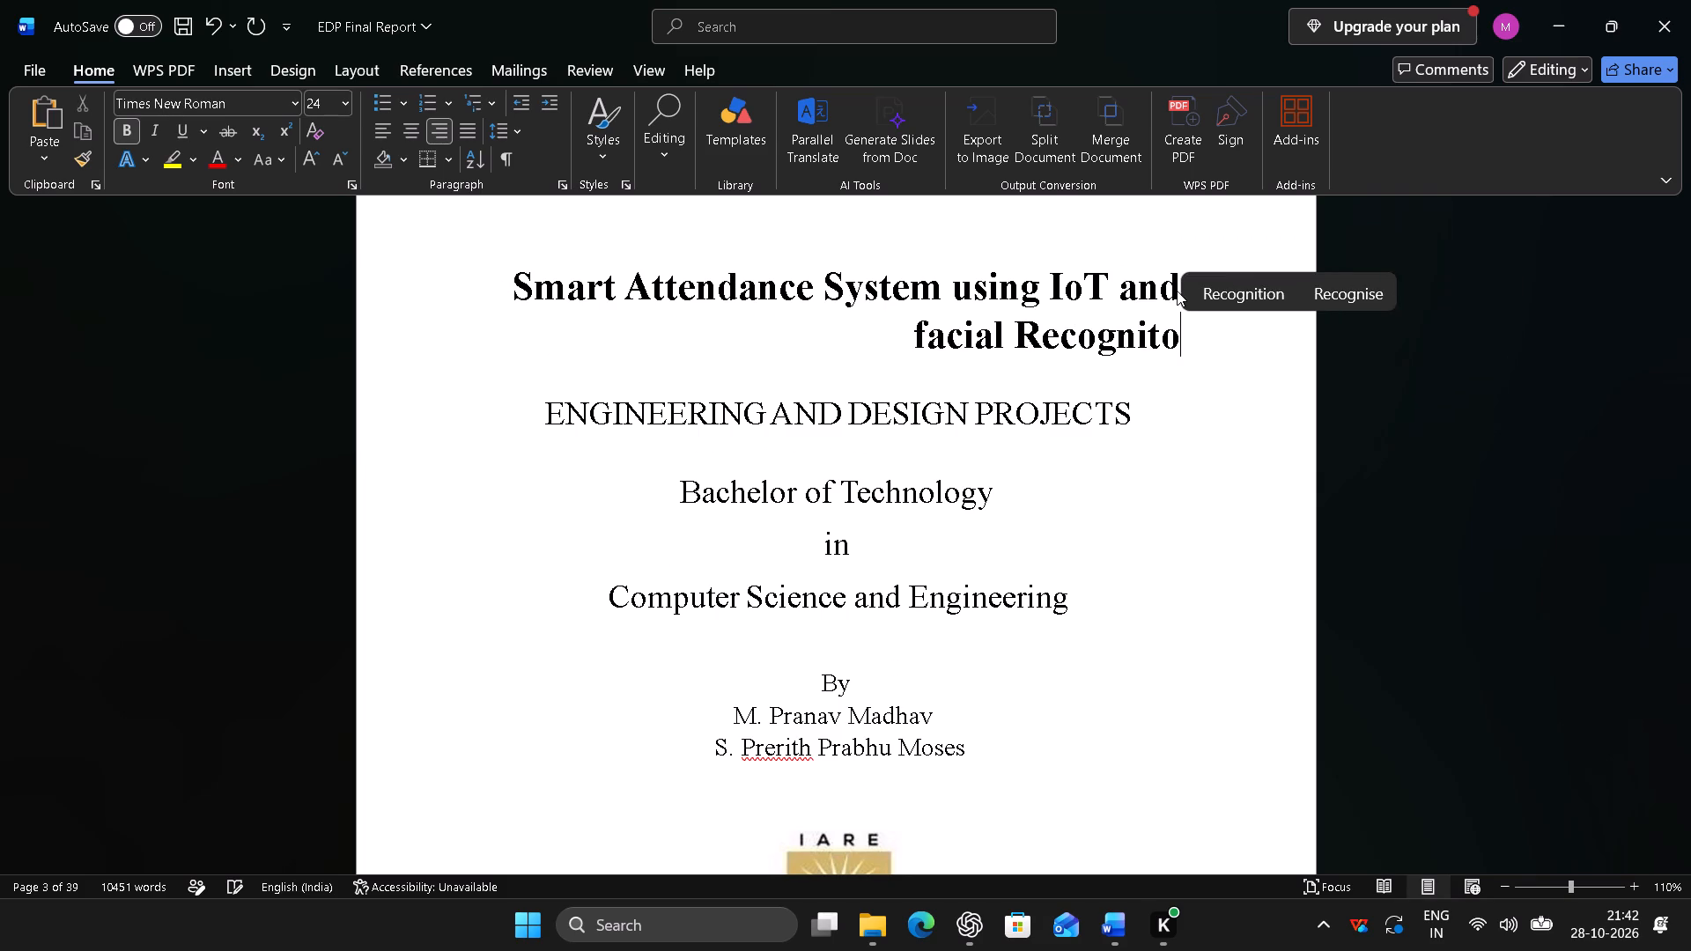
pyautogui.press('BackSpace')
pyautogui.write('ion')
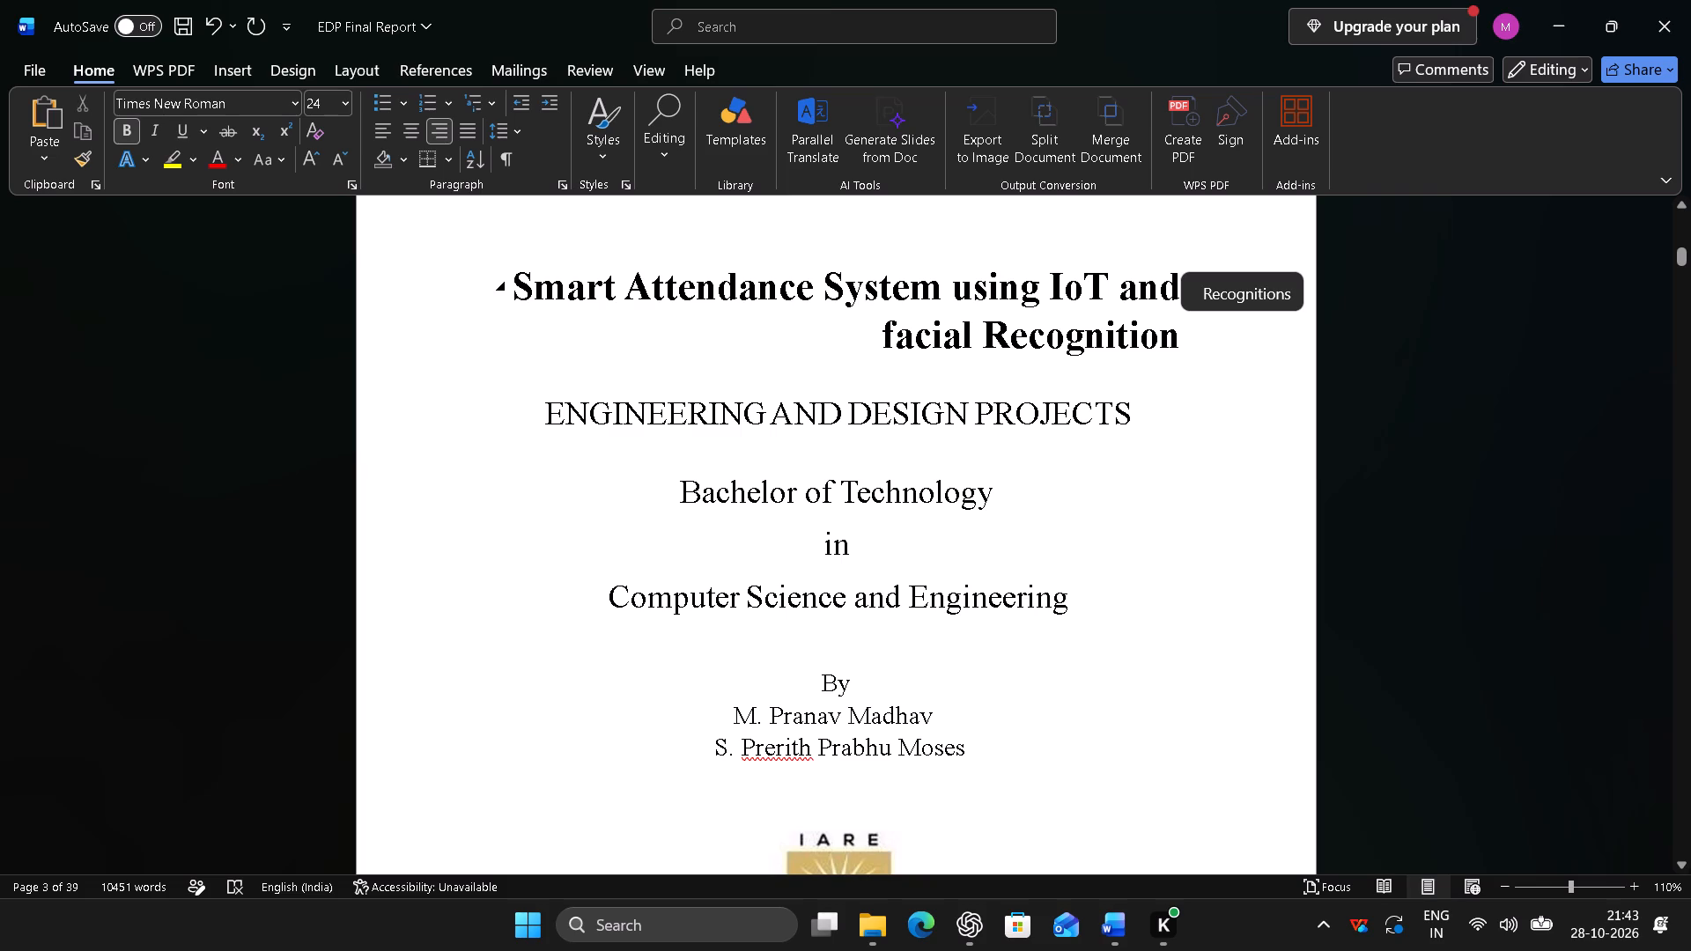
# Center the page 3 lines from the project title through "Bachelor of Technology".
pyautogui.moveTo(519, 279); pyautogui.dragTo(768, 557)
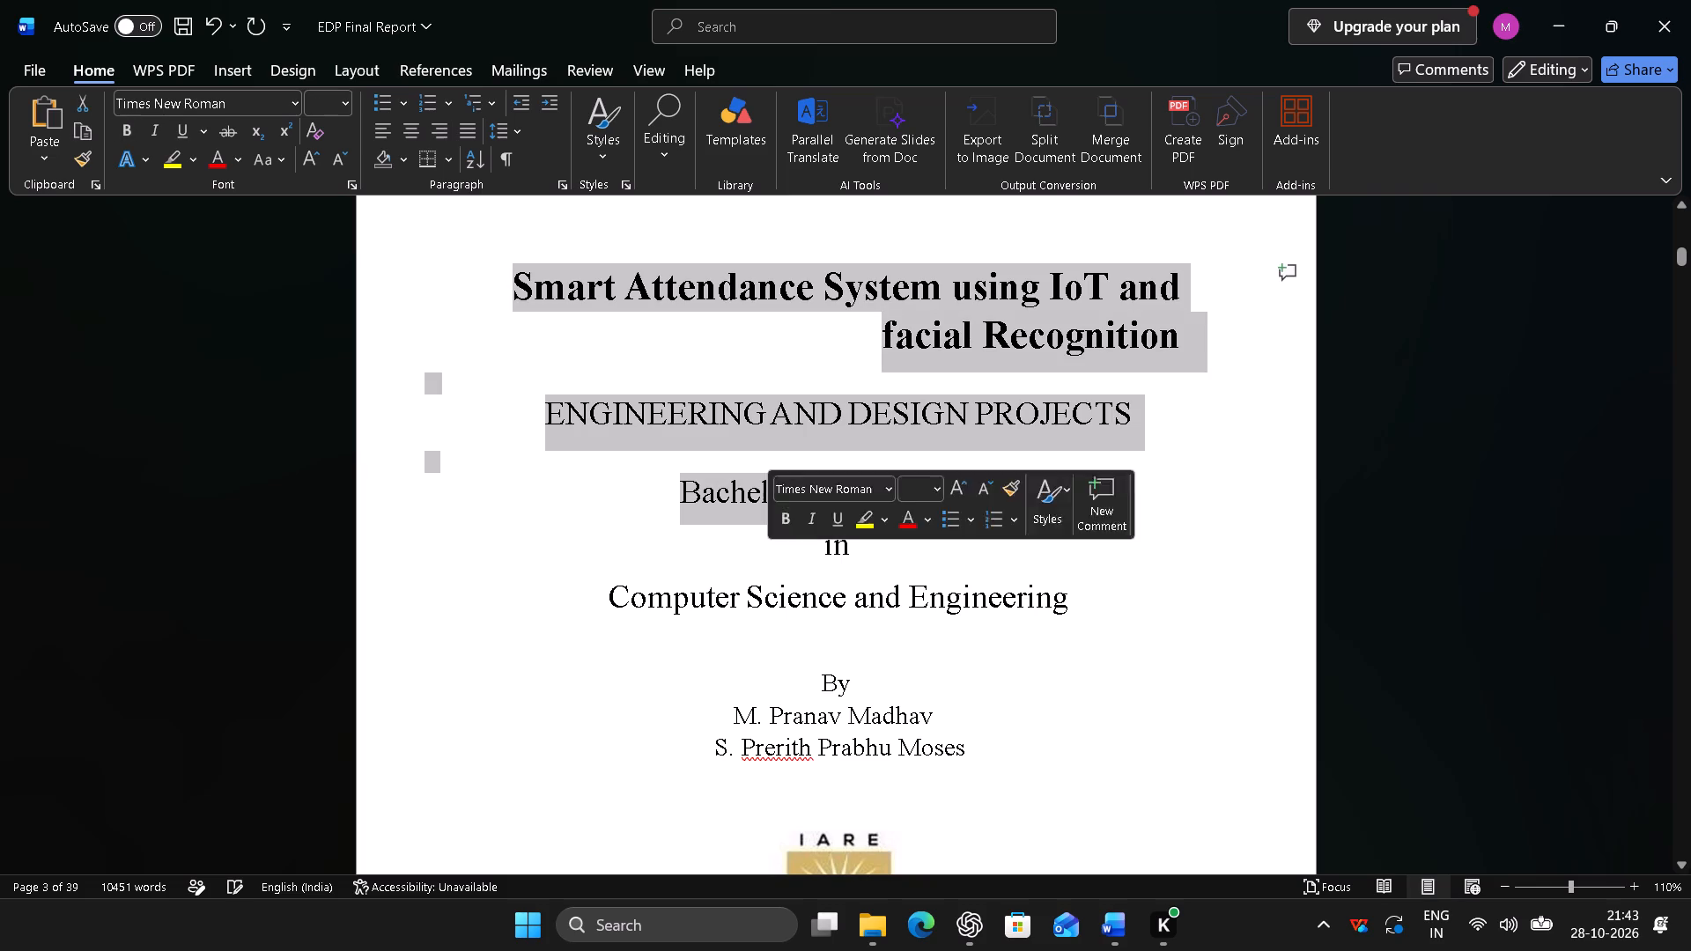
pyautogui.click(411, 130)
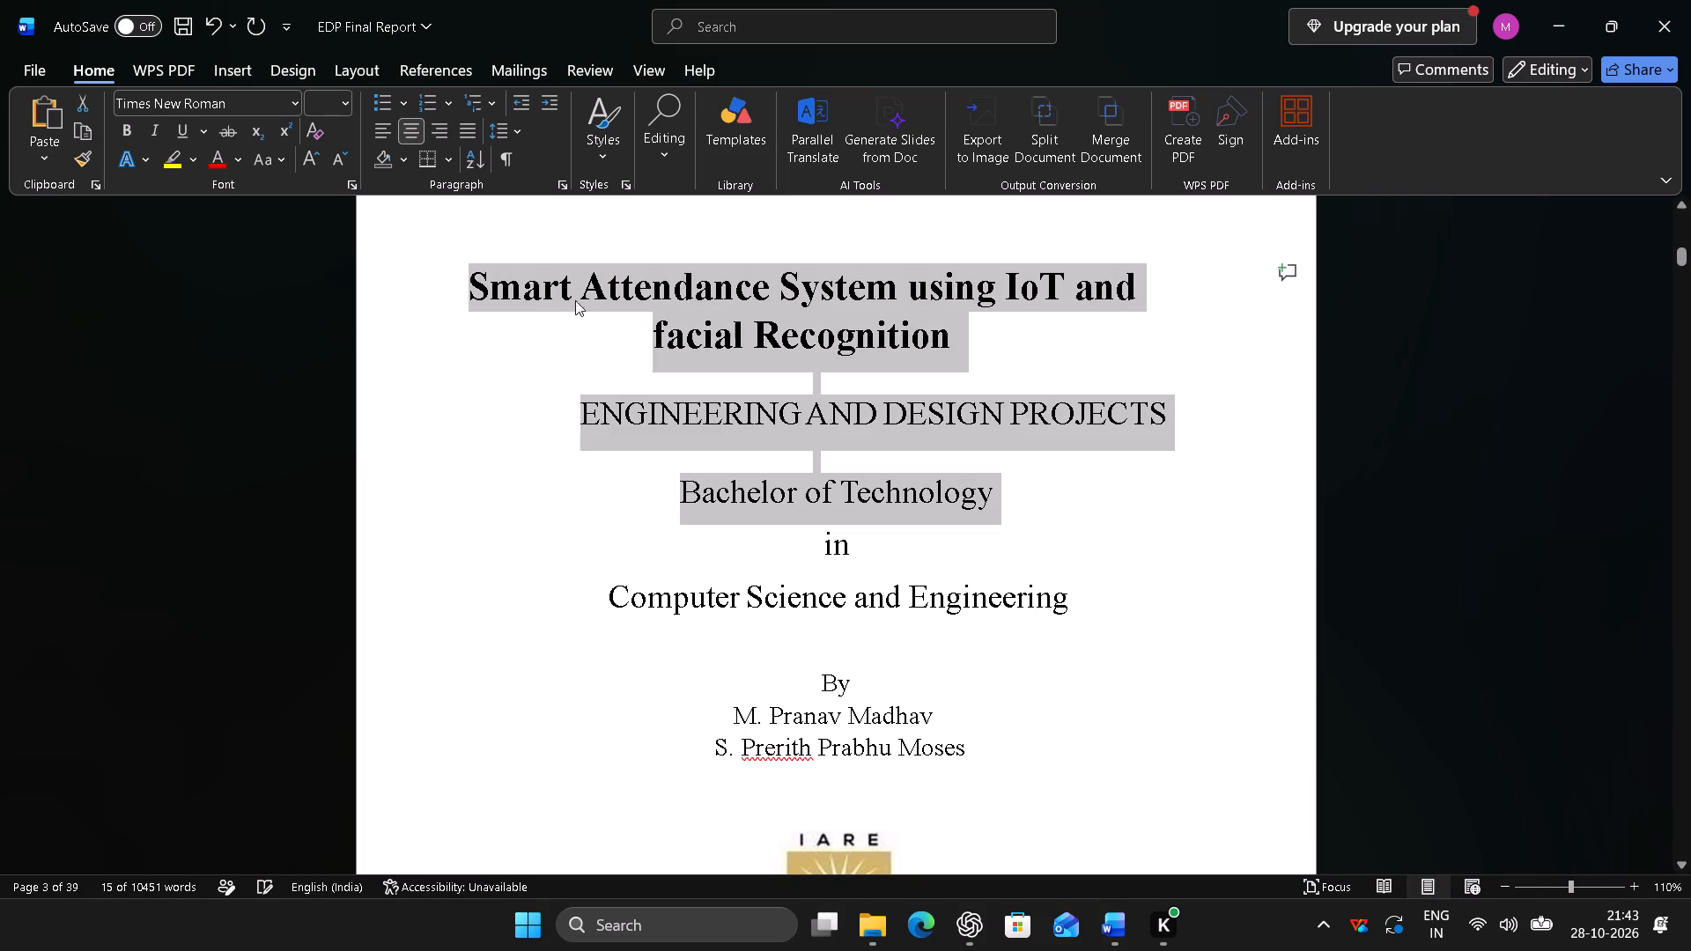
# Replace the first student's name under "By" on page 3 with the first student's name given on page 2.
pyautogui.click(1042, 493)
pyautogui.scroll(1, 1042, 493)
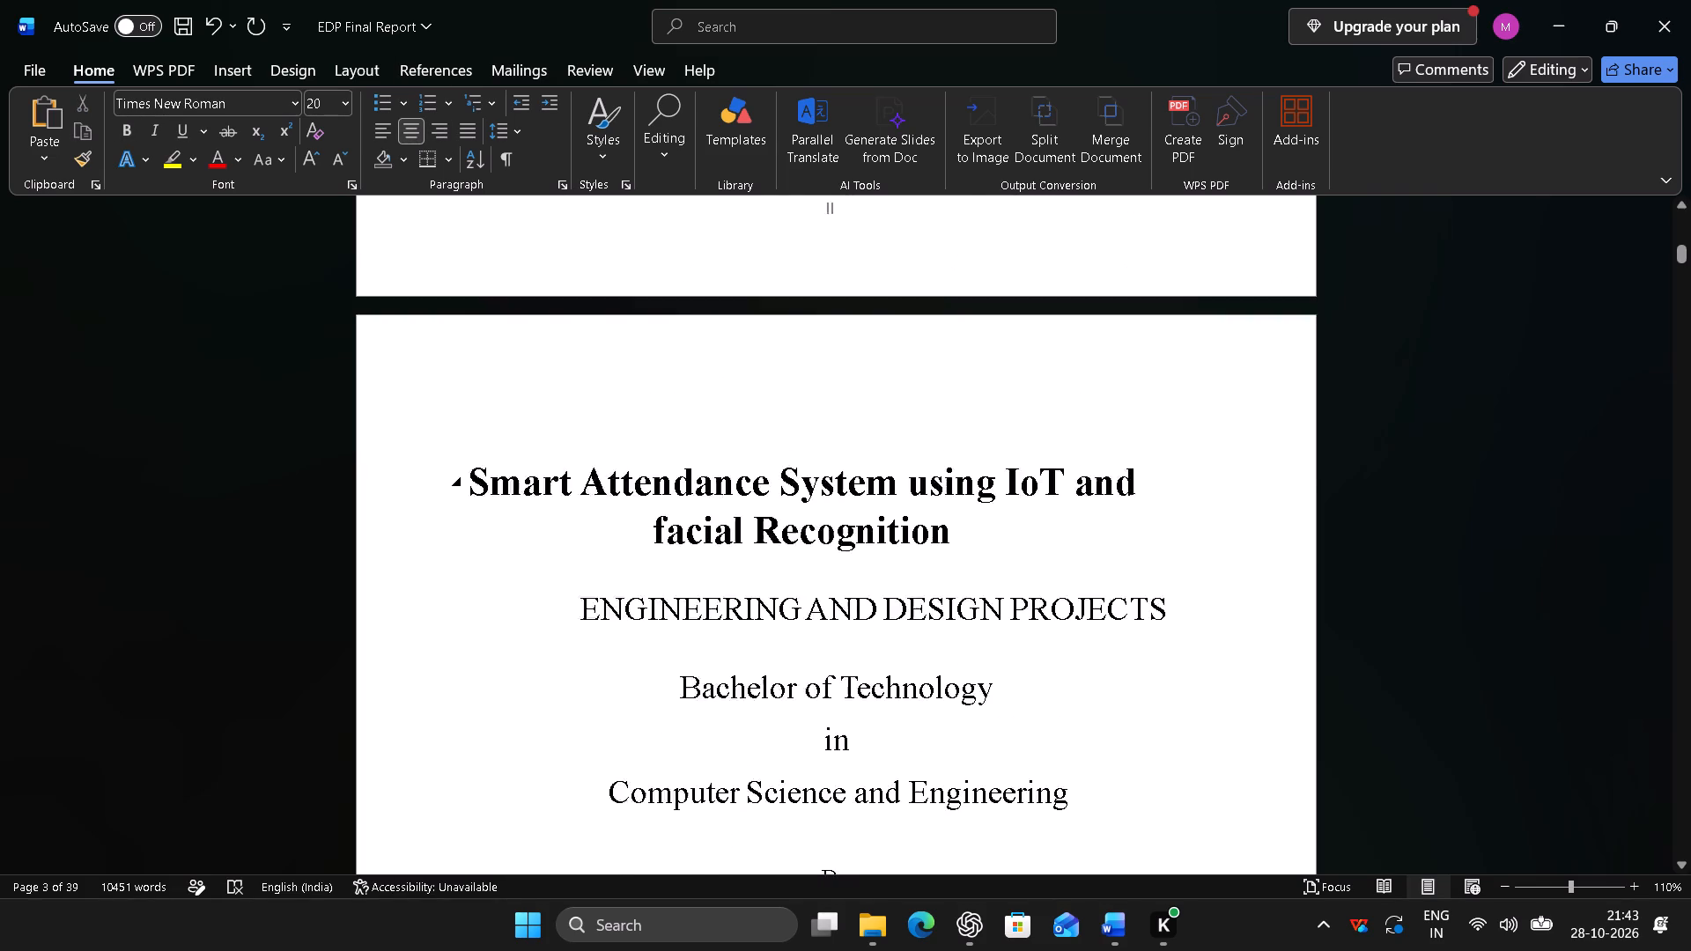
pyautogui.scroll(5, 1042, 493)
pyautogui.scroll(-4, 1042, 493)
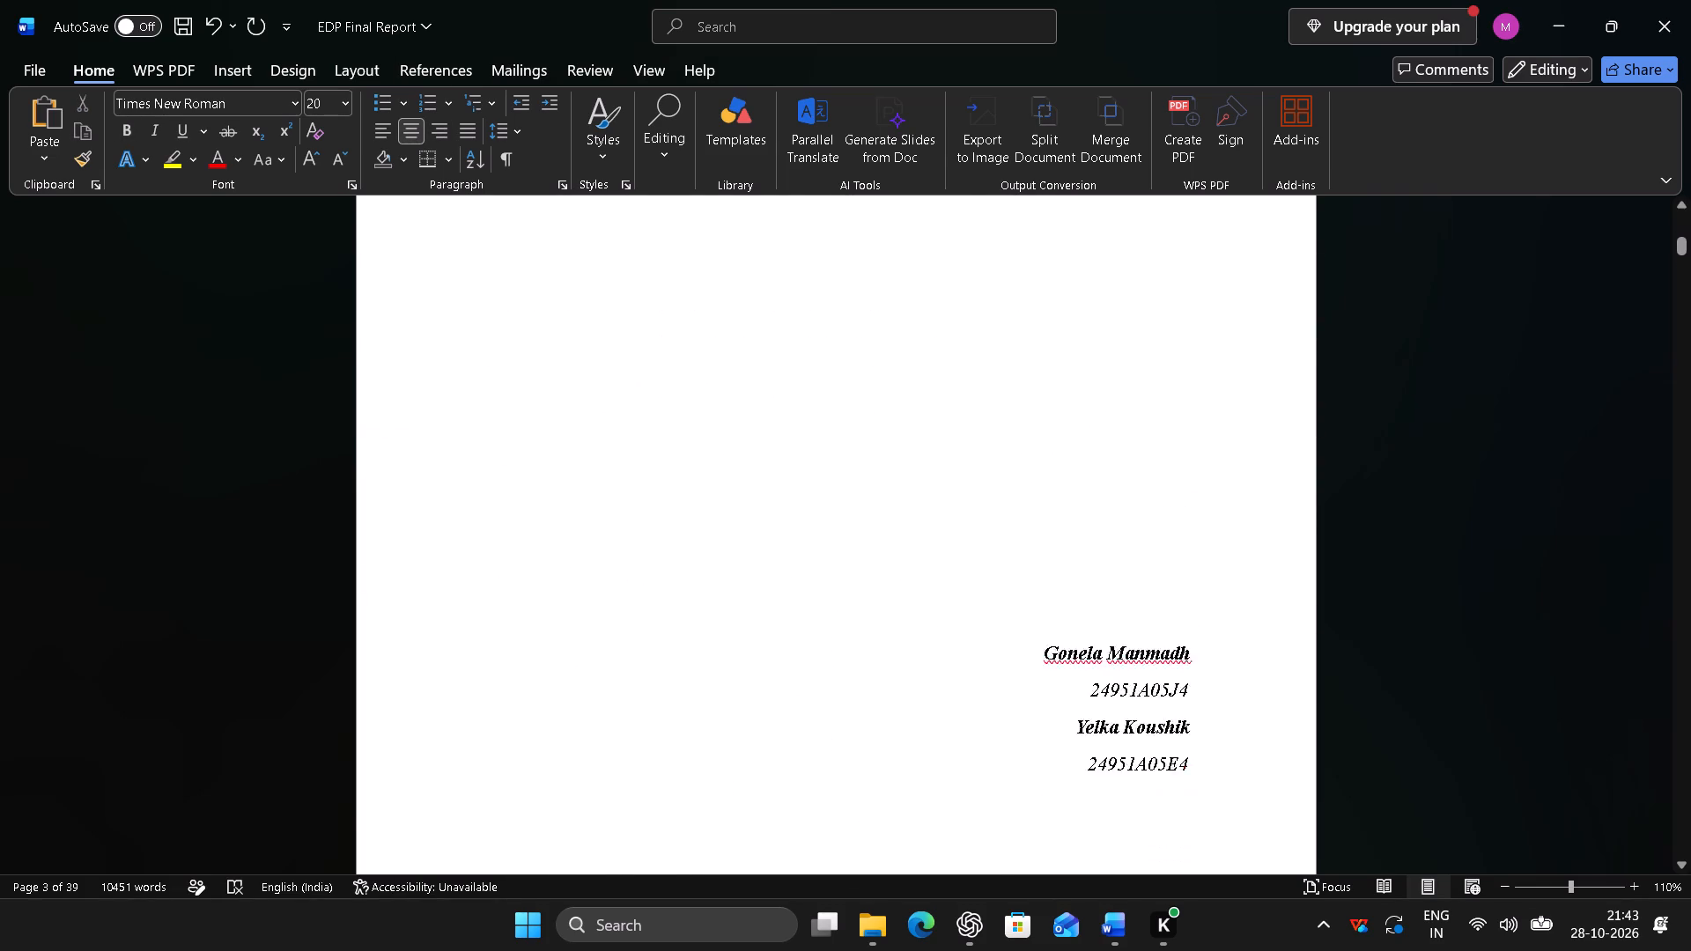
pyautogui.scroll(-2, 1042, 493)
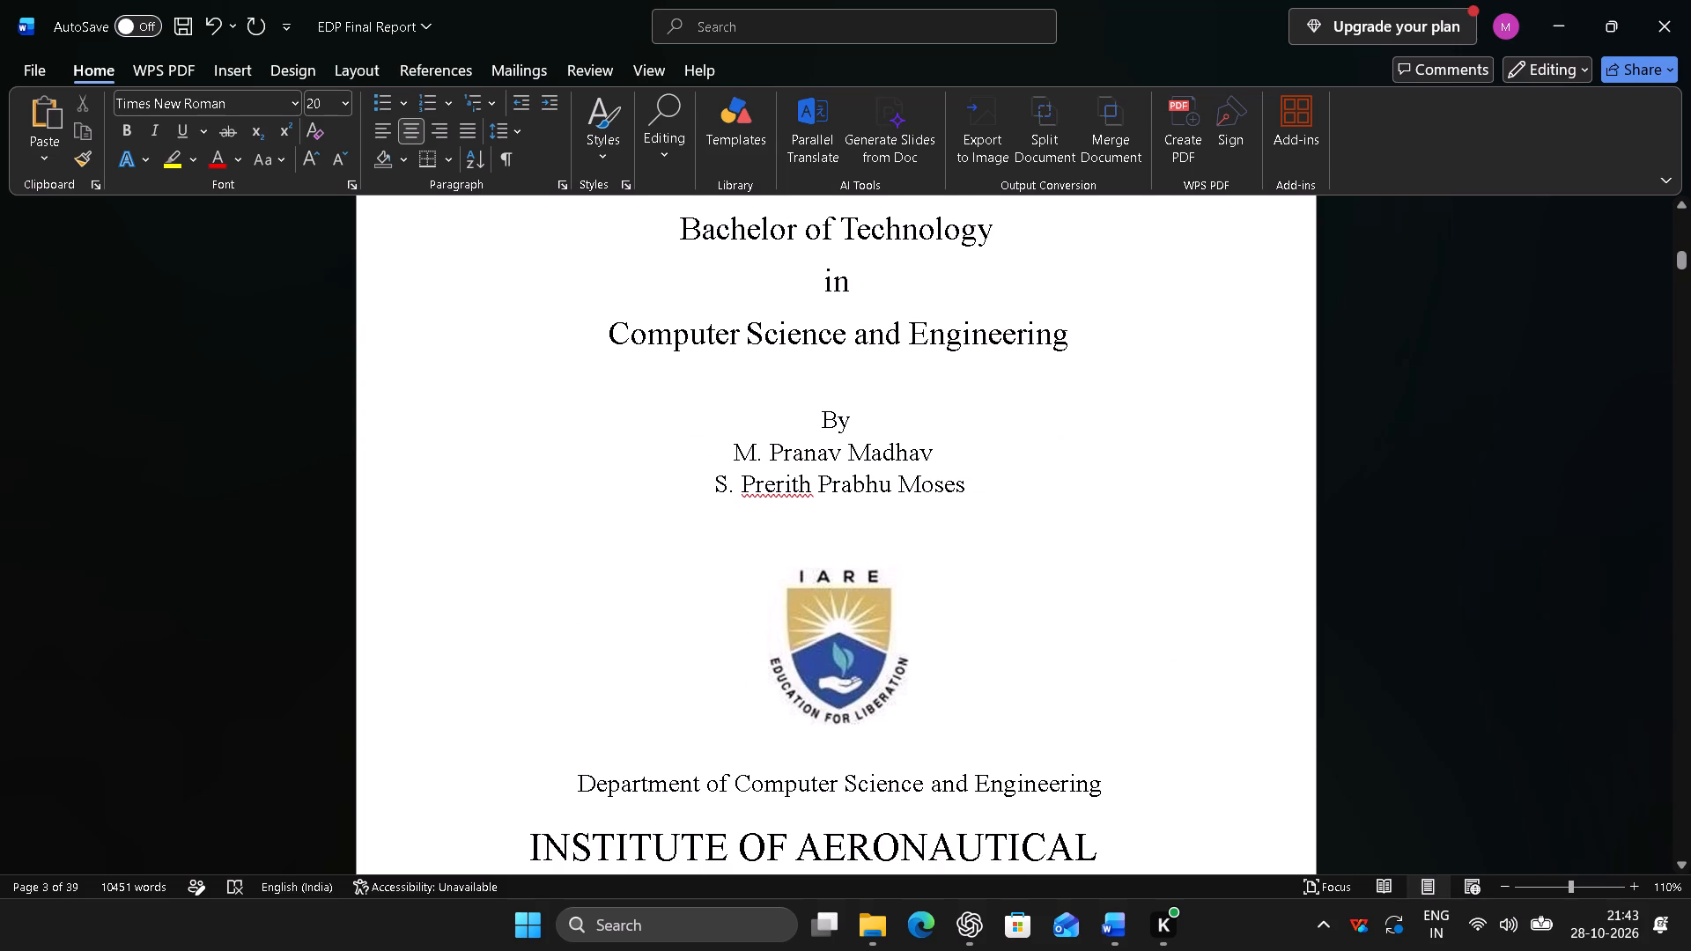
pyautogui.moveTo(726, 453); pyautogui.dragTo(912, 454)
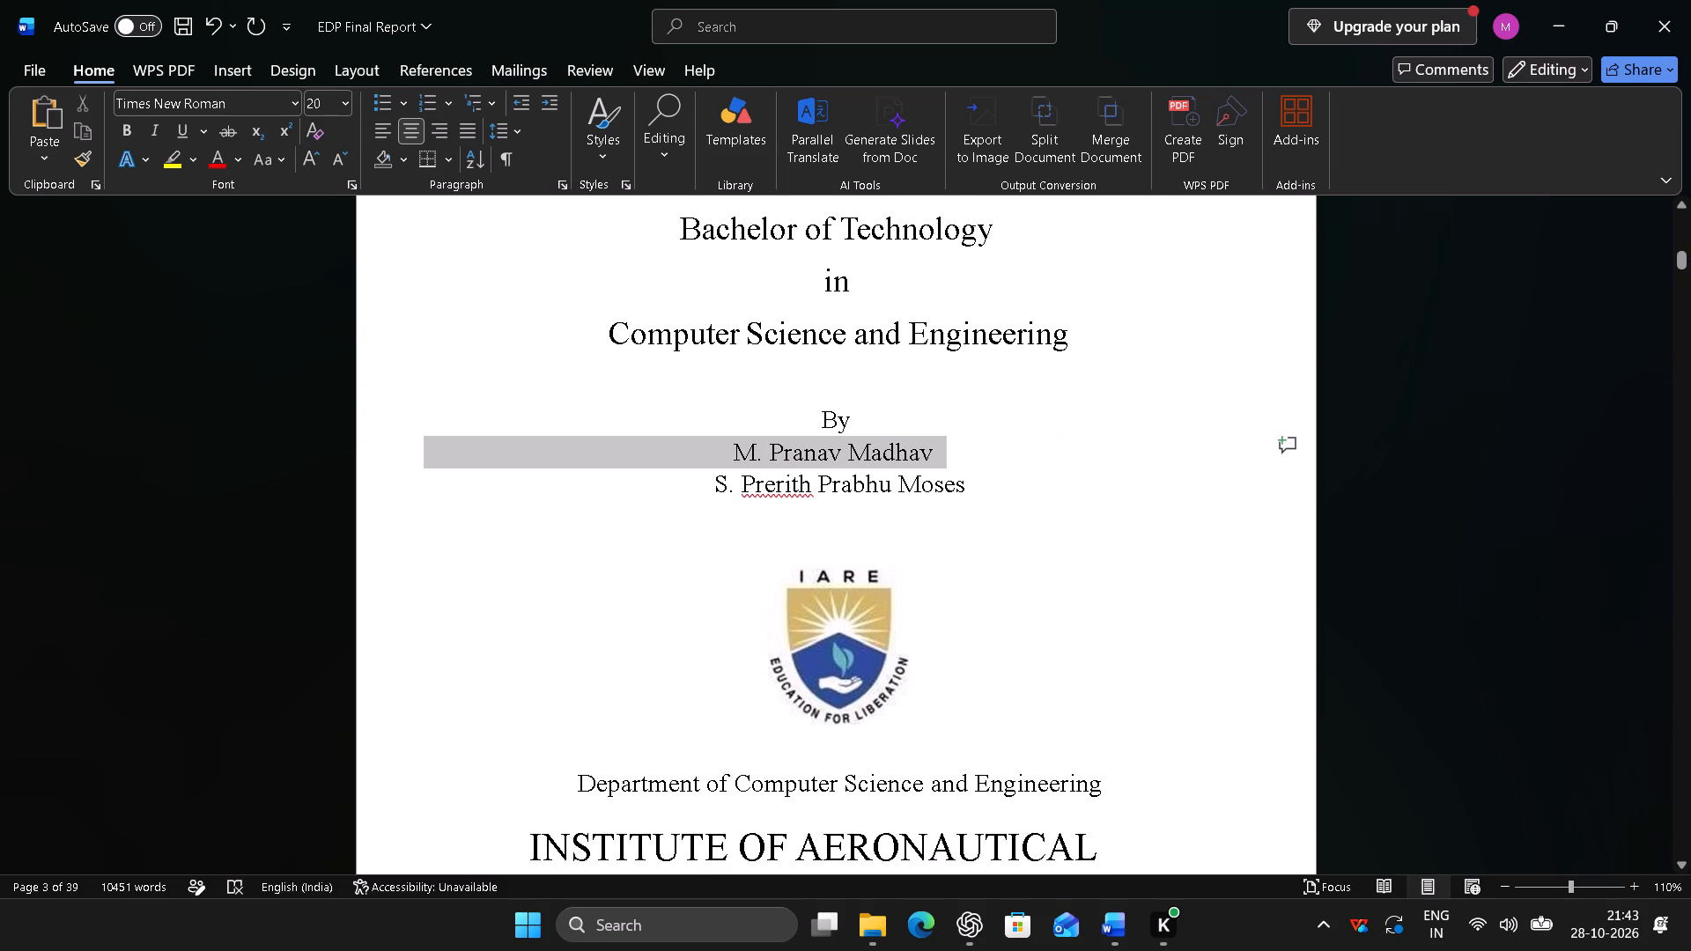
pyautogui.moveTo(912, 454); pyautogui.dragTo(968, 445)
pyautogui.click(968, 445)
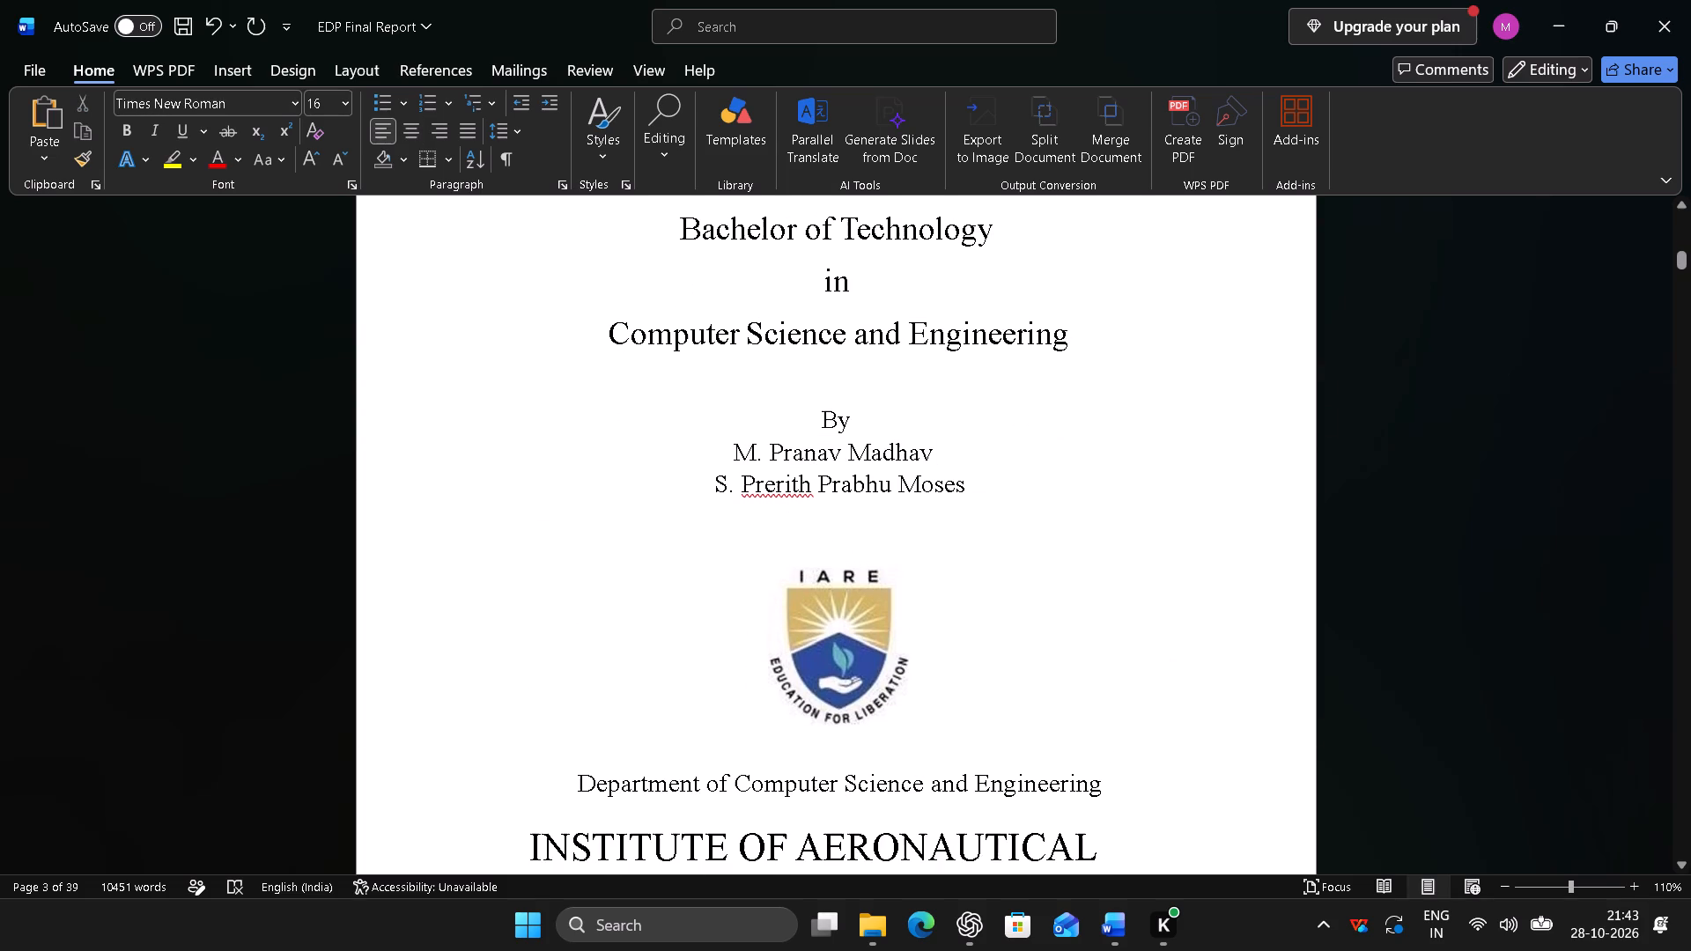
pyautogui.moveTo(735, 449); pyautogui.dragTo(921, 445)
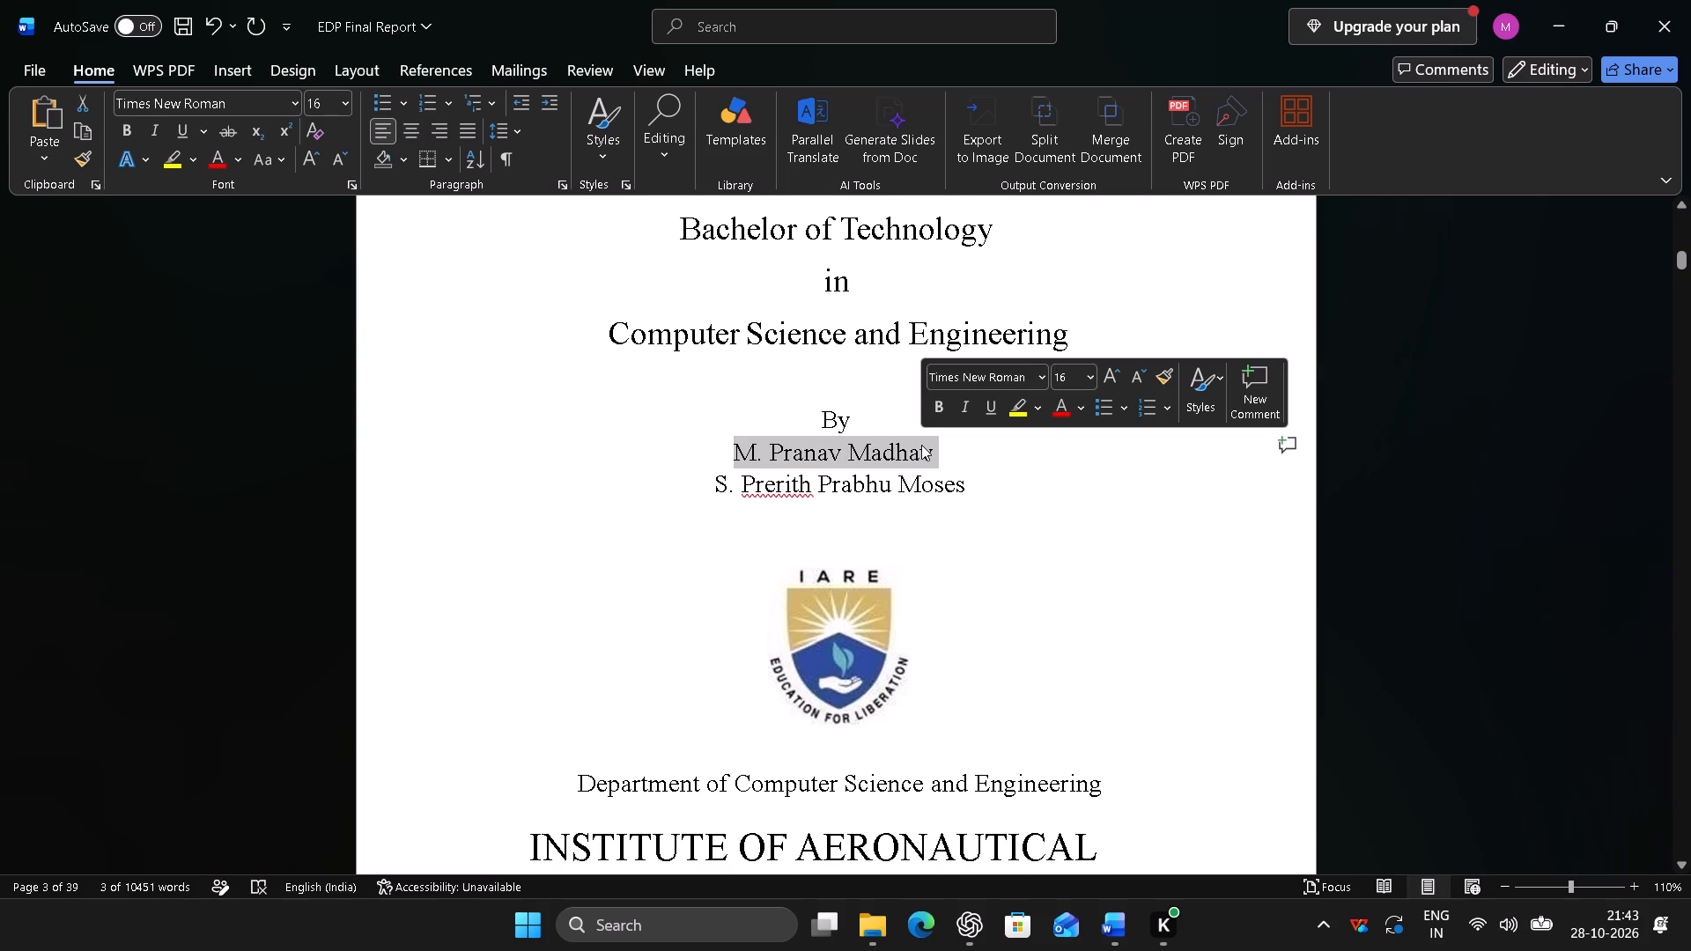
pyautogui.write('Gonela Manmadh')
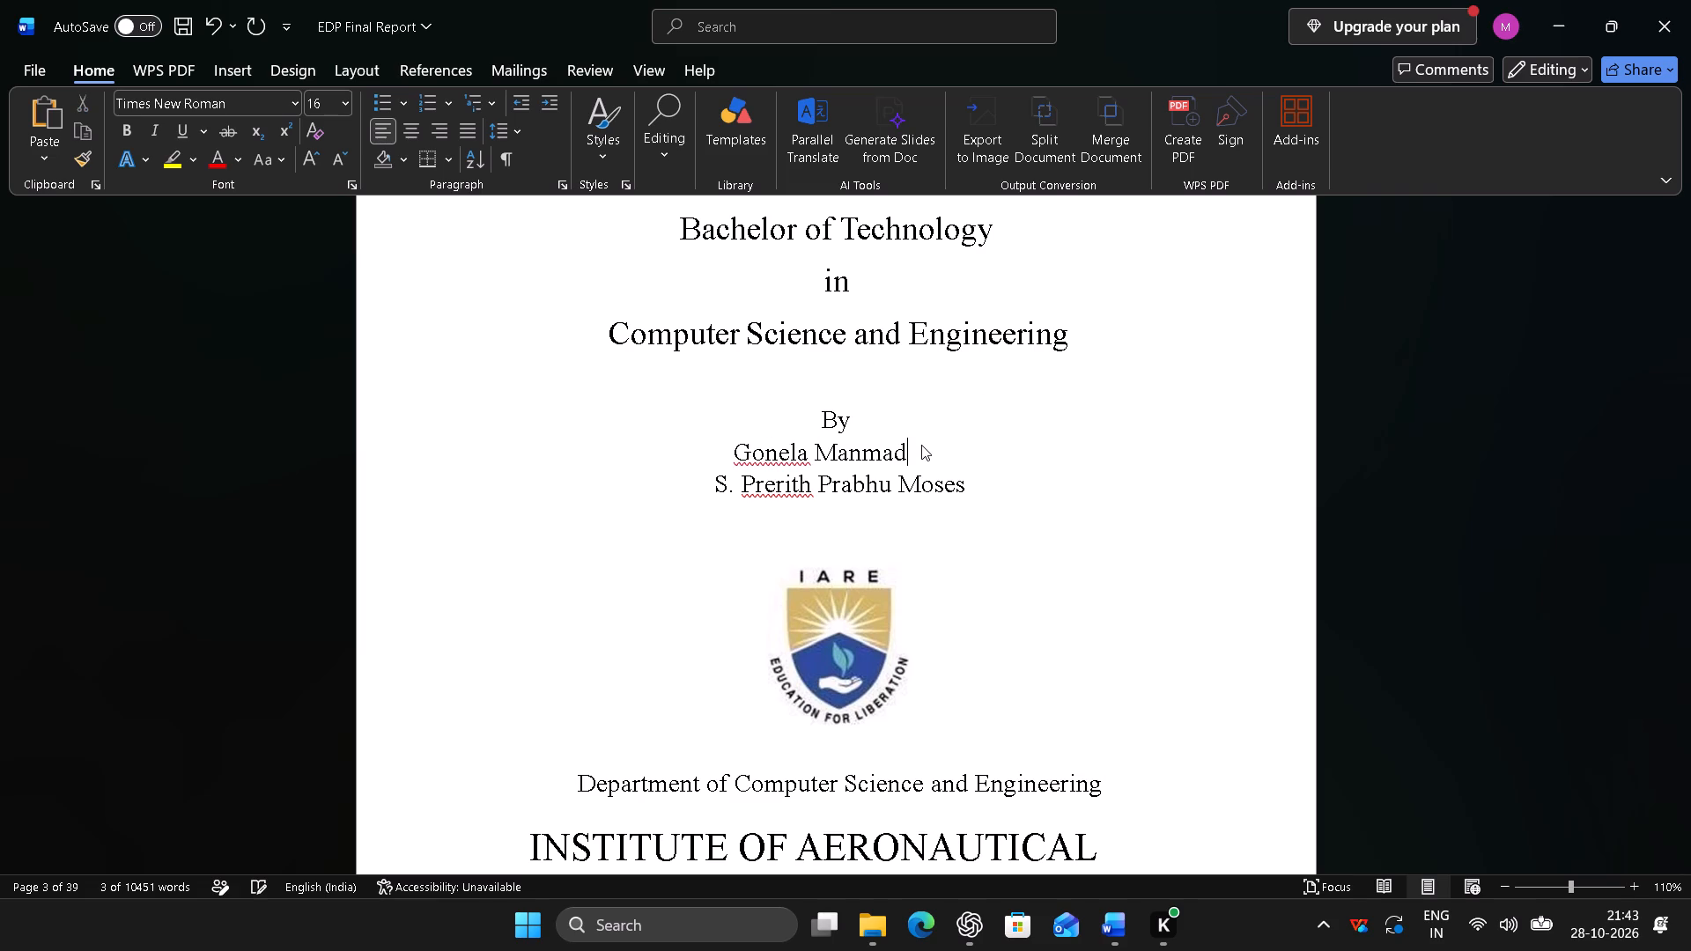
# Replace the second student's name under "By" on page 3 with the second student's name given on page 2.
pyautogui.moveTo(972, 490); pyautogui.dragTo(745, 484)
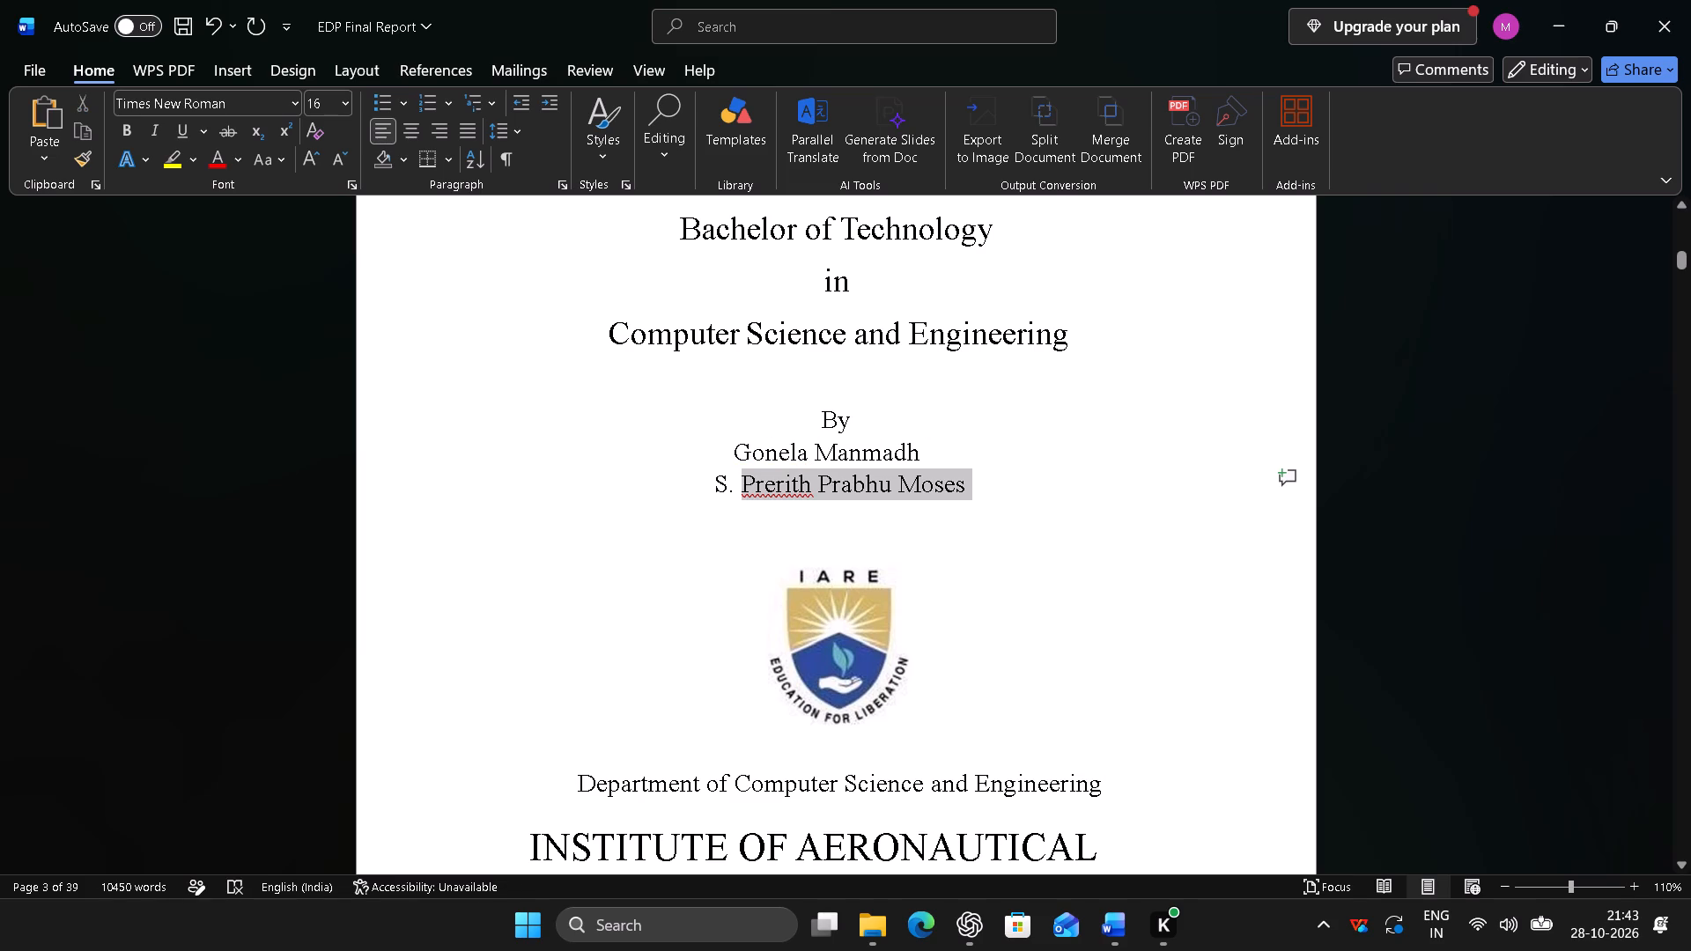
pyautogui.moveTo(745, 484); pyautogui.dragTo(714, 489)
pyautogui.hotkey('ctrl', 'y')
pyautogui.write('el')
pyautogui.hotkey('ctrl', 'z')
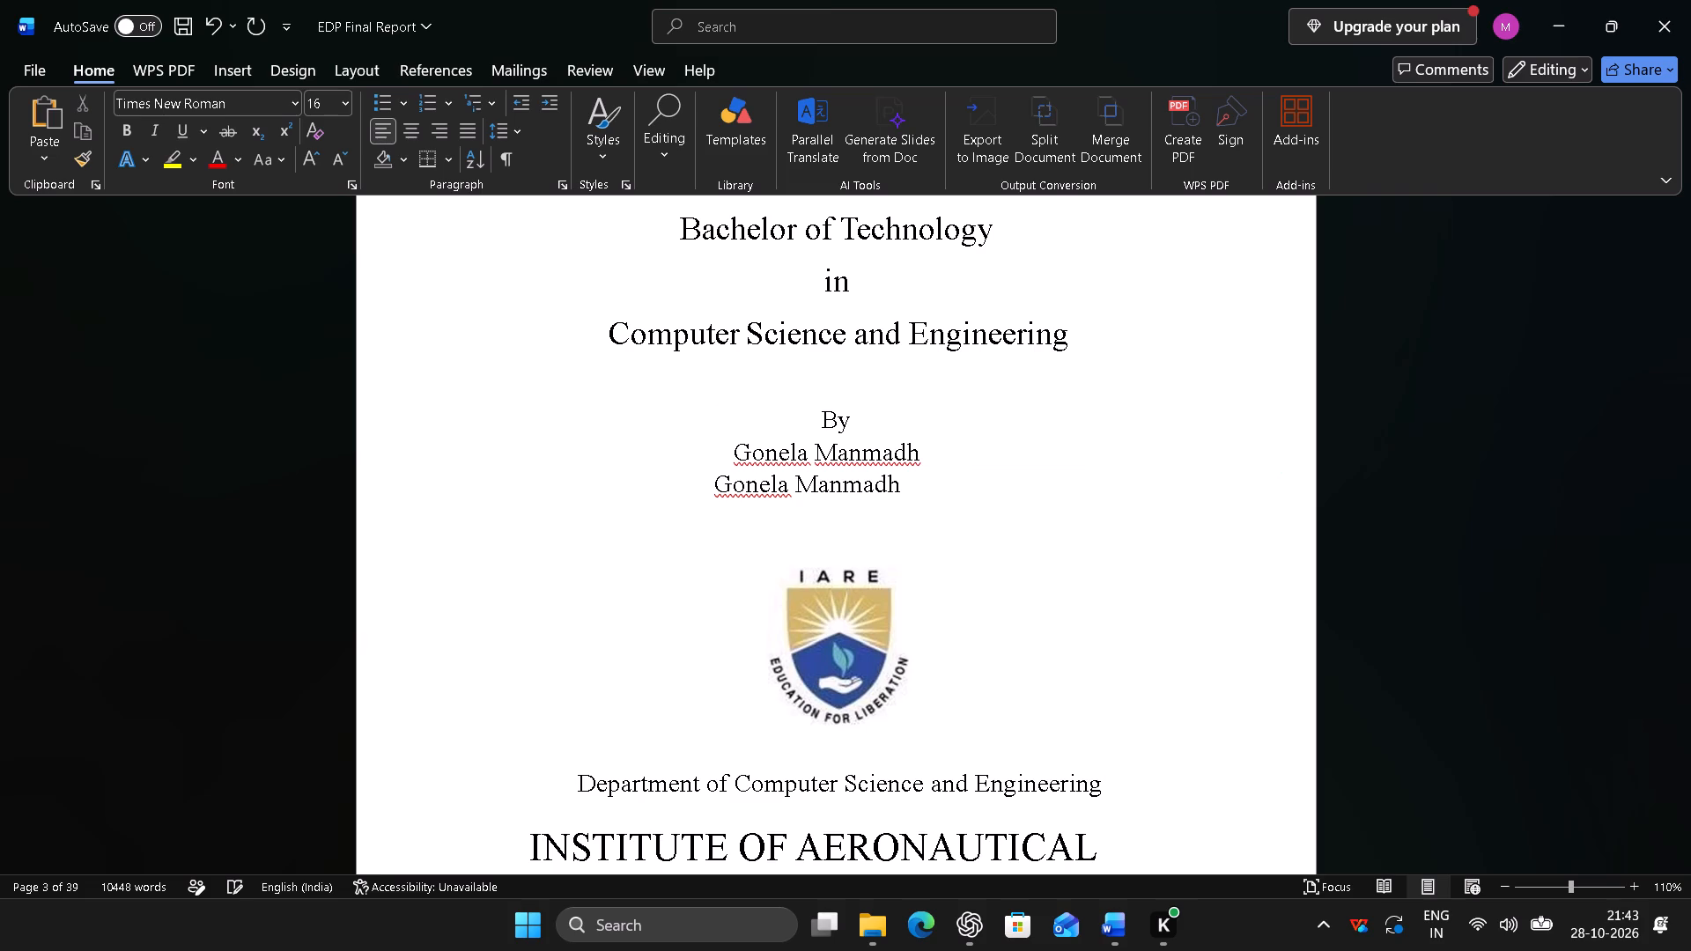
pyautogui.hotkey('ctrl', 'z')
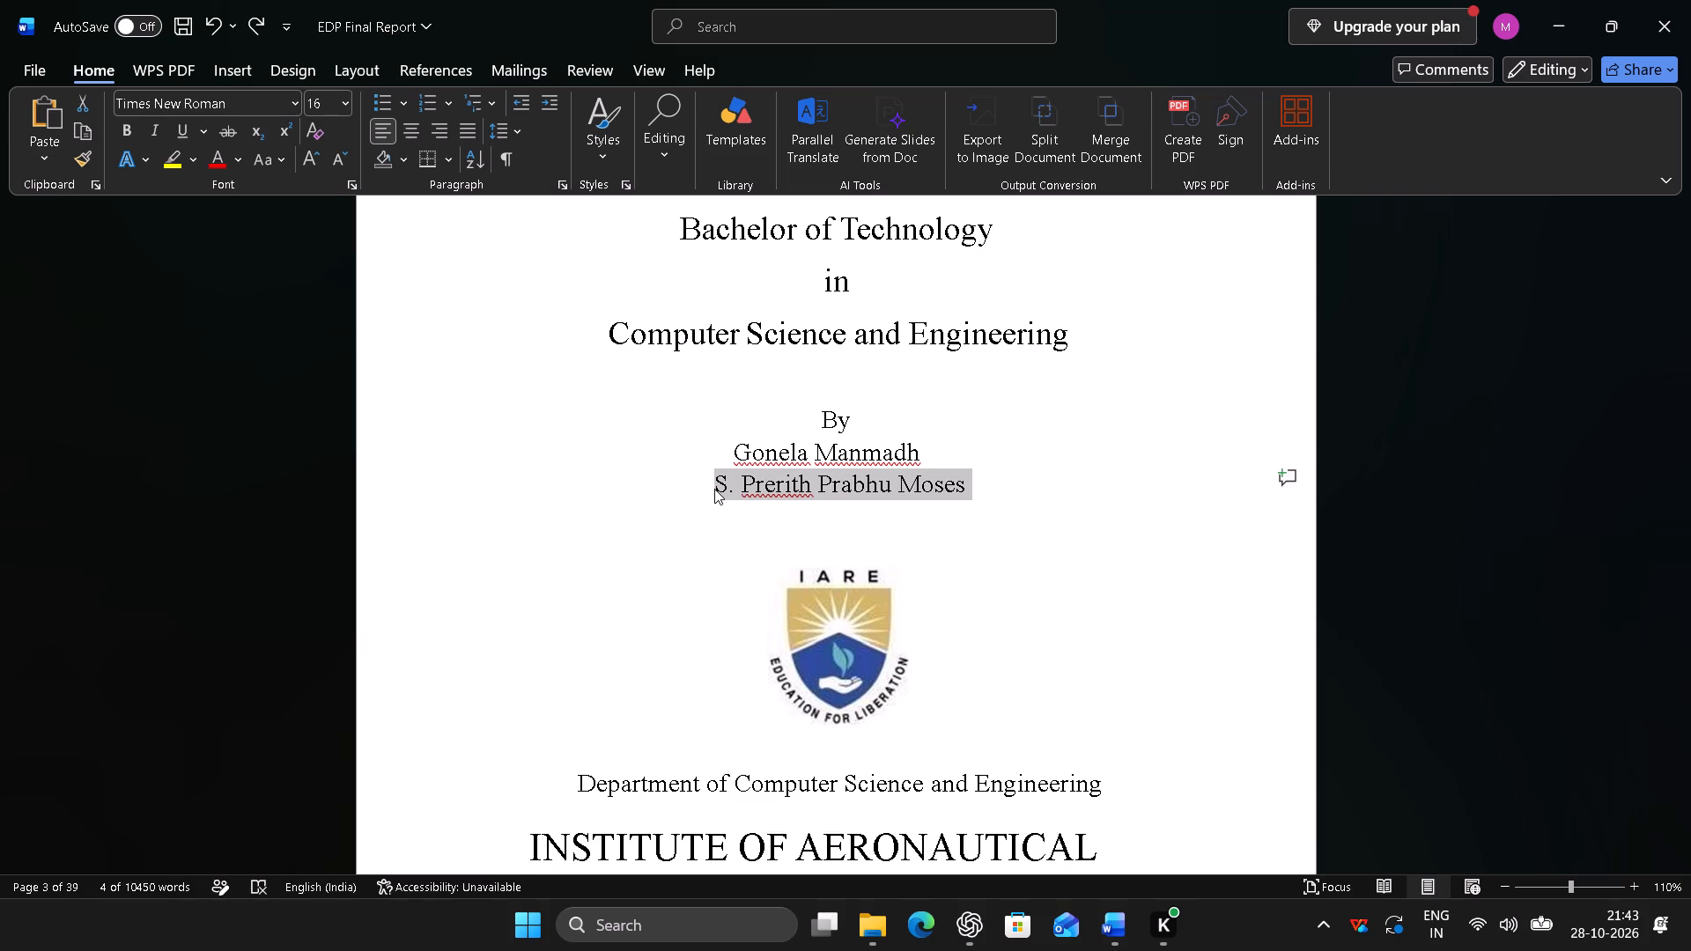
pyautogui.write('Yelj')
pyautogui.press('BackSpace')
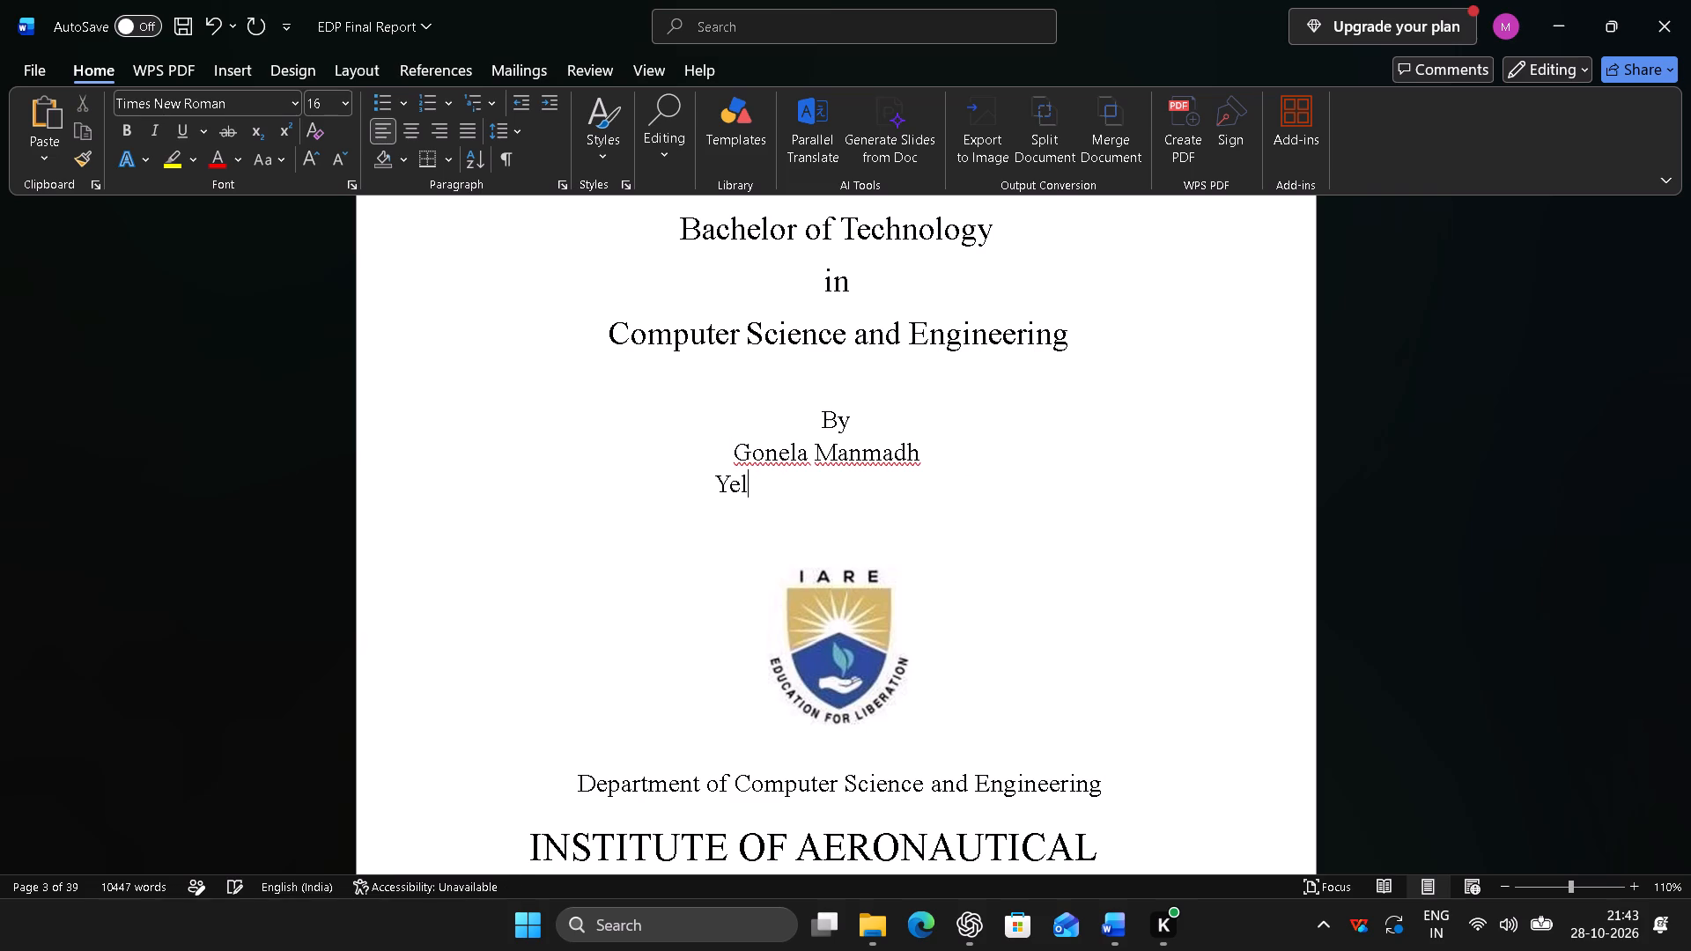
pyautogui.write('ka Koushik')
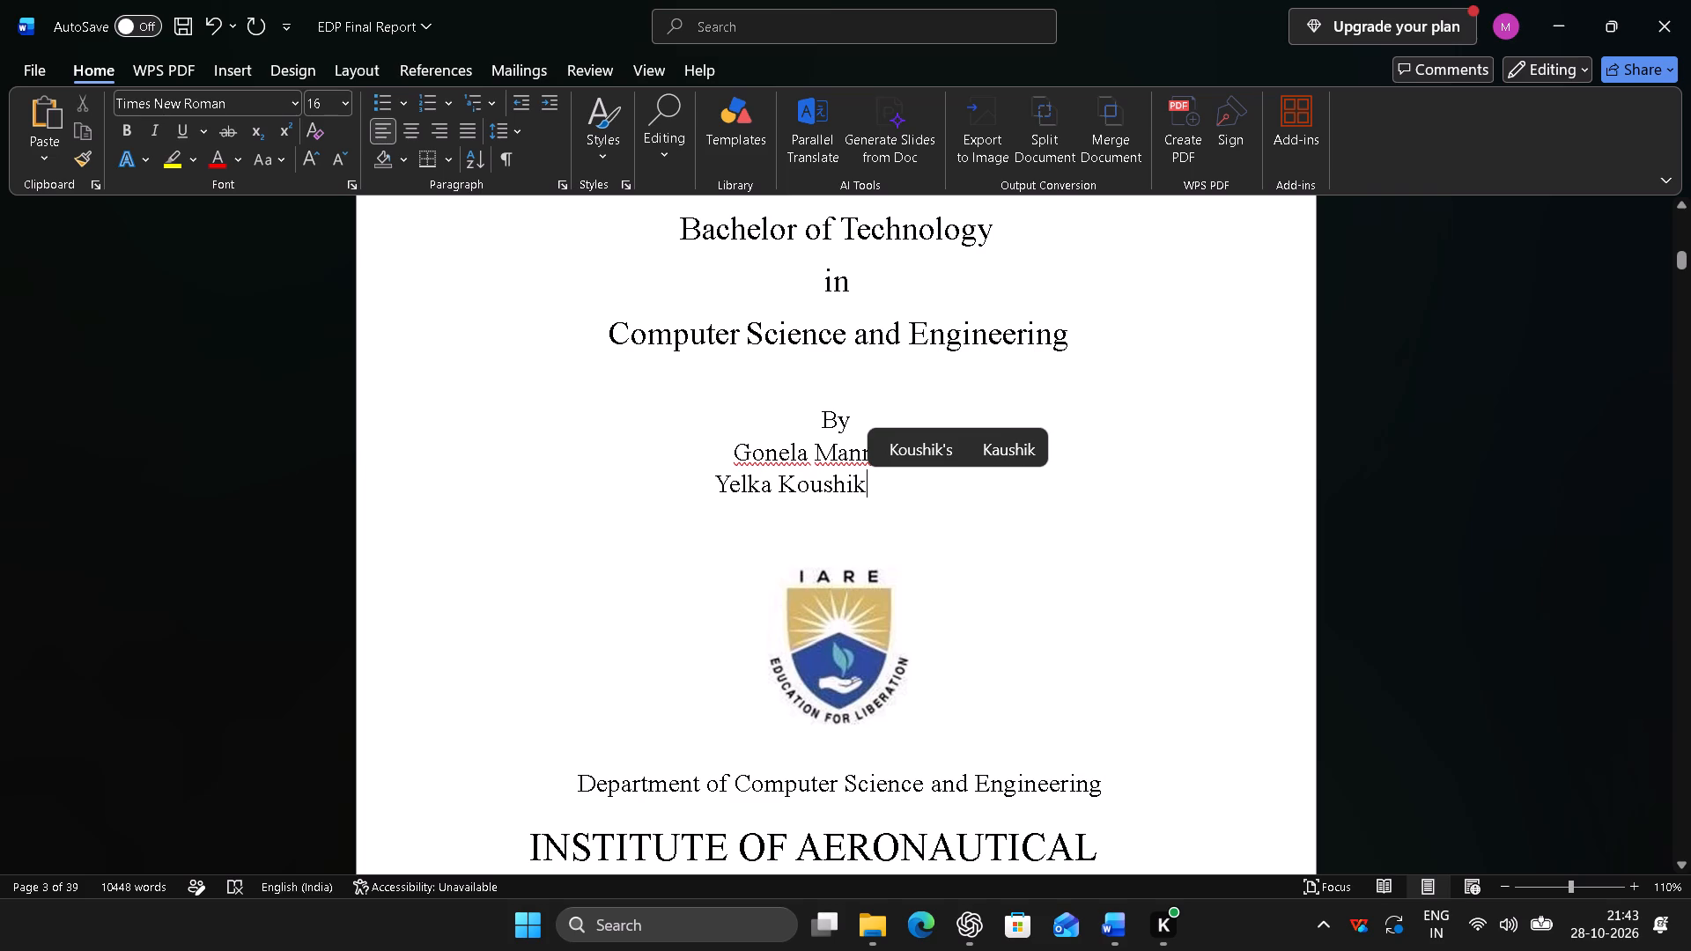
# Indent the second student's name on page 3 with five leading spaces to sit beneath the first name.
pyautogui.click(721, 482)
pyautogui.press('Left')
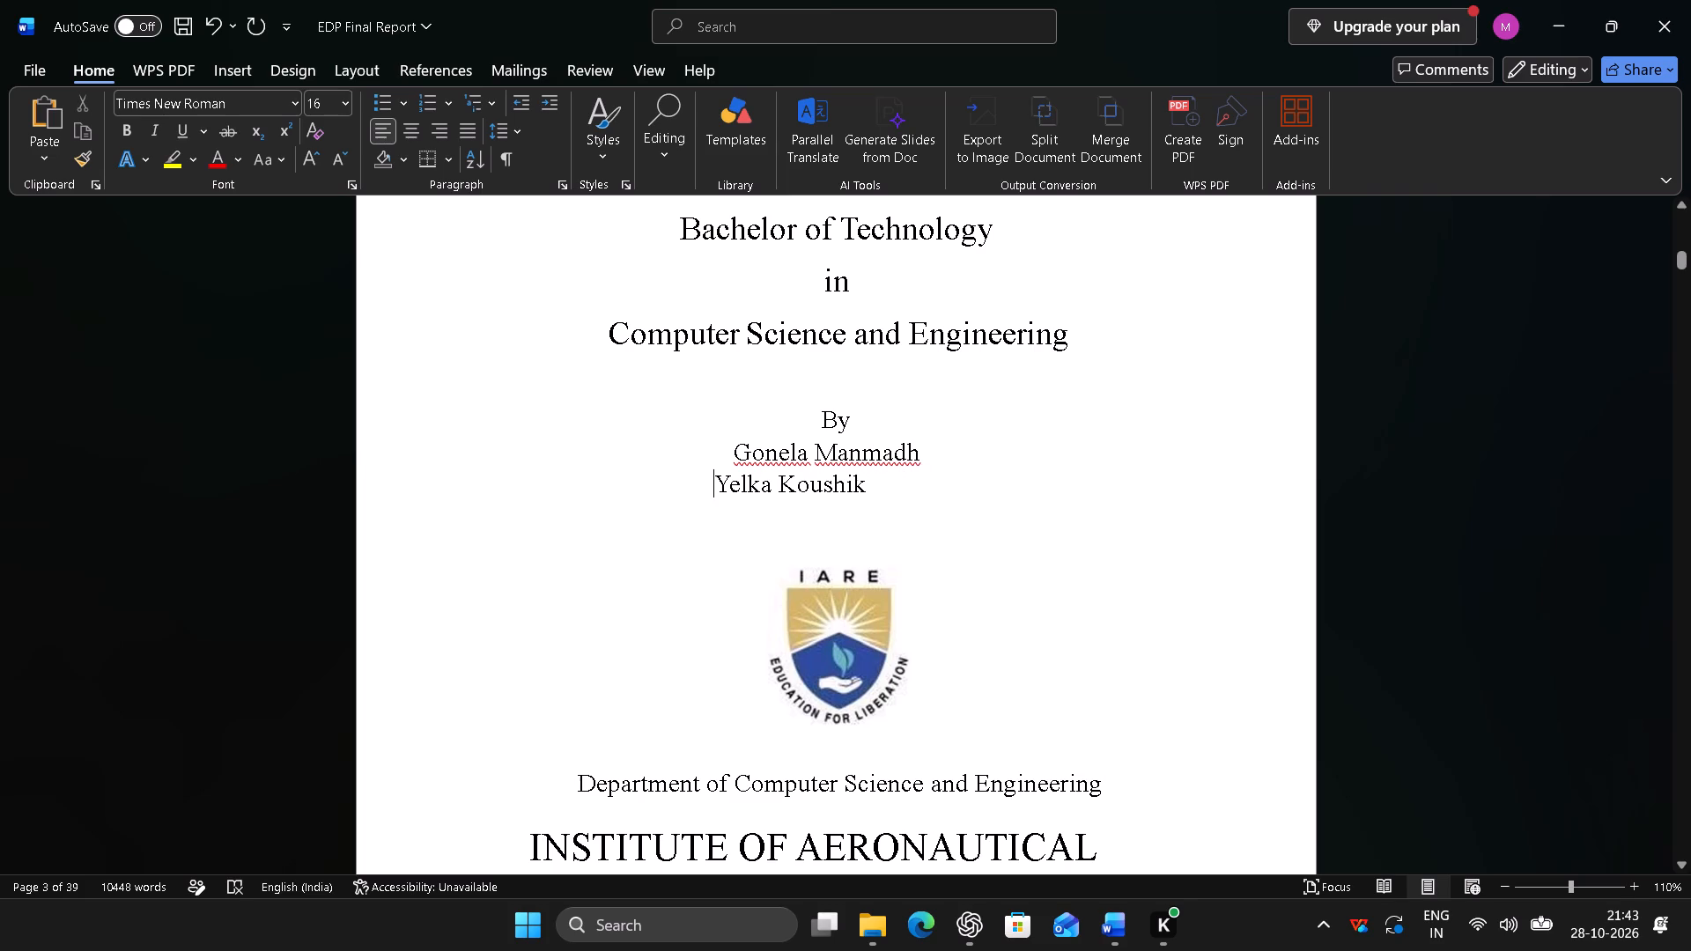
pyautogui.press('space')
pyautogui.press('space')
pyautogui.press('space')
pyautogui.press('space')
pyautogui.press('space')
# Replace the ending of the first roll number below the page 4 declaration to match the first student's roll number.
pyautogui.scroll(-1, 721, 482)
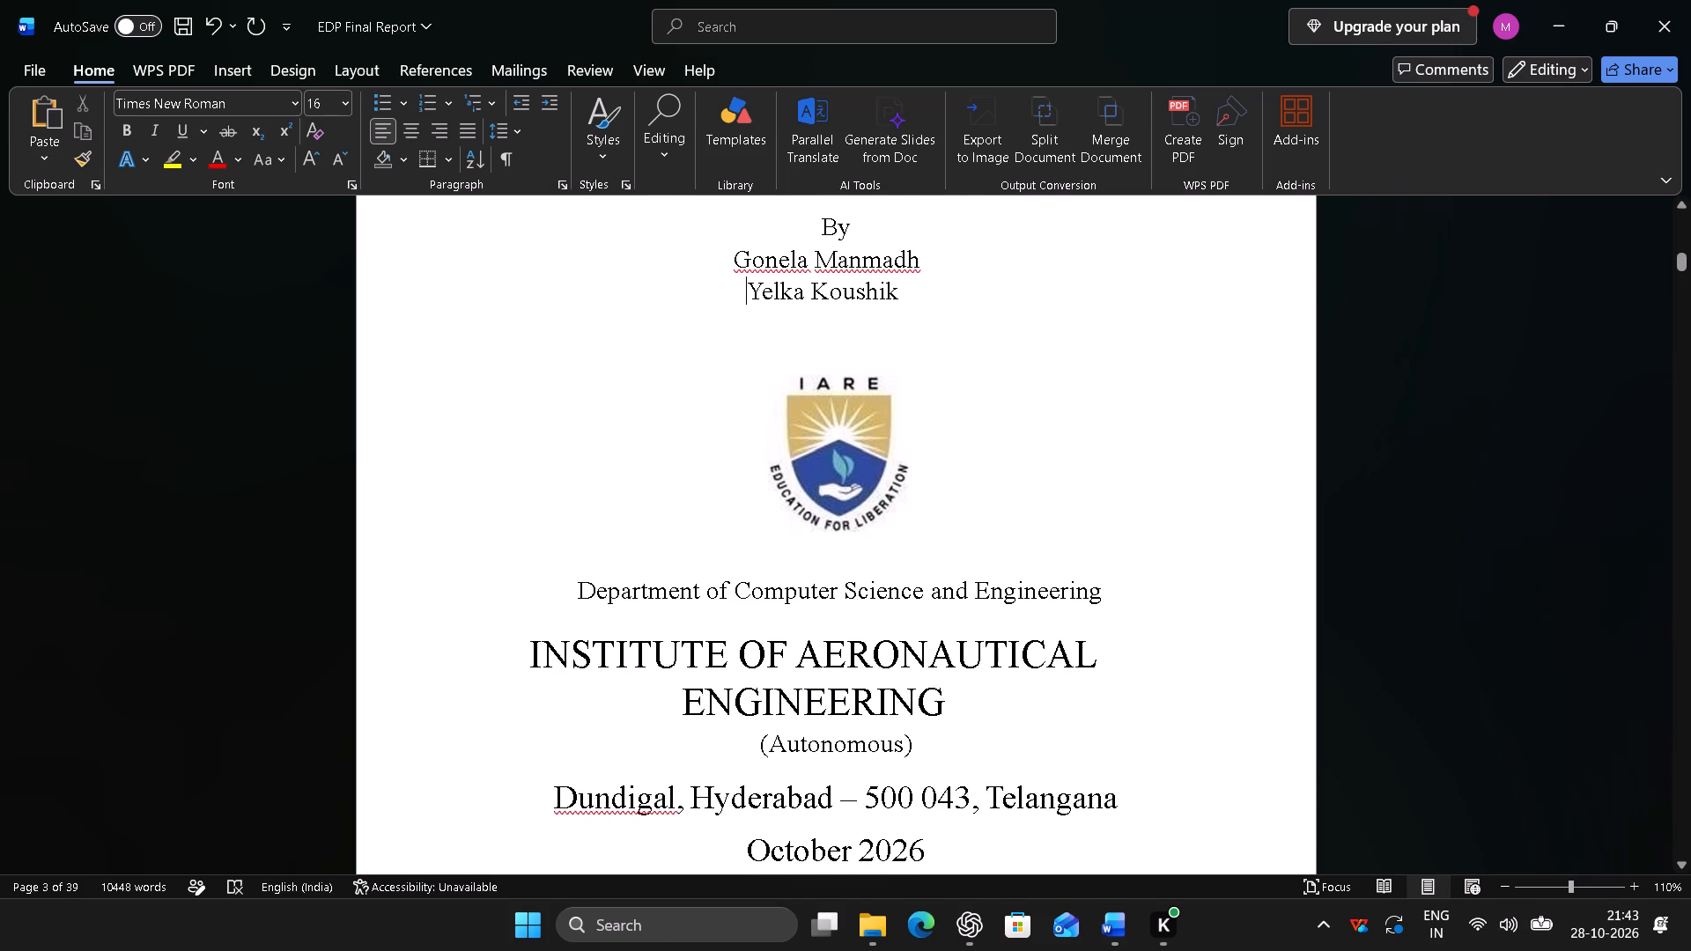
pyautogui.scroll(-2, 721, 482)
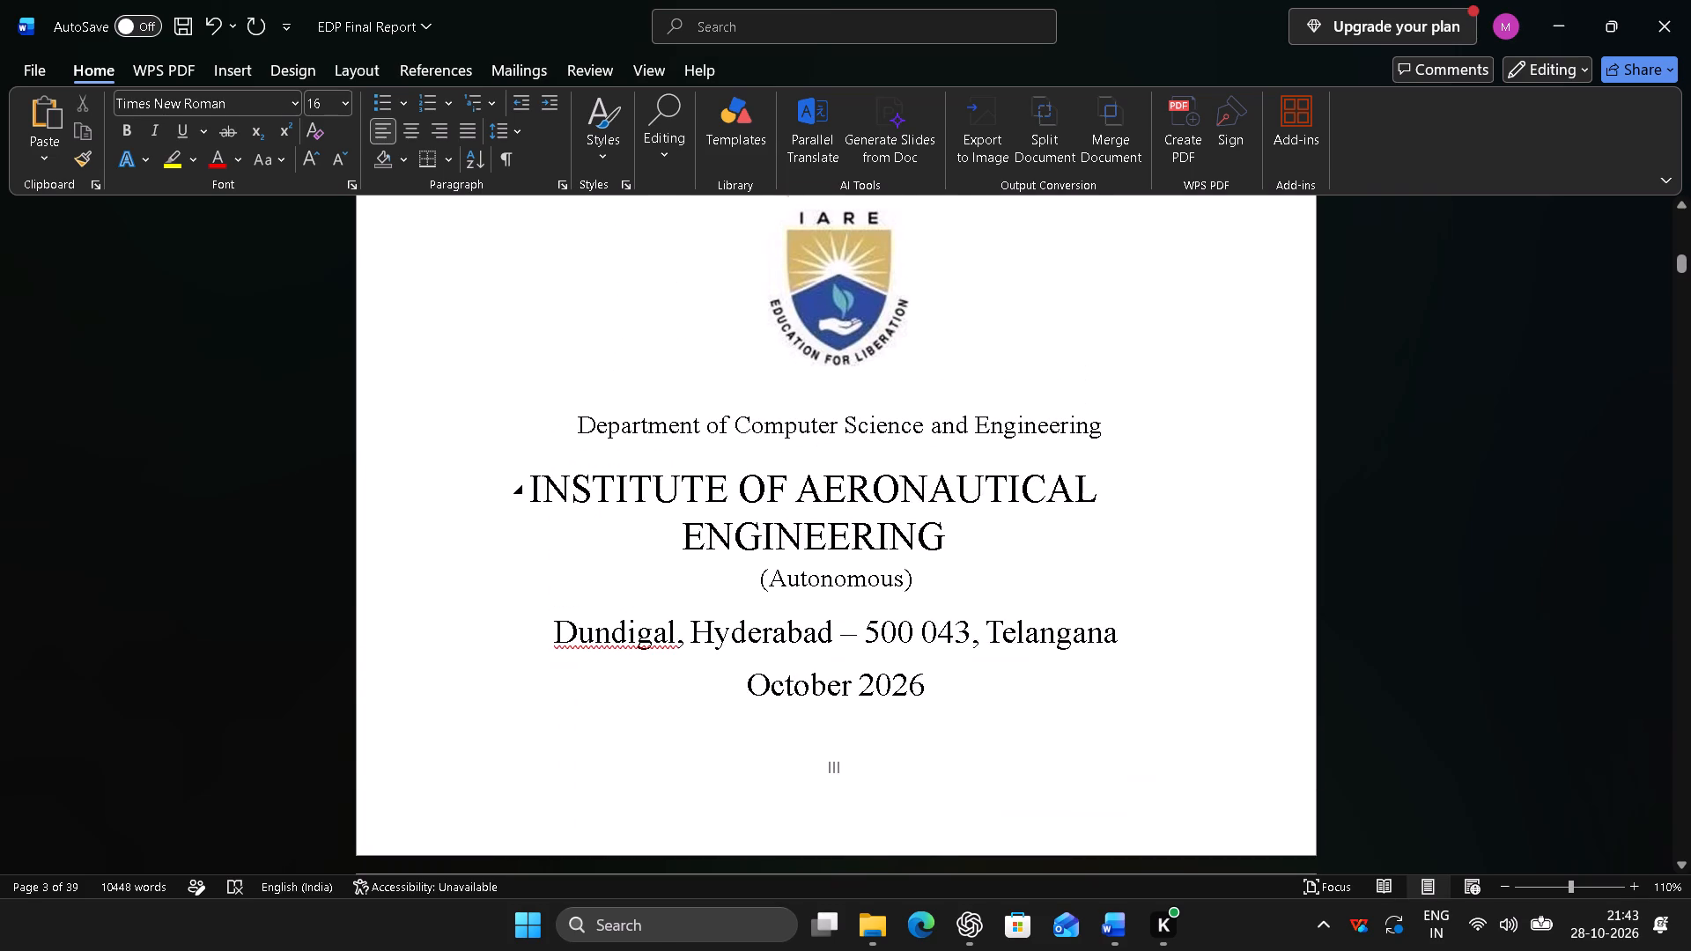
pyautogui.scroll(-1, 721, 482)
pyautogui.scroll(2, 721, 482)
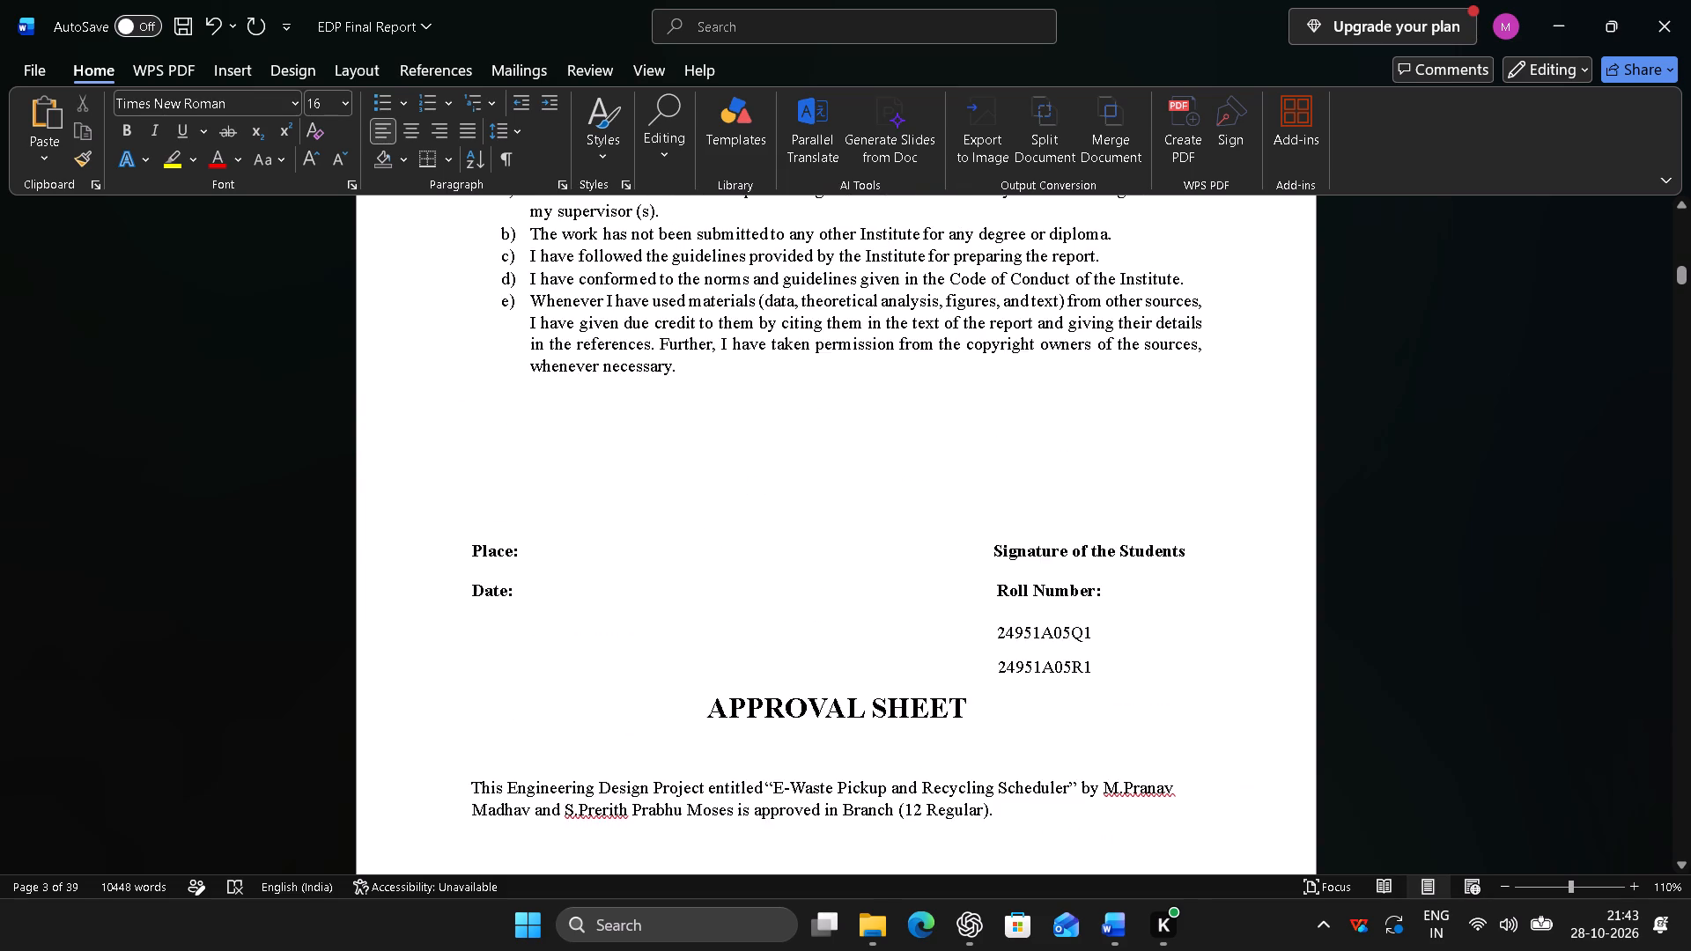
pyautogui.scroll(2, 721, 482)
pyautogui.scroll(-2, 721, 482)
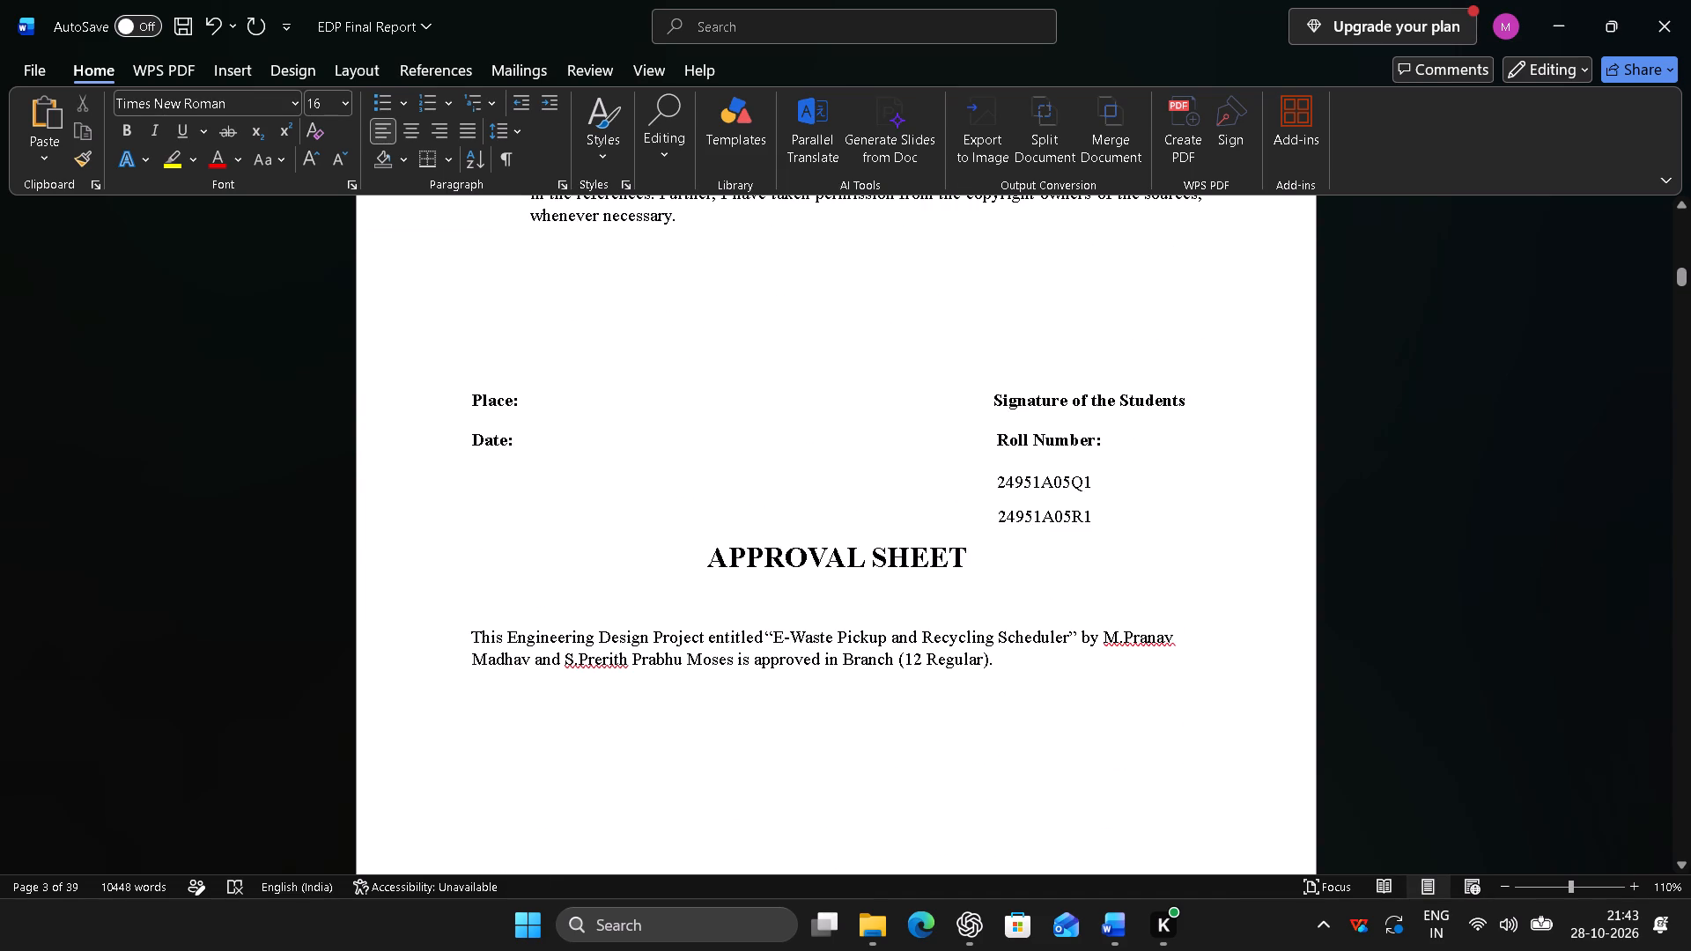
pyautogui.click(1089, 478)
pyautogui.press('BackSpace')
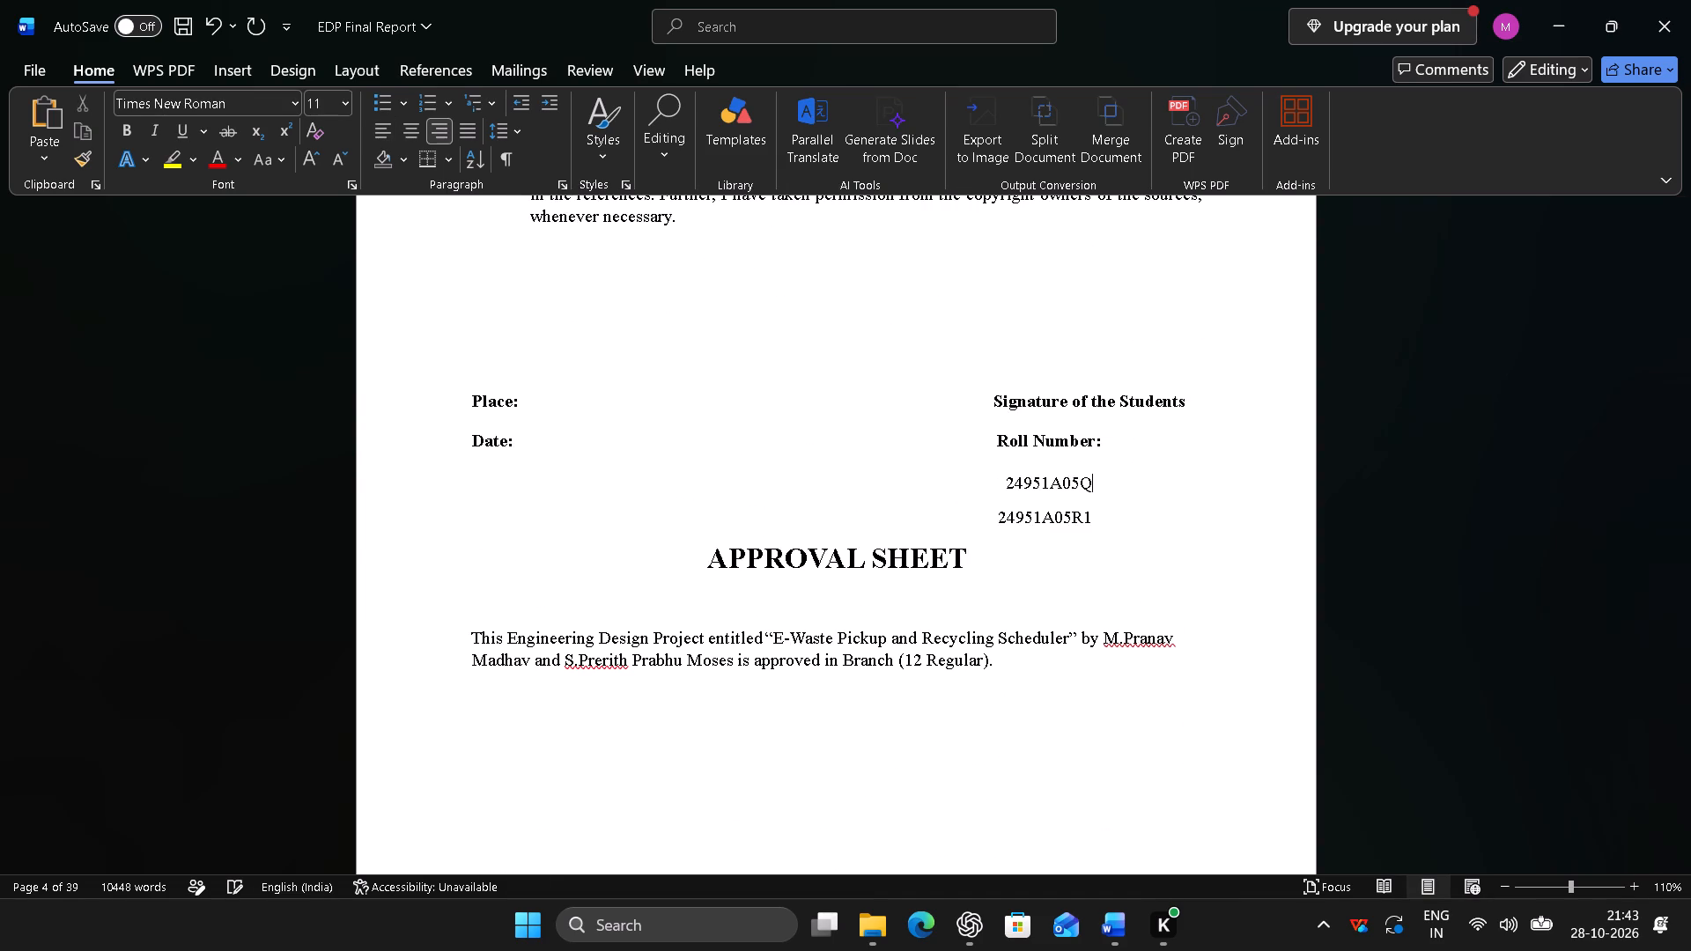
pyautogui.press('BackSpace')
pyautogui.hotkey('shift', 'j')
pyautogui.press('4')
# Replace the ending of the second roll number on page 4 to match the second student's roll number.
pyautogui.press('Down')
pyautogui.press('BackSpace')
pyautogui.press('BackSpace')
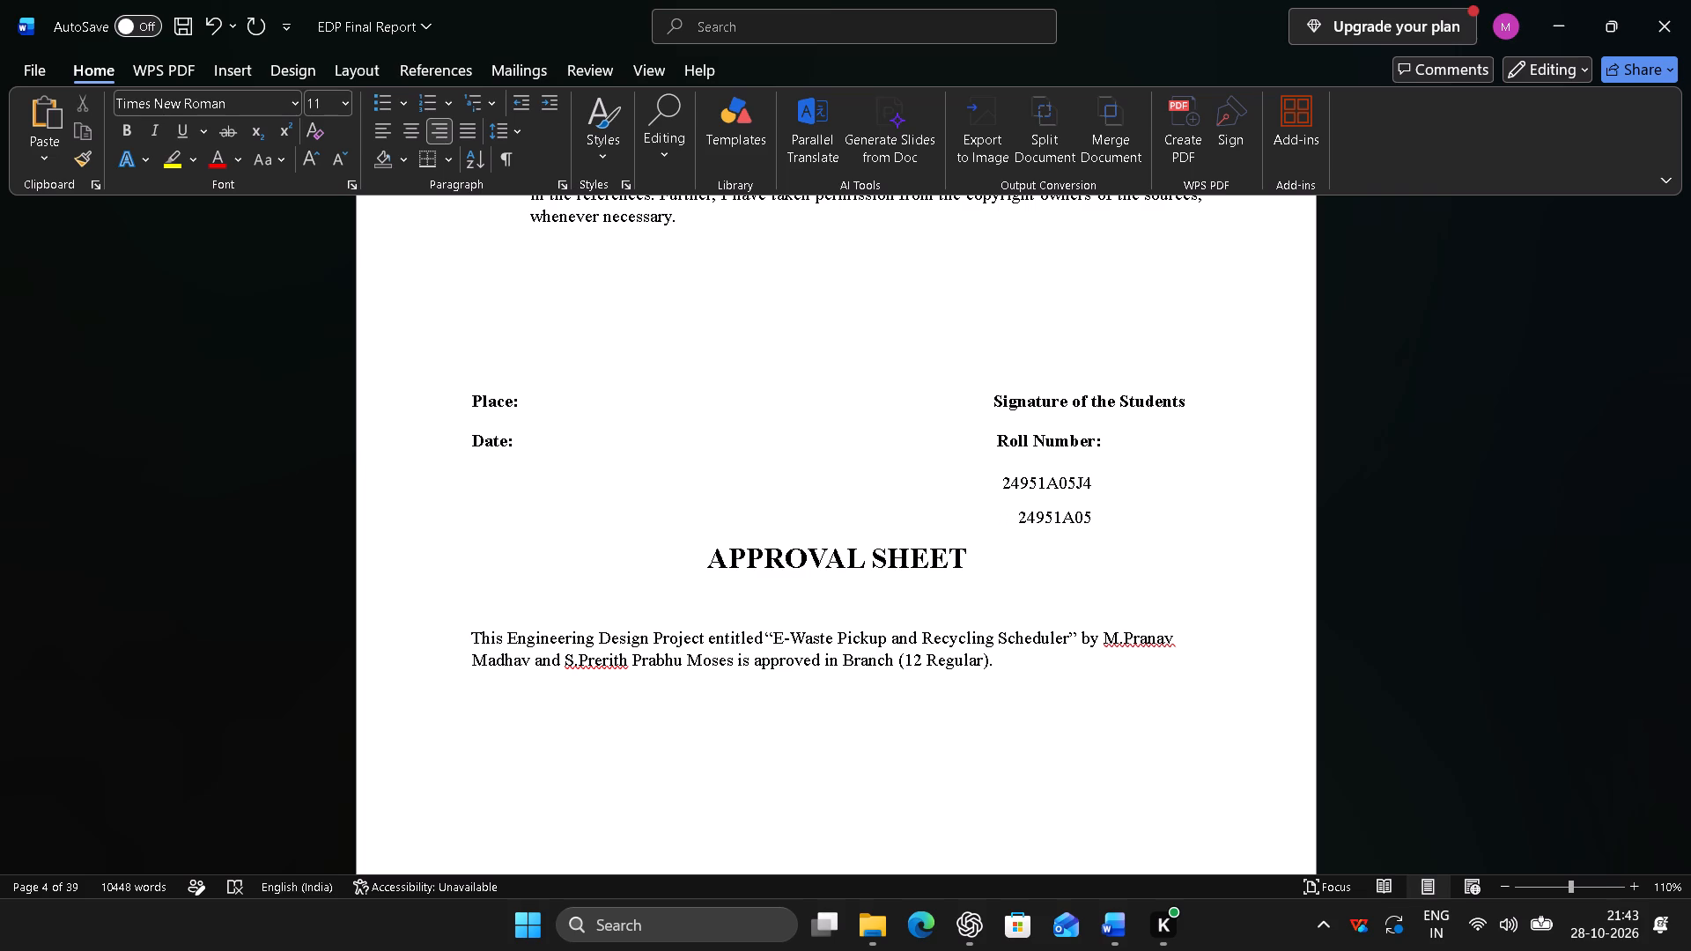
pyautogui.hotkey('ctrl', 'e')
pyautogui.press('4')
pyautogui.hotkey('ctrl', 'z')
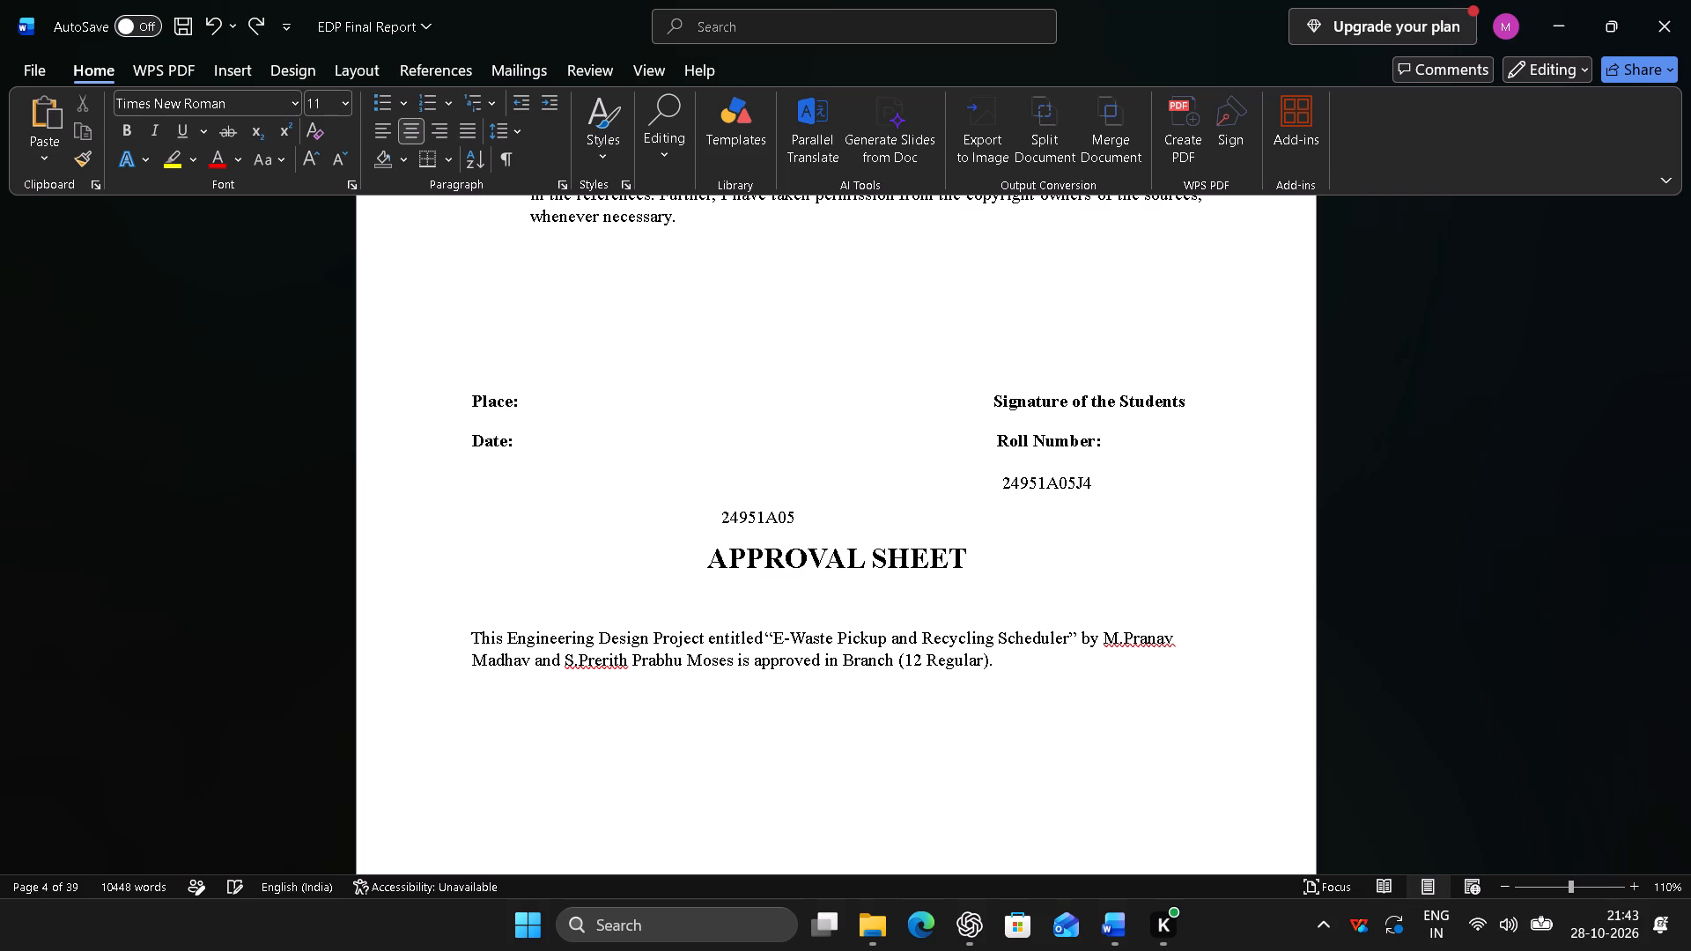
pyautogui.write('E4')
# Move the second roll number on page 4 back beneath the "Roll Number:" label using leading tabs and spaces.
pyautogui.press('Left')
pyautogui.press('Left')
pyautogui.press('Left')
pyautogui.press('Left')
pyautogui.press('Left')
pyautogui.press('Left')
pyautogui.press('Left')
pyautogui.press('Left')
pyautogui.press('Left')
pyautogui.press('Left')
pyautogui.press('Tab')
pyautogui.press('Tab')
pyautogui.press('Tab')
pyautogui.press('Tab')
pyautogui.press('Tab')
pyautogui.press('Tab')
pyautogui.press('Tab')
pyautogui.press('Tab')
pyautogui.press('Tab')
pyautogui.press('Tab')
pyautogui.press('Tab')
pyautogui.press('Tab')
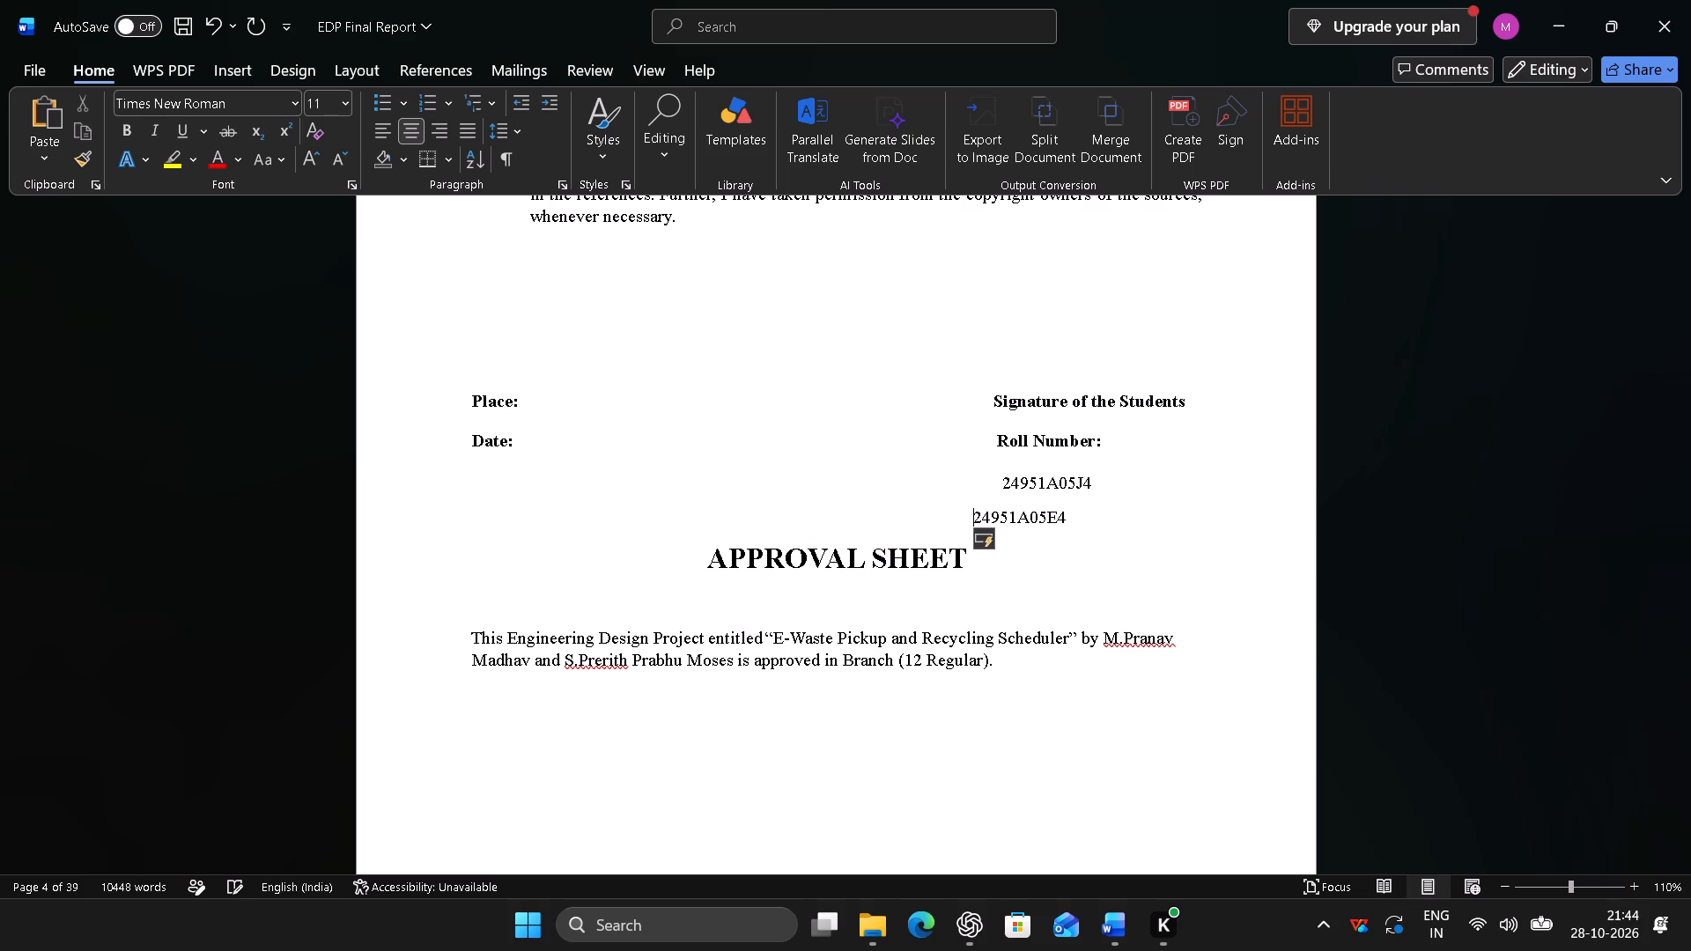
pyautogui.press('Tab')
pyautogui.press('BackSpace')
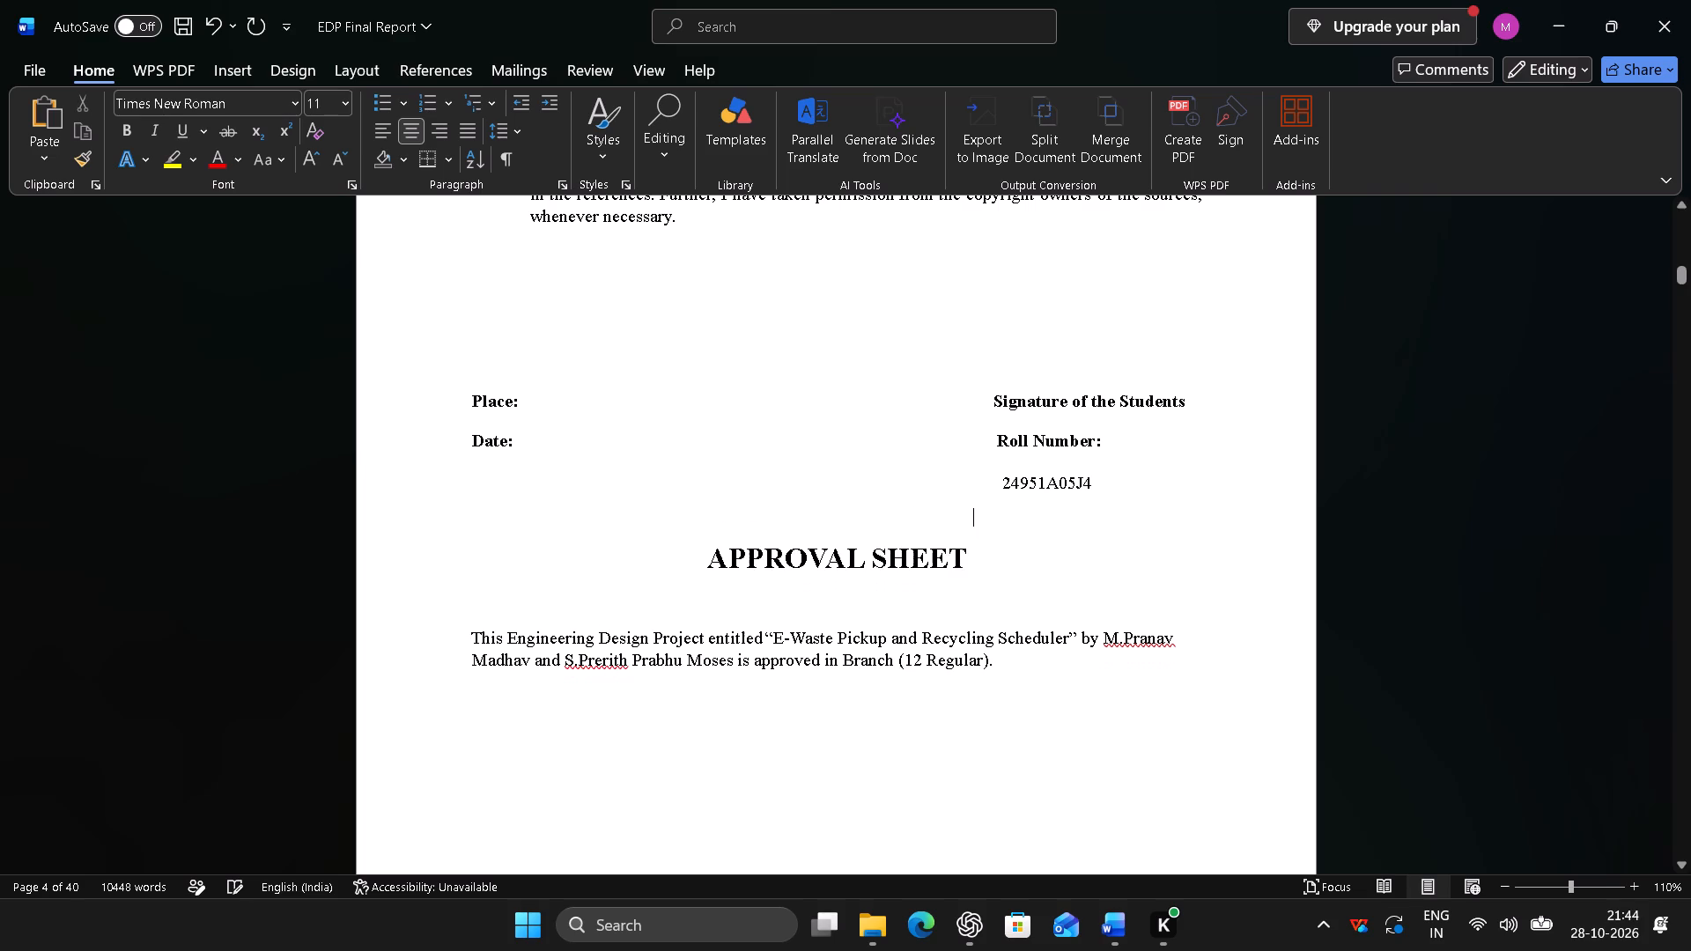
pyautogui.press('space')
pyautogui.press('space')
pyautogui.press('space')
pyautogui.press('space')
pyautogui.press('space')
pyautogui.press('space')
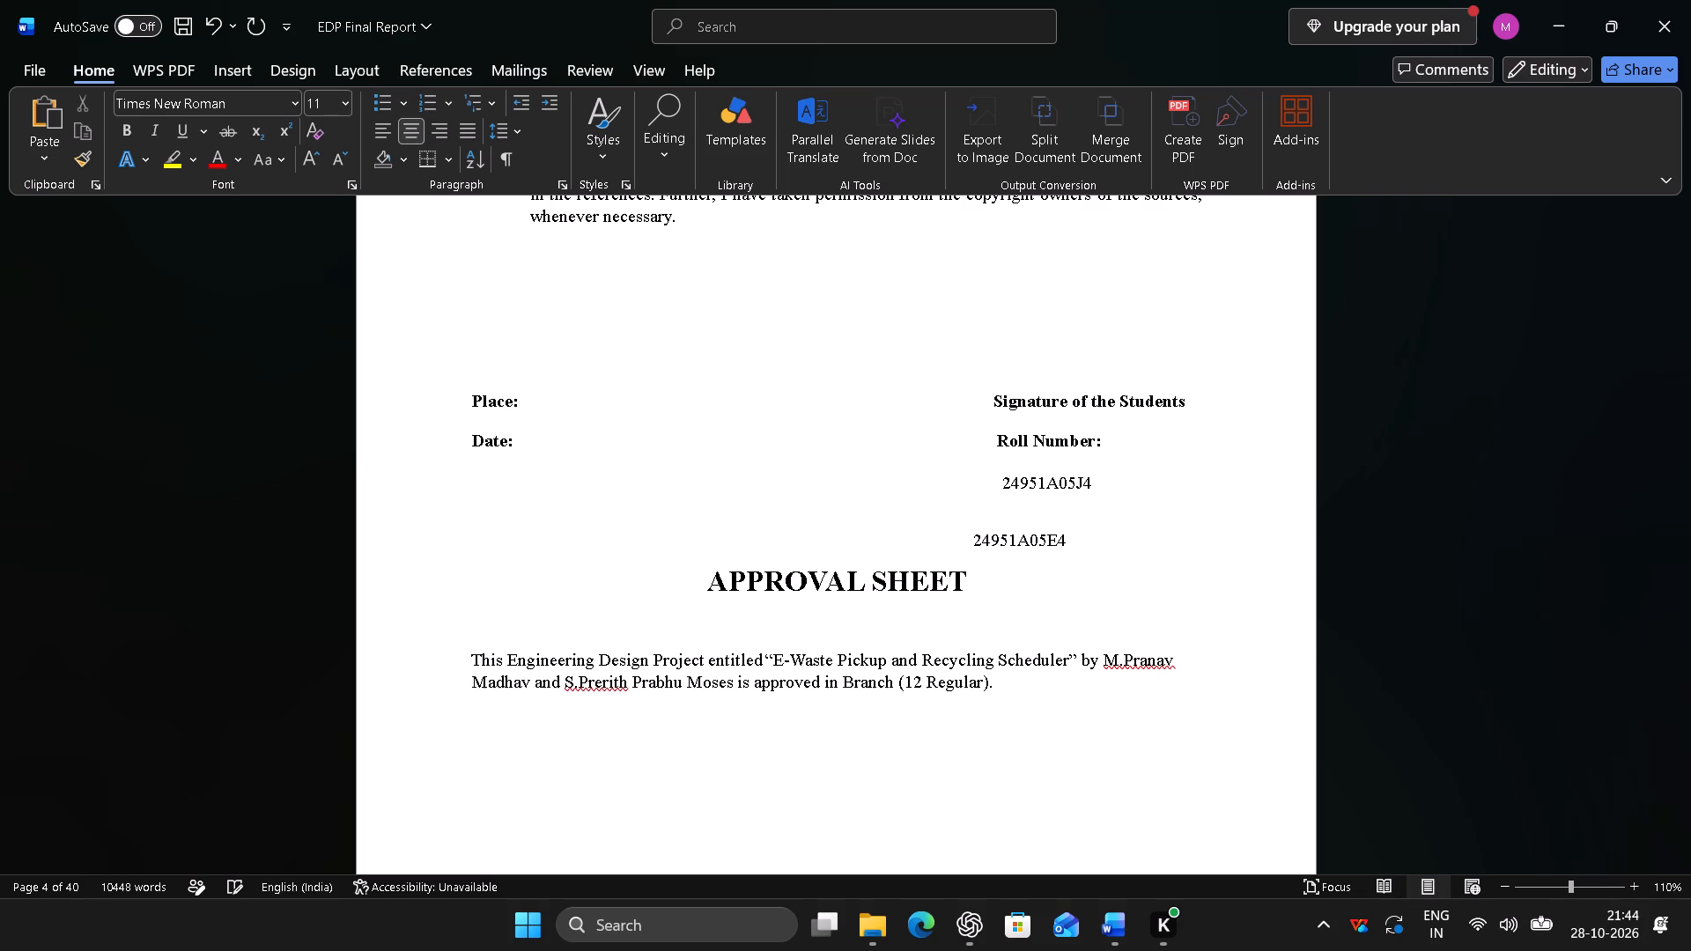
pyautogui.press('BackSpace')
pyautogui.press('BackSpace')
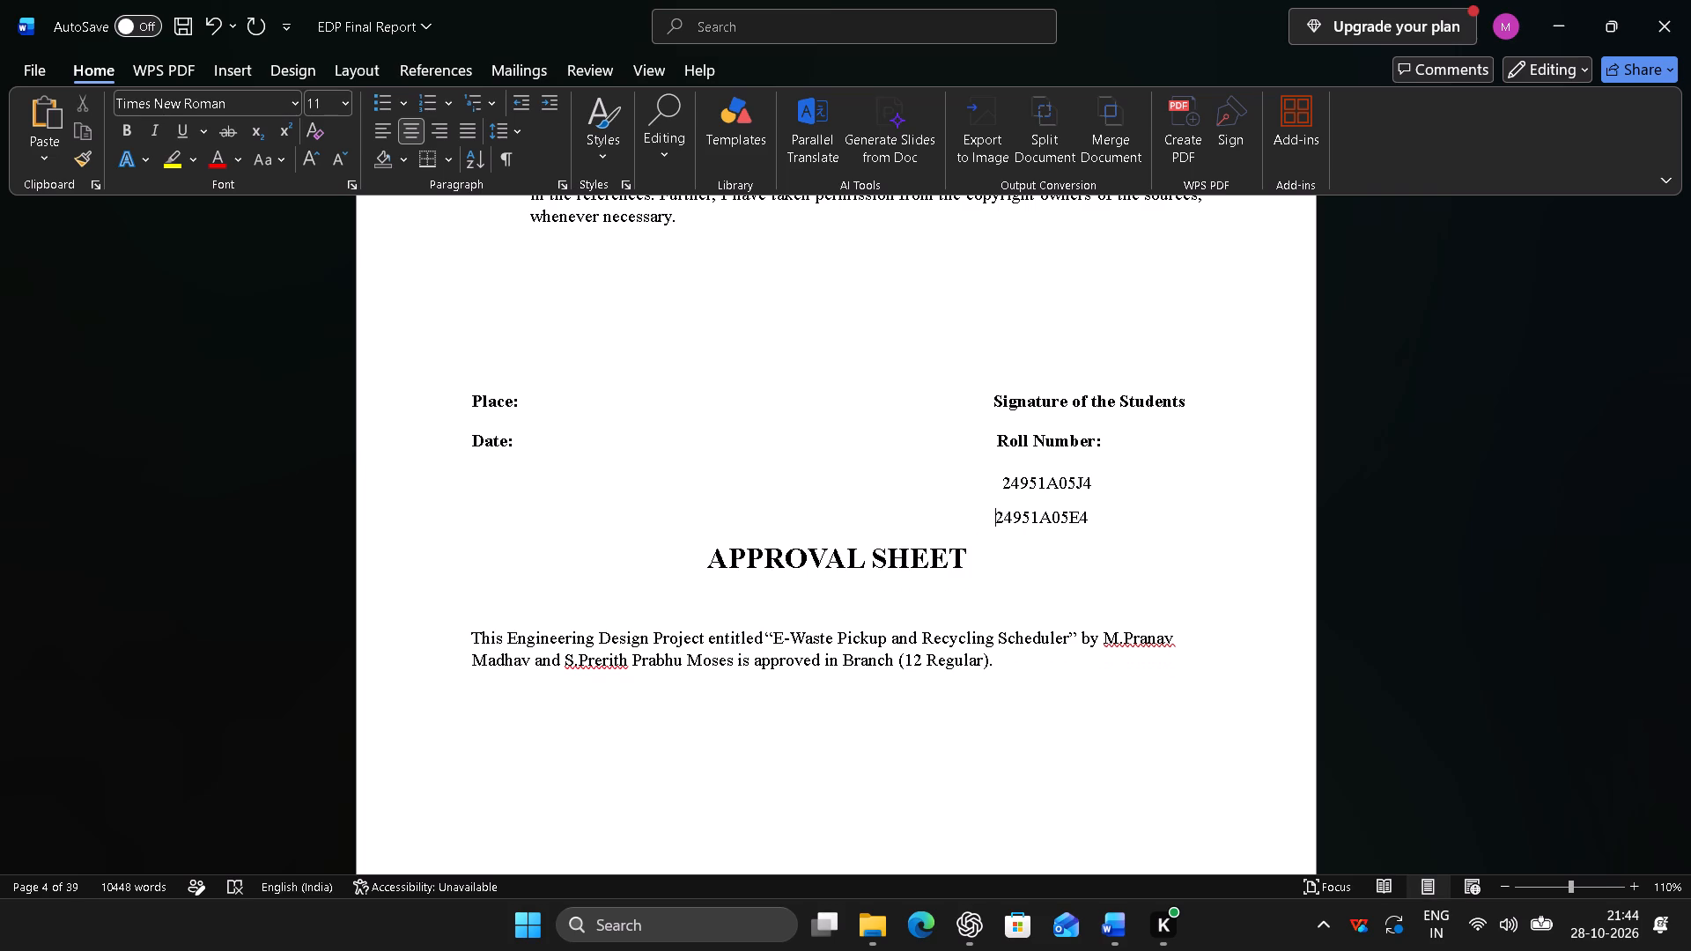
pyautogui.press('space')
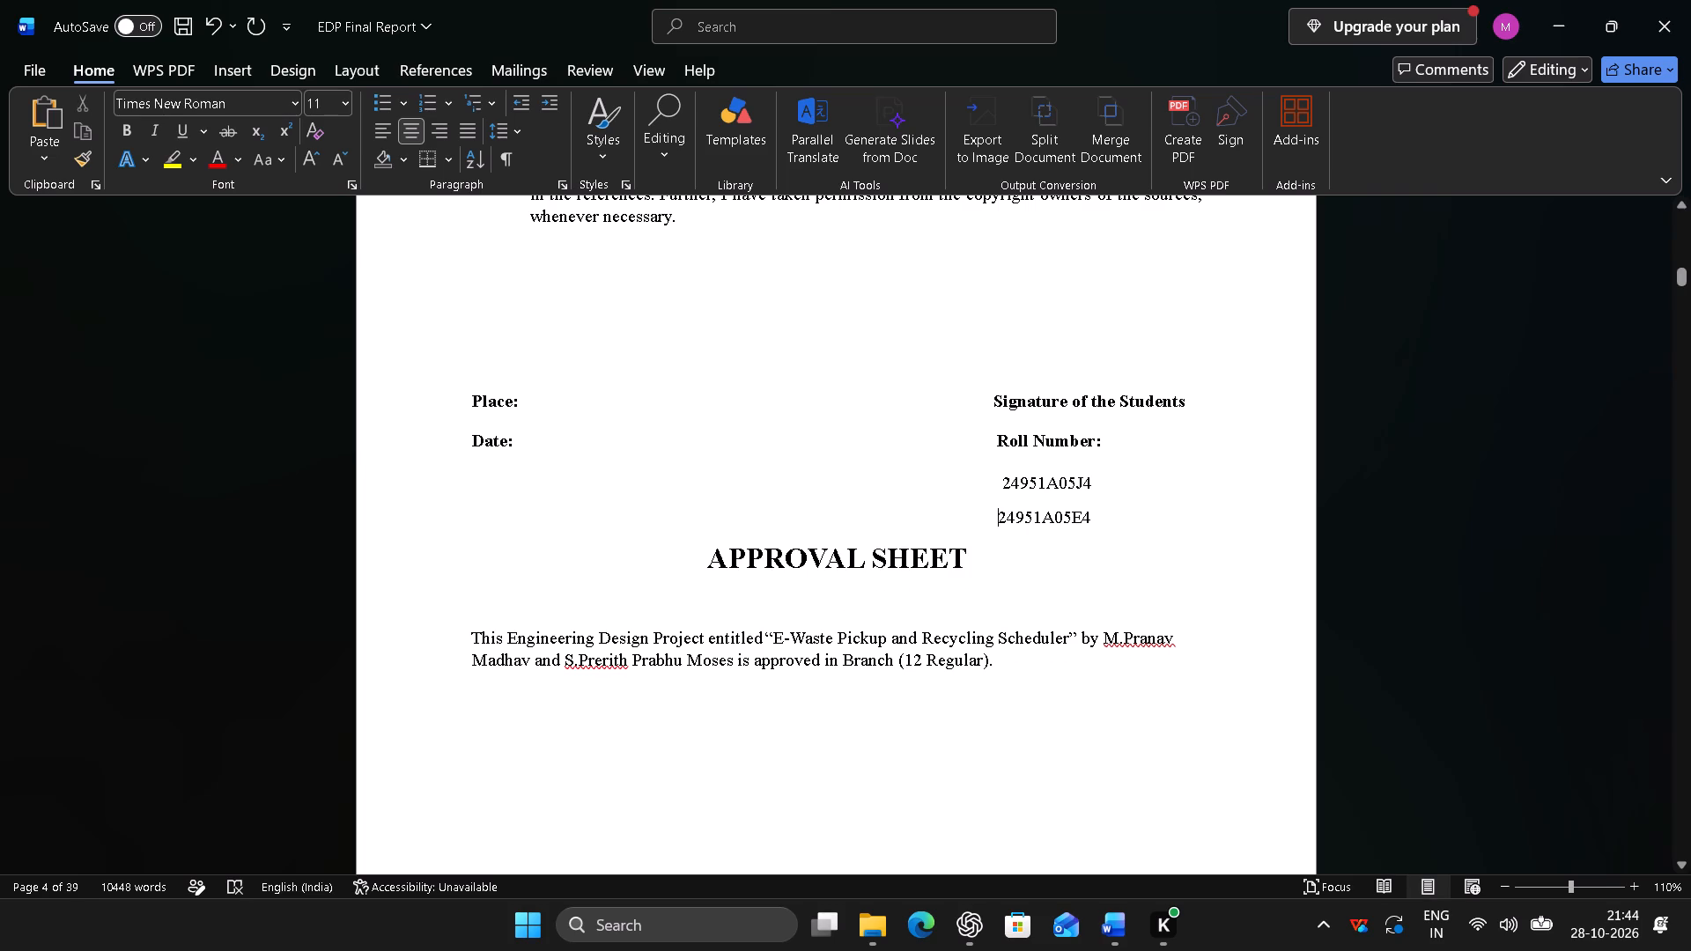
# Align the first roll number on page 4 with the start of the second one using leading tabs and spaces.
pyautogui.click(1002, 479)
pyautogui.press('BackSpace')
pyautogui.press('Tab')
pyautogui.press('Tab')
pyautogui.press('Tab')
pyautogui.press('Tab')
pyautogui.press('Tab')
pyautogui.press('Tab')
pyautogui.press('Tab')
pyautogui.press('Tab')
pyautogui.press('Tab')
pyautogui.press('Tab')
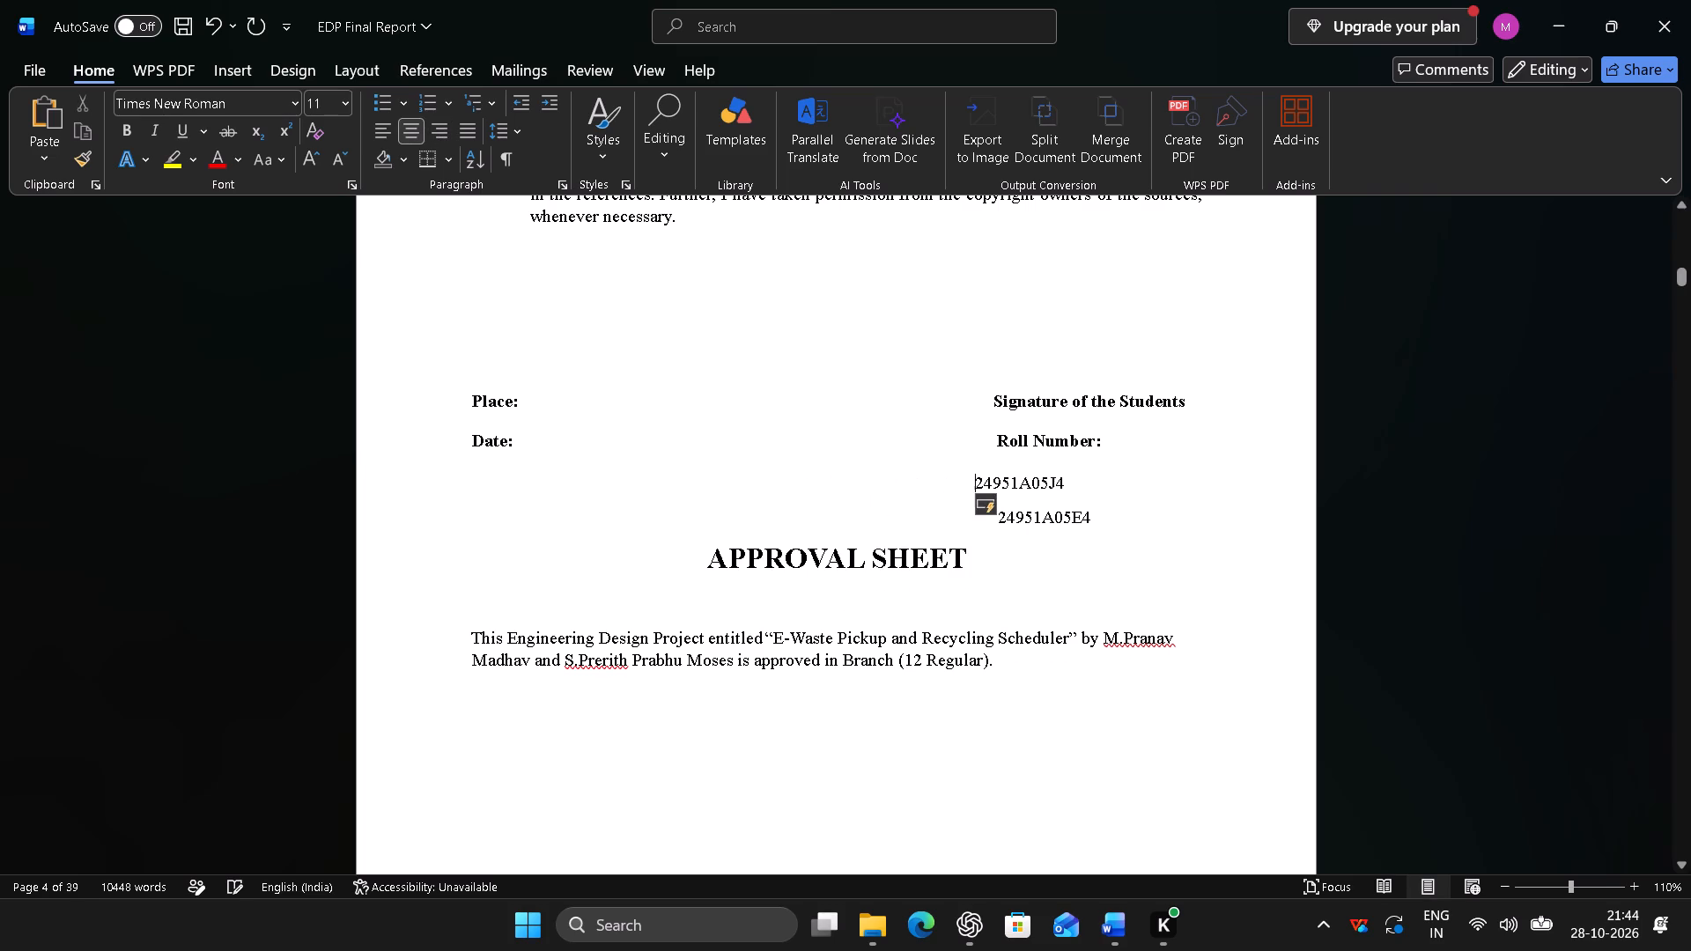
pyautogui.press('Tab')
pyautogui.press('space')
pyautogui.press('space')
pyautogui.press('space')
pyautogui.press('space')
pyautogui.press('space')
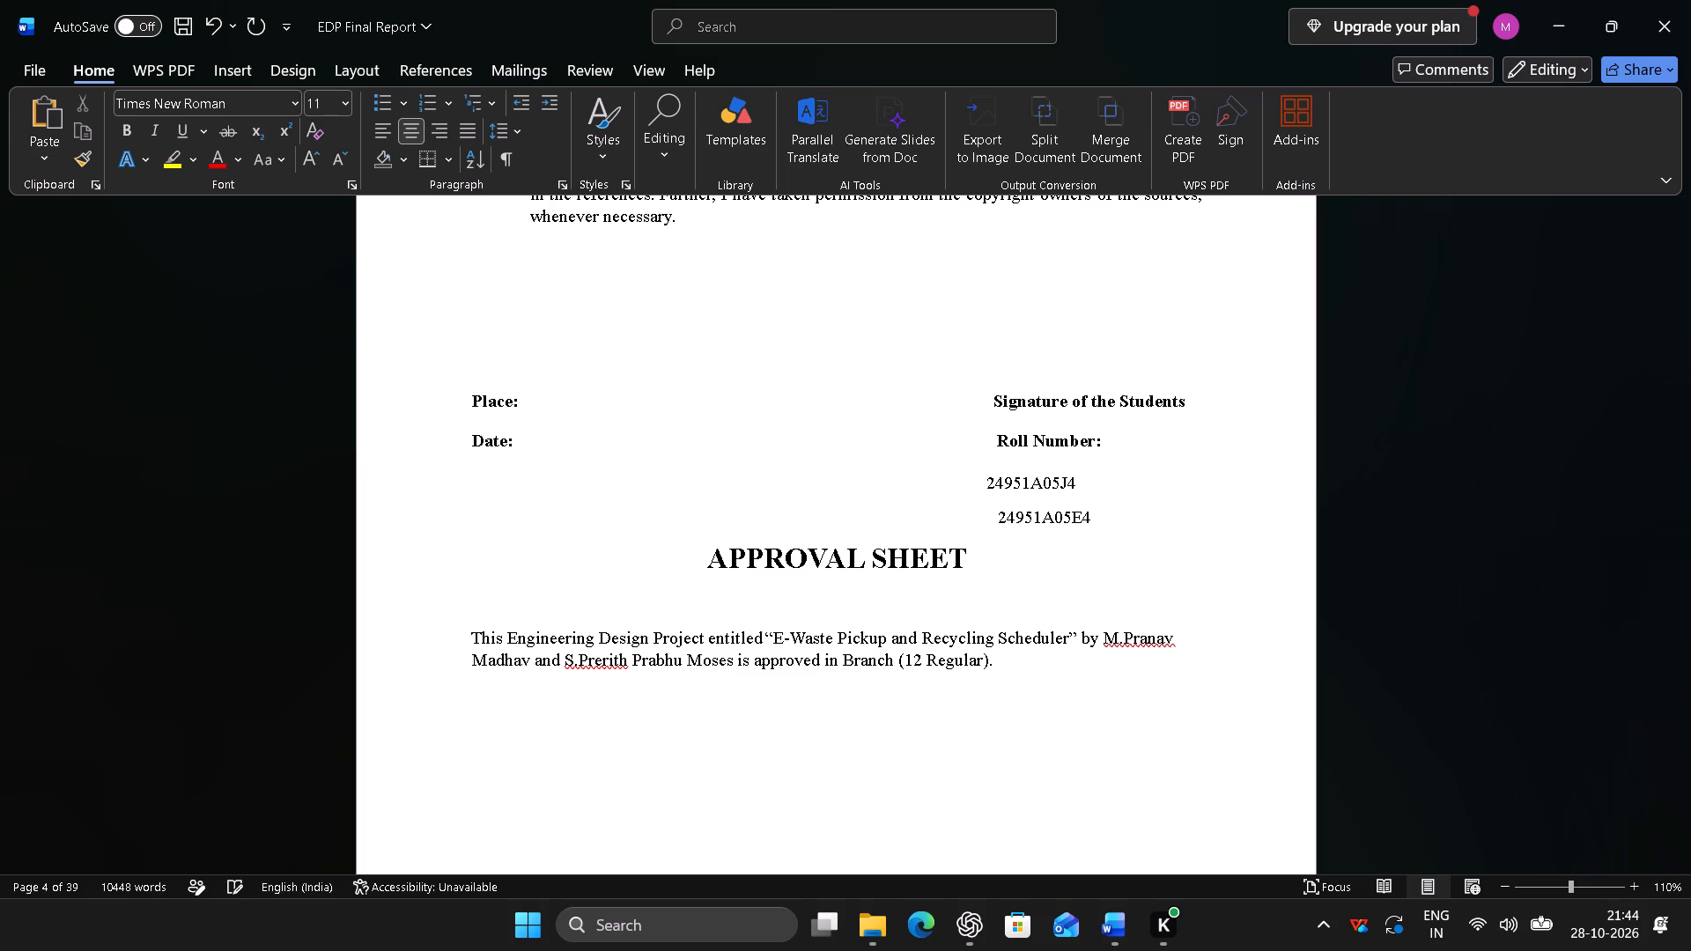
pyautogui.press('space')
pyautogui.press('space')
# Insert three blank lines between the second roll number and the "APPROVAL SHEET" heading.
pyautogui.click(1096, 527)
pyautogui.press('Return')
pyautogui.press('Return')
pyautogui.press('Return')
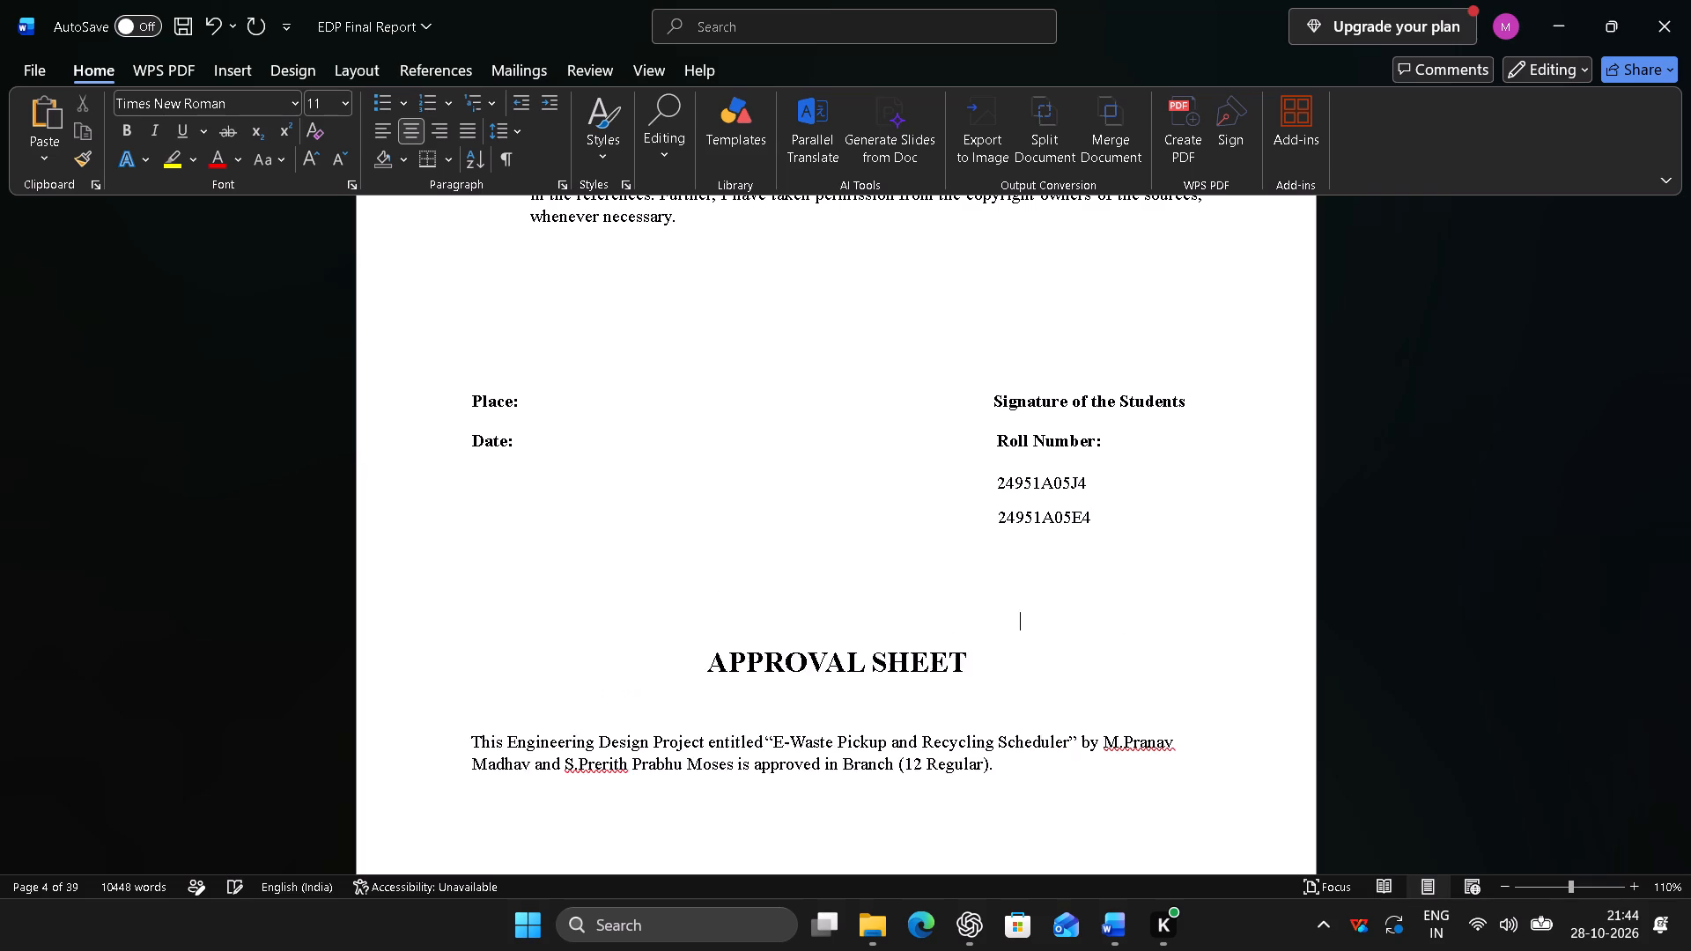
# Insert eleven blank lines above the "APPROVAL SHEET" heading to push it from page 4 to the start of page 5.
pyautogui.press('Return')
pyautogui.press('Return')
pyautogui.press('Return')
pyautogui.press('Return')
pyautogui.press('Return')
pyautogui.press('Return')
pyautogui.press('Return')
pyautogui.press('Return')
pyautogui.scroll(-1, 1096, 527)
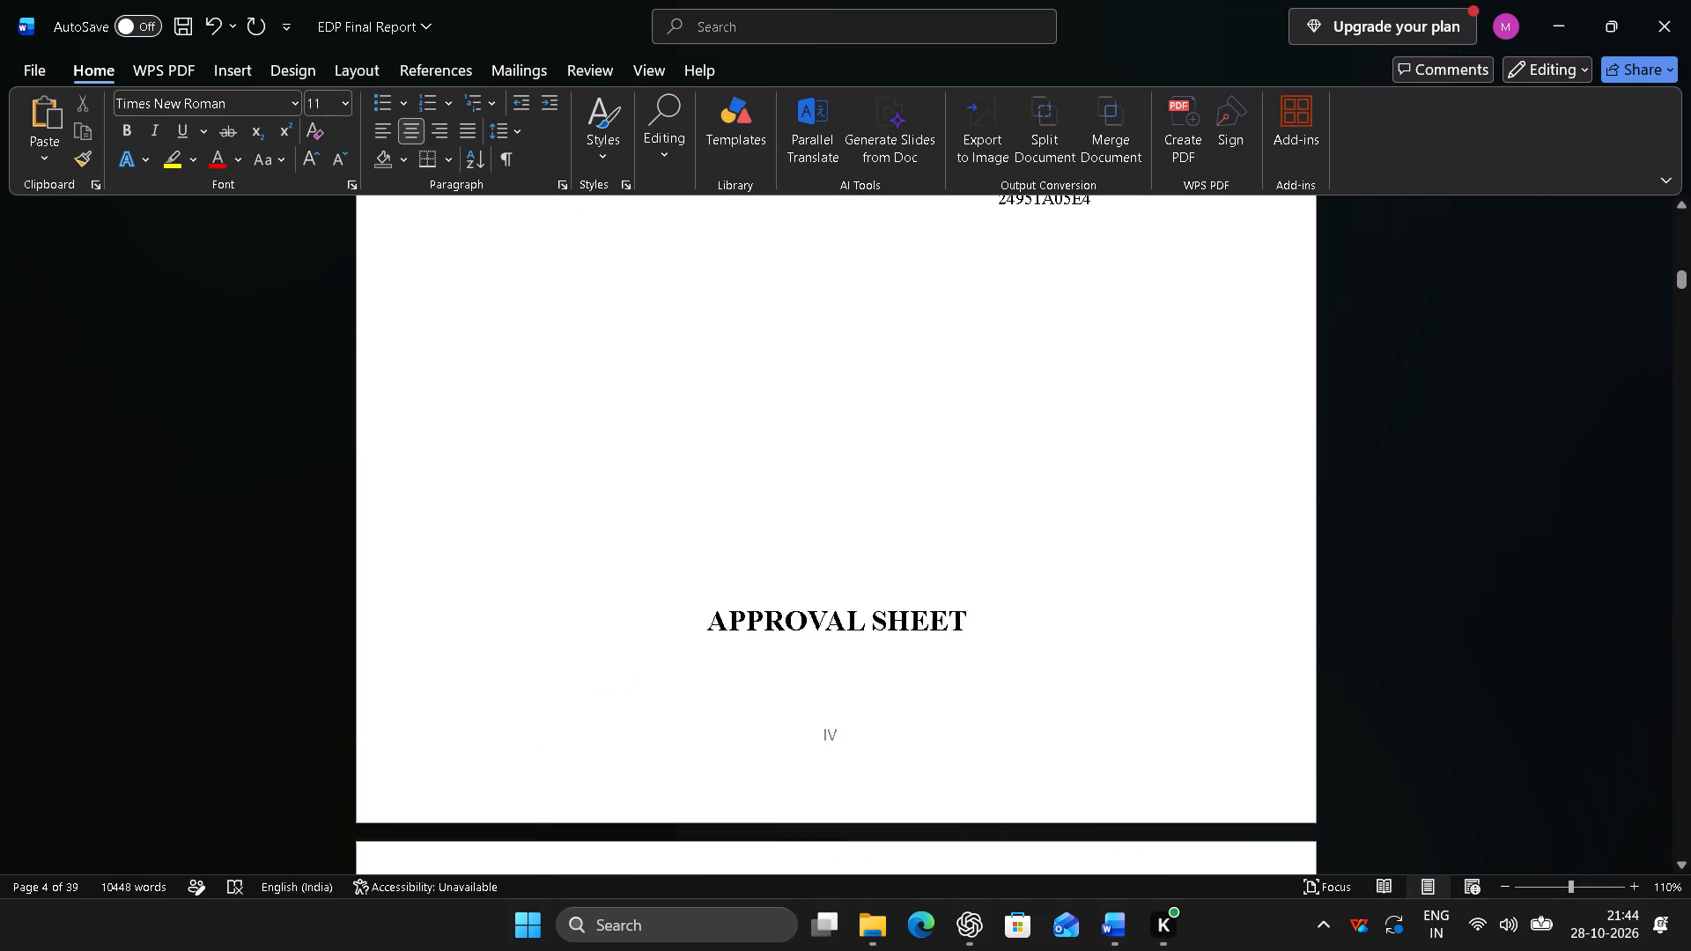
pyautogui.scroll(-1, 1096, 527)
pyautogui.press('Return')
pyautogui.press('Return')
pyautogui.scroll(-1, 1096, 527)
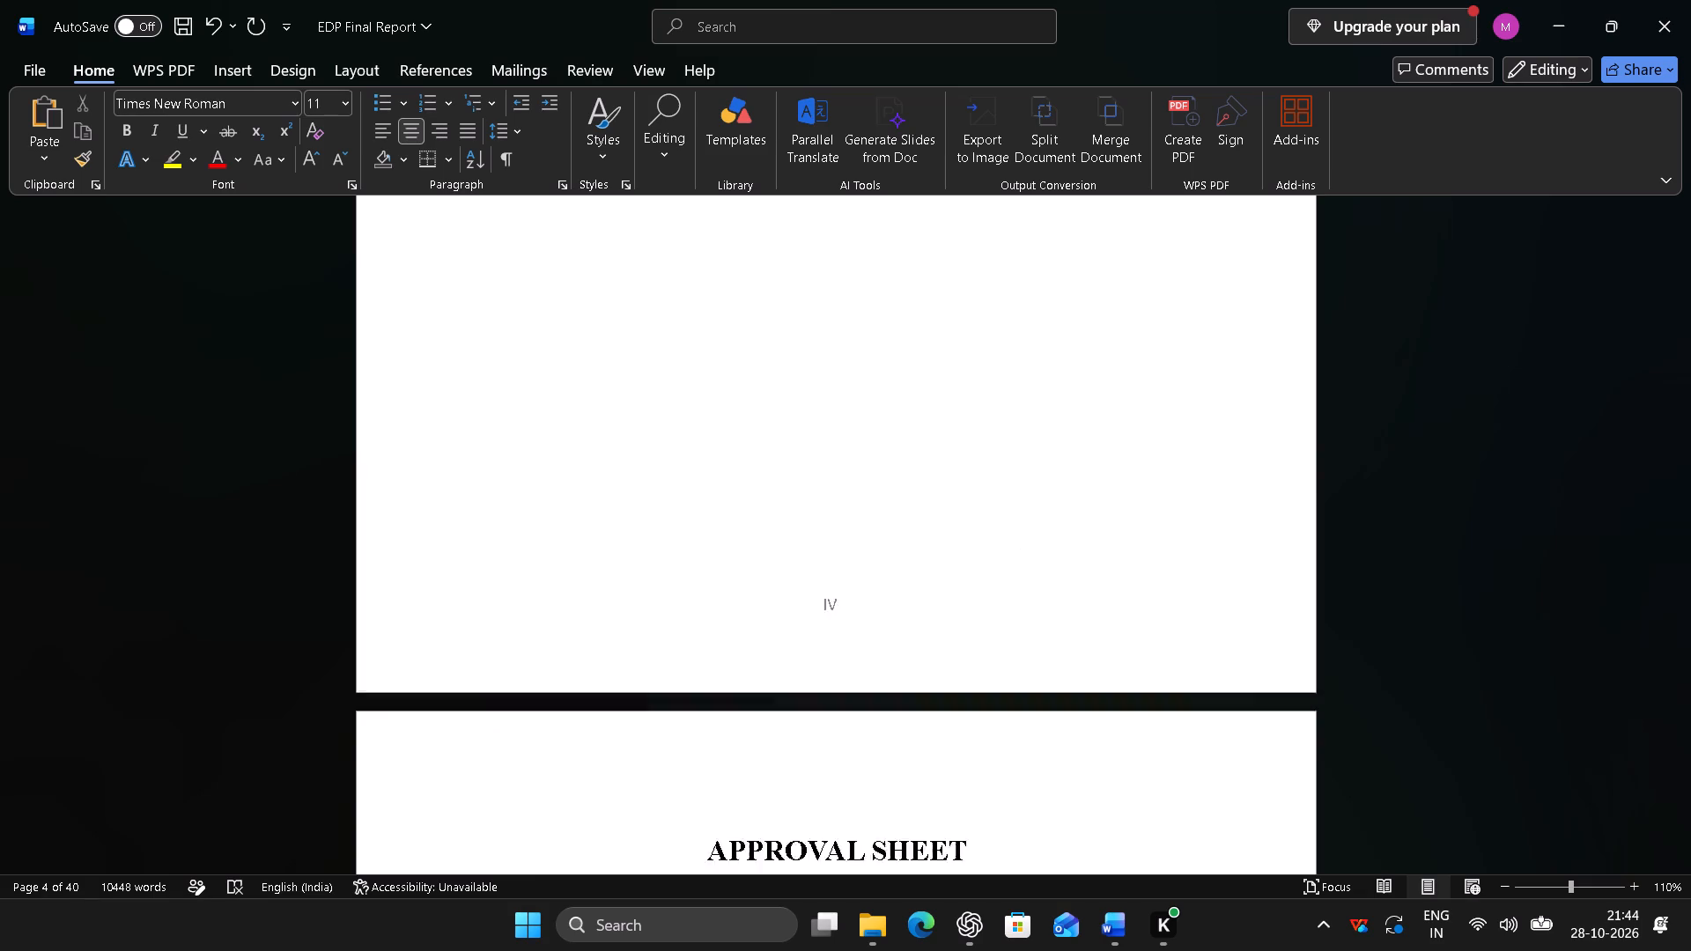
pyautogui.scroll(-2, 1096, 527)
pyautogui.press('Return')
# Replace the project title in the approval sheet statement with "Smart Attendance System using IoT and Facial Recognition".
pyautogui.scroll(-1, 1096, 527)
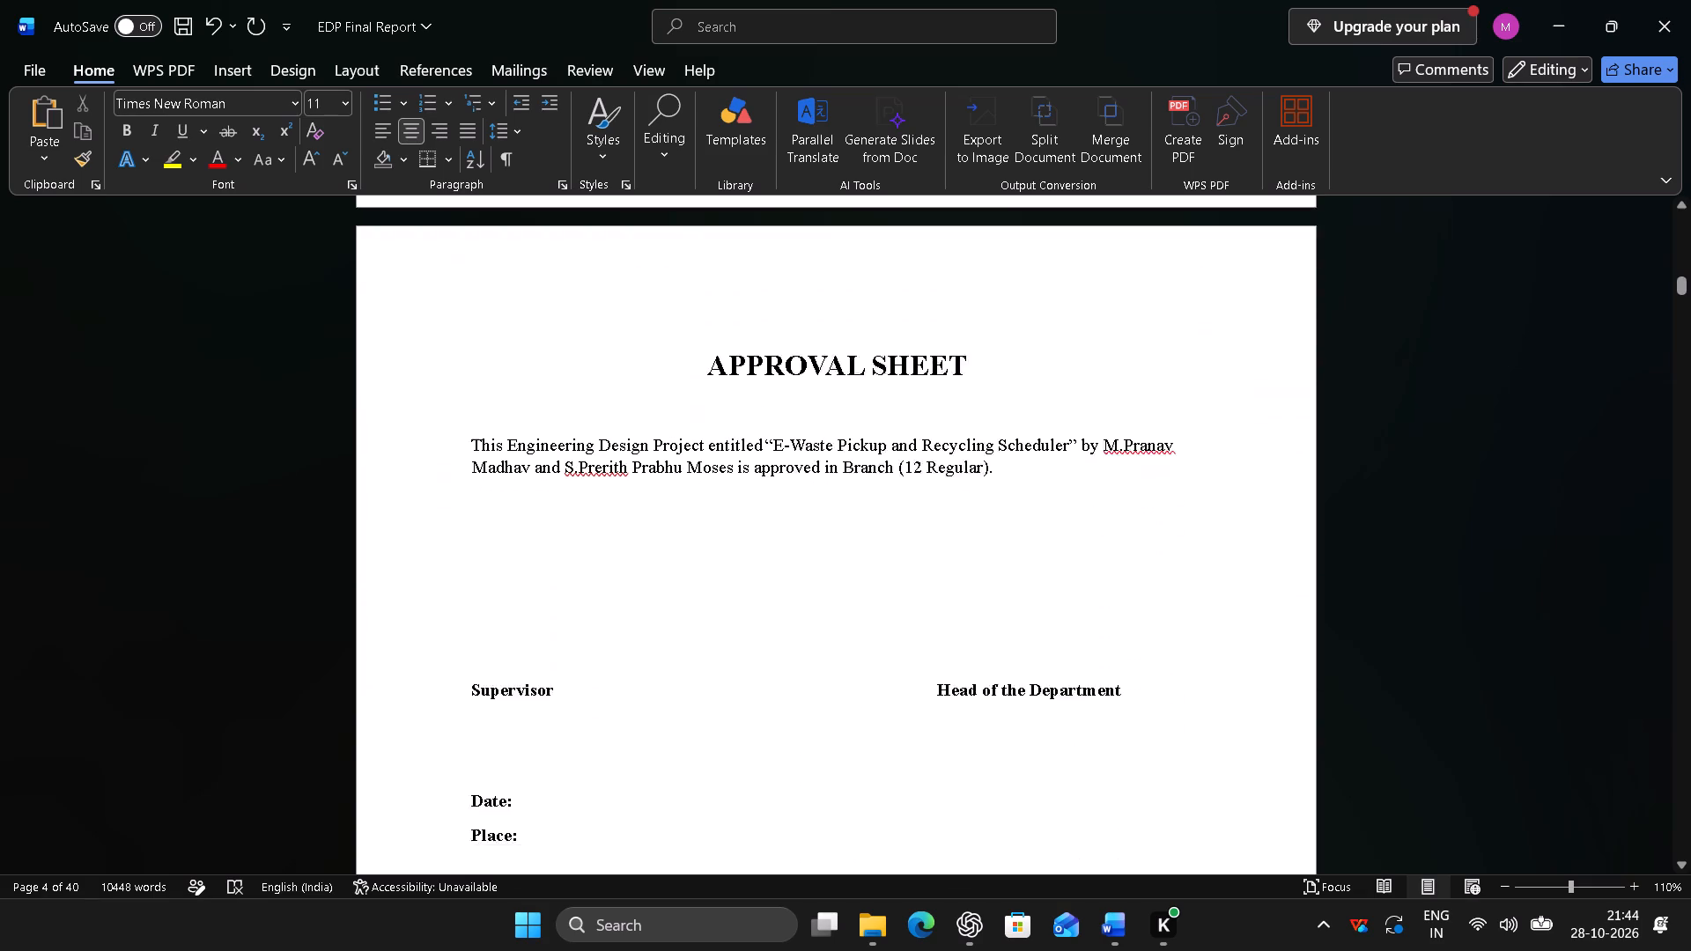
pyautogui.scroll(-1, 1096, 527)
pyautogui.scroll(-1, 984, 550)
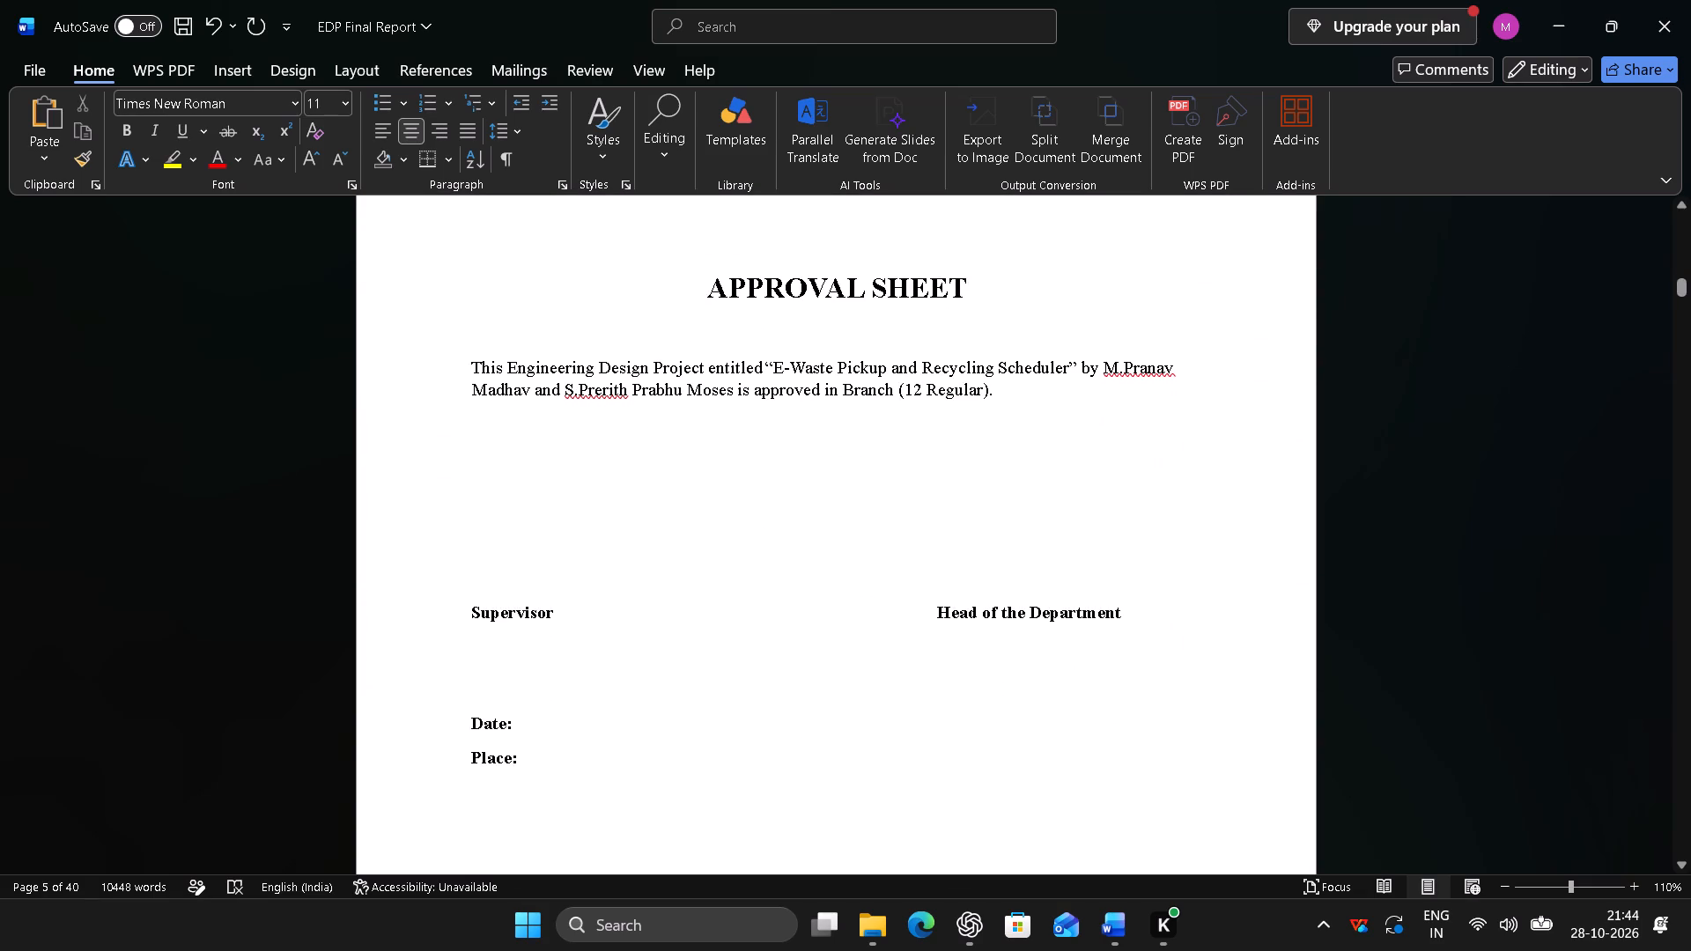
pyautogui.scroll(-1, 984, 550)
pyautogui.moveTo(774, 366); pyautogui.dragTo(1048, 370)
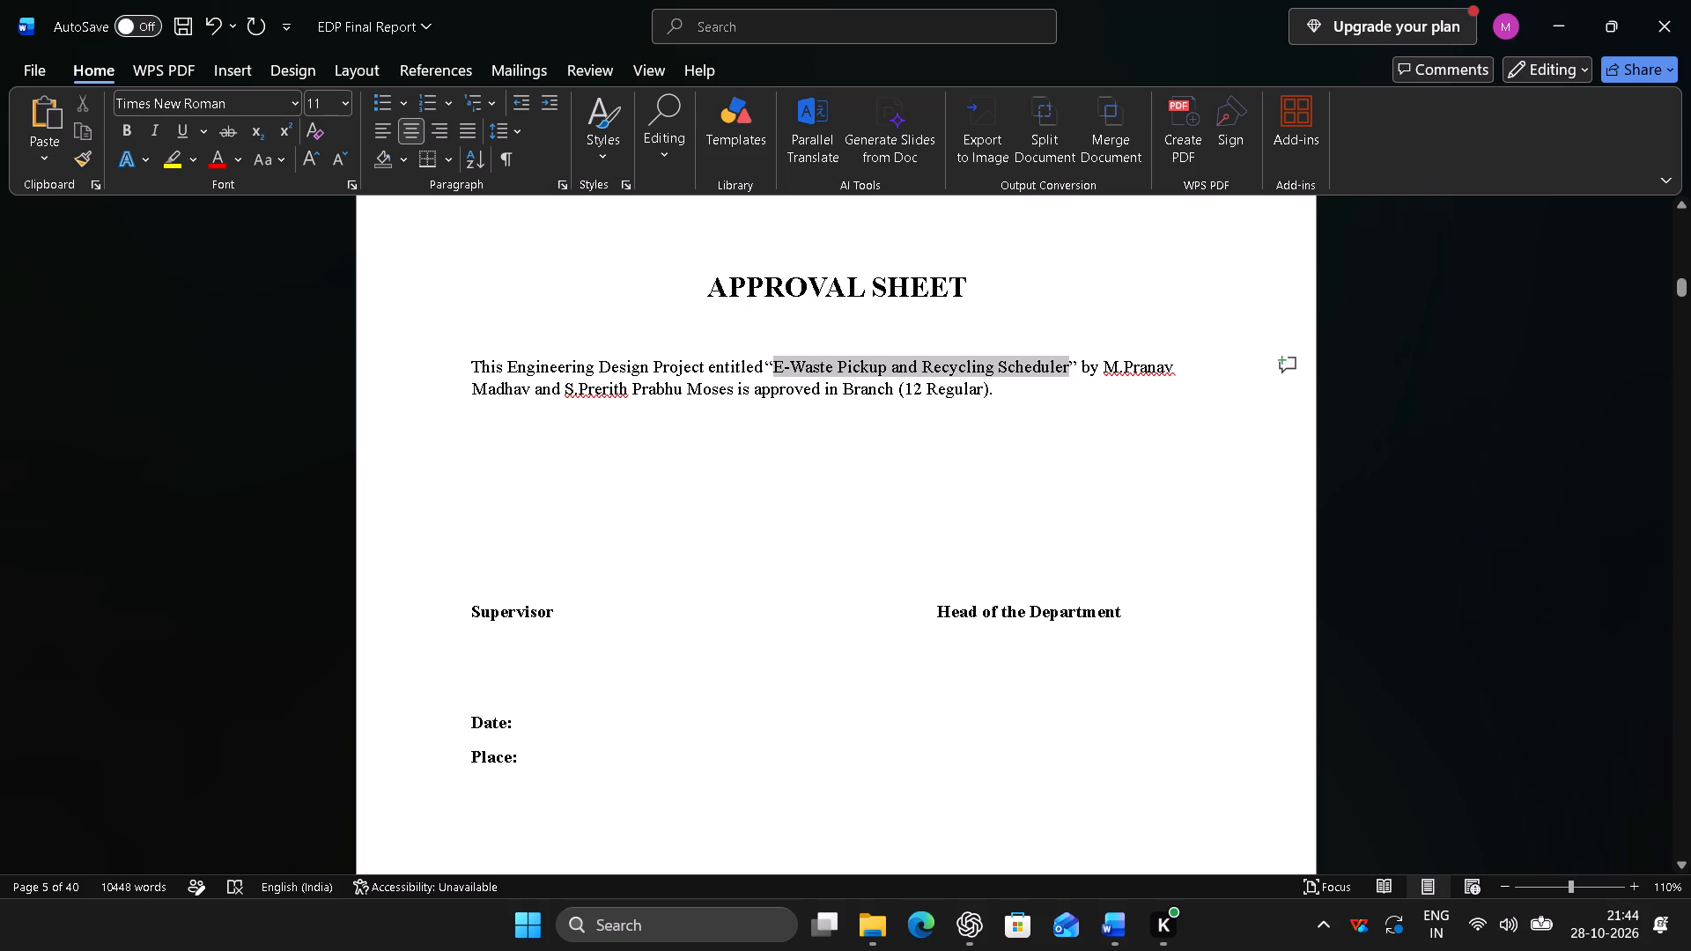
pyautogui.moveTo(1048, 370); pyautogui.dragTo(1055, 370)
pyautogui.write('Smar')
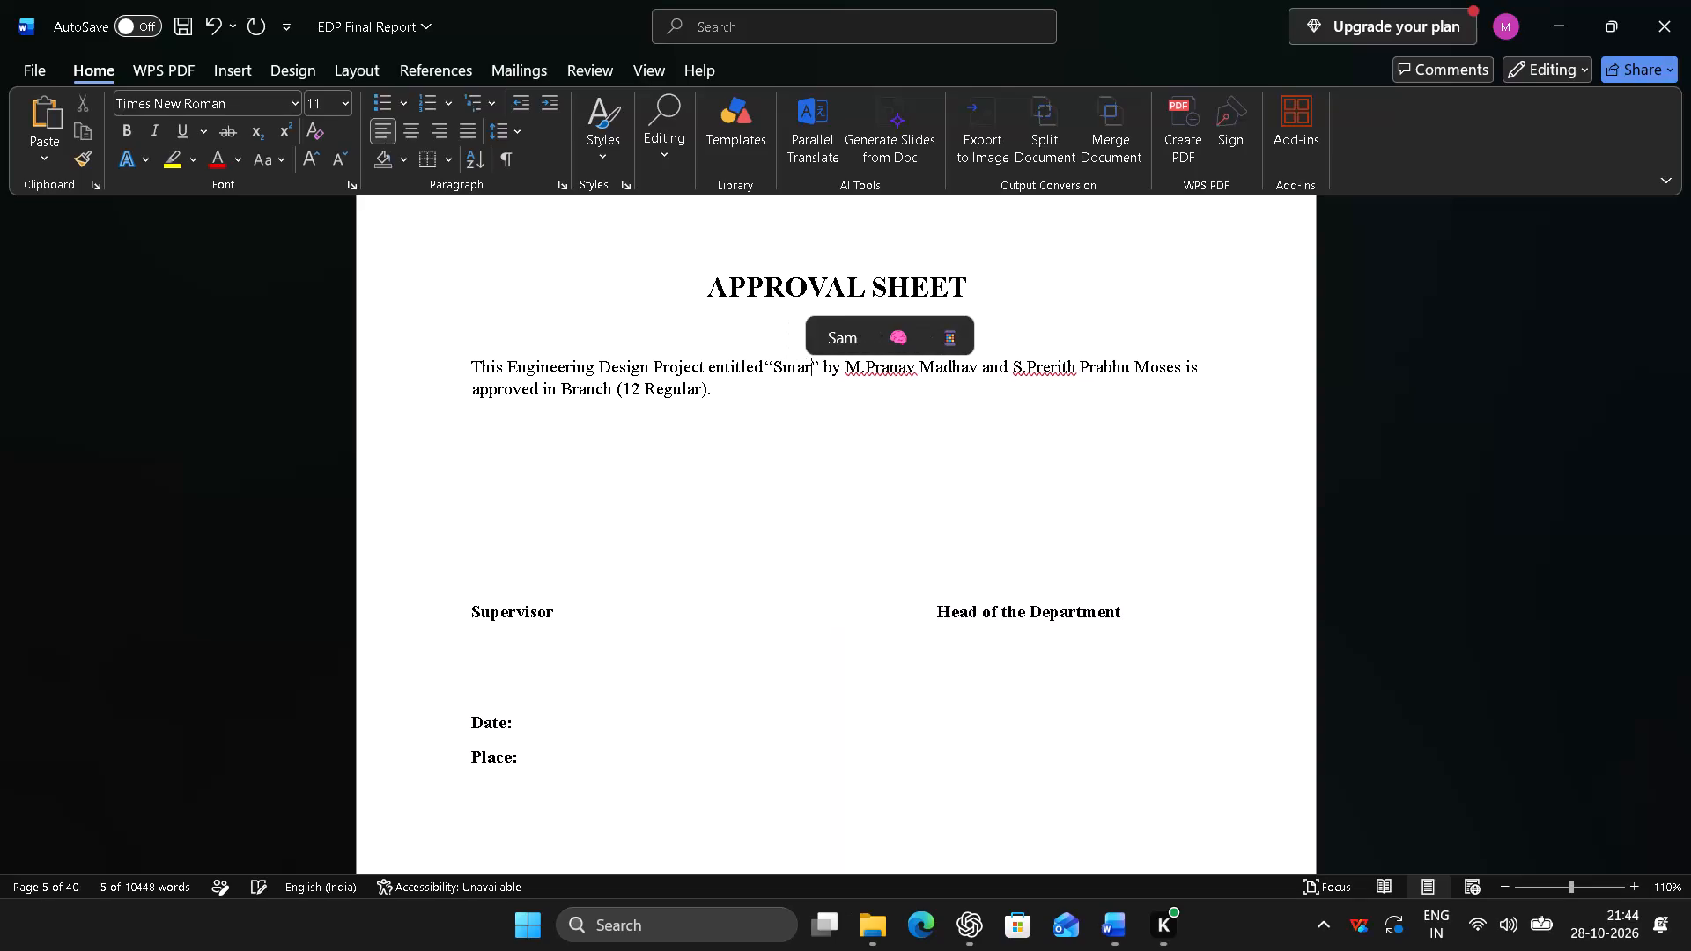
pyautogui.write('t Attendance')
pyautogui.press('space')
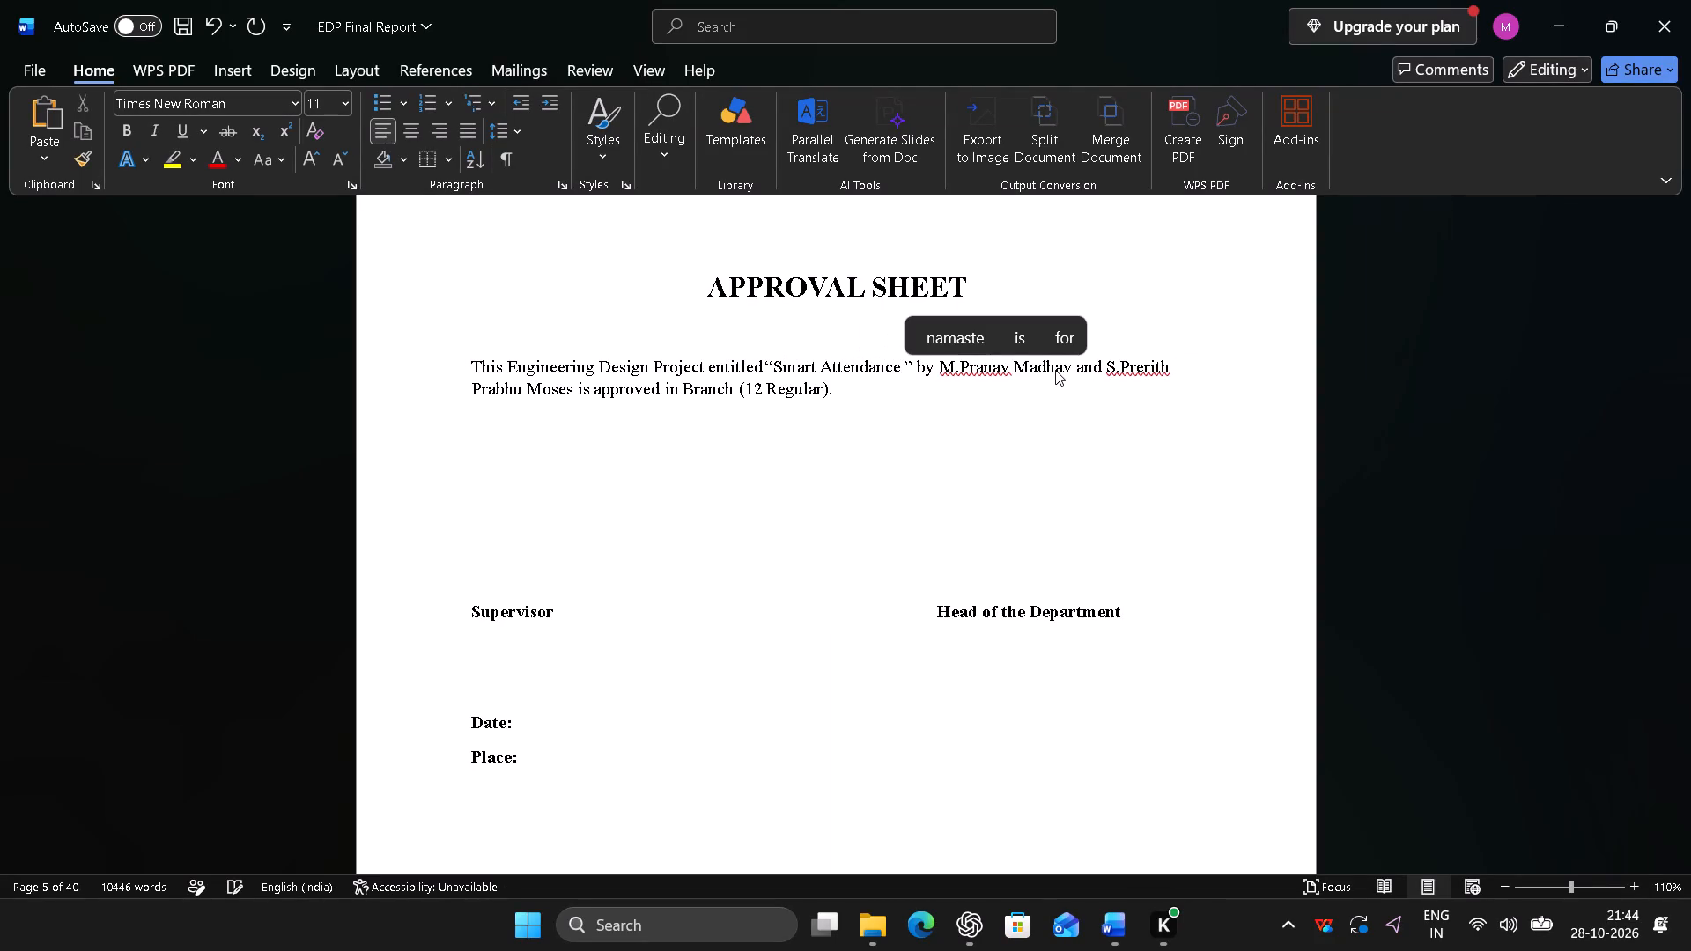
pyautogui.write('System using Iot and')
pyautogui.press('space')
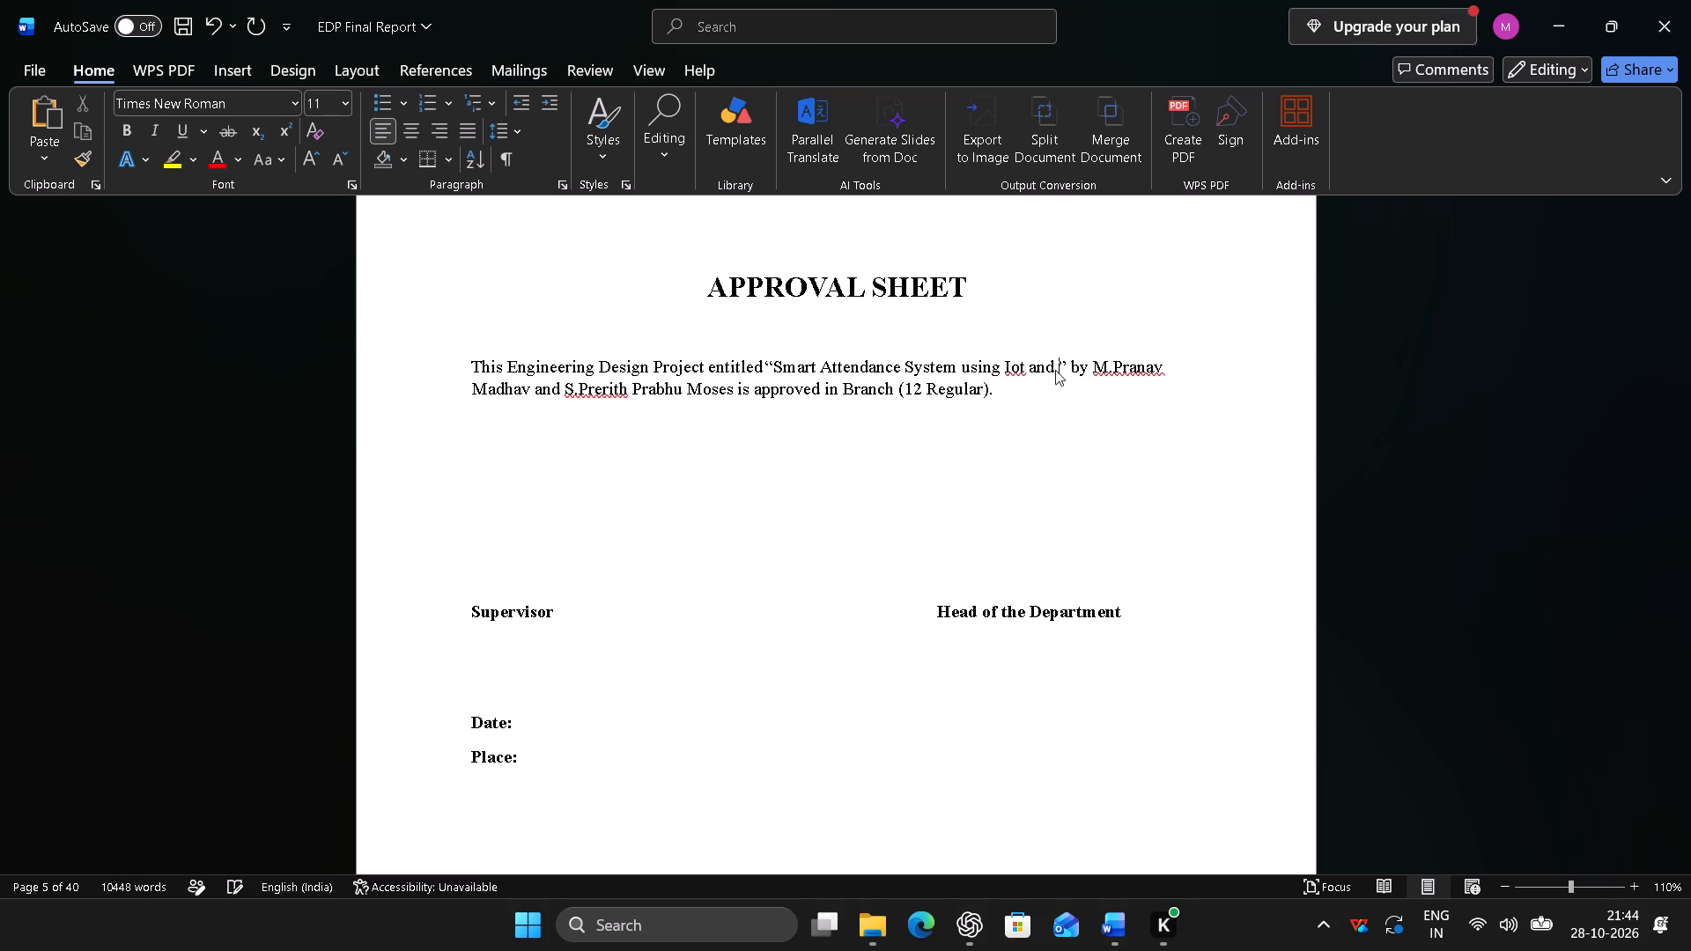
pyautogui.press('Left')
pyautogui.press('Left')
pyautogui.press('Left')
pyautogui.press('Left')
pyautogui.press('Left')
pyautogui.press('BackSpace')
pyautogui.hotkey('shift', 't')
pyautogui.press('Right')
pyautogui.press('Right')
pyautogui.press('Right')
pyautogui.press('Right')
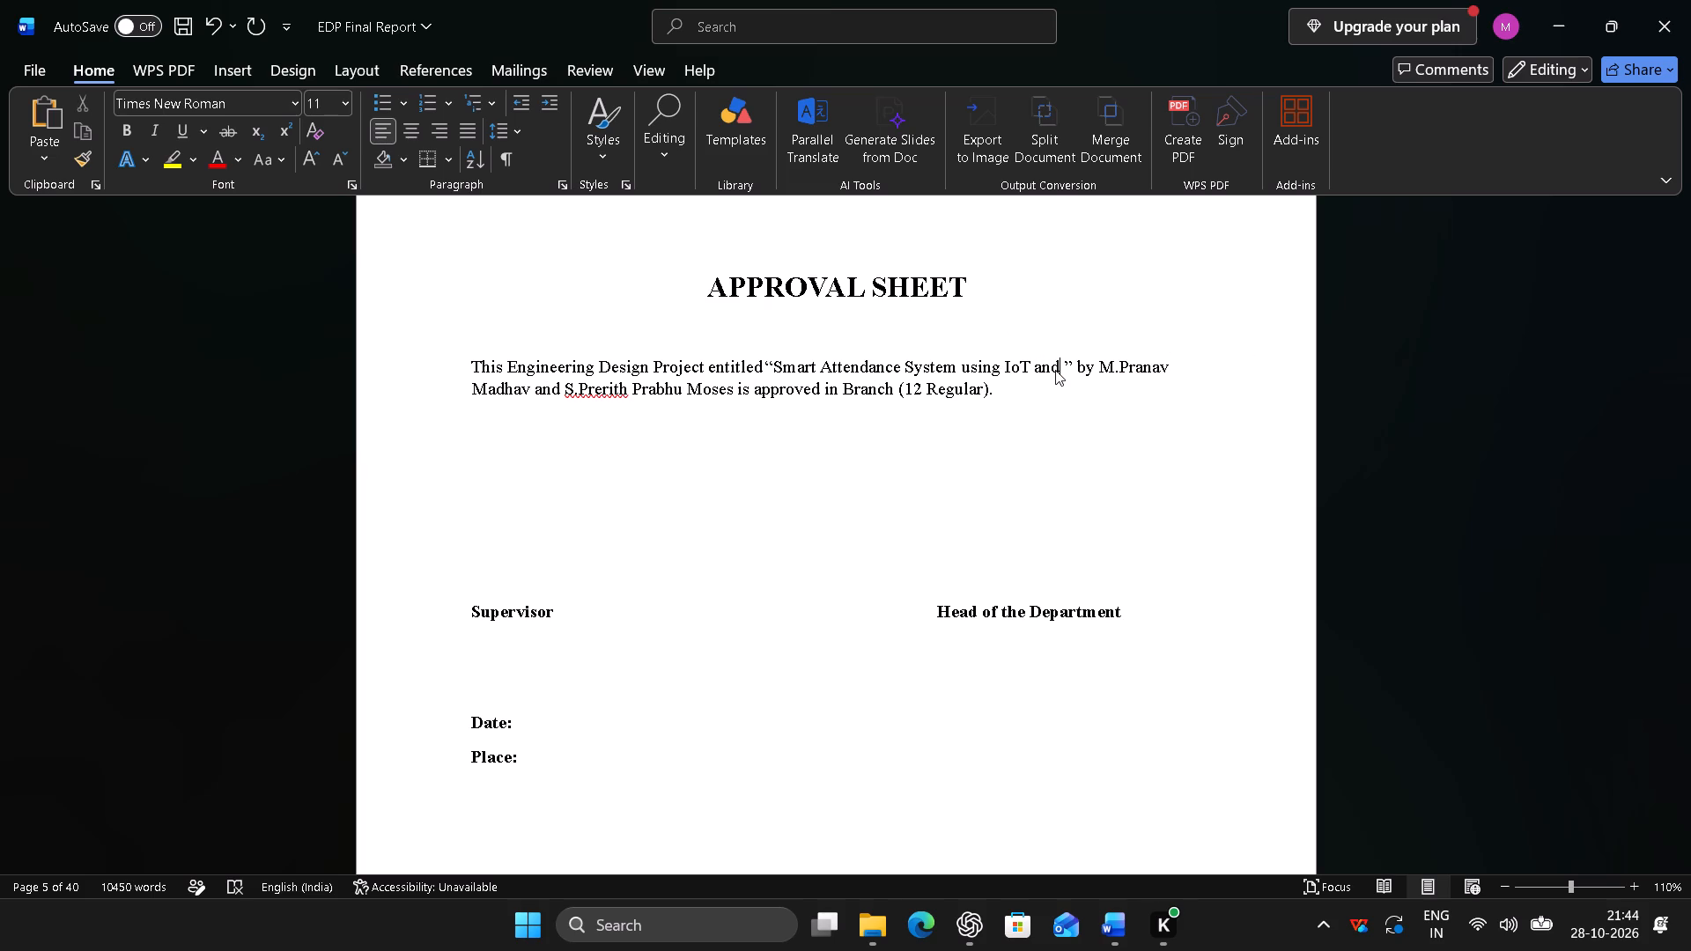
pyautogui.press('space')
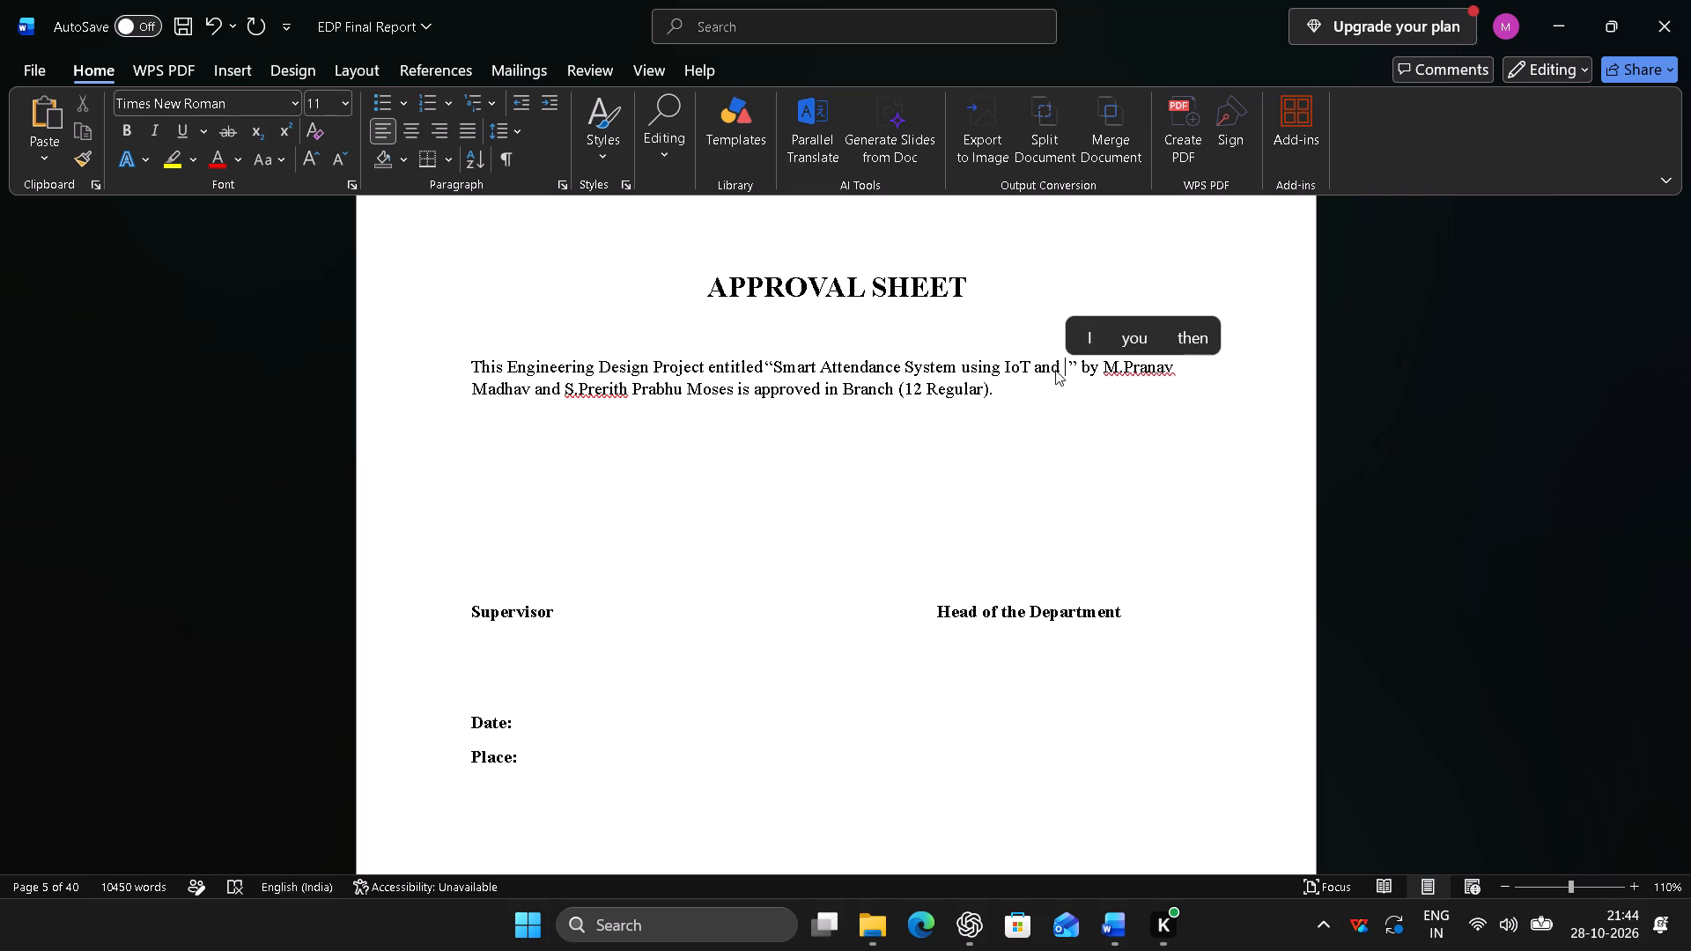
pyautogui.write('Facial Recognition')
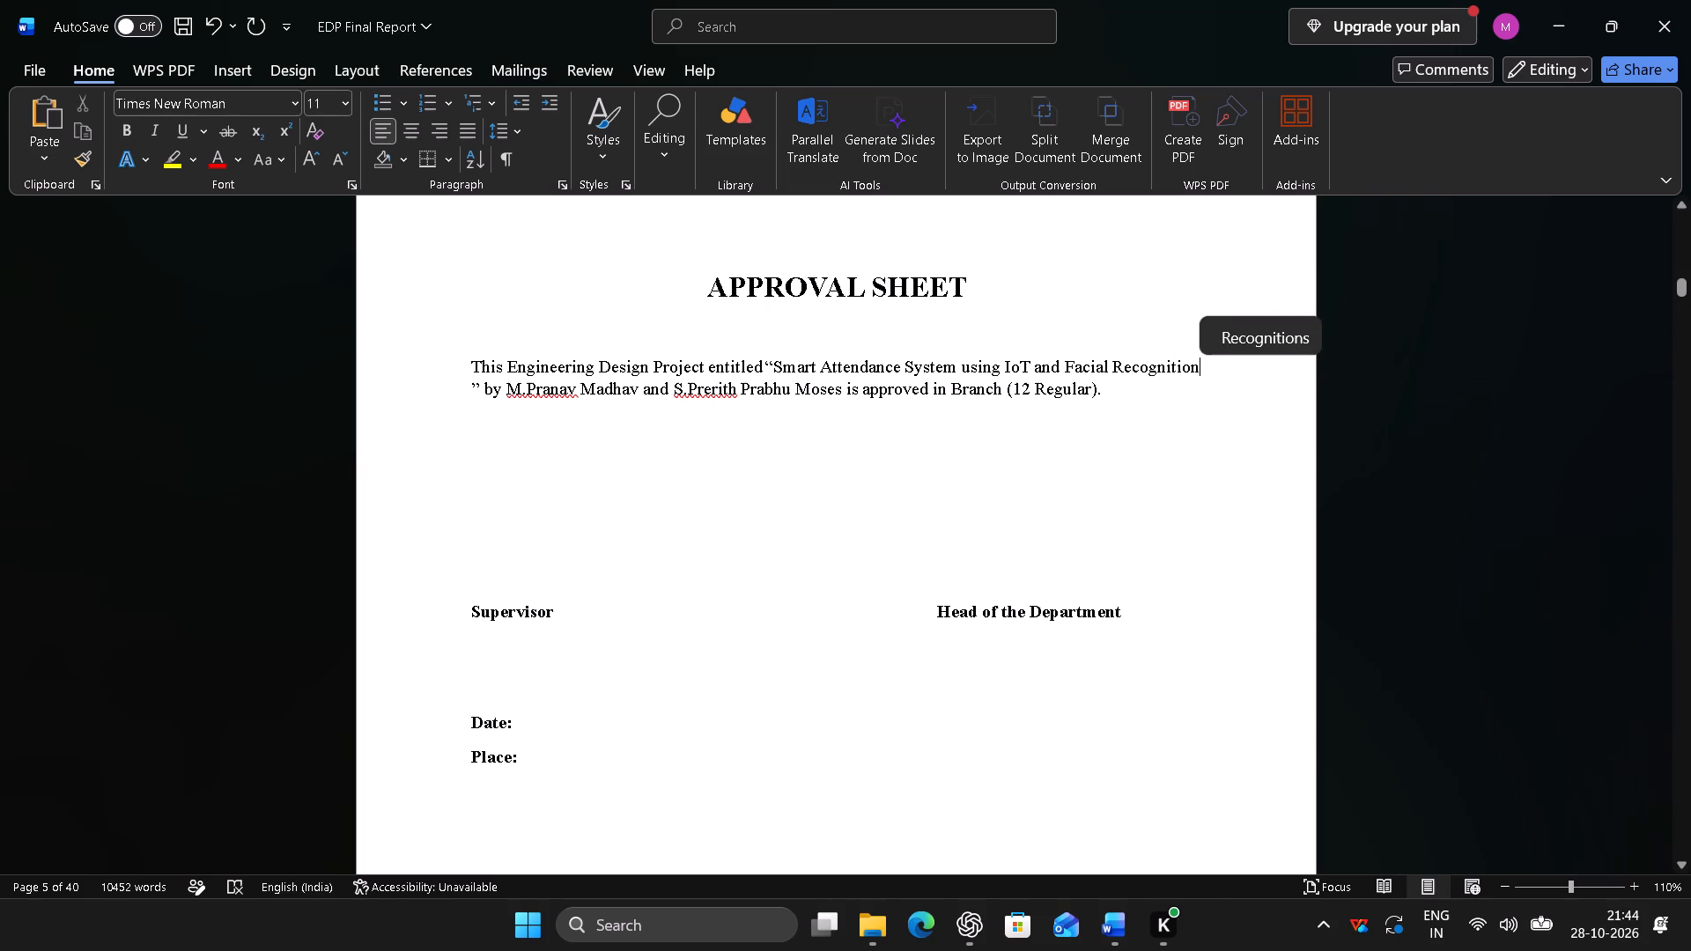
# Replace the first student's name after "by" in the approval sheet statement with the new project's first student's name.
pyautogui.moveTo(504, 391); pyautogui.dragTo(617, 394)
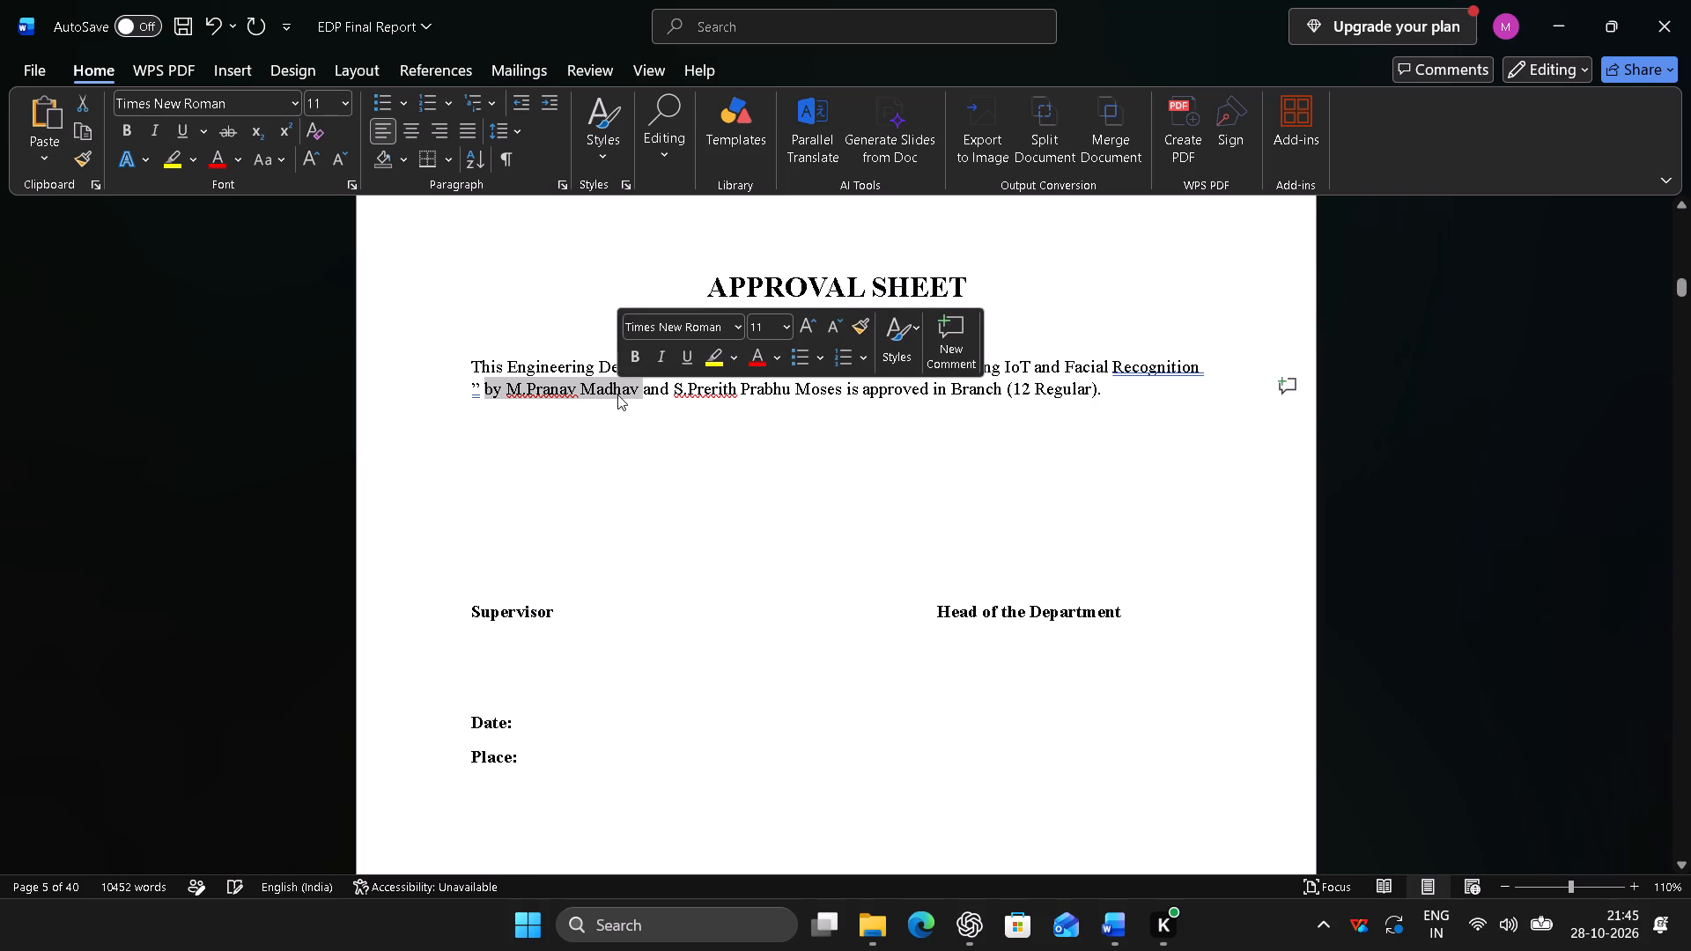
pyautogui.click(617, 394)
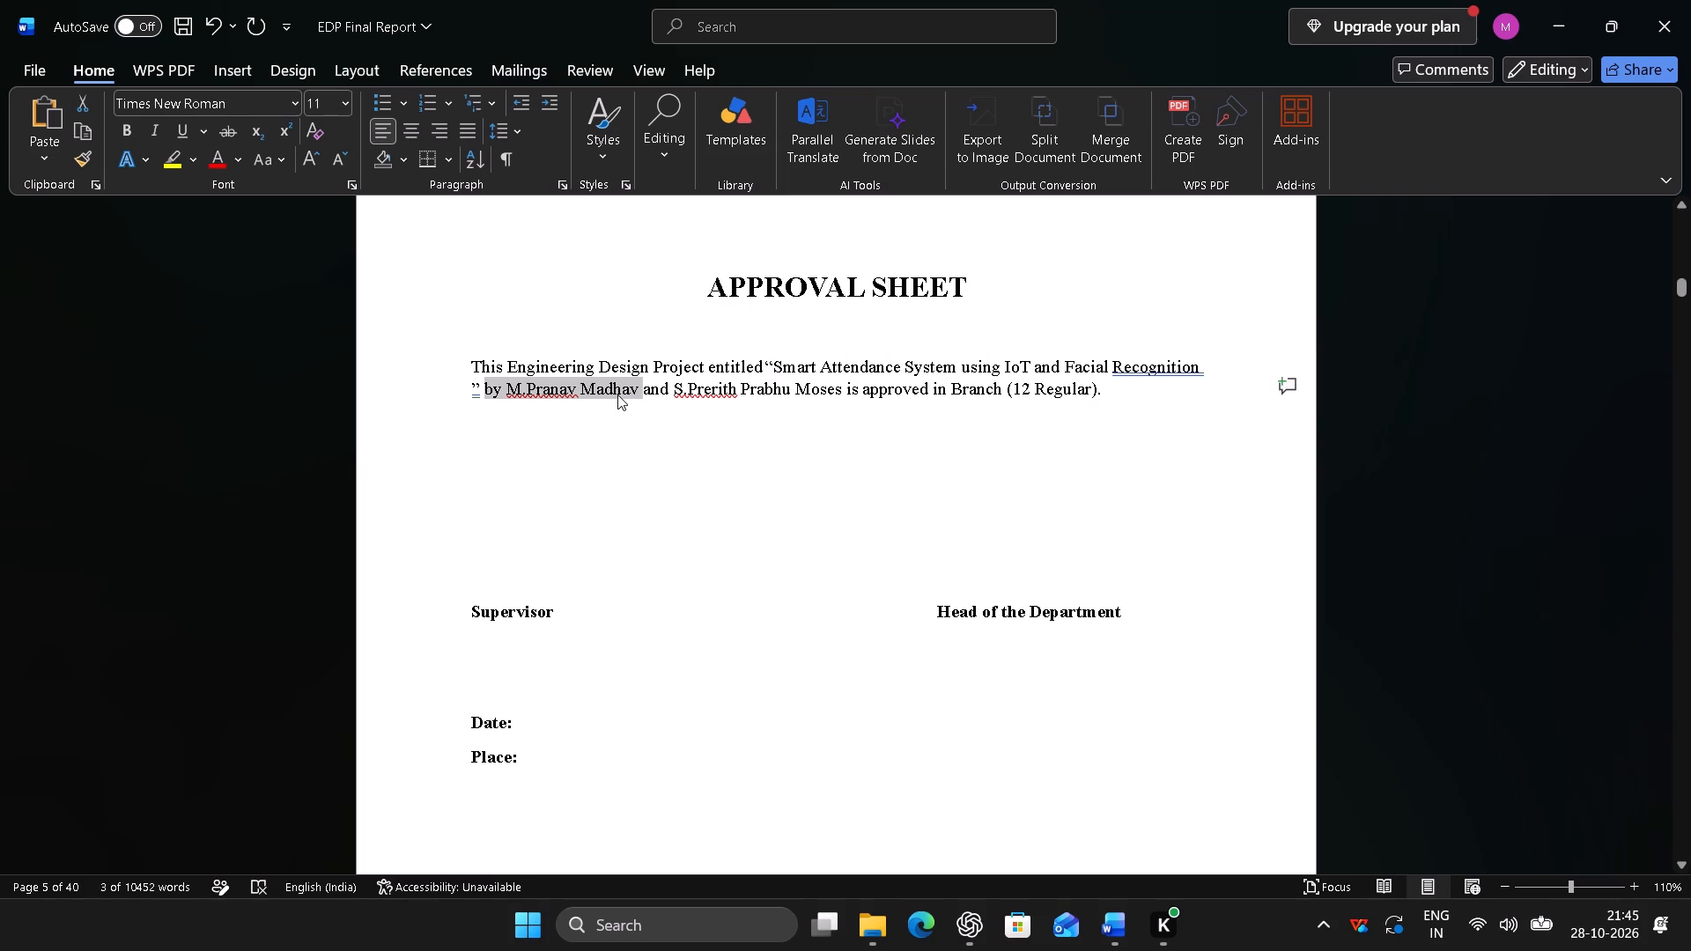
pyautogui.click(639, 388)
pyautogui.press('BackSpace')
pyautogui.press('BackSpace')
pyautogui.press('BackSpace')
pyautogui.press('BackSpace')
pyautogui.press('BackSpace')
pyautogui.press('BackSpace')
pyautogui.press('BackSpace')
pyautogui.press('BackSpace')
pyautogui.press('BackSpace')
pyautogui.press('BackSpace')
pyautogui.press('BackSpace')
pyautogui.press('BackSpace')
pyautogui.press('BackSpace')
pyautogui.press('BackSpace')
pyautogui.press('BackSpace')
pyautogui.press('BackSpace')
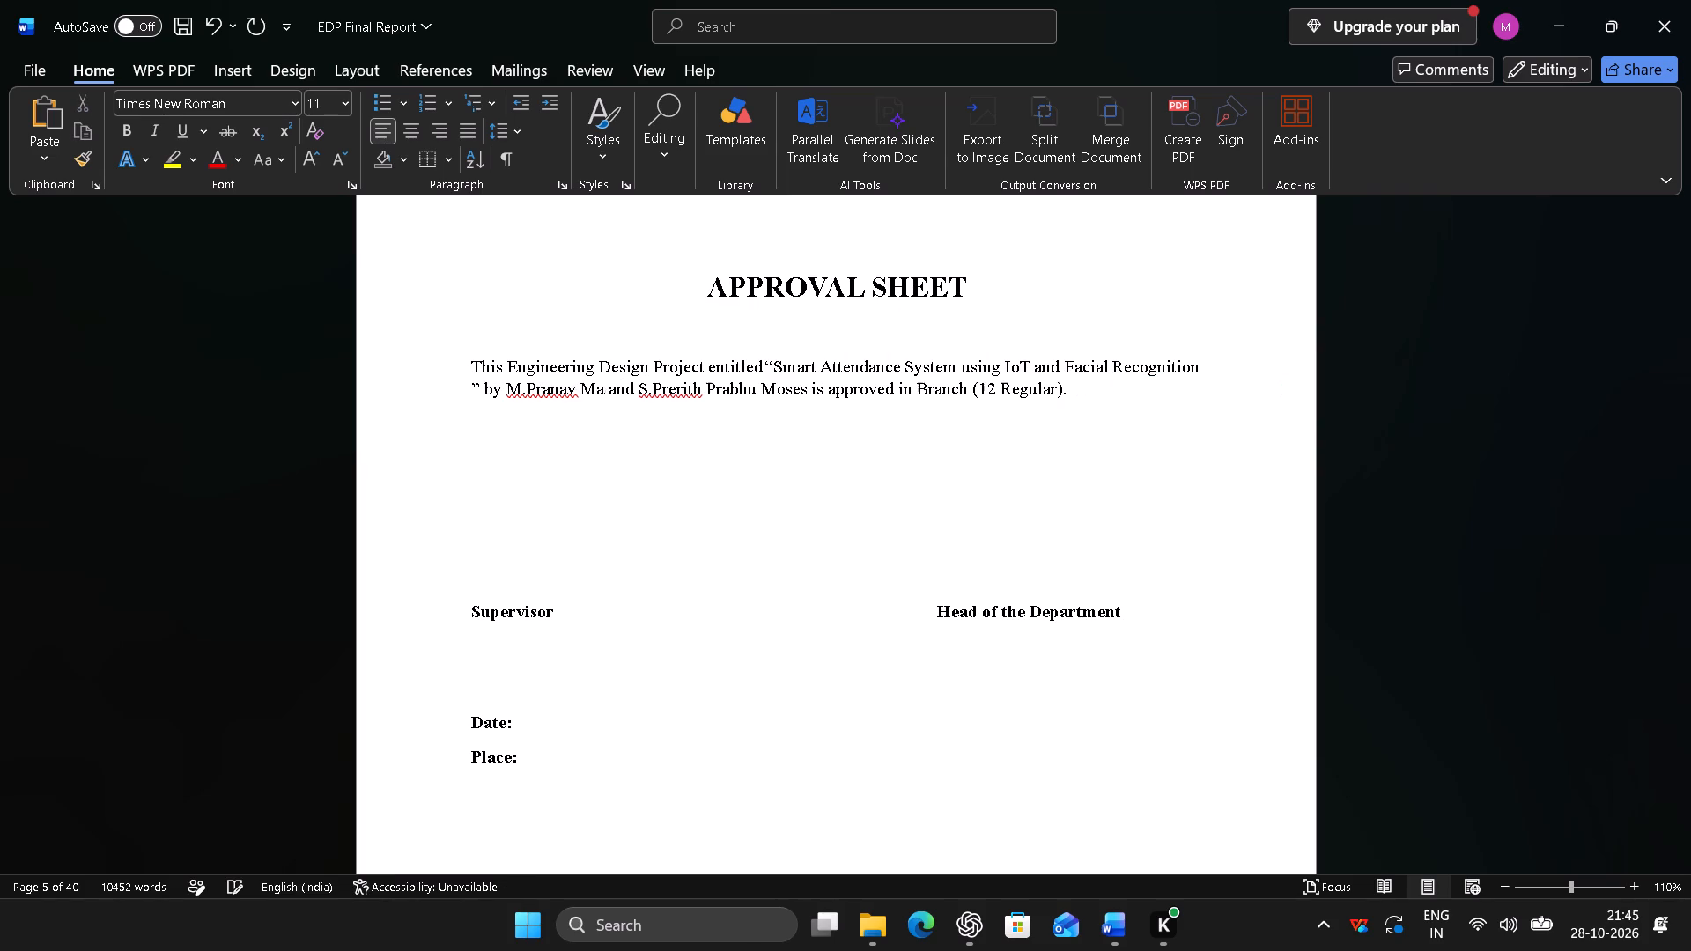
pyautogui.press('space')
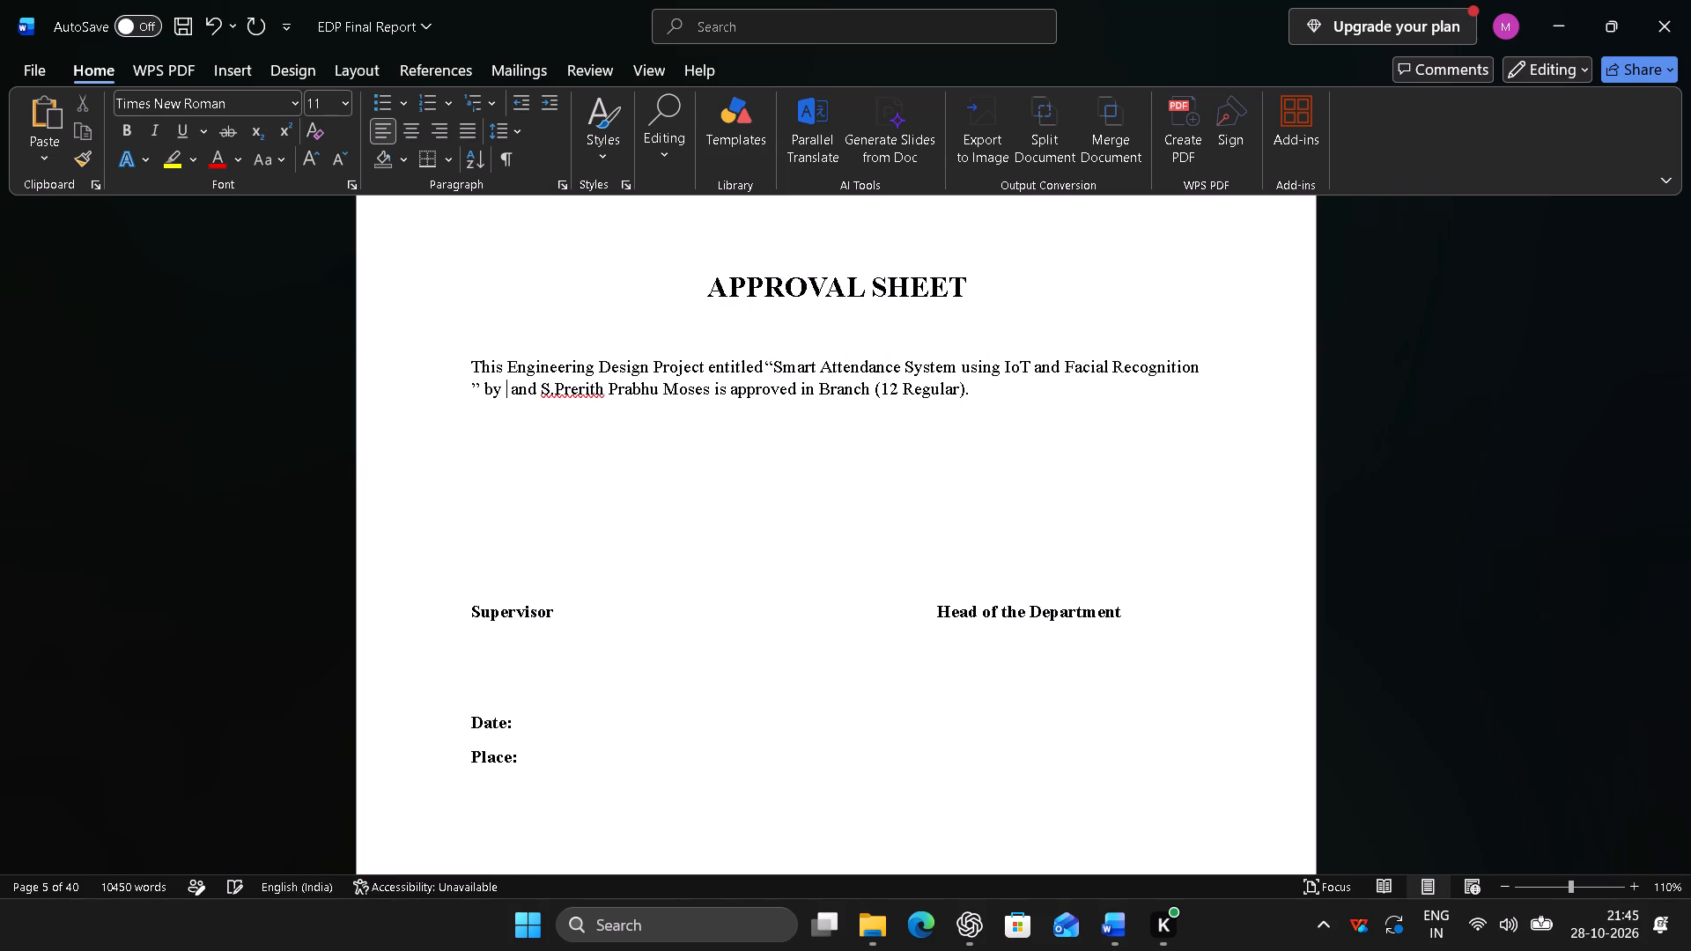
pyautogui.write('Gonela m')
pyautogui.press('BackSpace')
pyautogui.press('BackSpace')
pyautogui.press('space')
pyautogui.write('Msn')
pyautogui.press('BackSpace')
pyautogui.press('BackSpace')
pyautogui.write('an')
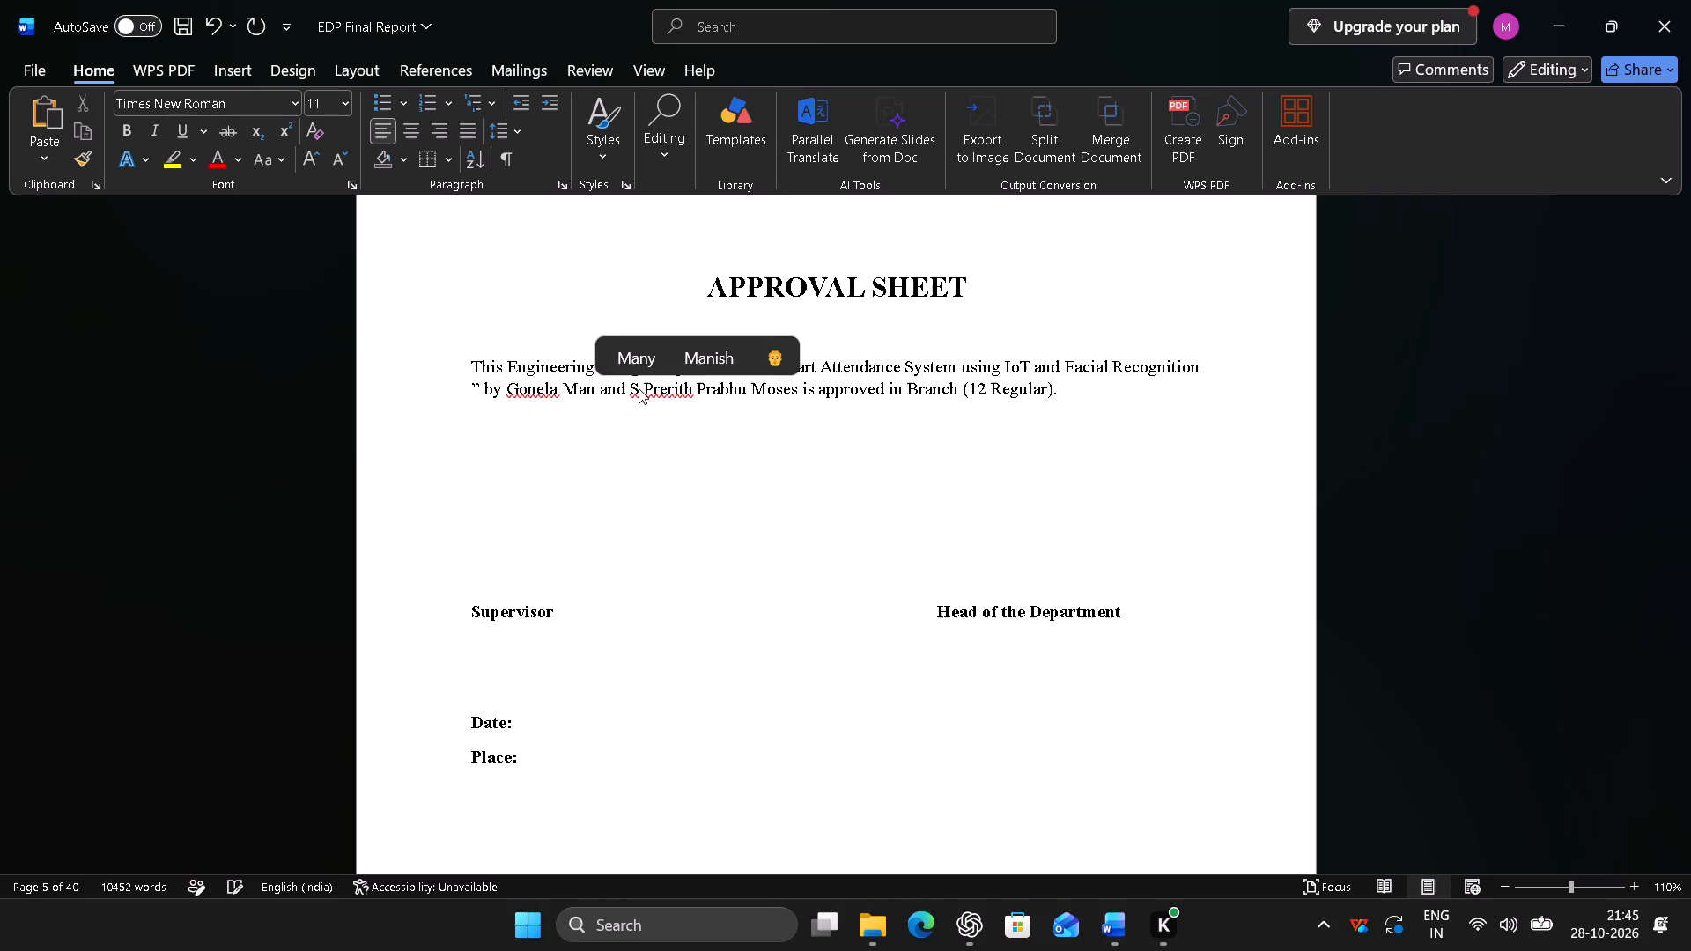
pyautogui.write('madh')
# Replace the second student's name in the approval sheet statement with the new project's second student's name, keeping "and" between the names.
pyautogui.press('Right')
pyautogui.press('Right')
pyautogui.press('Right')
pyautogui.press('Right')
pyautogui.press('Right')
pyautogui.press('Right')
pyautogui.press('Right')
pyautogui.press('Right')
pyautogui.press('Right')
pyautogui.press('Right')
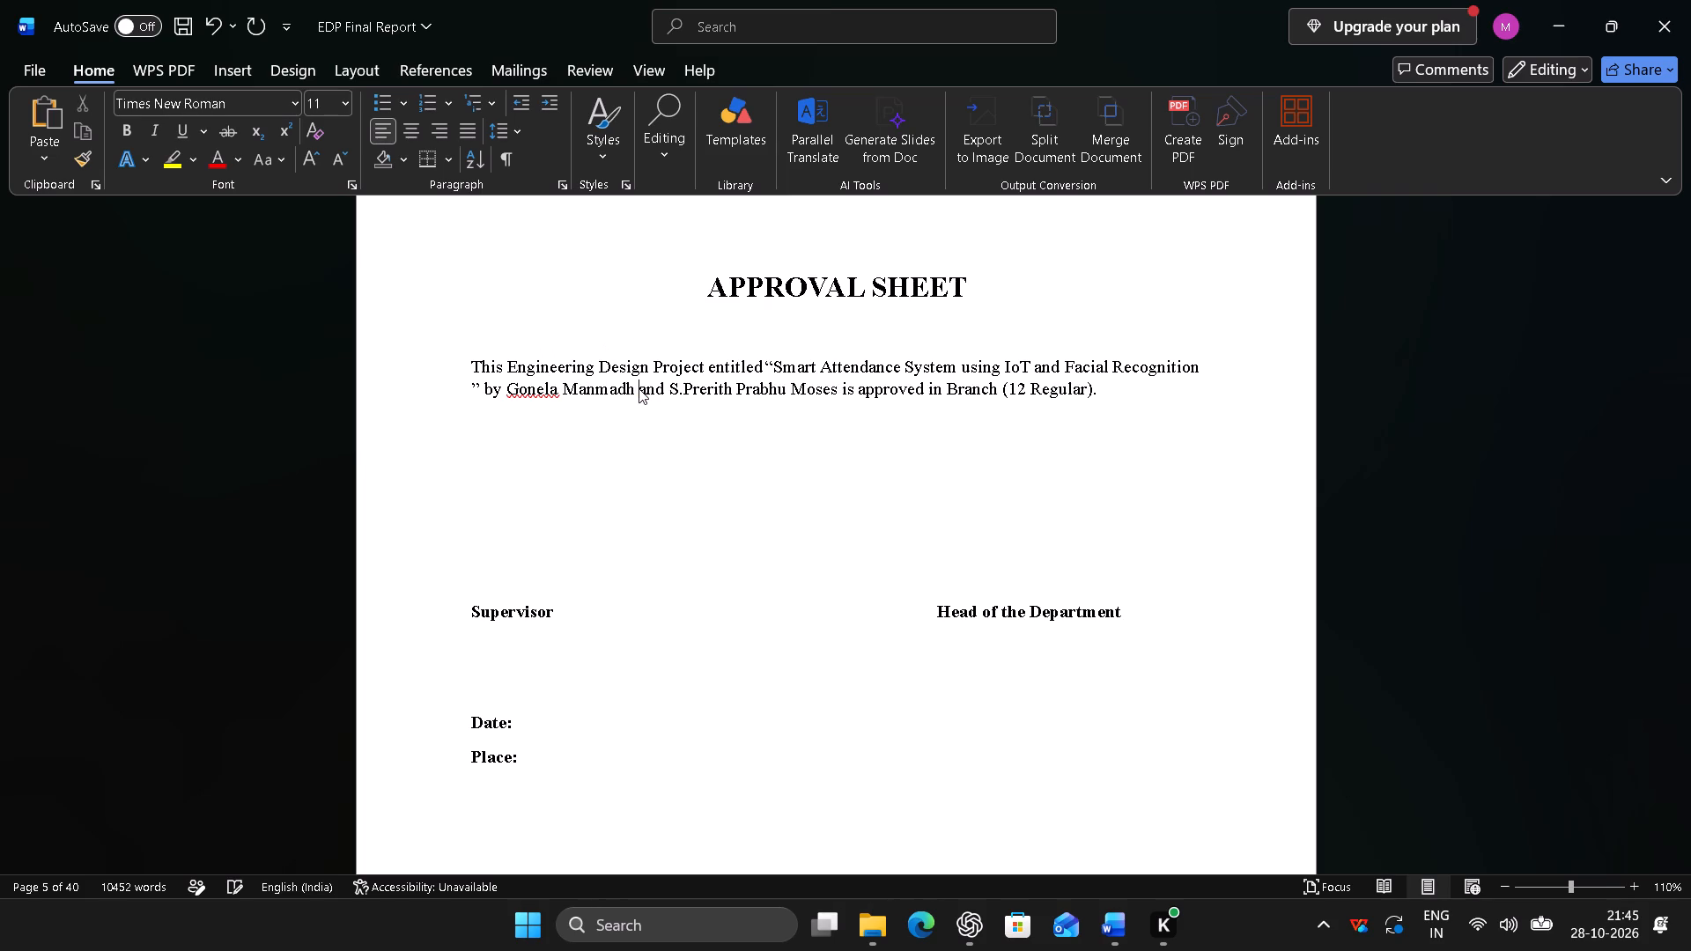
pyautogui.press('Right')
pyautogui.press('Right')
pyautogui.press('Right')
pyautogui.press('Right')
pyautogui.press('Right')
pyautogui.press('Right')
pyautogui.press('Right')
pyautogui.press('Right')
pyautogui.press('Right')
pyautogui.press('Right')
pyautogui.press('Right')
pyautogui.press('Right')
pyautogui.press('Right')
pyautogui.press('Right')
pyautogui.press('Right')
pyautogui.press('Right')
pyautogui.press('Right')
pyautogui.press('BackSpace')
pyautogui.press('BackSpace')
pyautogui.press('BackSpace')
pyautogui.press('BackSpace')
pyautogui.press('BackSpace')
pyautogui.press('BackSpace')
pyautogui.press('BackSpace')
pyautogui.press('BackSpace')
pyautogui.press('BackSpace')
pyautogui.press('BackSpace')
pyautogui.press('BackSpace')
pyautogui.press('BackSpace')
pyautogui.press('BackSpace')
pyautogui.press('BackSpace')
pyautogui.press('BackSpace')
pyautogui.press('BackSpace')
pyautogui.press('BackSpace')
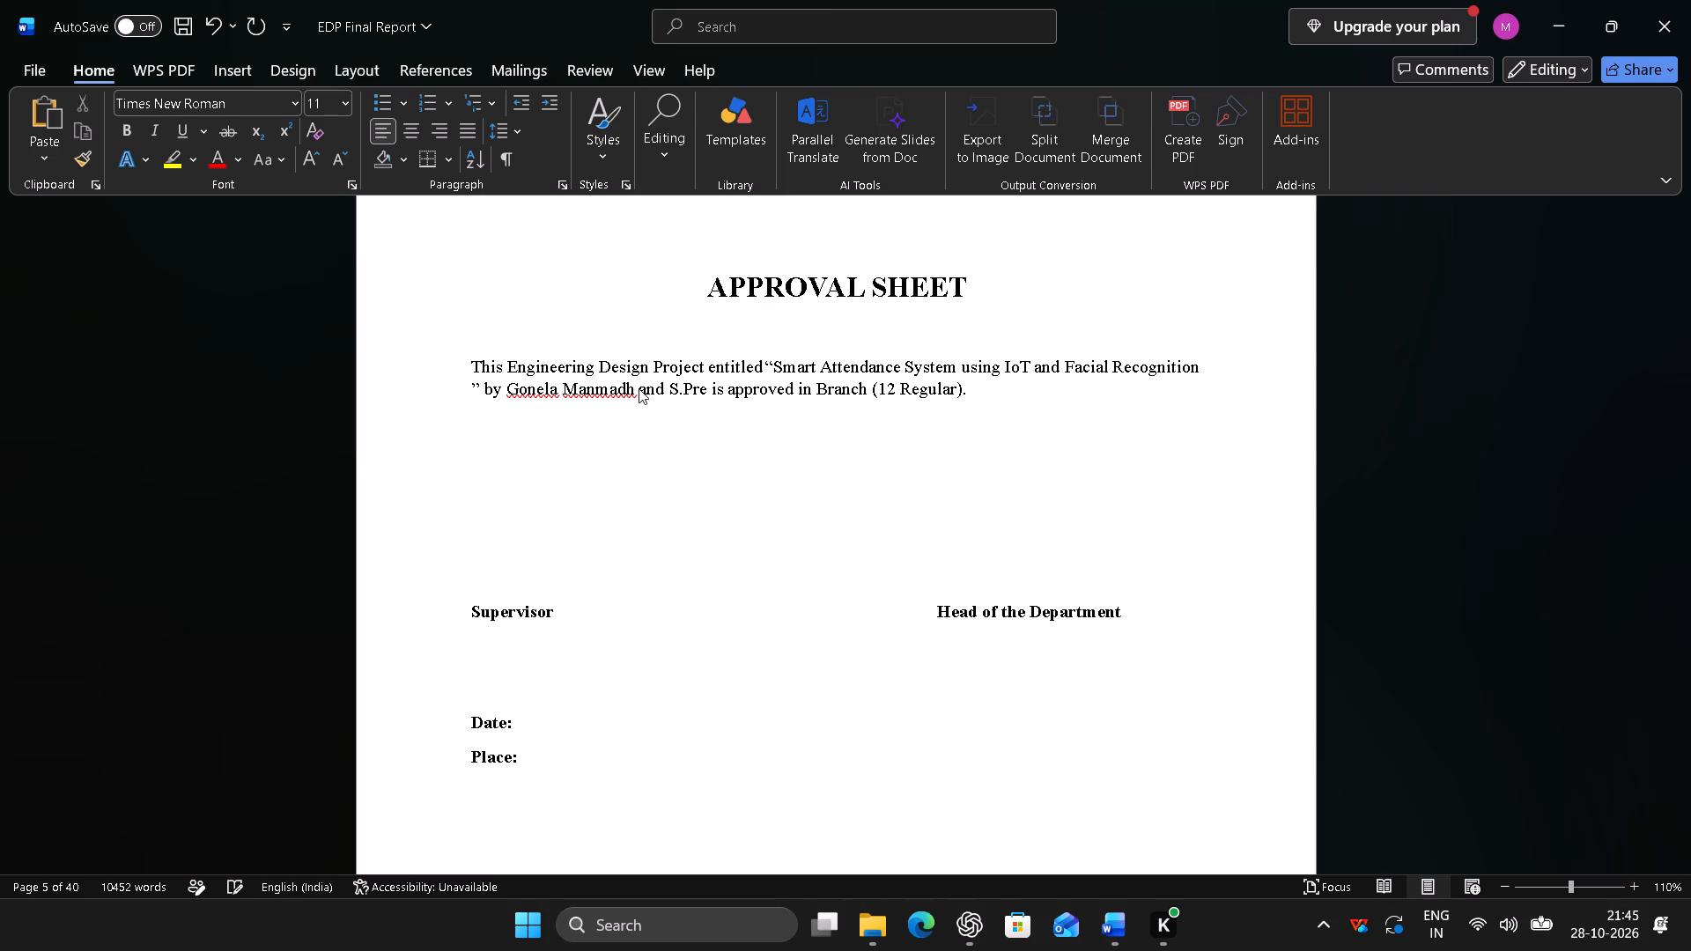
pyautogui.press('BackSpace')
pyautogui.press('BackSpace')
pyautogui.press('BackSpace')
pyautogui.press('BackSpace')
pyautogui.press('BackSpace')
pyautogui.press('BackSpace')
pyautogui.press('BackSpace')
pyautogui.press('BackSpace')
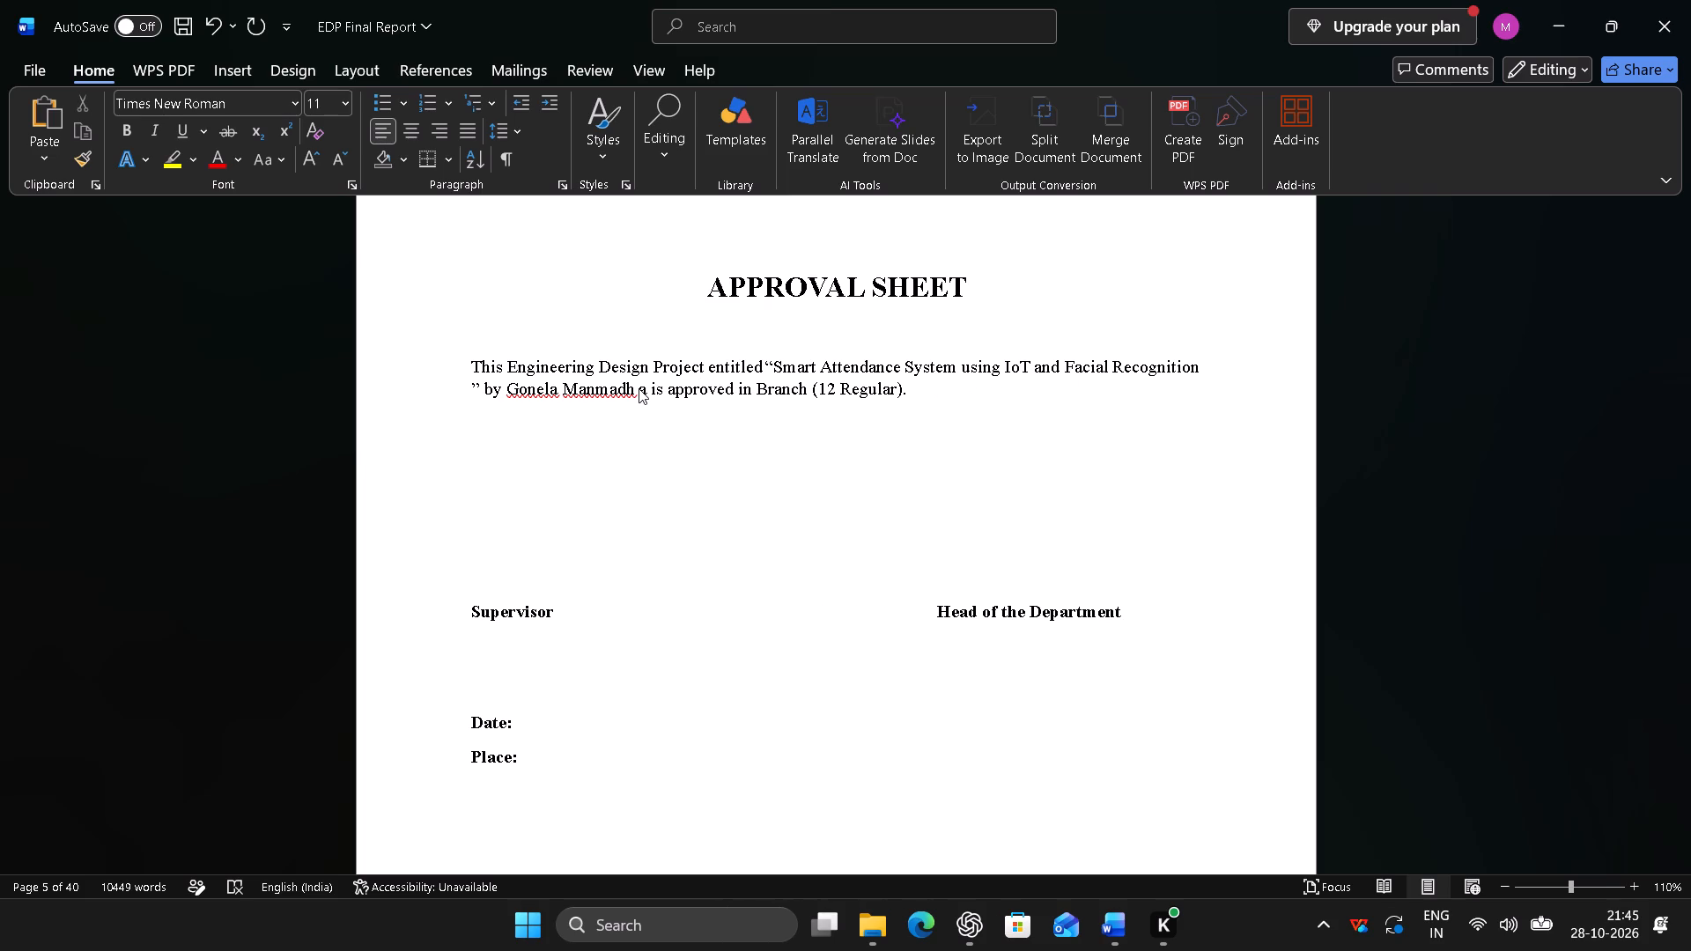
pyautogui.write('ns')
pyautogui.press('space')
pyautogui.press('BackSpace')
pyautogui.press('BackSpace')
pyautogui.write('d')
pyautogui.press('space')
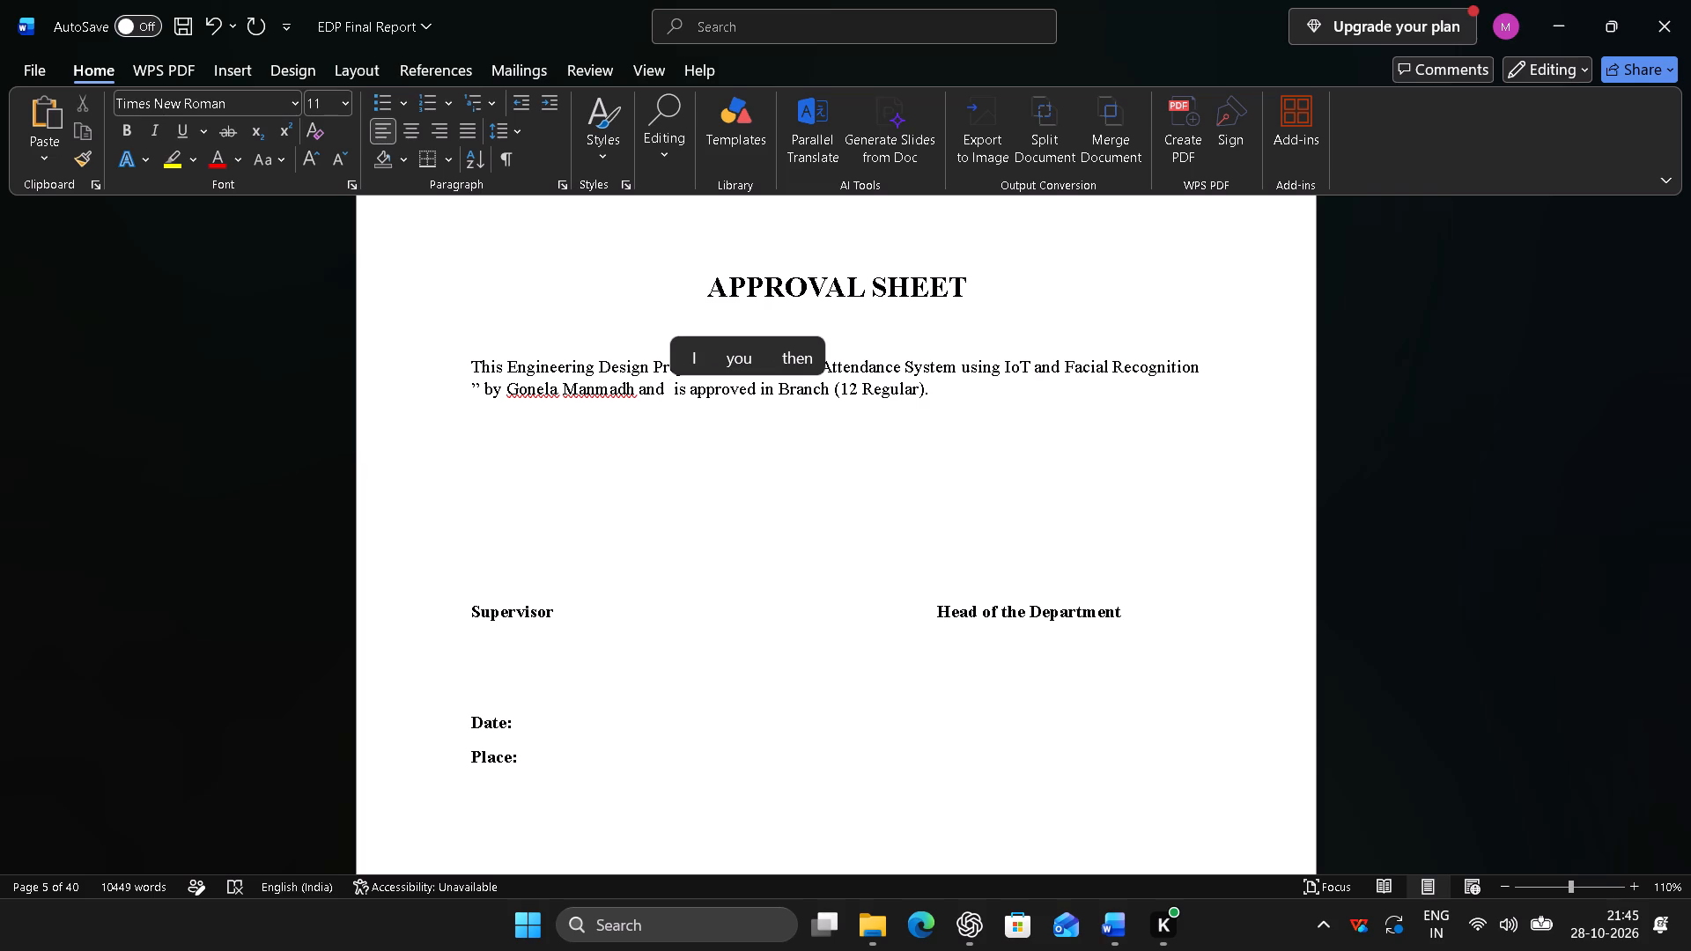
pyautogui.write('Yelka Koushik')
# Look through the pages following the approval sheet, covering the abstract, its keywords and the start of the table of contents.
pyautogui.scroll(-1, 639, 388)
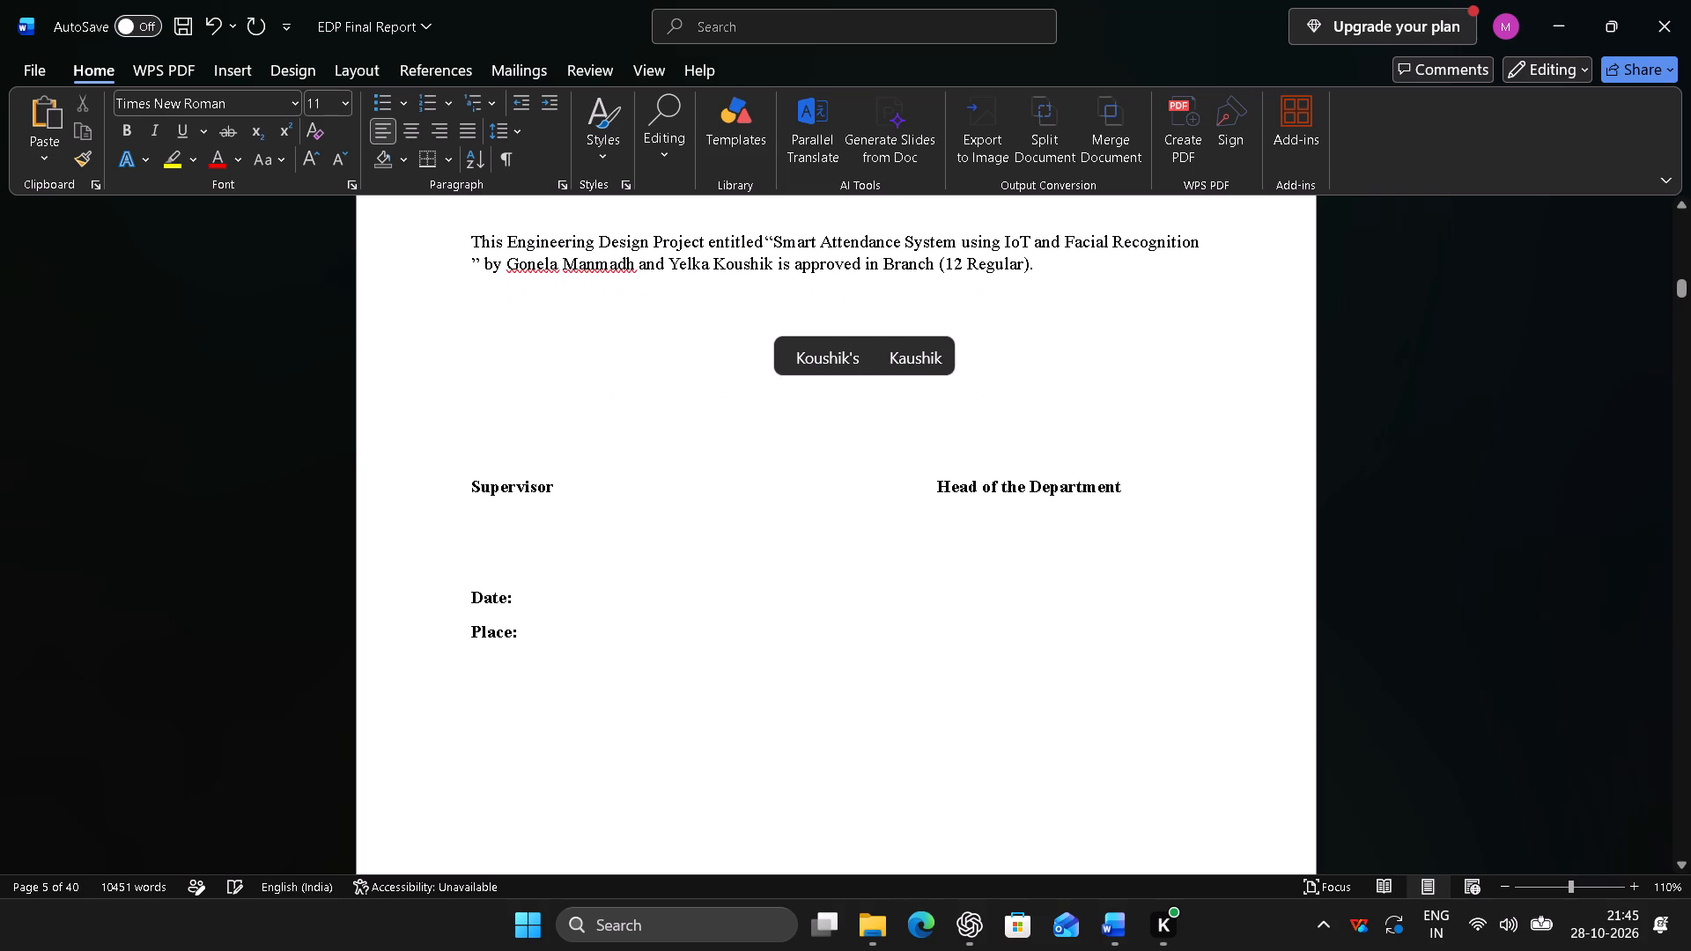
pyautogui.scroll(-1, 639, 388)
pyautogui.scroll(-8, 989, 533)
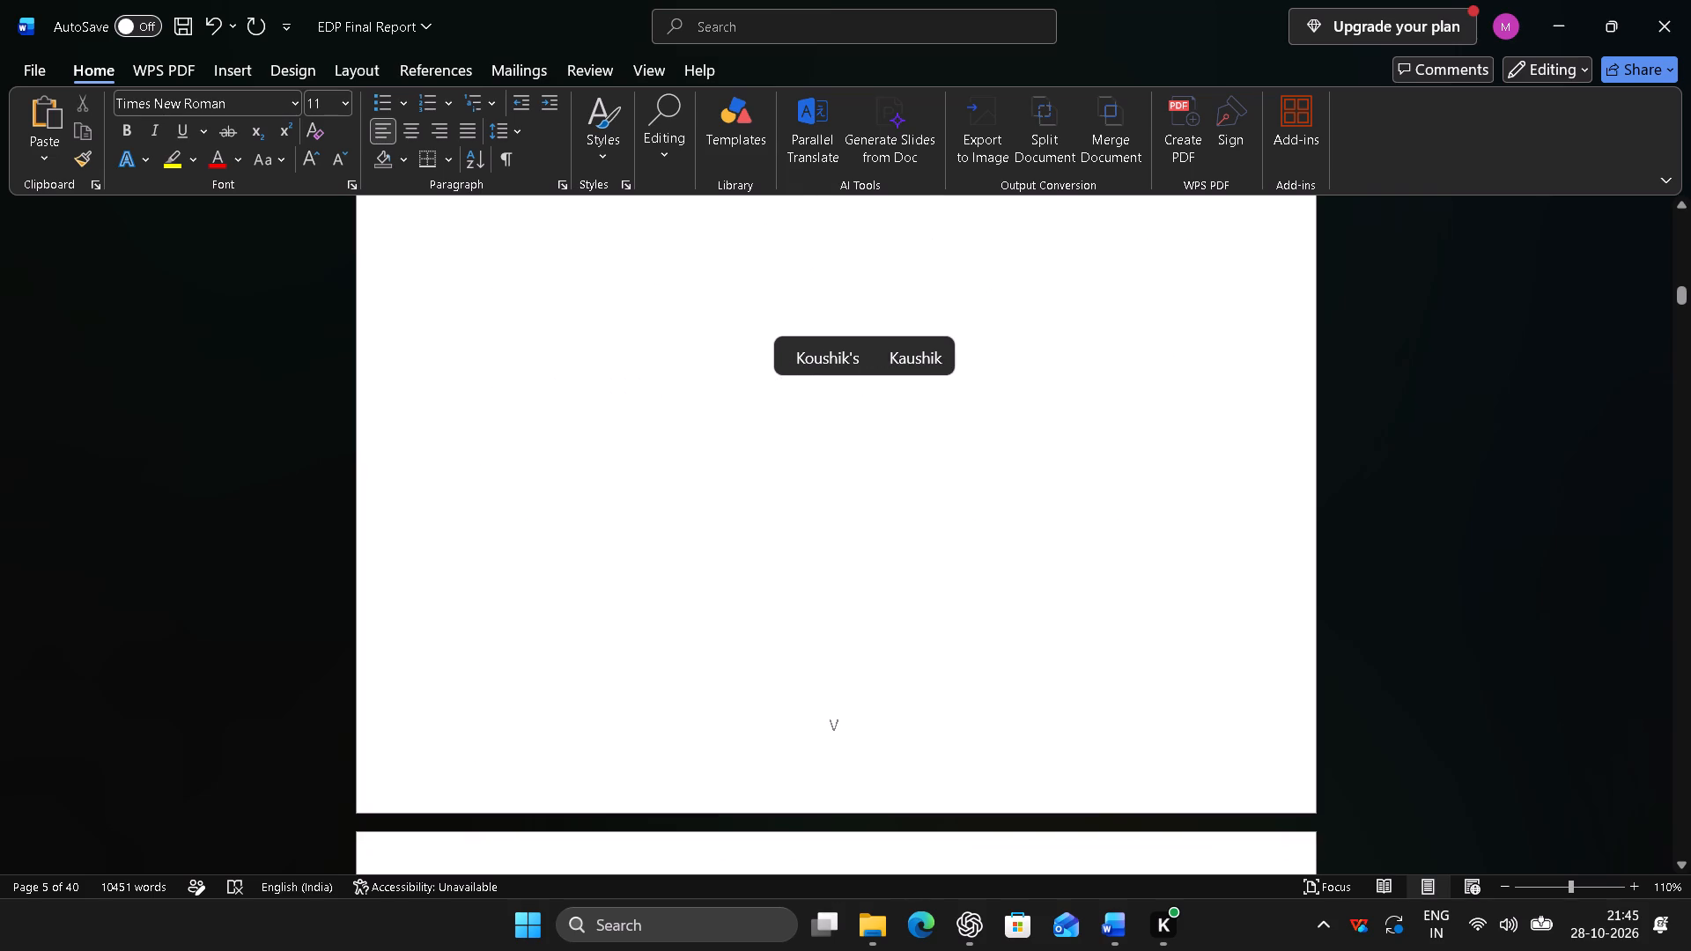
pyautogui.scroll(-5, 989, 533)
pyautogui.scroll(5, 989, 533)
pyautogui.scroll(-1, 989, 533)
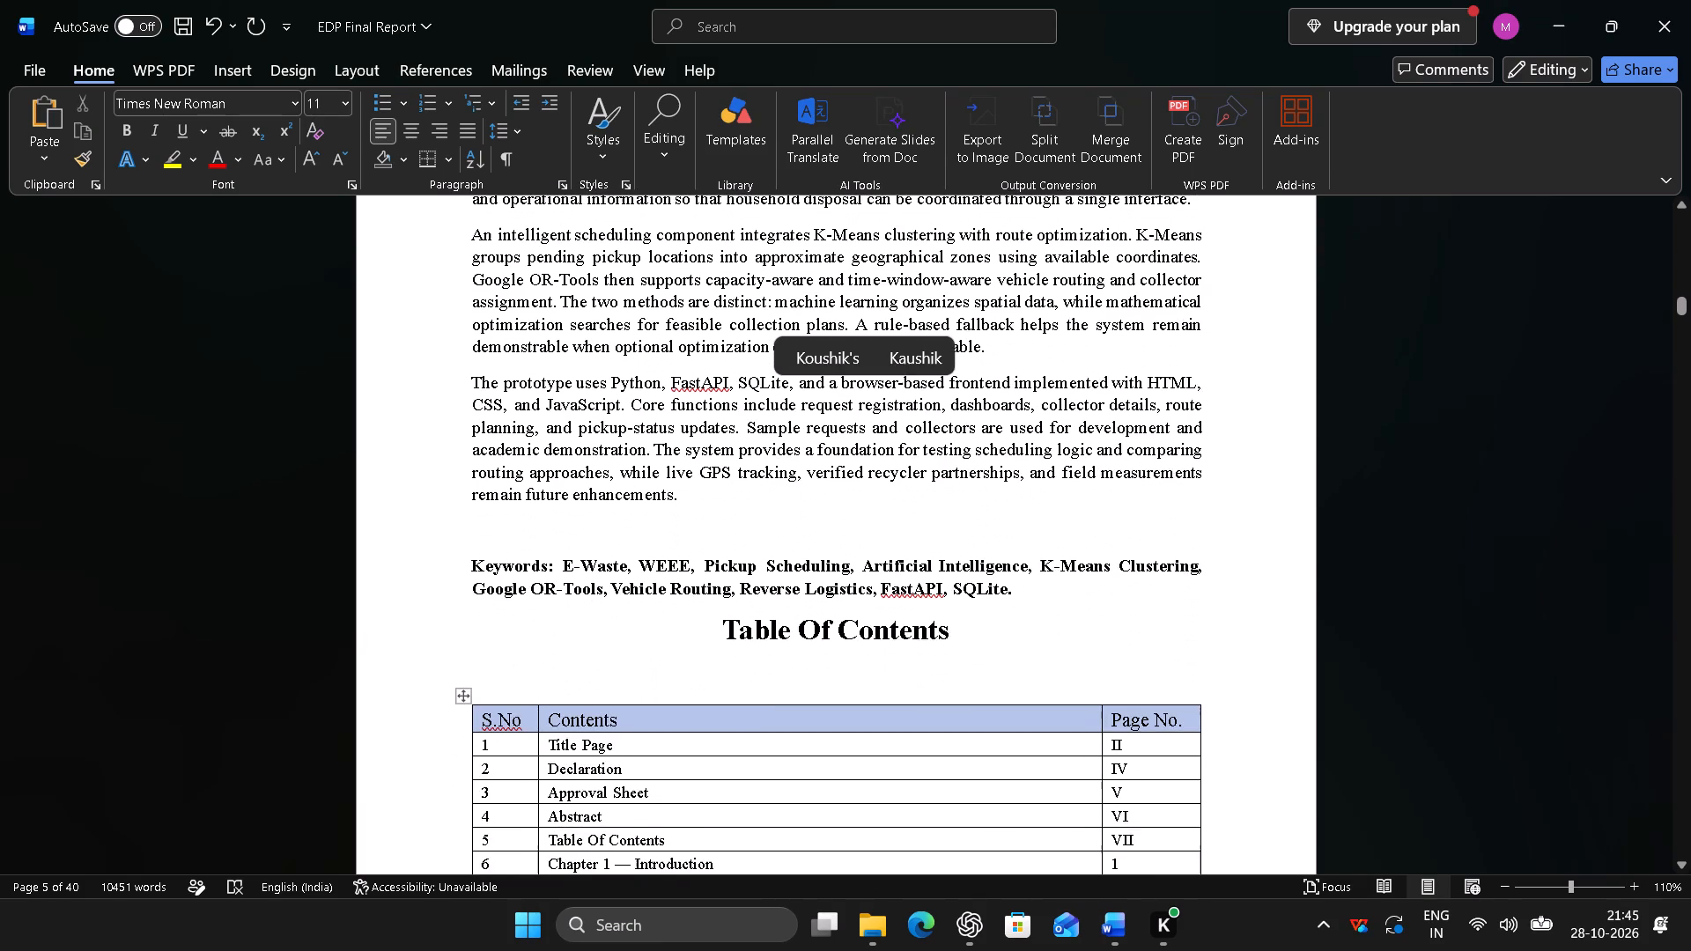
pyautogui.scroll(-1, 989, 533)
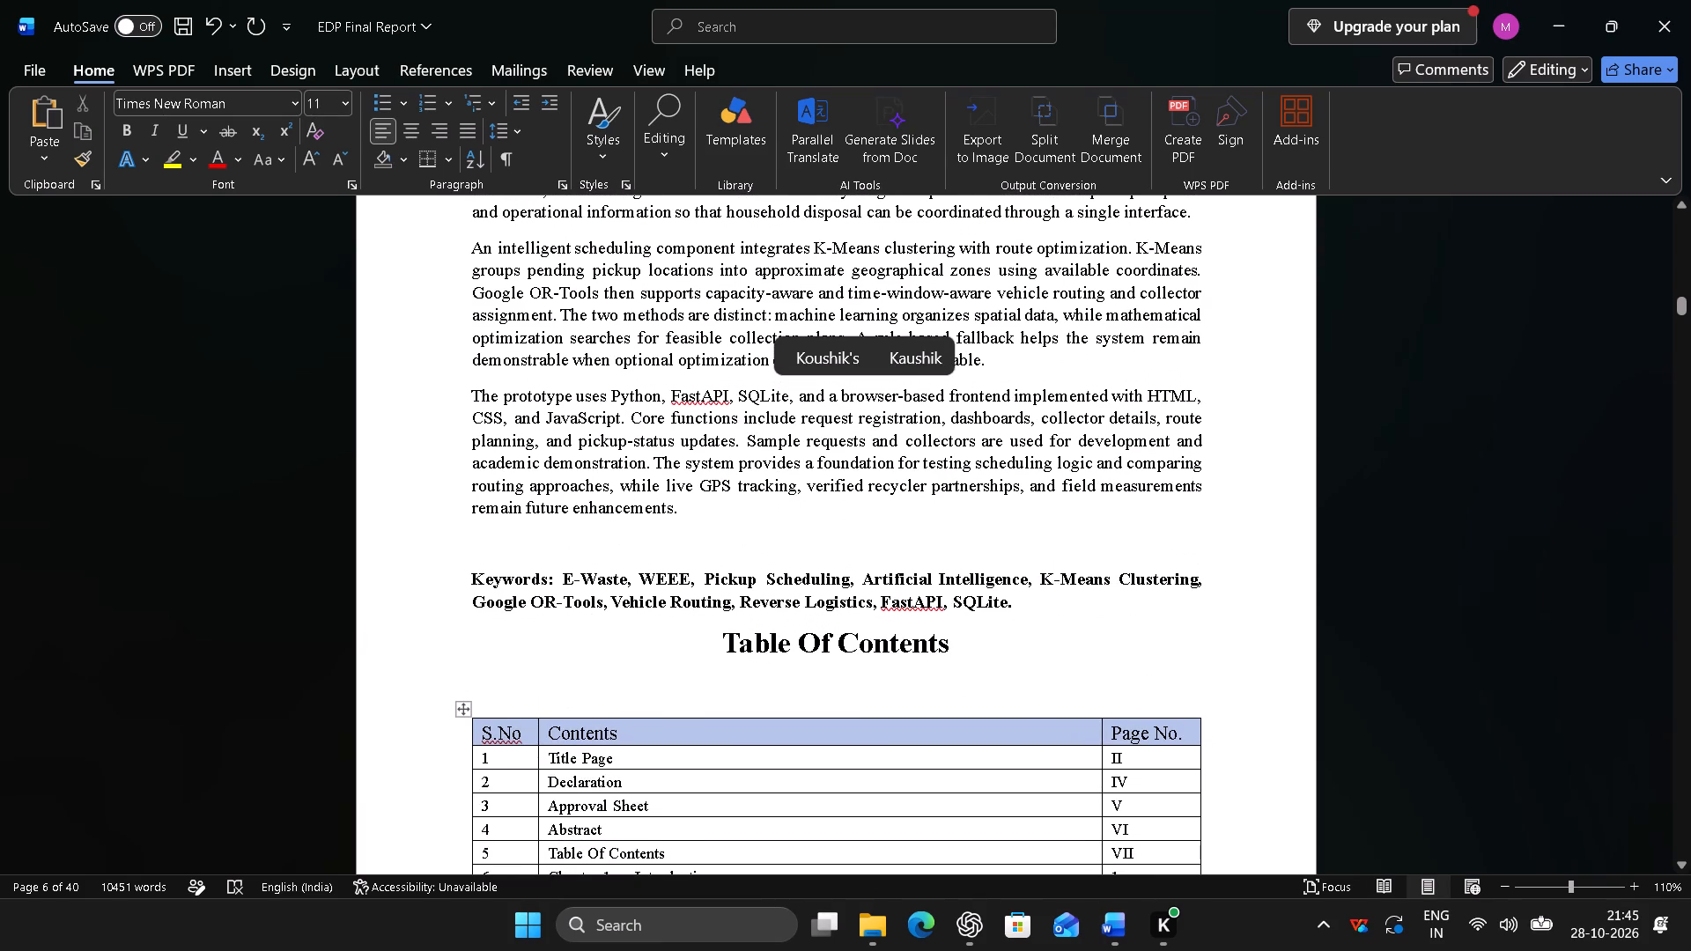
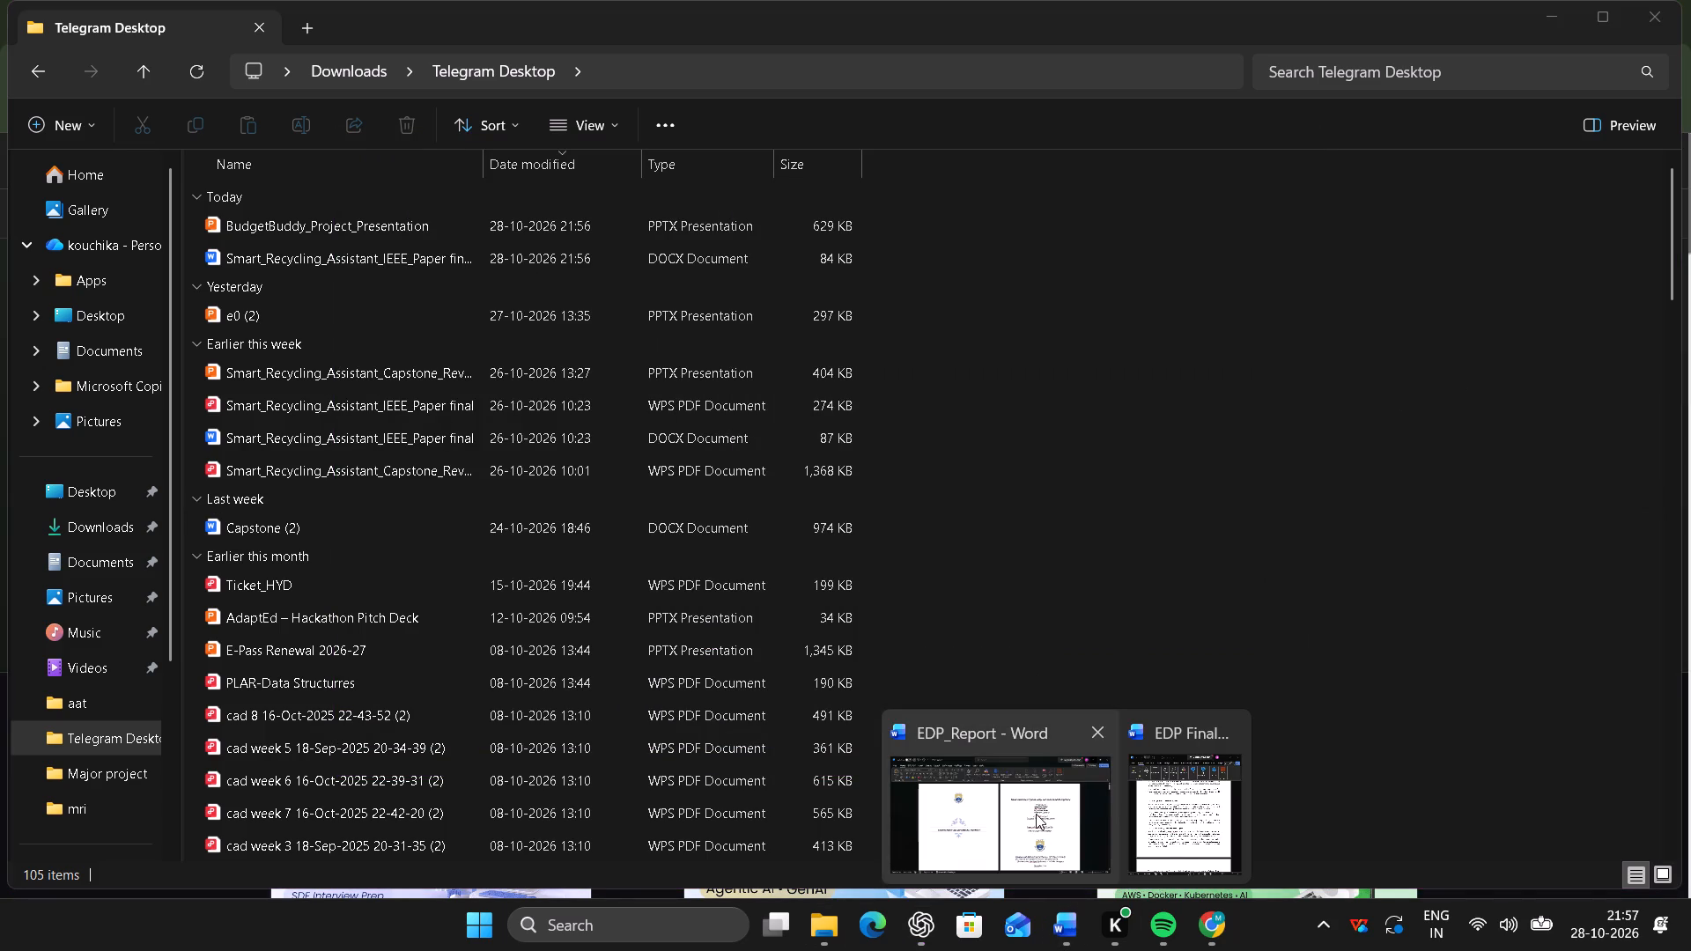
pyautogui.click(1155, 800)
pyautogui.scroll(-1, 1146, 716)
pyautogui.click(1596, 22)
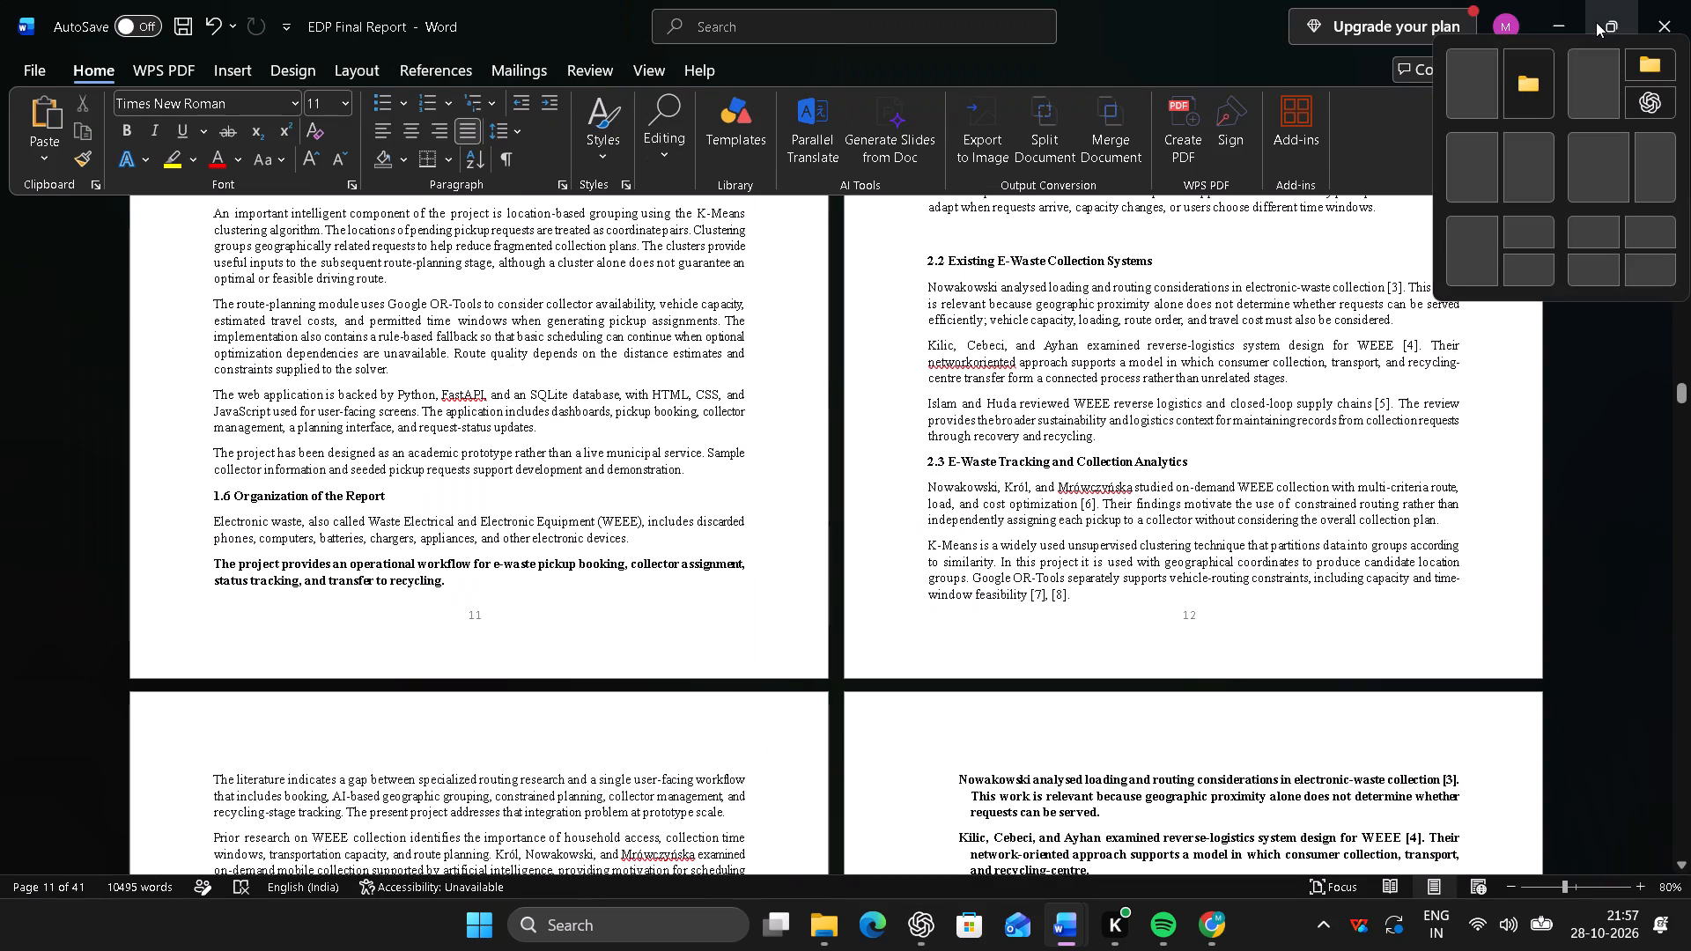
# Look through the EDP Final Report from Chapter 2 to its last page and back to Chapter 1 for remaining e-waste content.
pyautogui.scroll(-2, 1596, 22)
pyautogui.scroll(-1, 1123, 460)
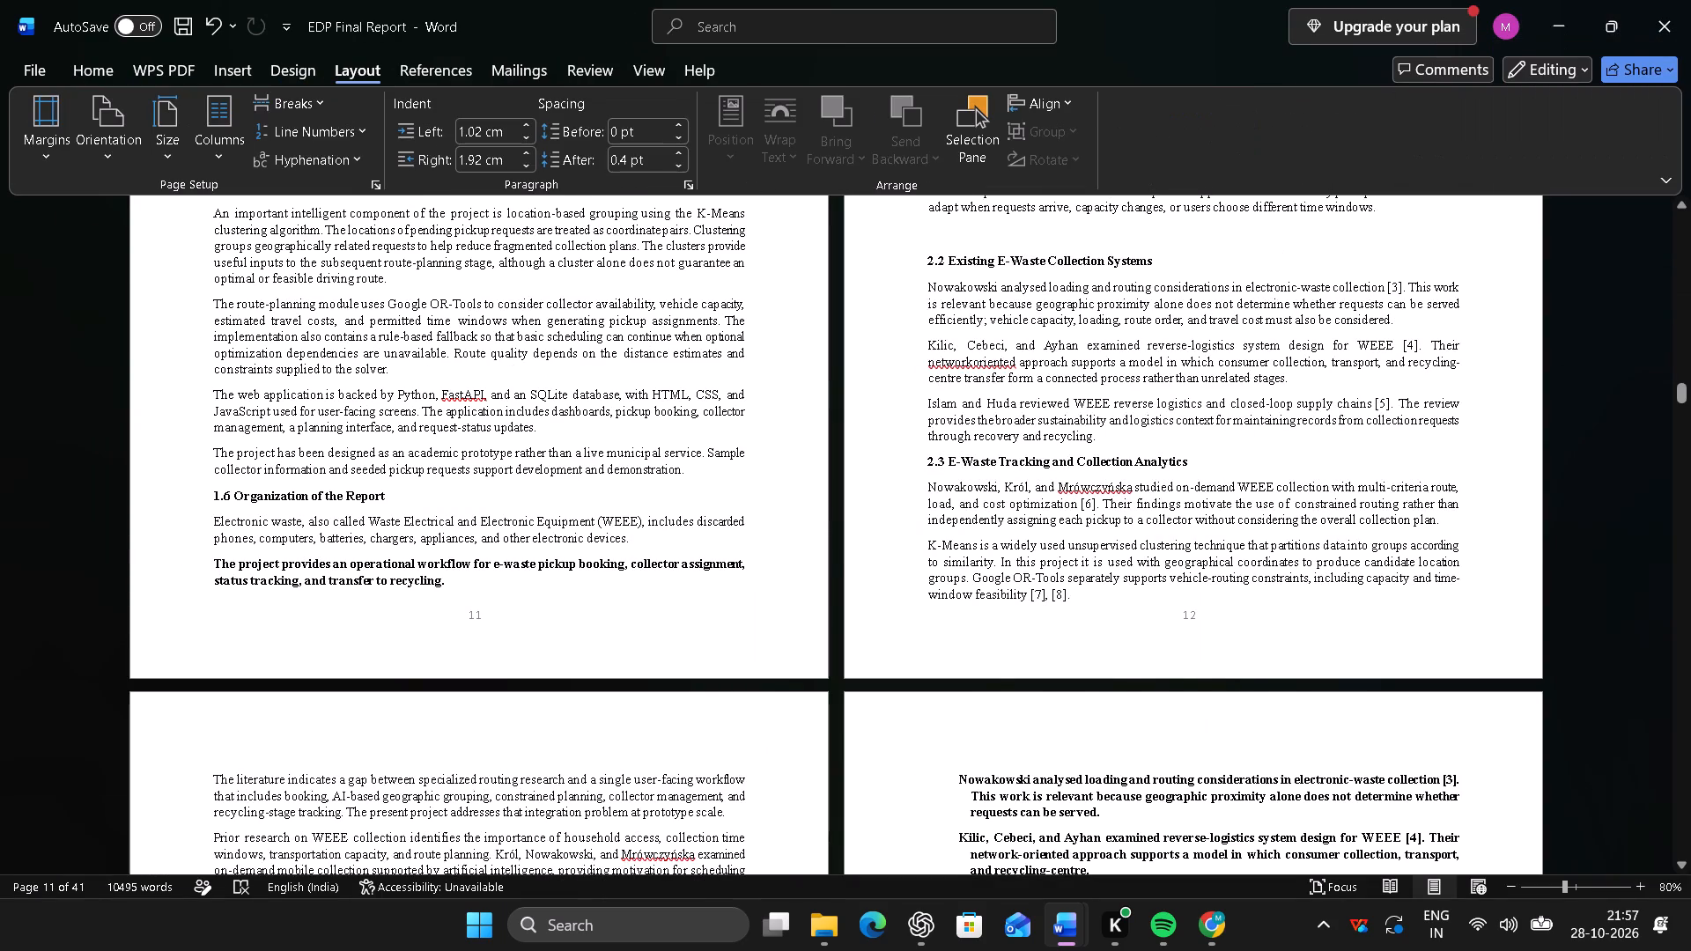
pyautogui.scroll(-4, 1123, 460)
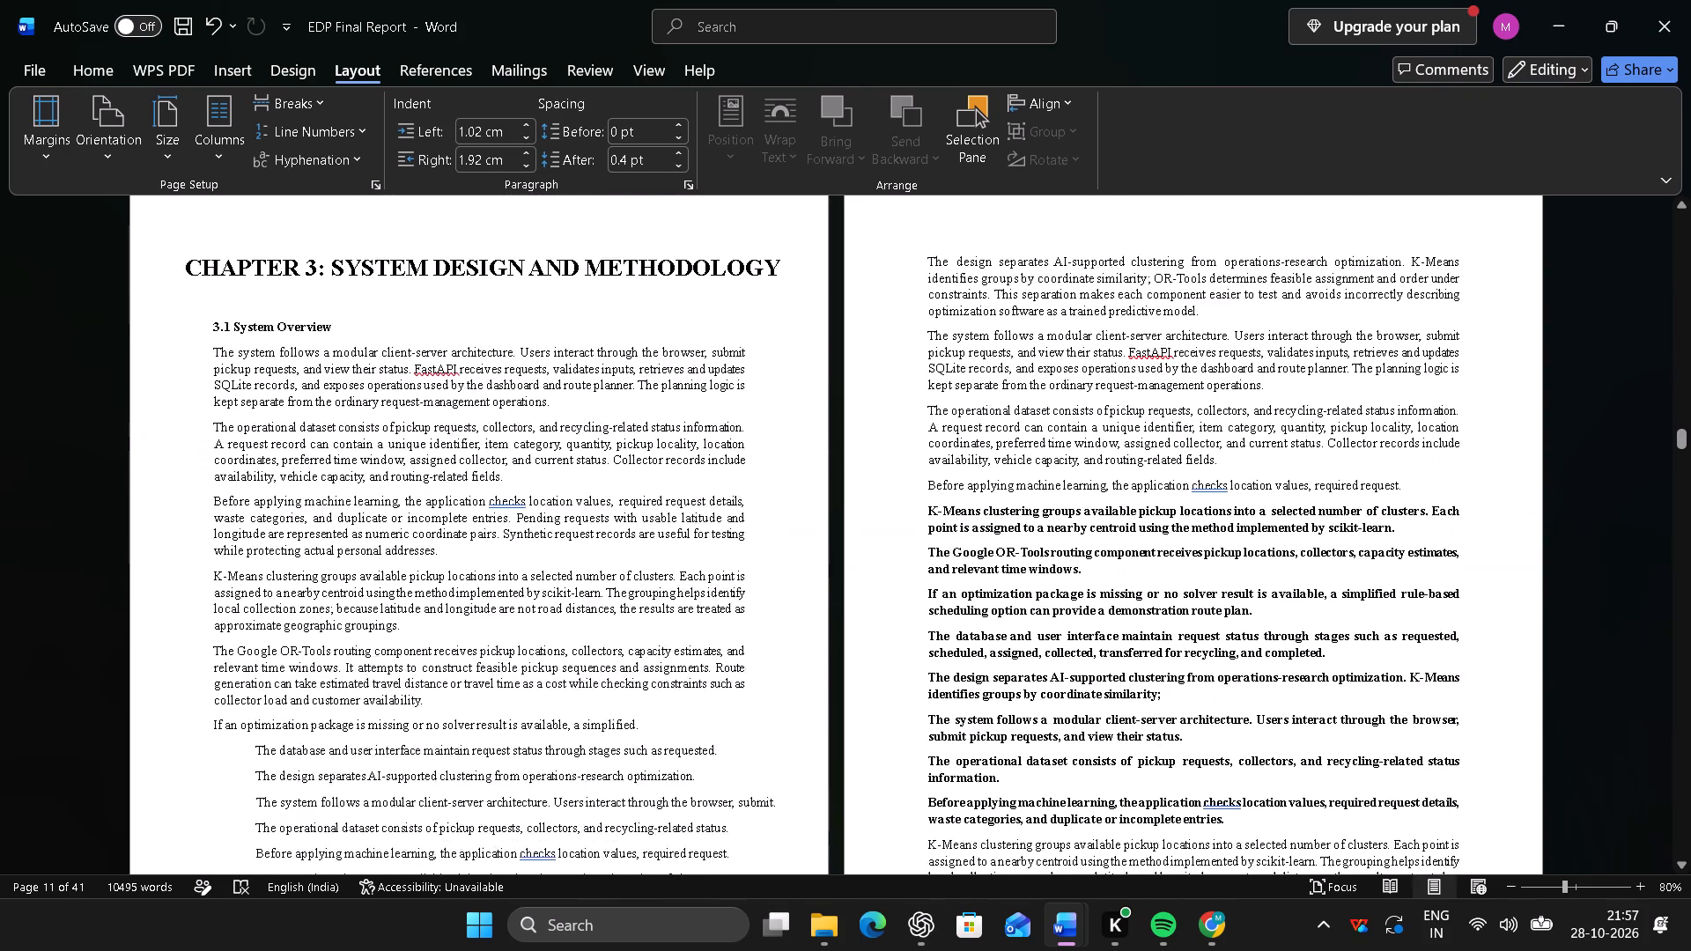
pyautogui.scroll(-4, 1123, 460)
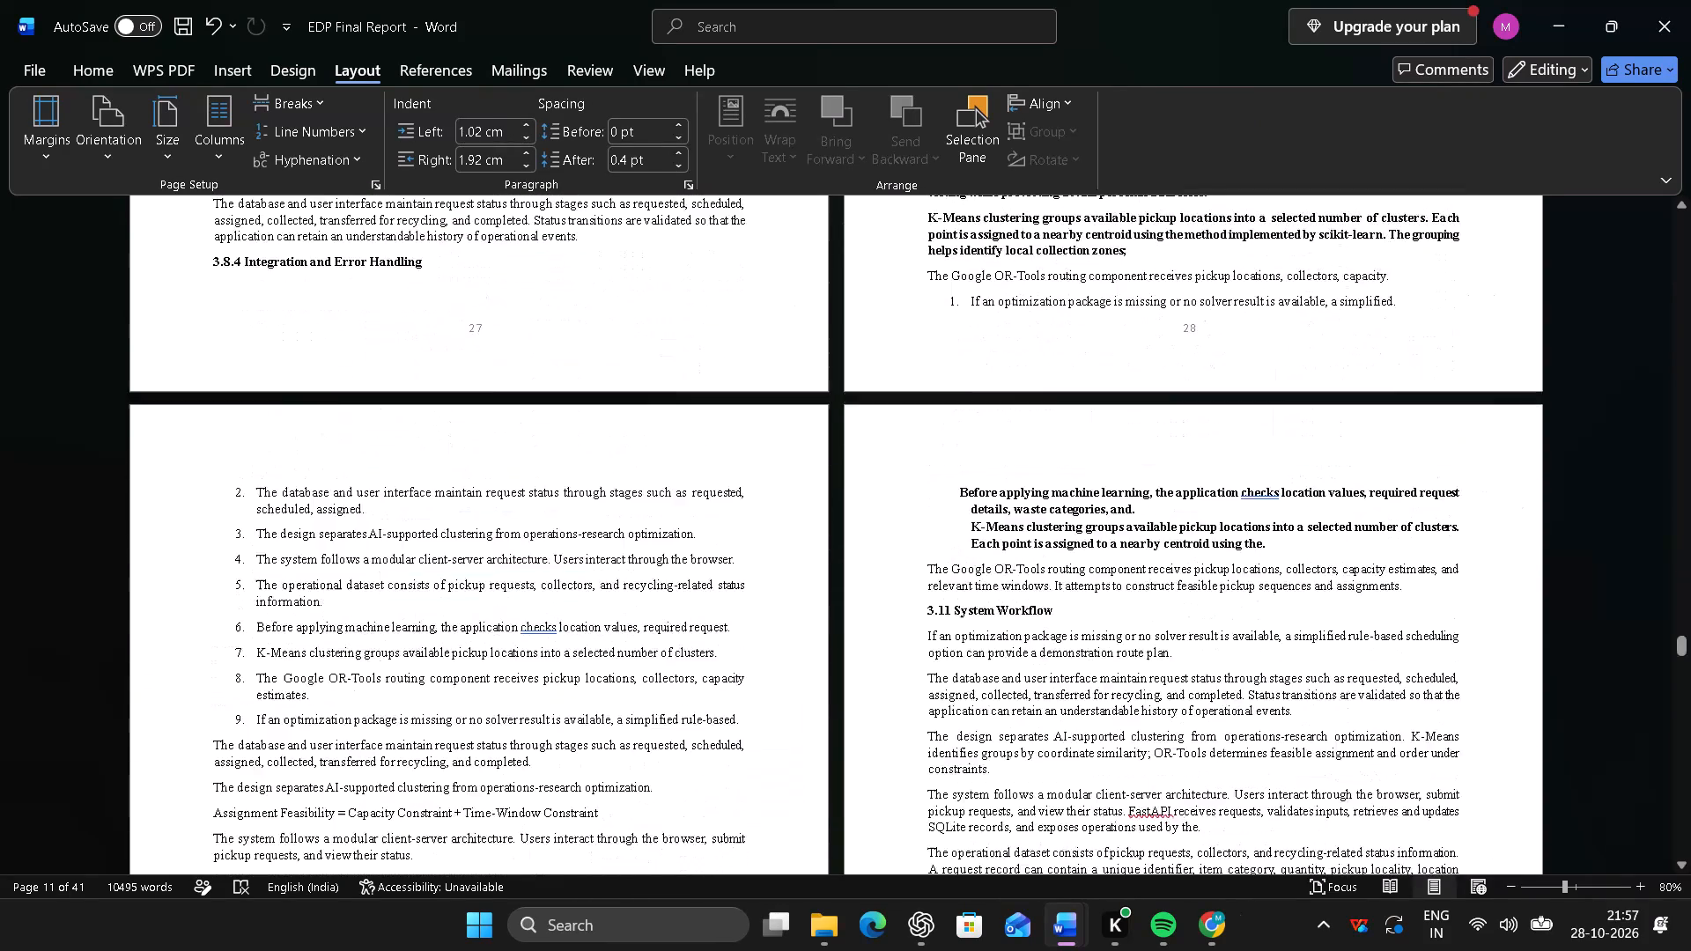
pyautogui.scroll(-8, 1123, 460)
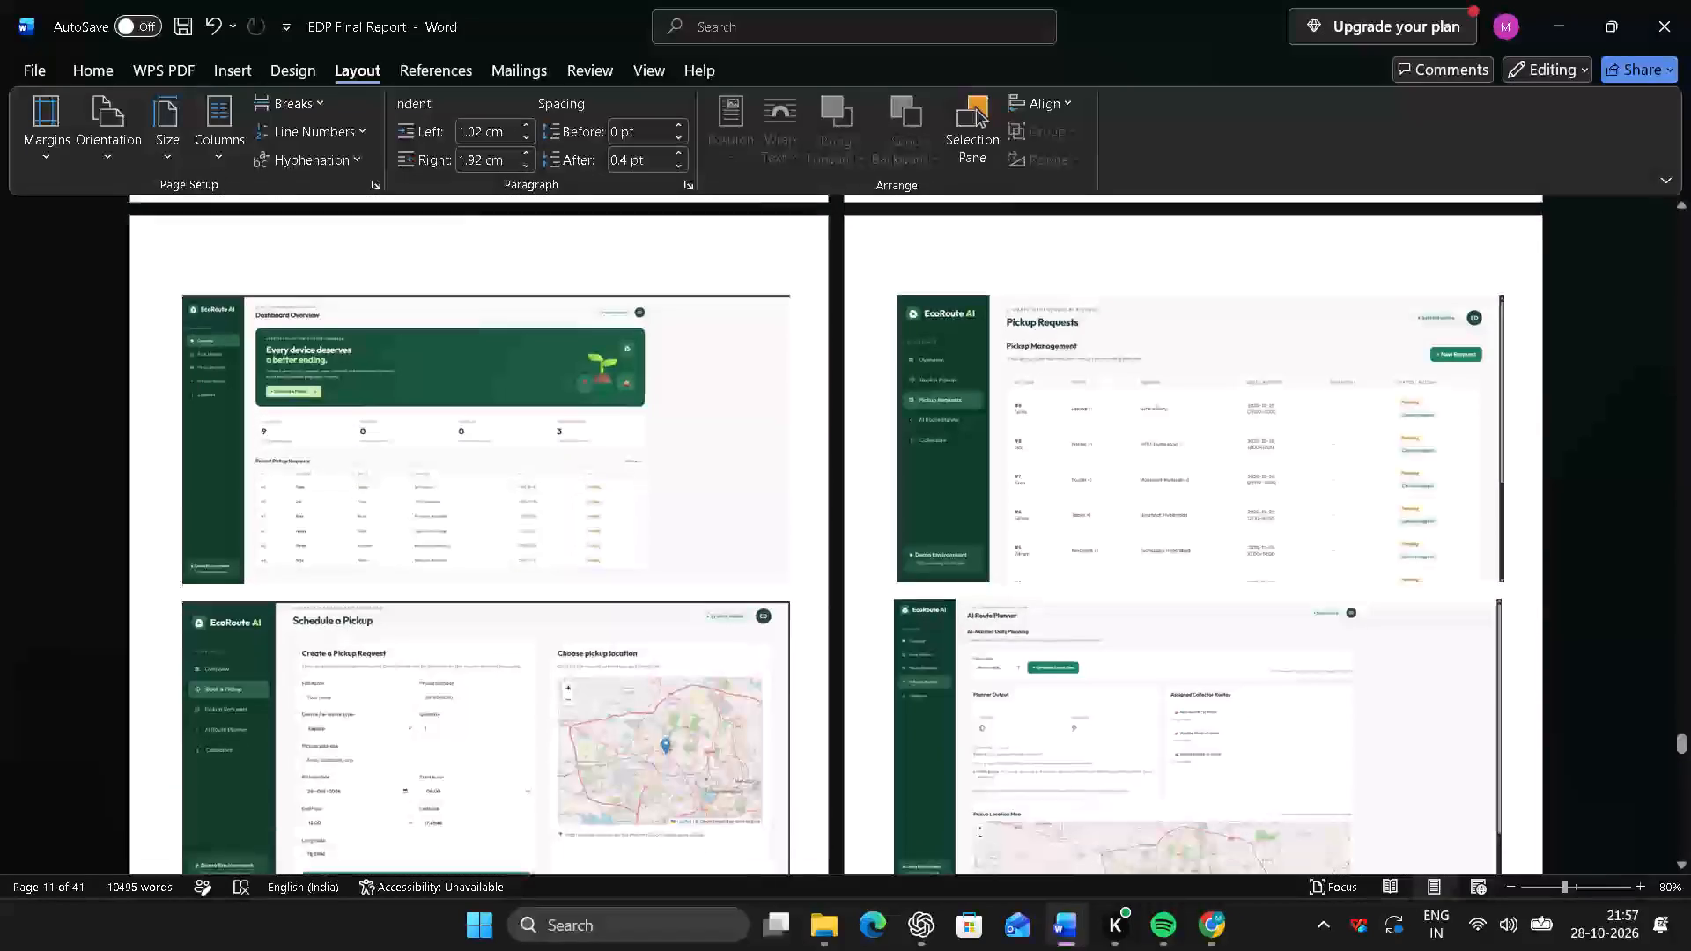
pyautogui.scroll(-4, 1123, 460)
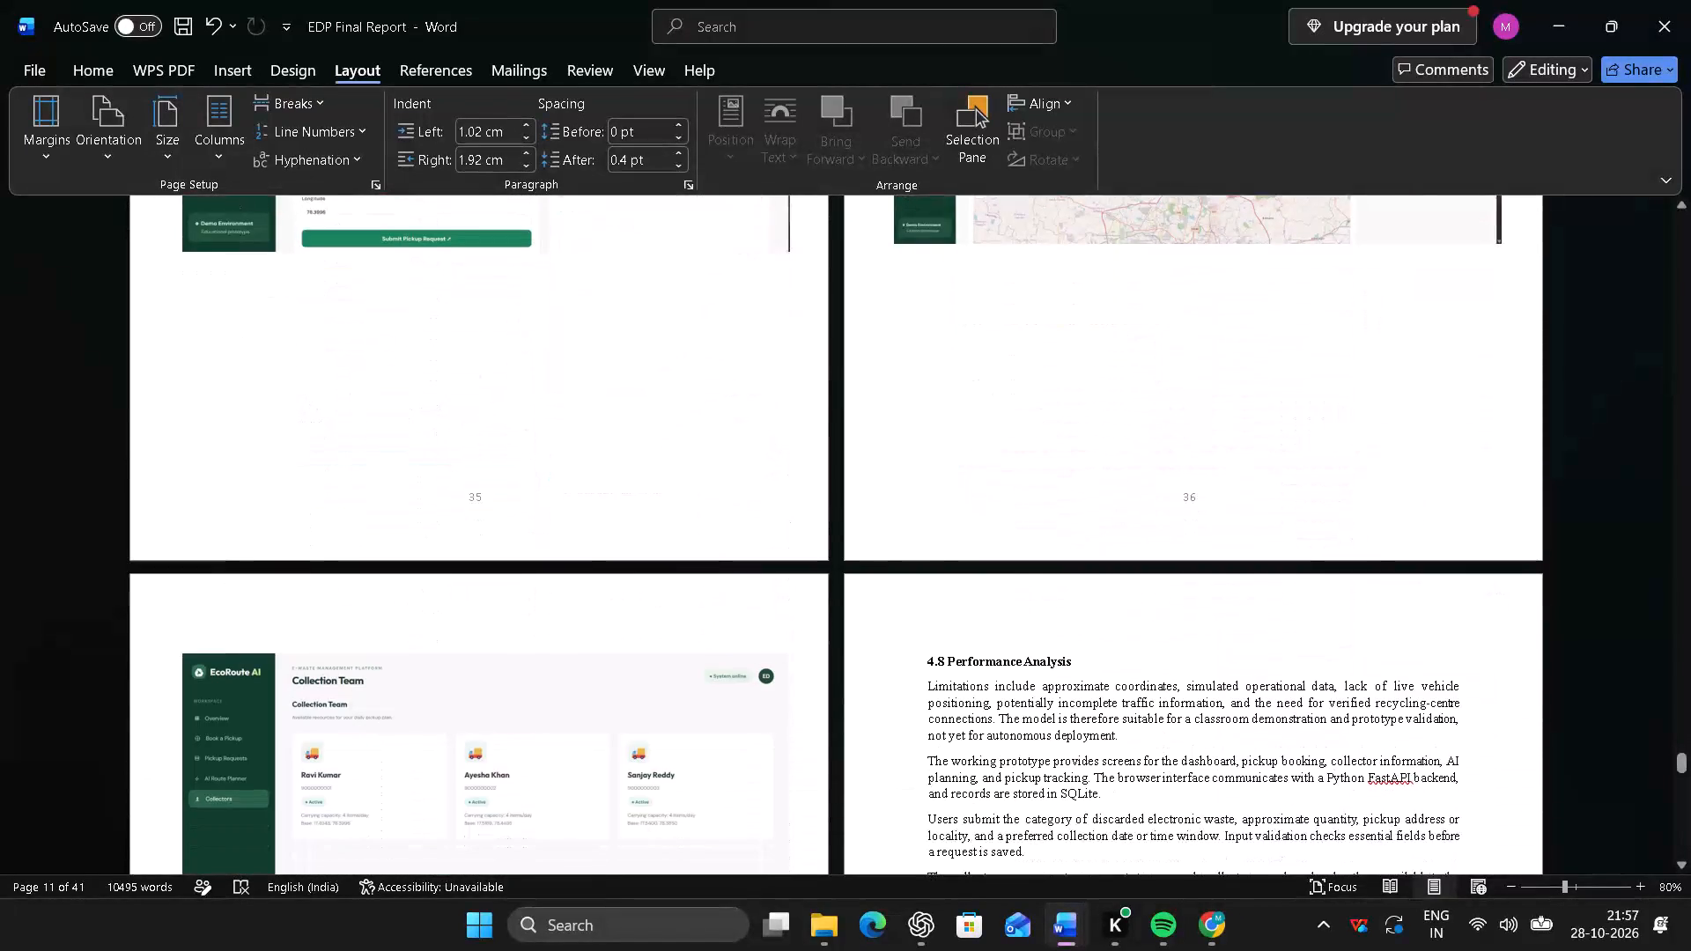
pyautogui.scroll(-3, 1123, 460)
pyautogui.scroll(1, 1123, 460)
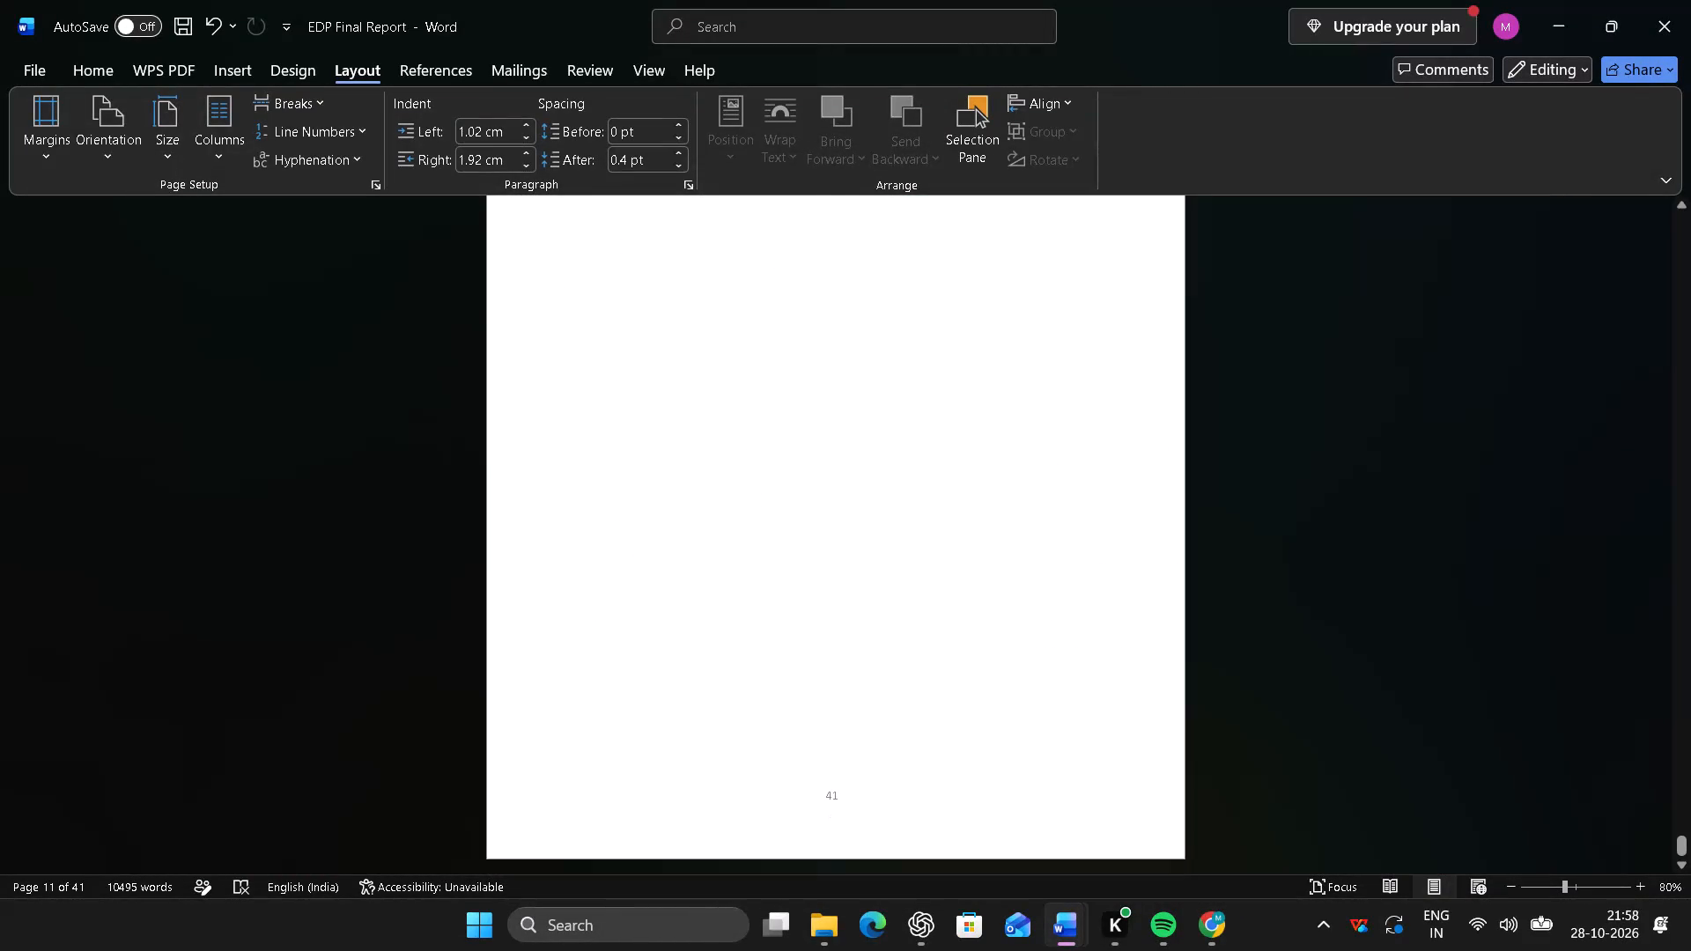
pyautogui.scroll(1, 1123, 460)
pyautogui.scroll(-3, 1123, 460)
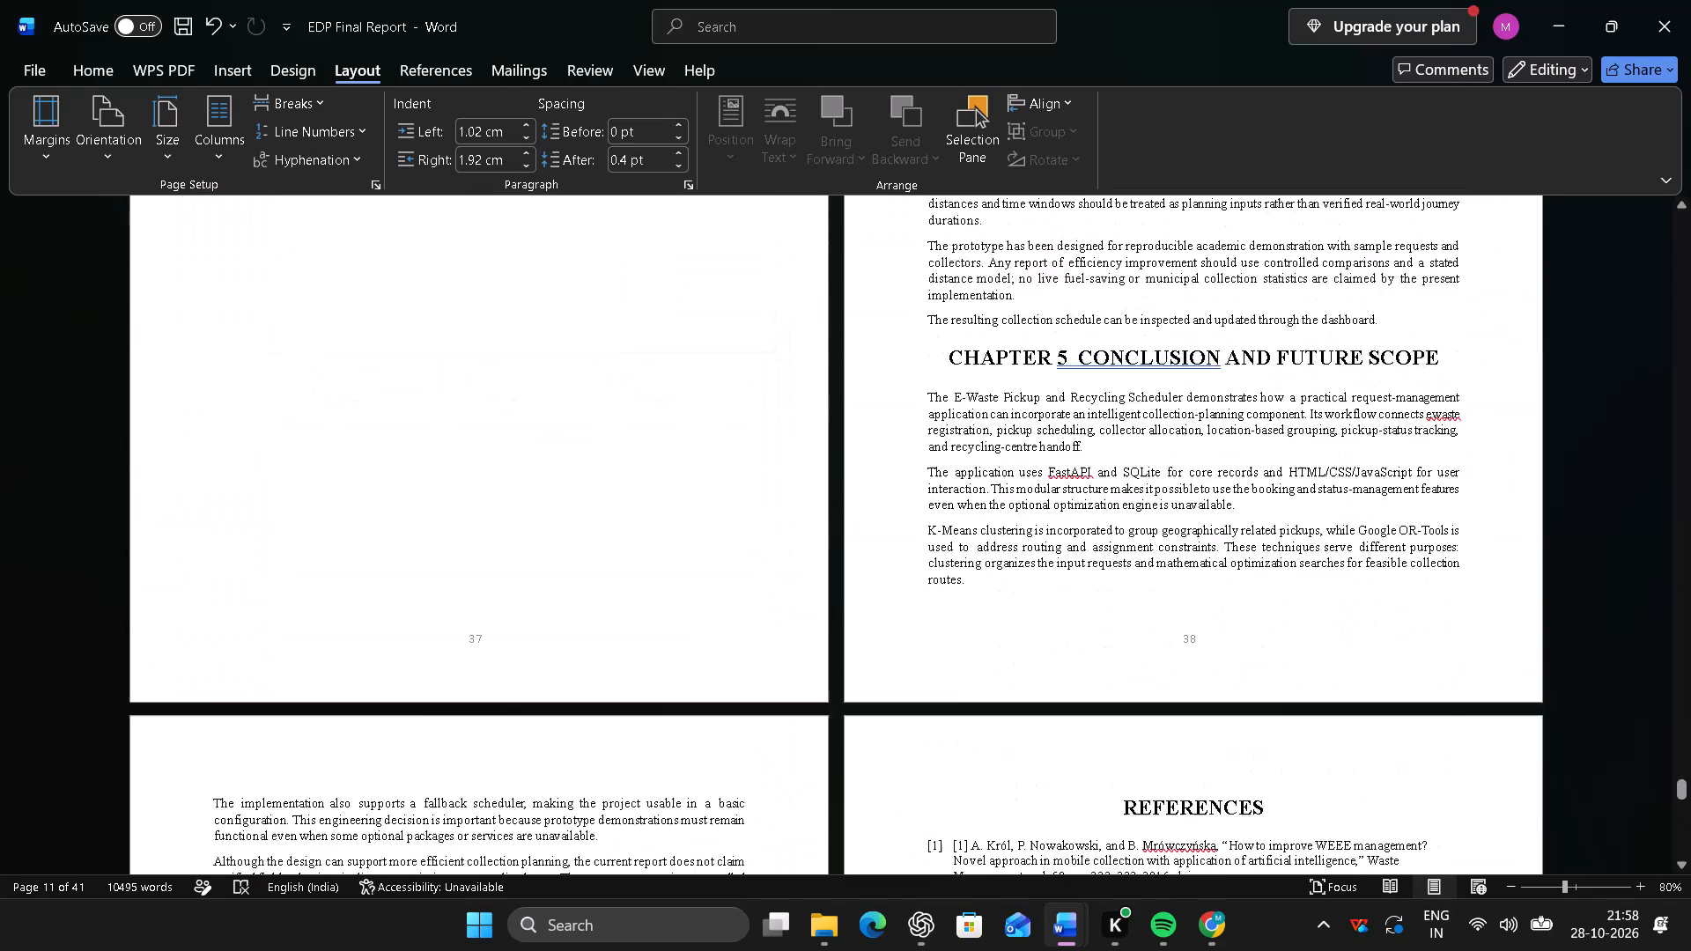
pyautogui.scroll(-3, 1123, 460)
pyautogui.scroll(18, 1123, 460)
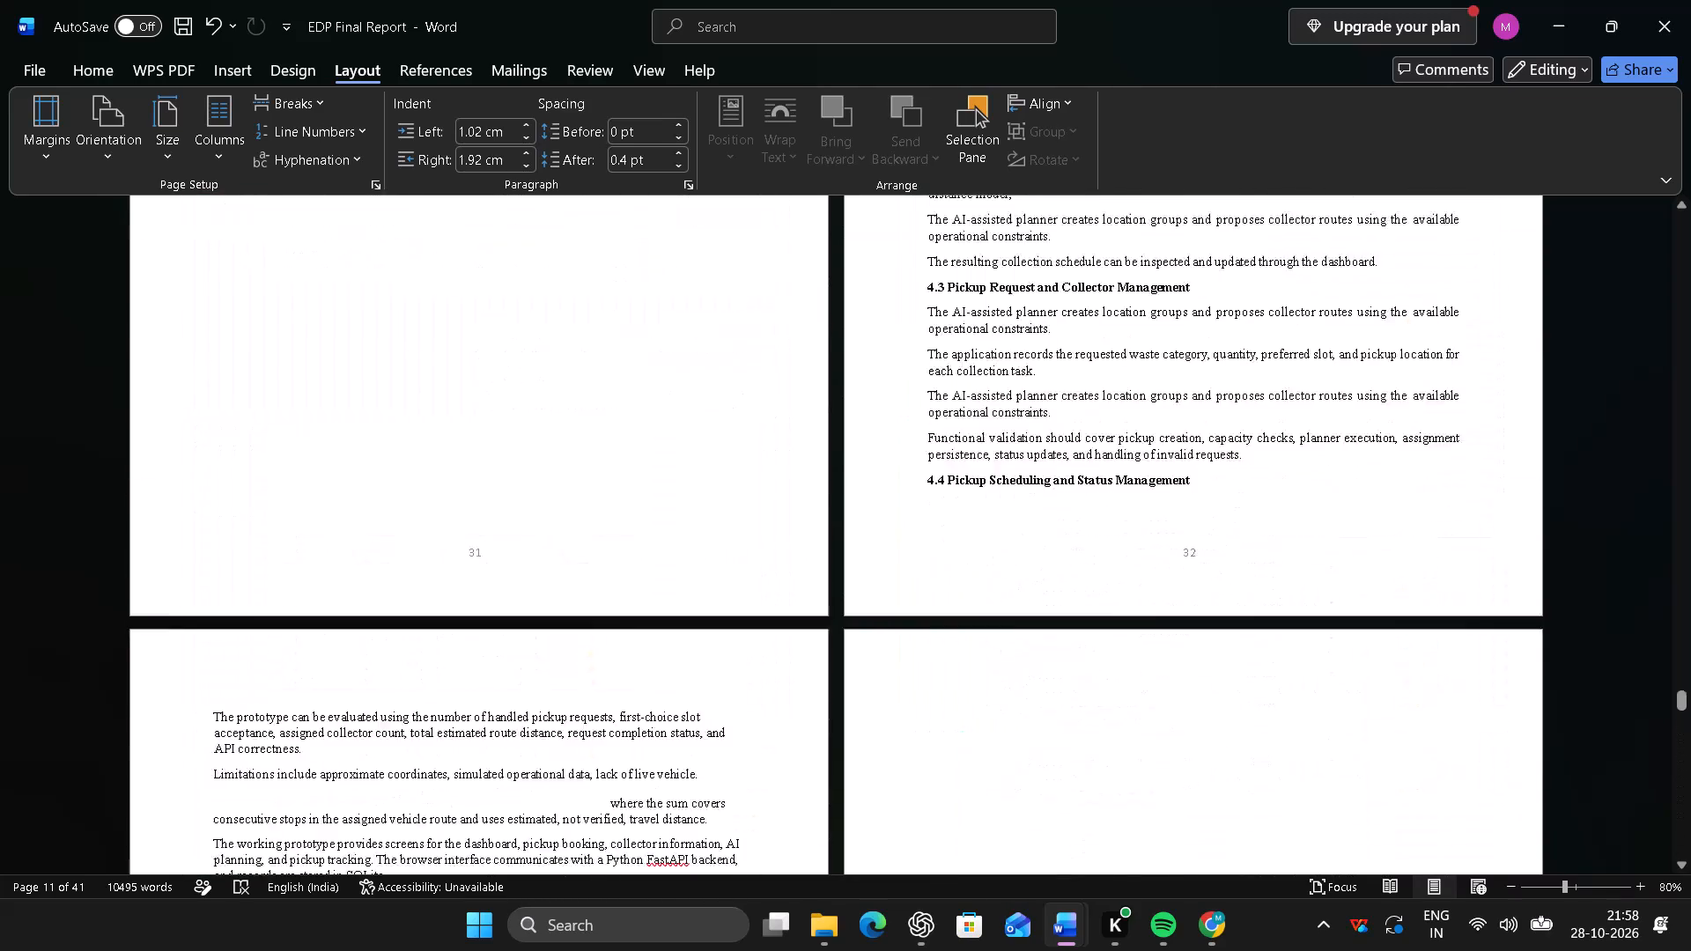
pyautogui.scroll(20, 1123, 460)
pyautogui.scroll(20, 1123, 460)
pyautogui.scroll(2, 1123, 460)
pyautogui.scroll(-1, 1123, 460)
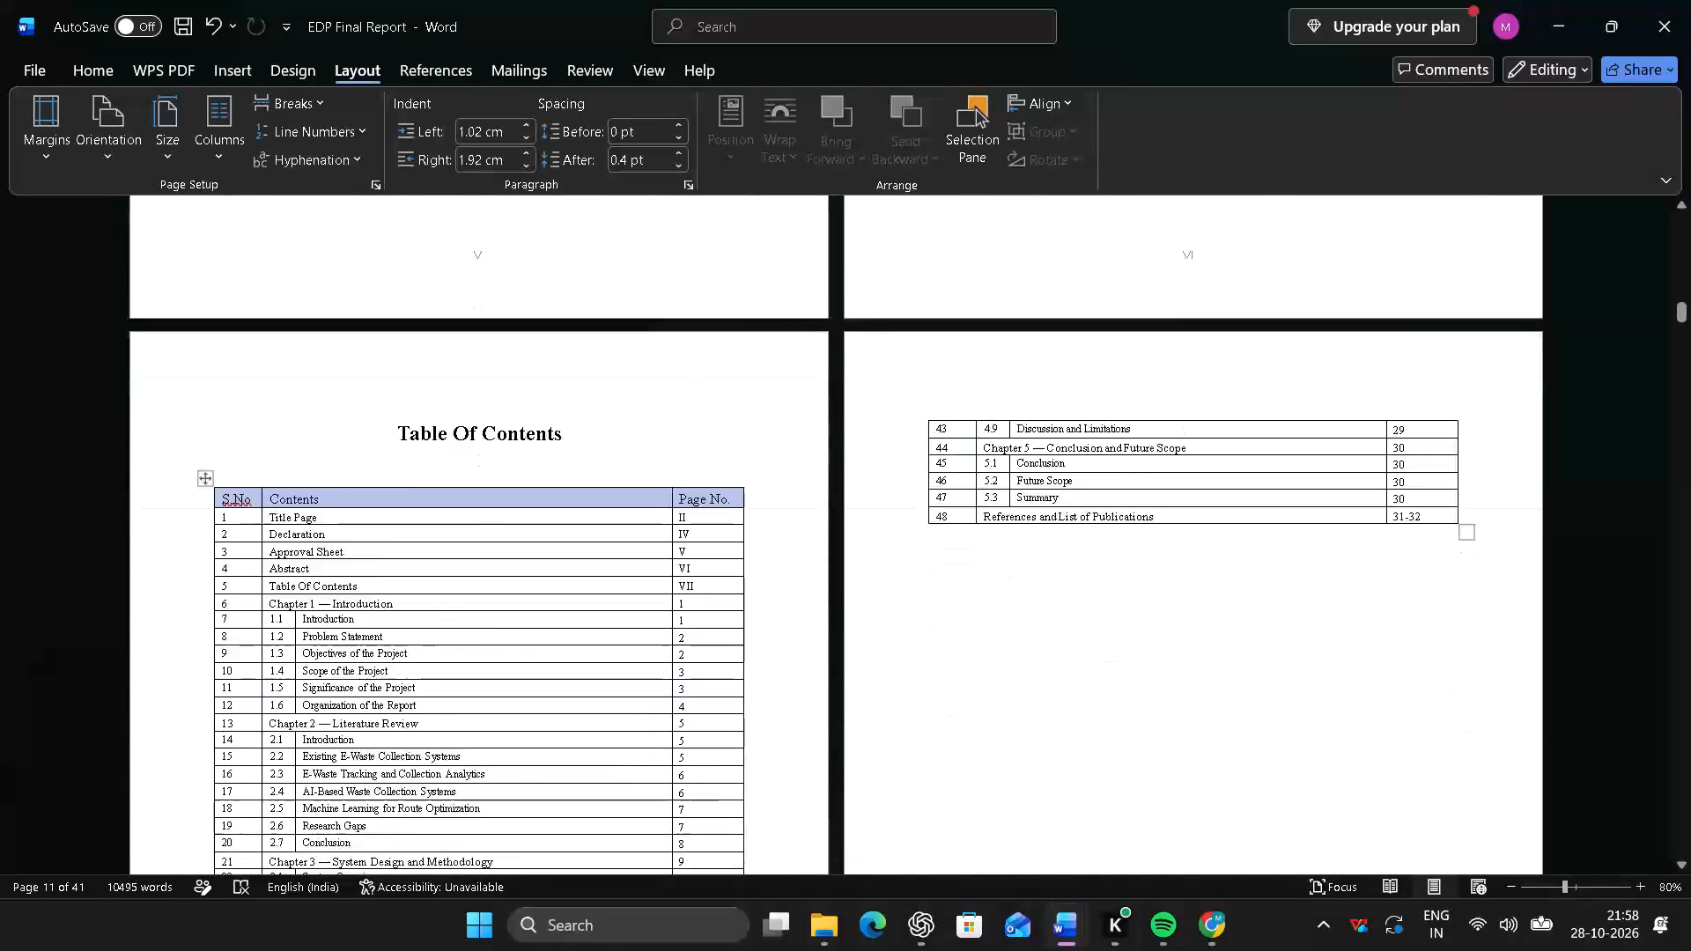
pyautogui.scroll(-1, 1123, 460)
pyautogui.scroll(2, 1123, 460)
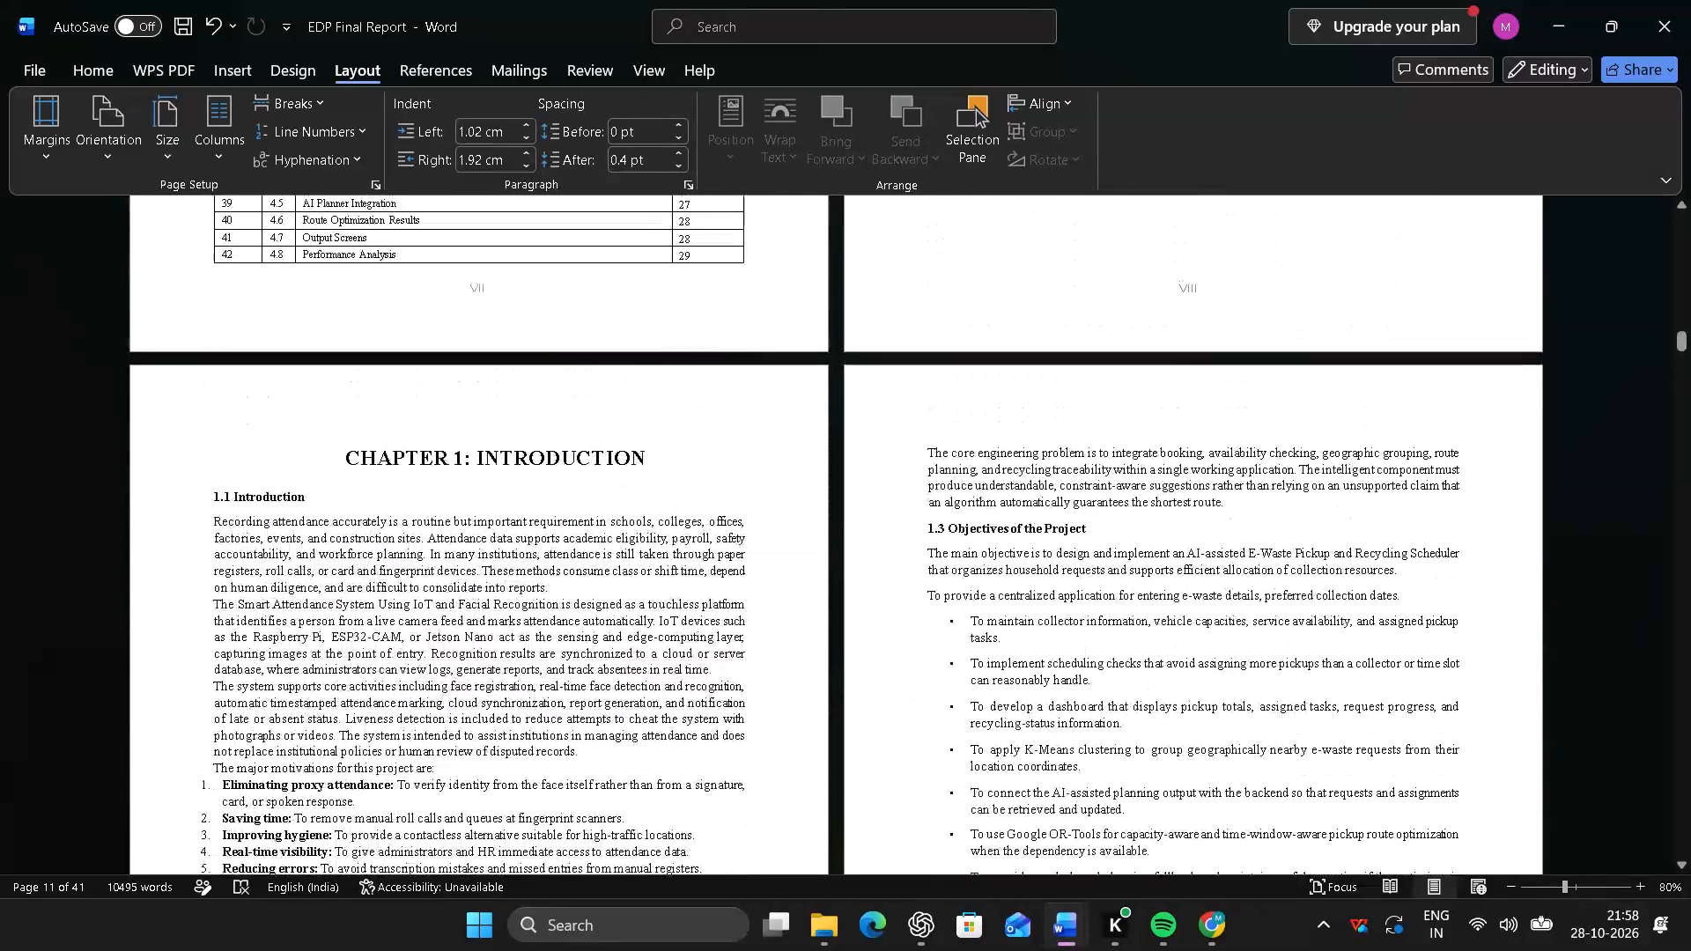
pyautogui.scroll(2, 1123, 460)
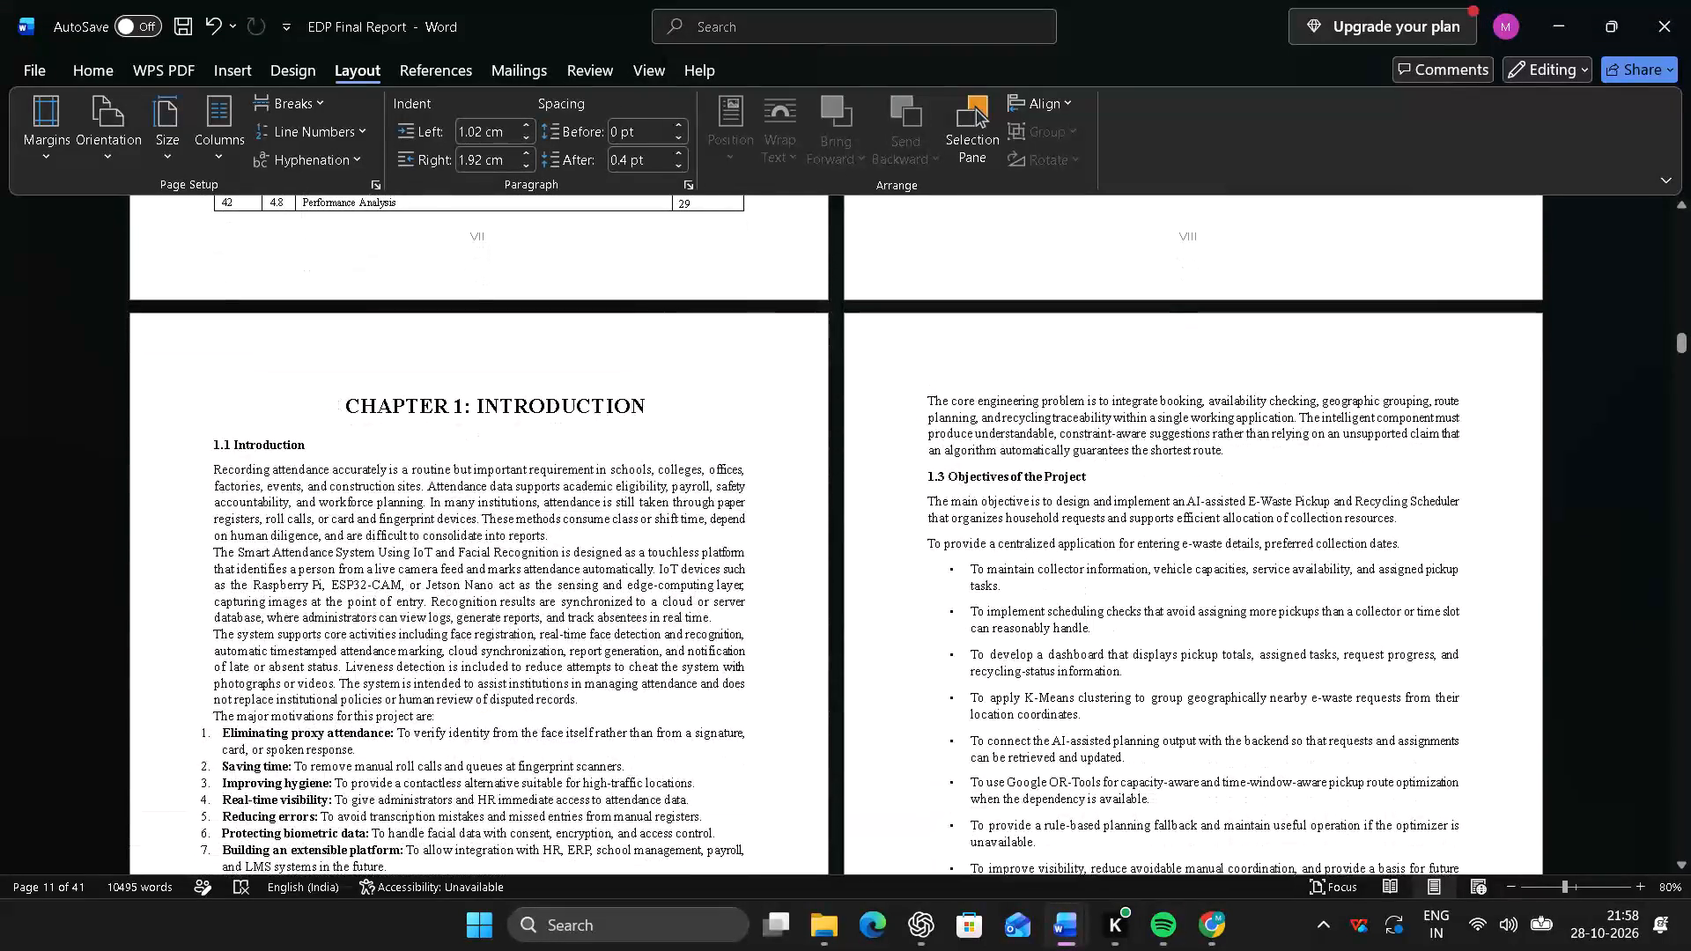
# Replace everything from section 1.2 Problem Statement to the end of the EDP Final Report with the copied Smart Attendance text.
pyautogui.scroll(-4, 614, 595)
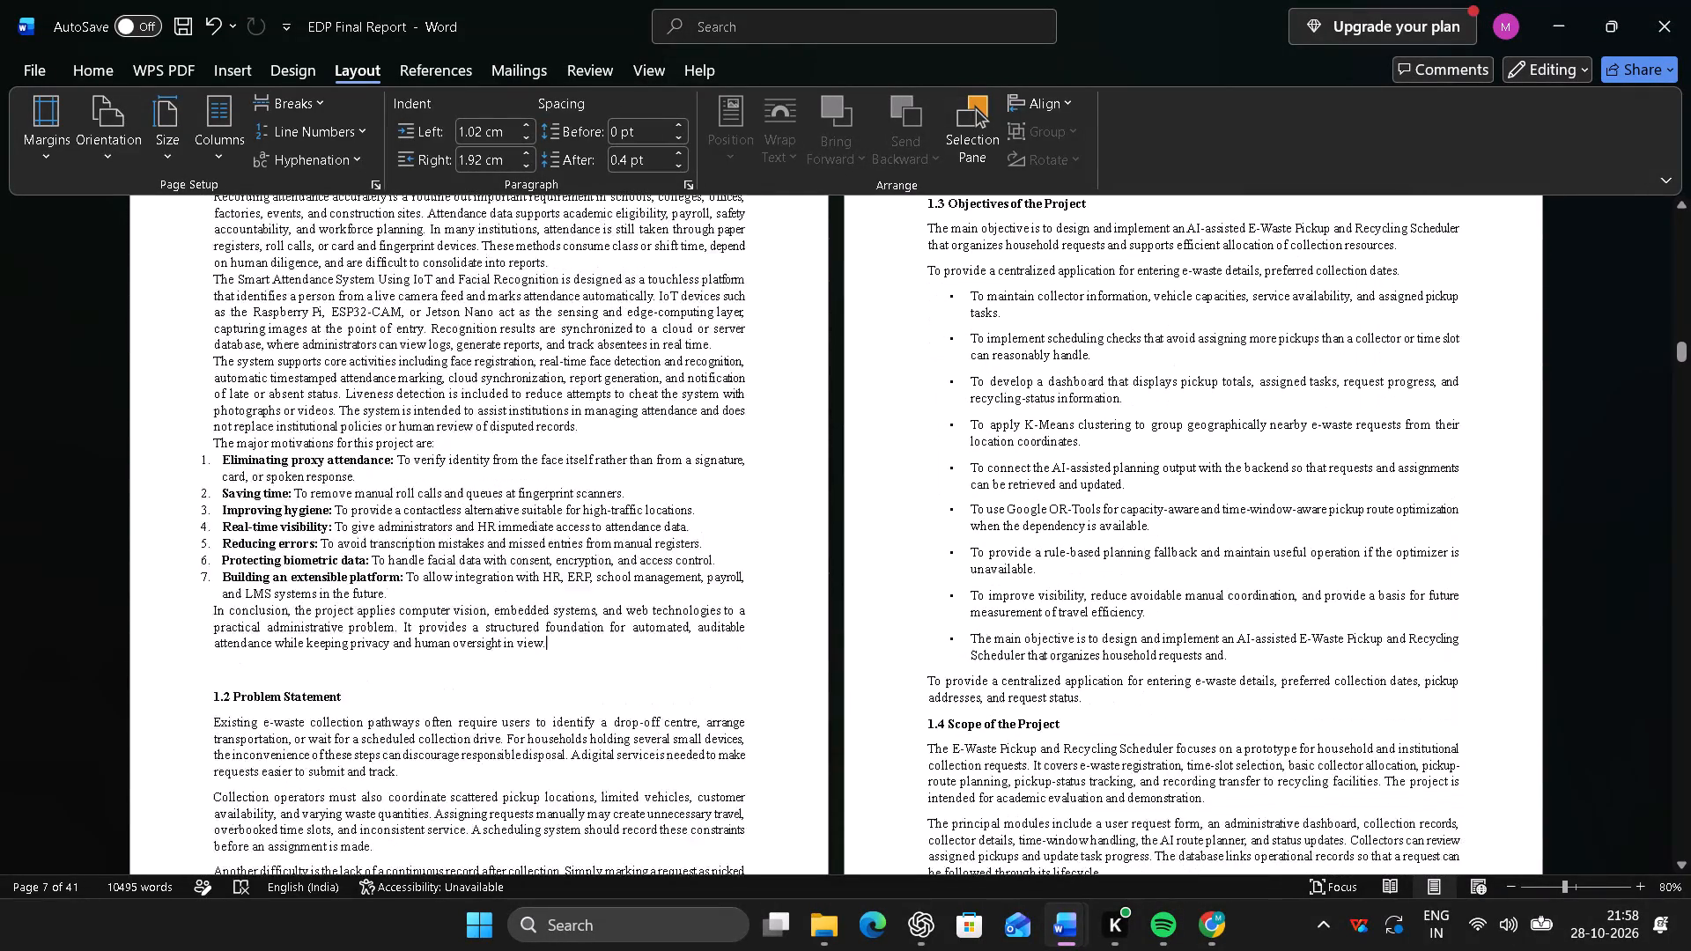
pyautogui.scroll(-1, 614, 595)
pyautogui.moveTo(216, 470); pyautogui.dragTo(587, 950)
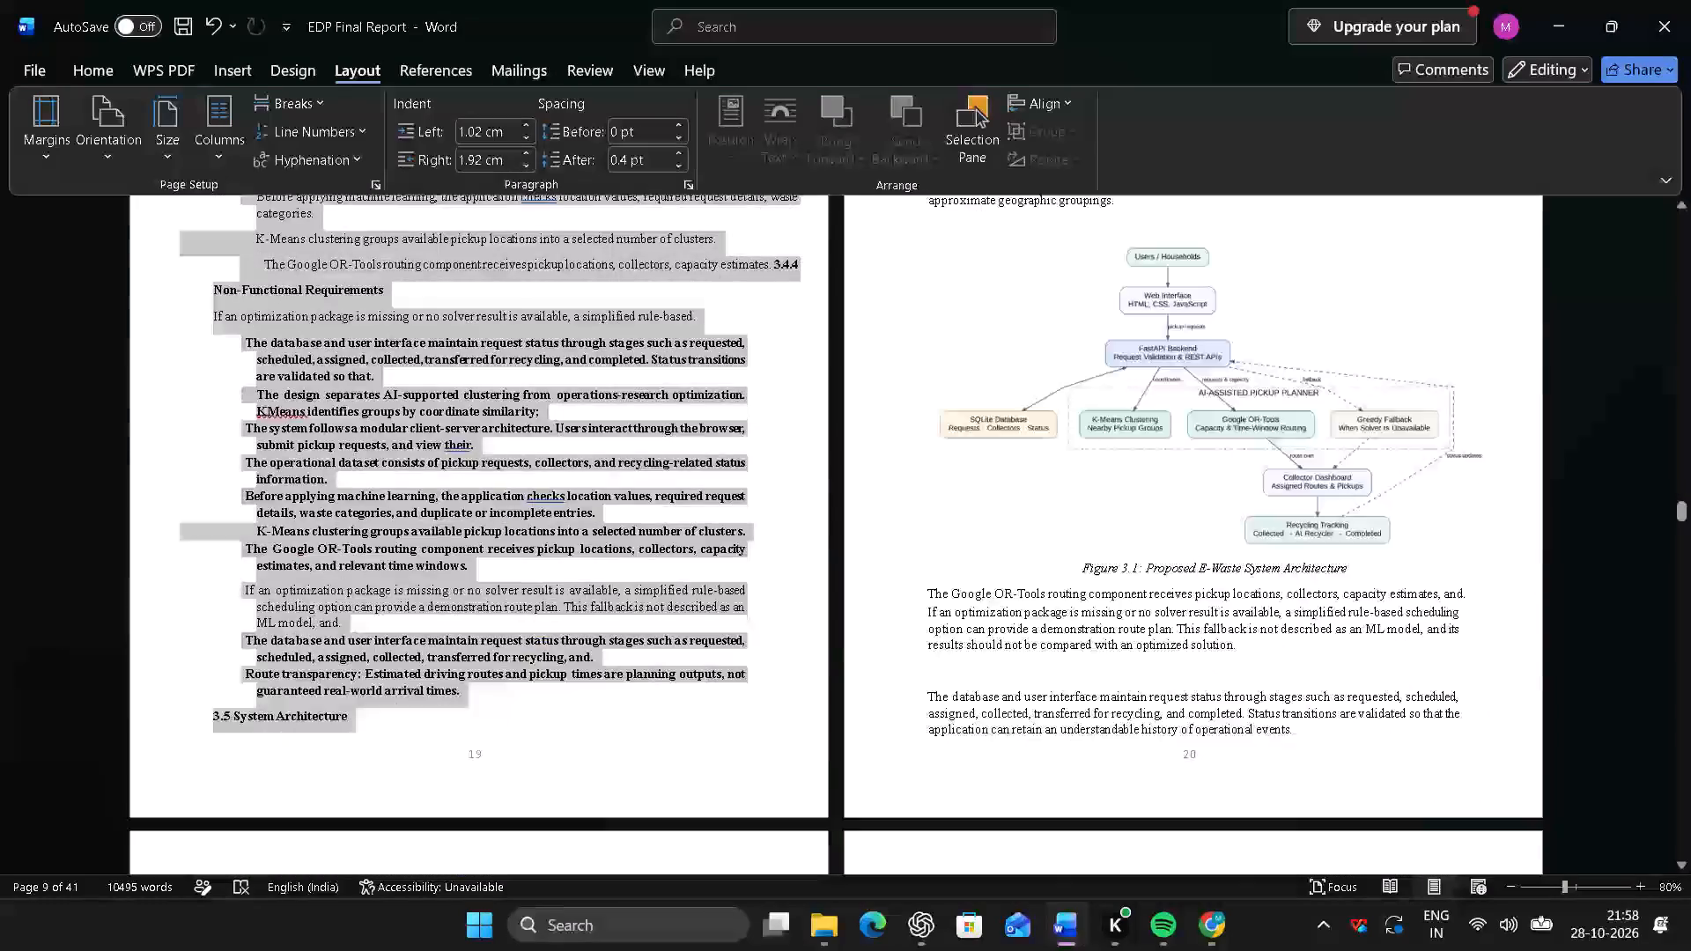
pyautogui.moveTo(587, 950); pyautogui.dragTo(1102, 950)
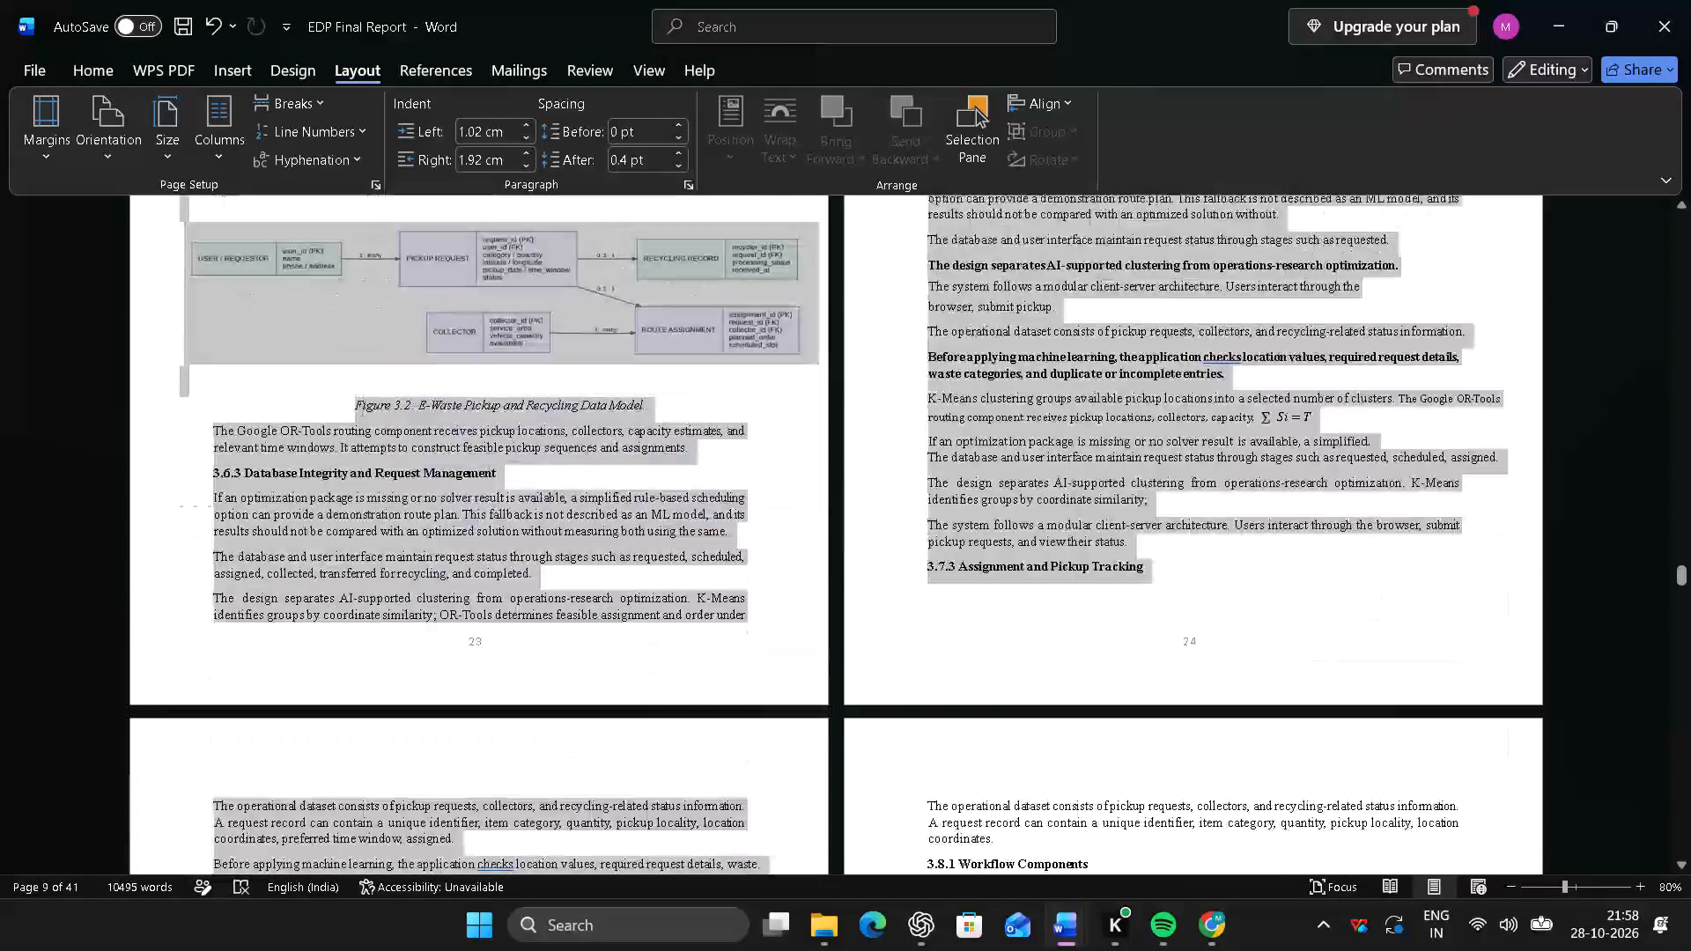
pyautogui.moveTo(1102, 950); pyautogui.dragTo(1091, 950)
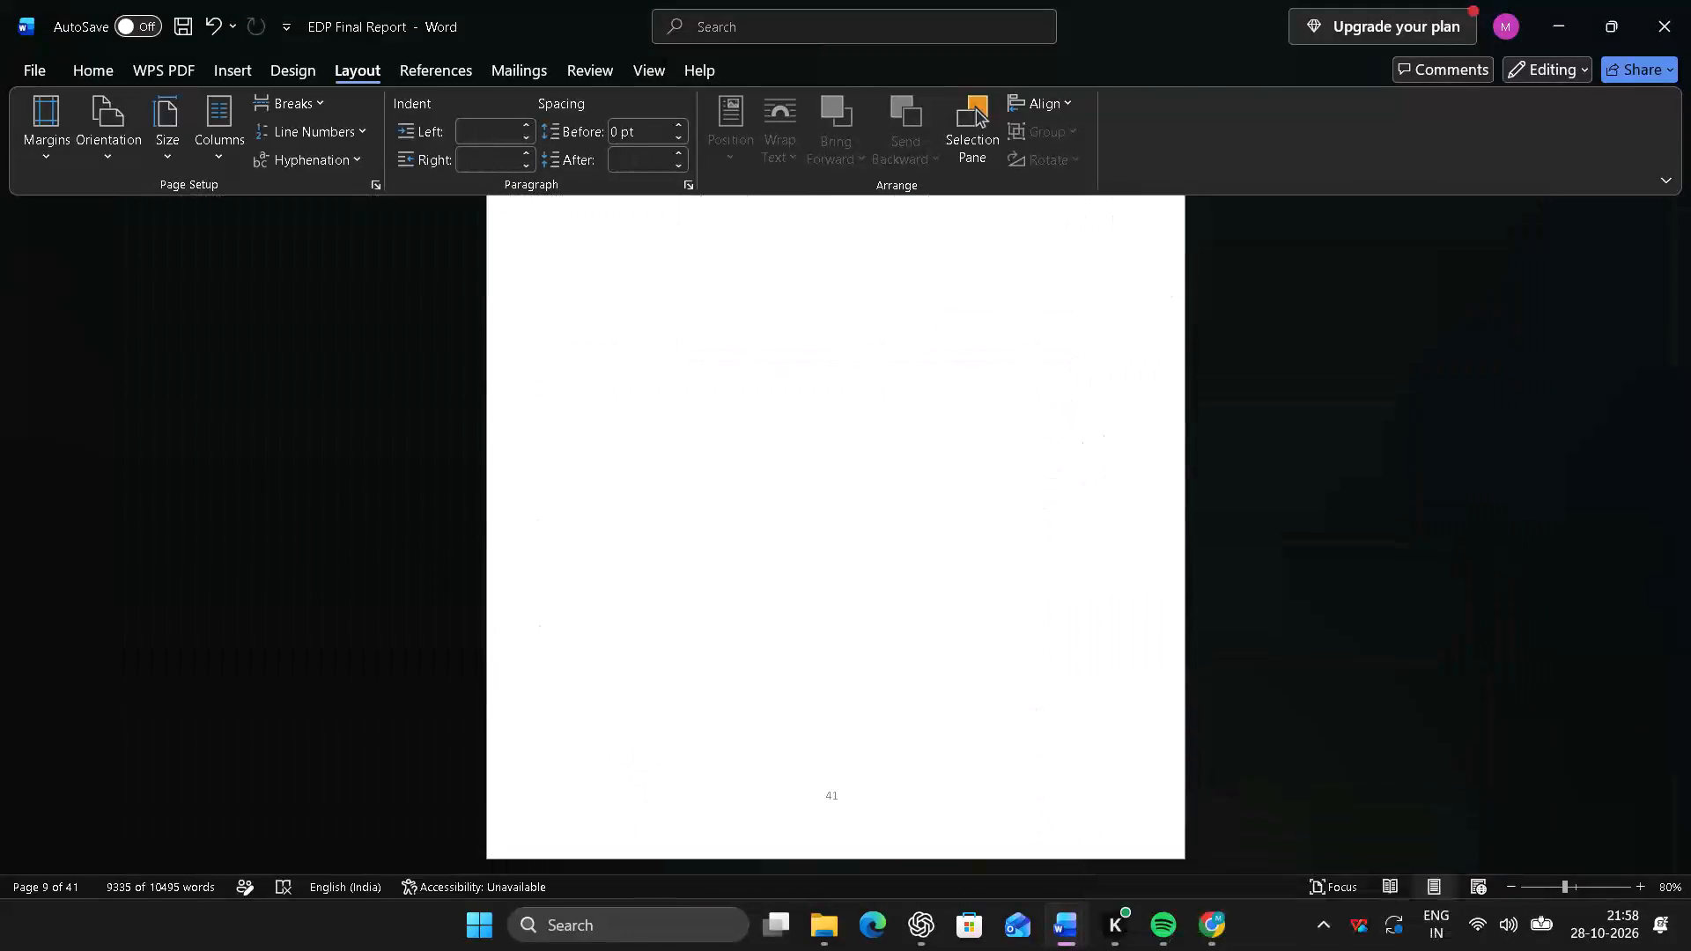
pyautogui.hotkey('ctrl', 'v')
pyautogui.scroll(7, 1091, 950)
# Look through the pasted report from its last page back to the table of contents and Chapter 1 to check its formatting.
pyautogui.scroll(4, 1091, 950)
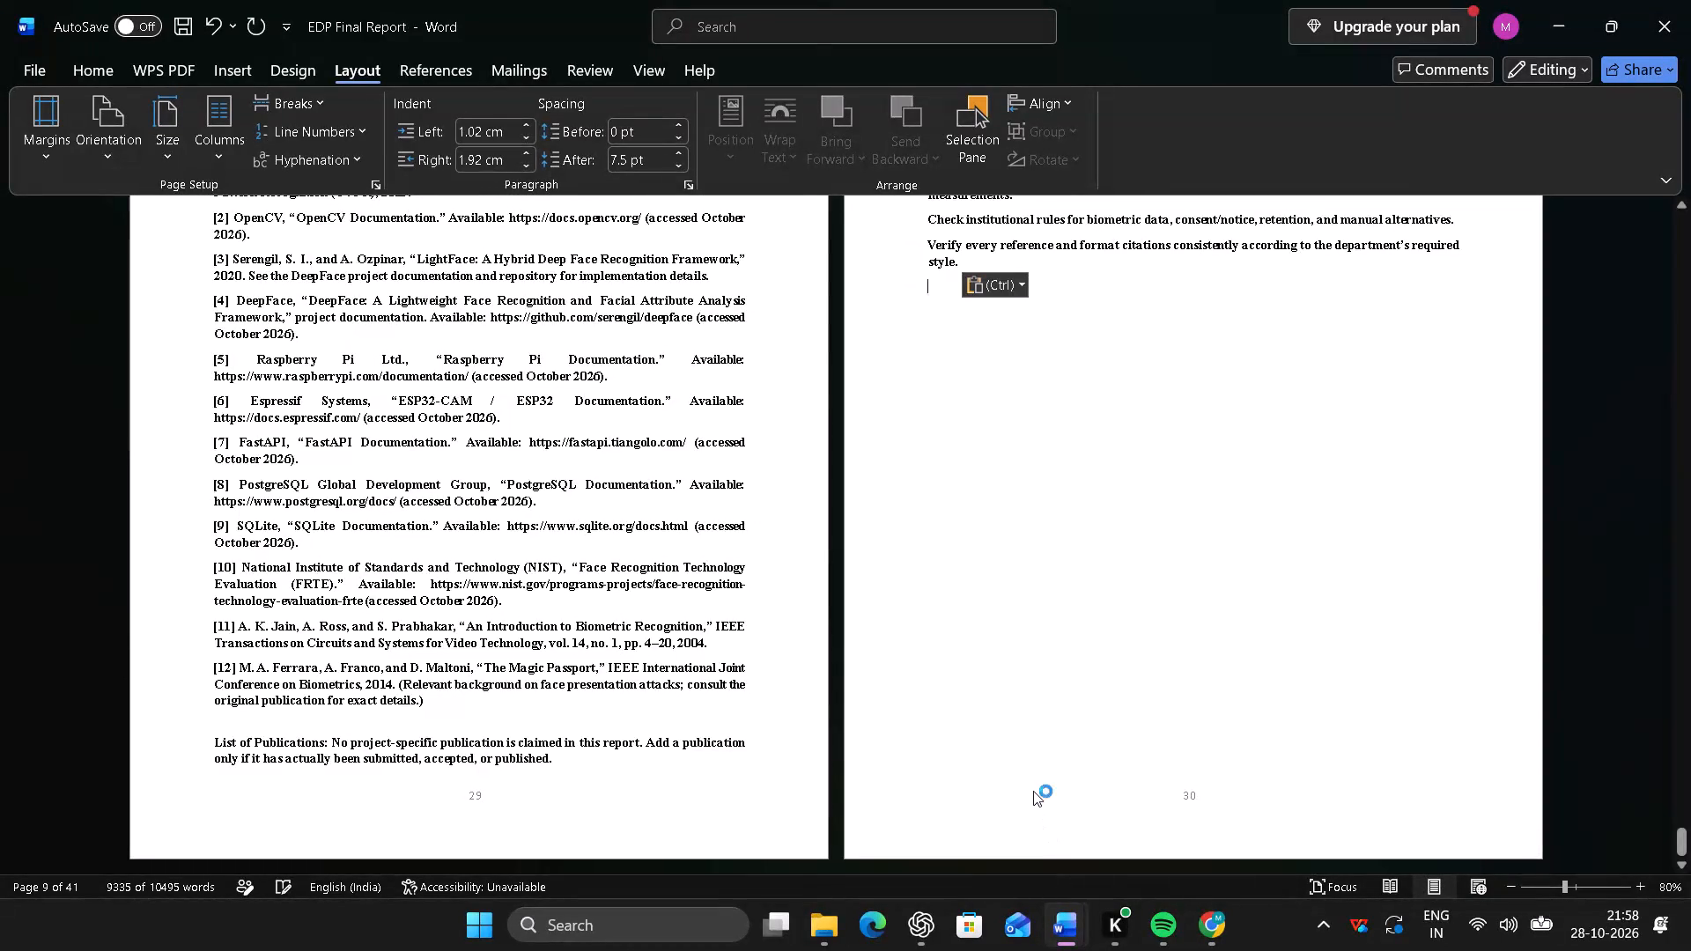
pyautogui.scroll(2, 1033, 791)
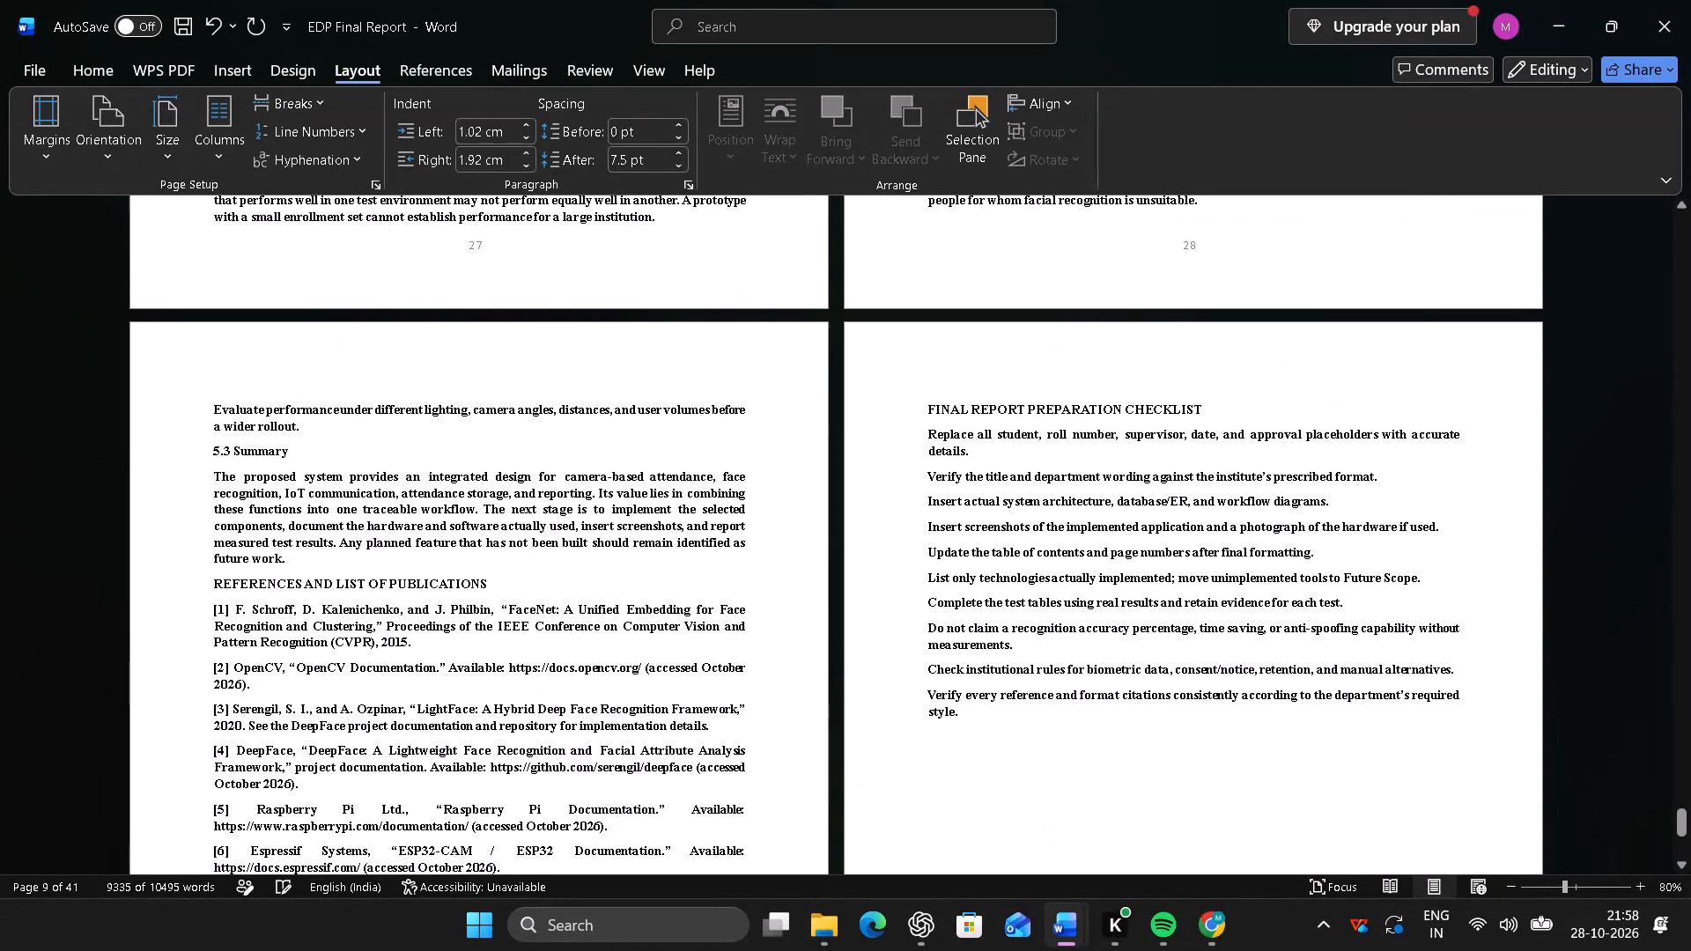
pyautogui.scroll(6, 1033, 791)
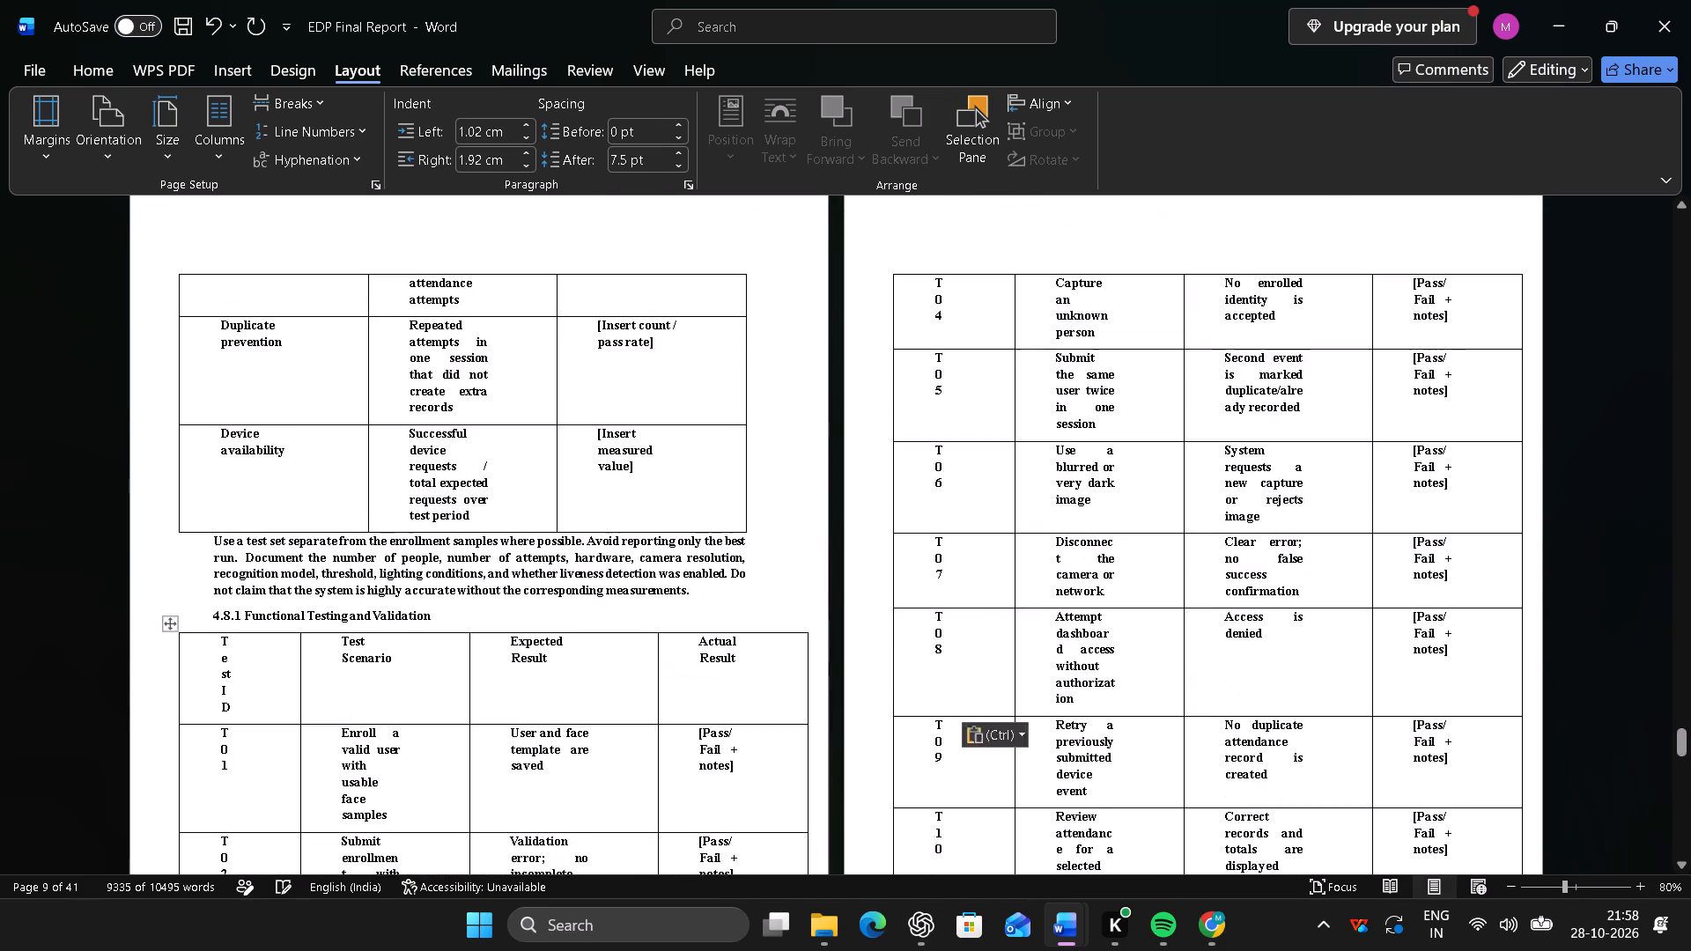
pyautogui.scroll(7, 1033, 791)
pyautogui.scroll(-1, 1033, 791)
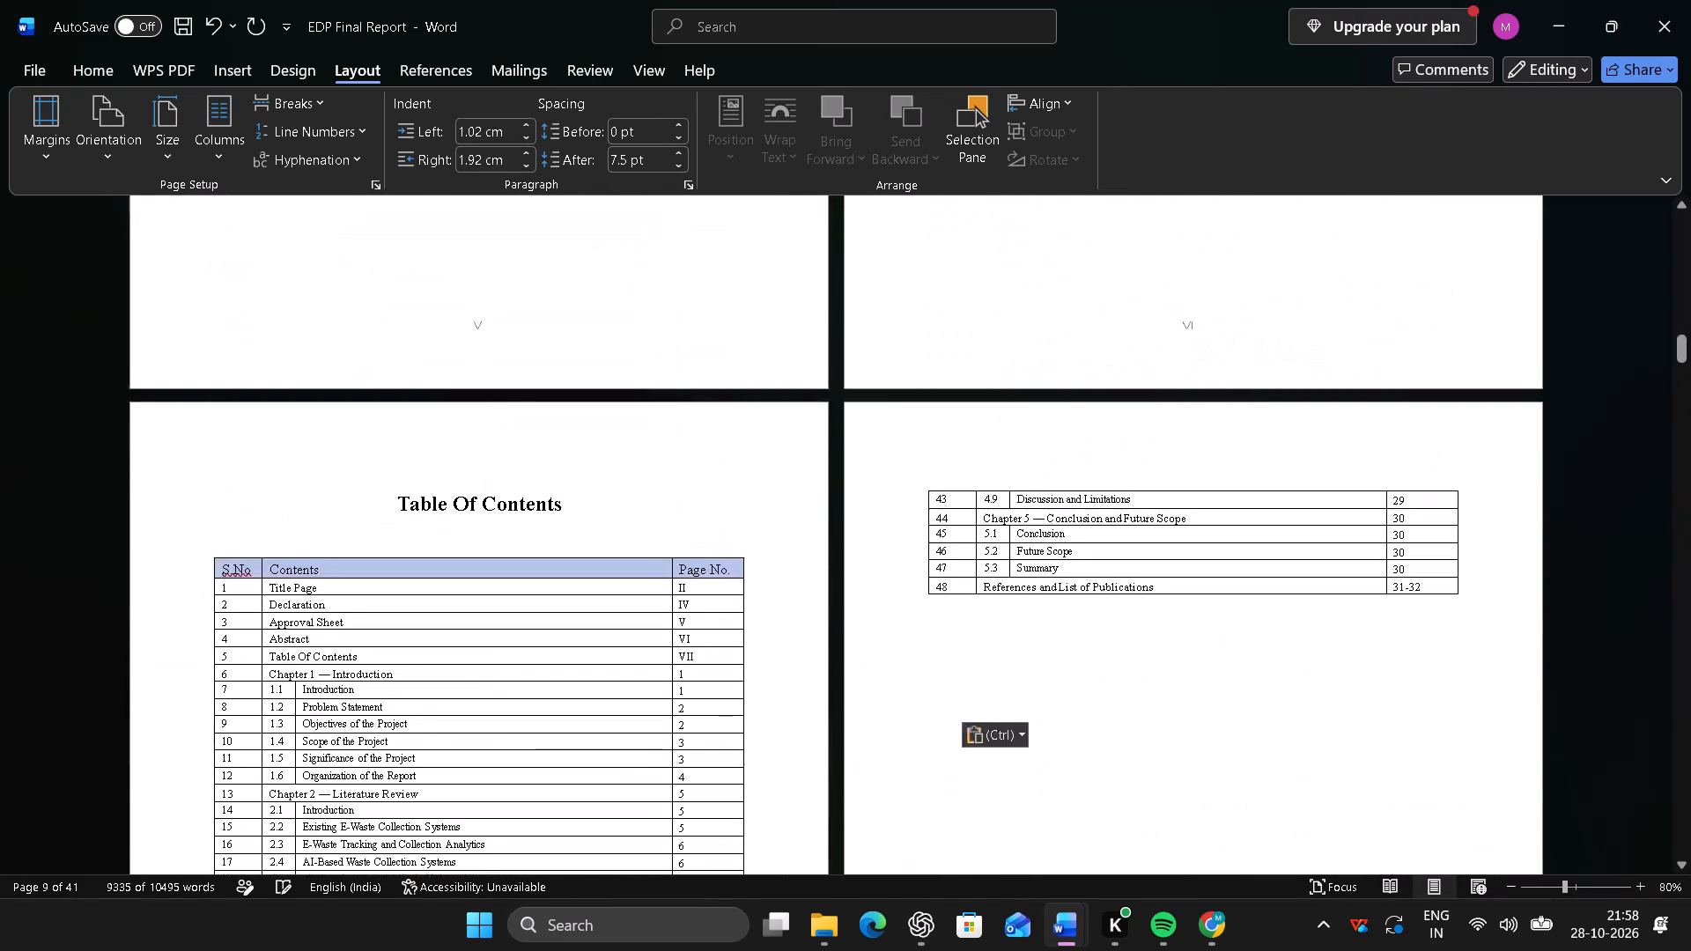
pyautogui.scroll(-1, 1033, 791)
pyautogui.scroll(1, 1033, 791)
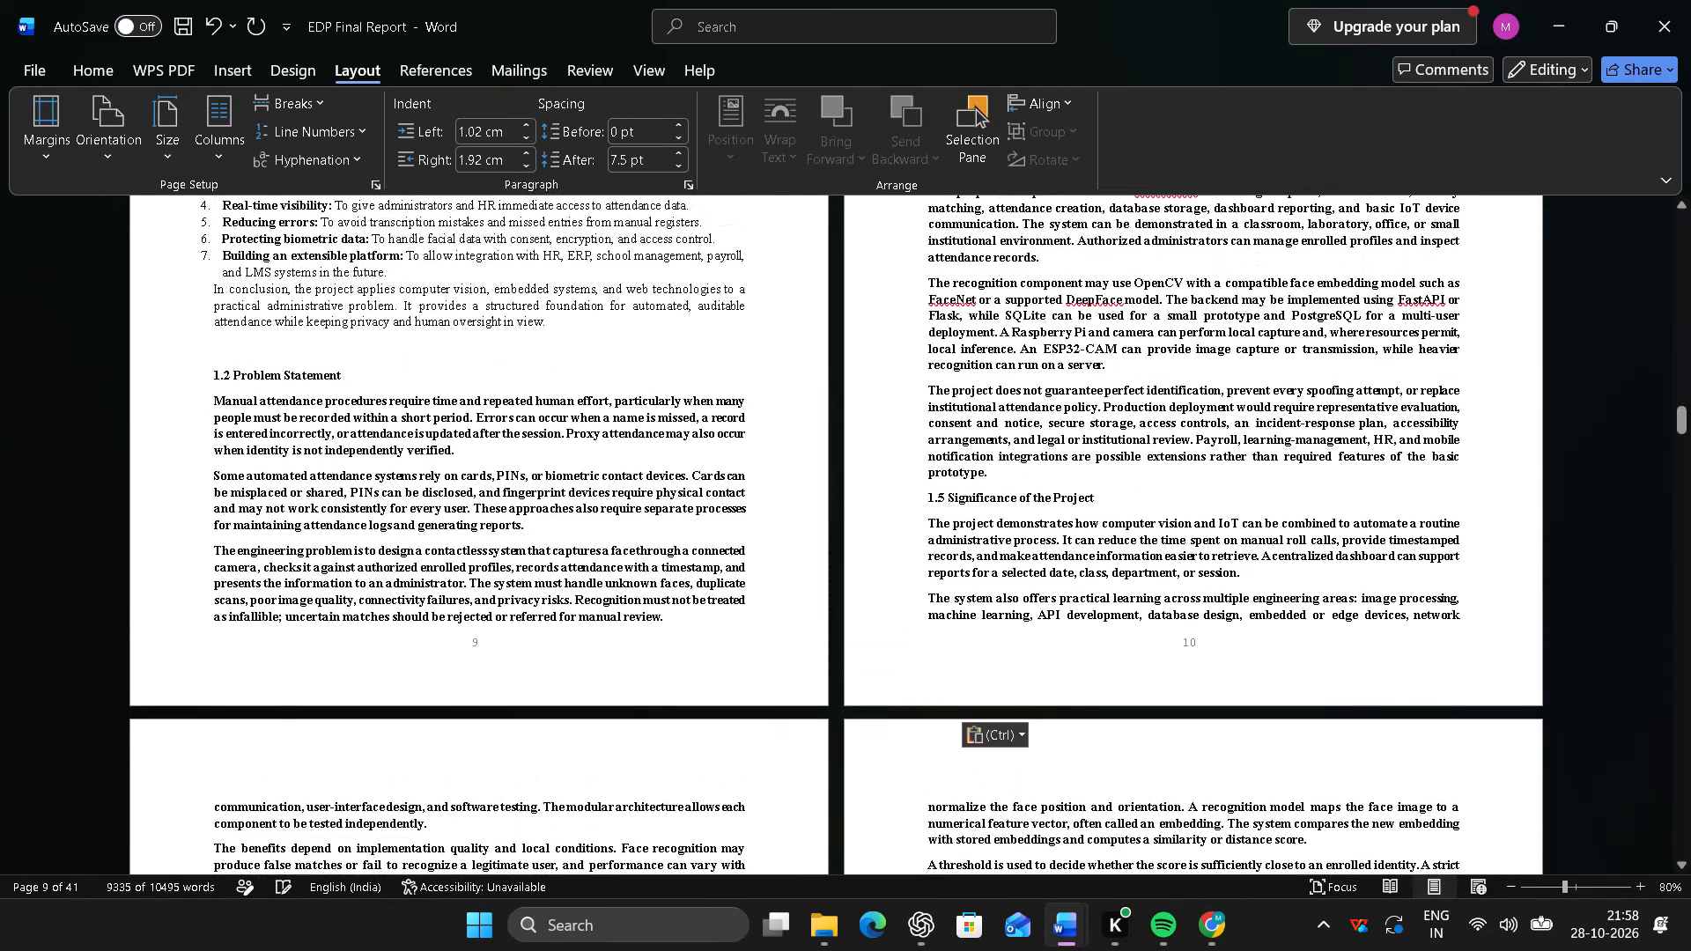
pyautogui.scroll(1, 1033, 791)
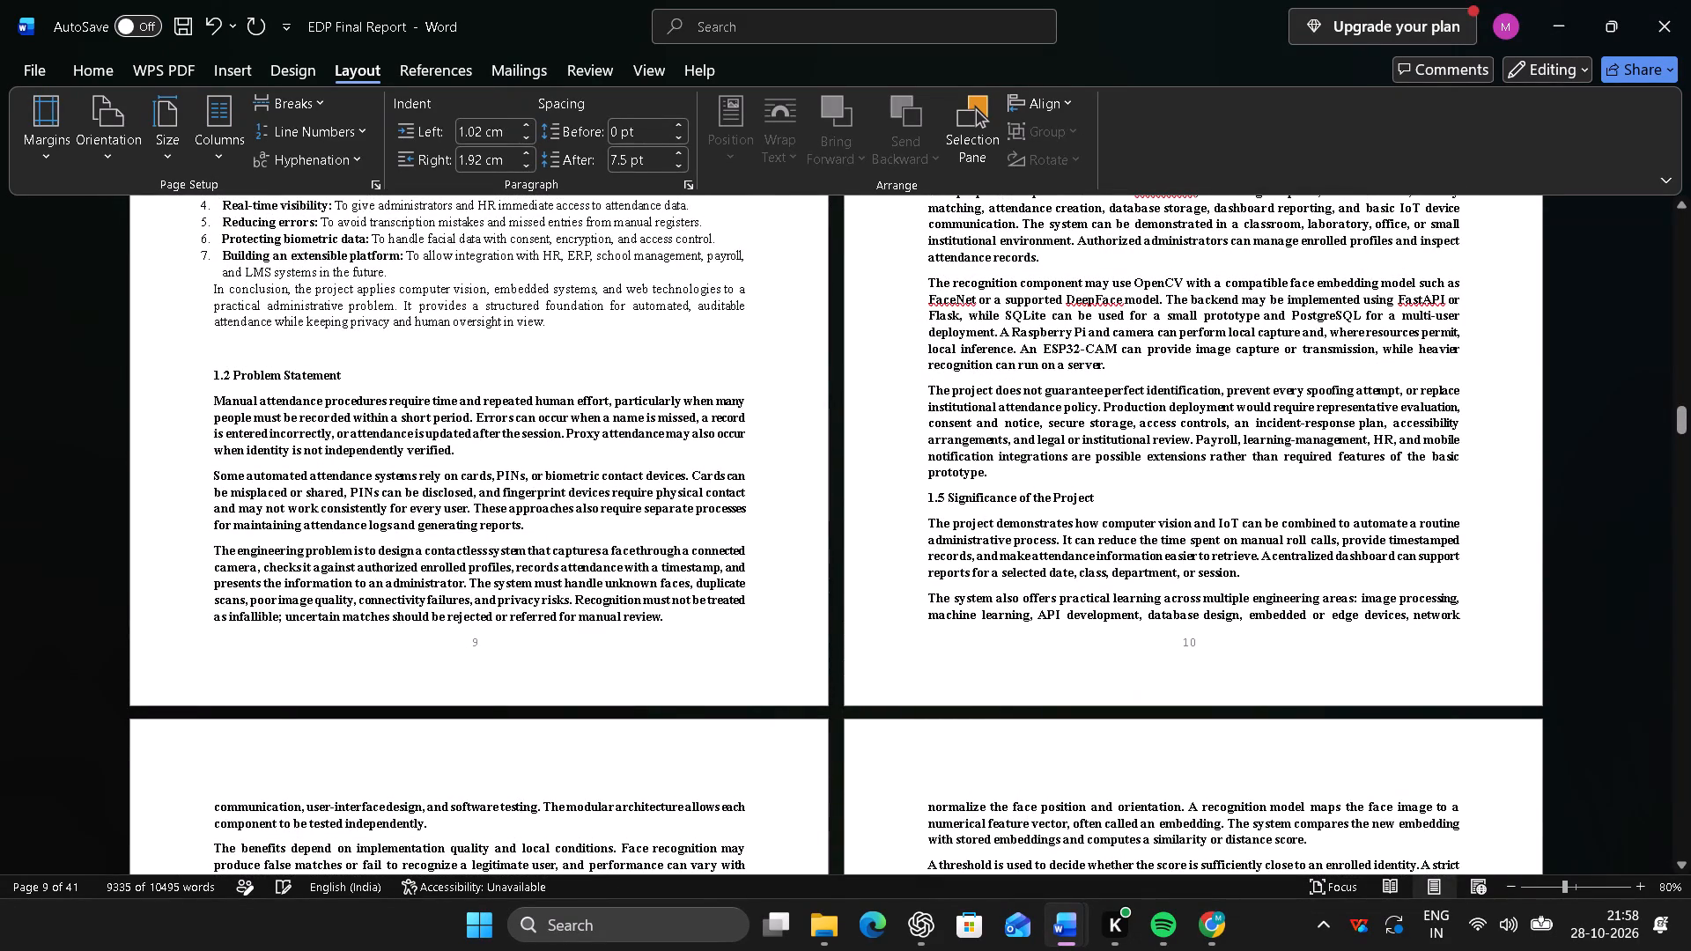
# Remove the bold formatting from the three body paragraphs under 1.2 Problem Statement.
pyautogui.moveTo(210, 398); pyautogui.dragTo(670, 667)
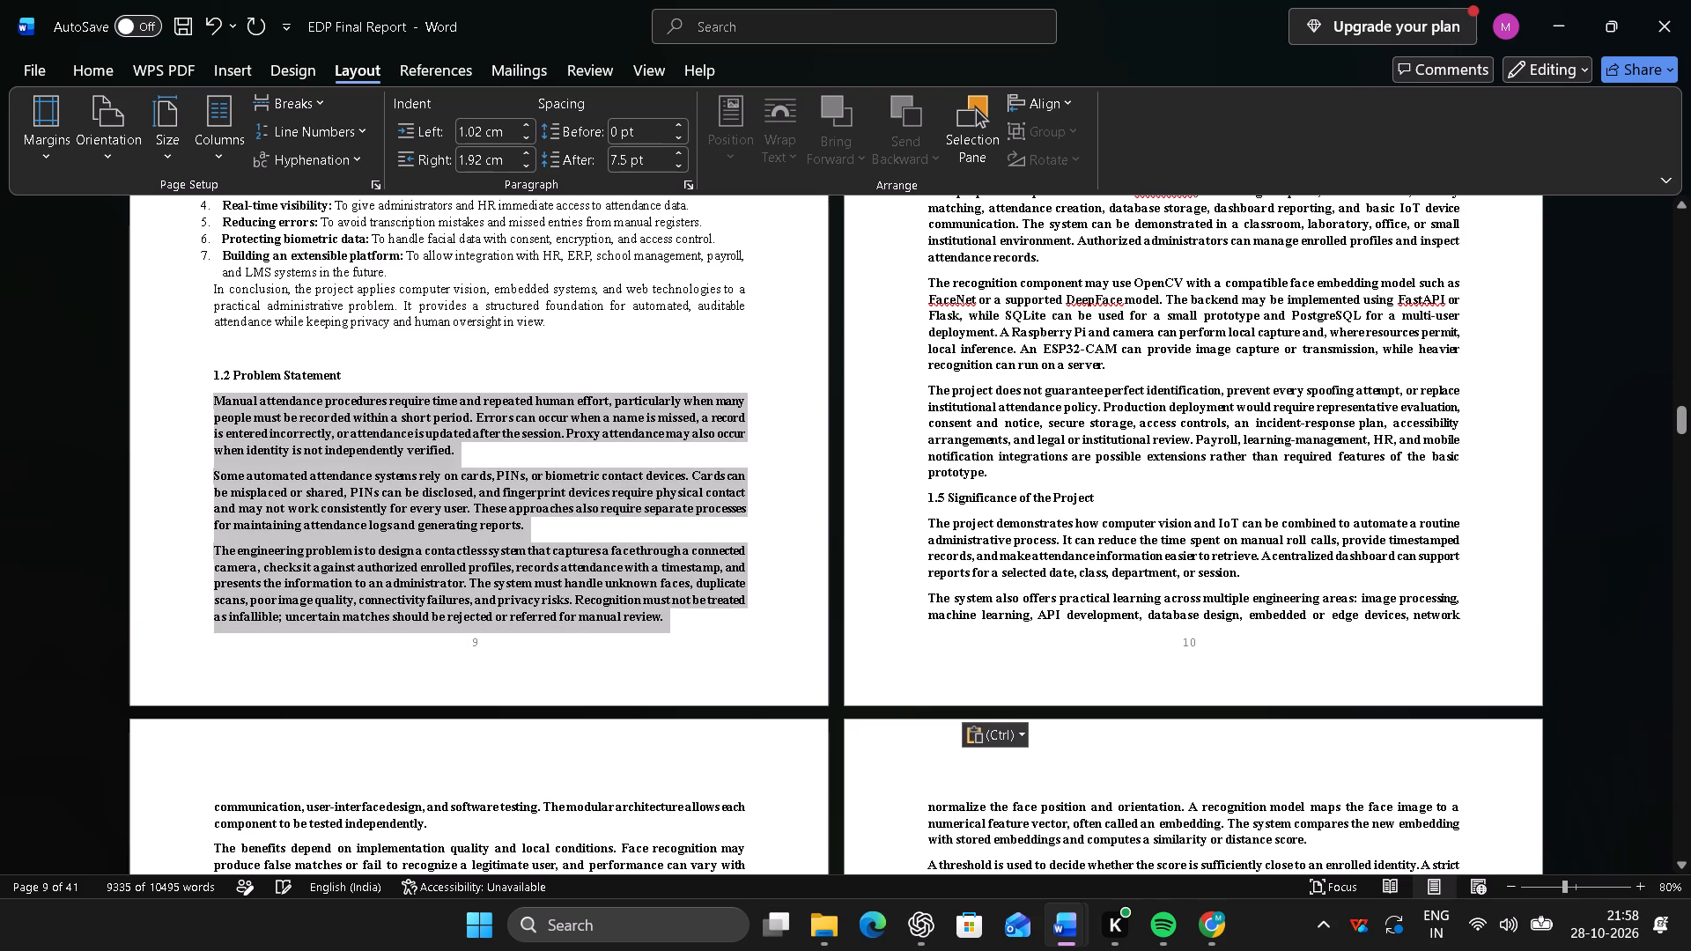
pyautogui.moveTo(670, 667); pyautogui.dragTo(950, 77)
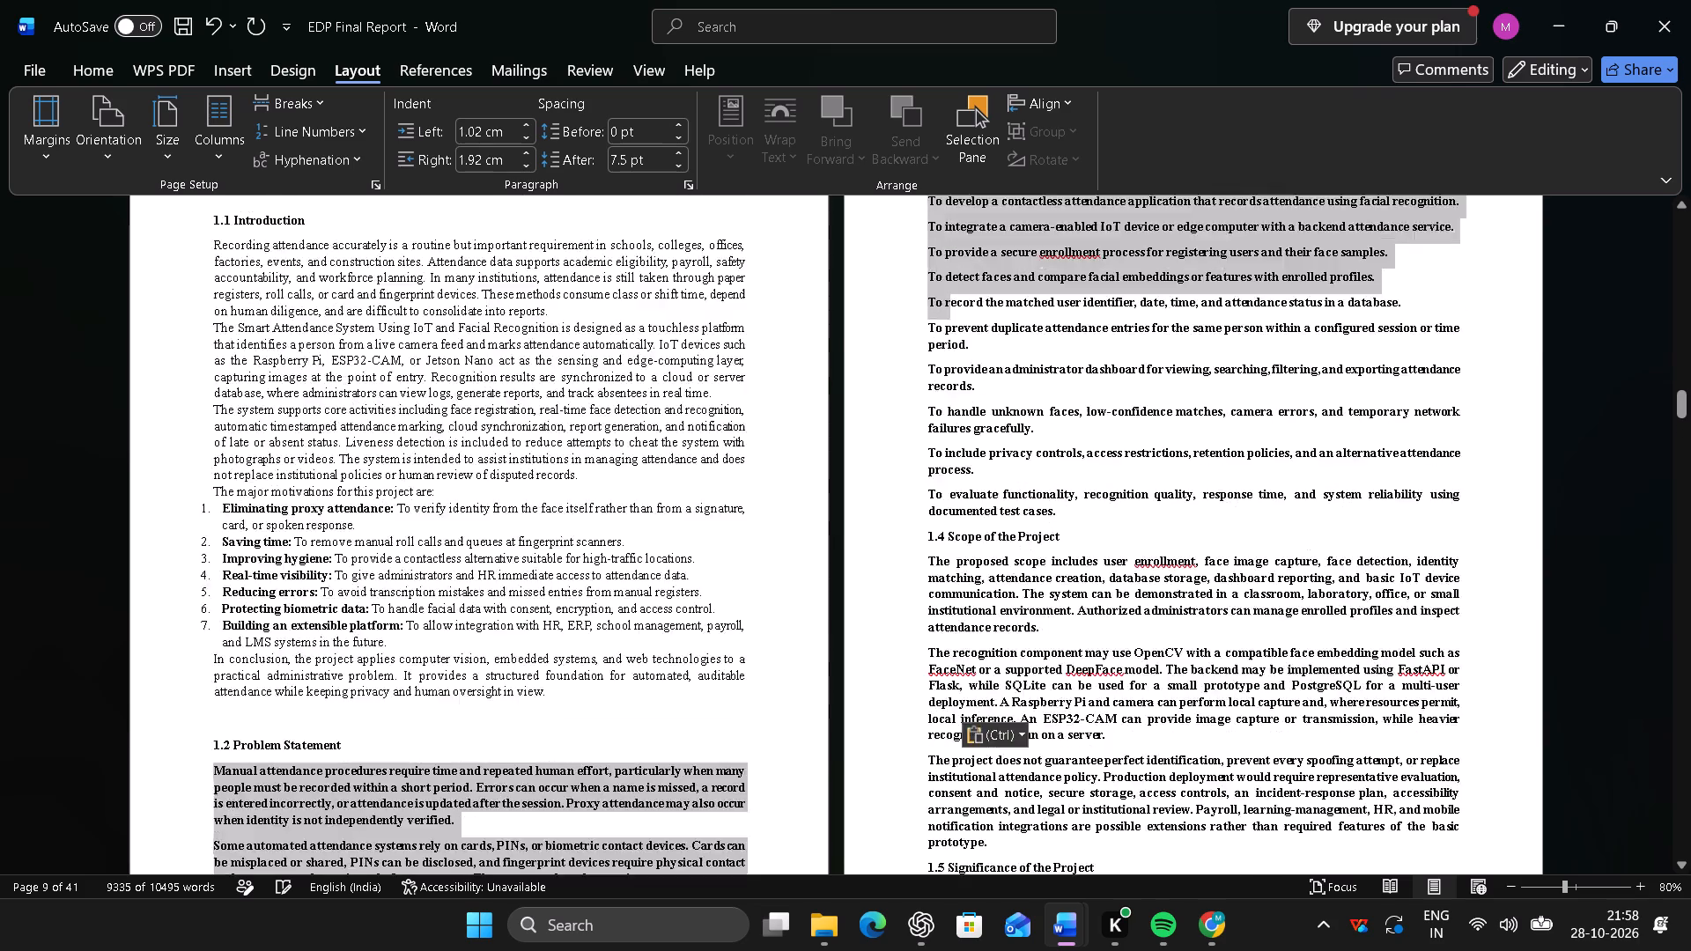
pyautogui.moveTo(950, 77); pyautogui.dragTo(774, 908)
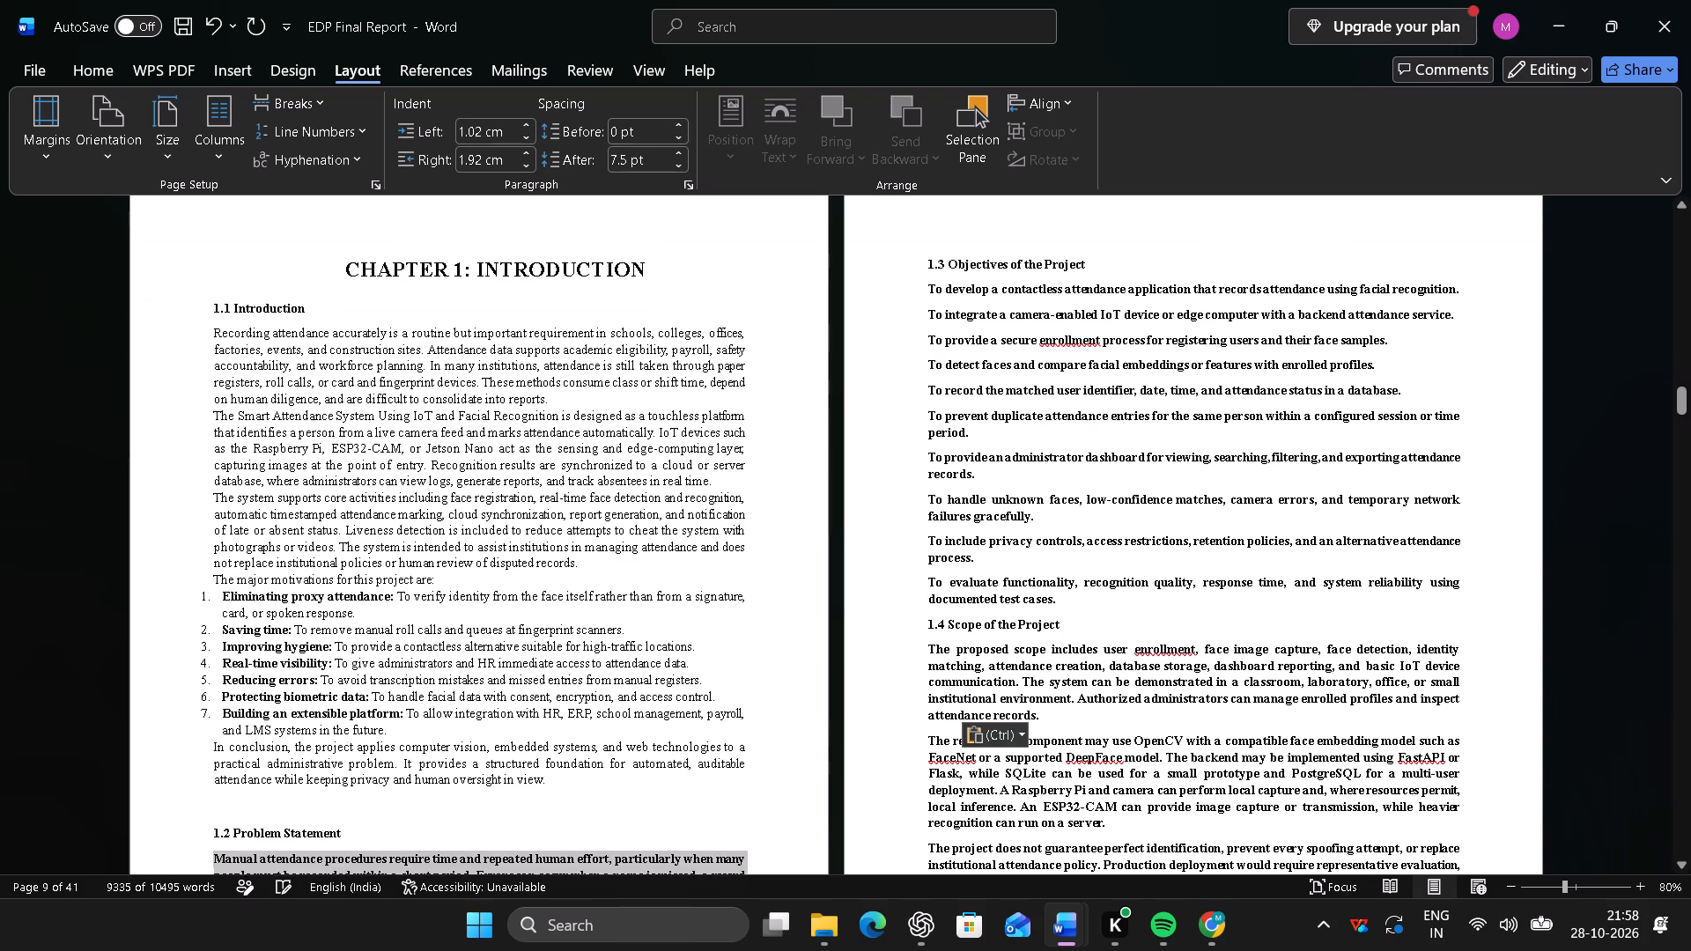
pyautogui.moveTo(774, 908); pyautogui.dragTo(676, 694)
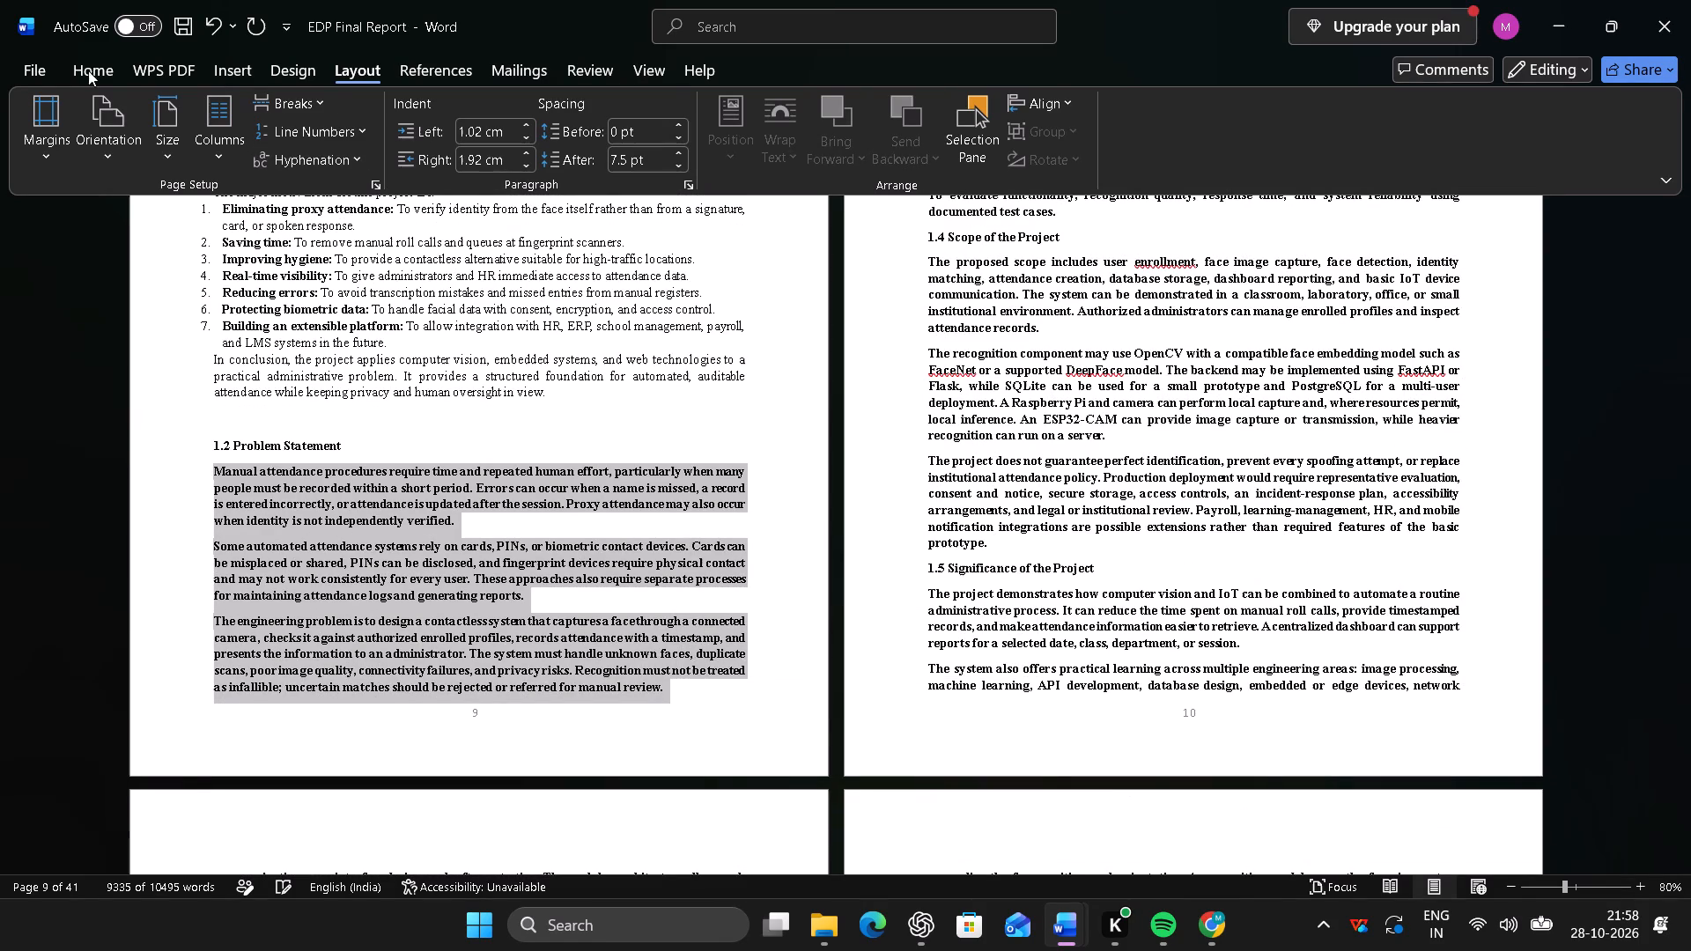
pyautogui.click(90, 77)
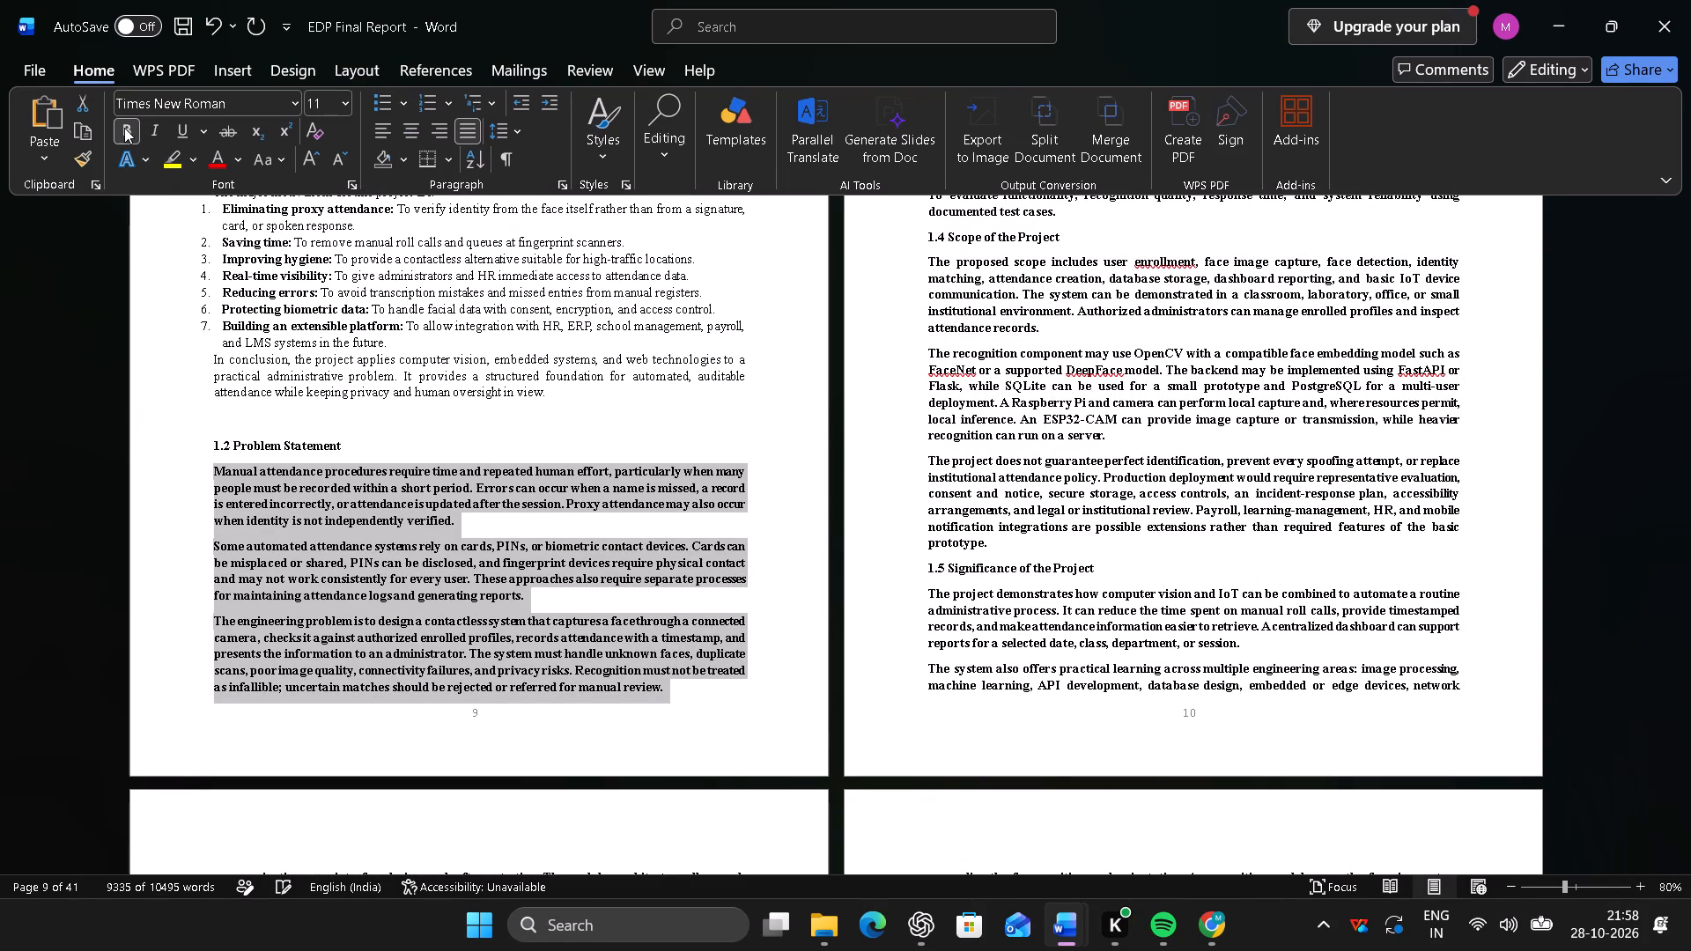
pyautogui.click(124, 128)
pyautogui.click(1090, 259)
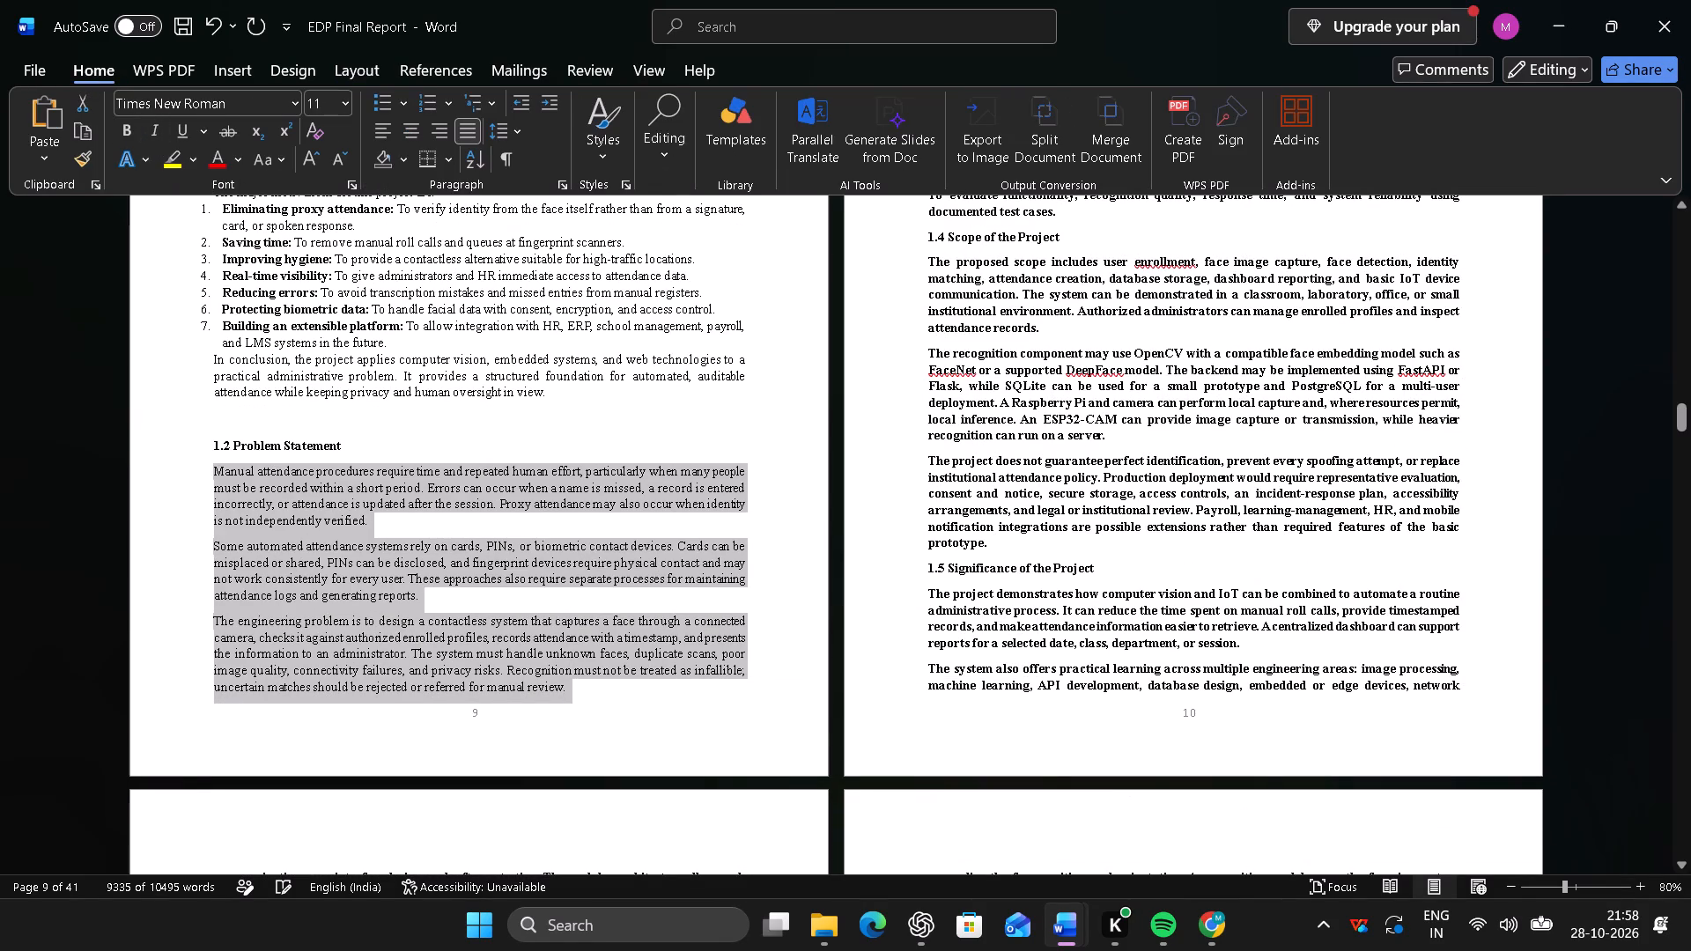
# Remove the bold formatting from all the objective lines under 1.3 Objectives of the Project.
pyautogui.scroll(4, 1090, 259)
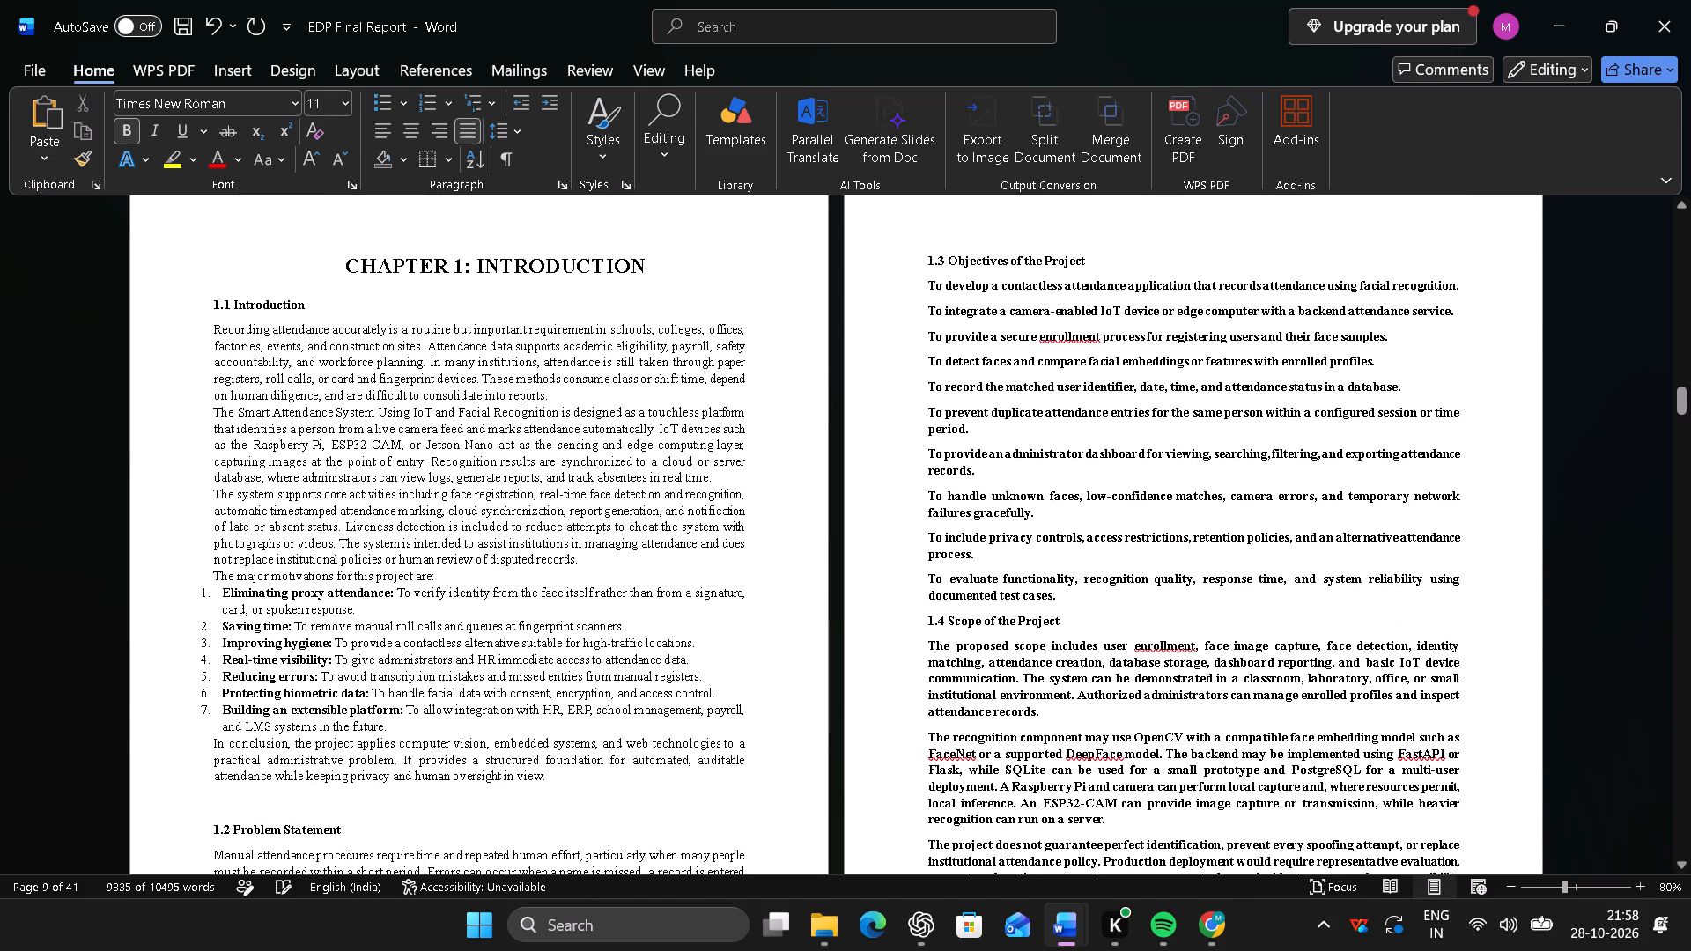
pyautogui.moveTo(925, 289); pyautogui.dragTo(1015, 491)
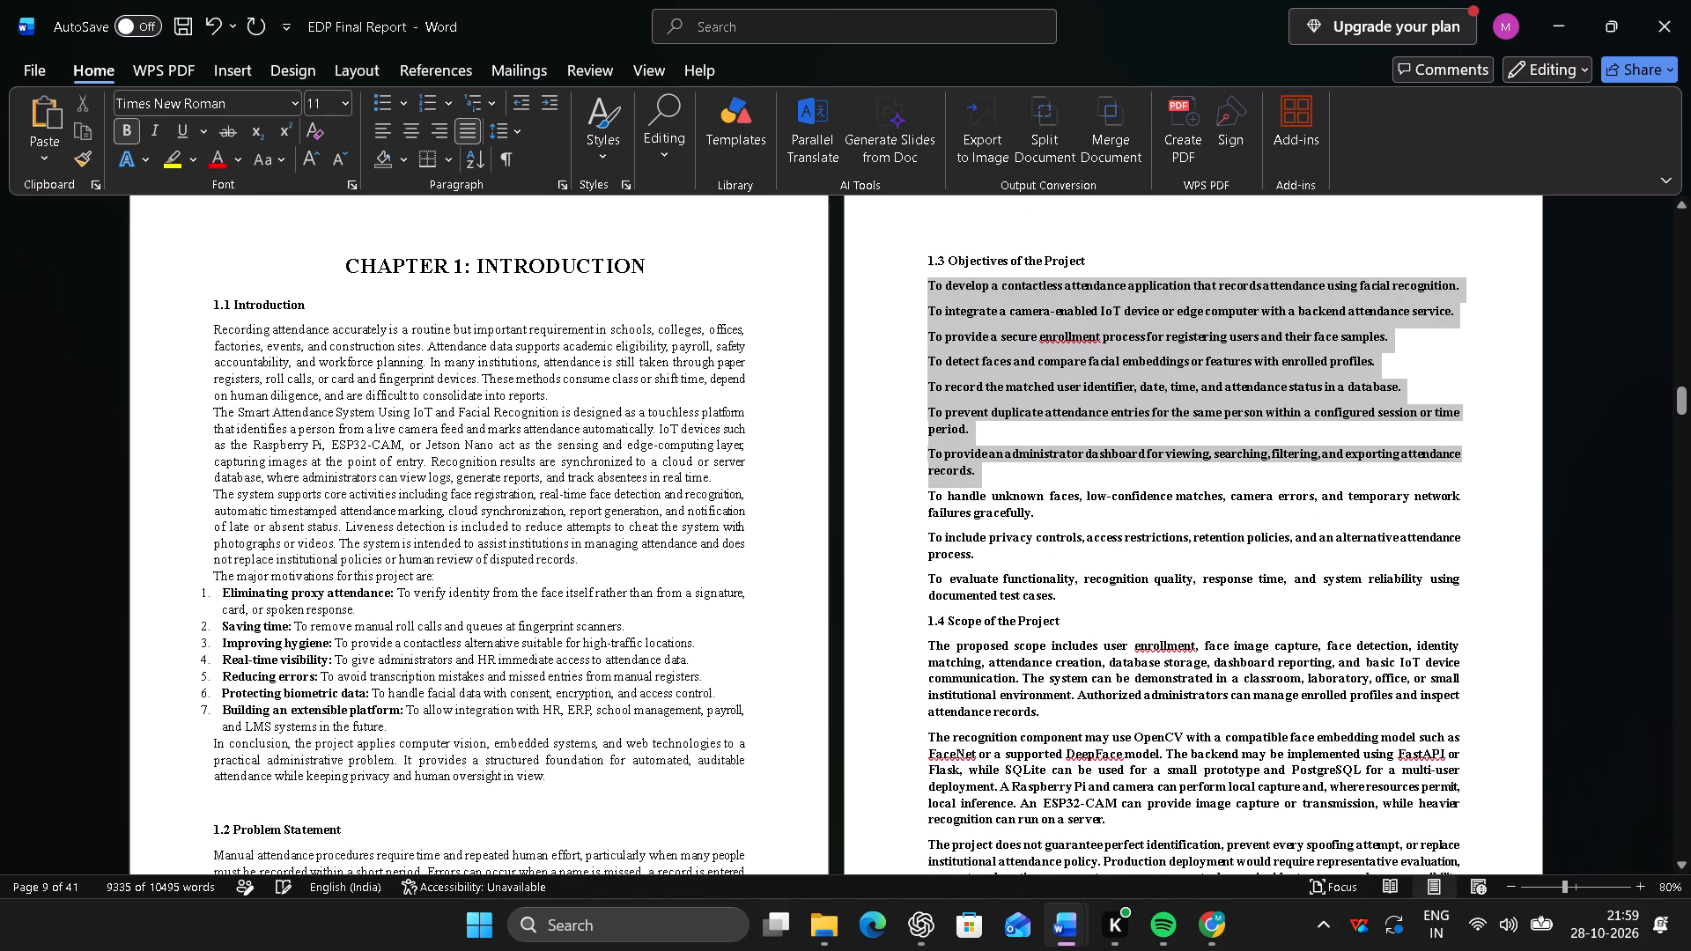
pyautogui.moveTo(1015, 491); pyautogui.dragTo(1064, 603)
pyautogui.click(1087, 559)
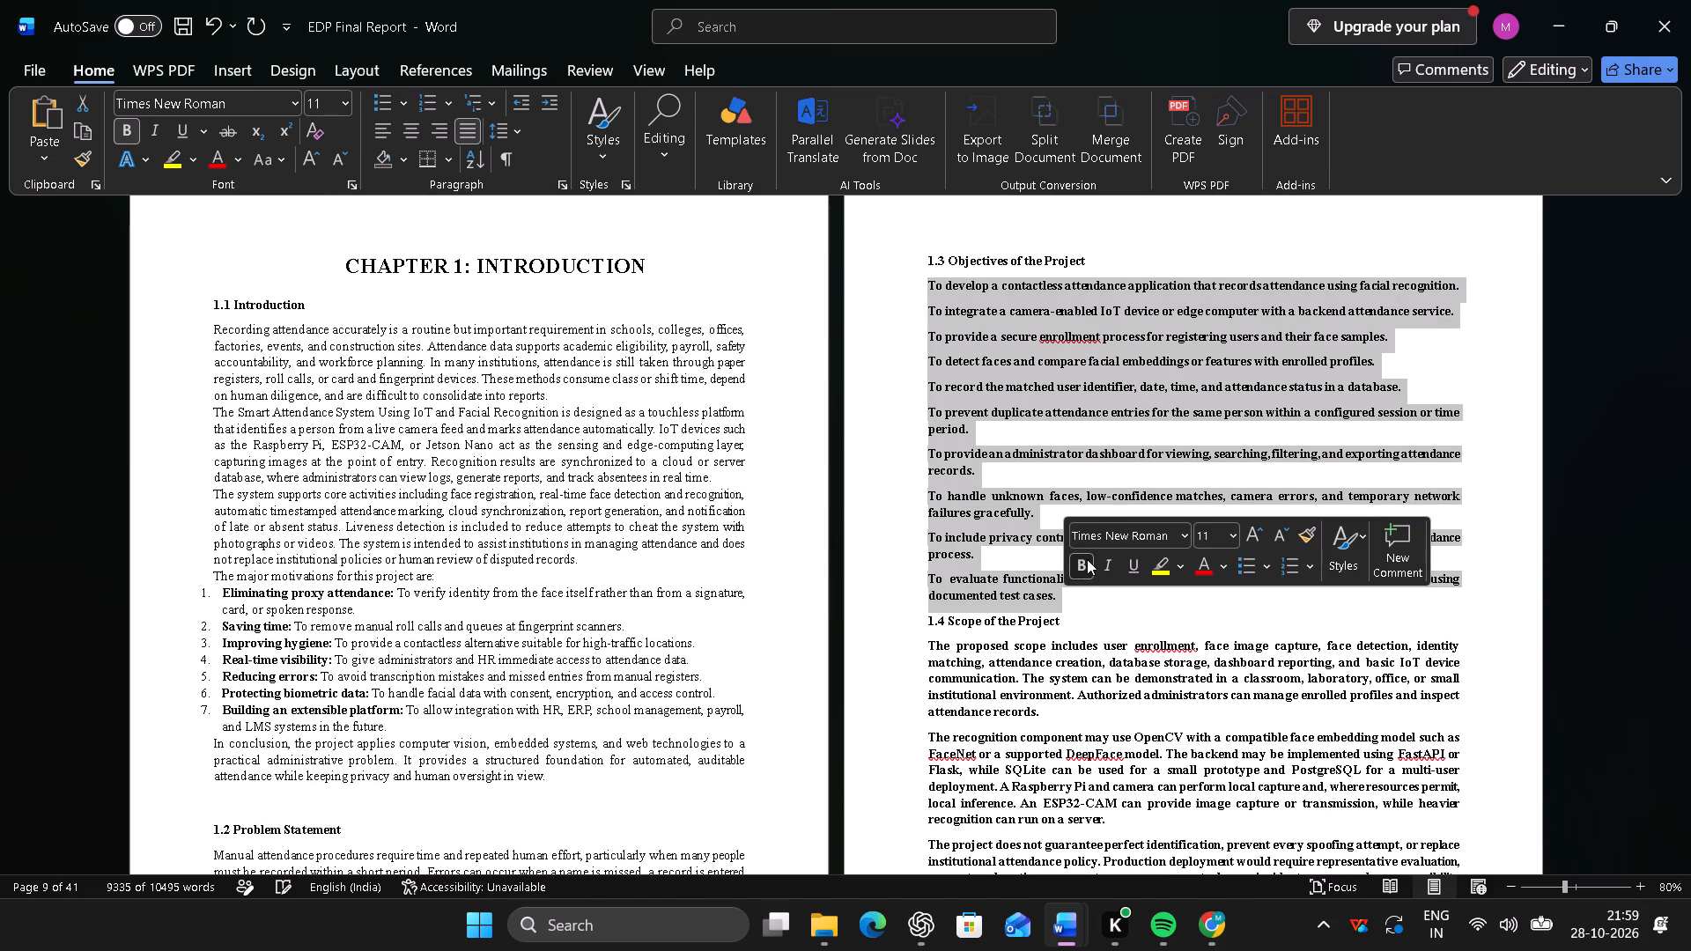
# Remove the bold formatting from the body paragraphs under 1.4 Scope of the Project.
pyautogui.scroll(-1, 1087, 559)
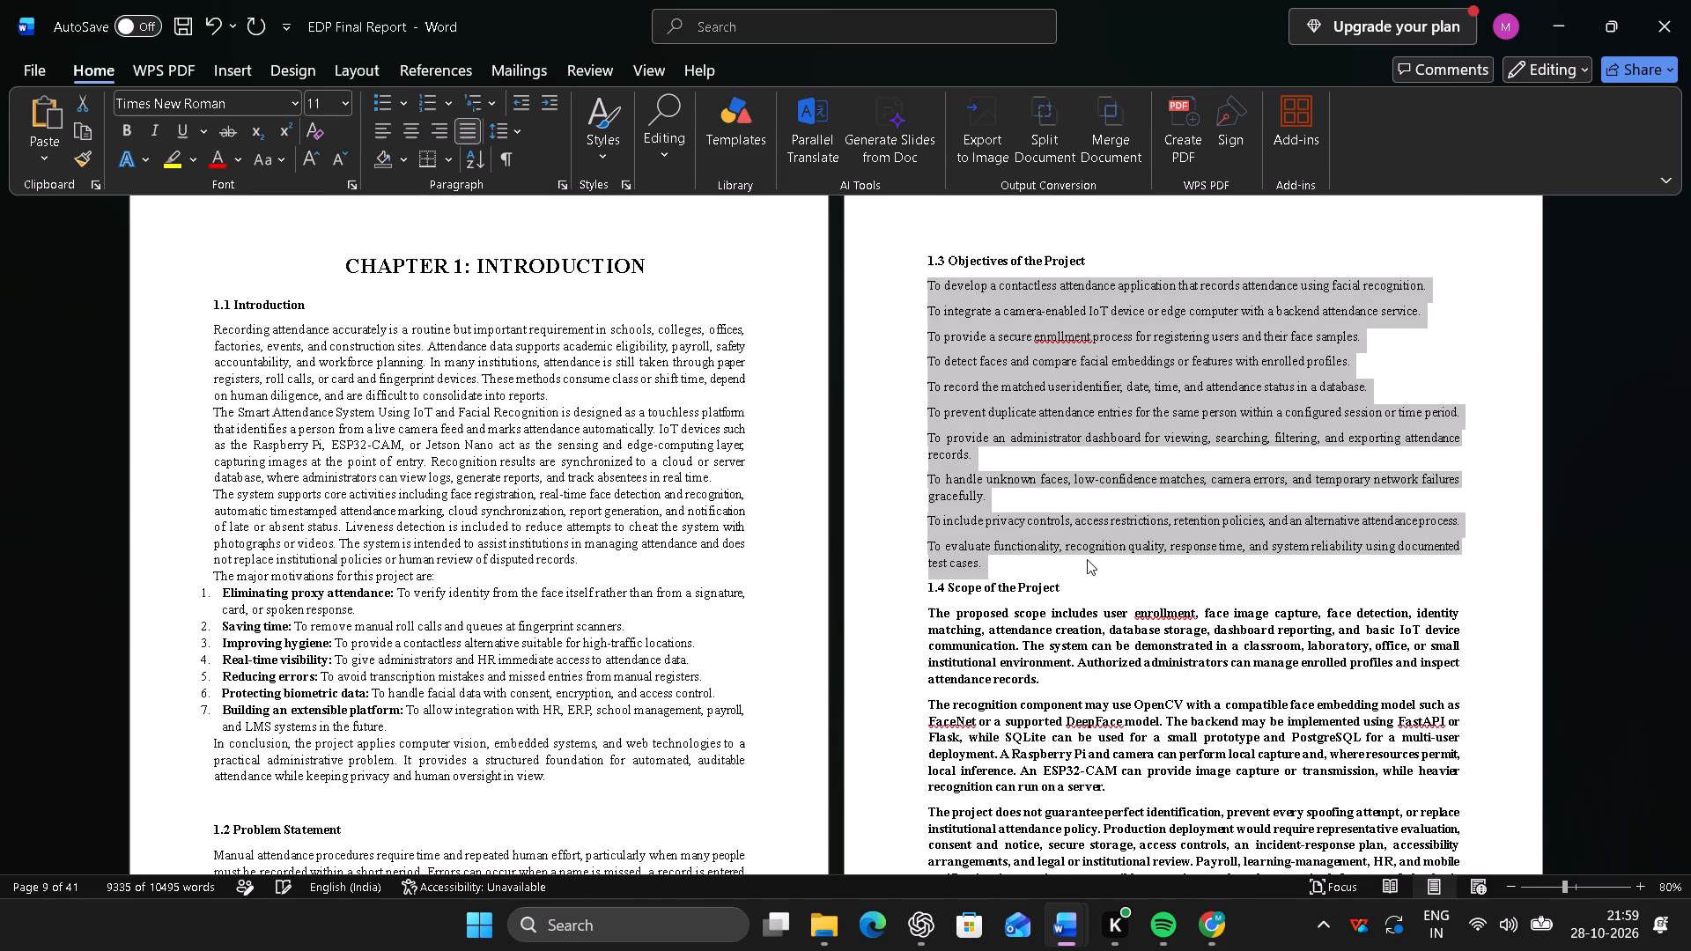
pyautogui.scroll(-1, 1087, 559)
pyautogui.click(1080, 572)
pyautogui.scroll(-1, 1080, 572)
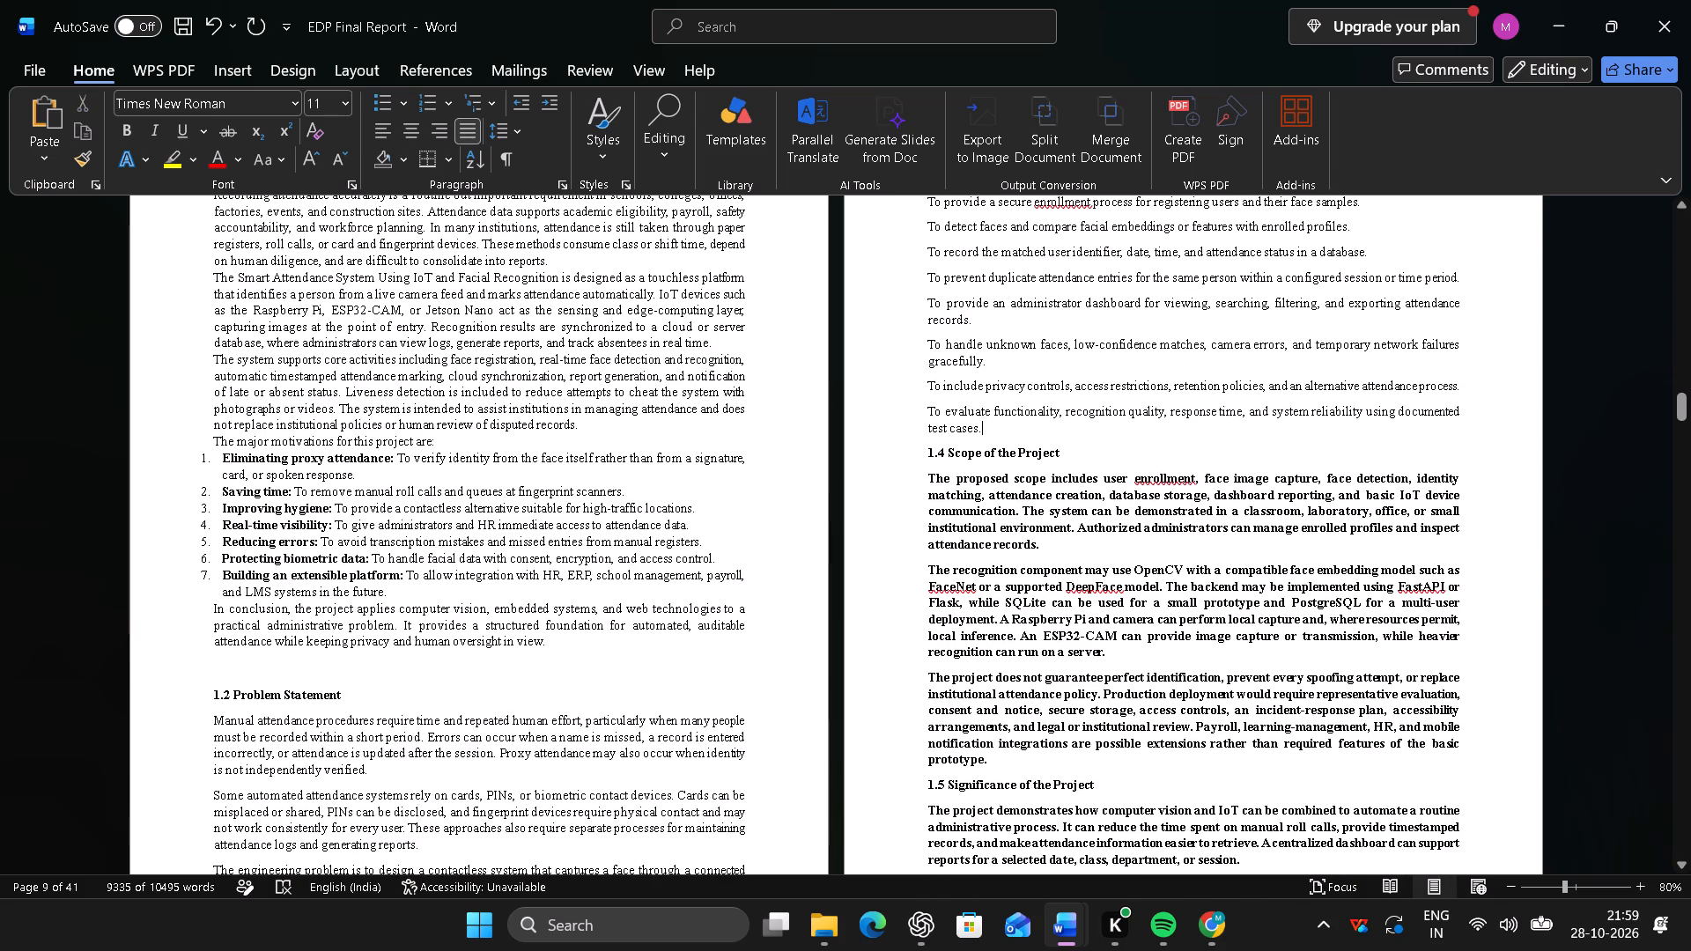
pyautogui.moveTo(923, 475); pyautogui.dragTo(998, 759)
pyautogui.click(1014, 713)
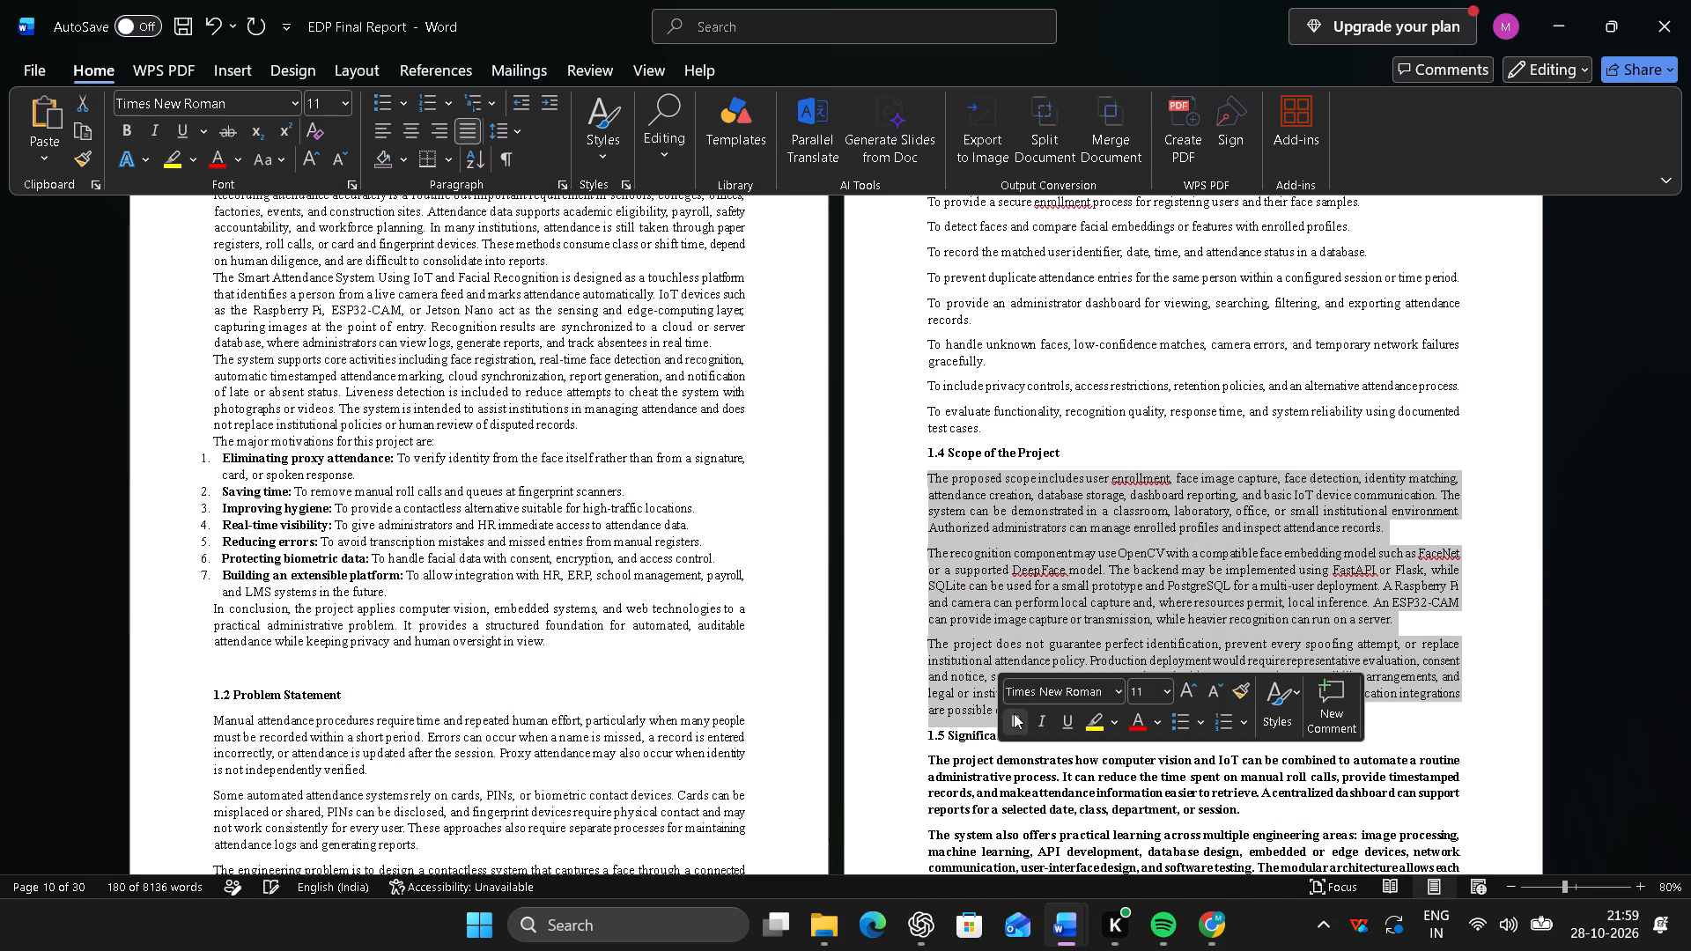
# Remove the bold formatting from the body paragraphs under 1.5 Significance of the Project, including the part continuing on the following page.
pyautogui.scroll(-4, 1014, 713)
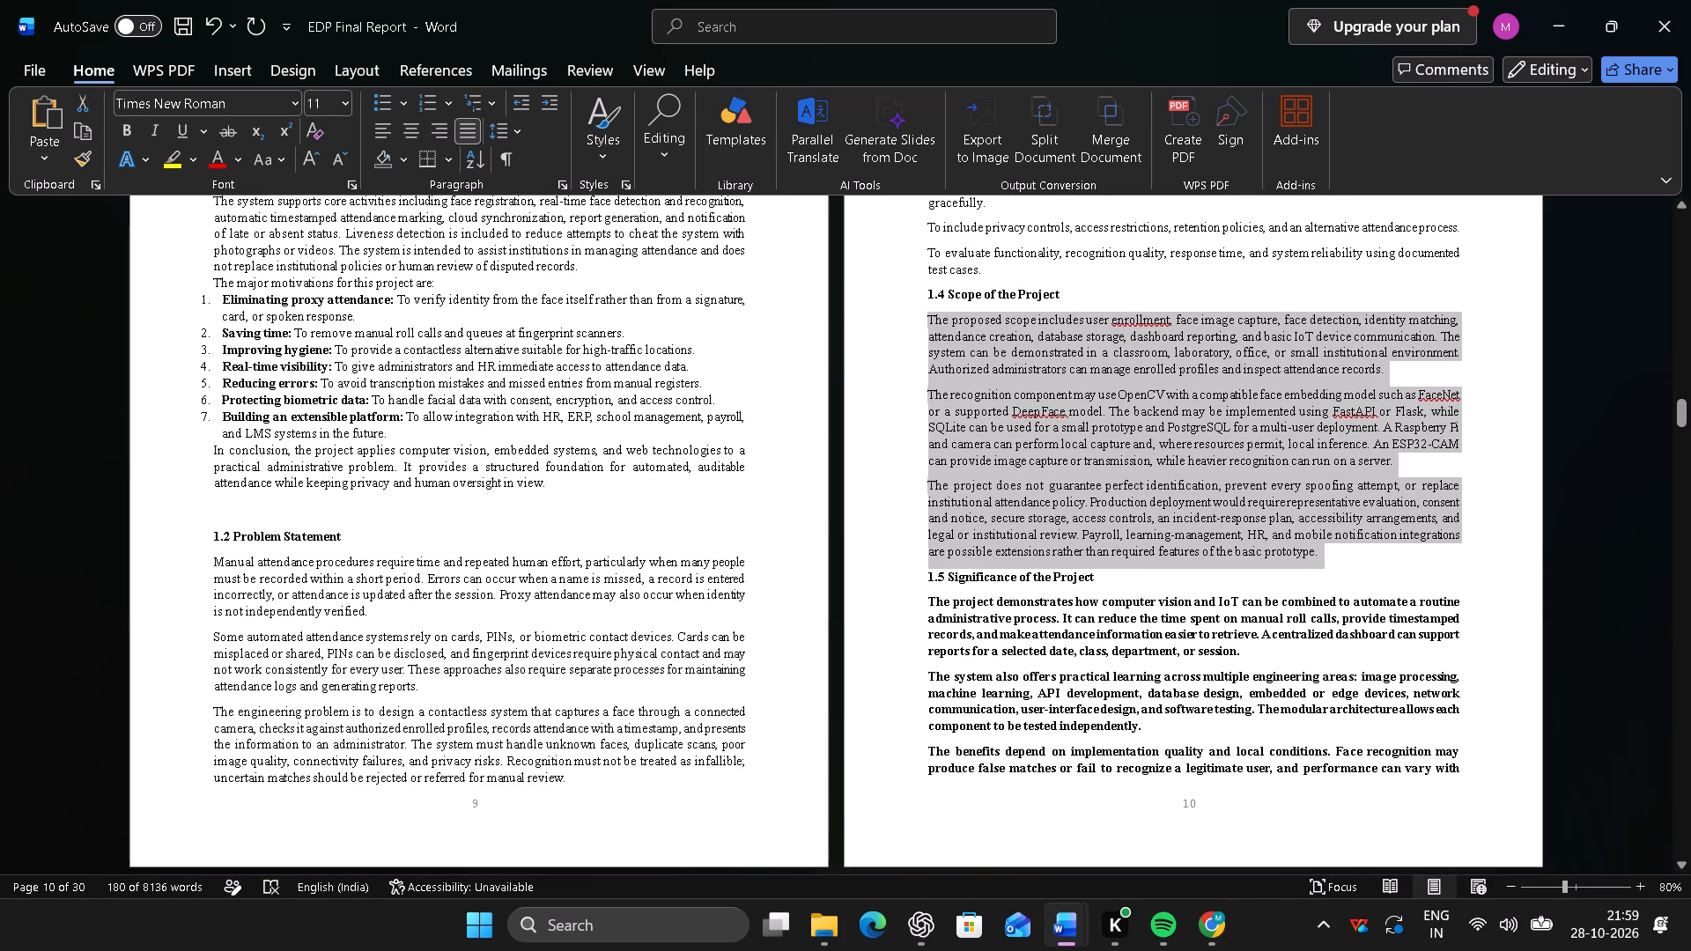
pyautogui.scroll(-1, 1014, 713)
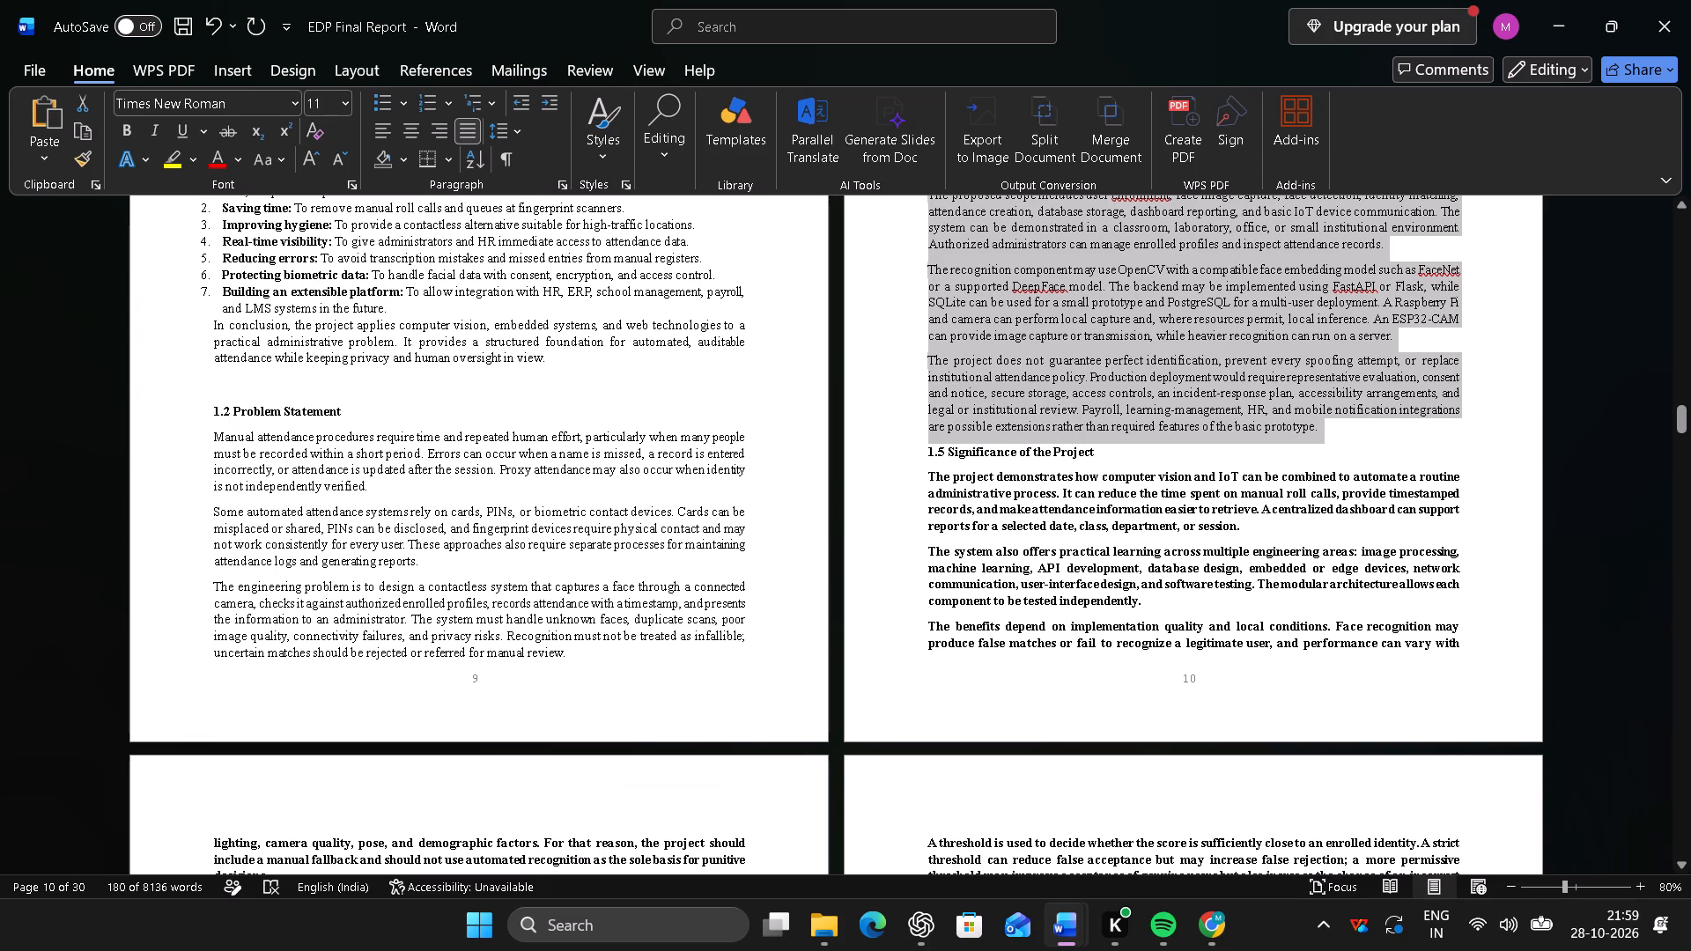
pyautogui.moveTo(924, 463); pyautogui.dragTo(748, 763)
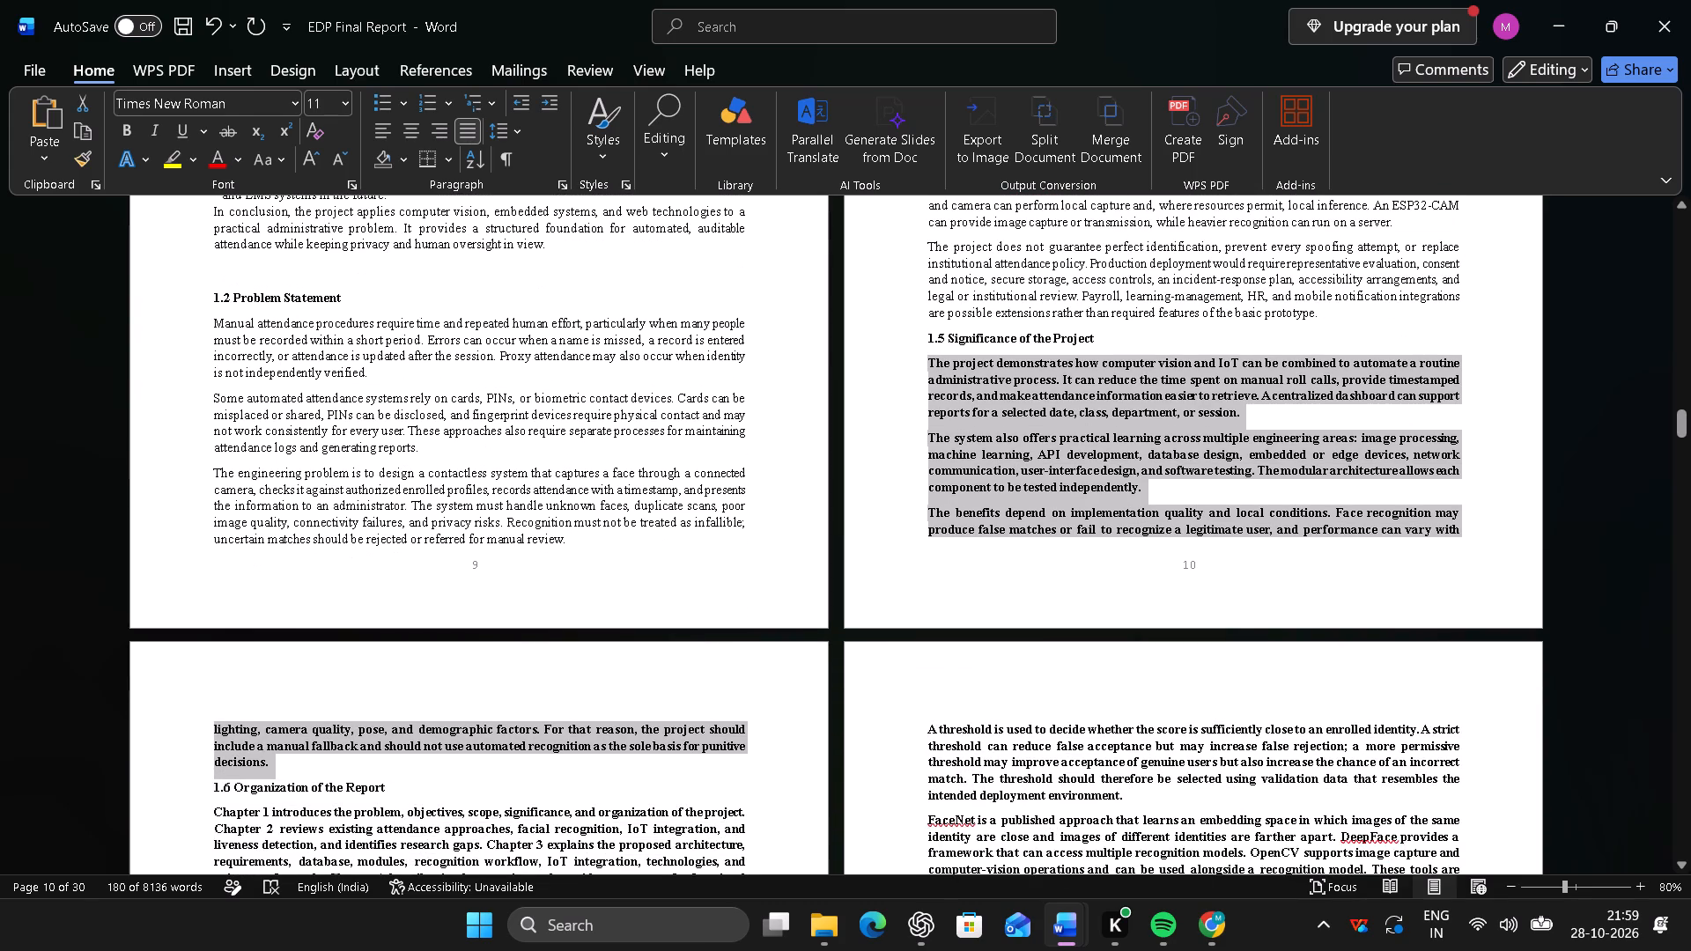
pyautogui.moveTo(748, 763); pyautogui.dragTo(722, 775)
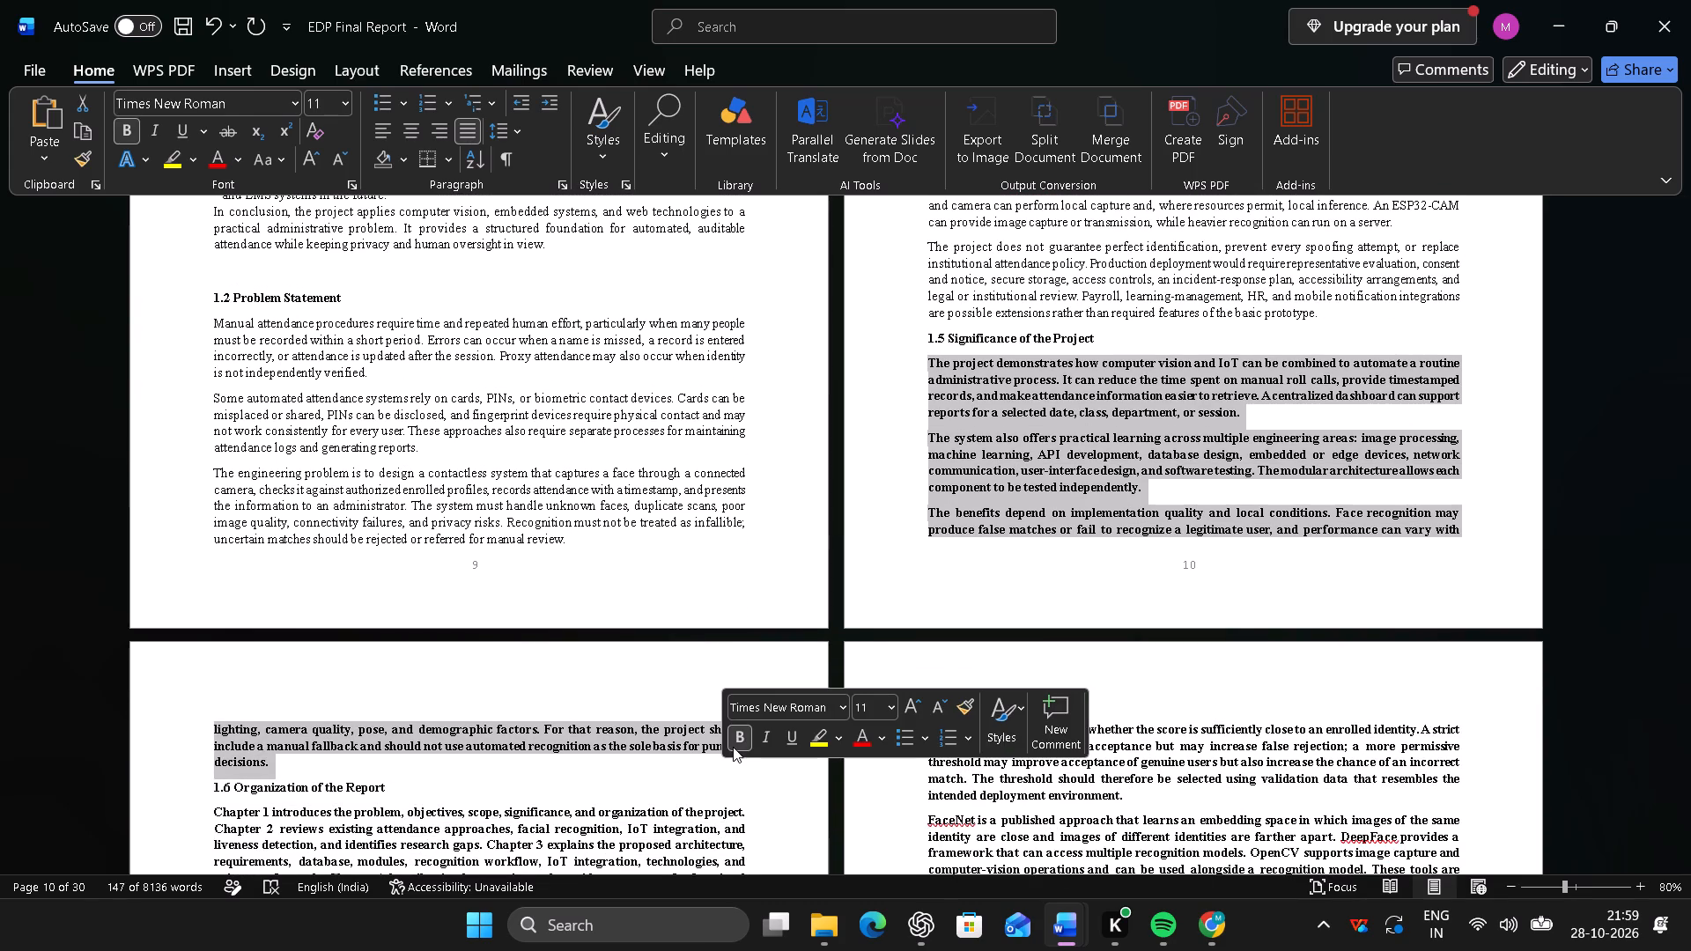
pyautogui.click(736, 741)
# Remove the bold formatting from the body paragraph under 1.6 Organization of the Report.
pyautogui.scroll(-1, 661, 752)
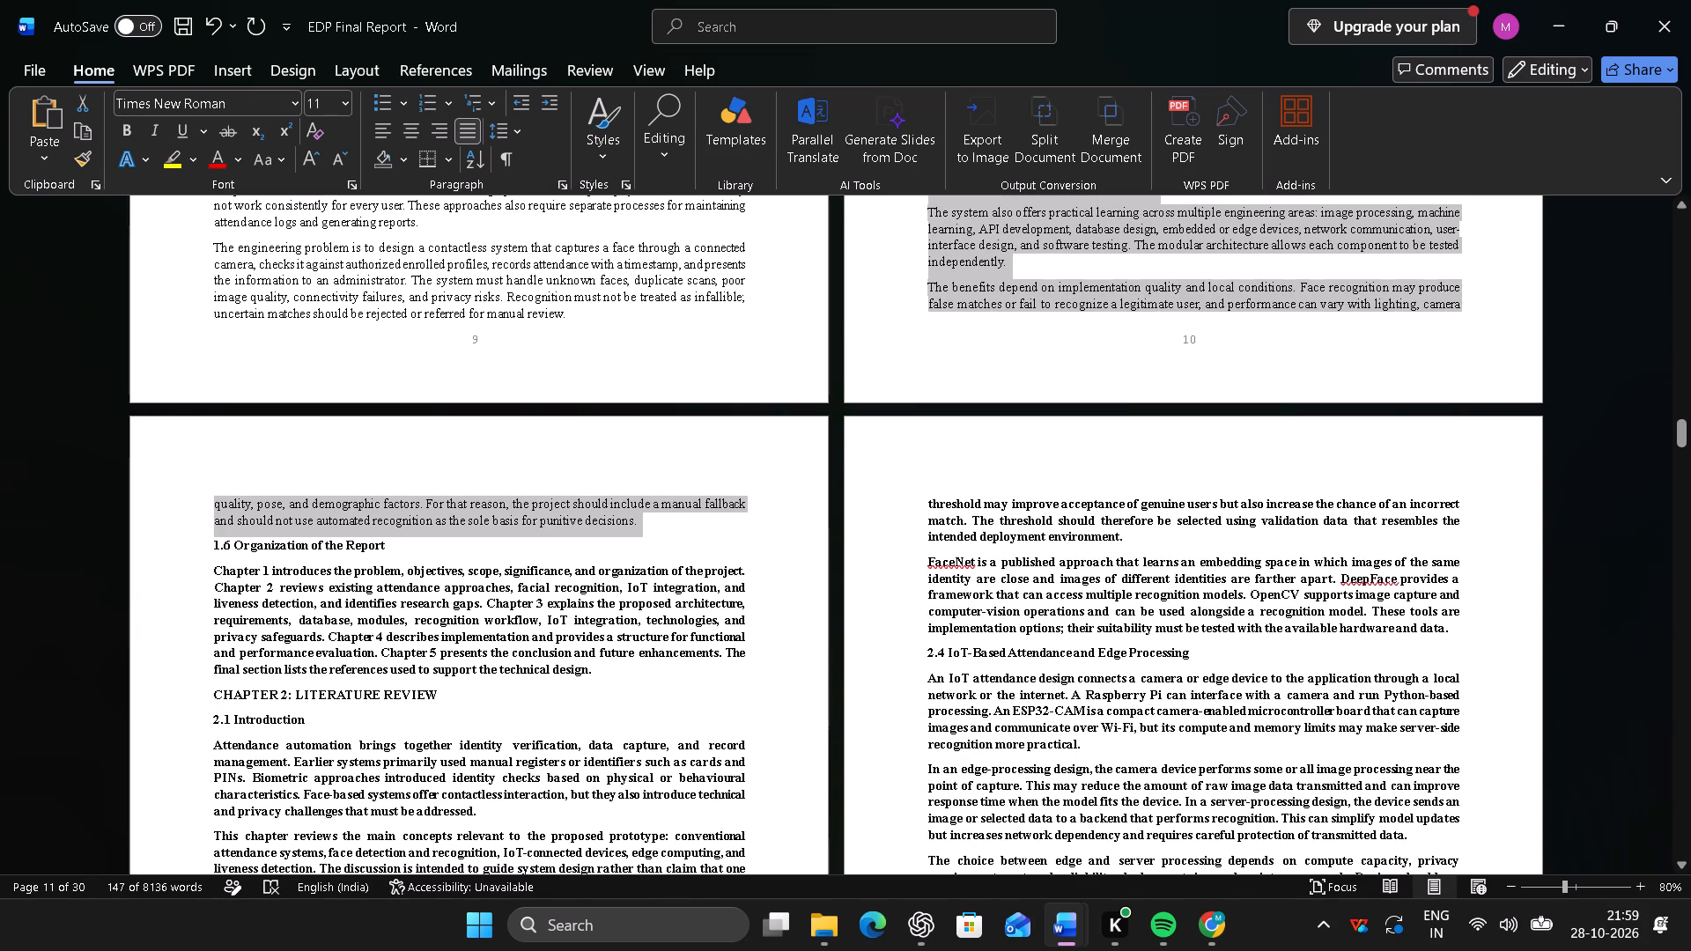
pyautogui.moveTo(211, 567); pyautogui.dragTo(596, 667)
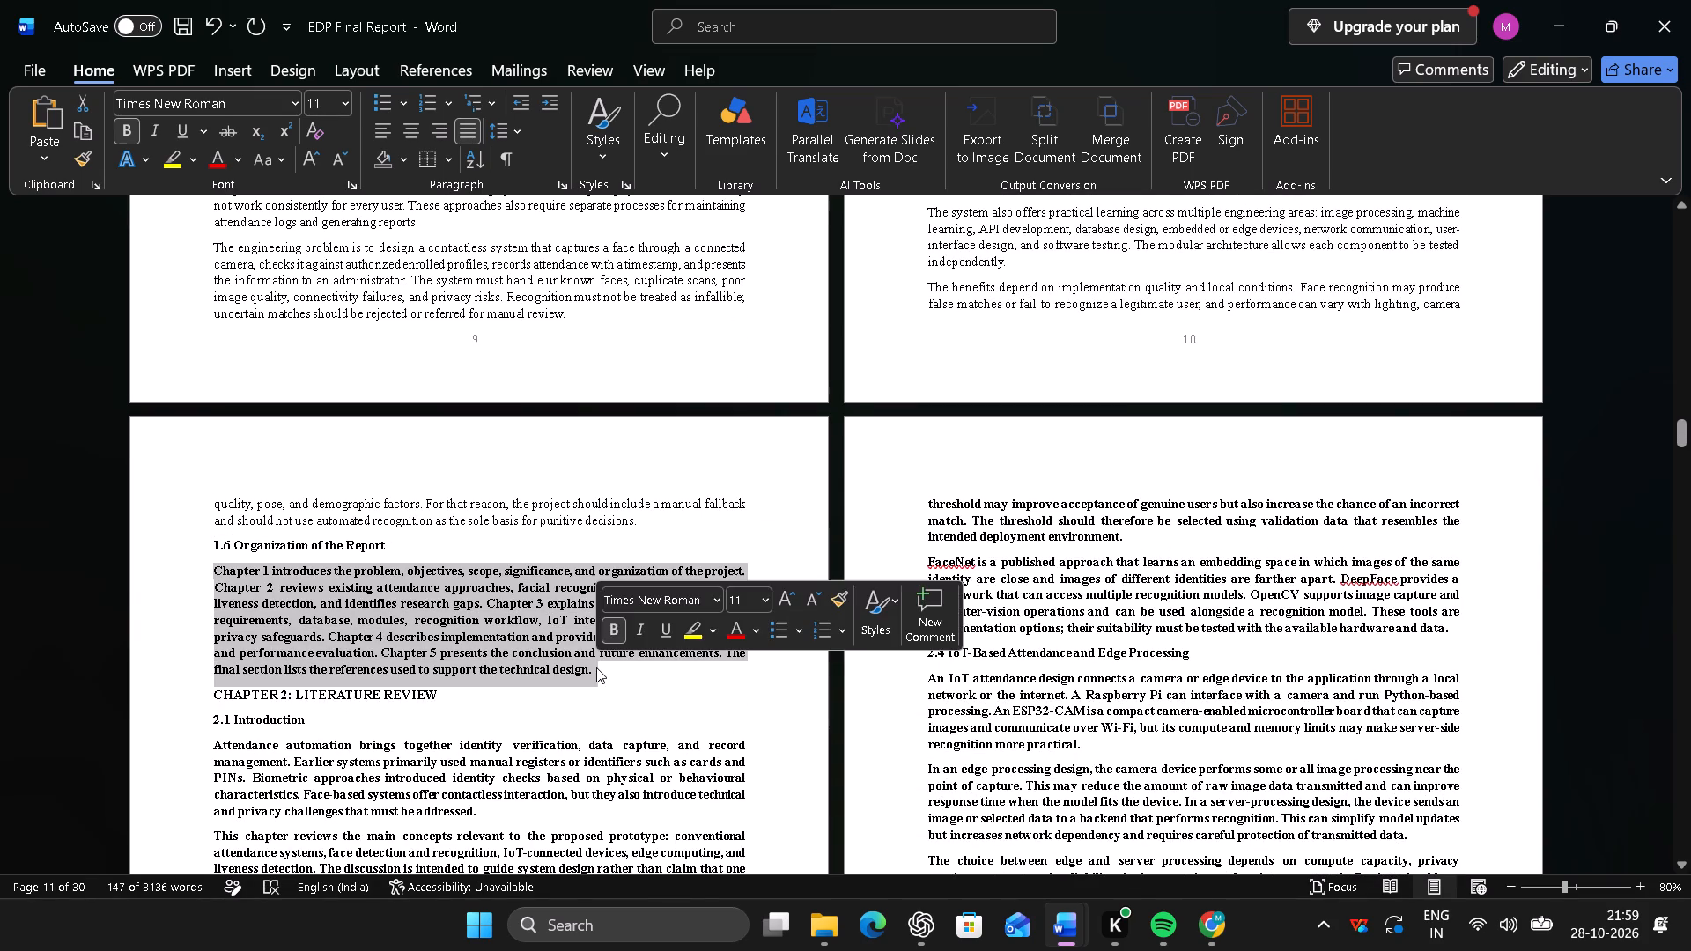
pyautogui.click(605, 627)
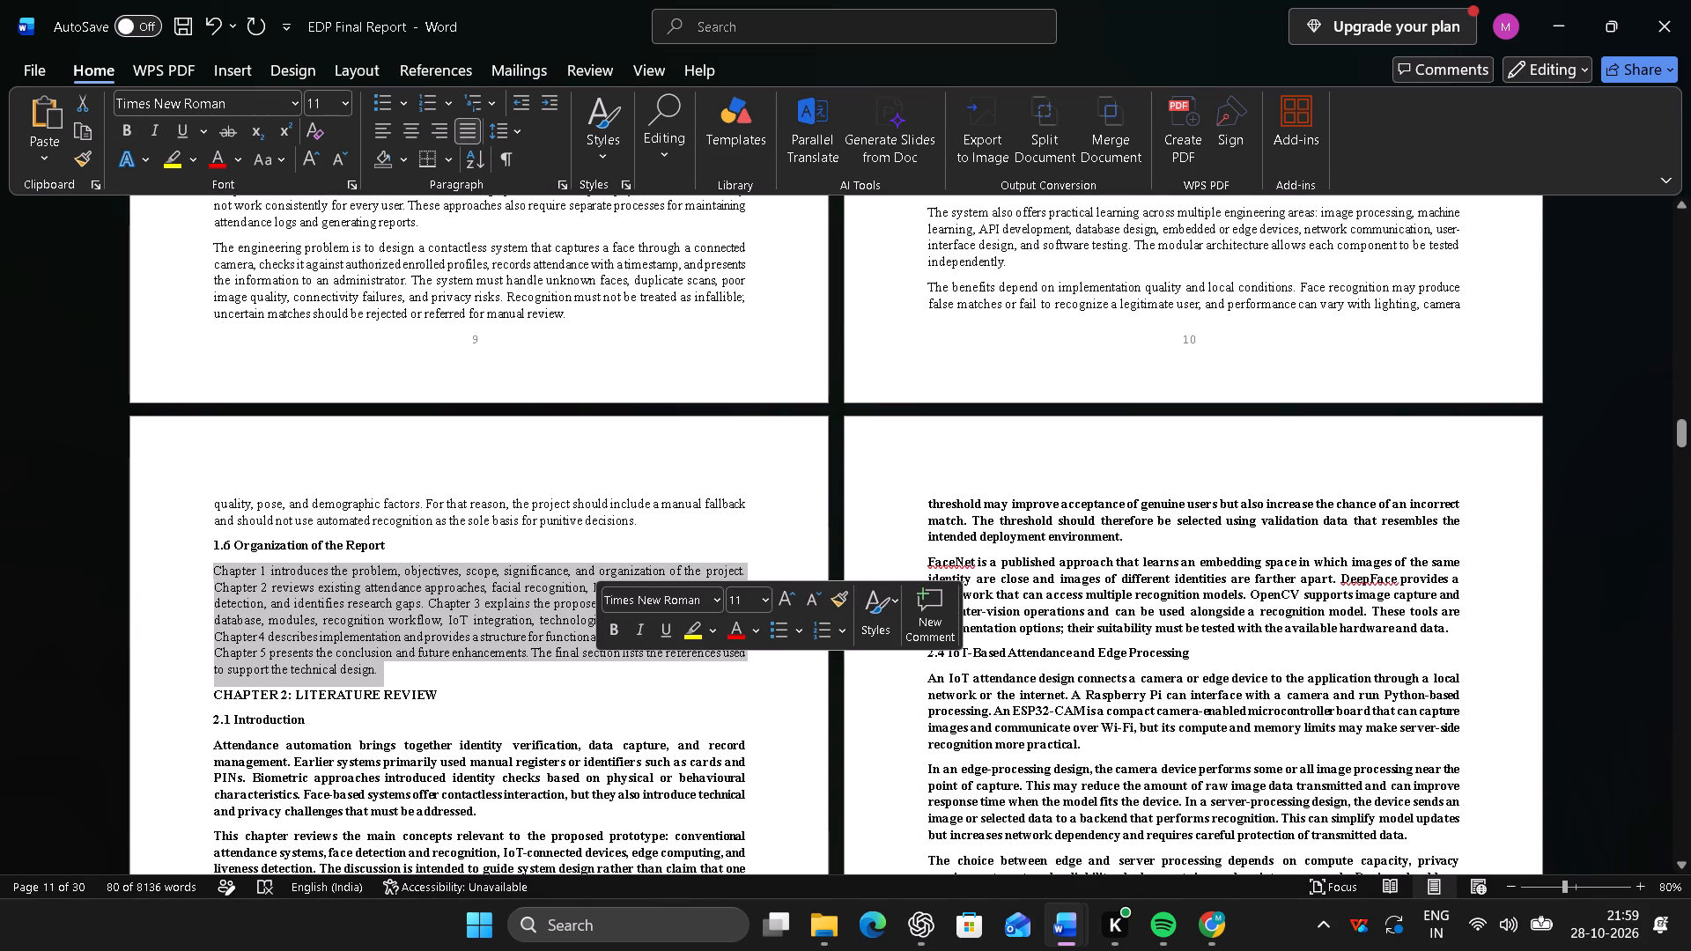
# Set the heading CHAPTER 2: LITERATURE REVIEW to 14 pt and indent it with tab spacing toward the centre of the line.
pyautogui.moveTo(209, 699); pyautogui.dragTo(419, 699)
pyautogui.click(585, 631)
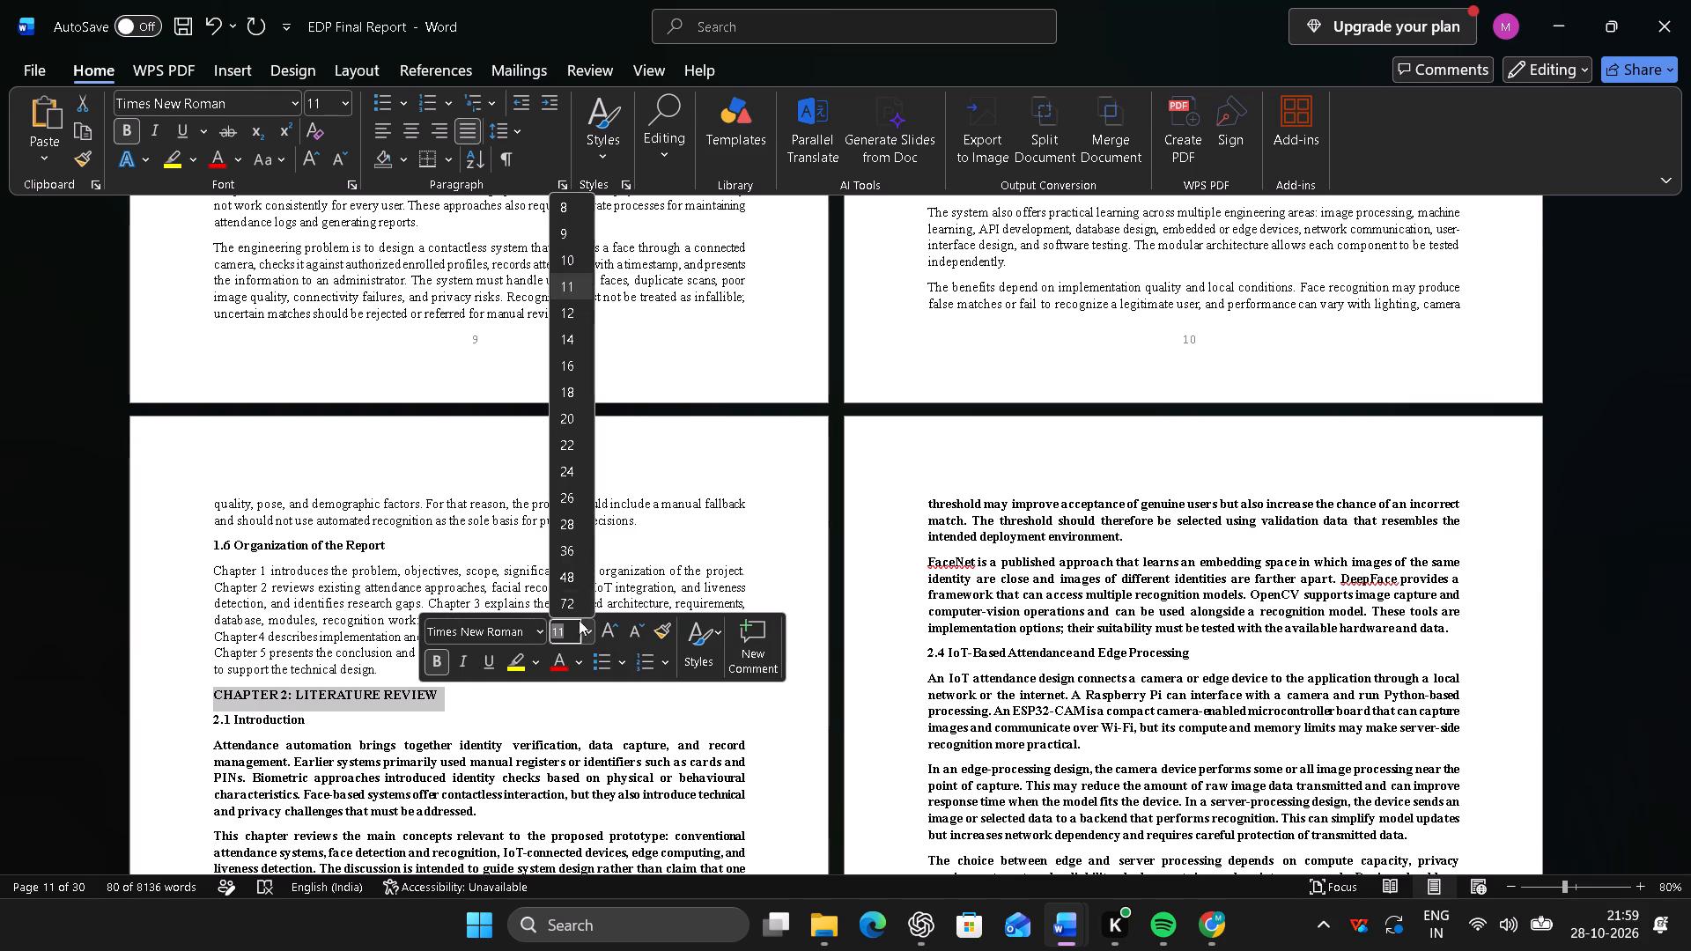
pyautogui.click(563, 335)
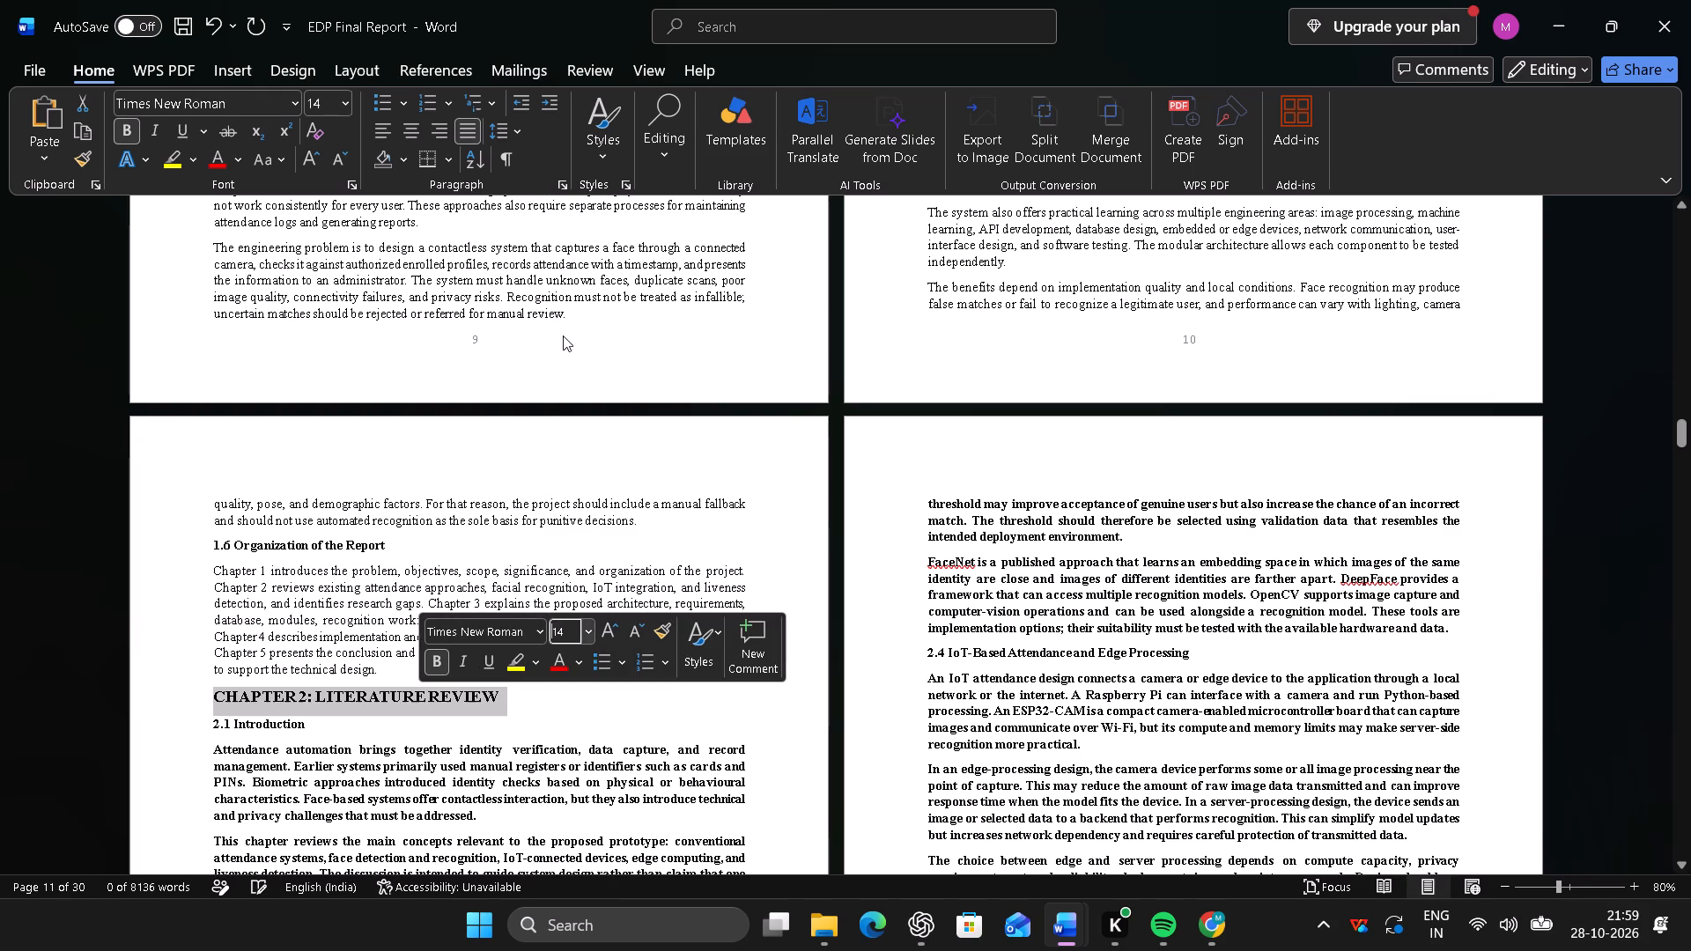
pyautogui.click(215, 696)
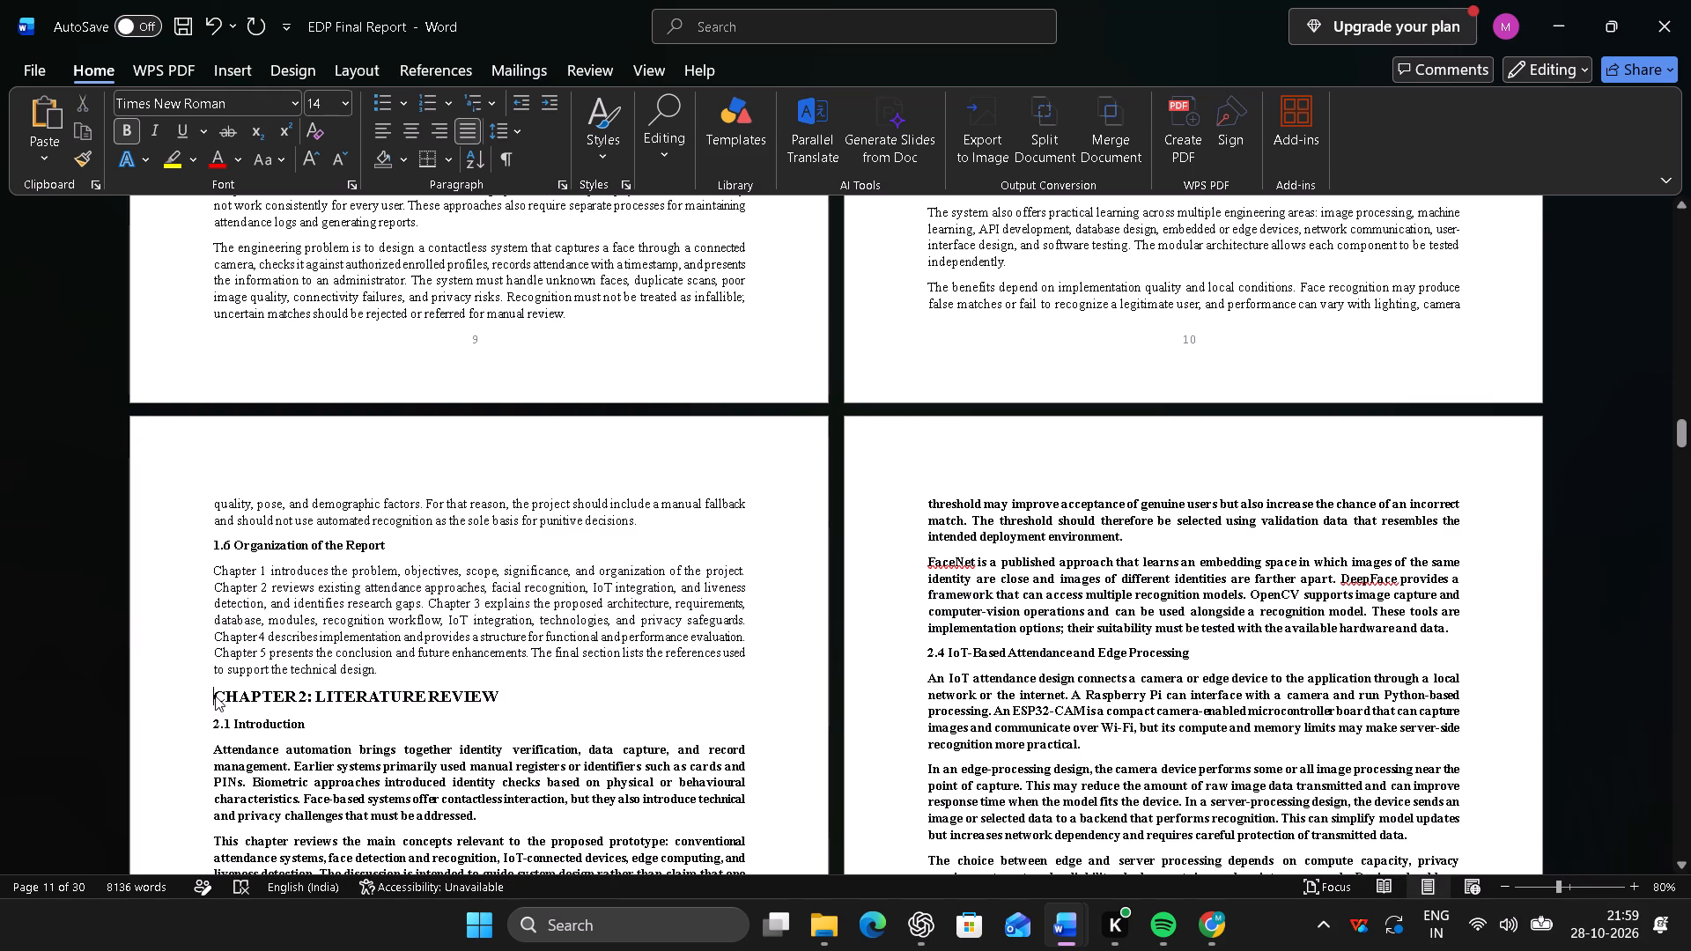
pyautogui.press('Tab')
pyautogui.press('Tab')
pyautogui.press('Tab')
pyautogui.press('Tab')
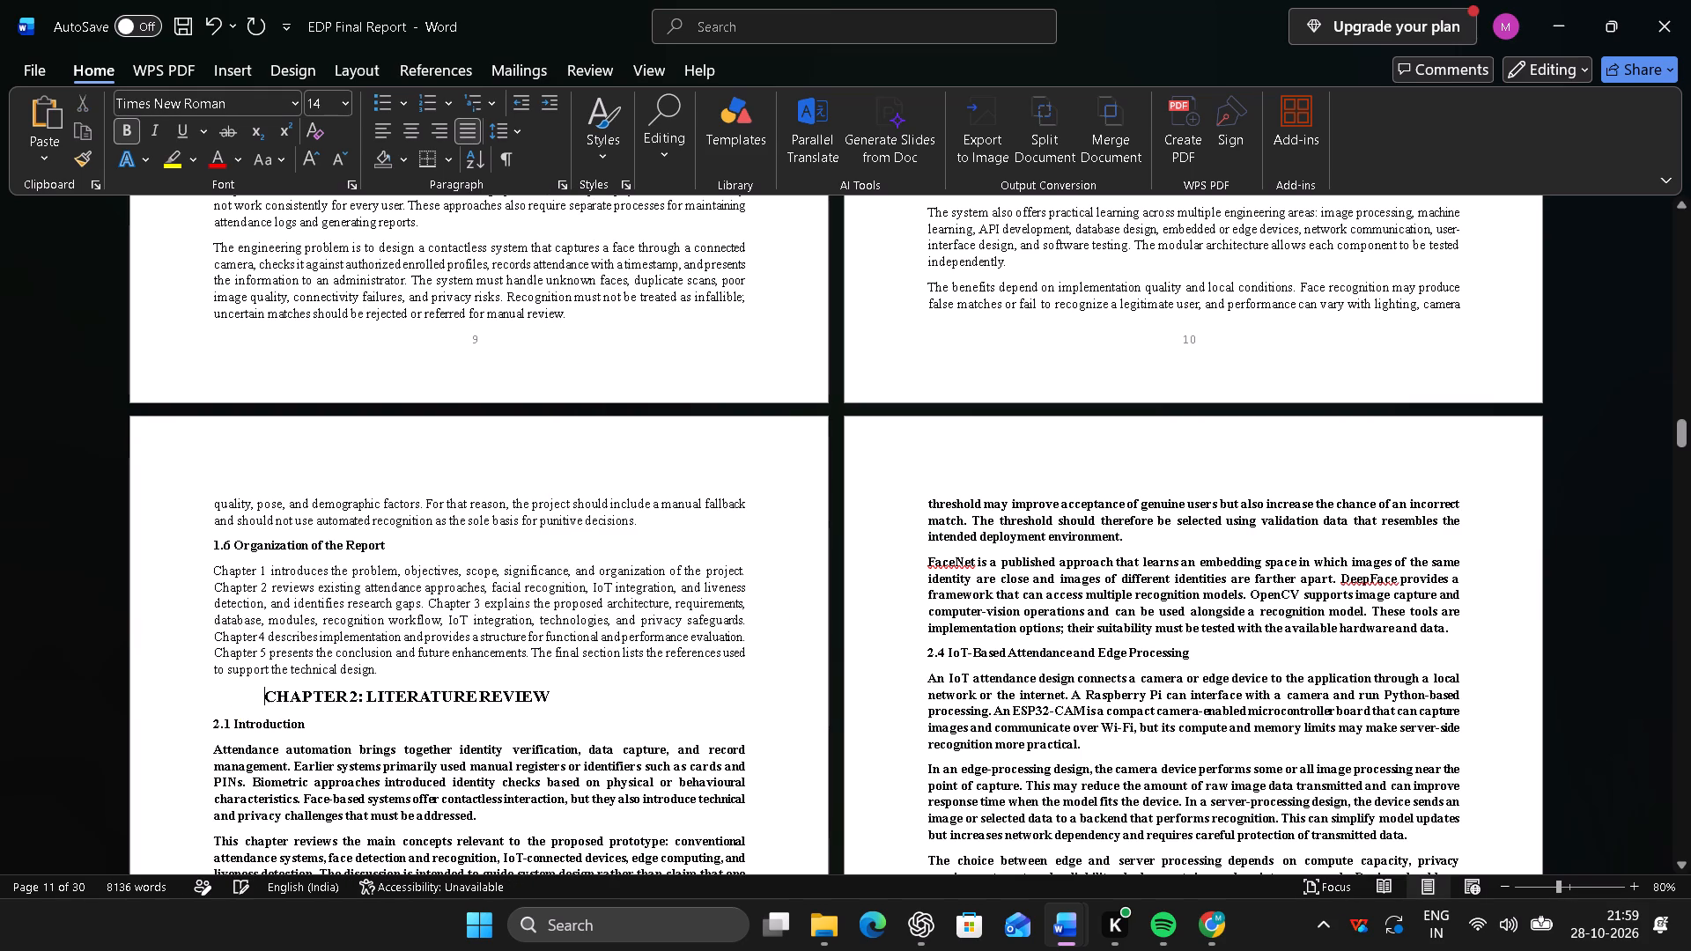
pyautogui.press('Tab')
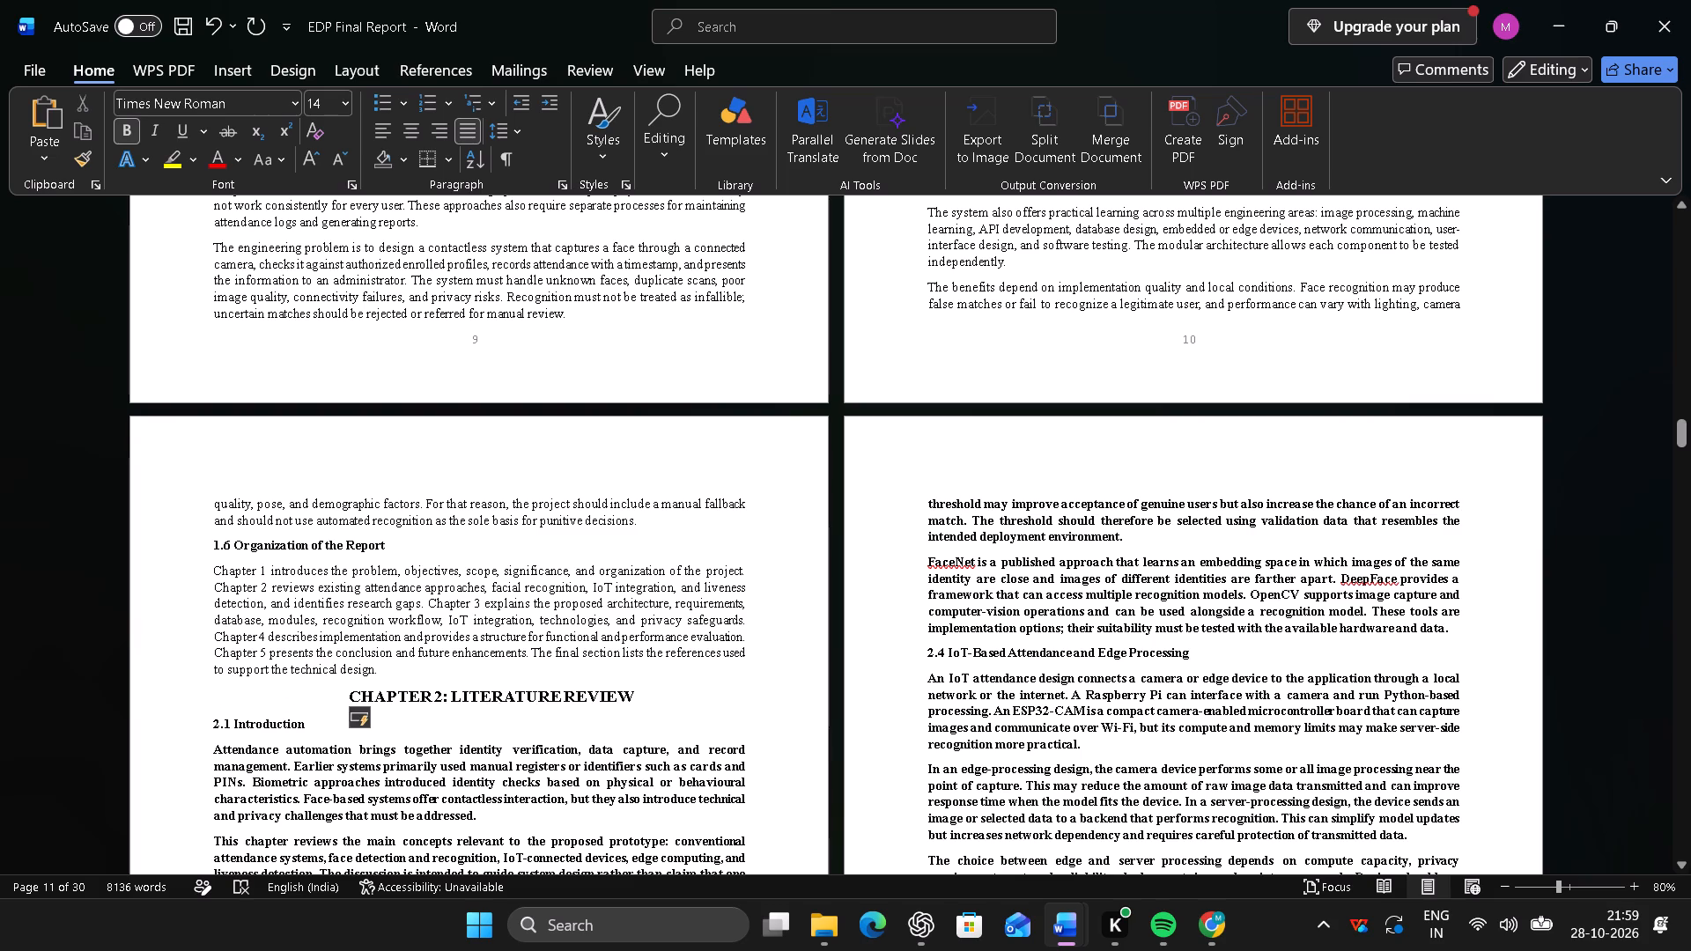
# Set the font size of the 2.1 Introduction heading to 12 pt.
pyautogui.moveTo(208, 728); pyautogui.dragTo(294, 724)
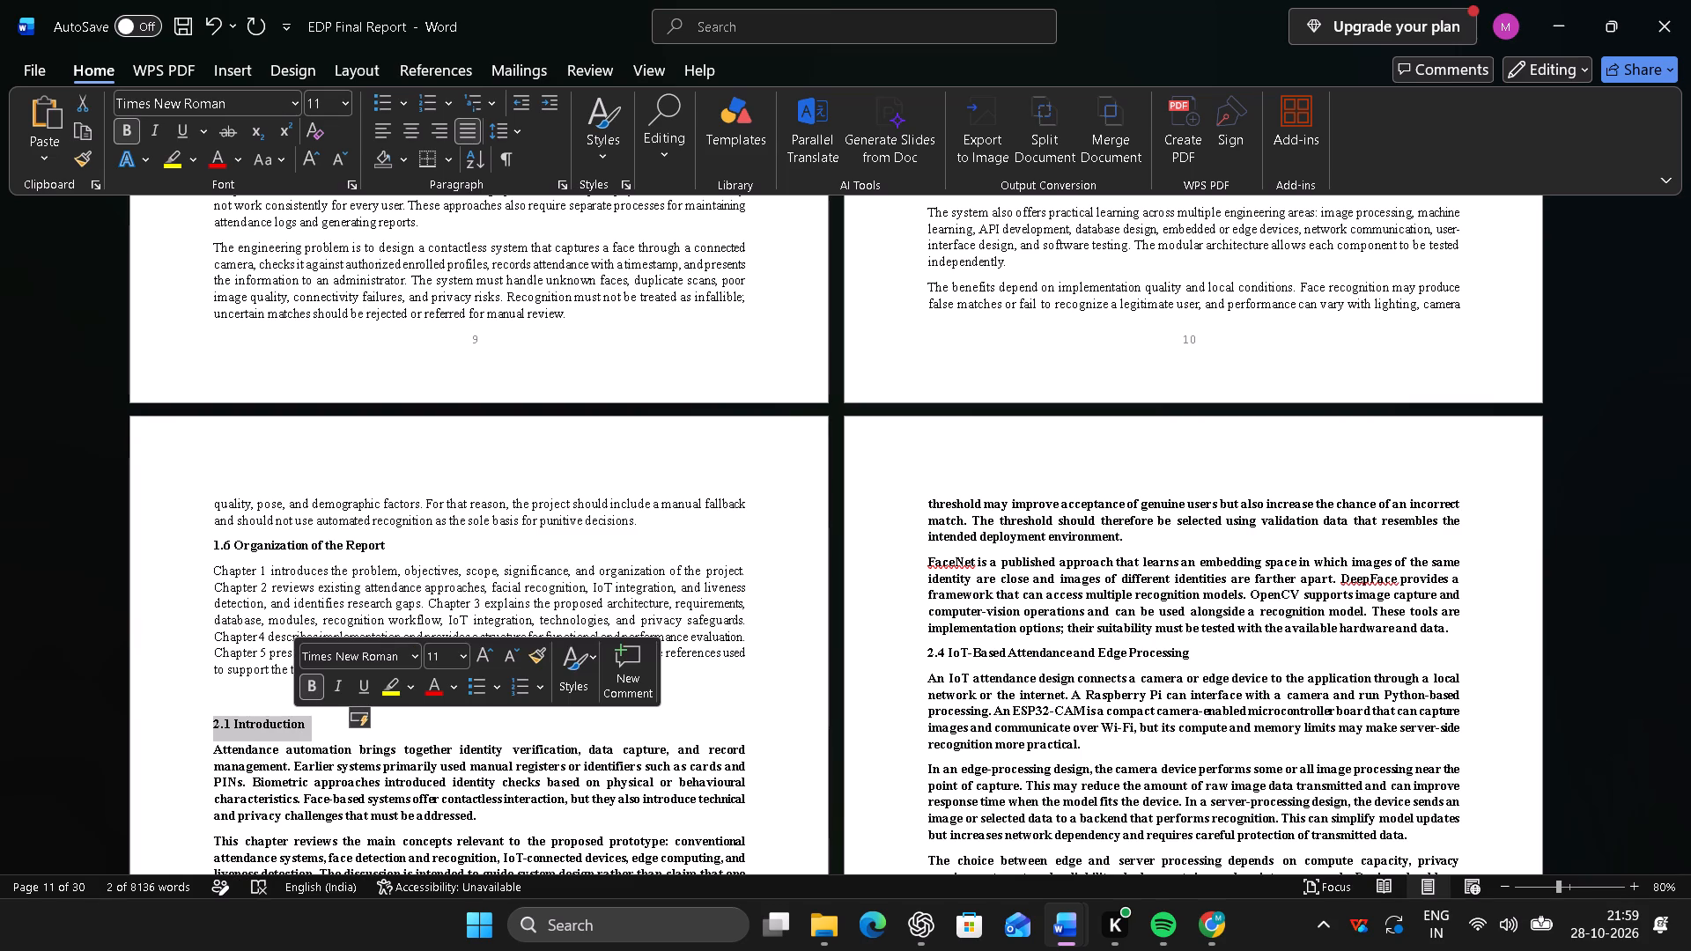
pyautogui.click(459, 656)
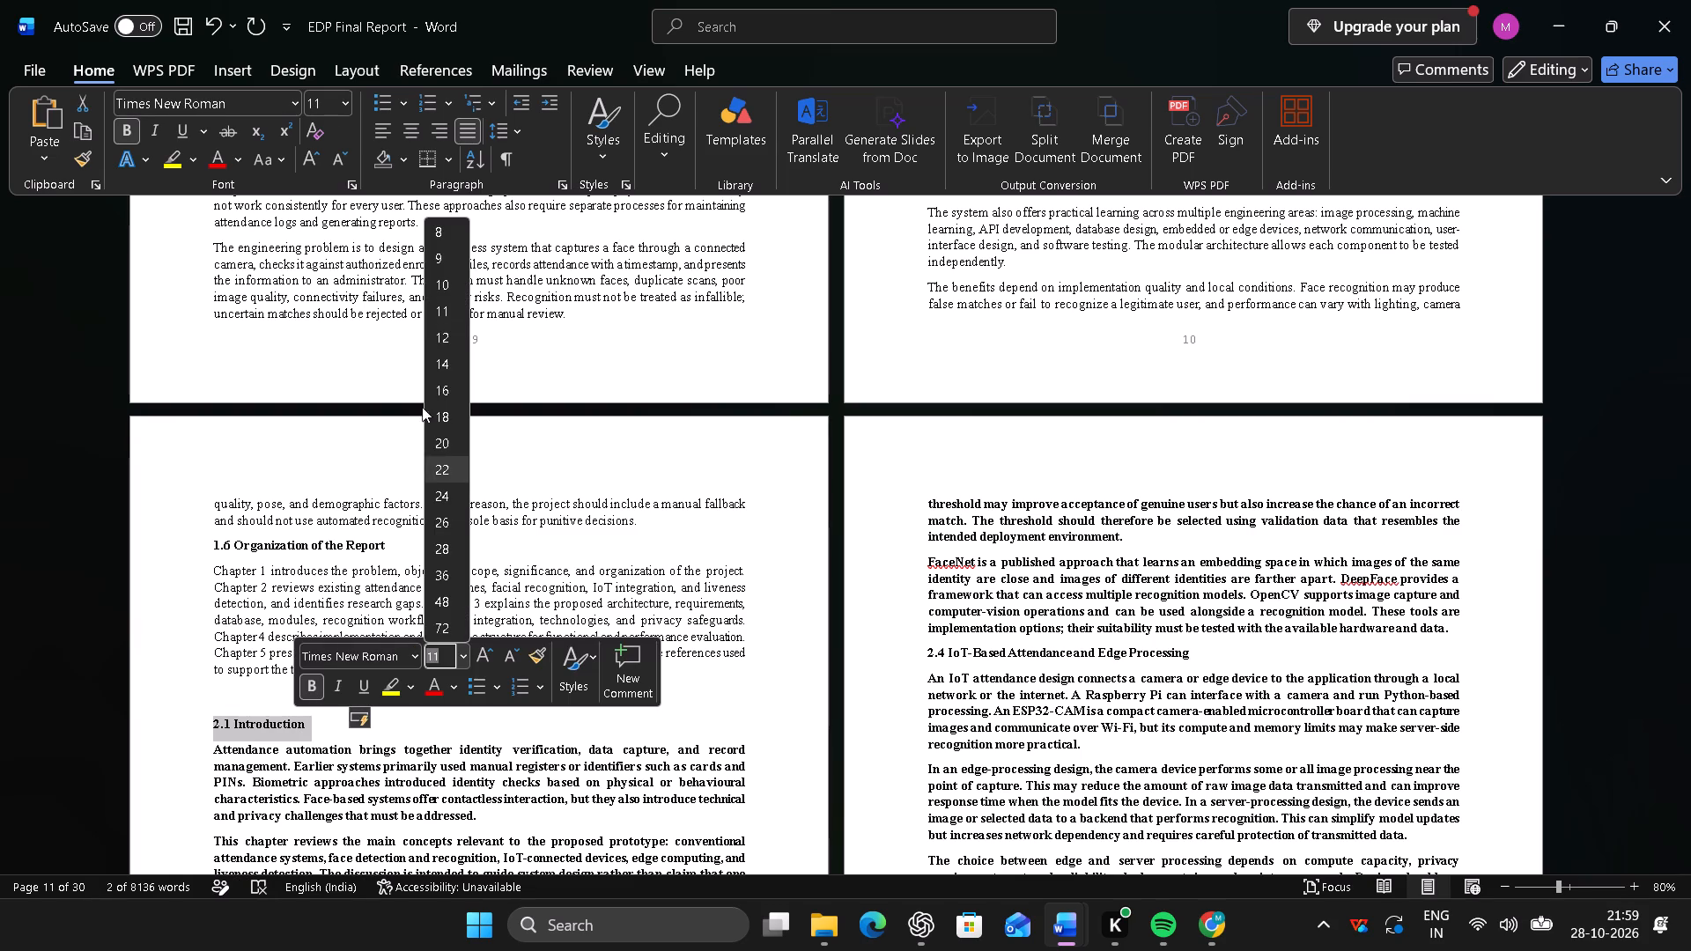
pyautogui.click(453, 333)
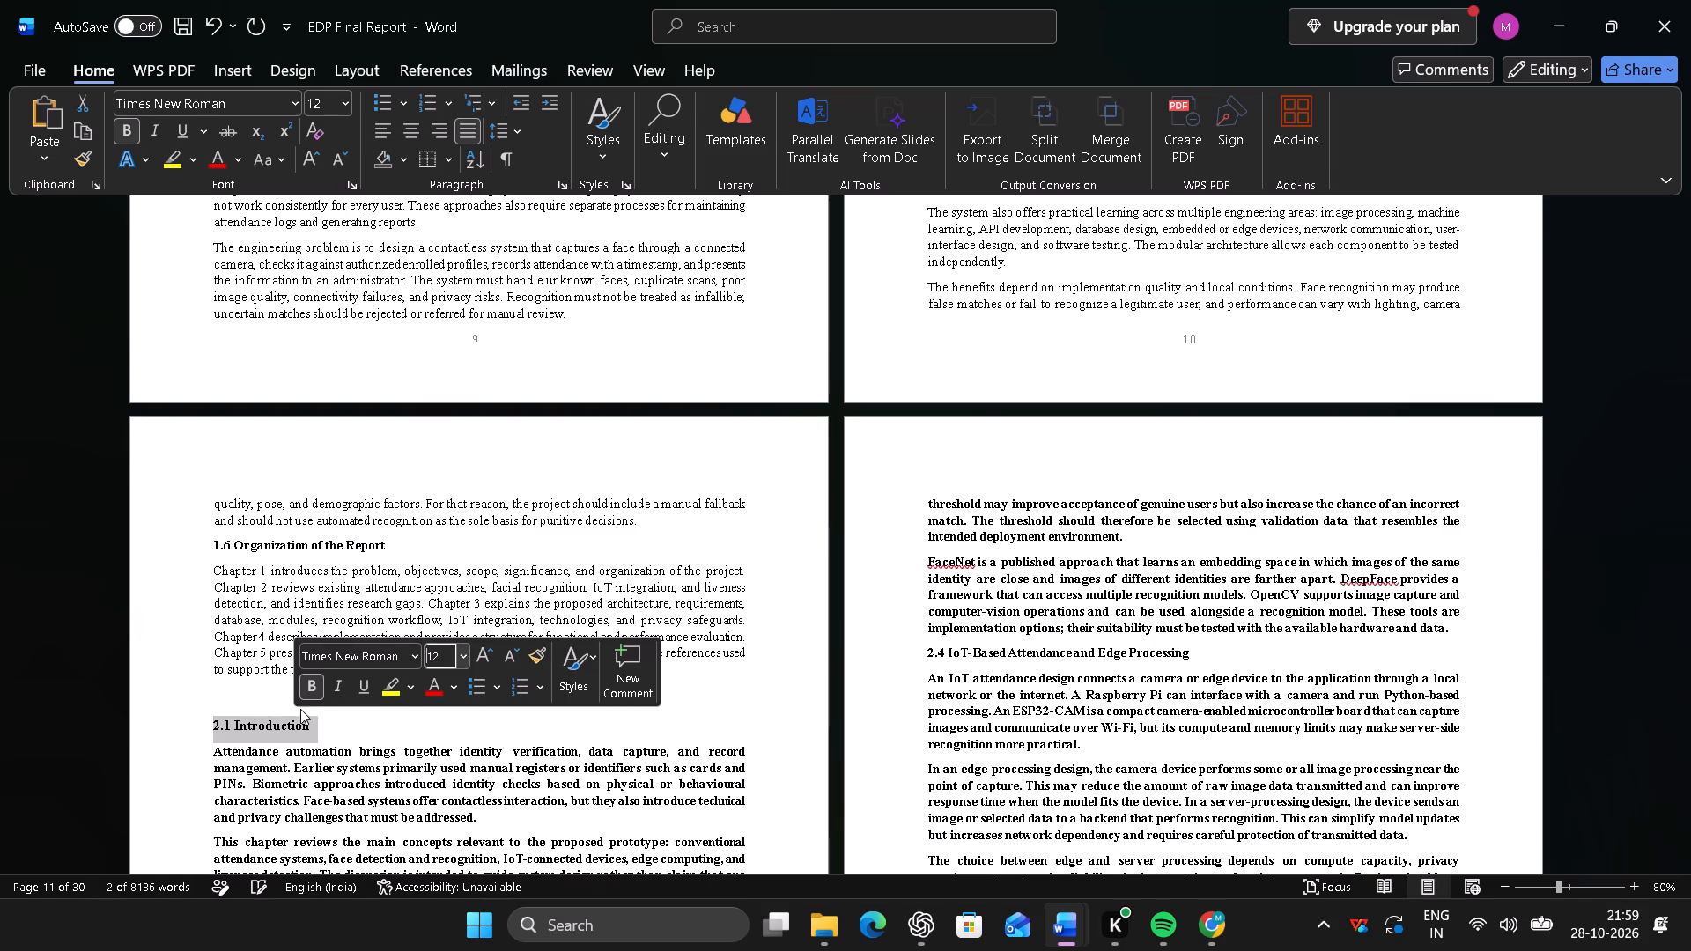
# Remove the bold formatting from the two body paragraphs under 2.1 Introduction.
pyautogui.moveTo(208, 753); pyautogui.dragTo(325, 839)
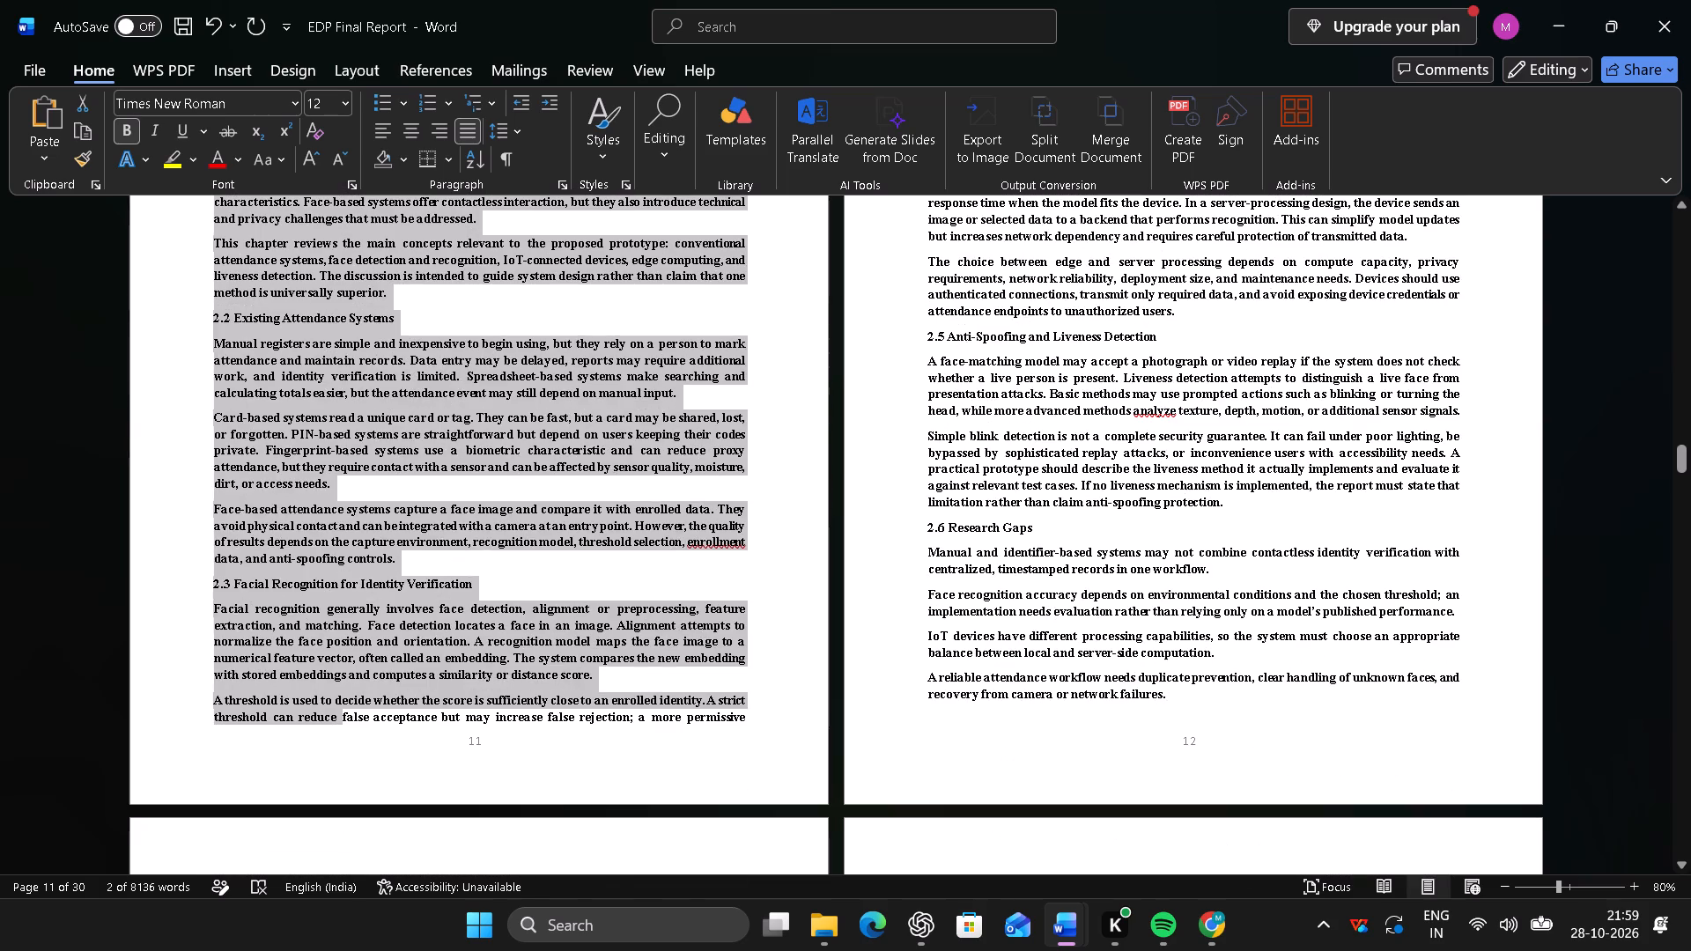
pyautogui.moveTo(325, 839); pyautogui.dragTo(366, 302)
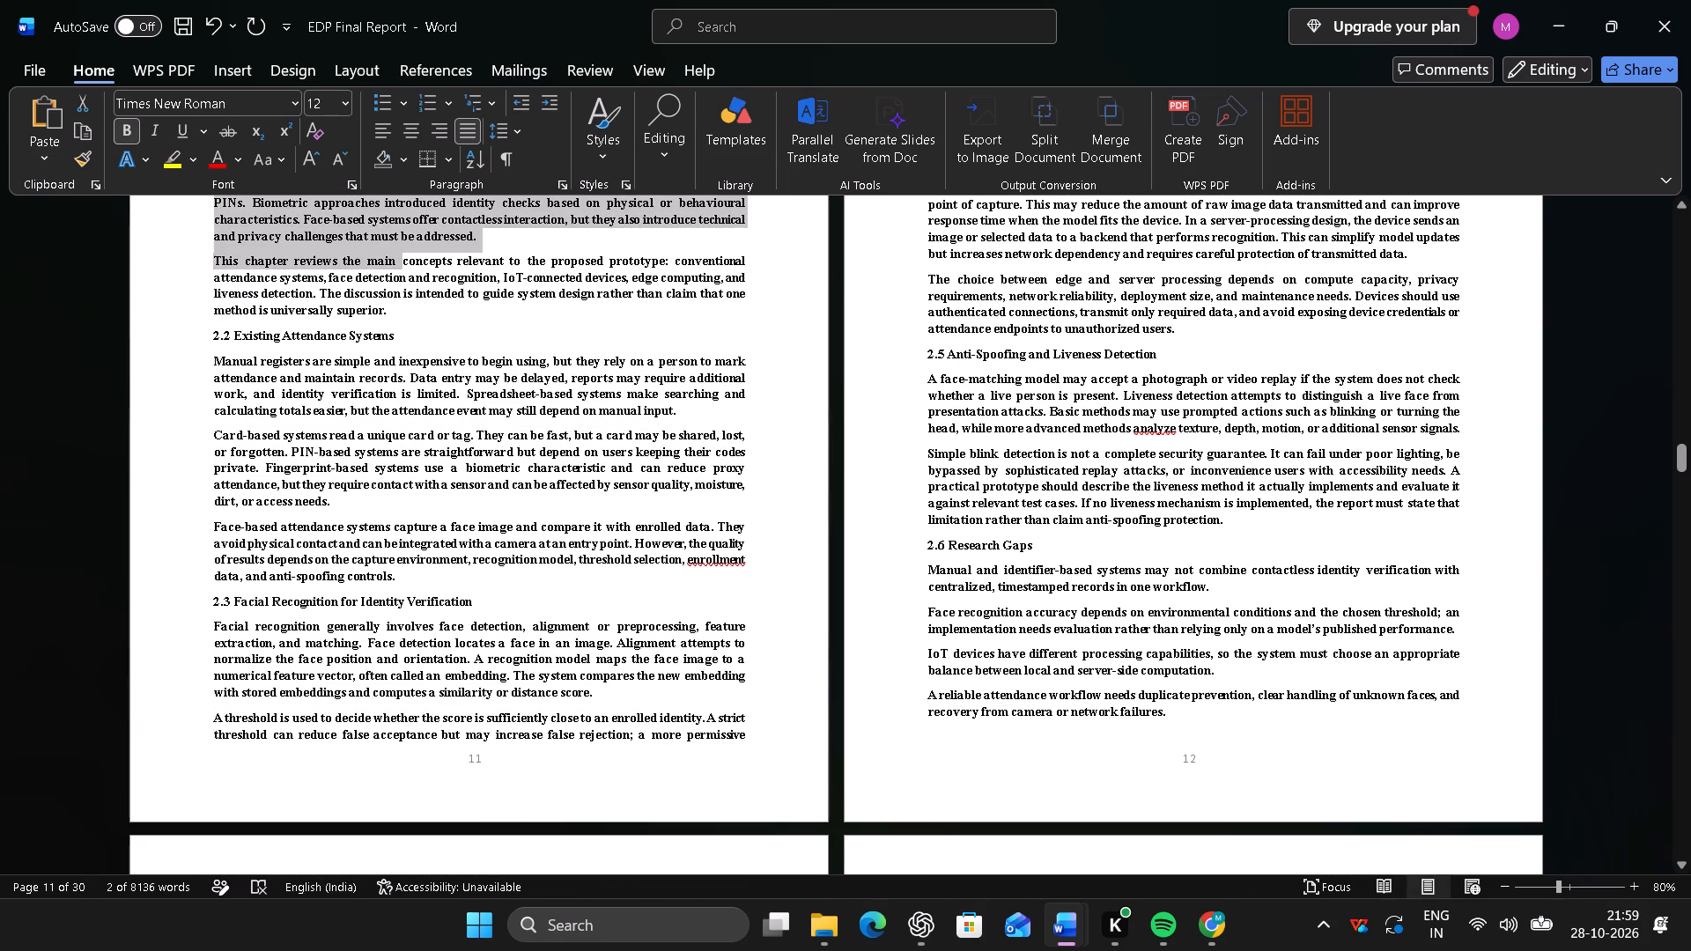
pyautogui.moveTo(366, 302); pyautogui.dragTo(391, 320)
pyautogui.click(414, 276)
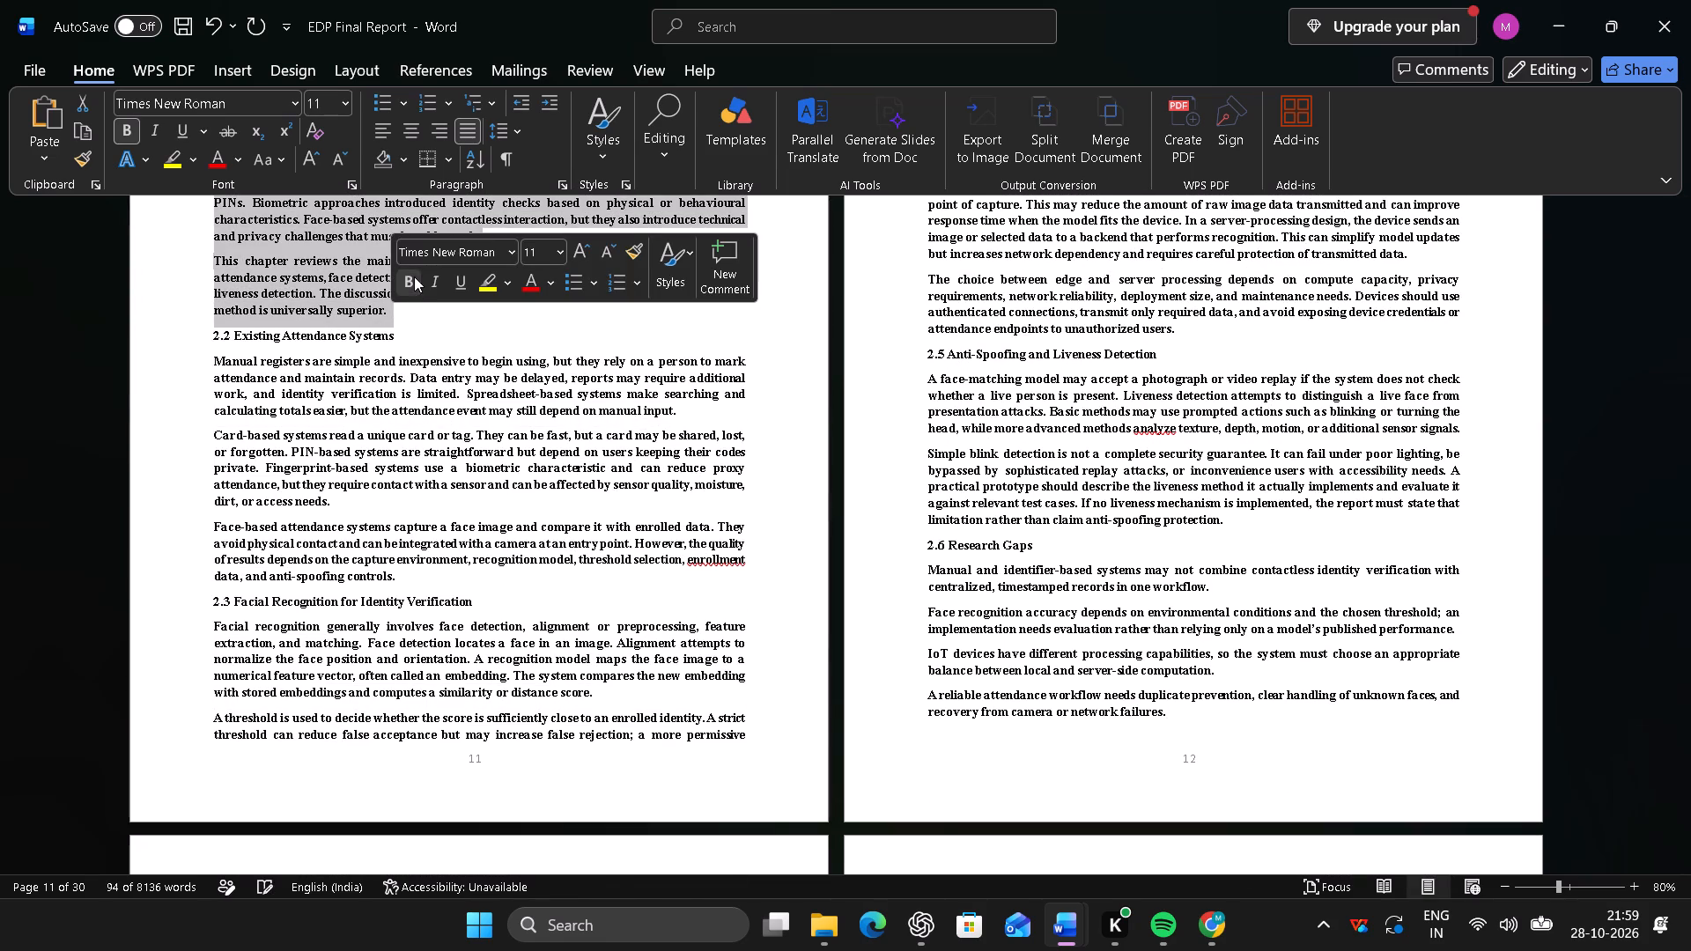
# Remove the bold formatting from the three body paragraphs under 2.2 Existing Attendance Systems.
pyautogui.moveTo(216, 362); pyautogui.dragTo(325, 553)
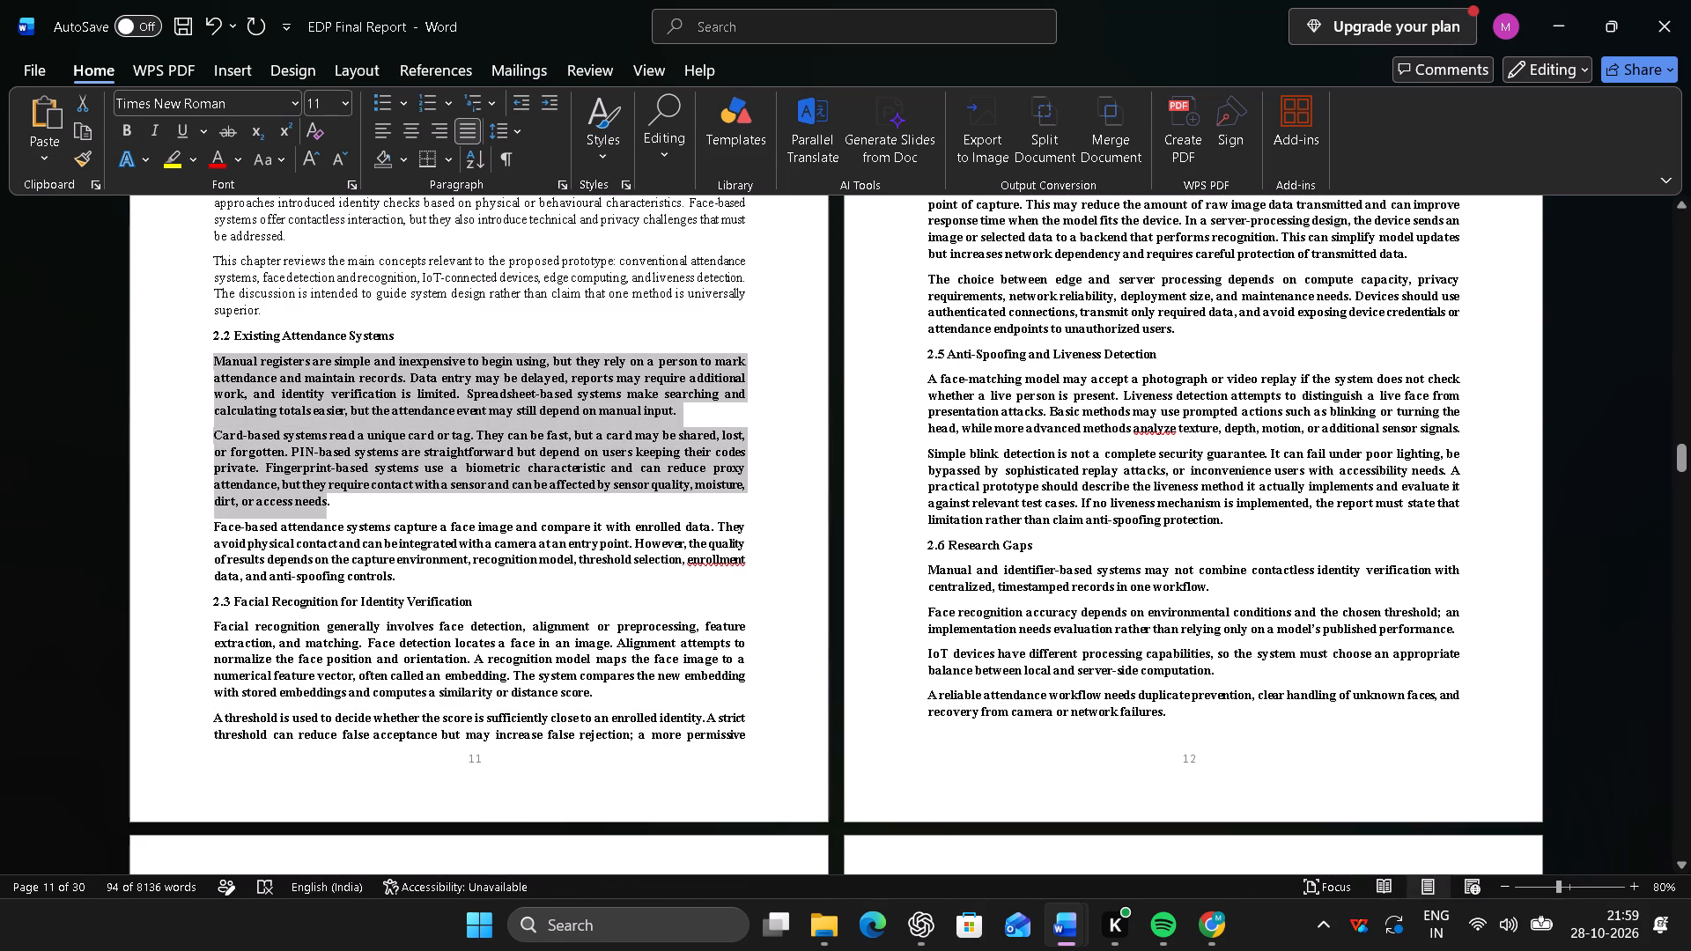
pyautogui.moveTo(325, 553); pyautogui.dragTo(393, 575)
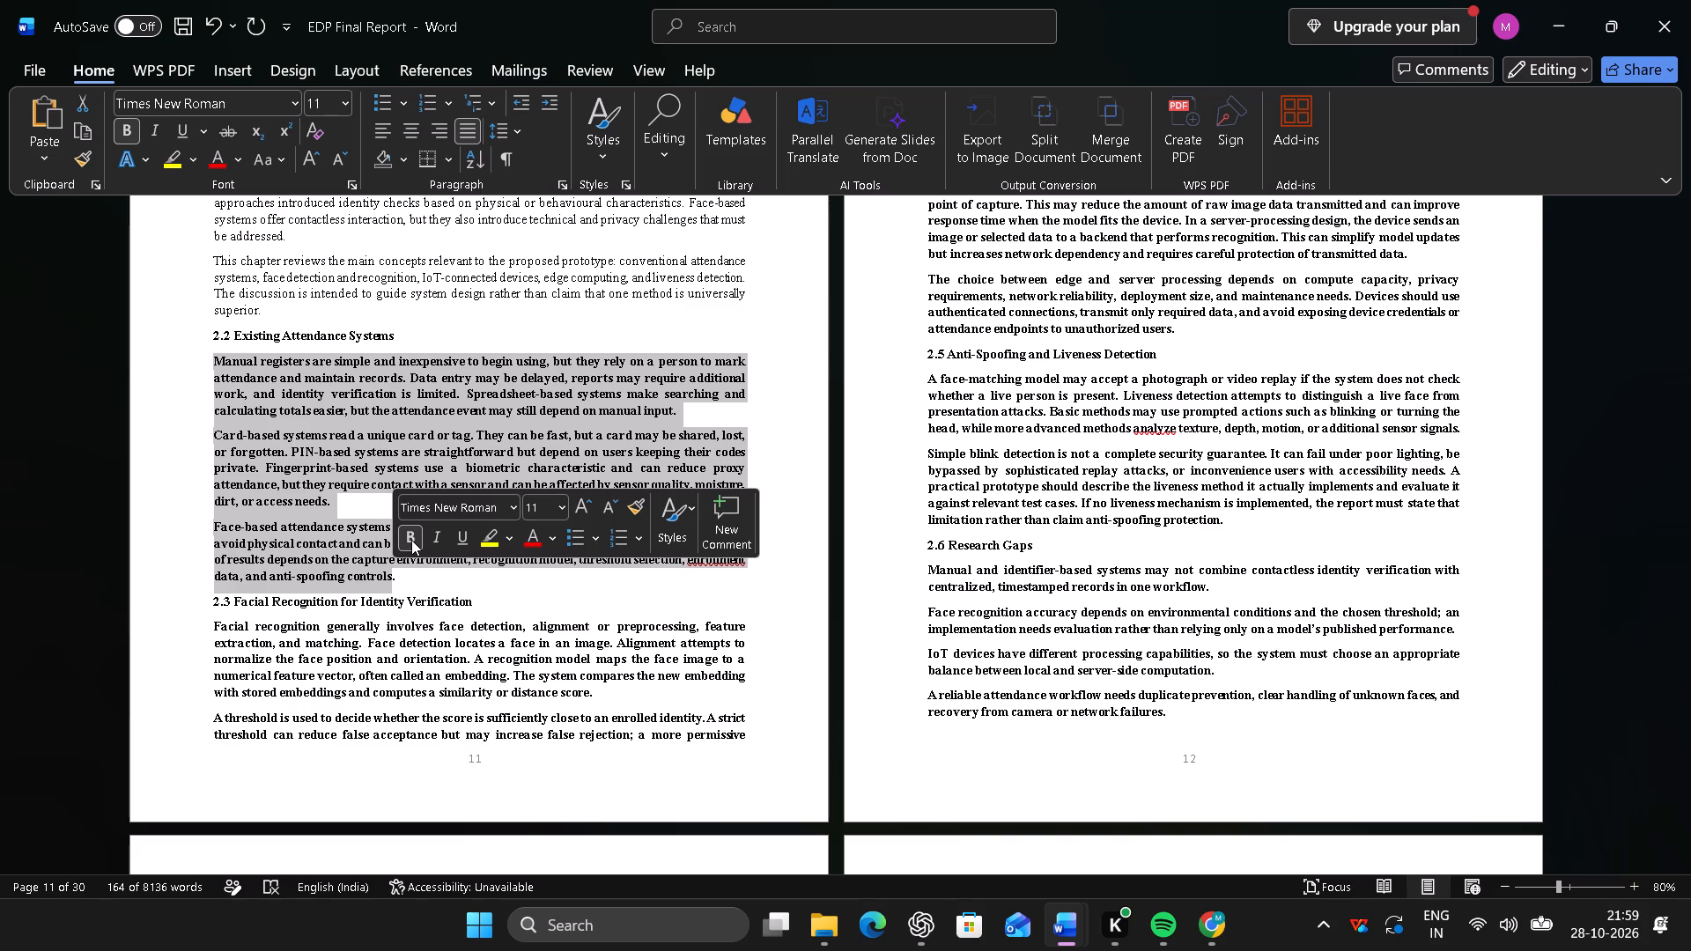
pyautogui.click(411, 540)
pyautogui.click(310, 645)
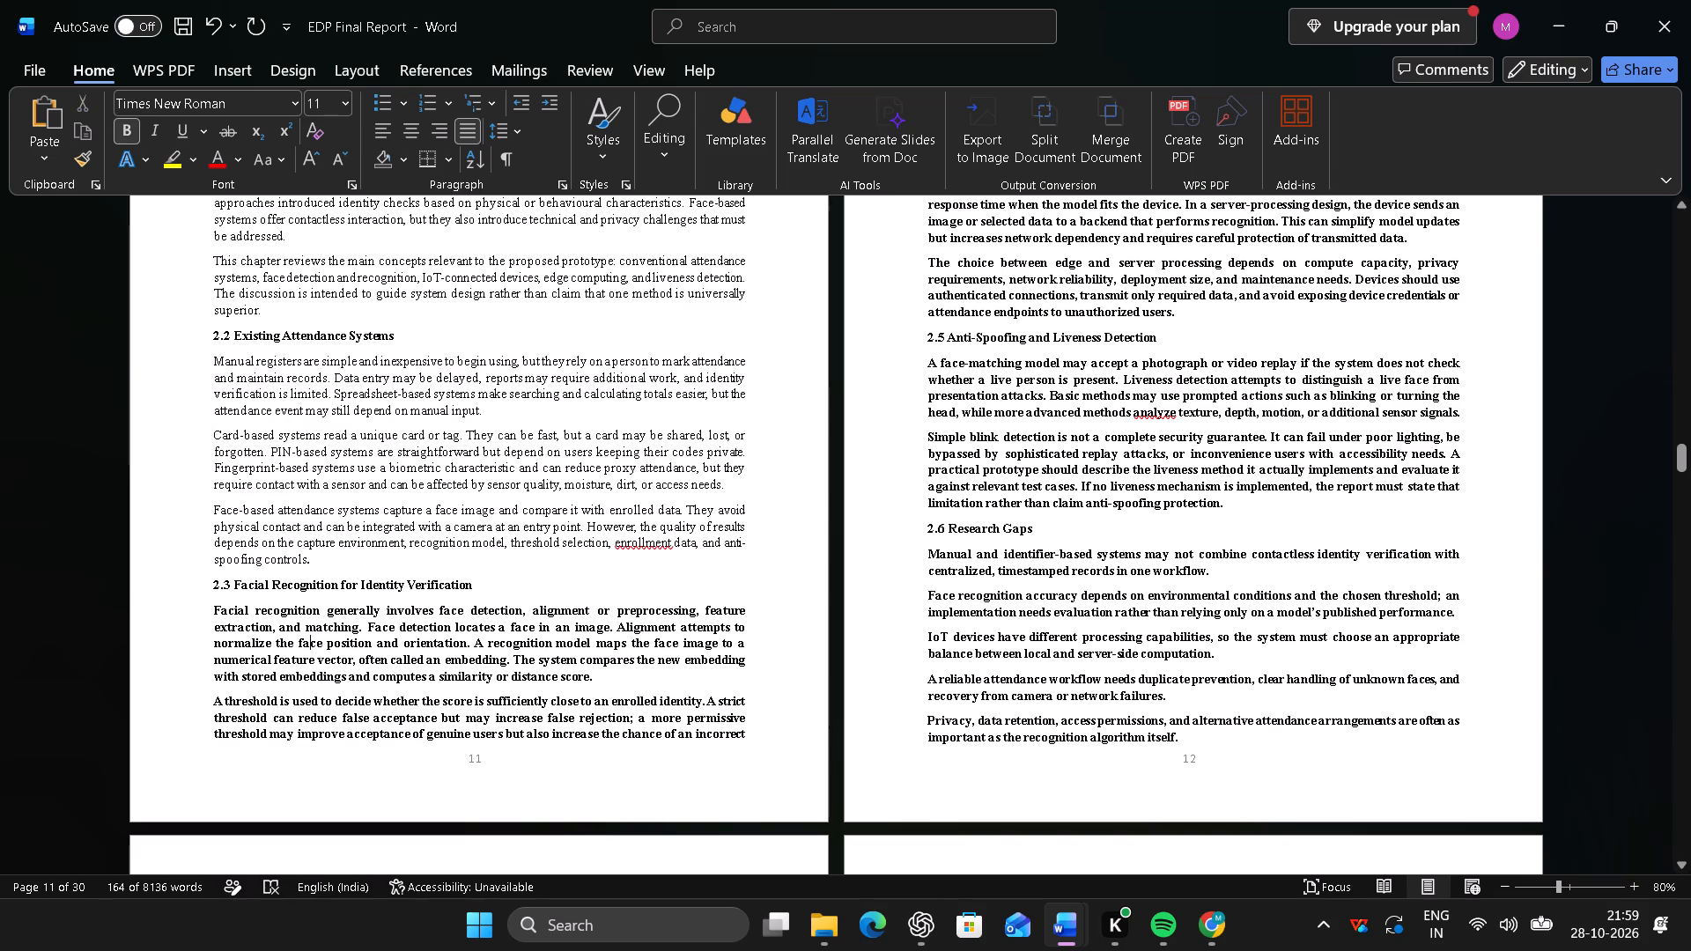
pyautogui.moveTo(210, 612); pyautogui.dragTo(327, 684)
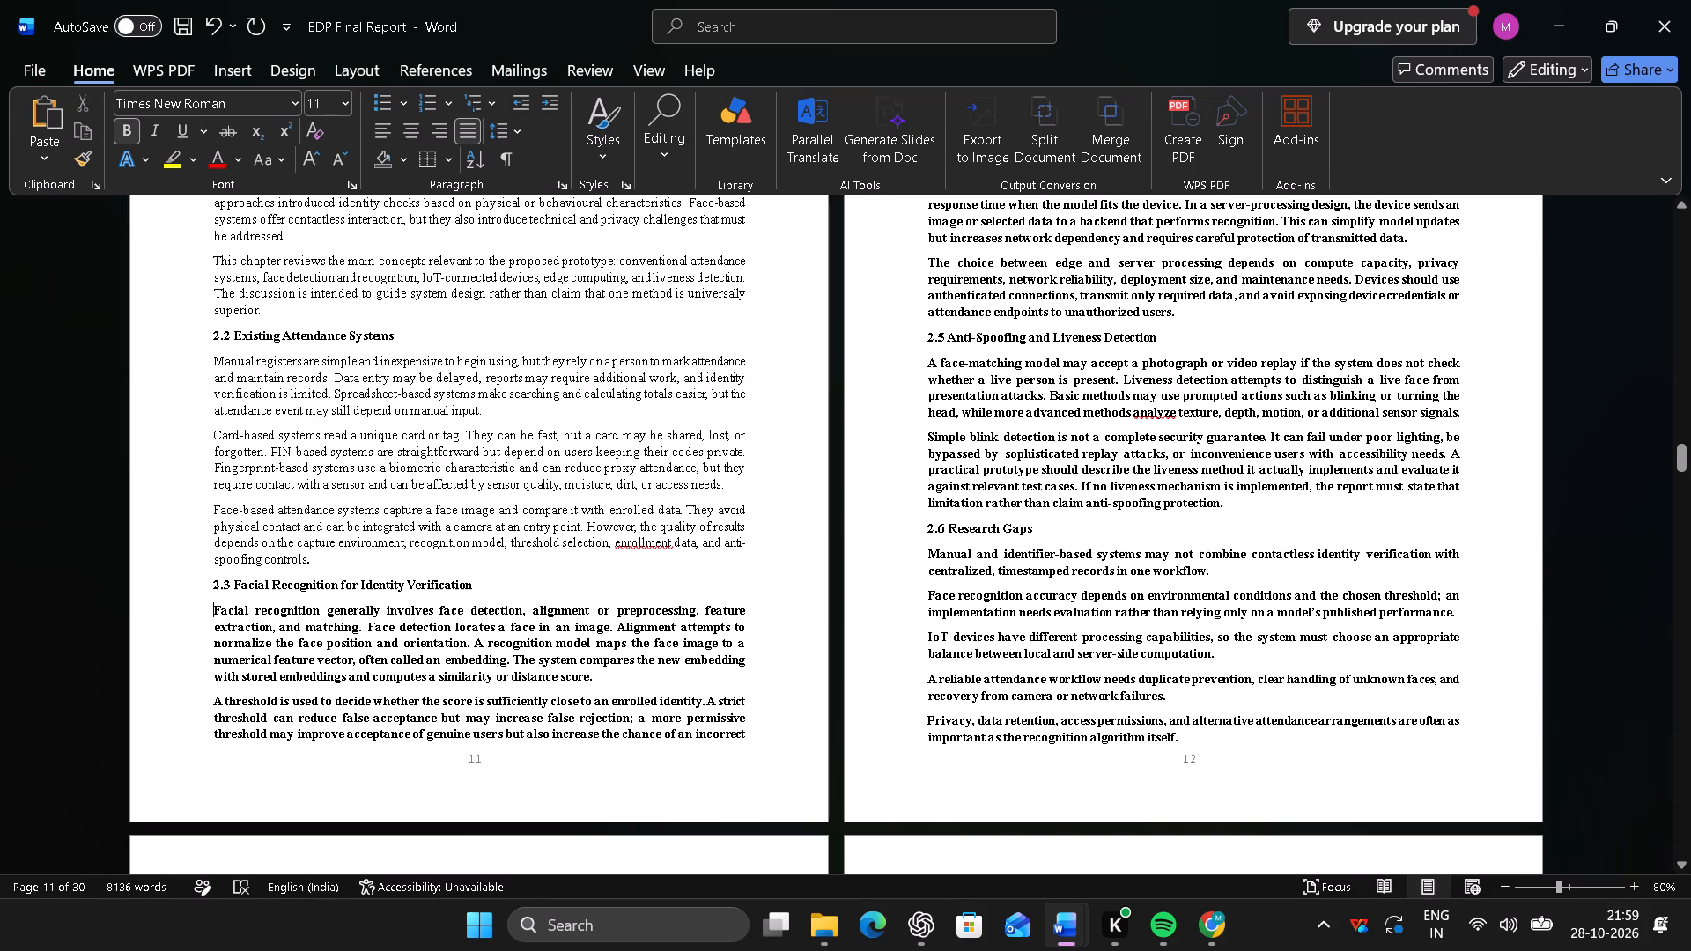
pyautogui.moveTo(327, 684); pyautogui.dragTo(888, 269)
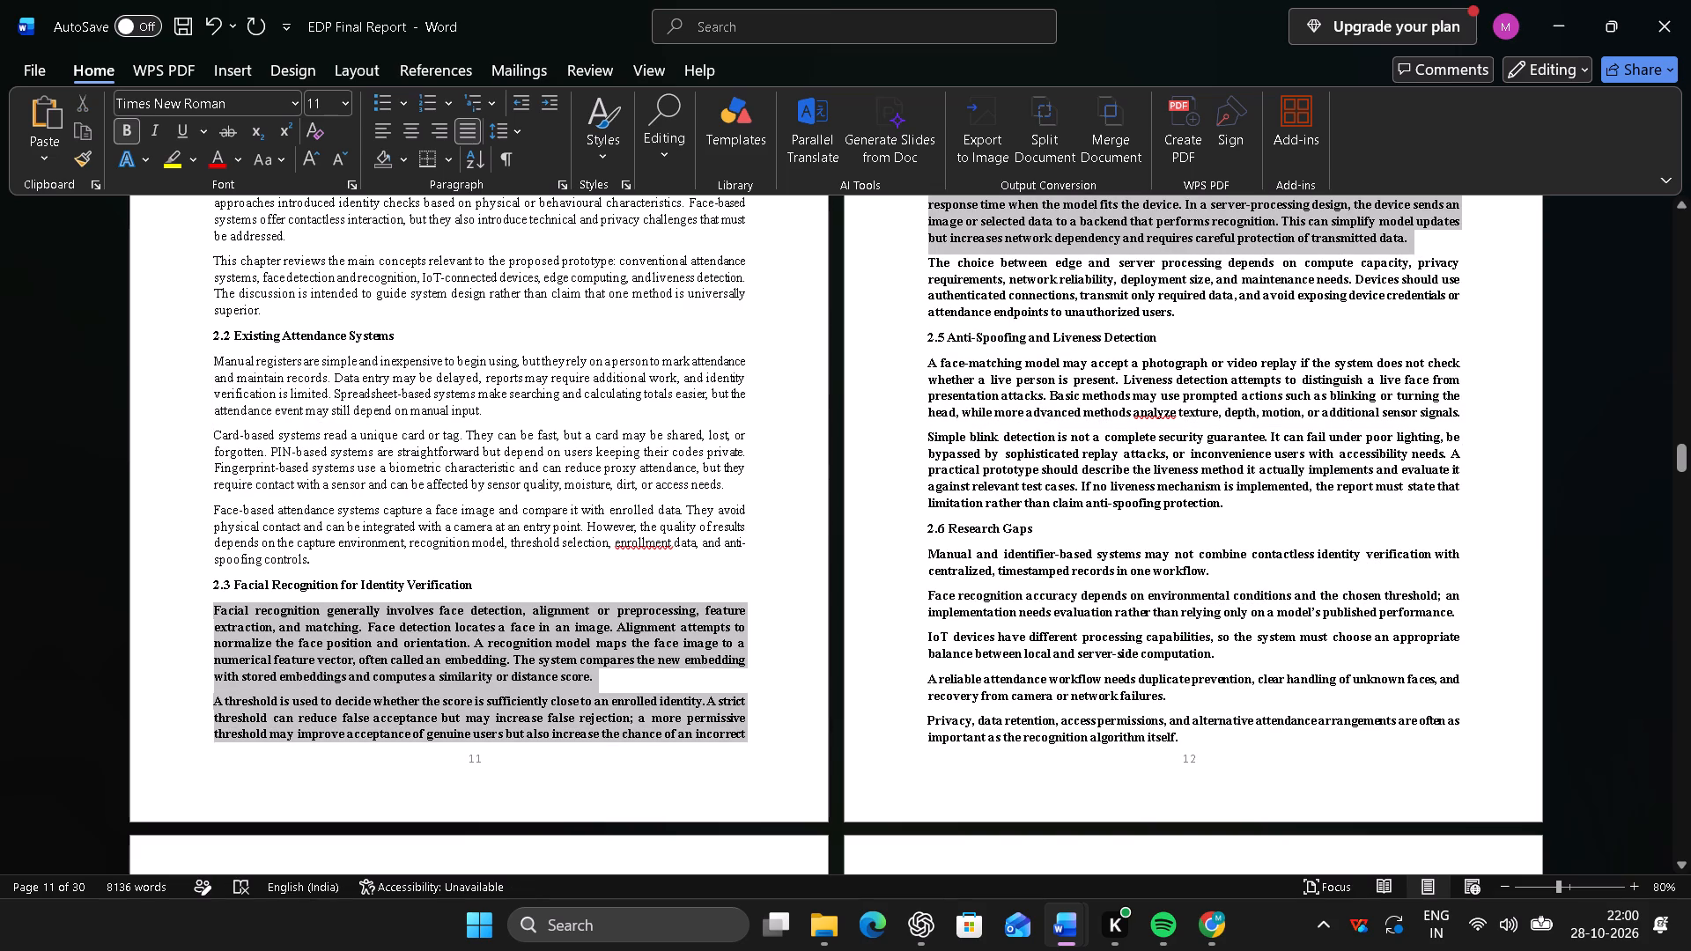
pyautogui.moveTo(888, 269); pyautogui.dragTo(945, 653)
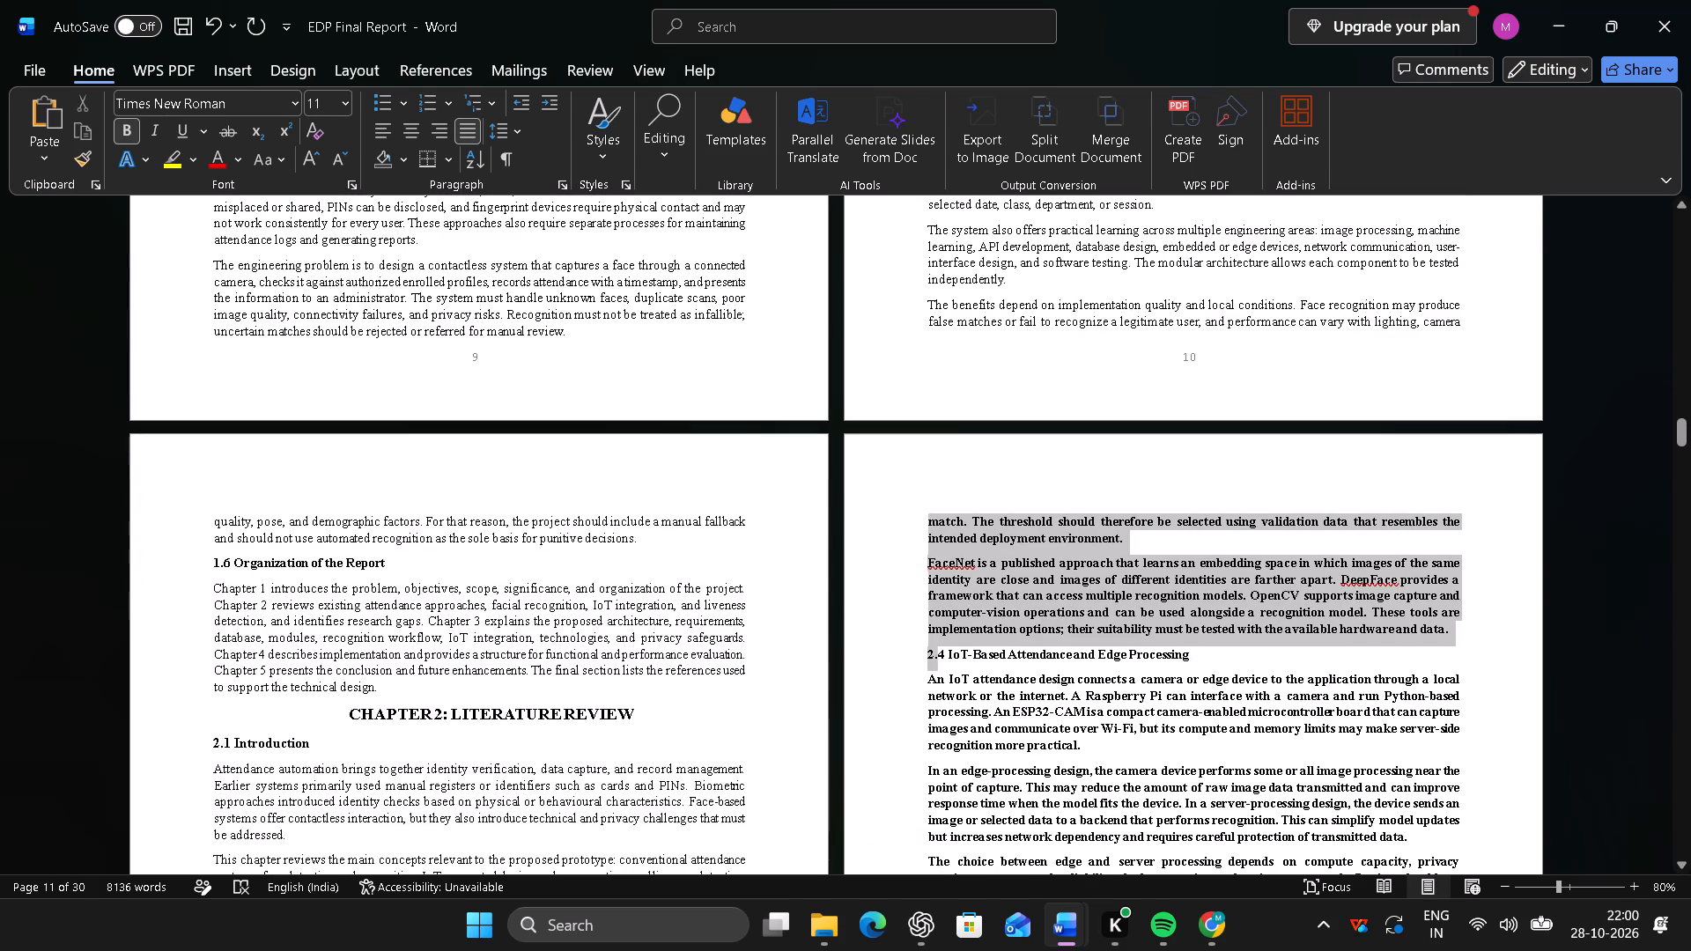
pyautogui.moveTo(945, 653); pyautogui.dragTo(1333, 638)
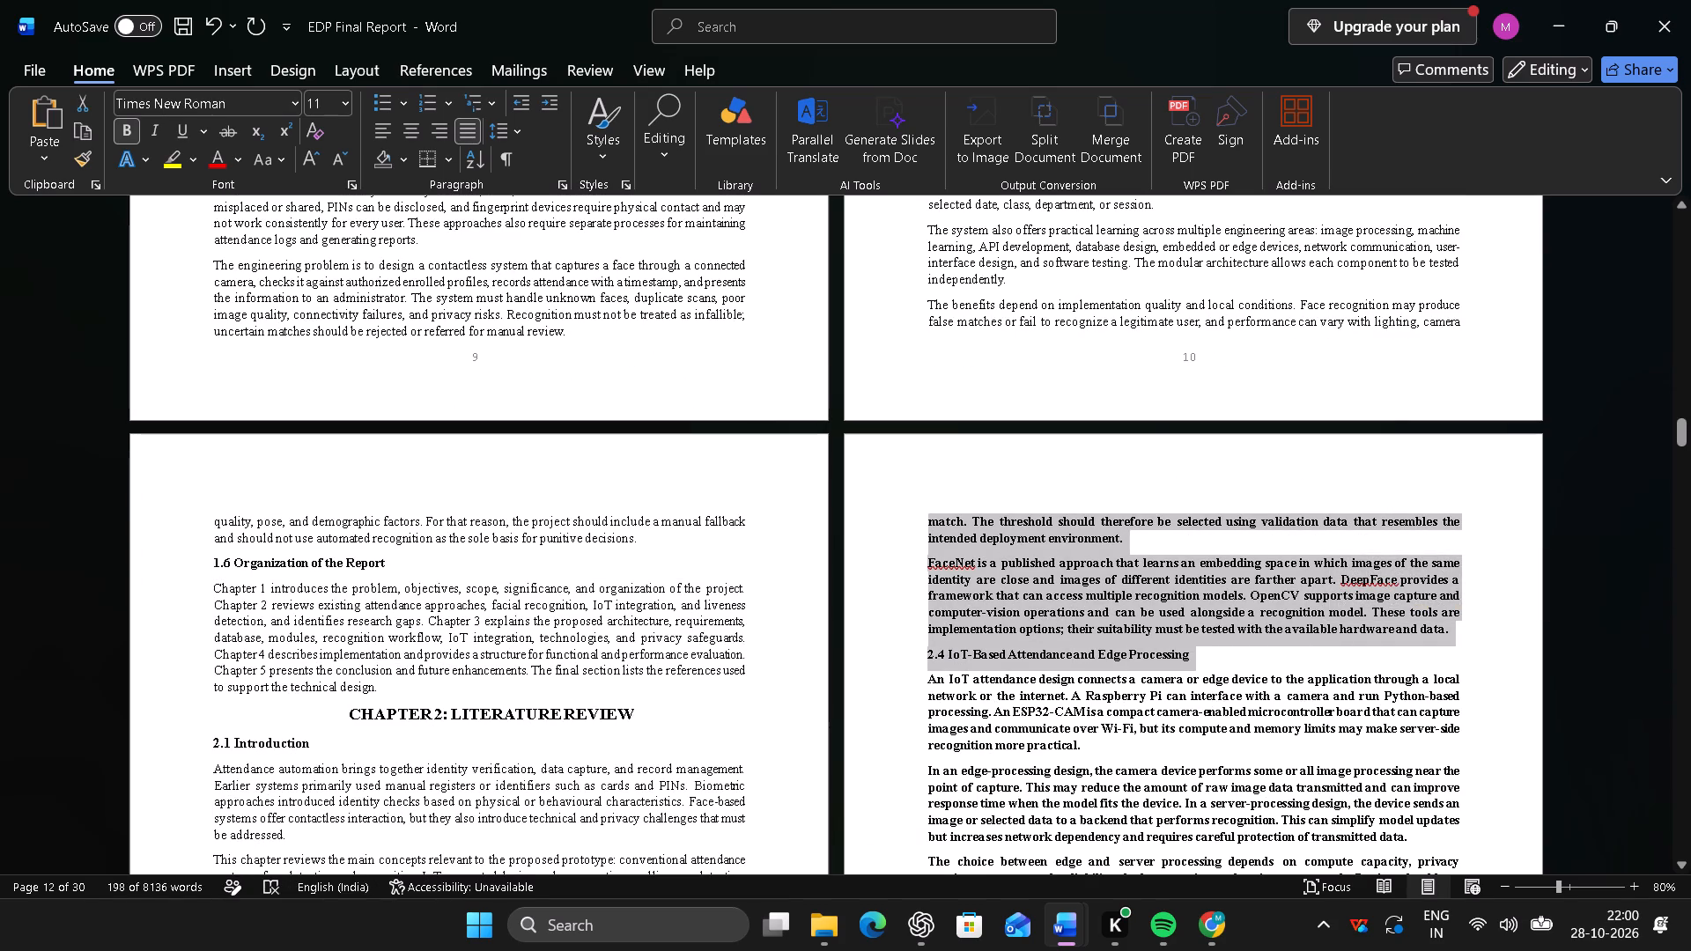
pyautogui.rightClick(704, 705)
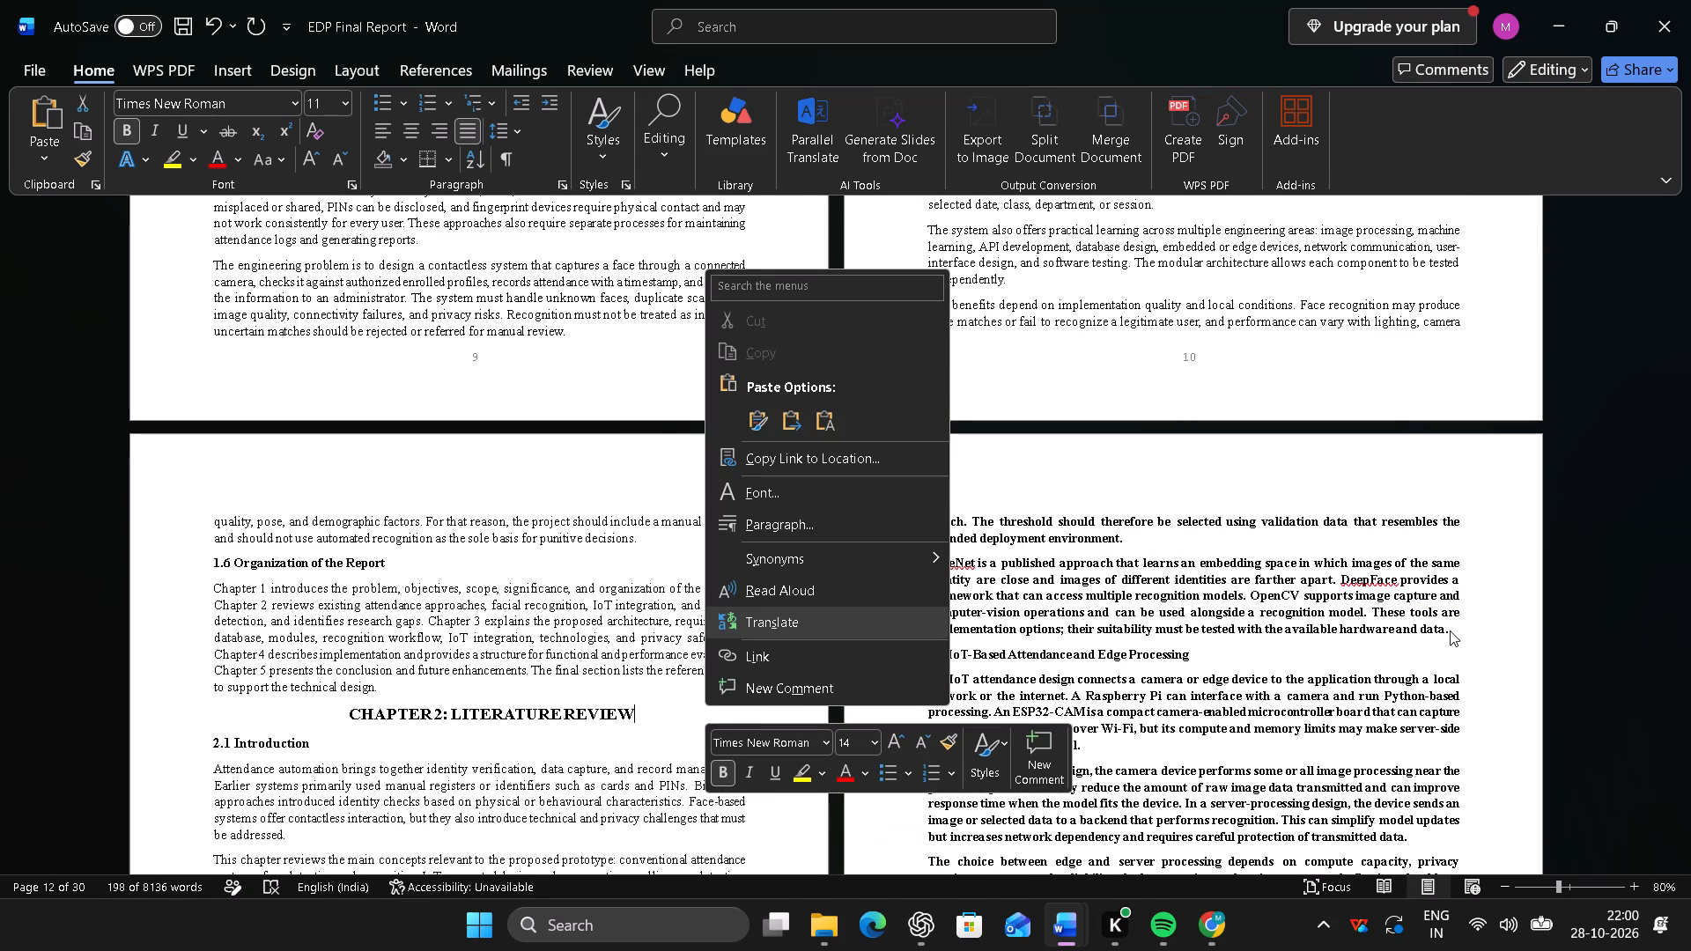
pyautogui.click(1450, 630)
# Remove the bold formatting from the body paragraphs under 2.3 Facial Recognition for Identity Verification, including the part continuing on the following page.
pyautogui.moveTo(1451, 630); pyautogui.dragTo(1005, 517)
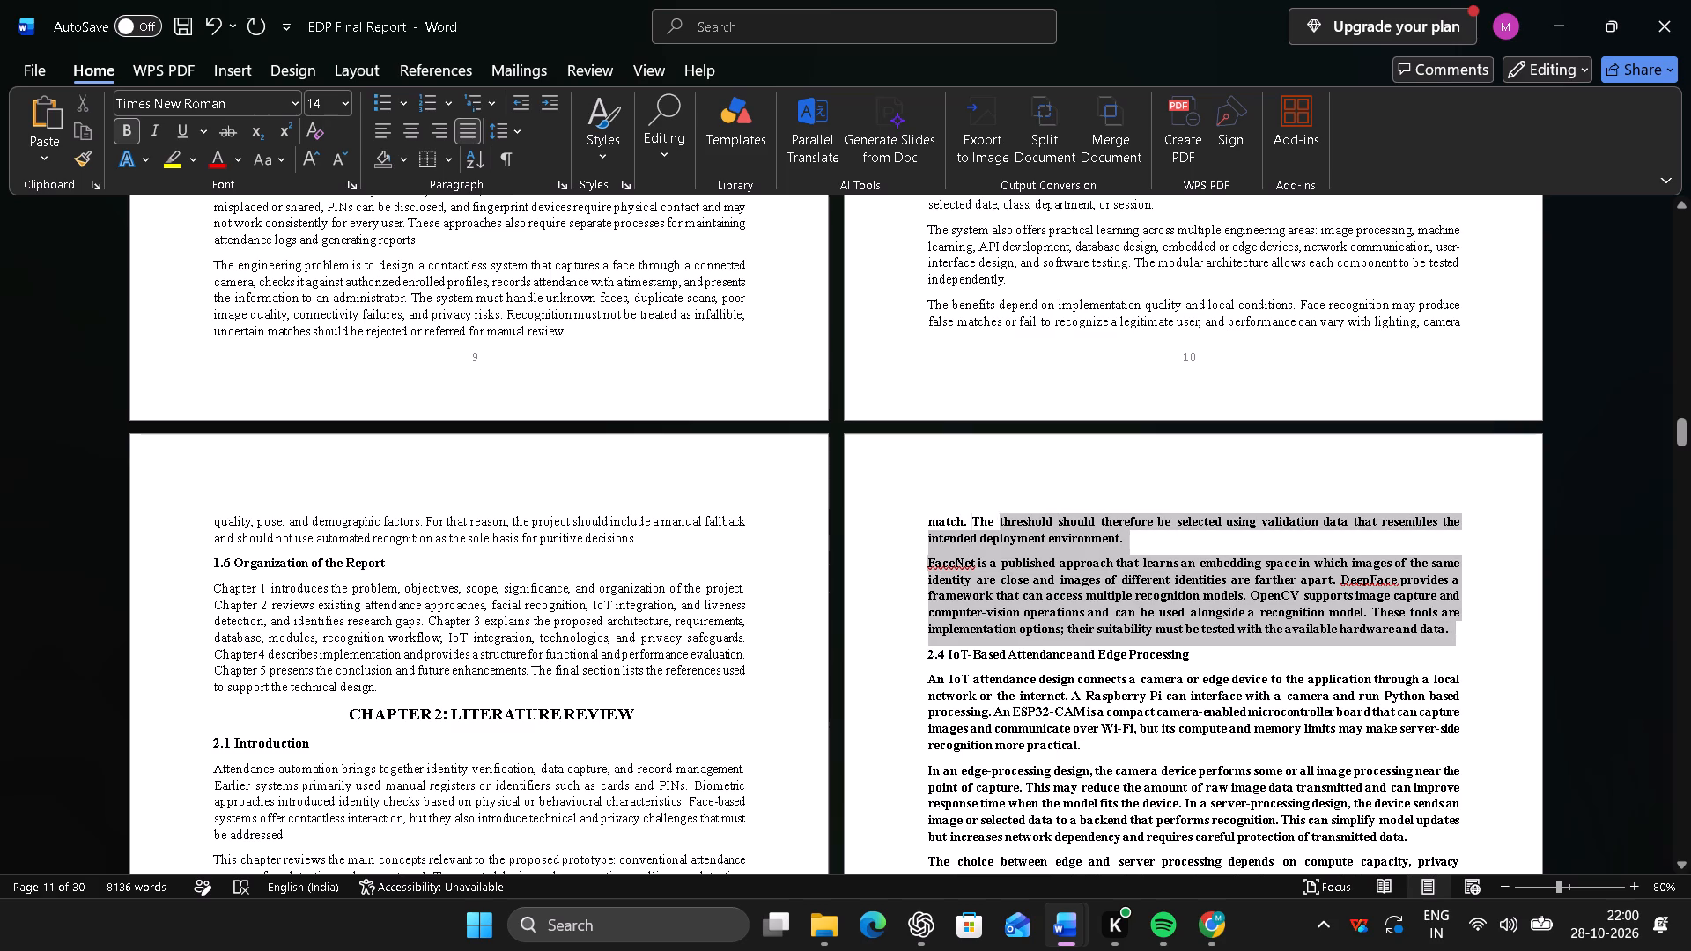
pyautogui.moveTo(1005, 517); pyautogui.dragTo(580, 852)
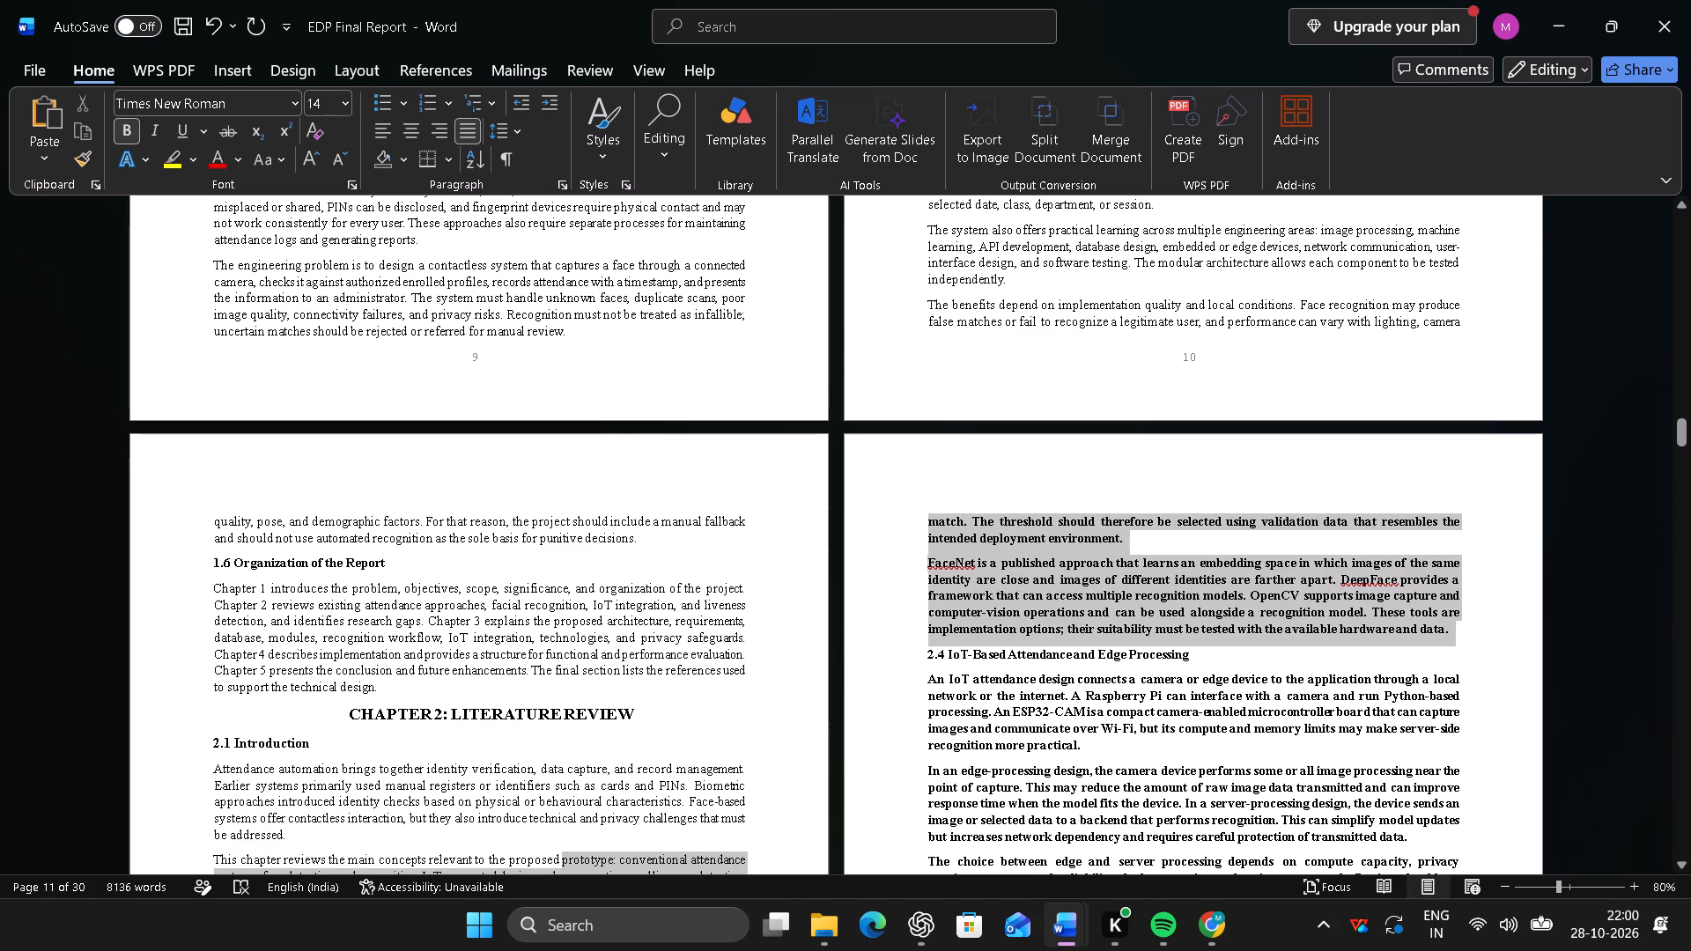
pyautogui.moveTo(580, 852); pyautogui.dragTo(418, 847)
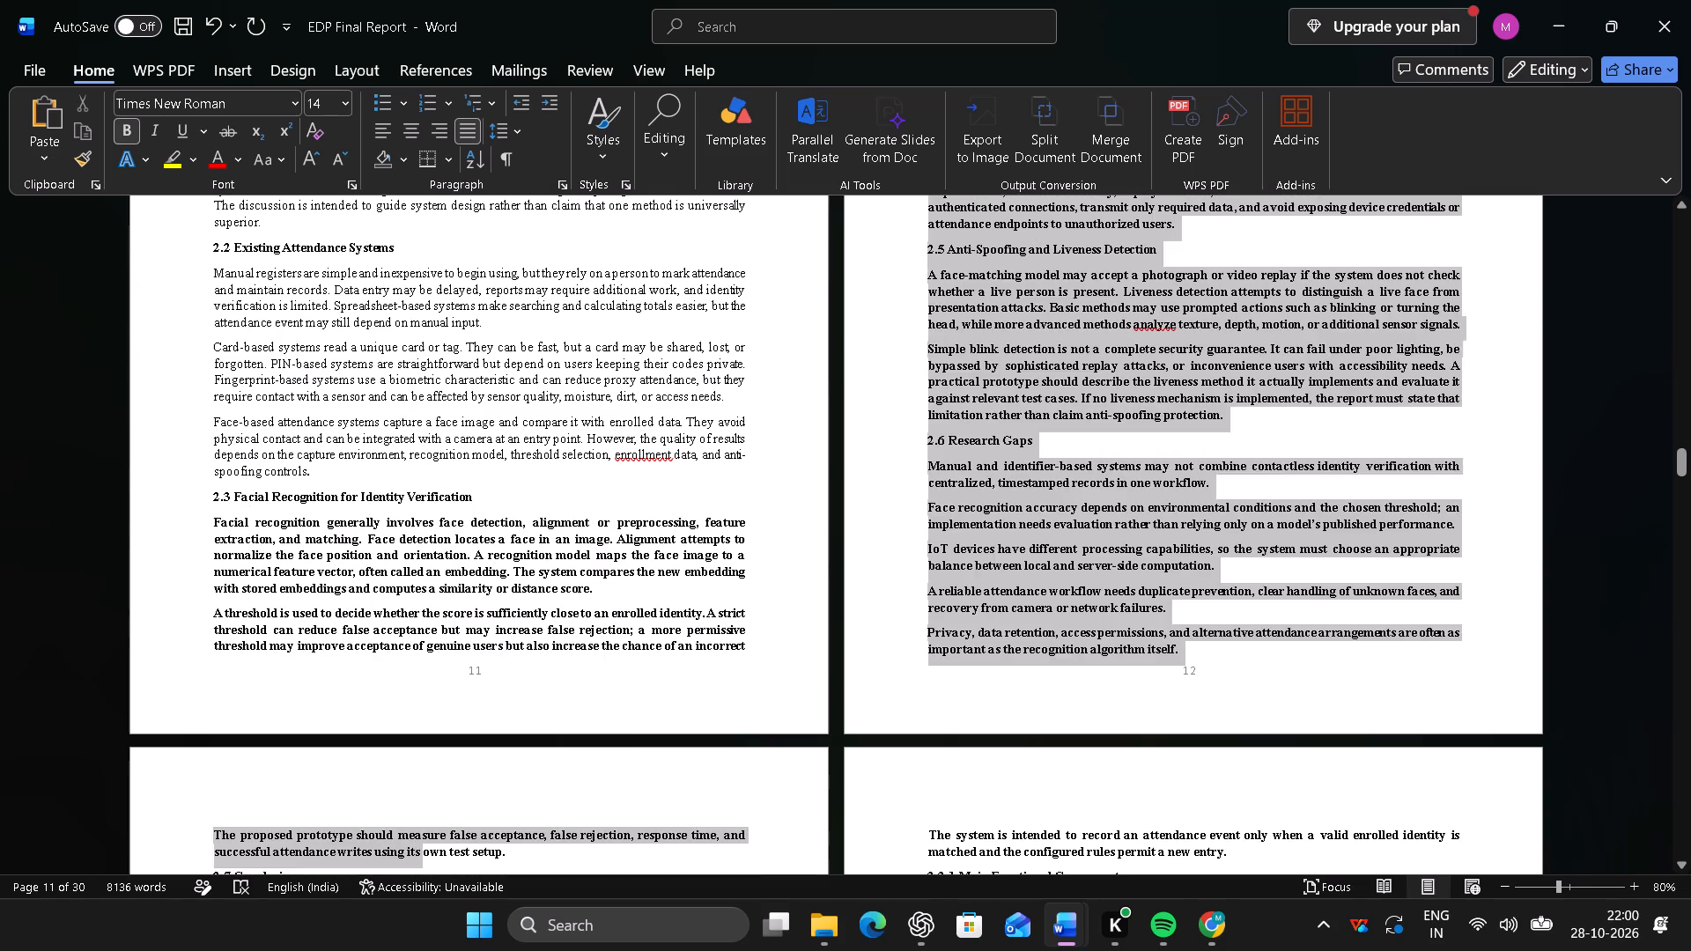
pyautogui.moveTo(418, 847); pyautogui.dragTo(219, 523)
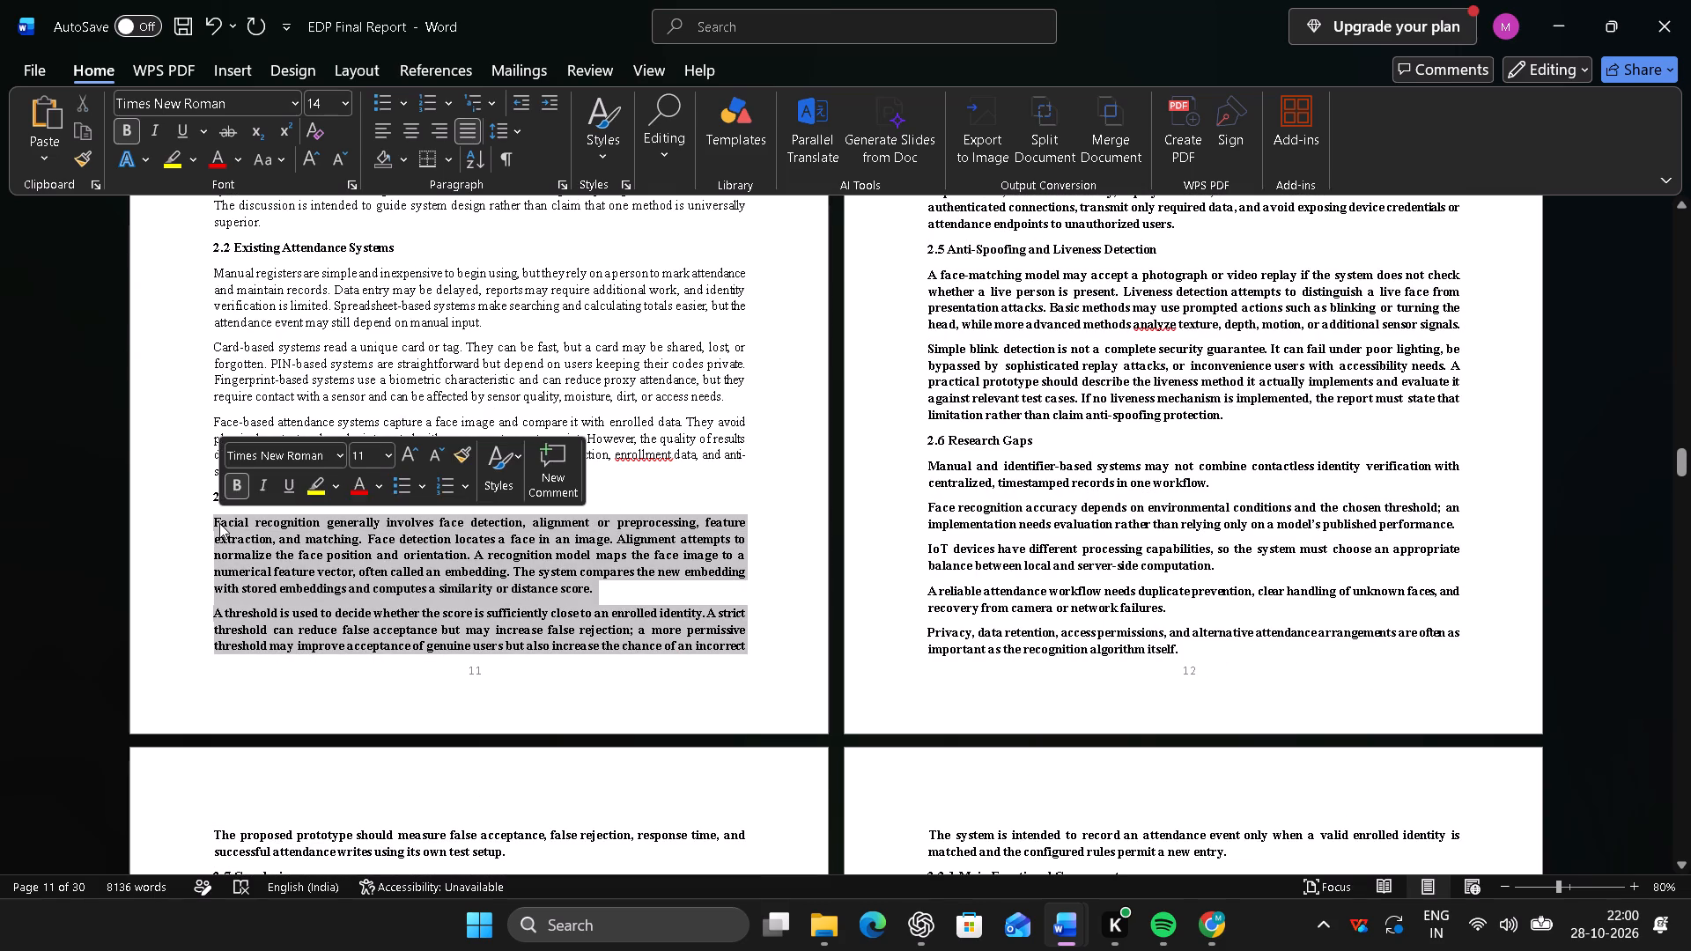
pyautogui.click(233, 476)
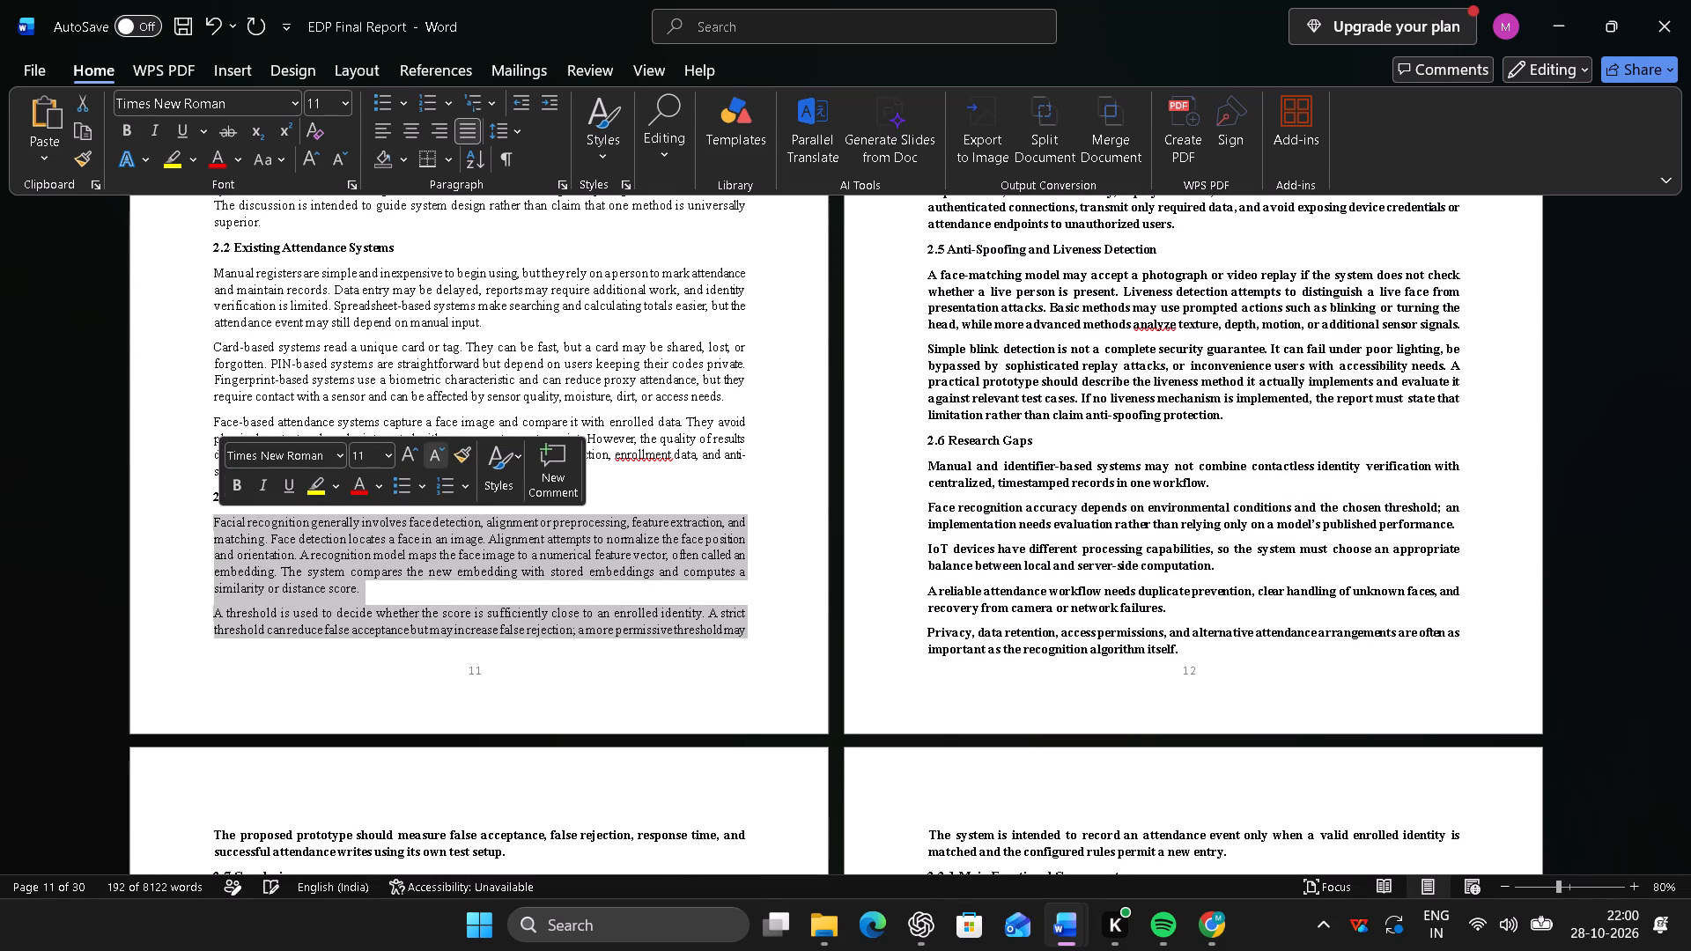
pyautogui.click(1015, 312)
# Remove the bold formatting from the three body paragraphs under 2.4 IoT-Based Attendance and Edge Processing.
pyautogui.scroll(2, 1015, 312)
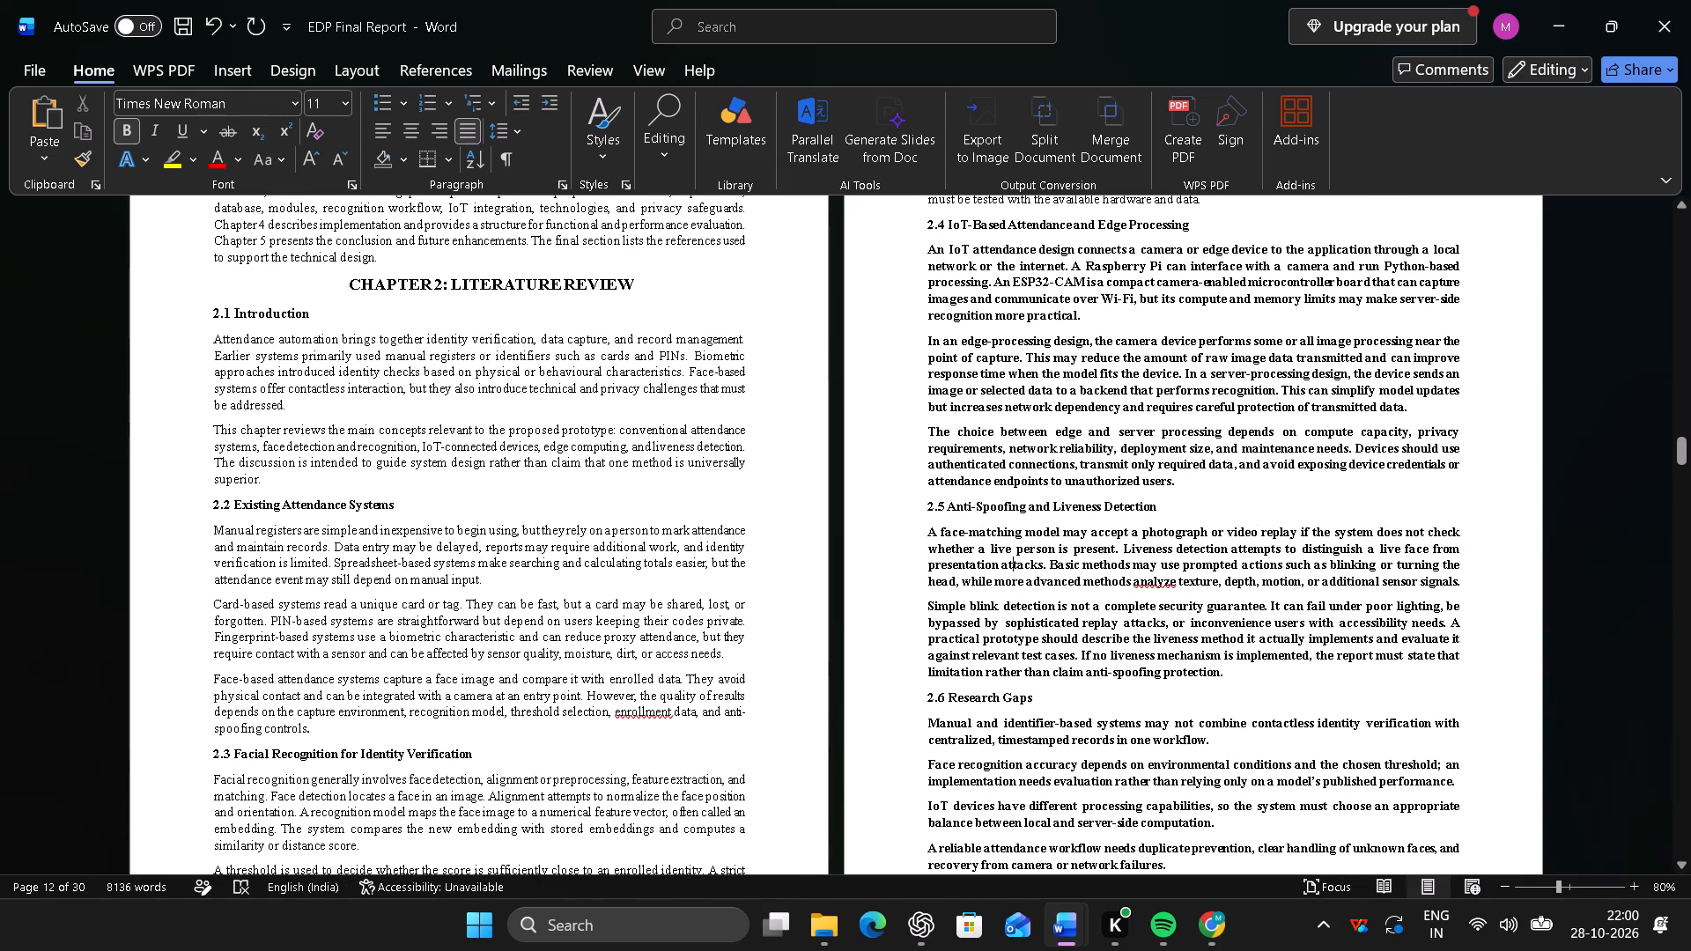
pyautogui.moveTo(927, 246); pyautogui.dragTo(939, 259)
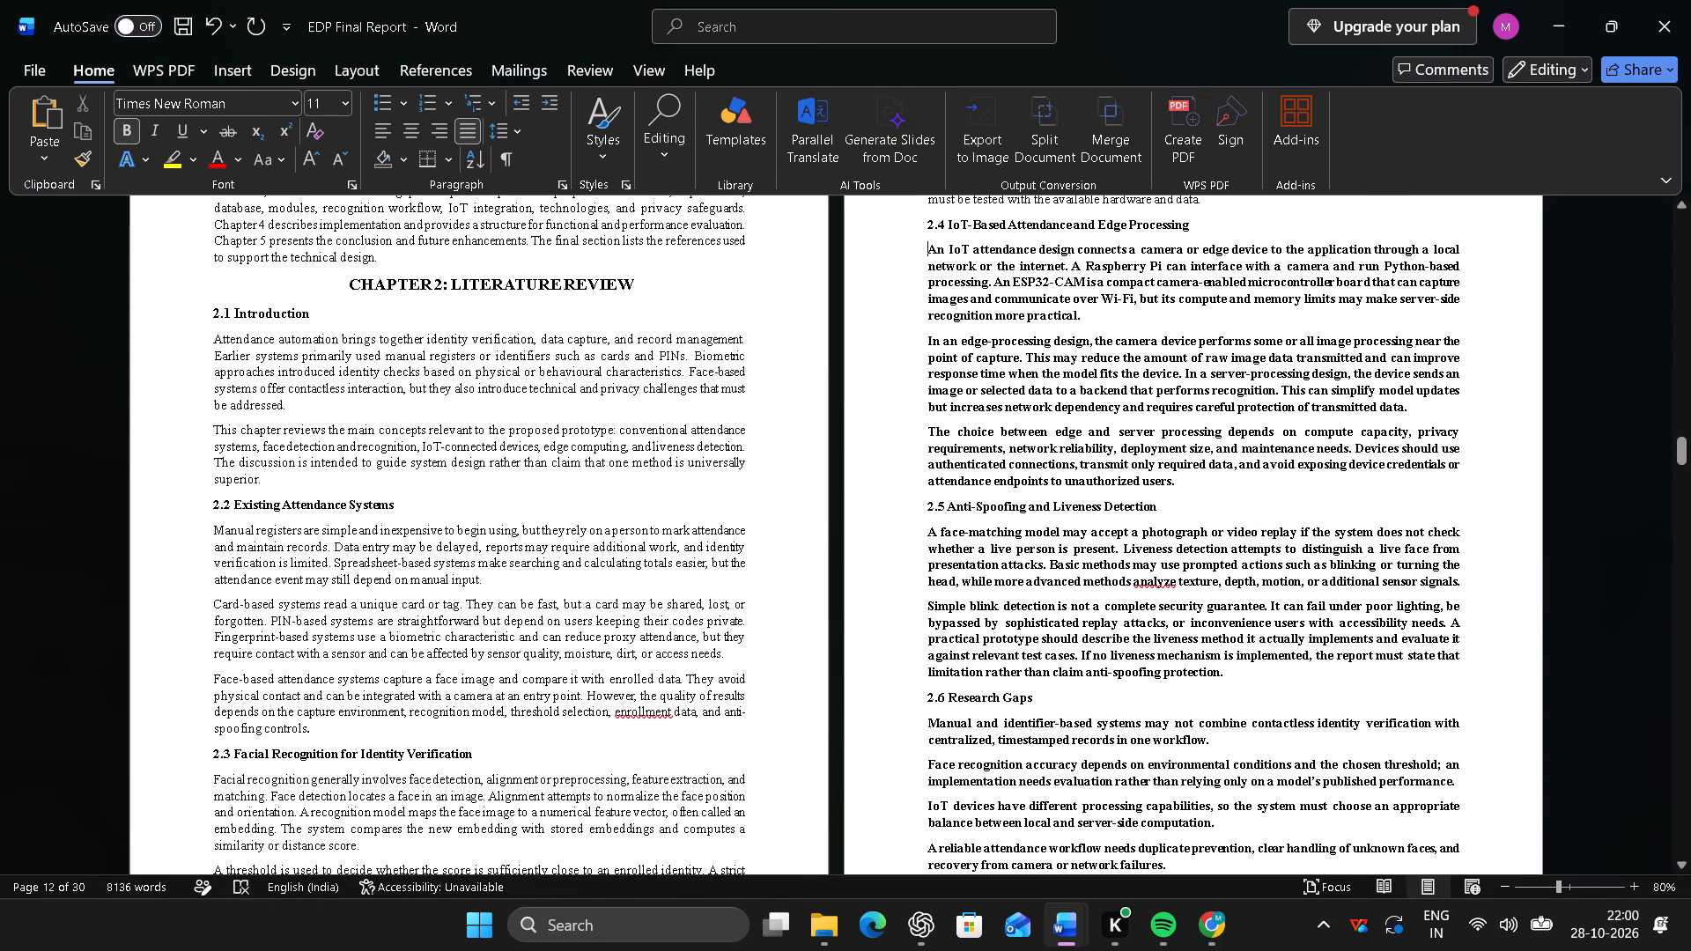
pyautogui.moveTo(939, 259); pyautogui.dragTo(1174, 487)
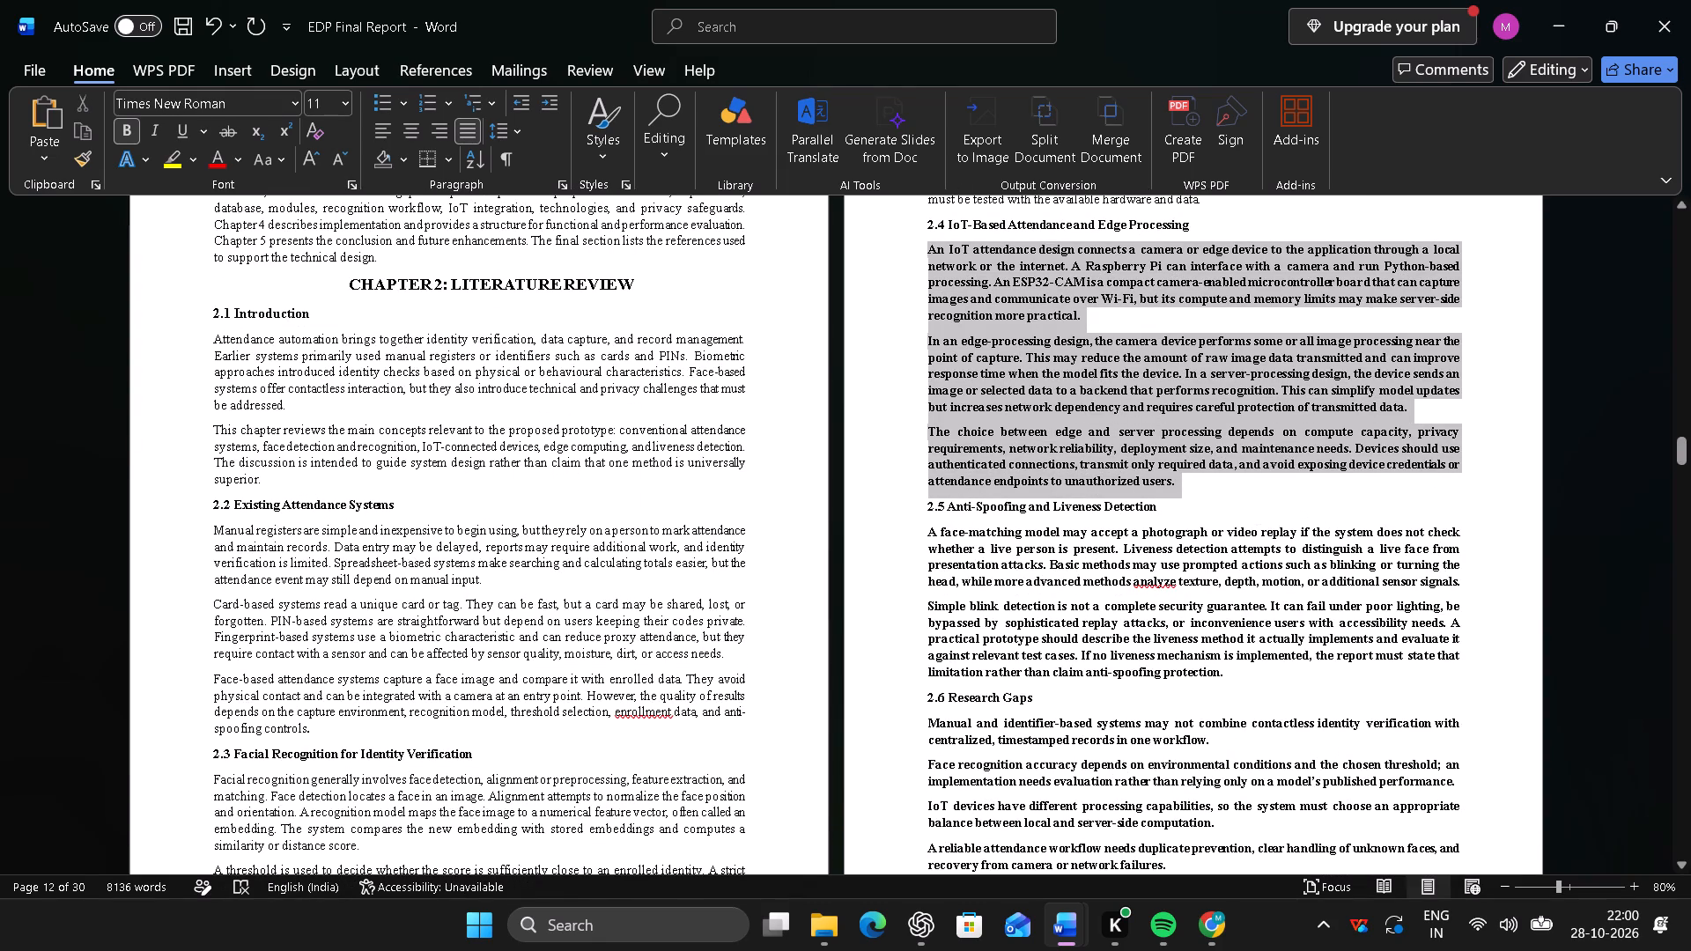
pyautogui.moveTo(1174, 487); pyautogui.dragTo(1175, 487)
pyautogui.click(1193, 447)
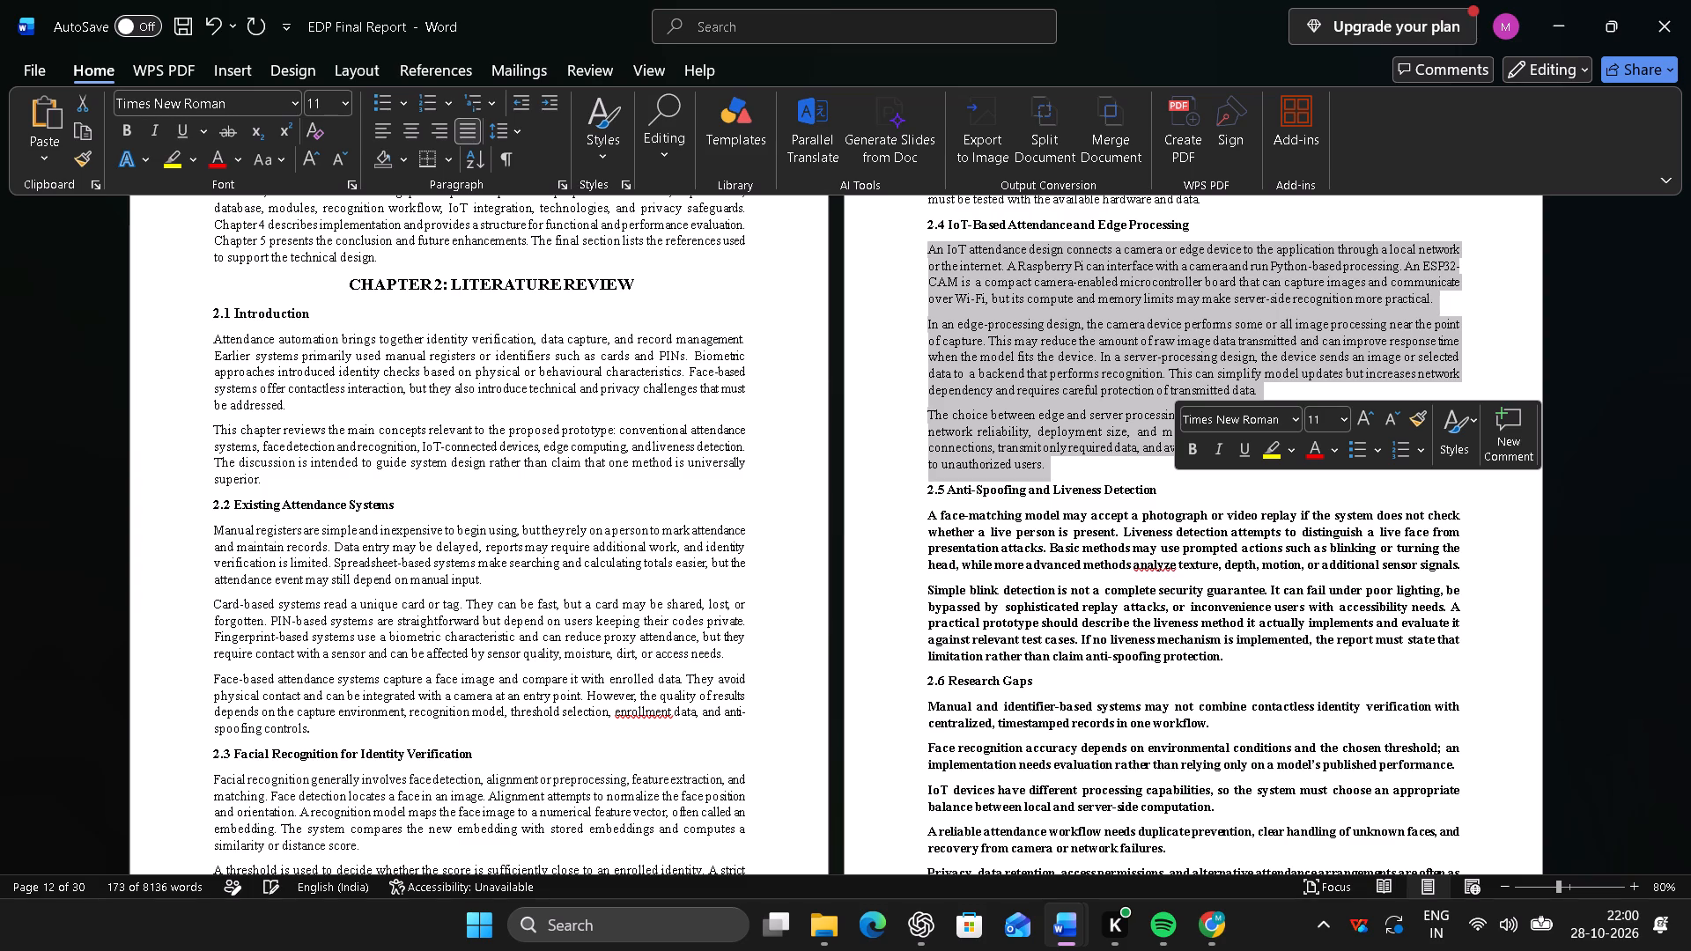
# Remove the bold formatting from the two body paragraphs under 2.5 Anti-Spoofing and Liveness Detection.
pyautogui.moveTo(927, 513); pyautogui.dragTo(1067, 578)
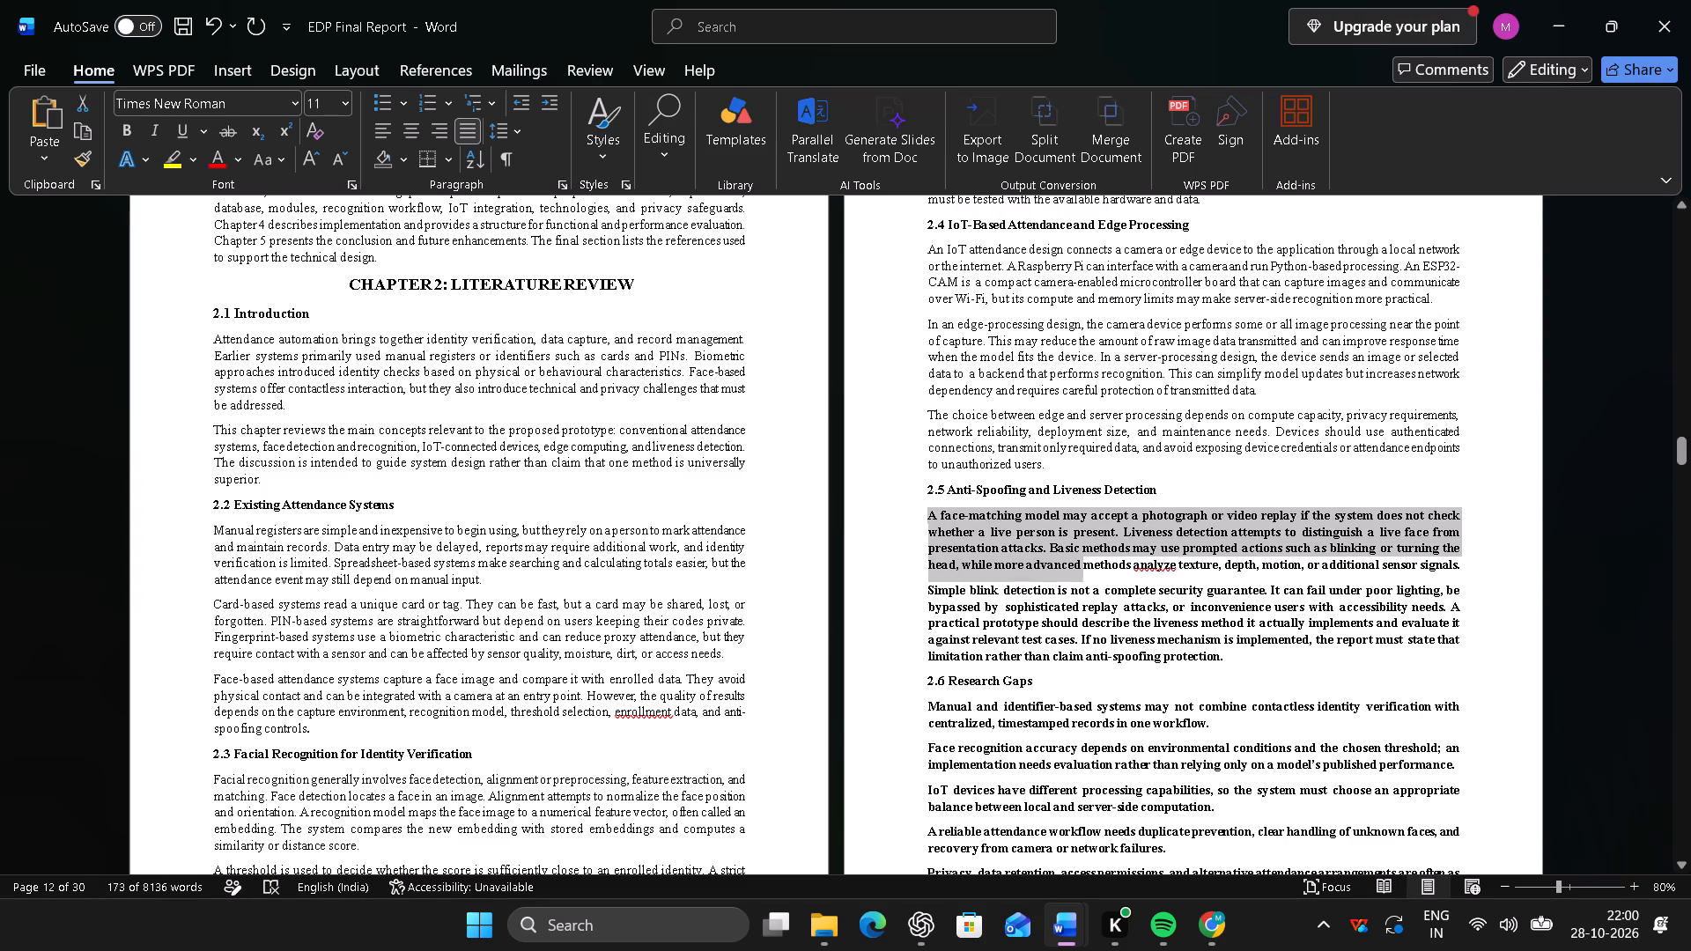
pyautogui.moveTo(1067, 578); pyautogui.dragTo(1222, 659)
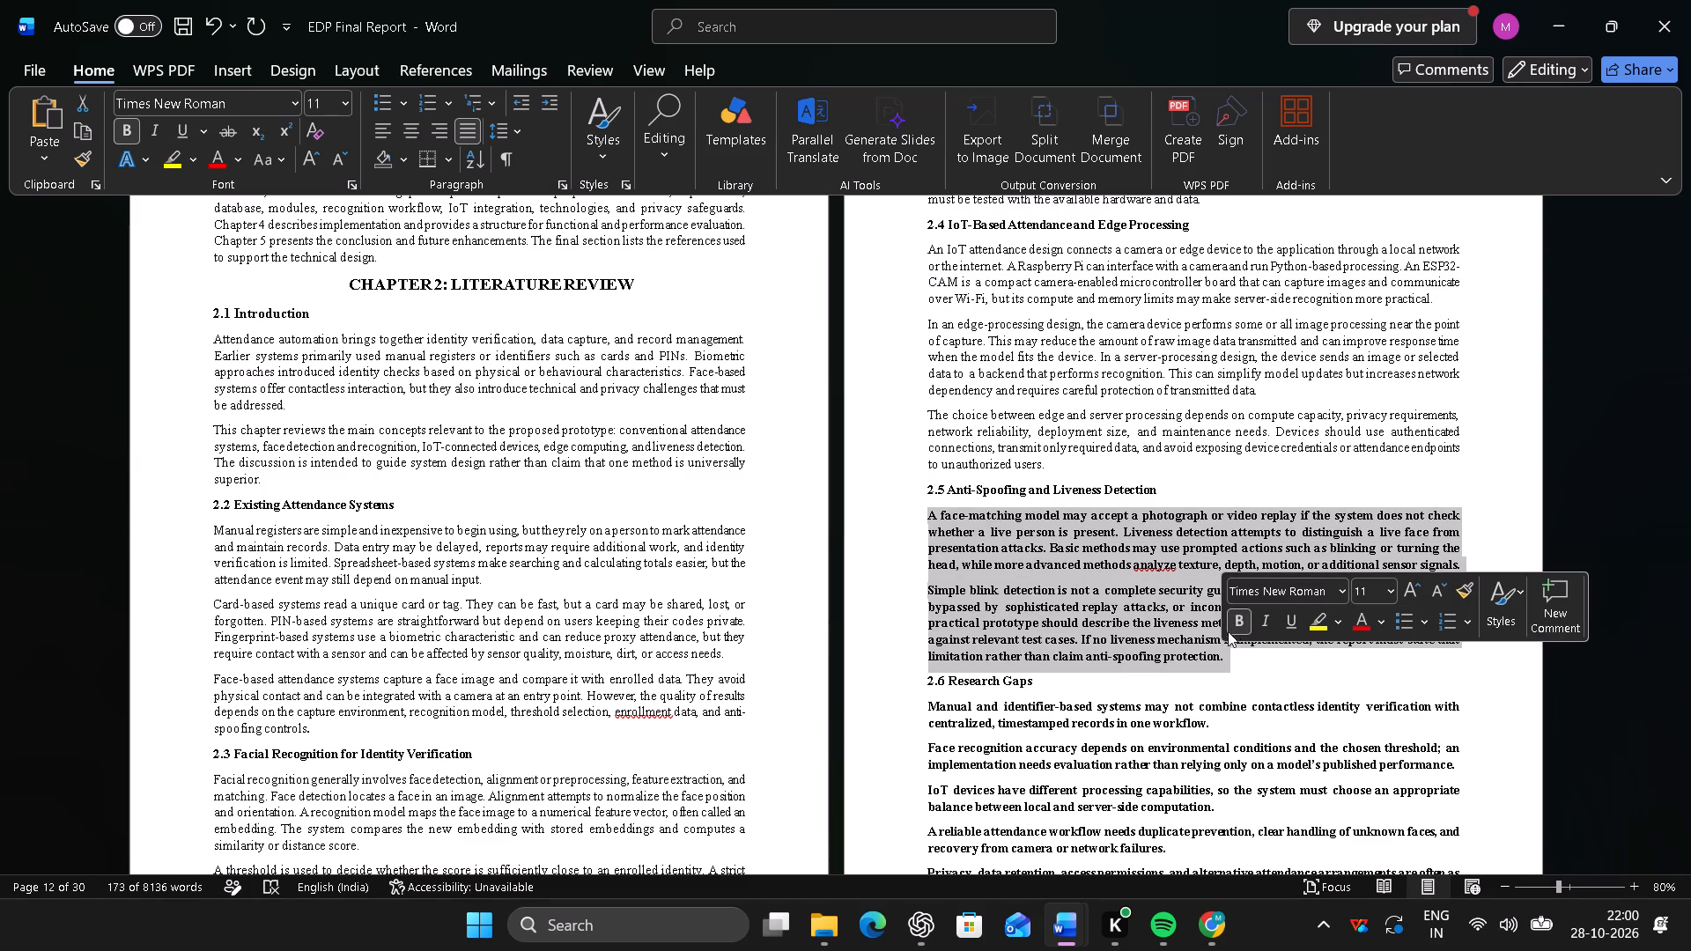
pyautogui.click(1236, 624)
pyautogui.click(1094, 642)
# Remove the bold formatting from the body paragraphs under 2.6 Research Gaps, including the last one on the following page.
pyautogui.scroll(-1, 1094, 642)
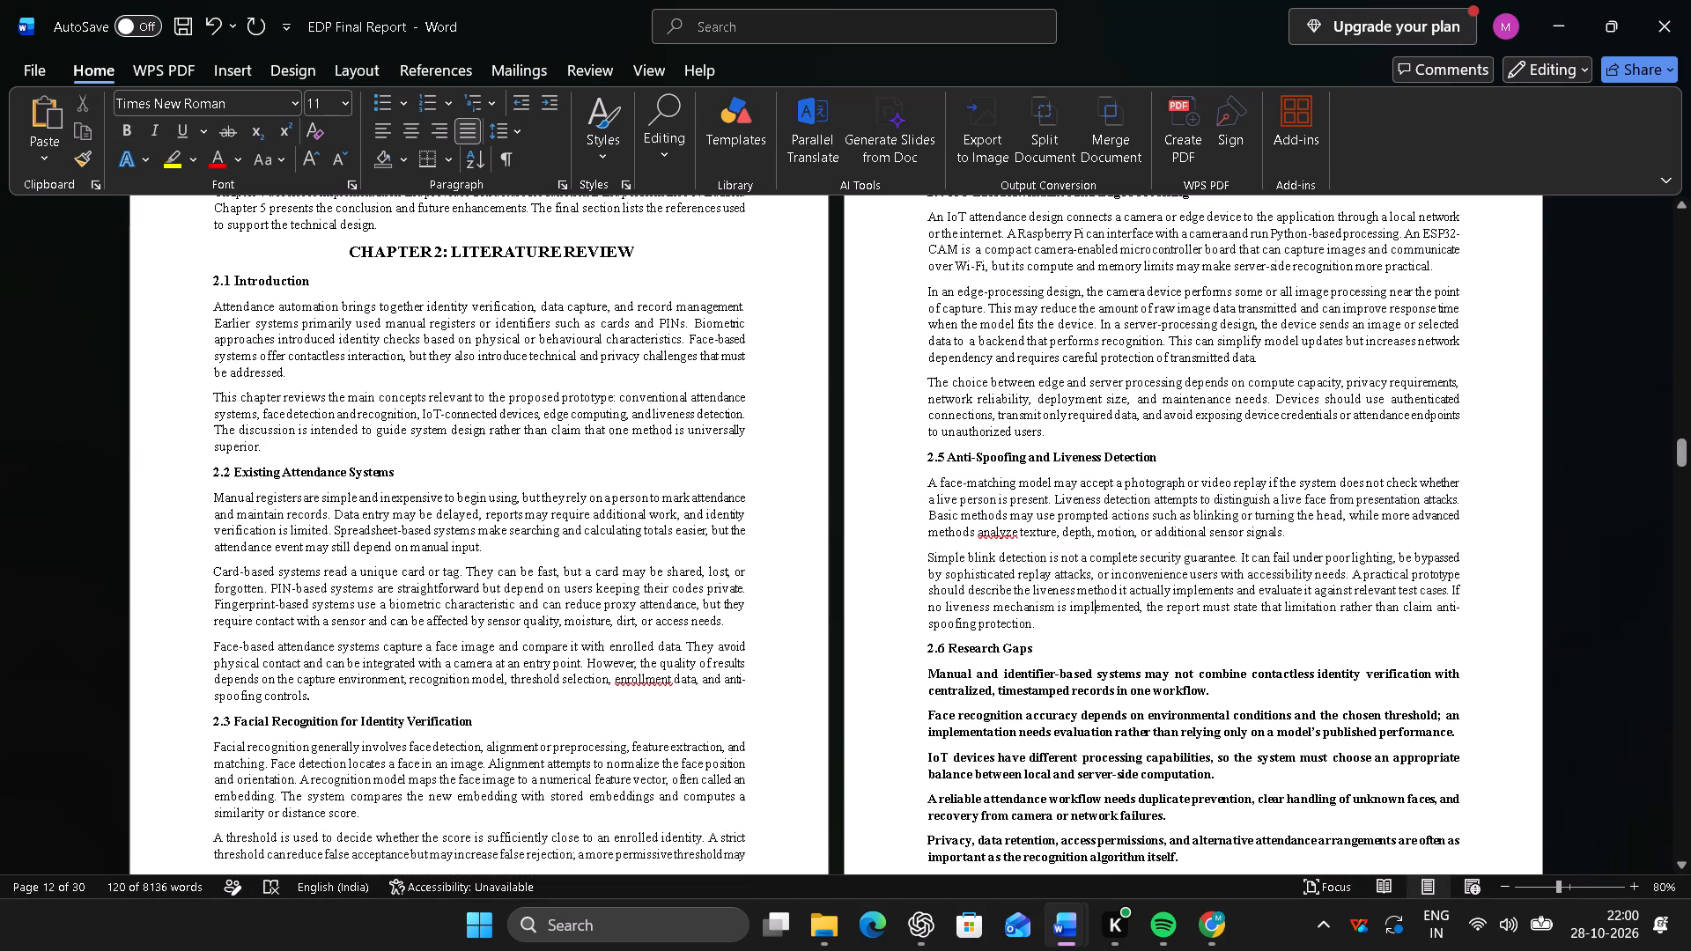
pyautogui.scroll(-3, 1094, 642)
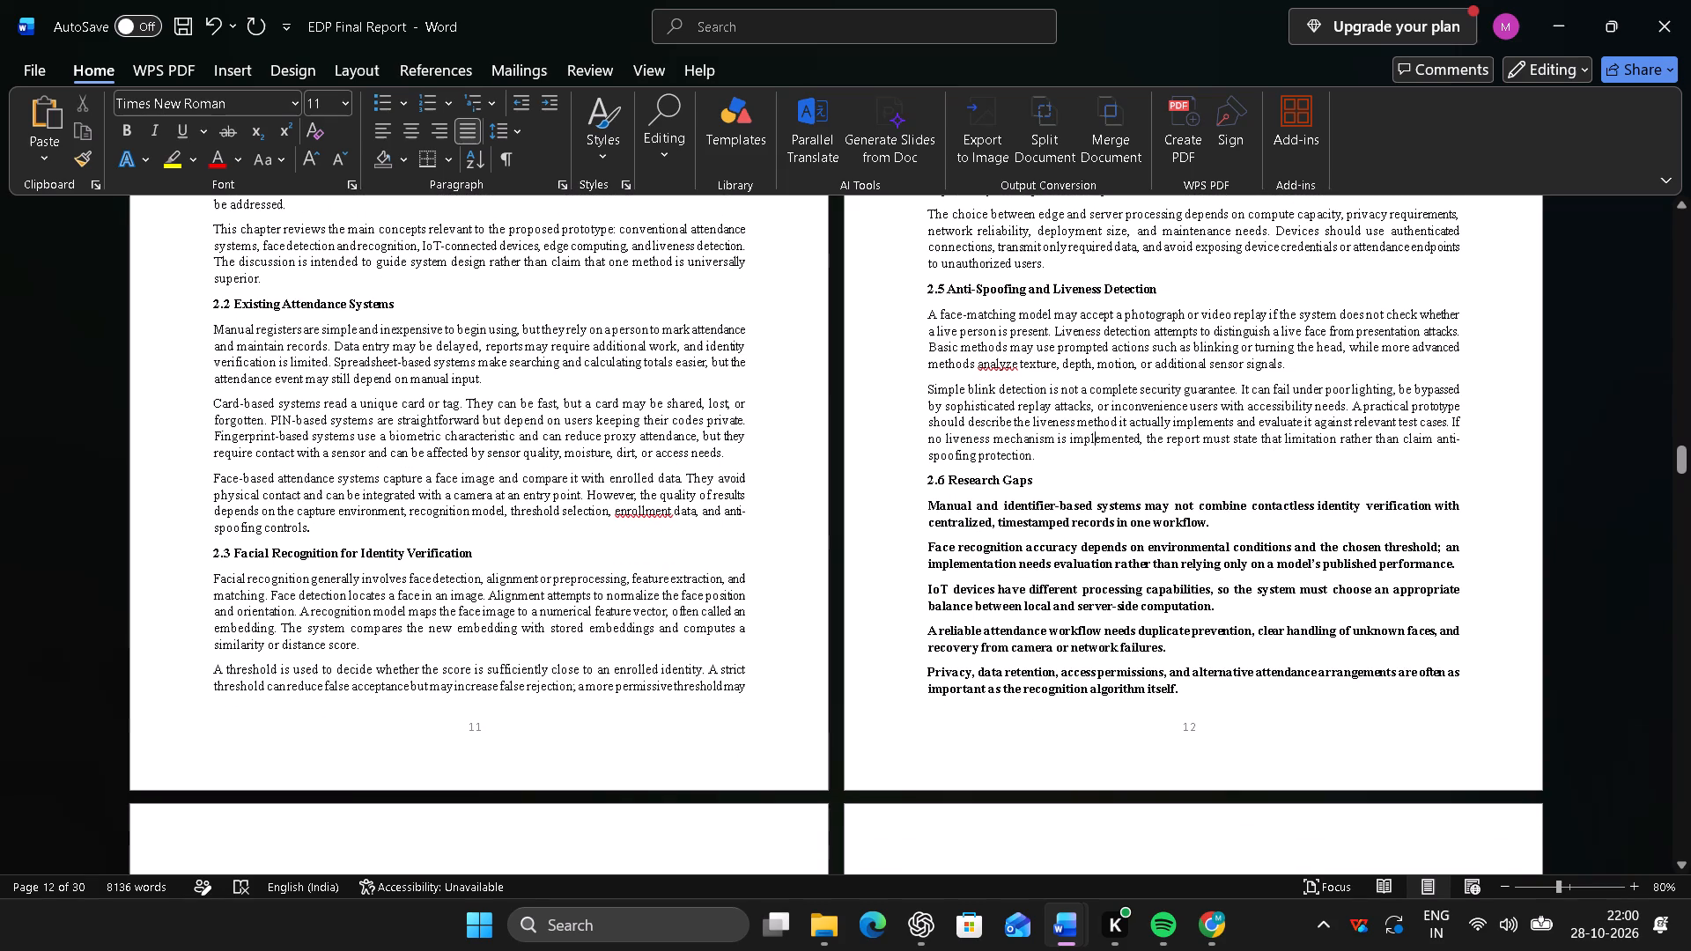
pyautogui.moveTo(927, 509); pyautogui.dragTo(1042, 610)
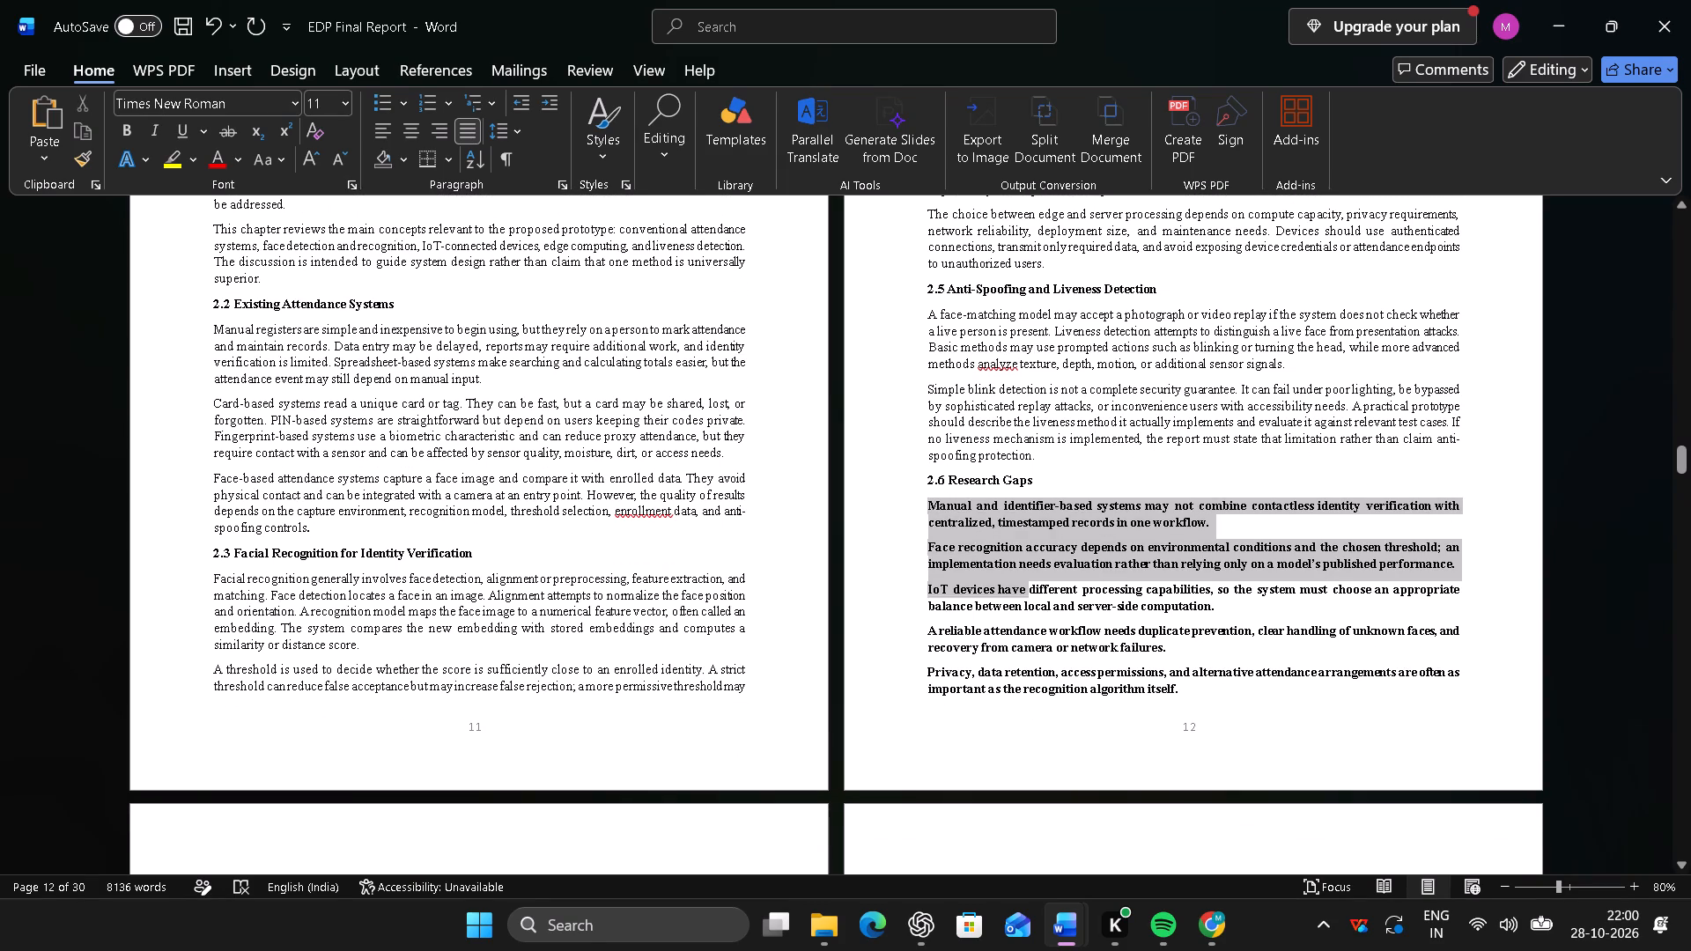
pyautogui.moveTo(1042, 610); pyautogui.dragTo(1189, 695)
pyautogui.click(1204, 666)
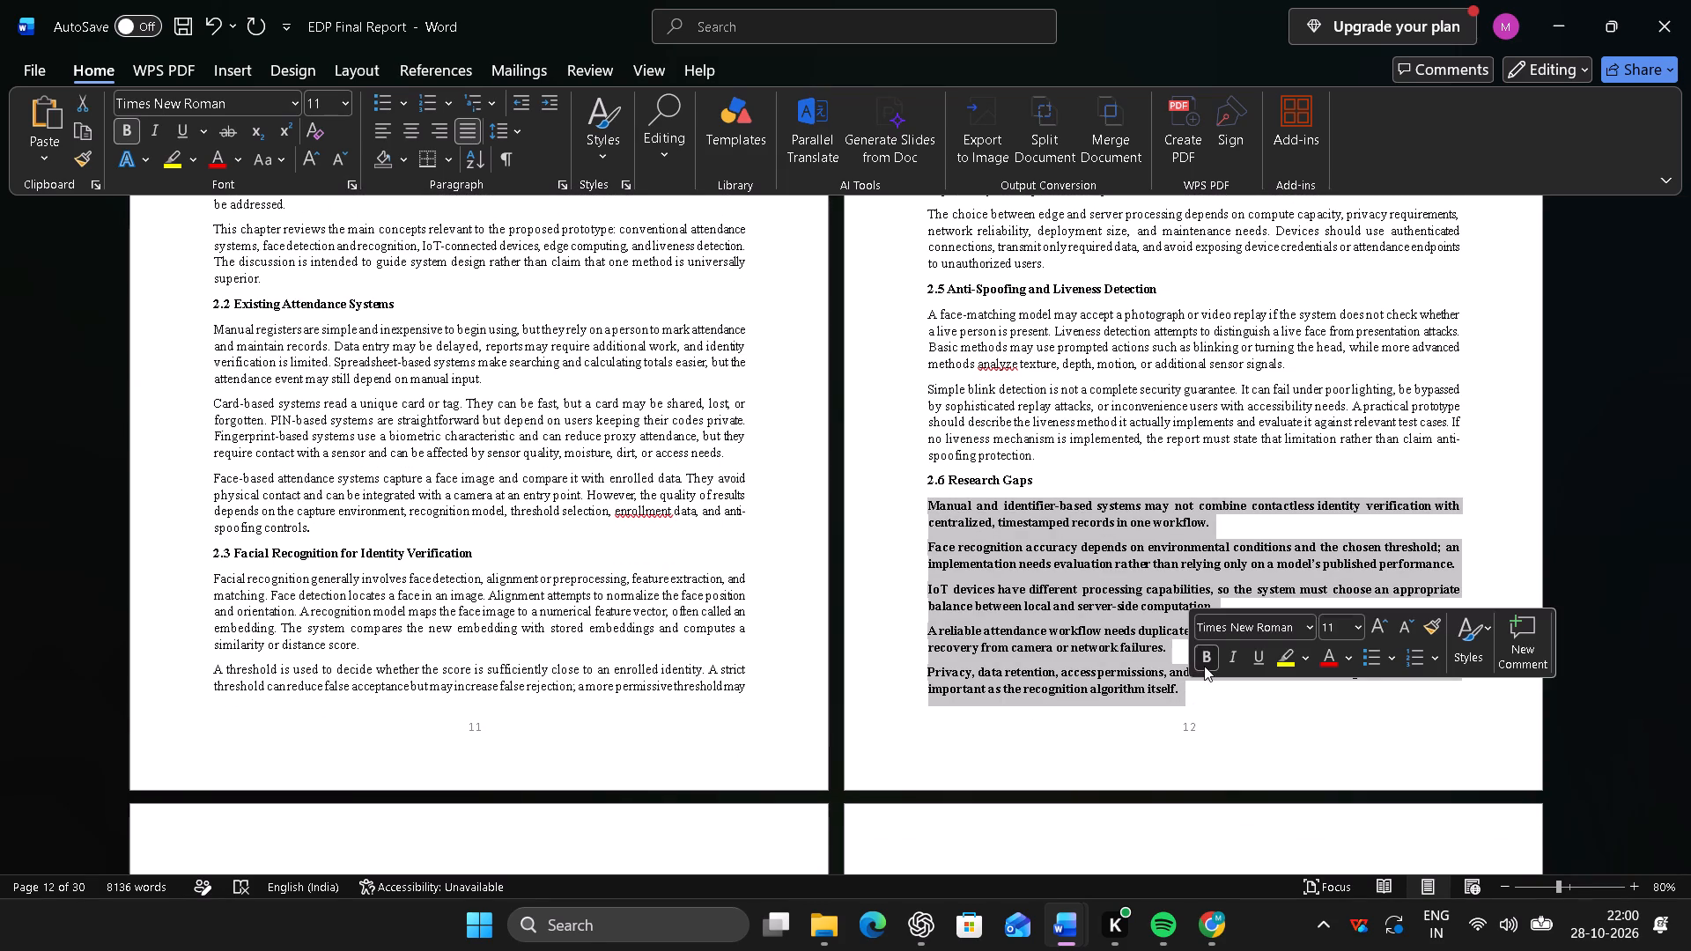
pyautogui.scroll(-2, 1204, 666)
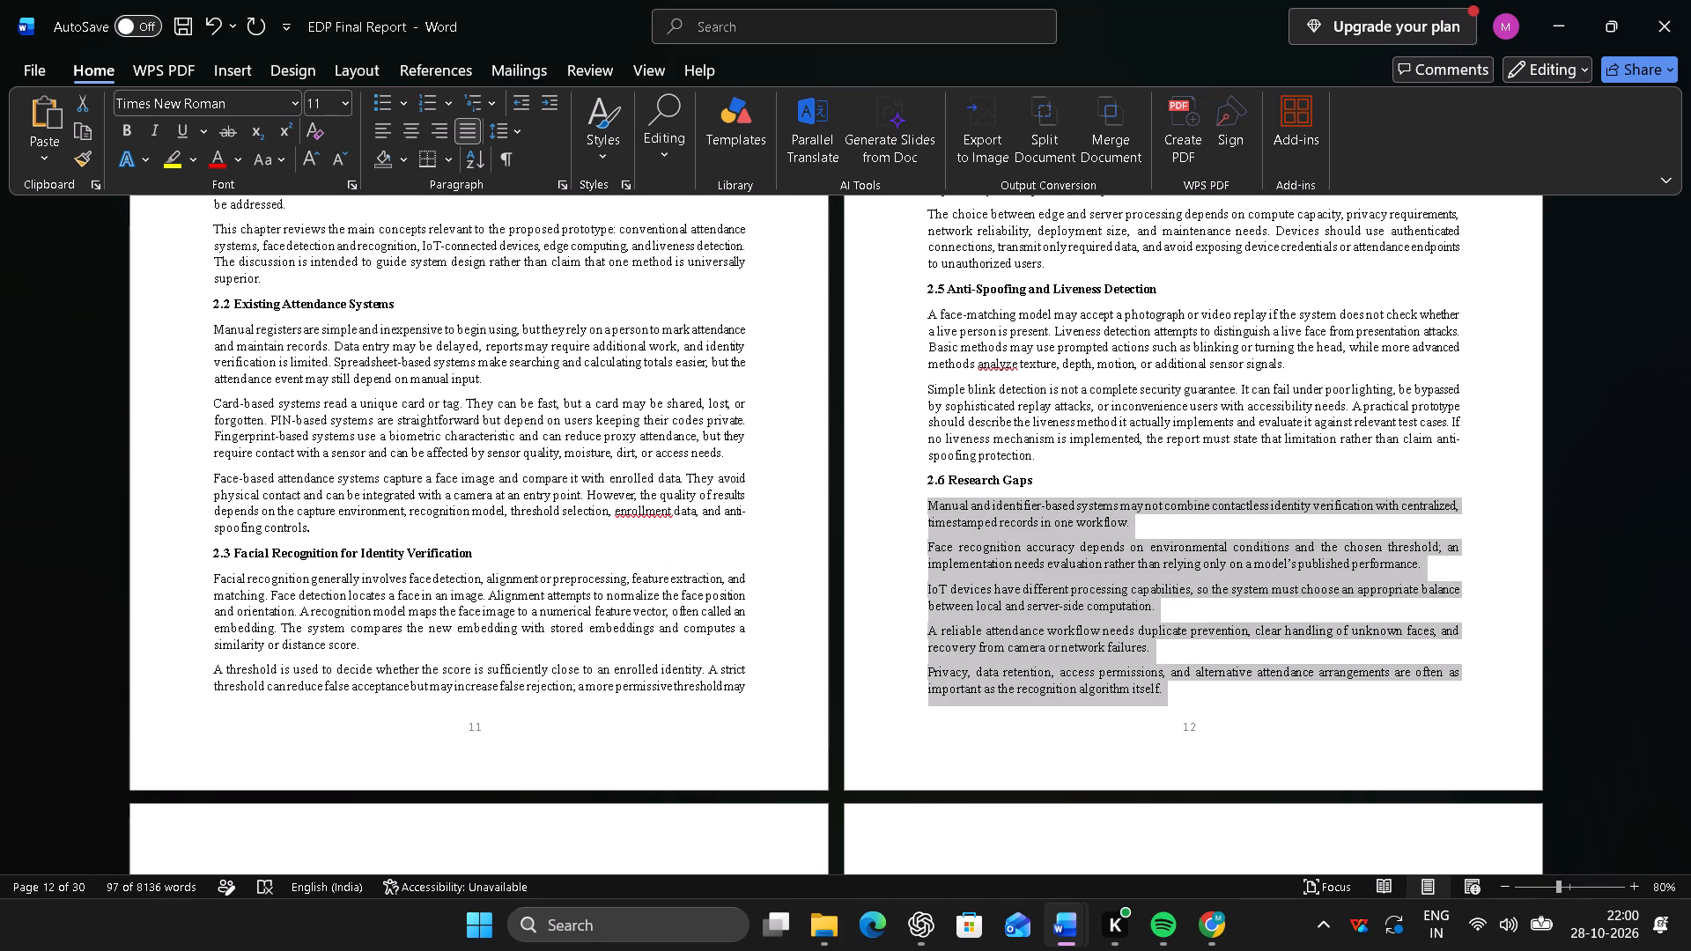
pyautogui.scroll(-2, 1204, 666)
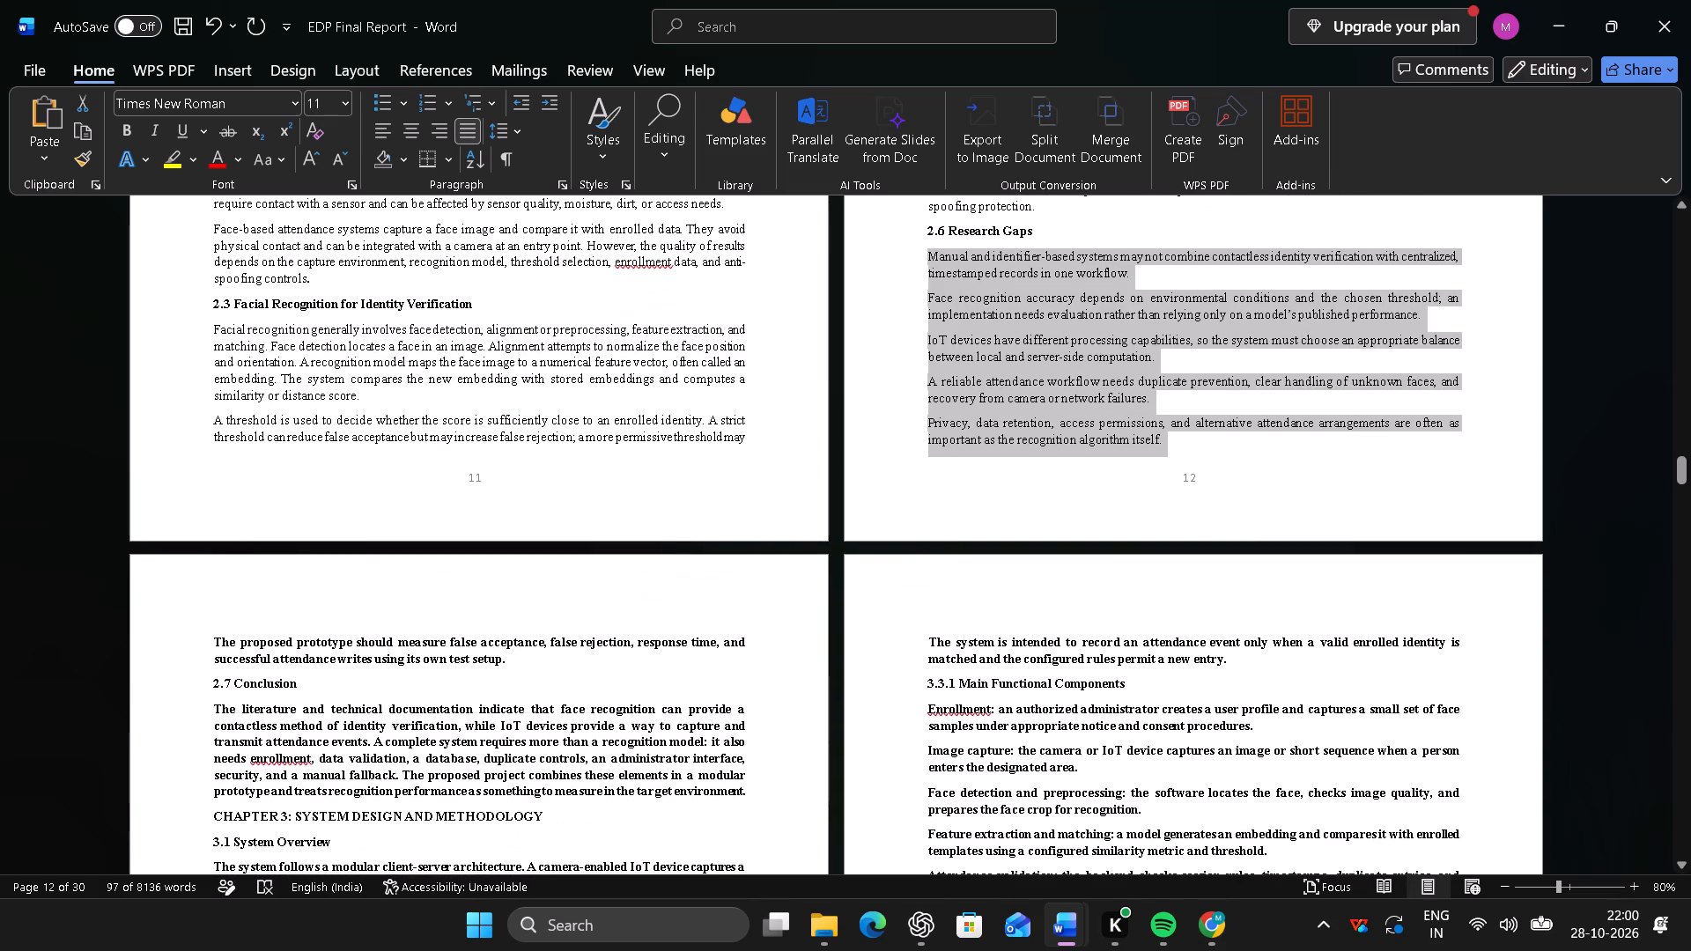
pyautogui.moveTo(215, 645); pyautogui.dragTo(309, 646)
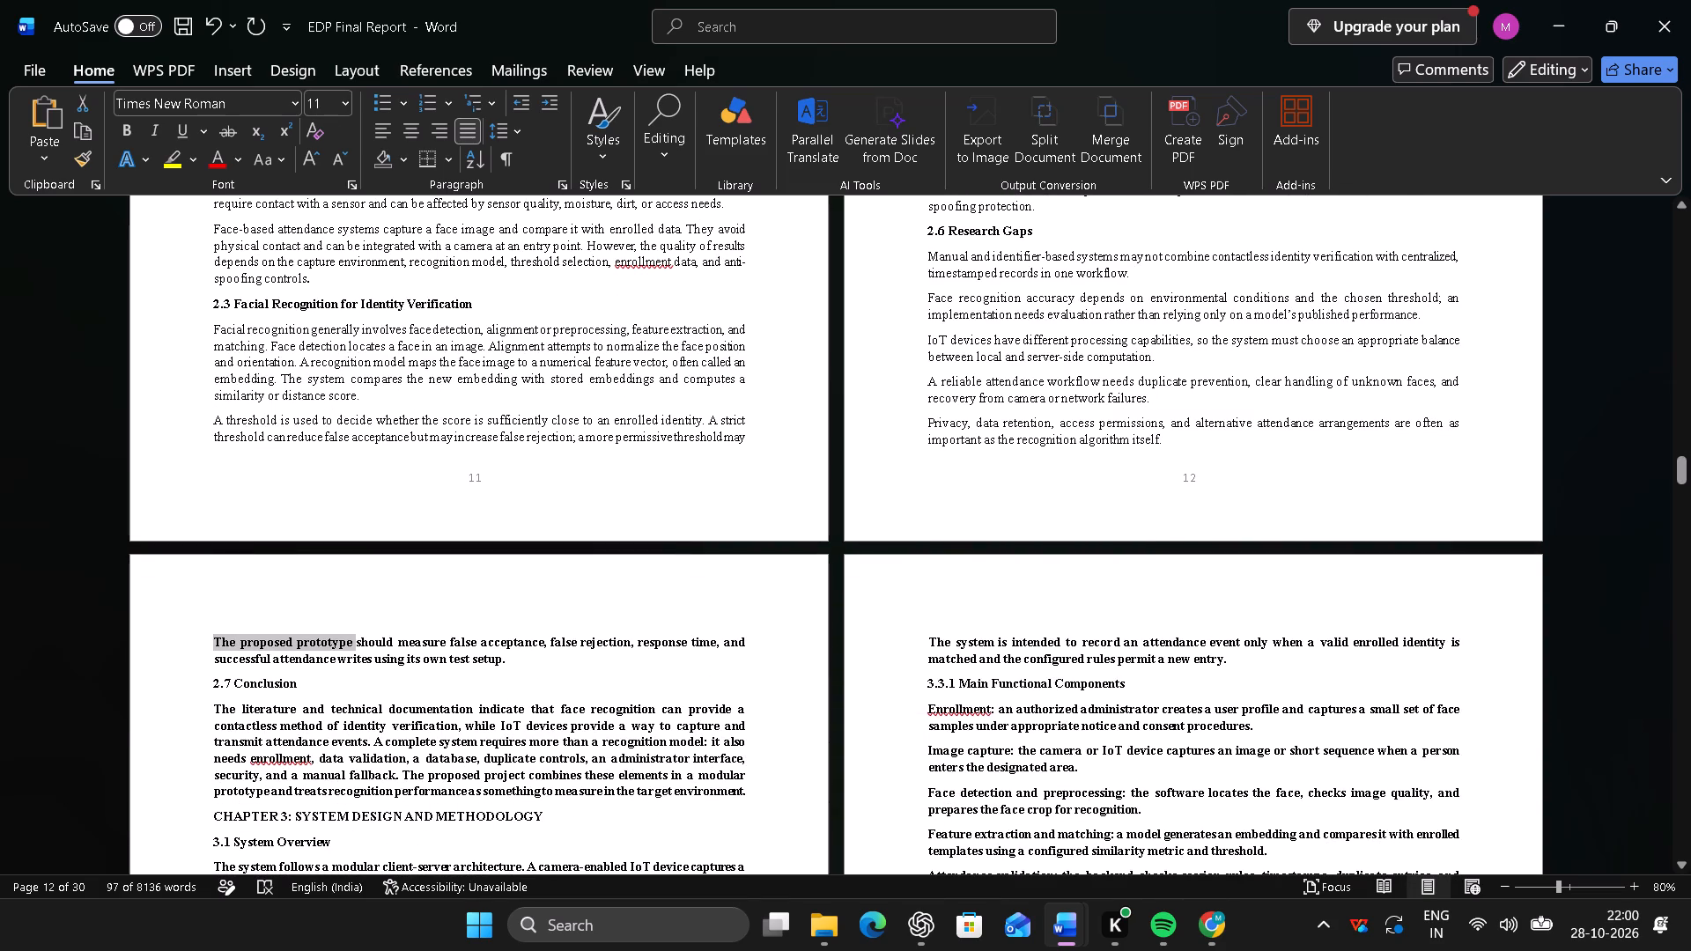
pyautogui.moveTo(309, 646); pyautogui.dragTo(506, 660)
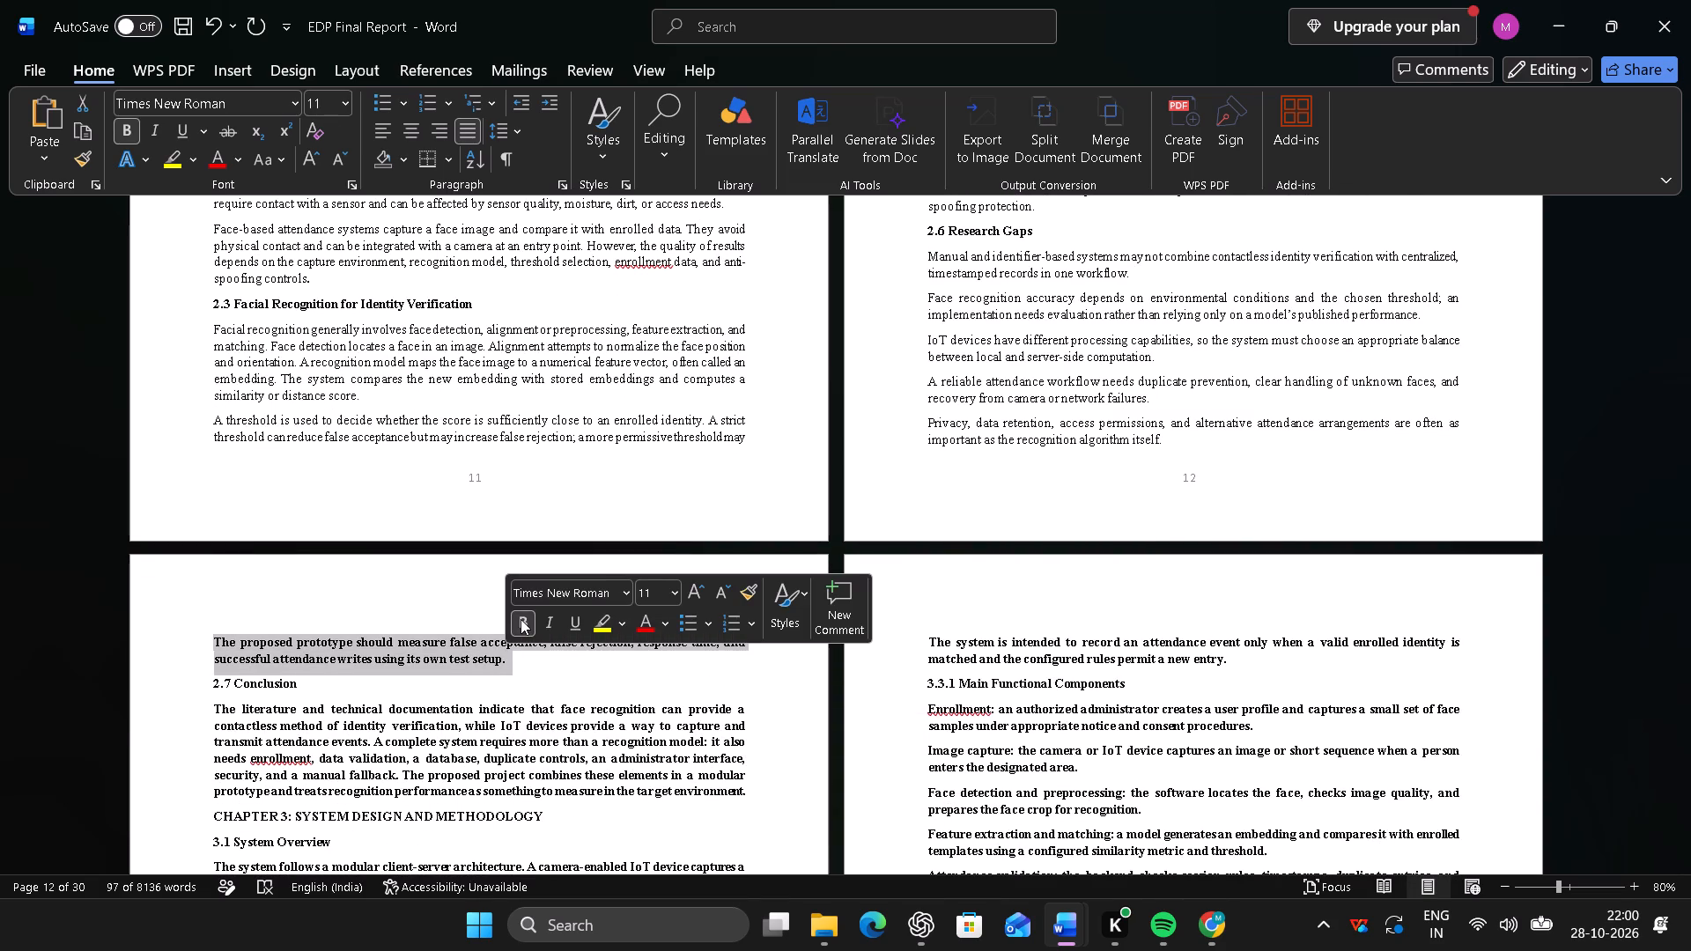
pyautogui.click(521, 617)
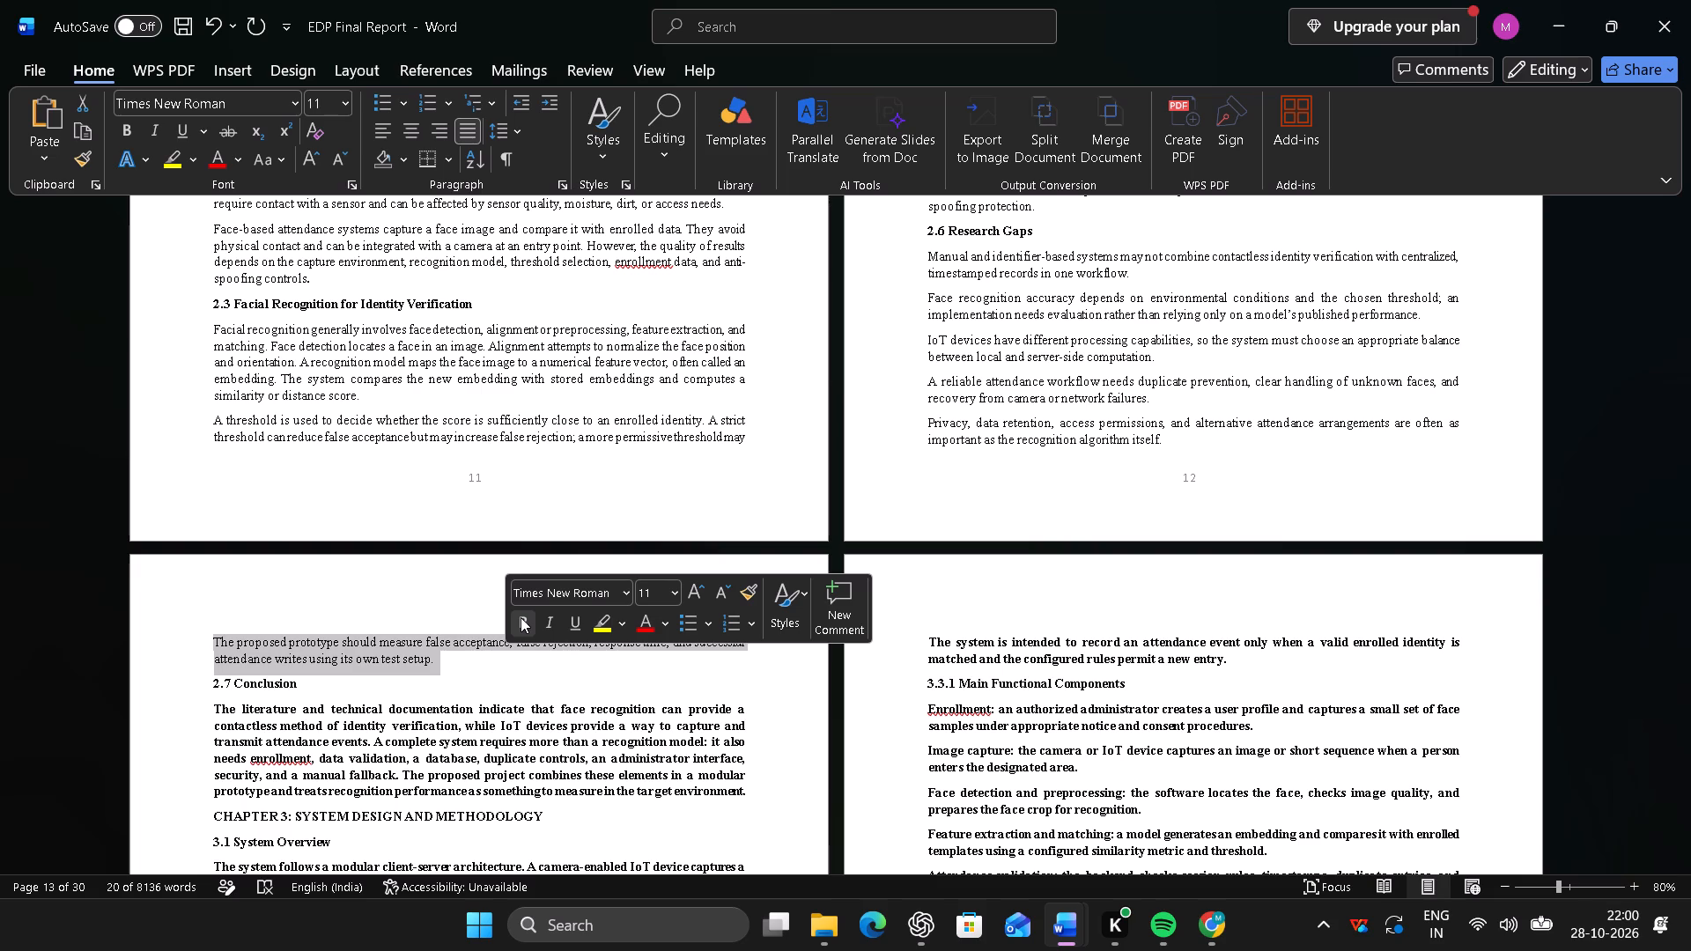
pyautogui.click(311, 667)
# Remove the bold formatting from the body paragraph under 2.7 Conclusion.
pyautogui.scroll(-1, 311, 667)
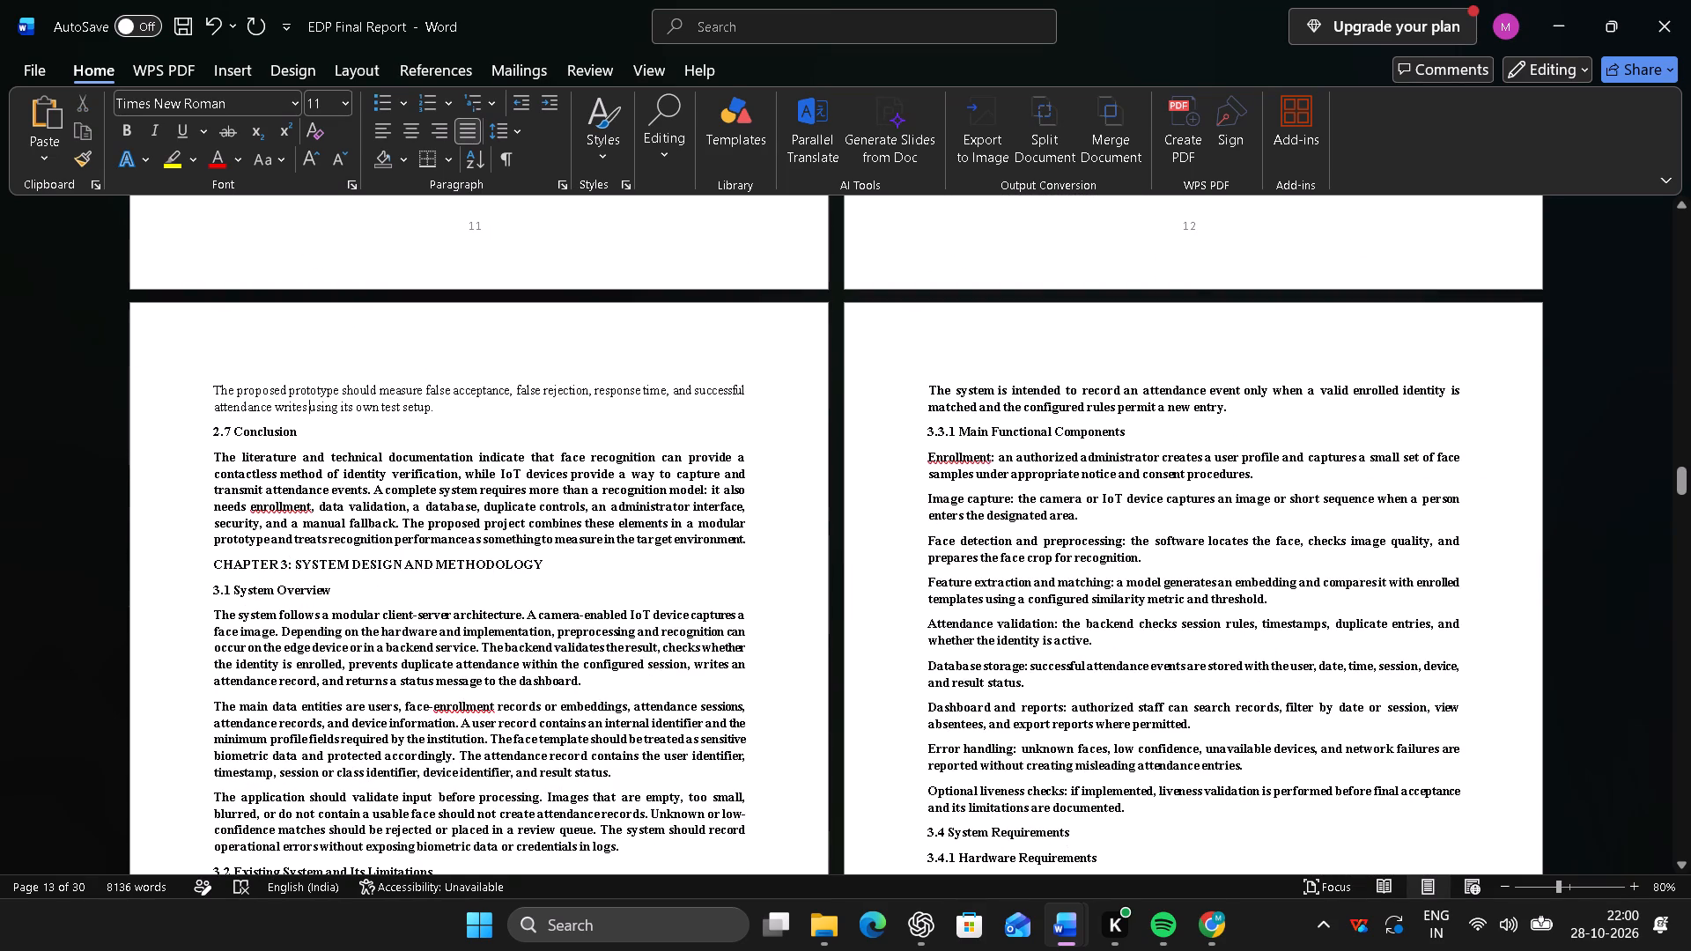
pyautogui.moveTo(216, 459); pyautogui.dragTo(681, 549)
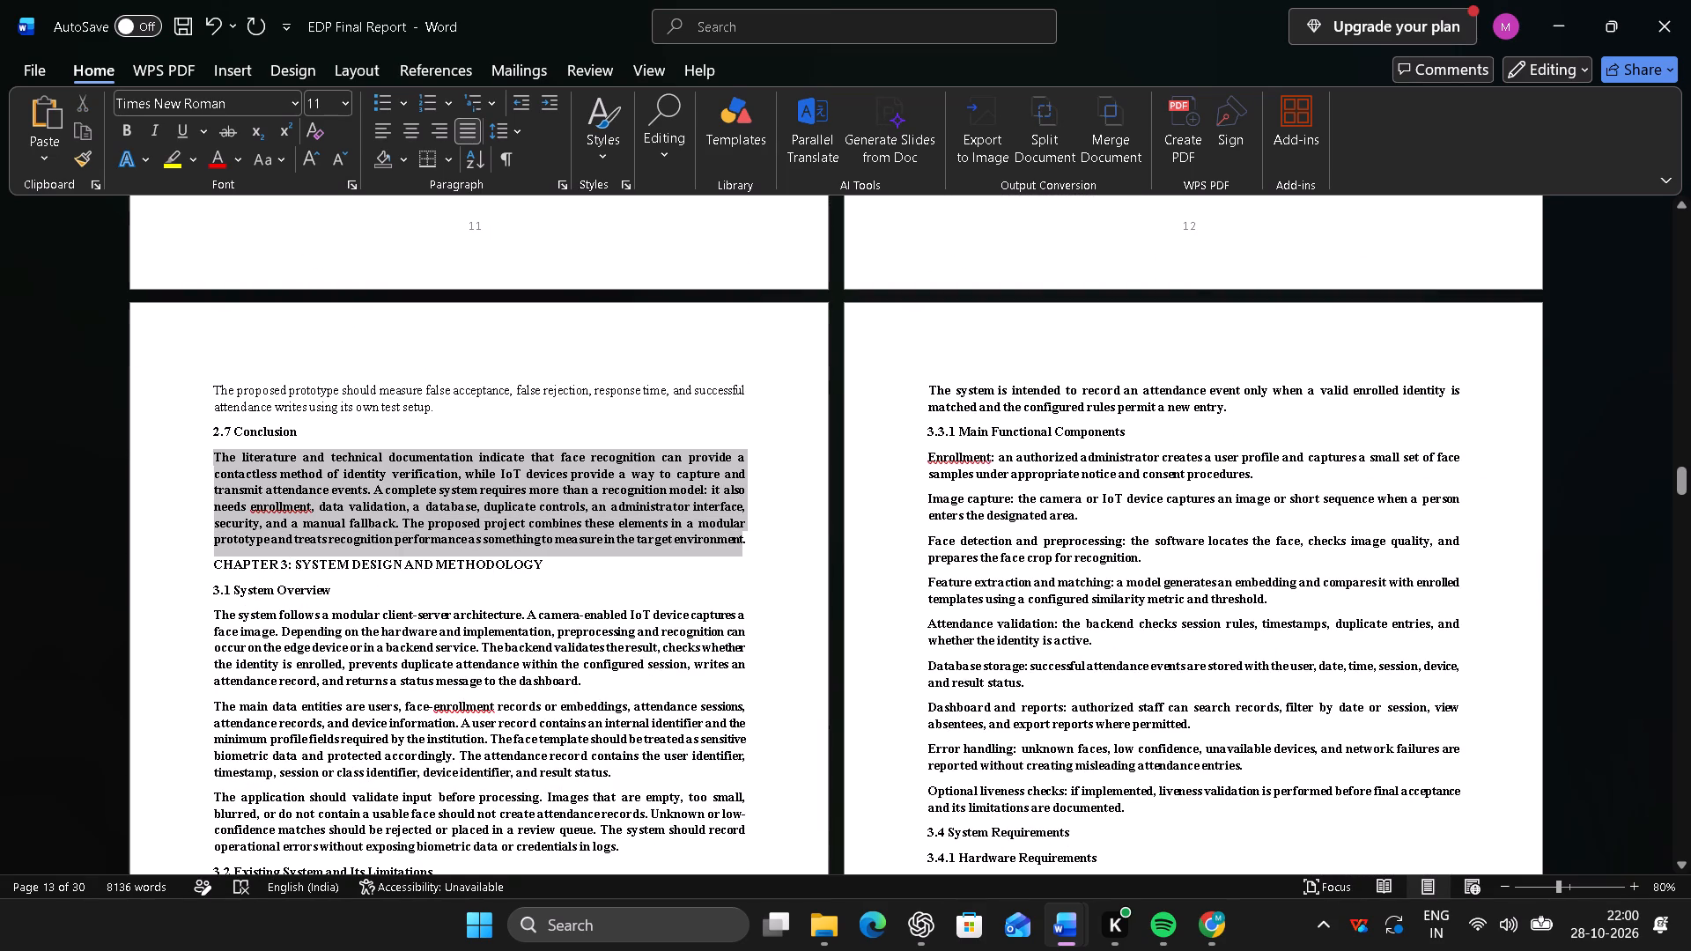
pyautogui.moveTo(681, 549); pyautogui.dragTo(747, 547)
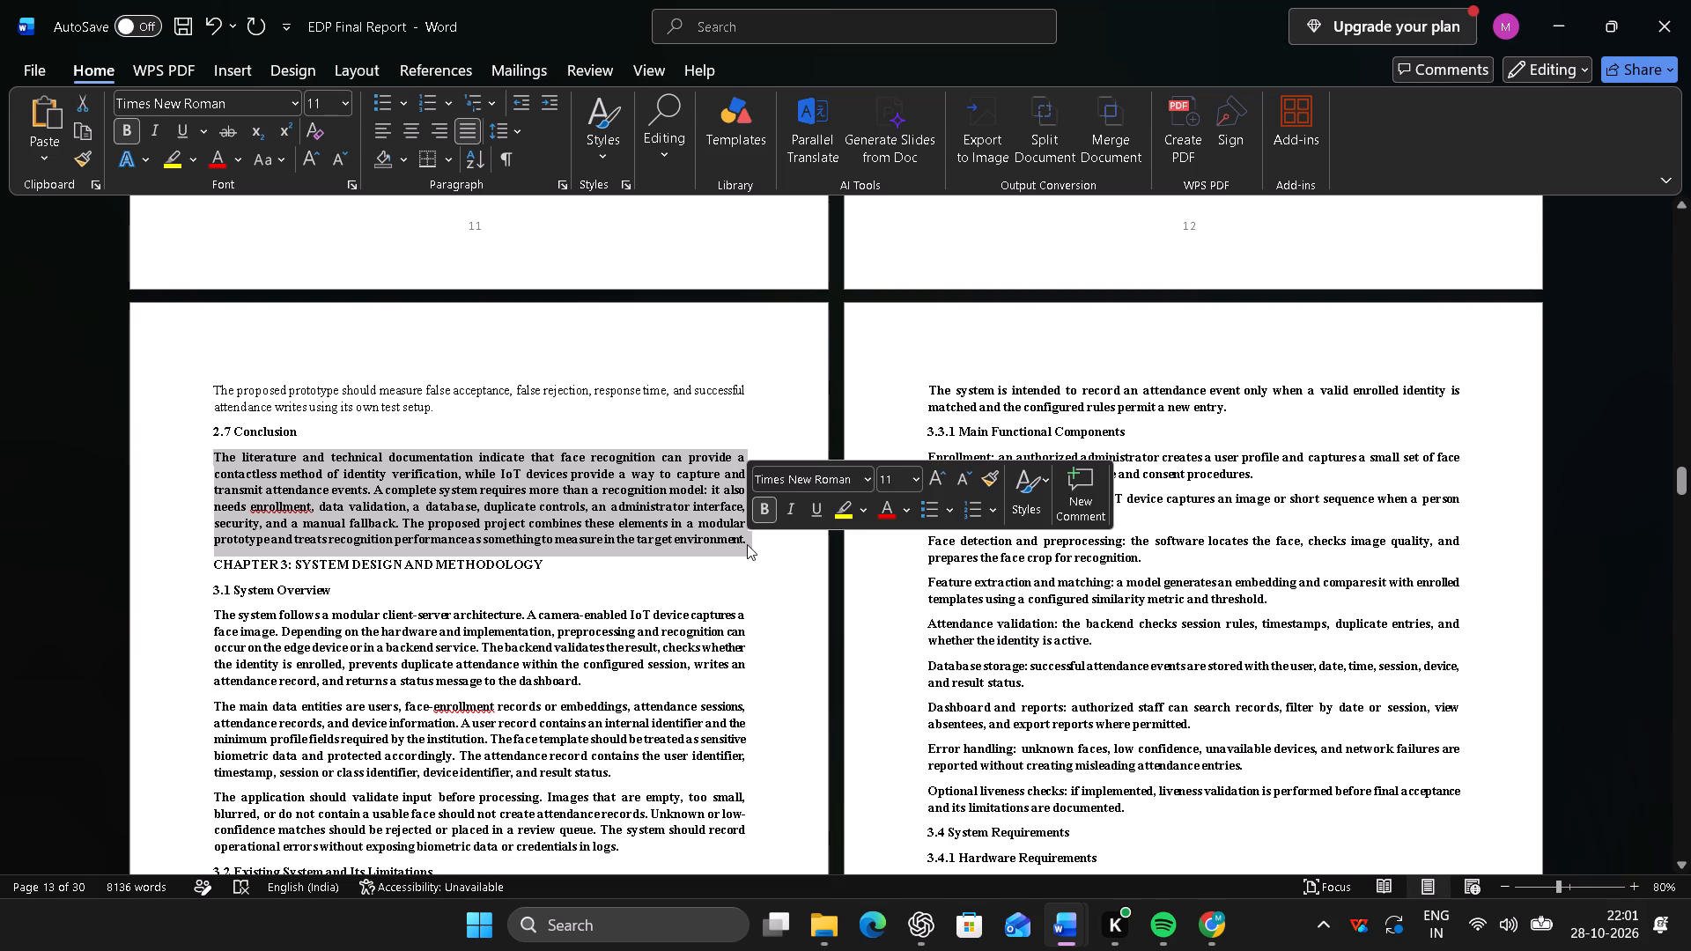
pyautogui.click(767, 505)
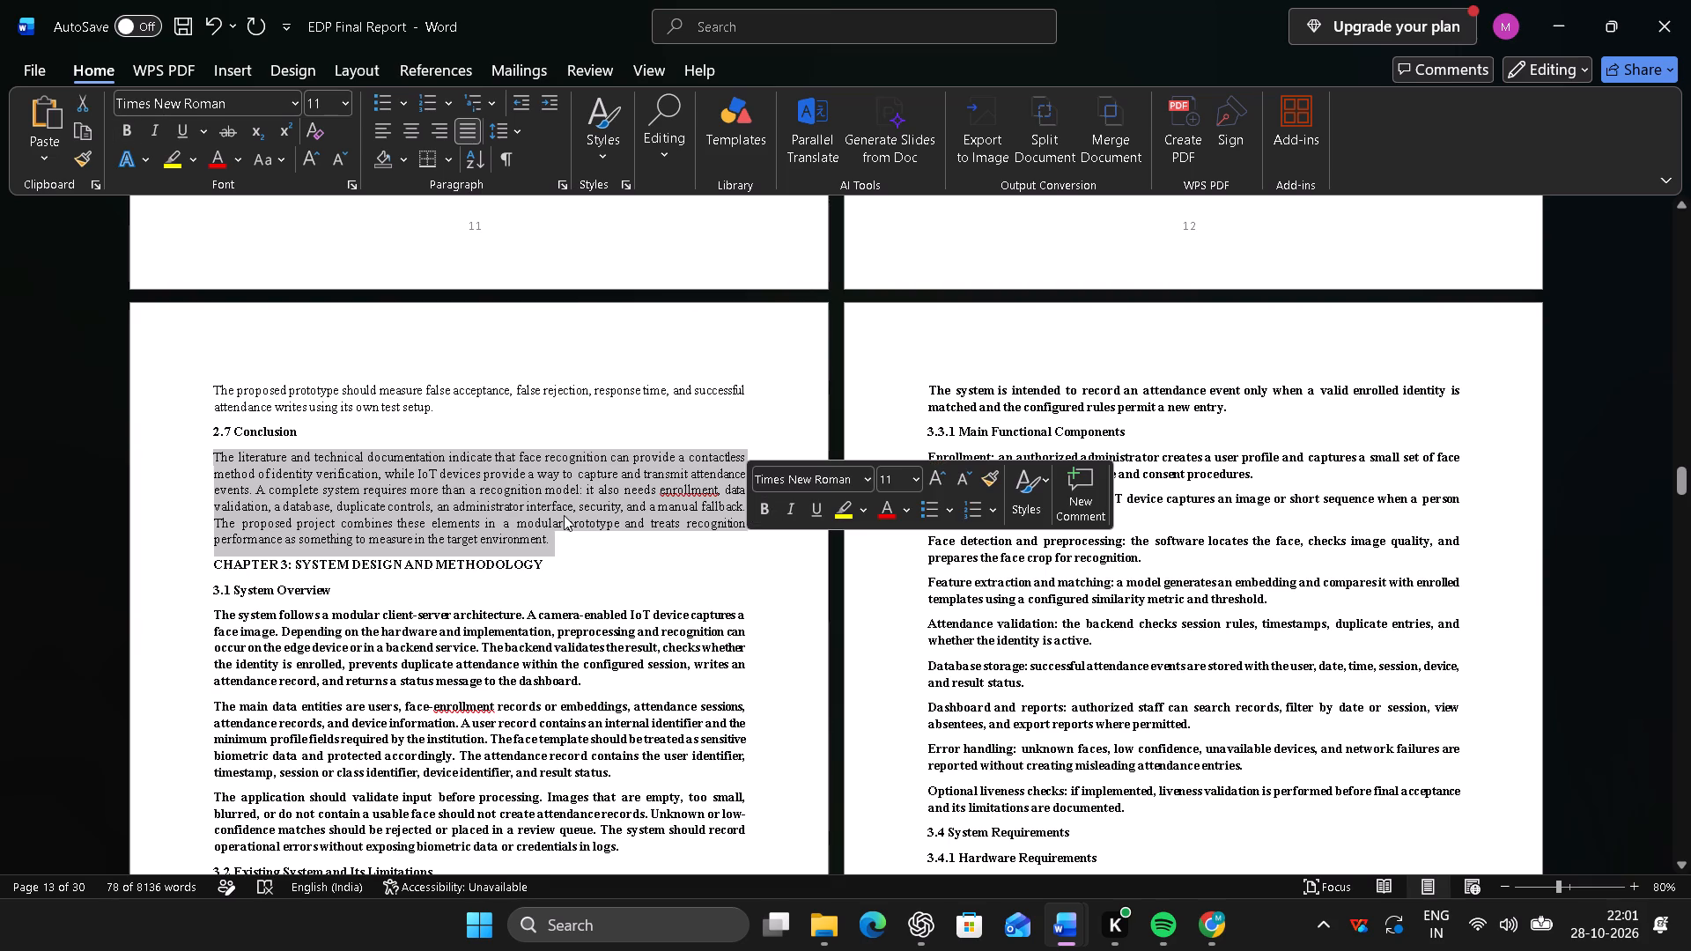
# Set the CHAPTER 3: SYSTEM DESIGN AND METHODOLOGY heading to 14 pt and indent it so it sits centred on the page.
pyautogui.click(562, 515)
pyautogui.scroll(-1, 562, 515)
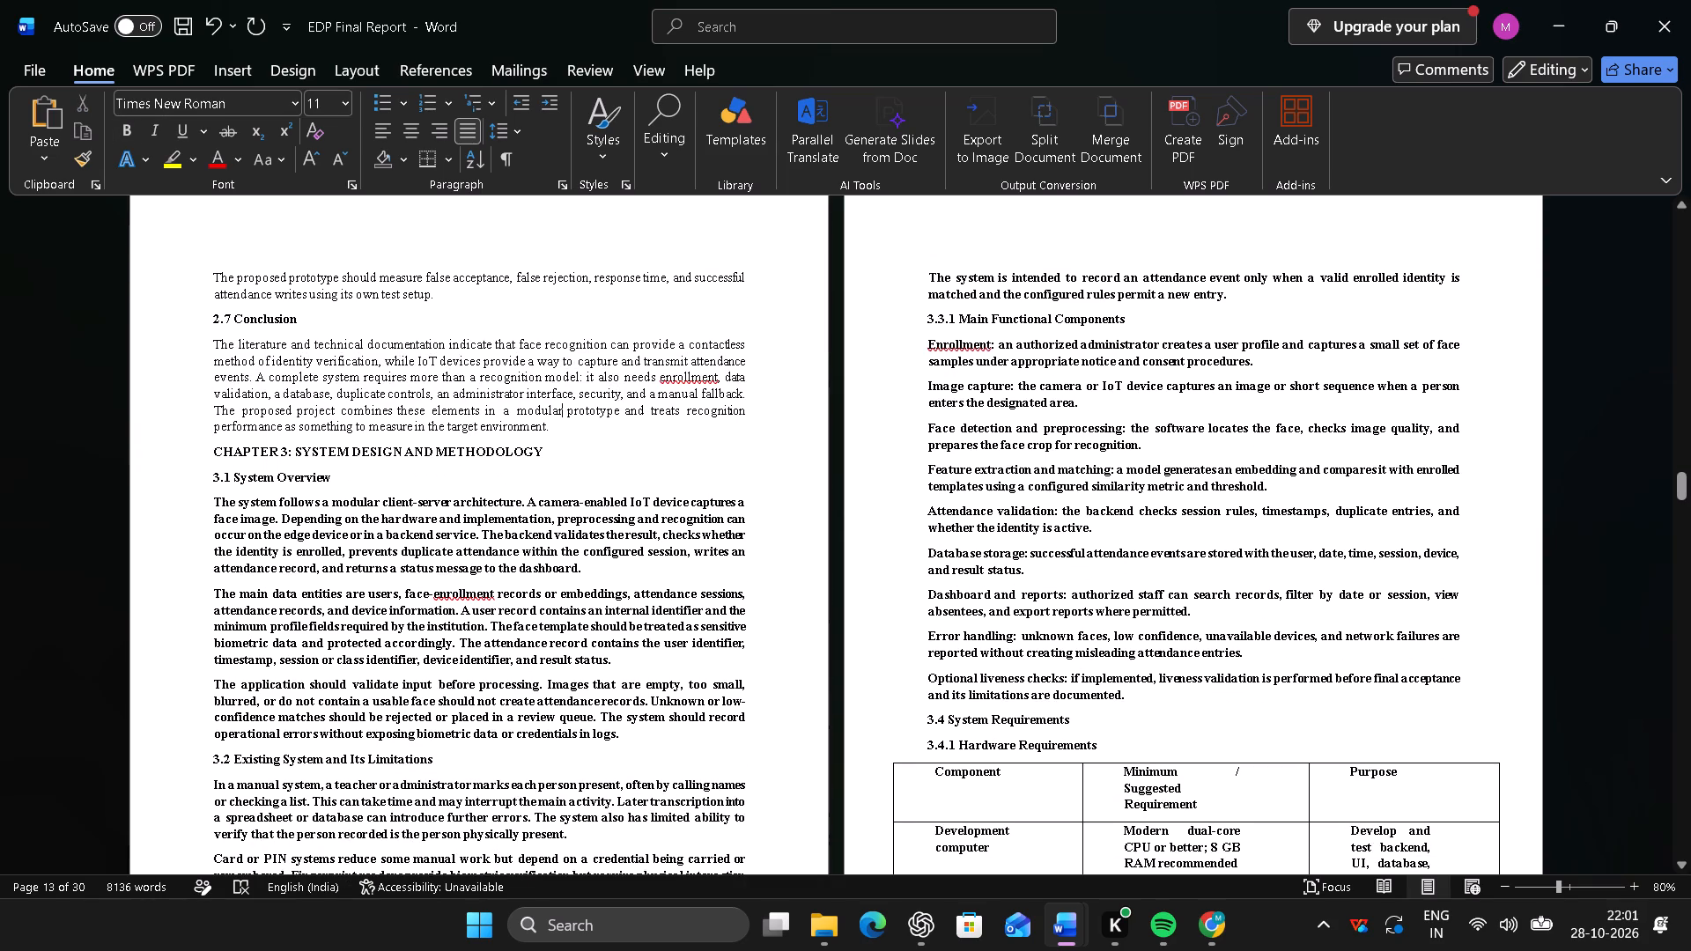
pyautogui.moveTo(212, 450); pyautogui.dragTo(555, 452)
pyautogui.click(723, 386)
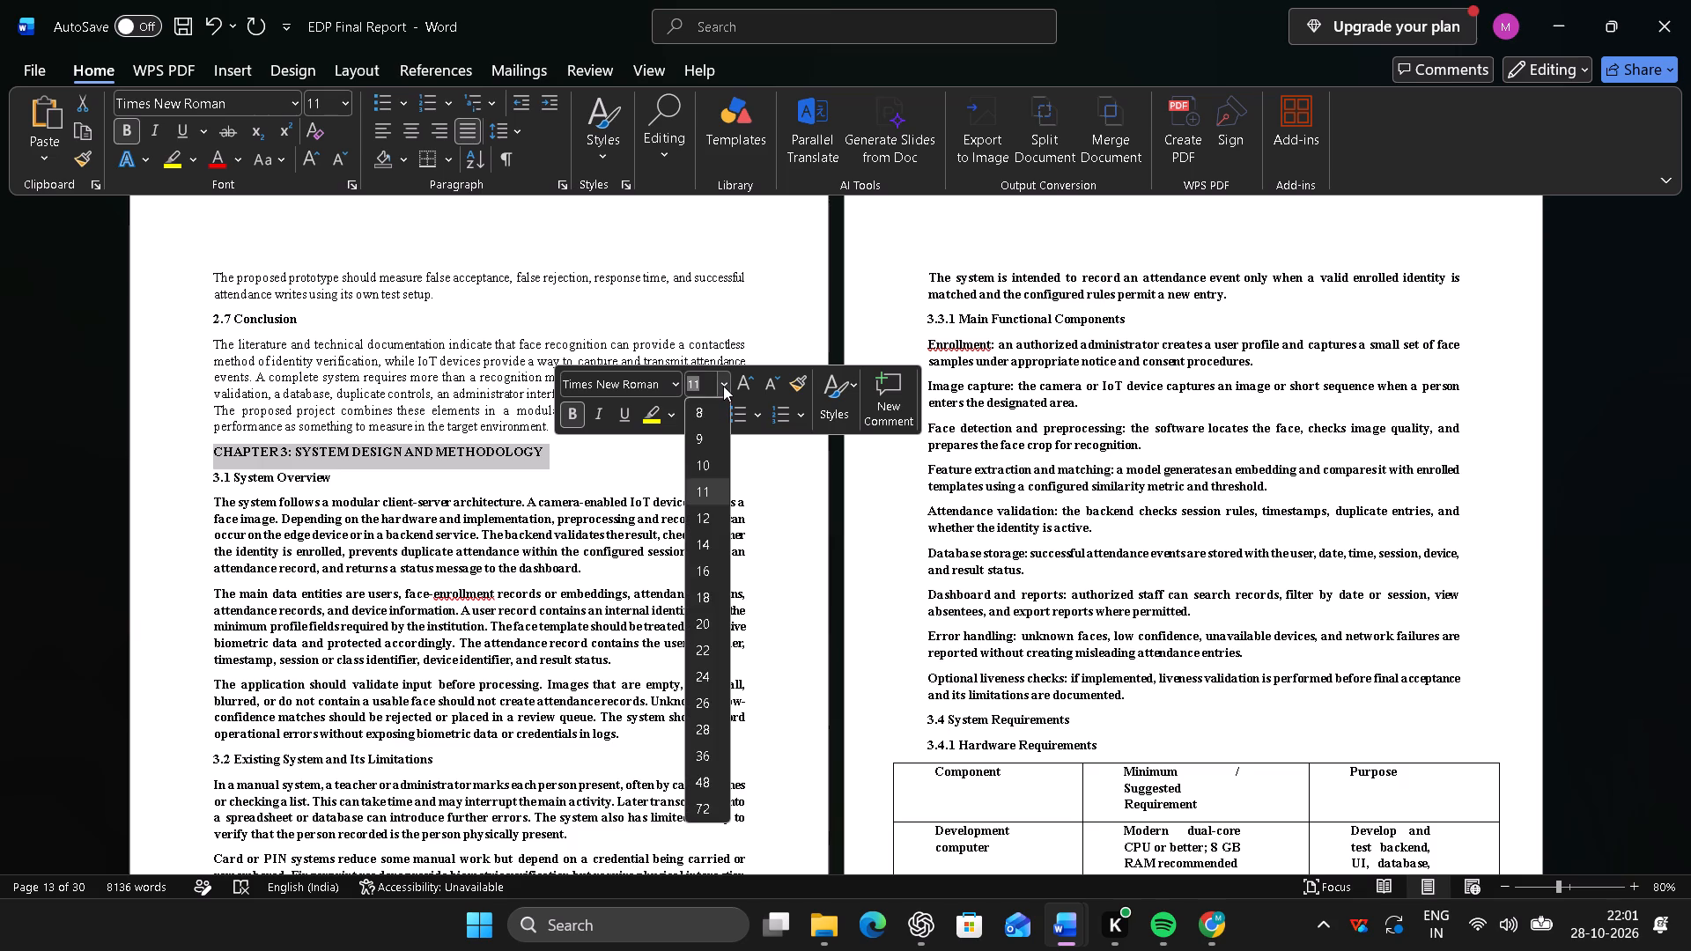
pyautogui.click(713, 534)
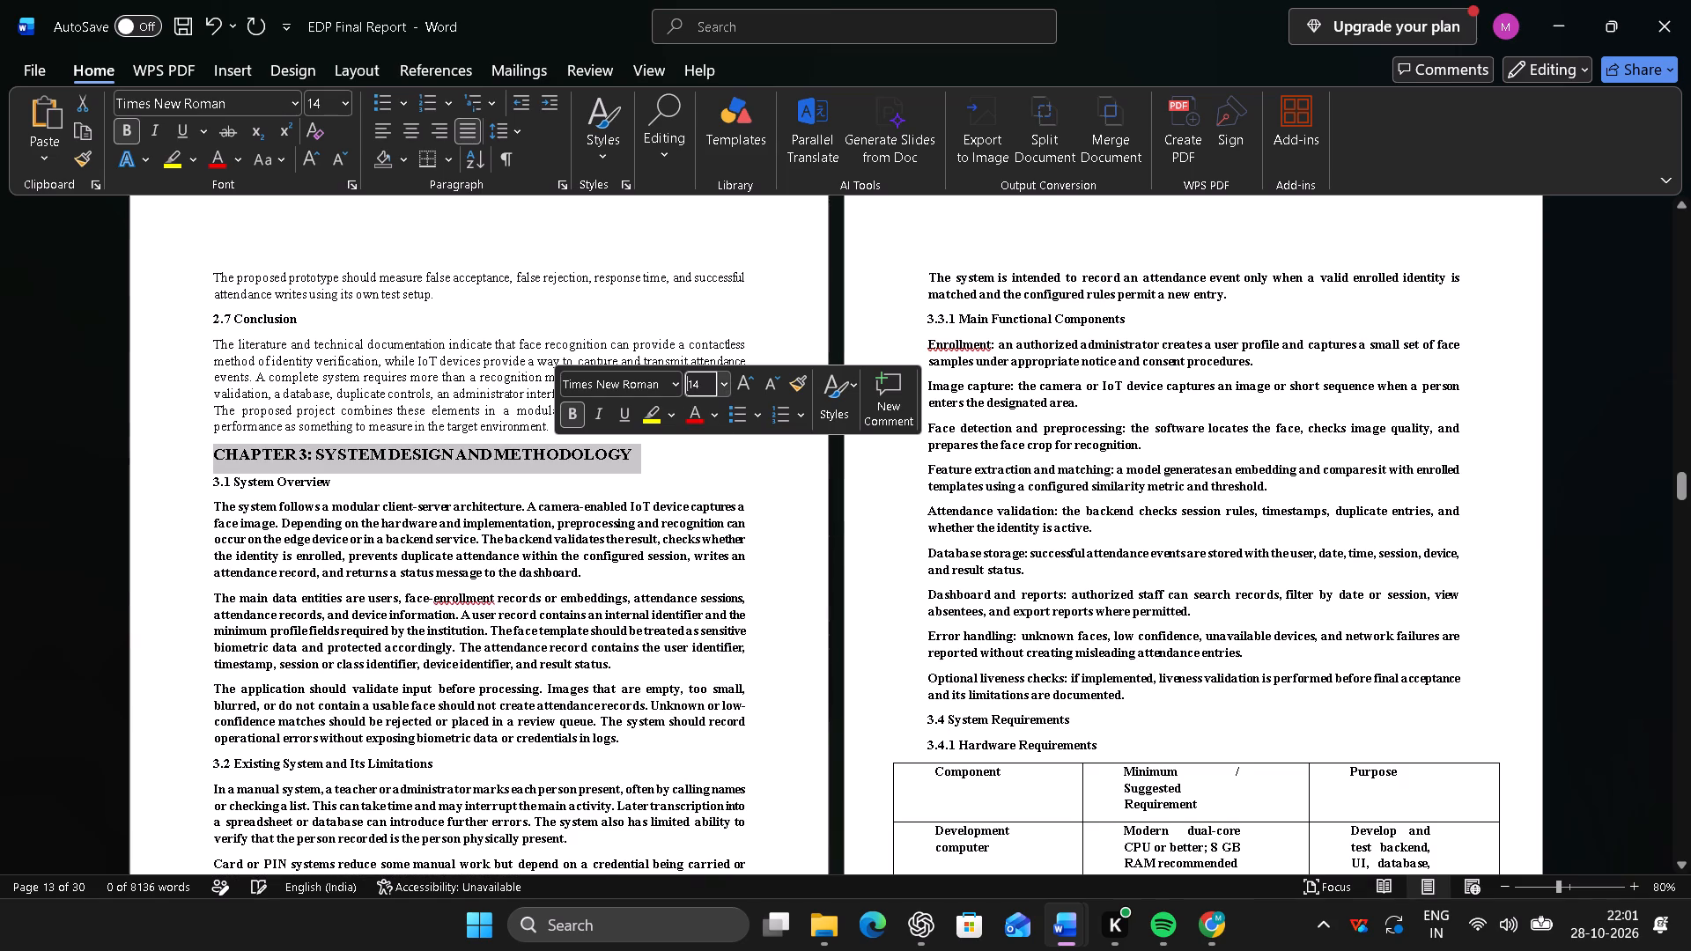
pyautogui.click(209, 453)
pyautogui.press('Tab')
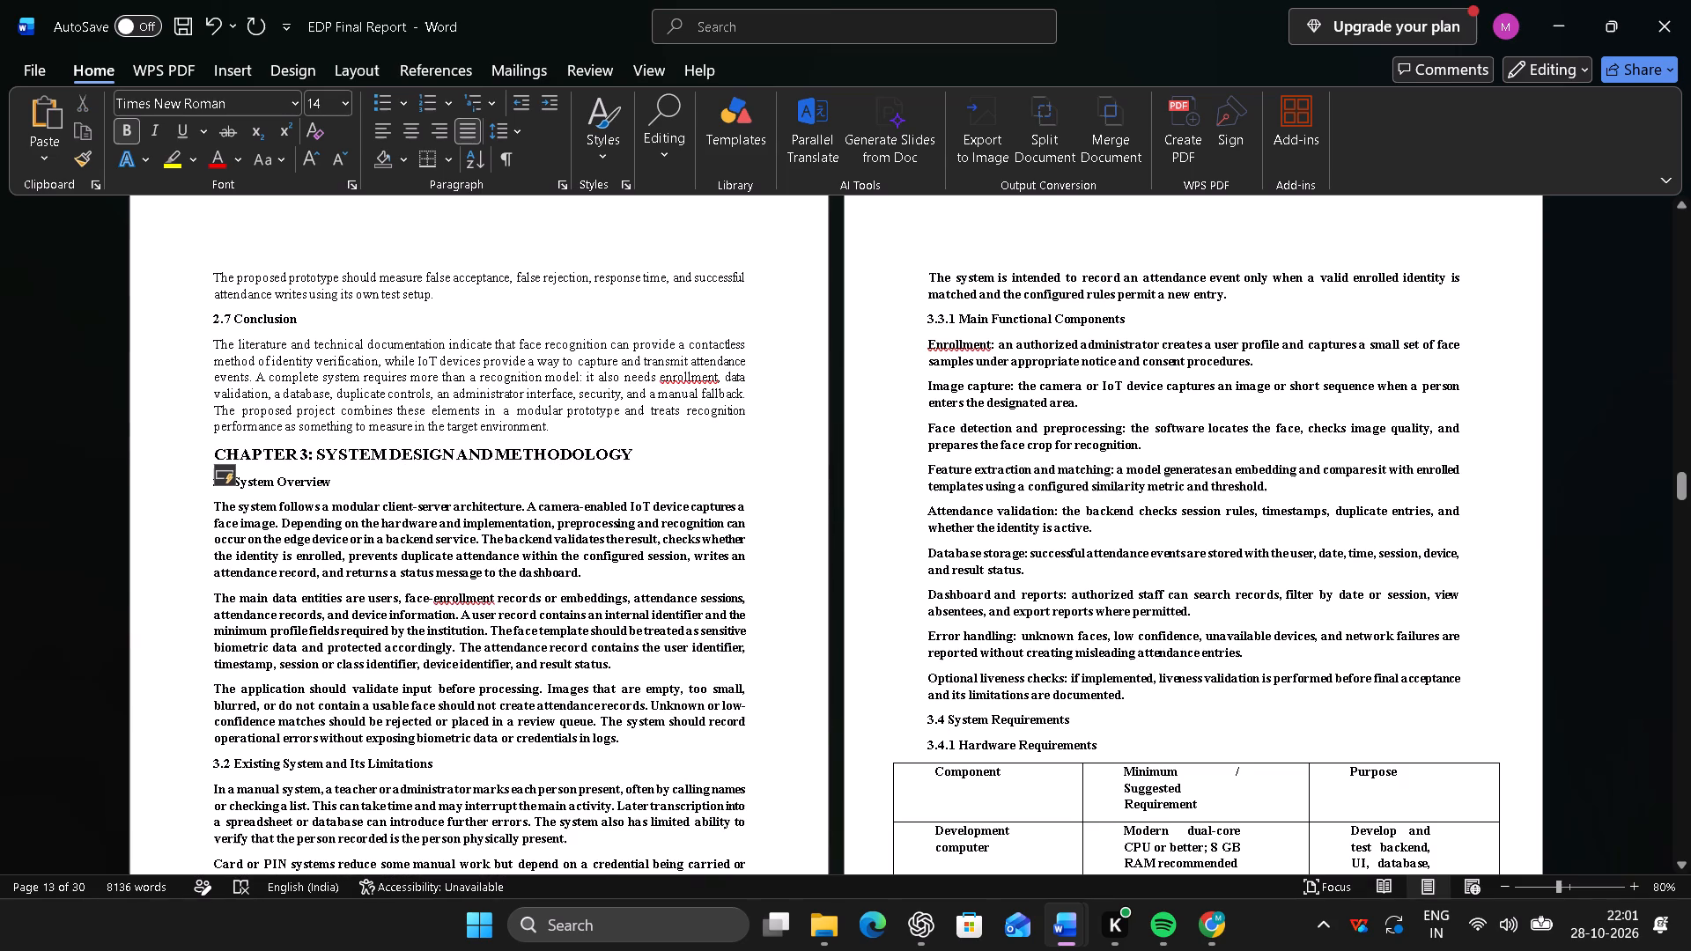
pyautogui.press('Tab')
pyautogui.press('Tab')
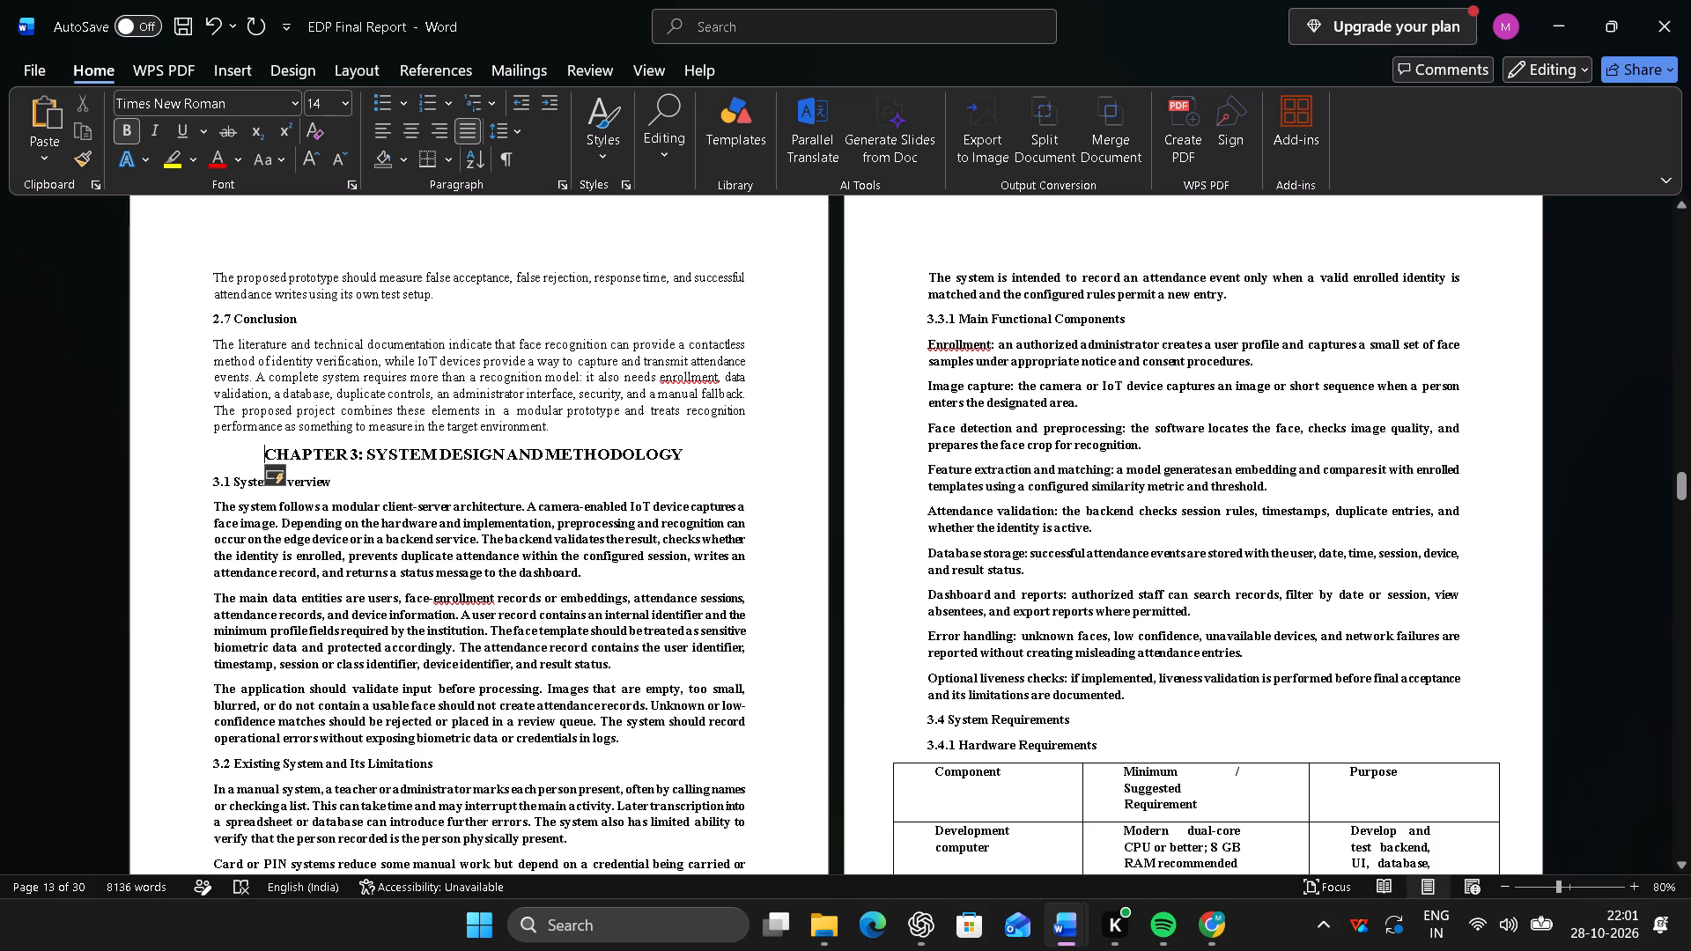
# Set the 3.1 System Overview heading to 12 pt.
pyautogui.moveTo(204, 486); pyautogui.dragTo(321, 483)
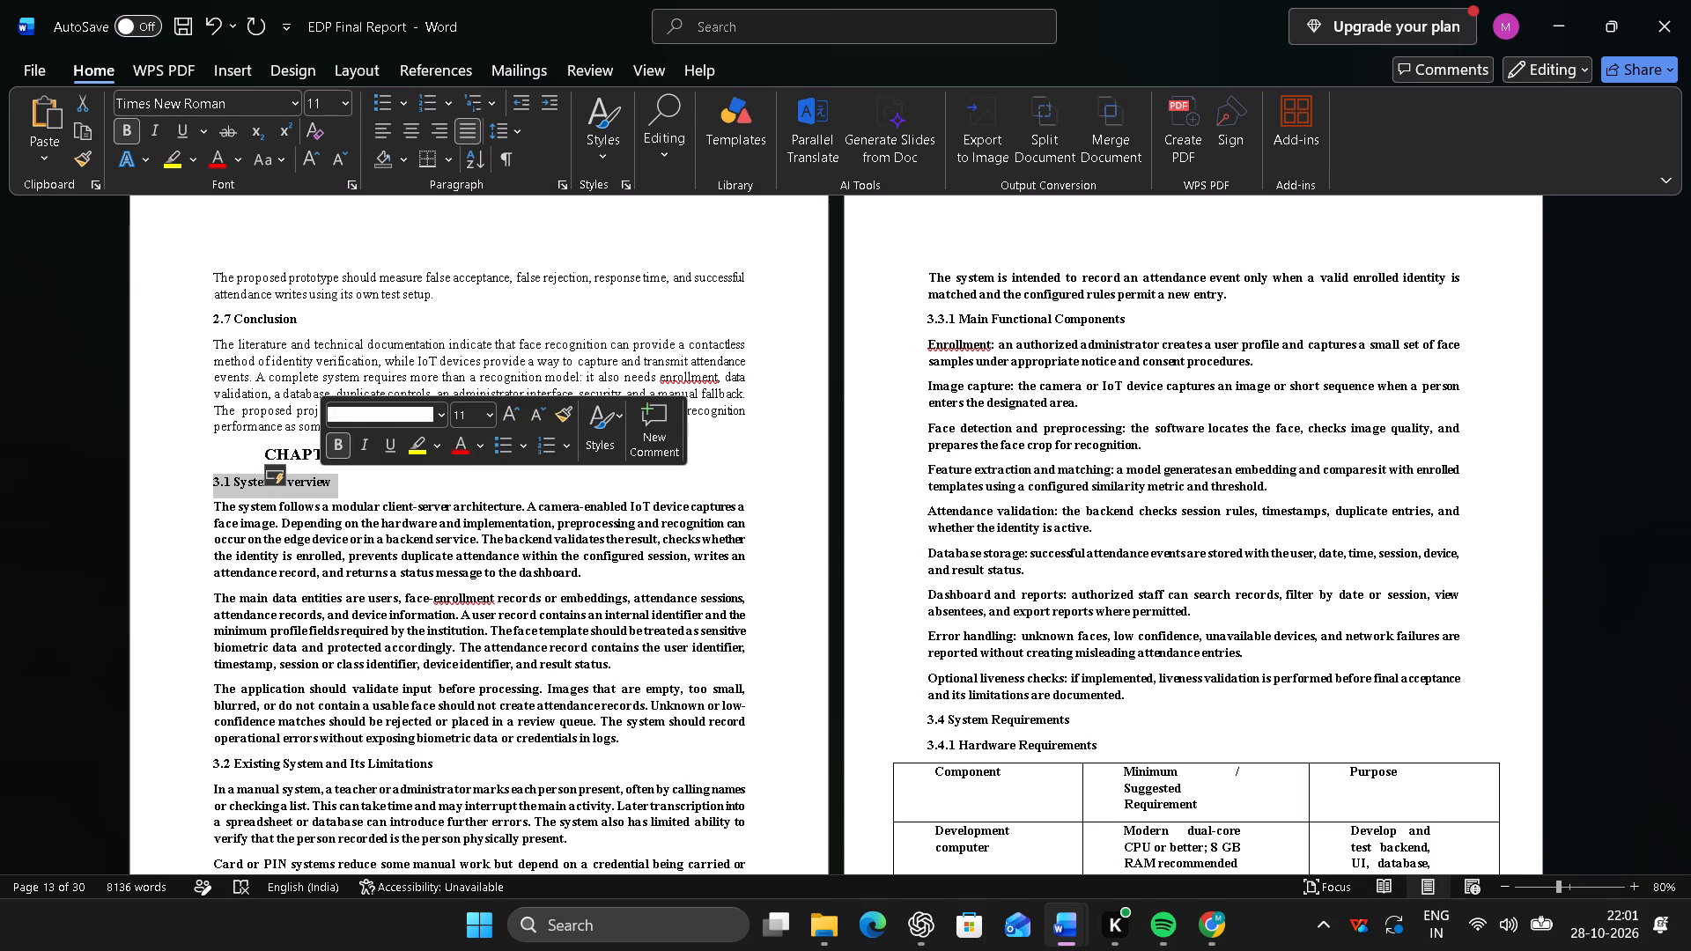
pyautogui.click(482, 419)
pyautogui.click(487, 417)
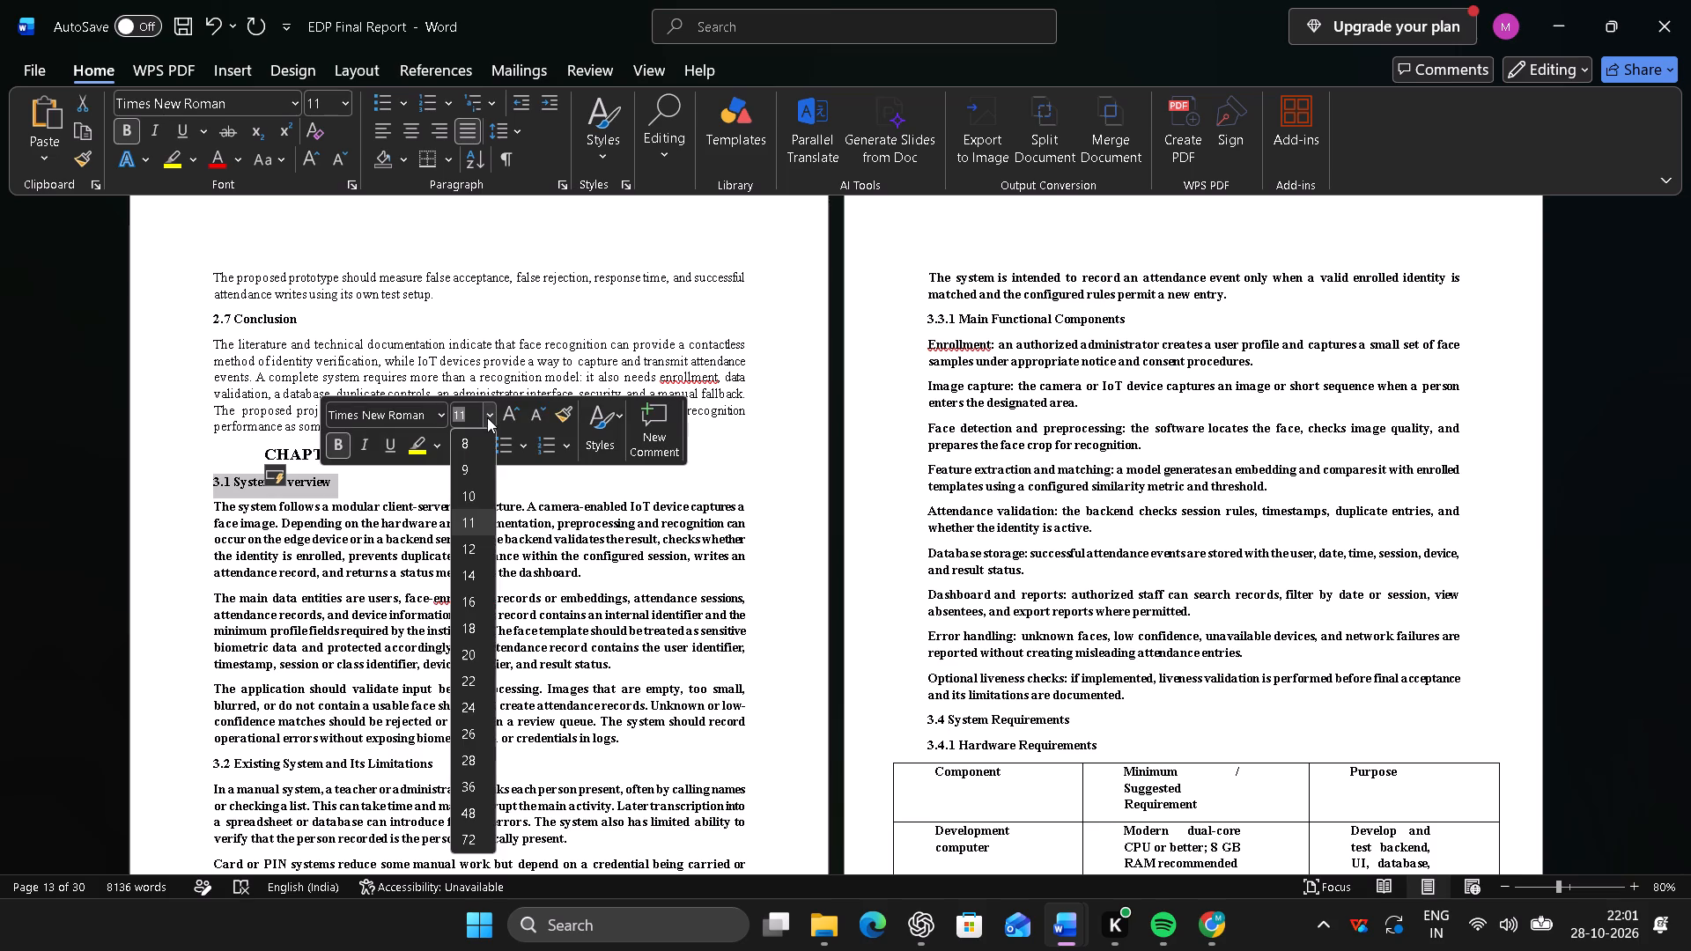
pyautogui.click(476, 552)
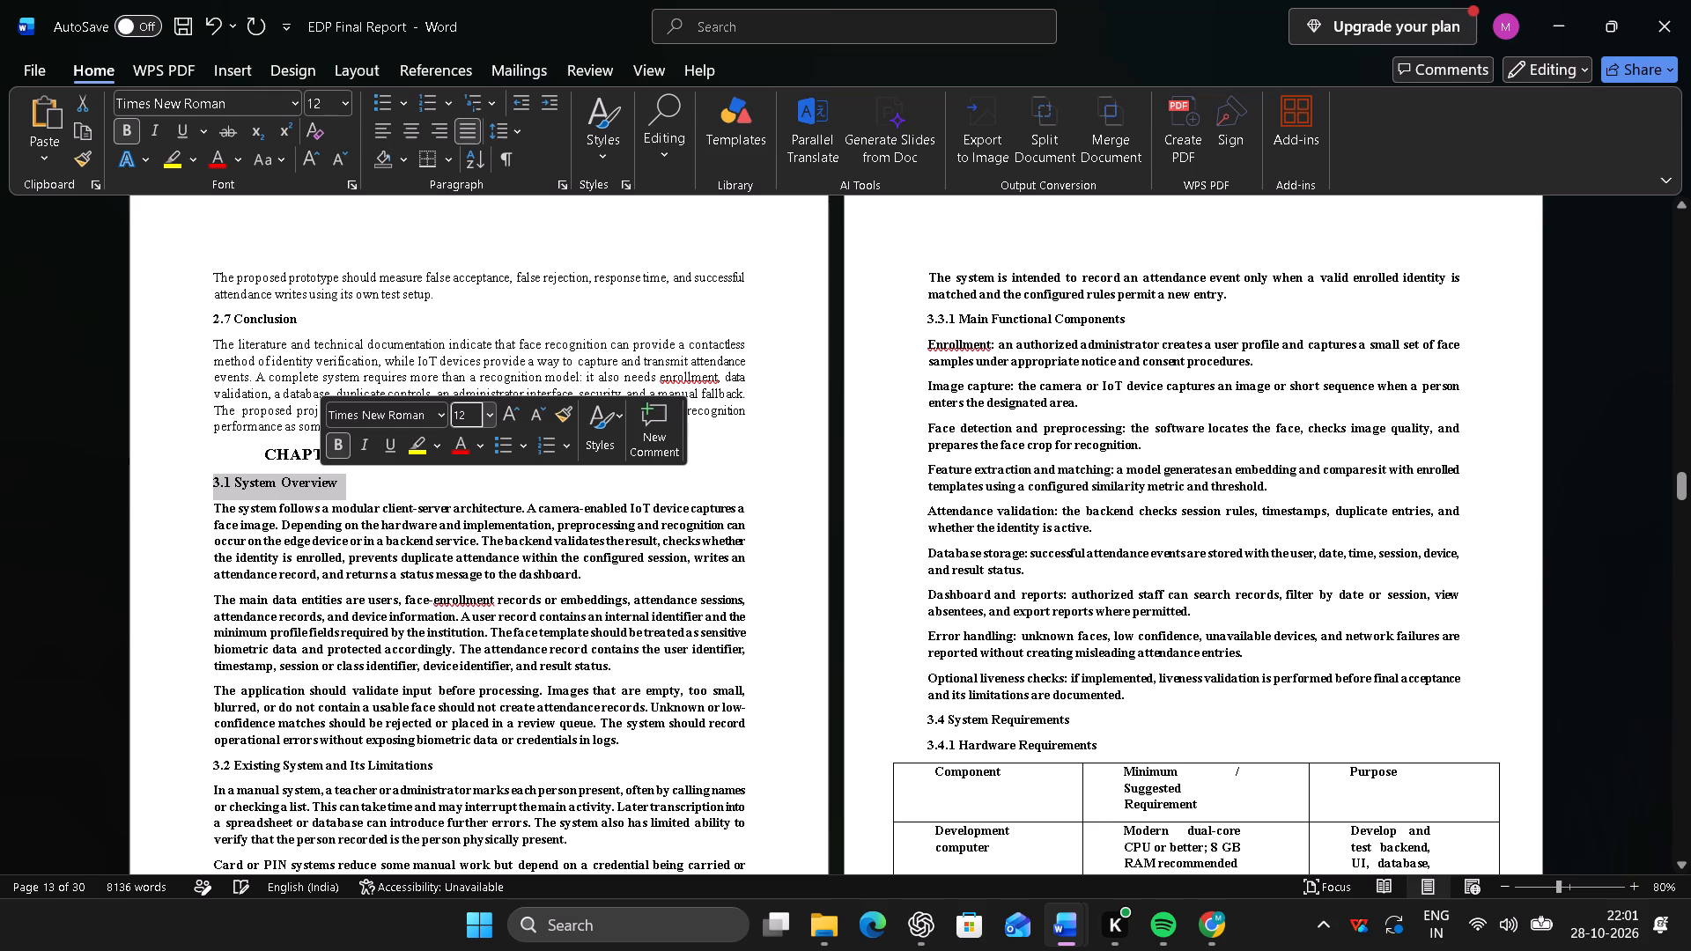
# Remove the bold formatting from the three body paragraphs under 3.1 System Overview.
pyautogui.moveTo(213, 503); pyautogui.dragTo(474, 703)
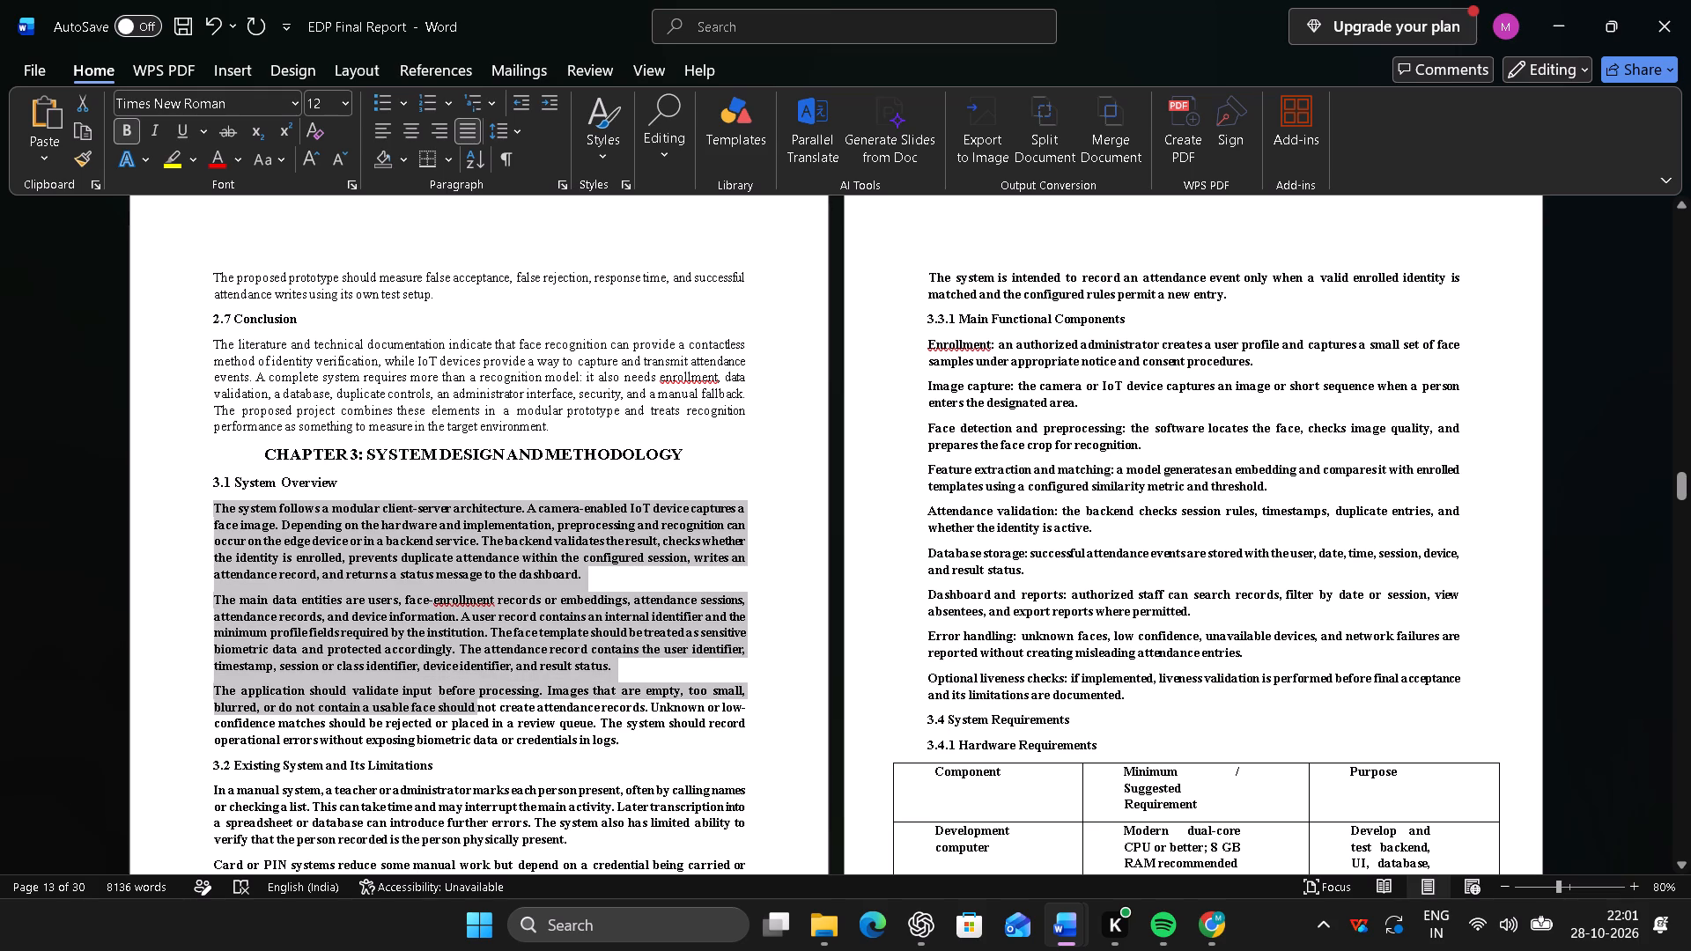
pyautogui.moveTo(474, 703); pyautogui.dragTo(647, 752)
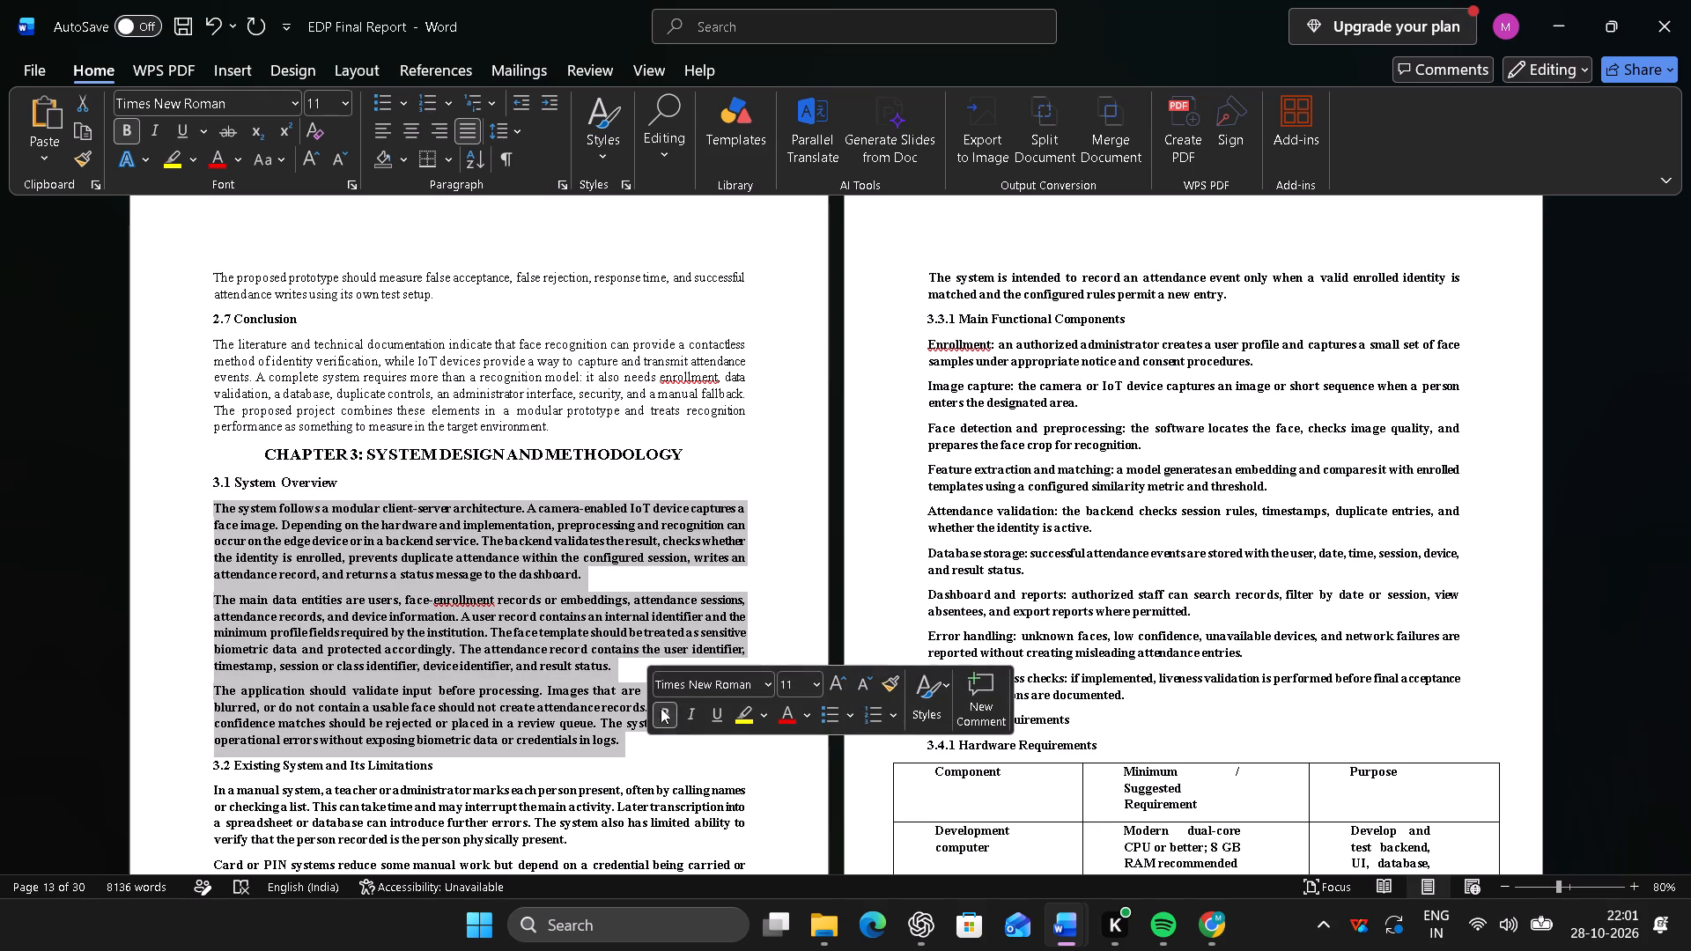
pyautogui.click(658, 707)
pyautogui.click(525, 708)
# Remove the bold formatting from the three body paragraphs under 3.2 Existing System and Its Limitations.
pyautogui.scroll(-1, 525, 708)
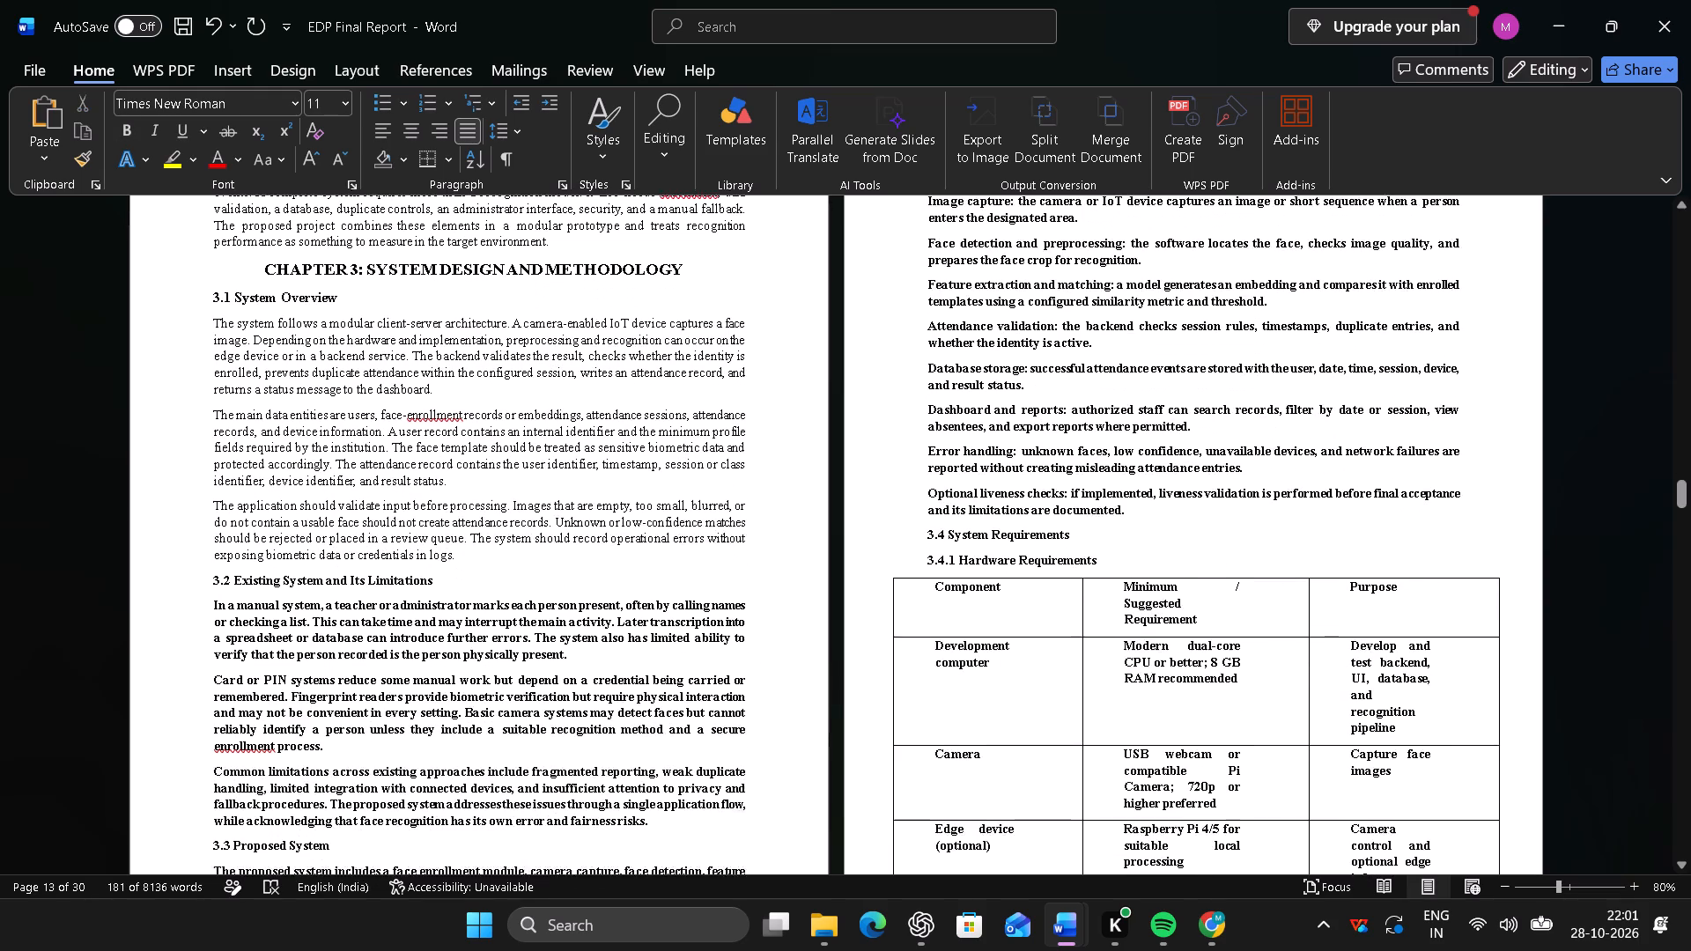
pyautogui.scroll(-1, 525, 708)
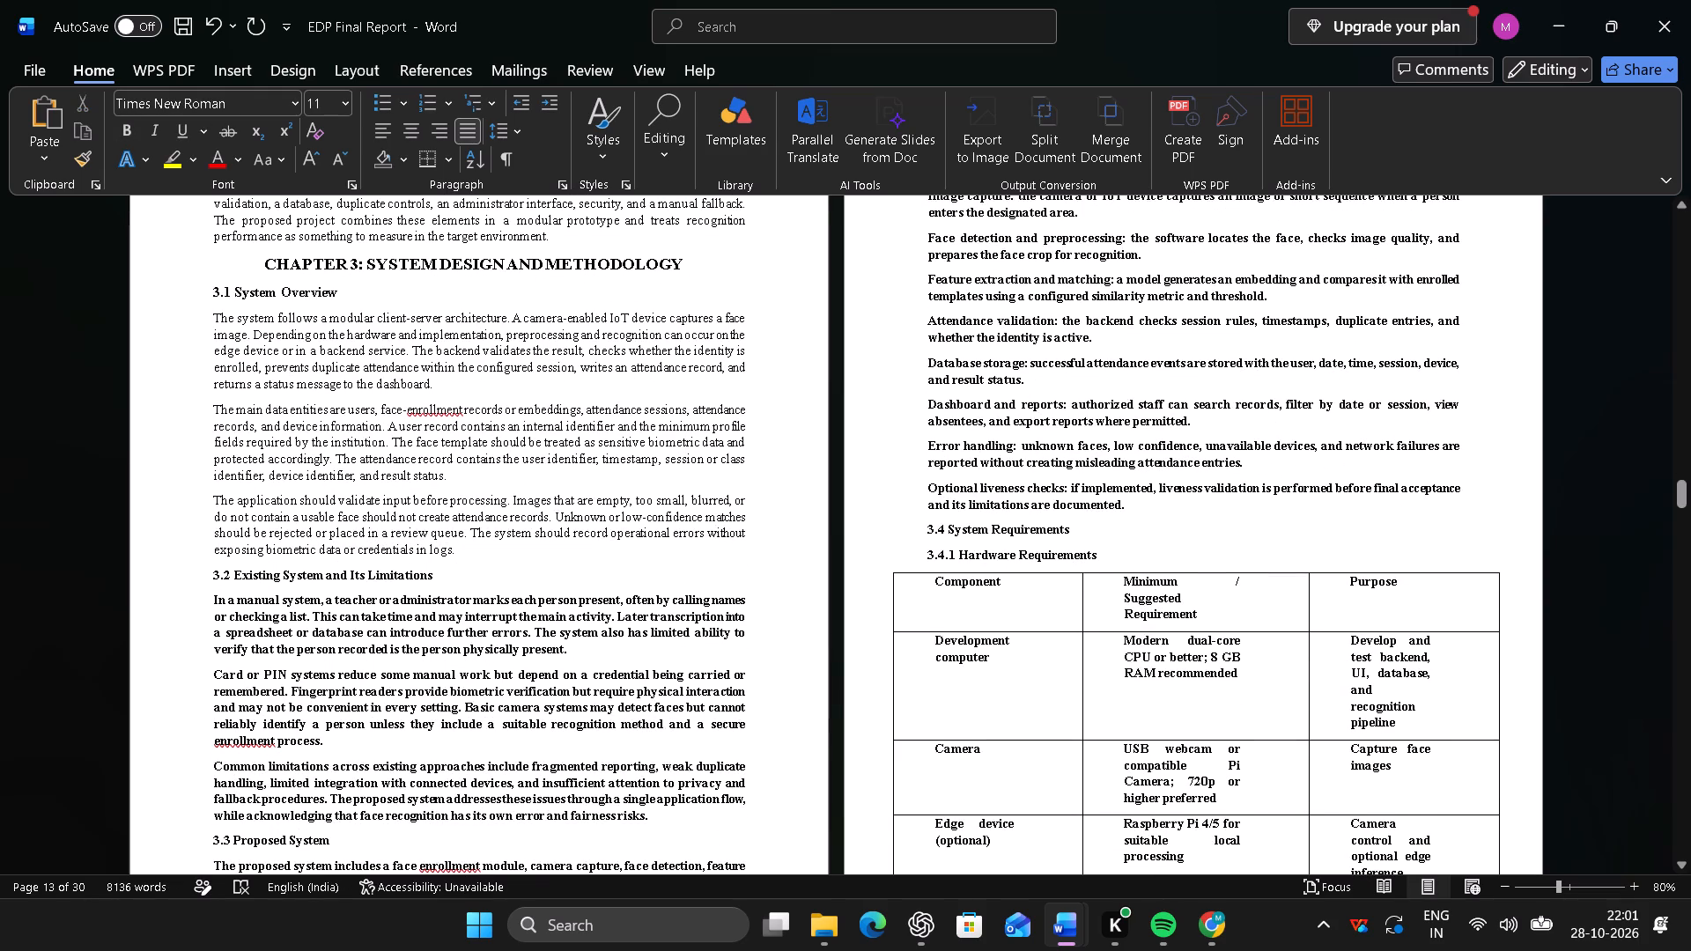
pyautogui.moveTo(211, 598); pyautogui.dragTo(515, 825)
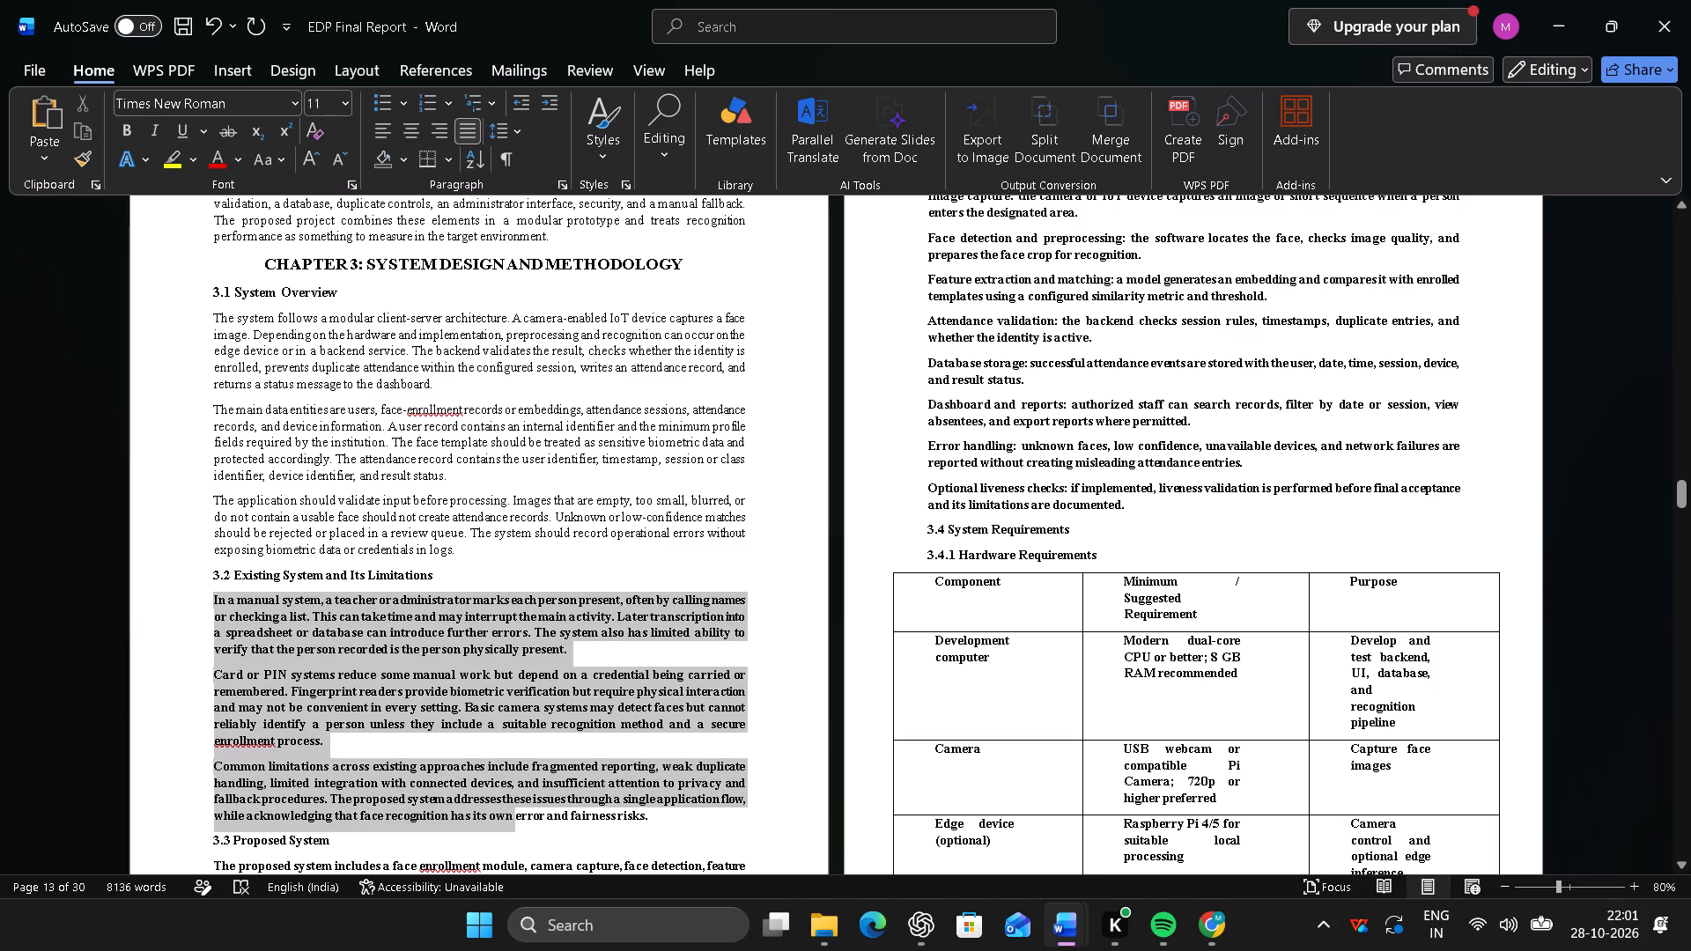
pyautogui.moveTo(515, 825); pyautogui.dragTo(646, 812)
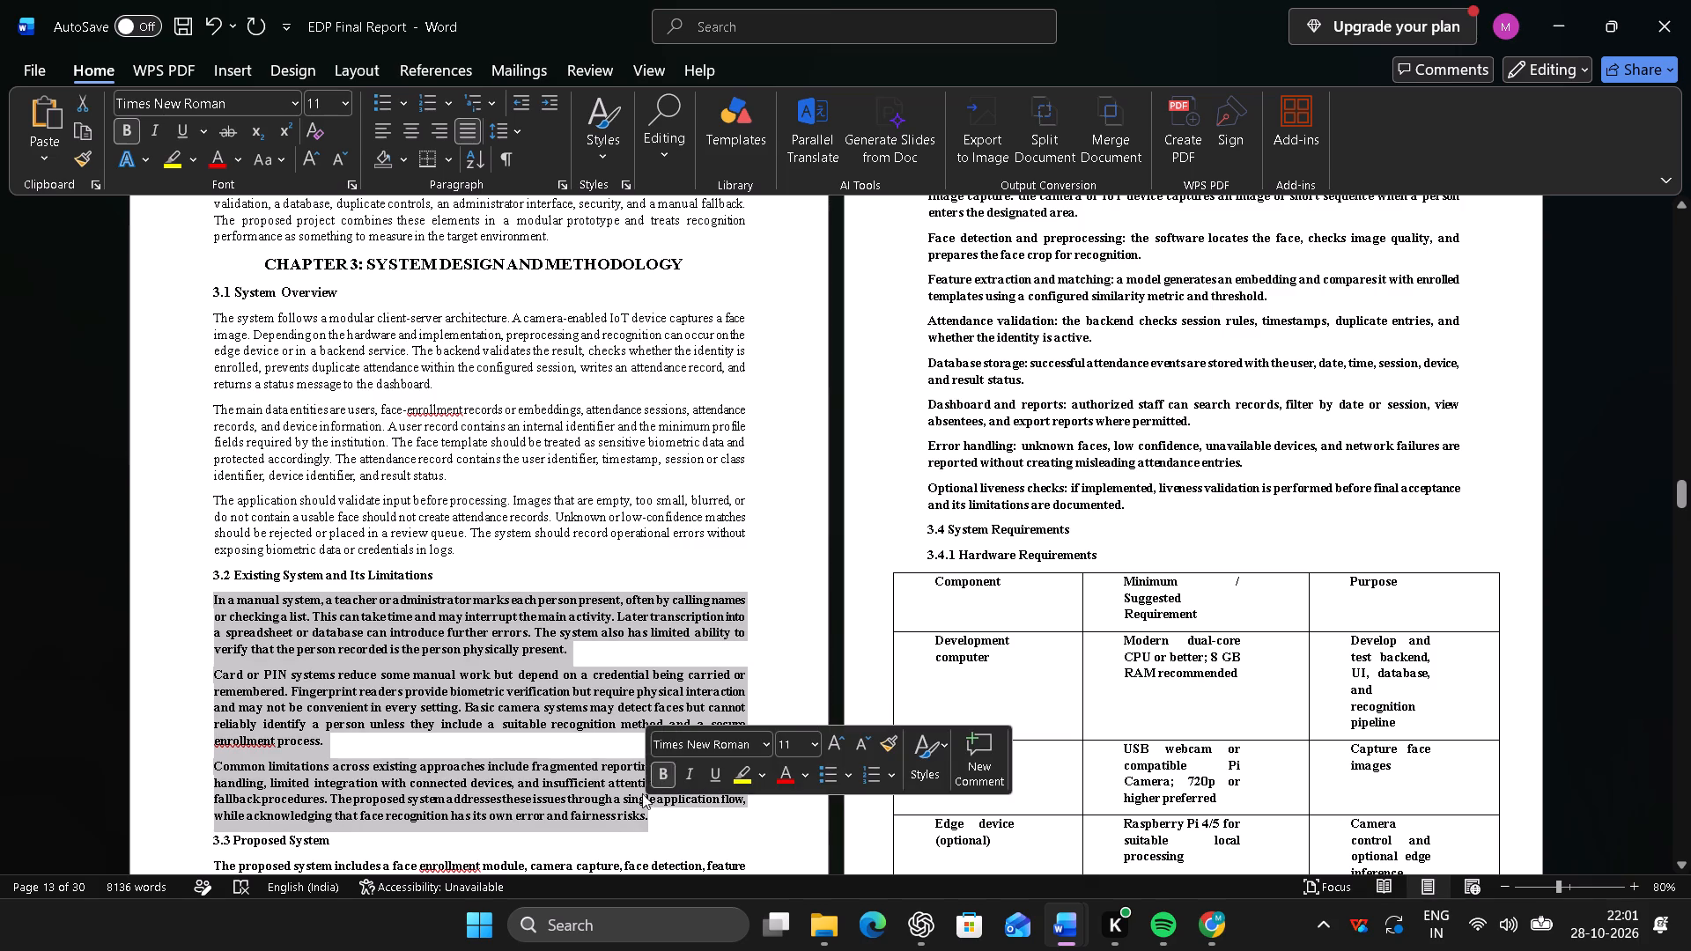
pyautogui.click(661, 774)
# Remove the bold formatting from the body paragraph under 3.3 Proposed System.
pyautogui.scroll(-1, 410, 767)
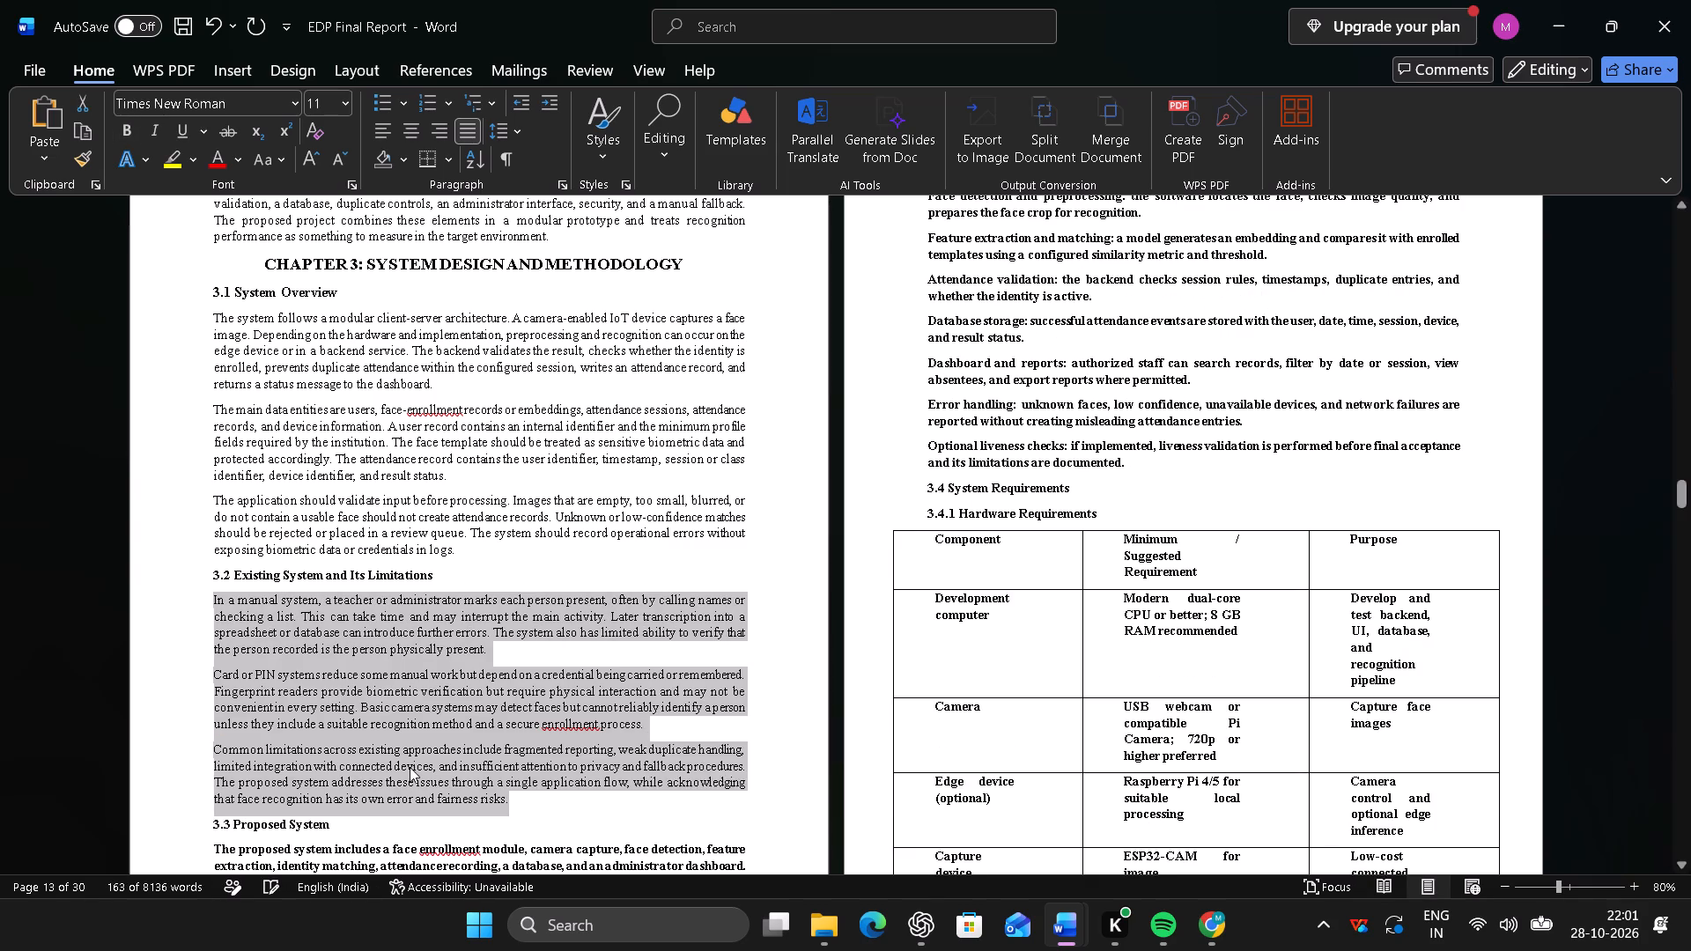
pyautogui.scroll(-2, 410, 767)
pyautogui.moveTo(210, 586); pyautogui.dragTo(865, 606)
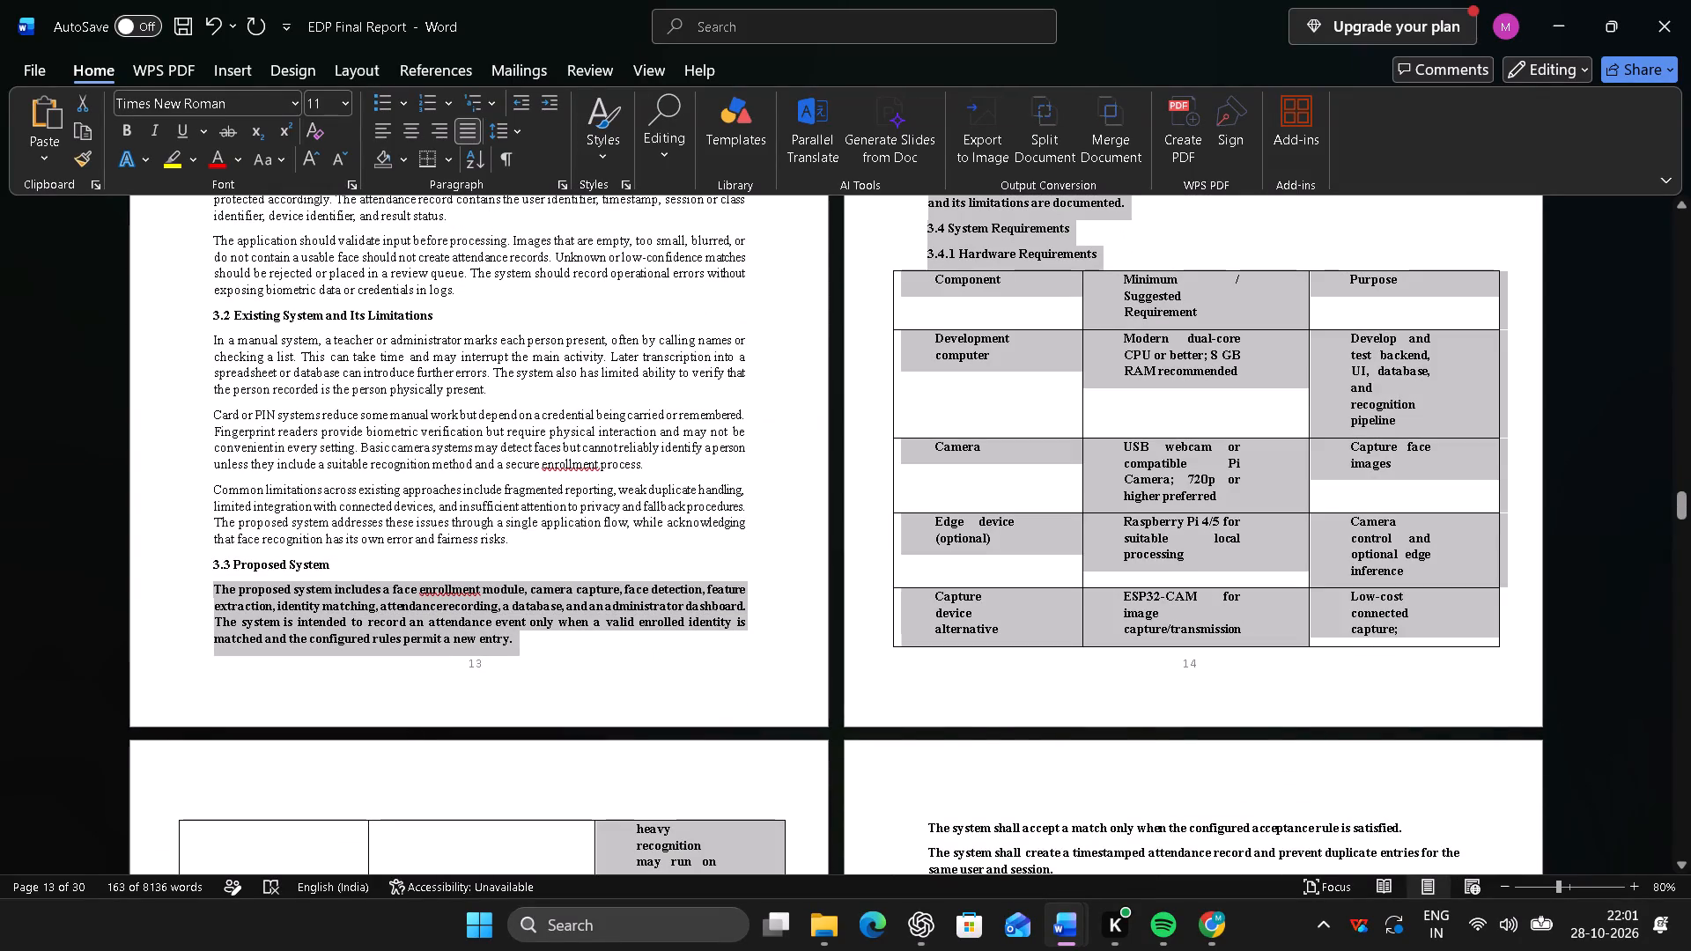
pyautogui.moveTo(865, 606); pyautogui.dragTo(973, 597)
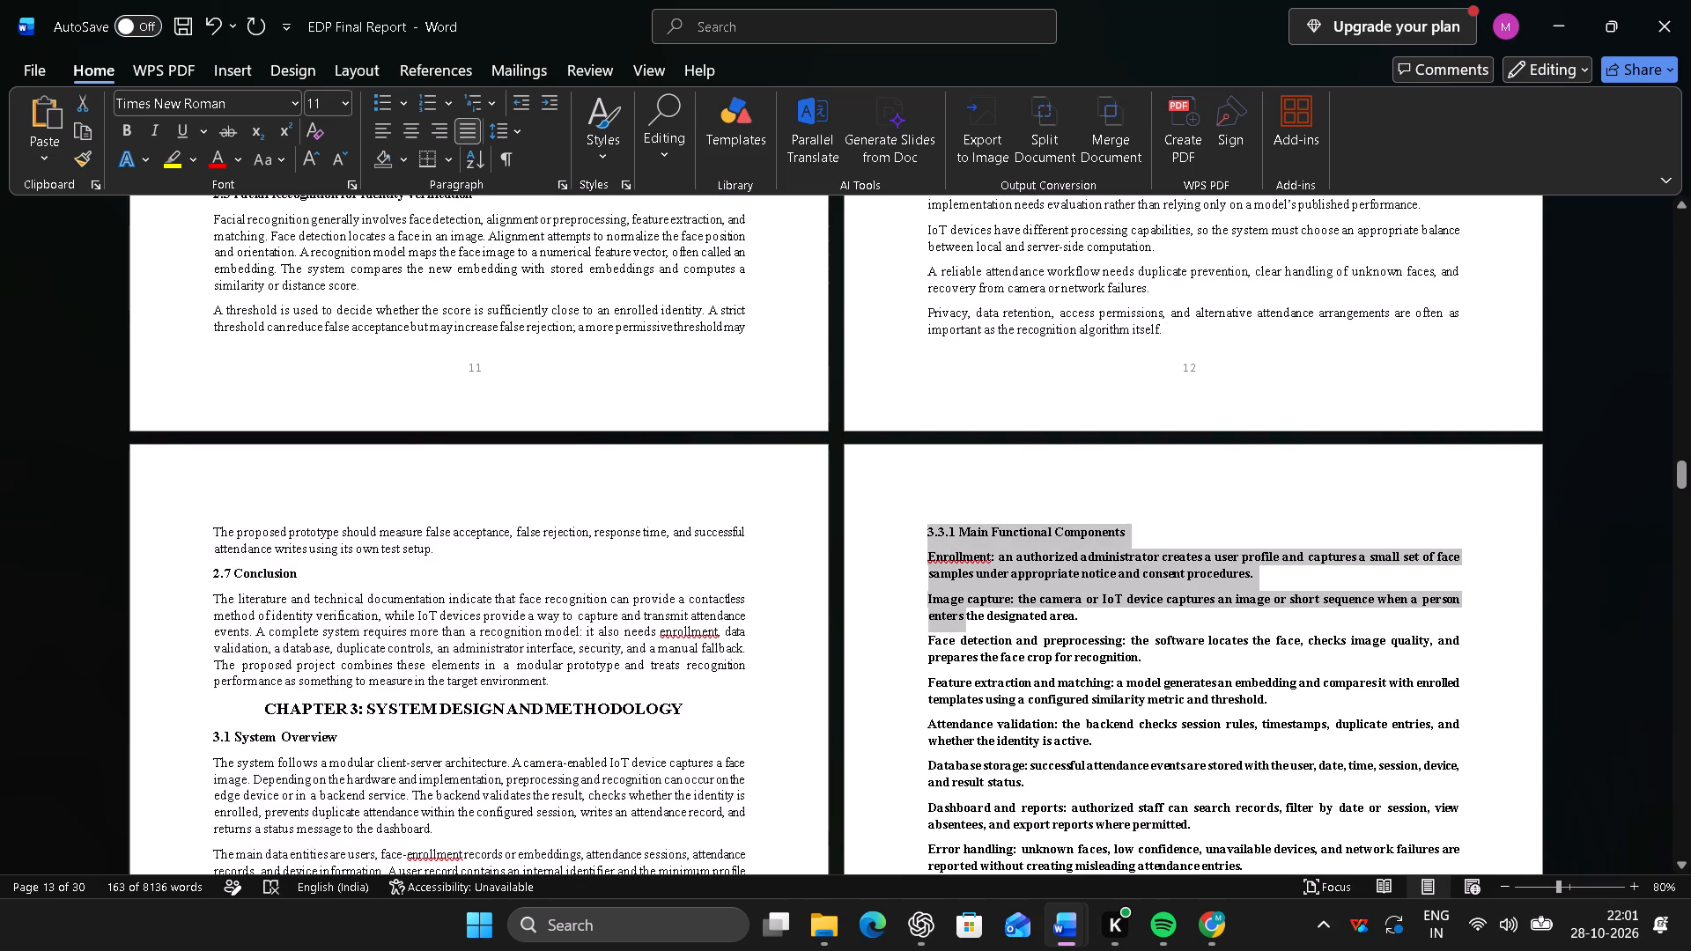
pyautogui.moveTo(973, 597); pyautogui.dragTo(580, 835)
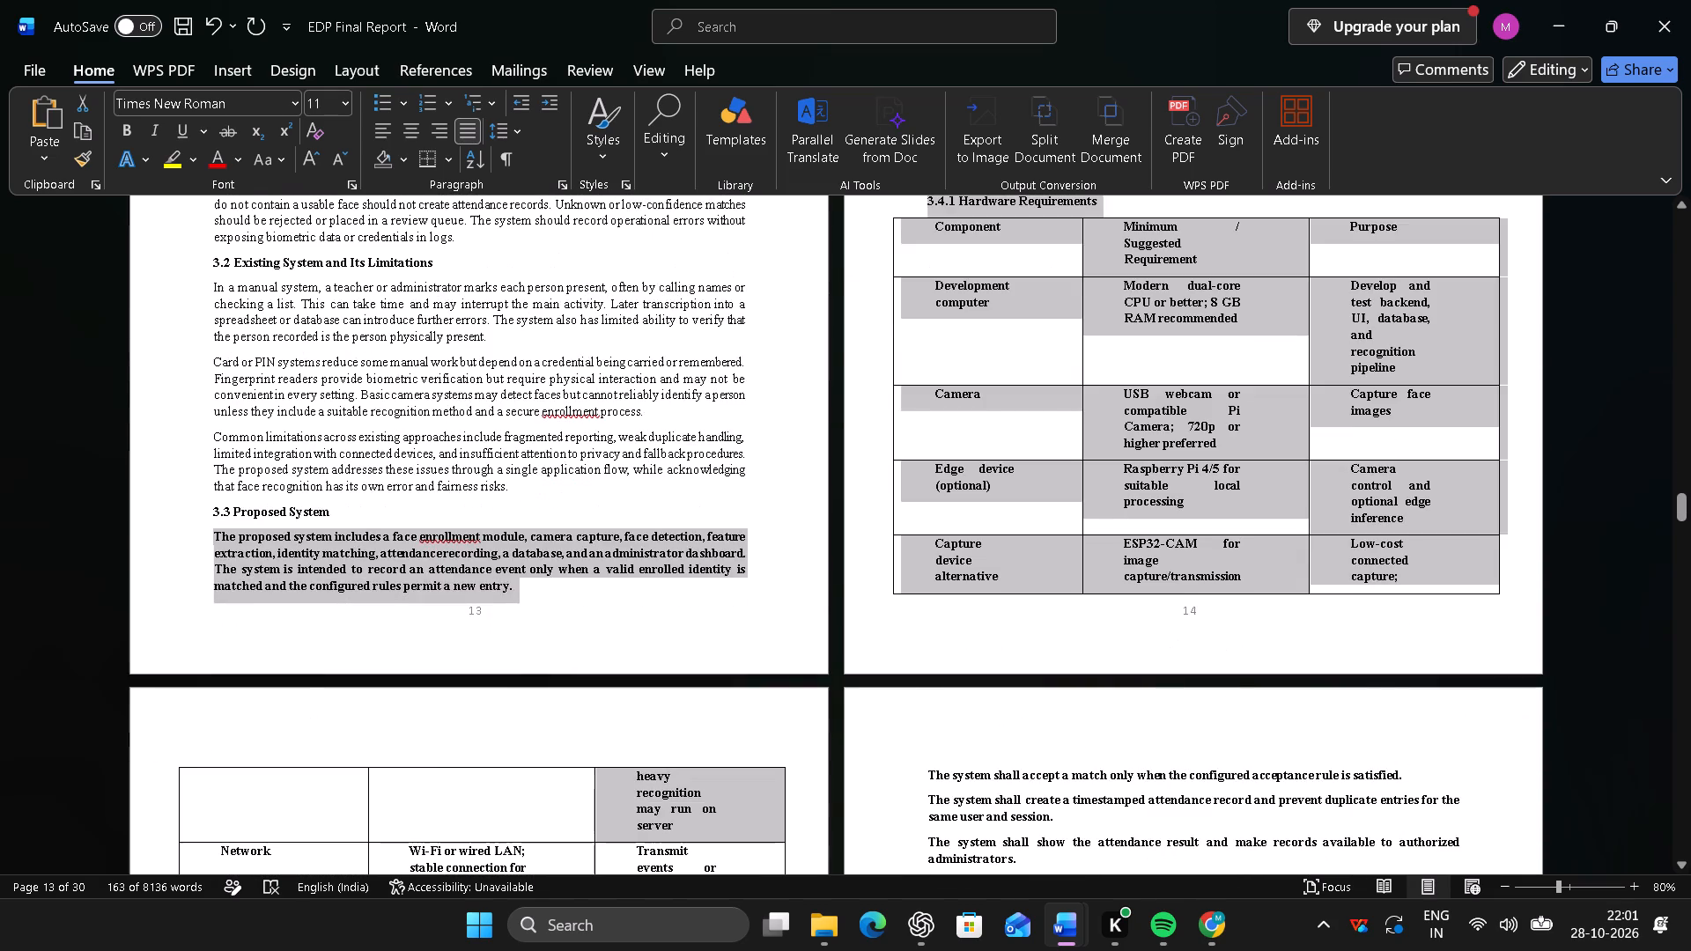
pyautogui.moveTo(580, 835); pyautogui.dragTo(518, 594)
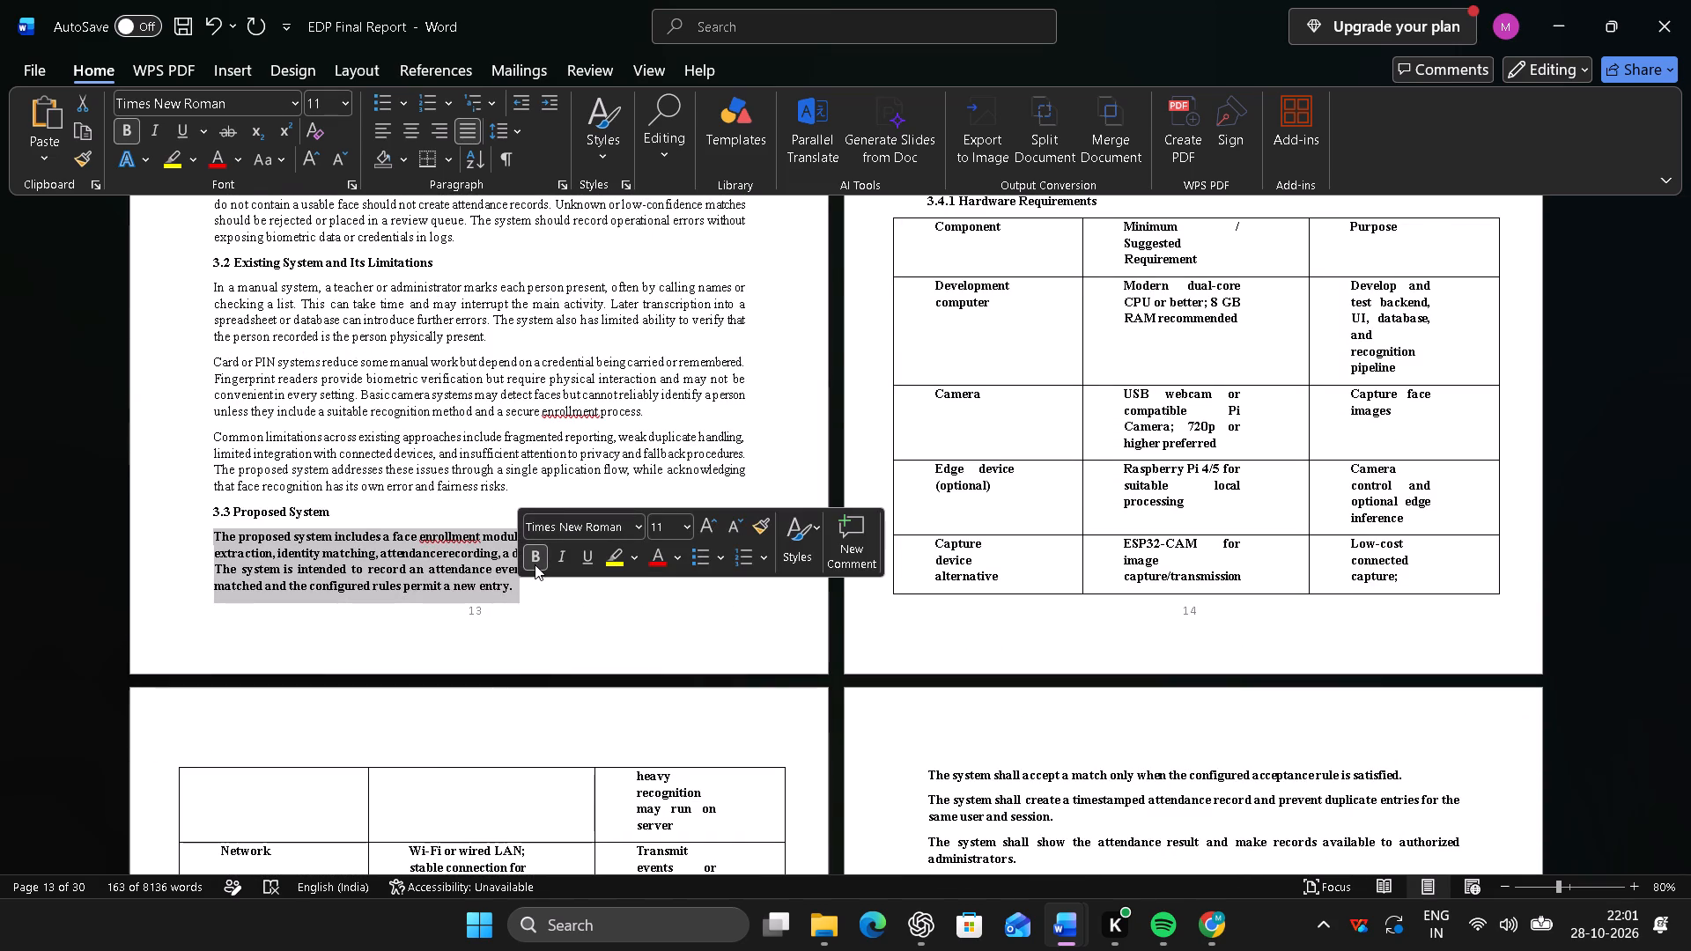
pyautogui.click(535, 564)
pyautogui.click(777, 328)
# Set the 3.3.1 Main Functional Components heading to 12 pt.
pyautogui.scroll(3, 777, 328)
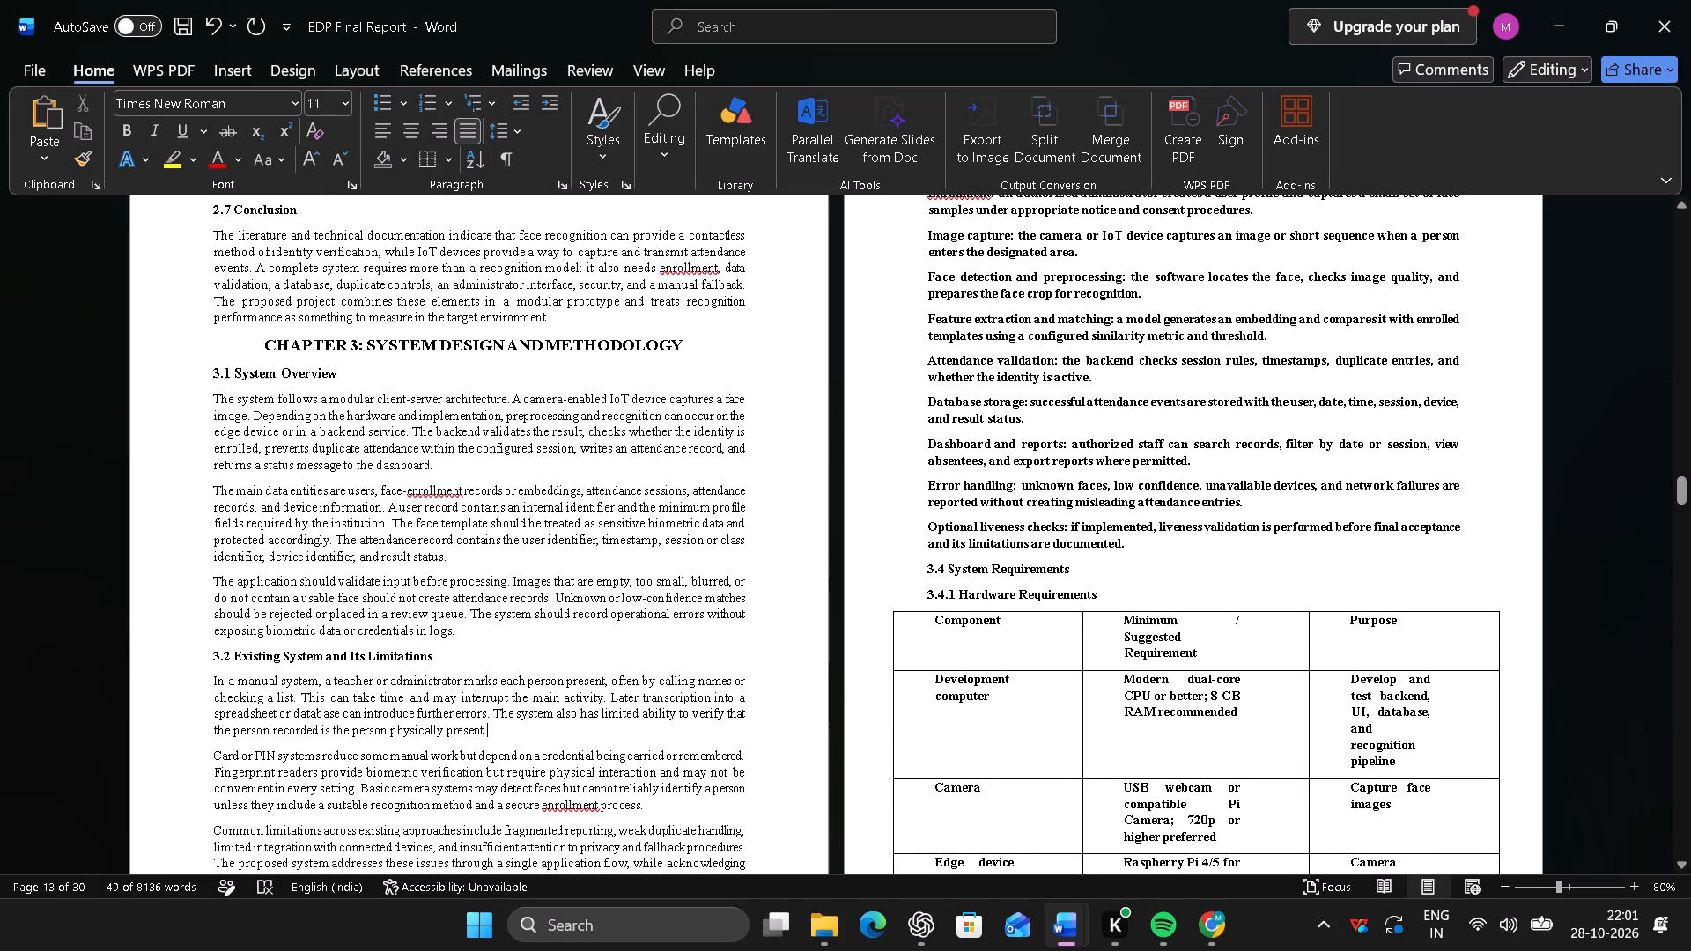
pyautogui.scroll(1, 777, 328)
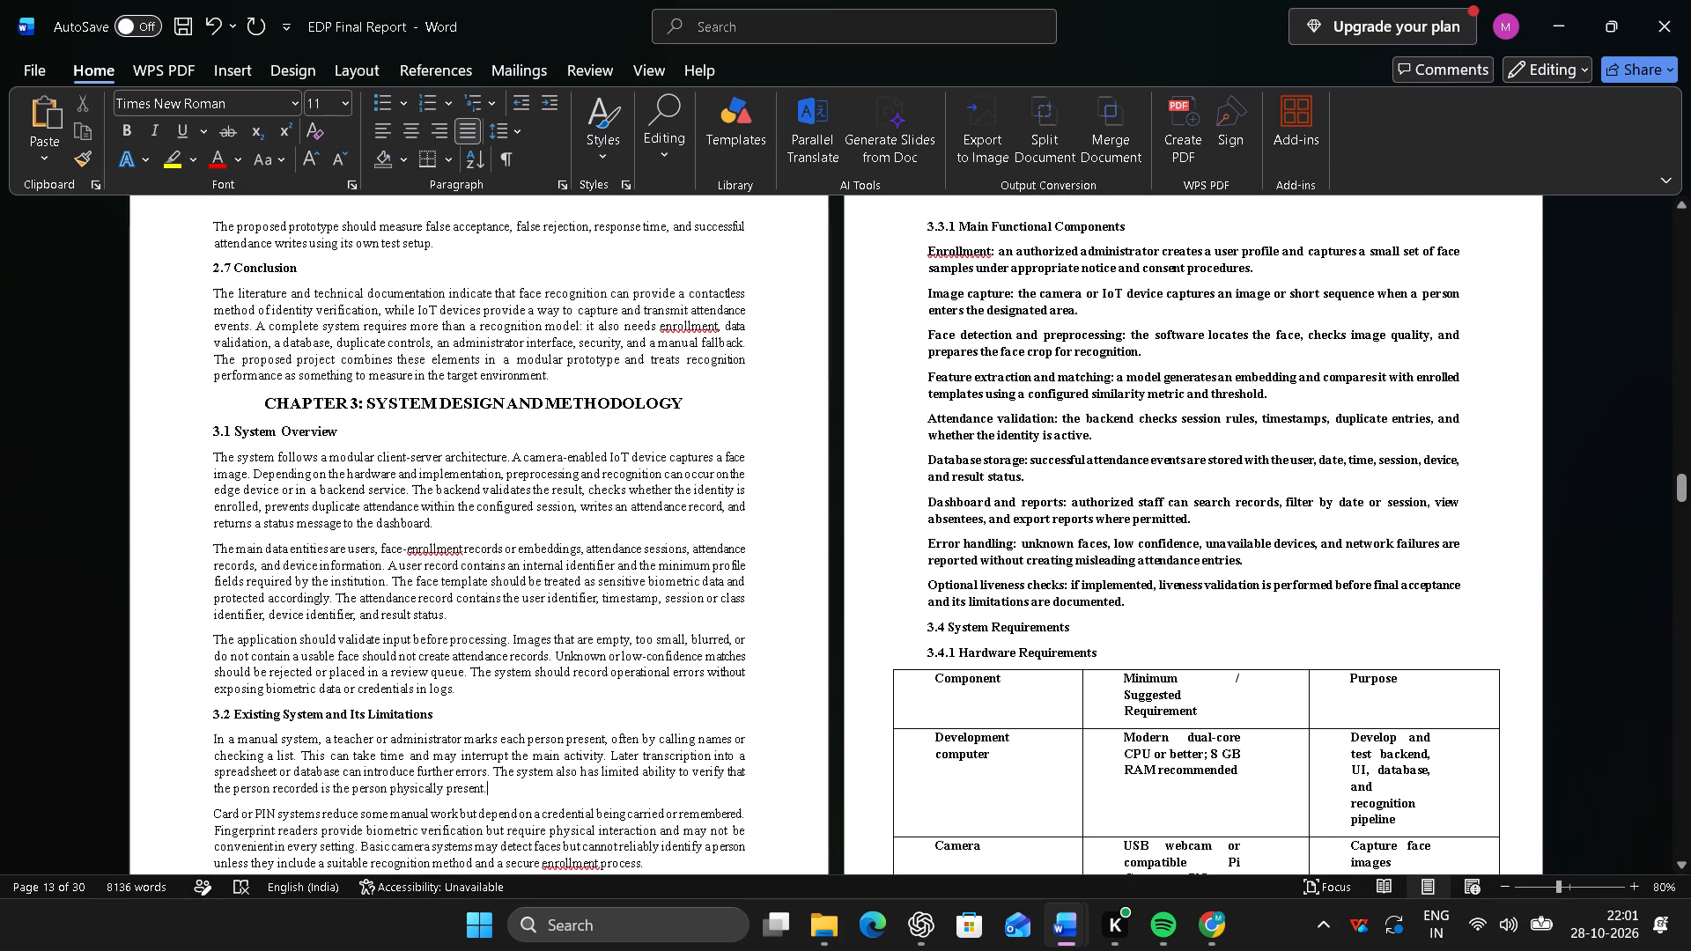
pyautogui.moveTo(926, 230); pyautogui.dragTo(949, 225)
pyautogui.moveTo(949, 225); pyautogui.dragTo(1126, 308)
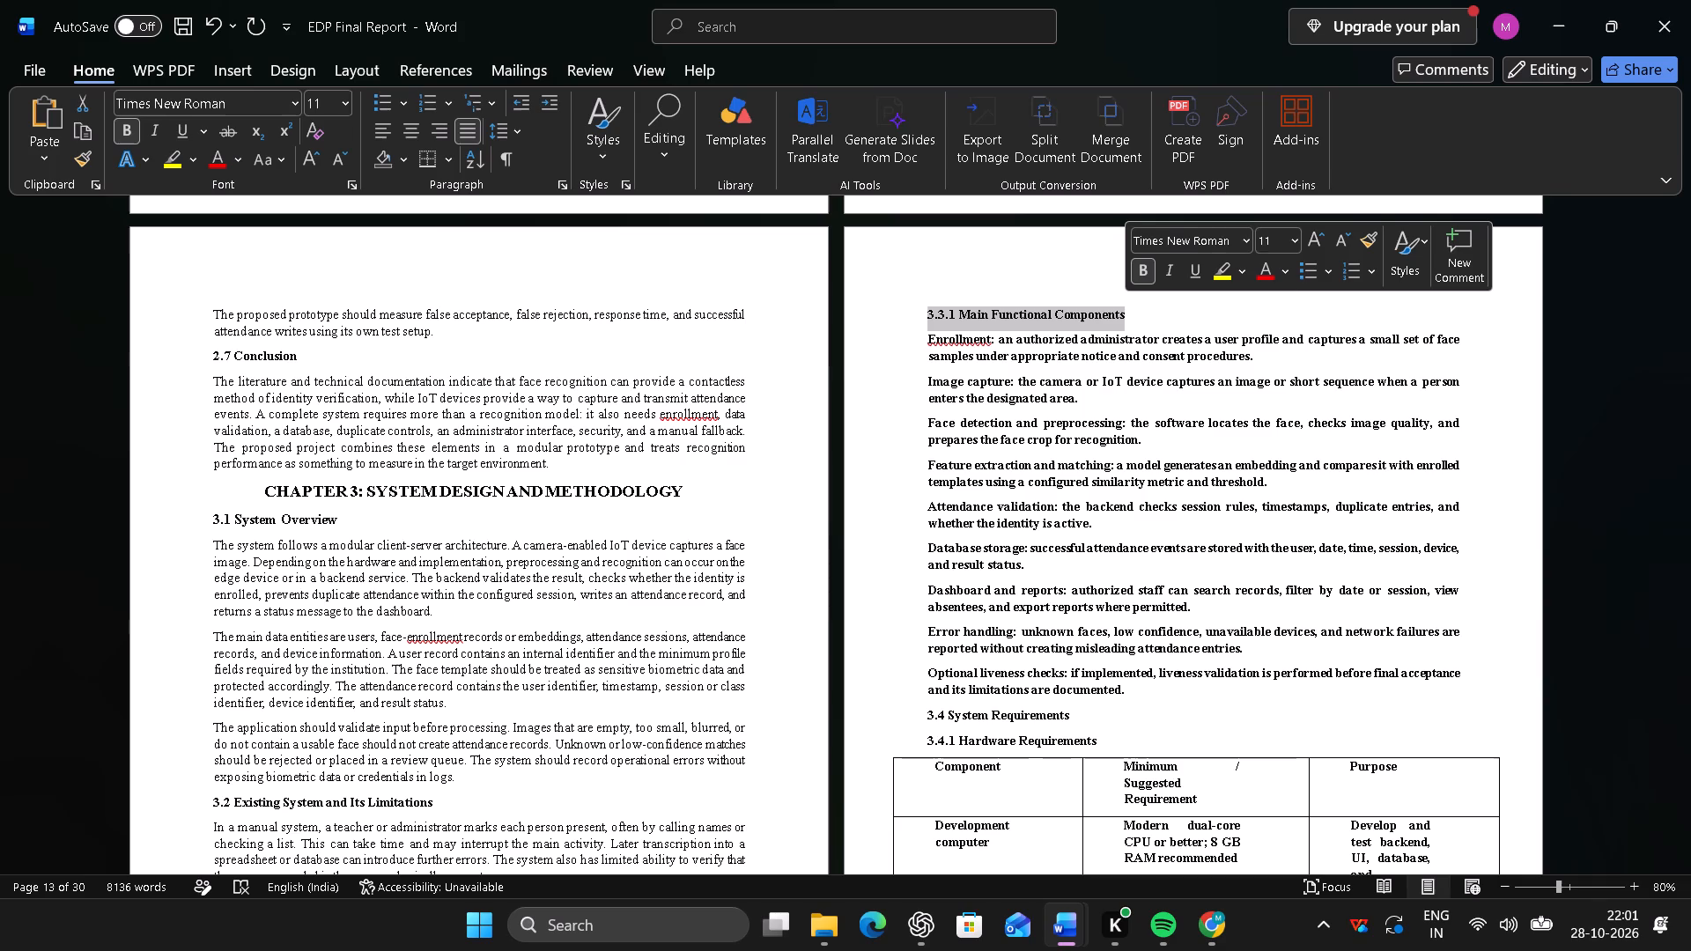
pyautogui.click(1292, 240)
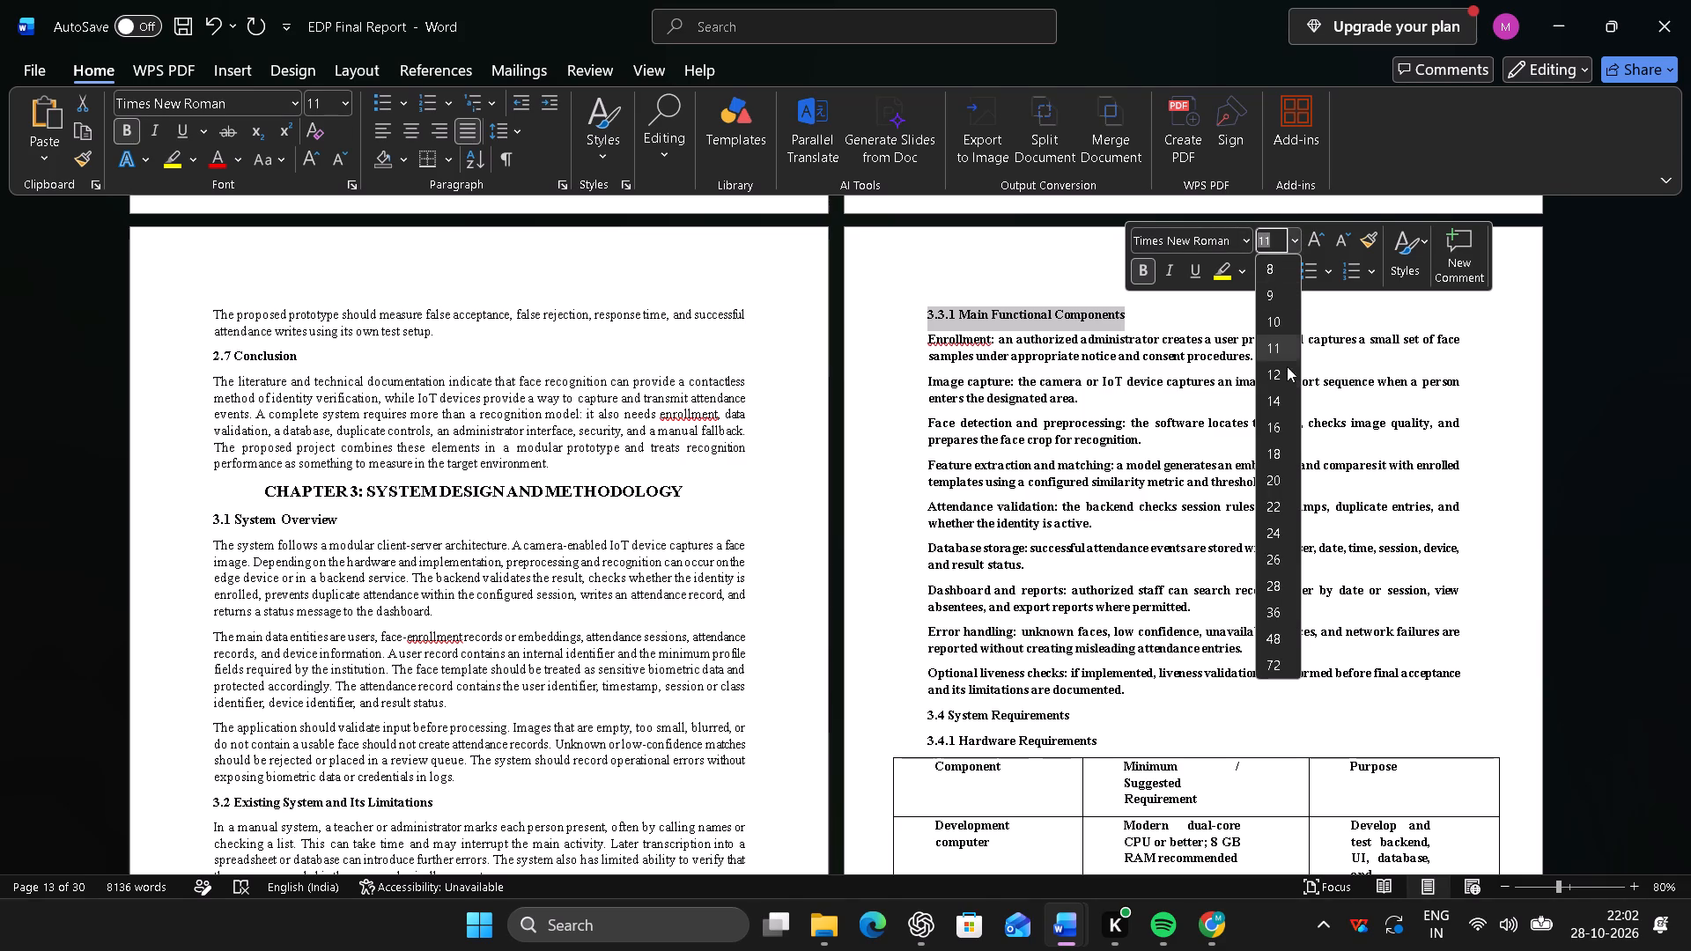
pyautogui.click(1276, 375)
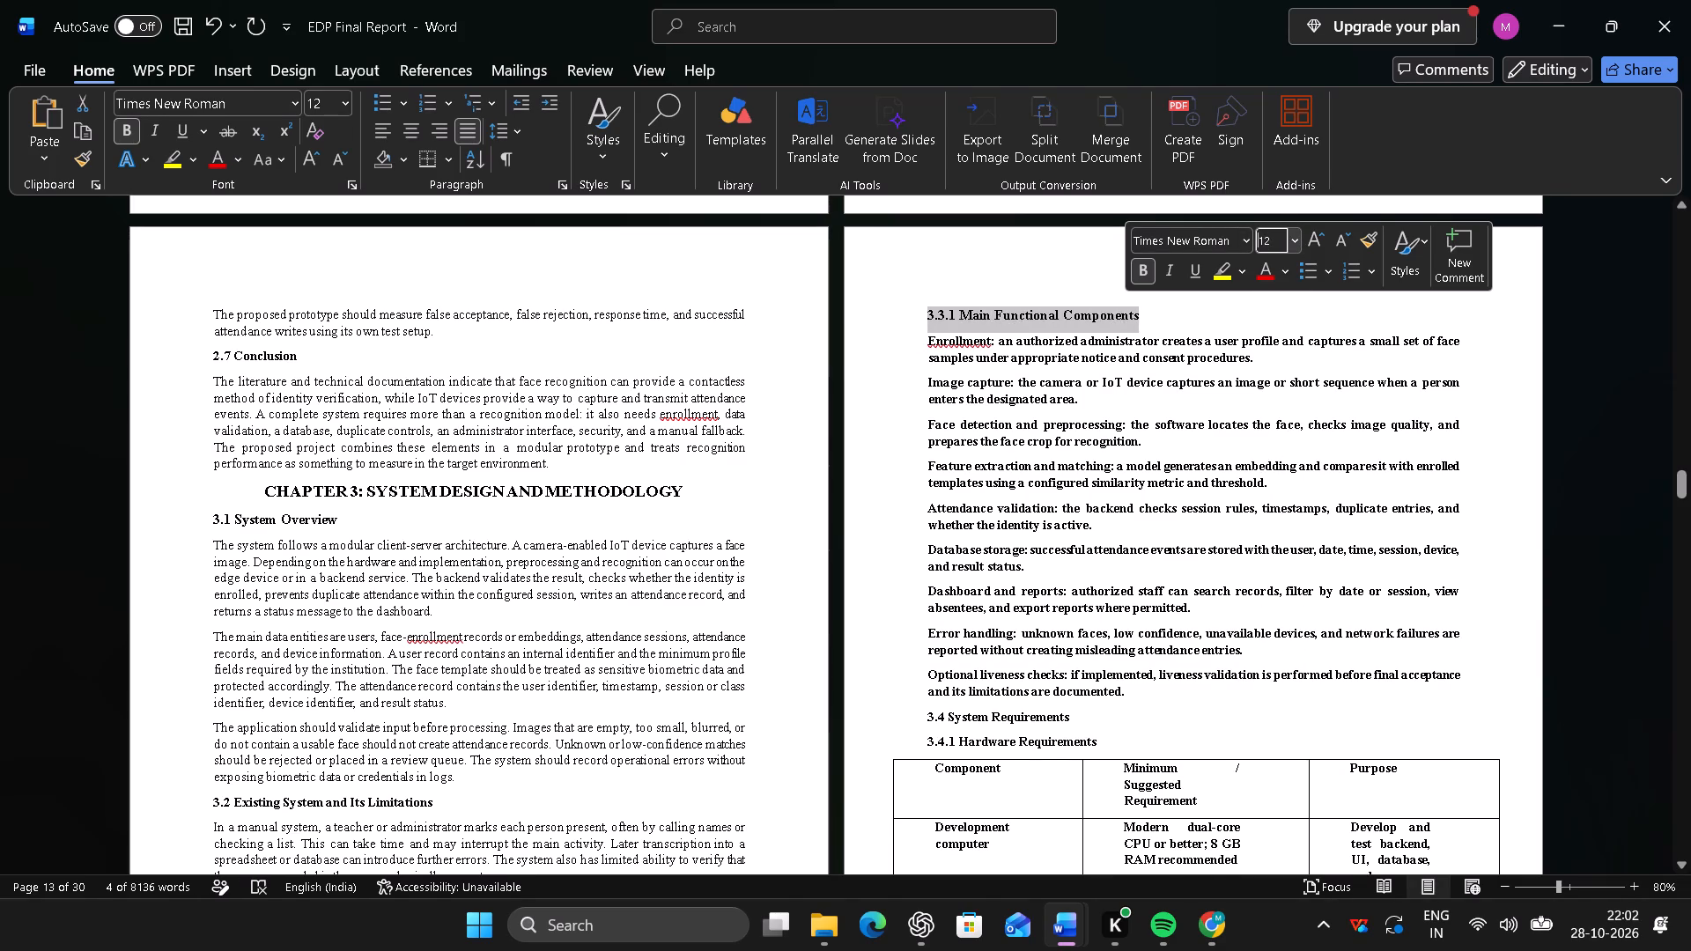
# Remove the bold formatting from all component descriptions under 3.3.1, from Enrollment through Optional liveness checks, including the word Enrollment.
pyautogui.moveTo(996, 339); pyautogui.dragTo(1182, 676)
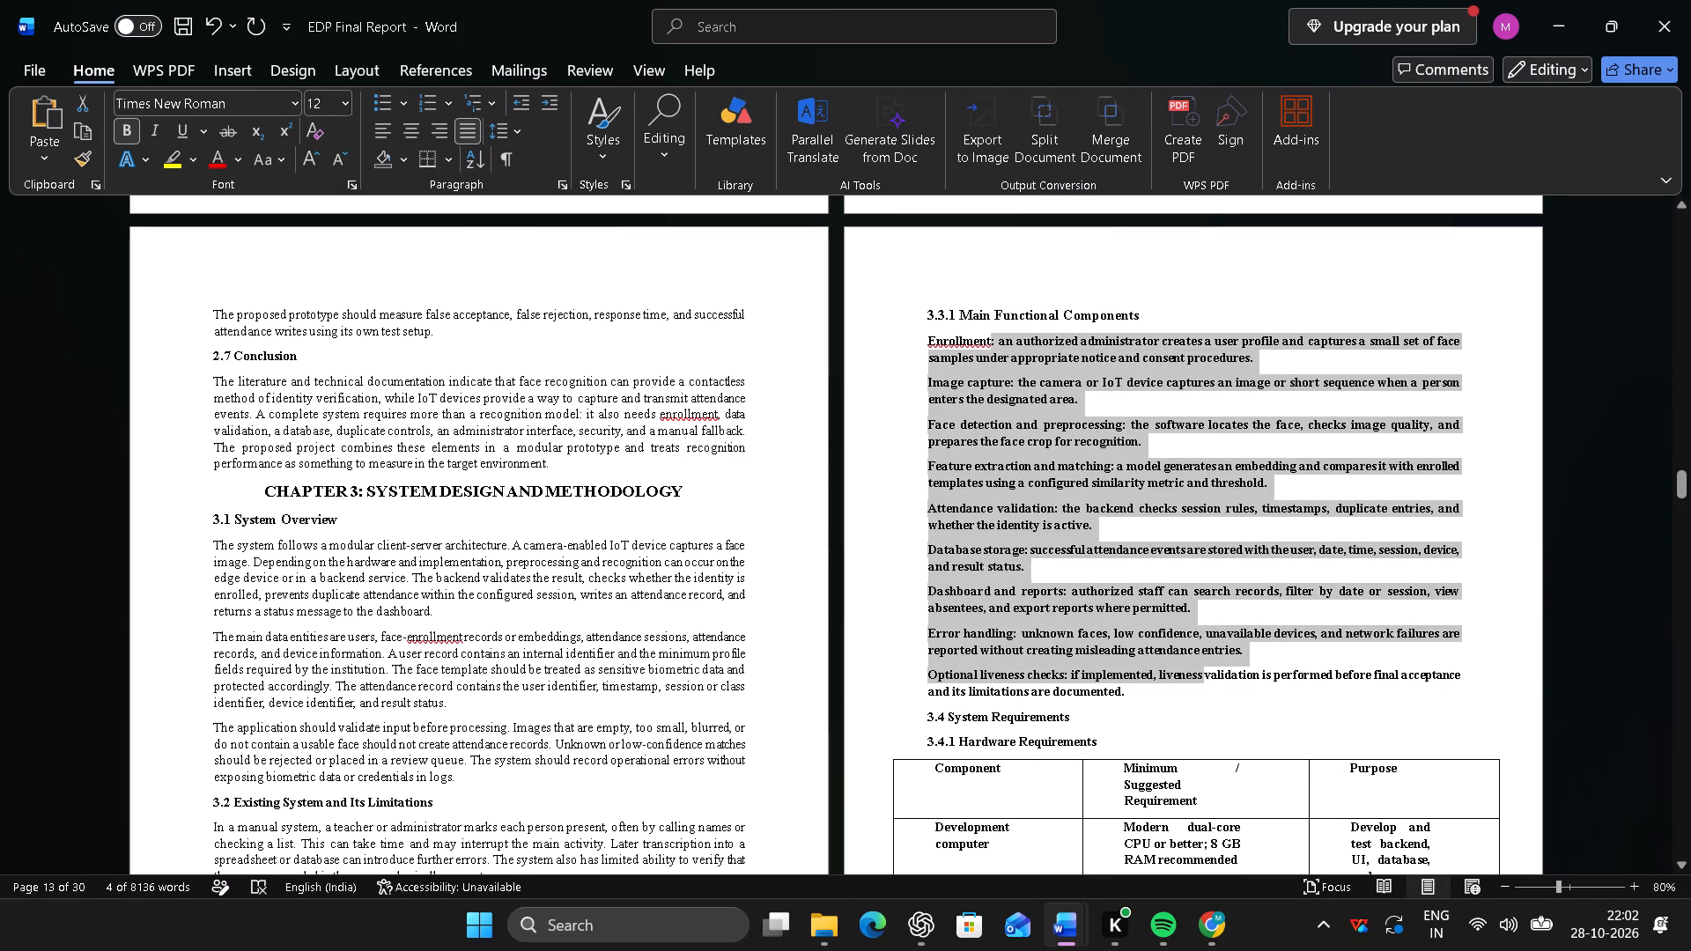
pyautogui.moveTo(1182, 676); pyautogui.dragTo(1147, 695)
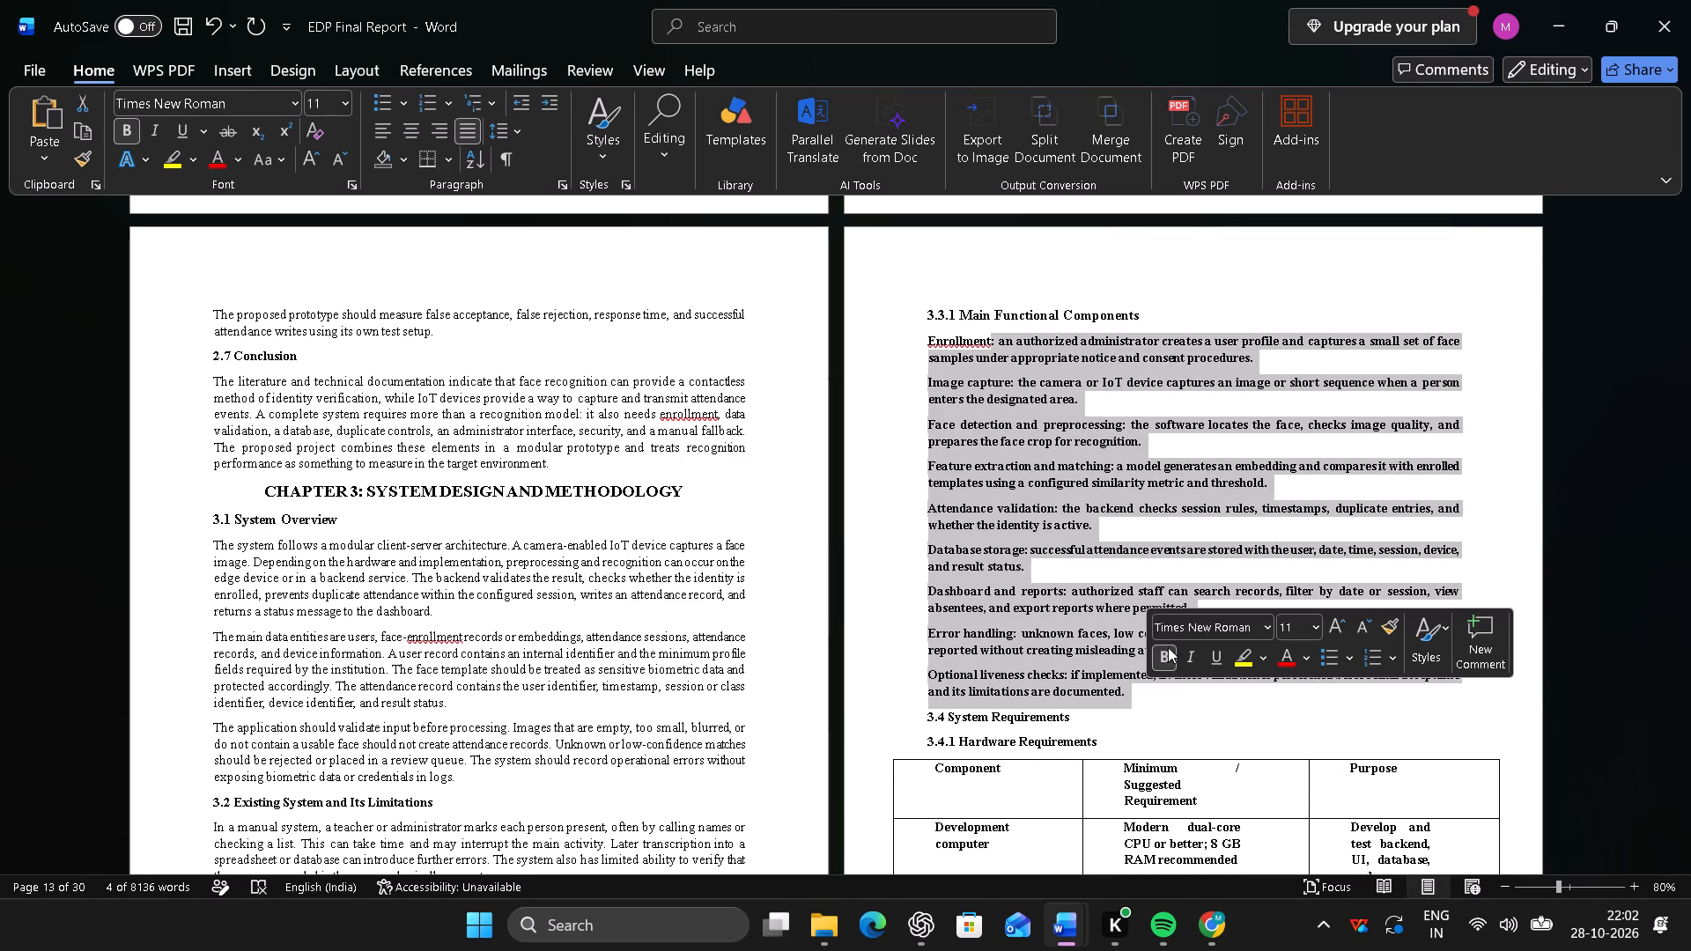
pyautogui.click(1164, 656)
pyautogui.click(1053, 573)
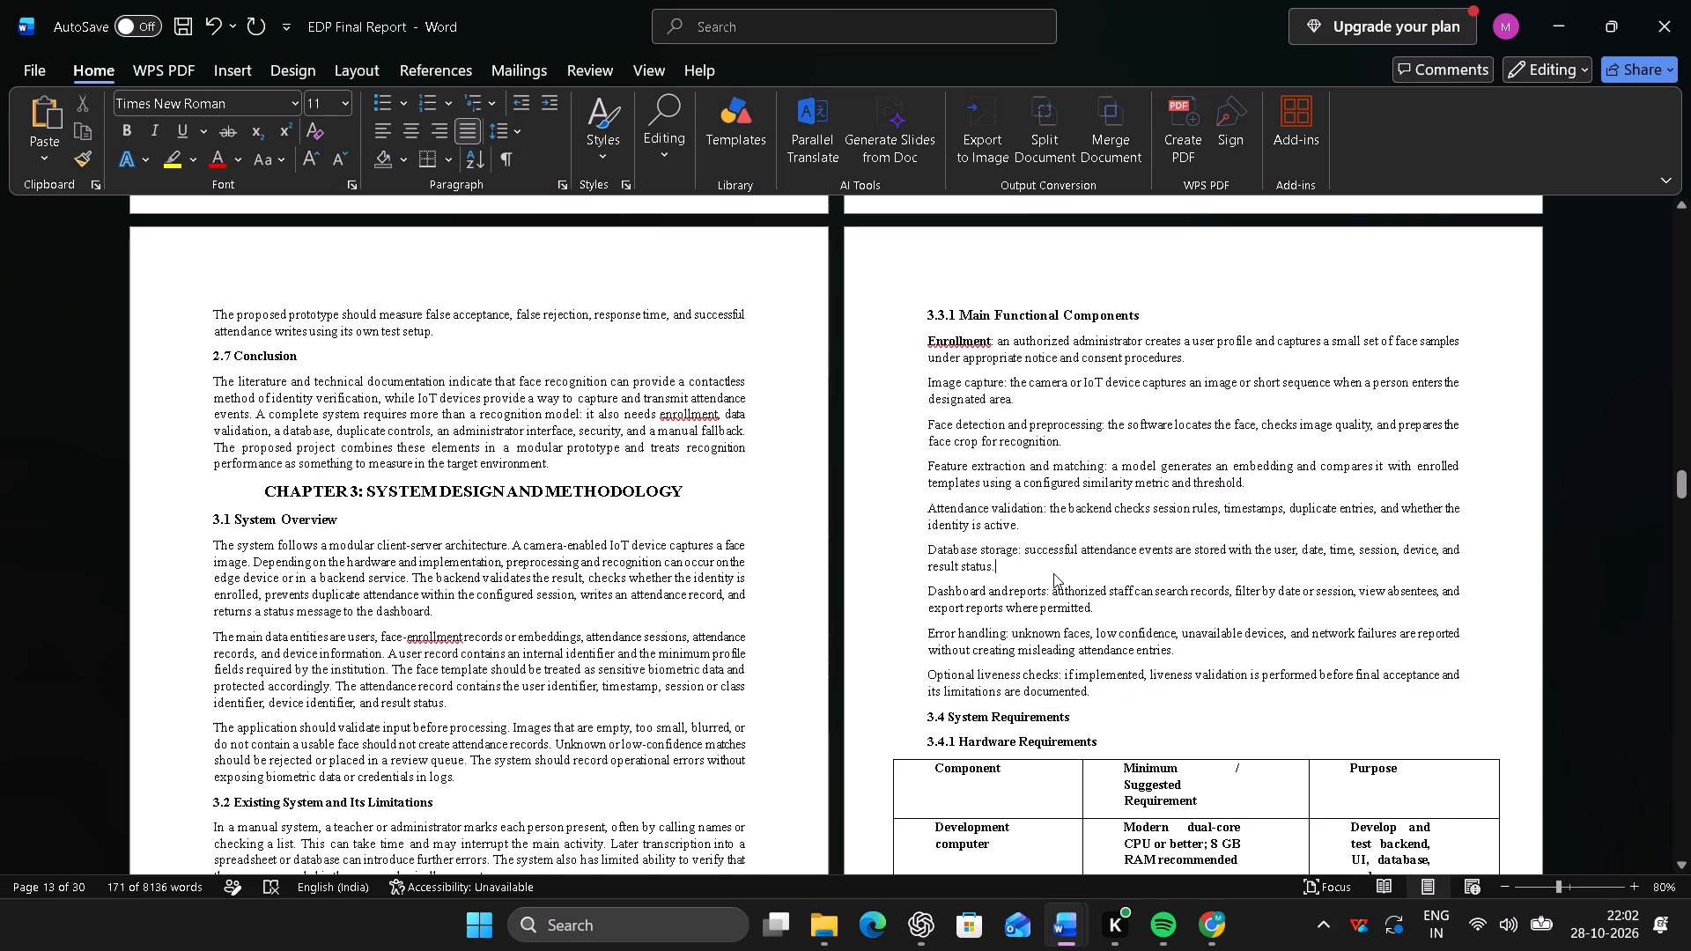
pyautogui.scroll(-1, 1053, 573)
pyautogui.moveTo(924, 233); pyautogui.dragTo(995, 232)
pyautogui.click(1009, 198)
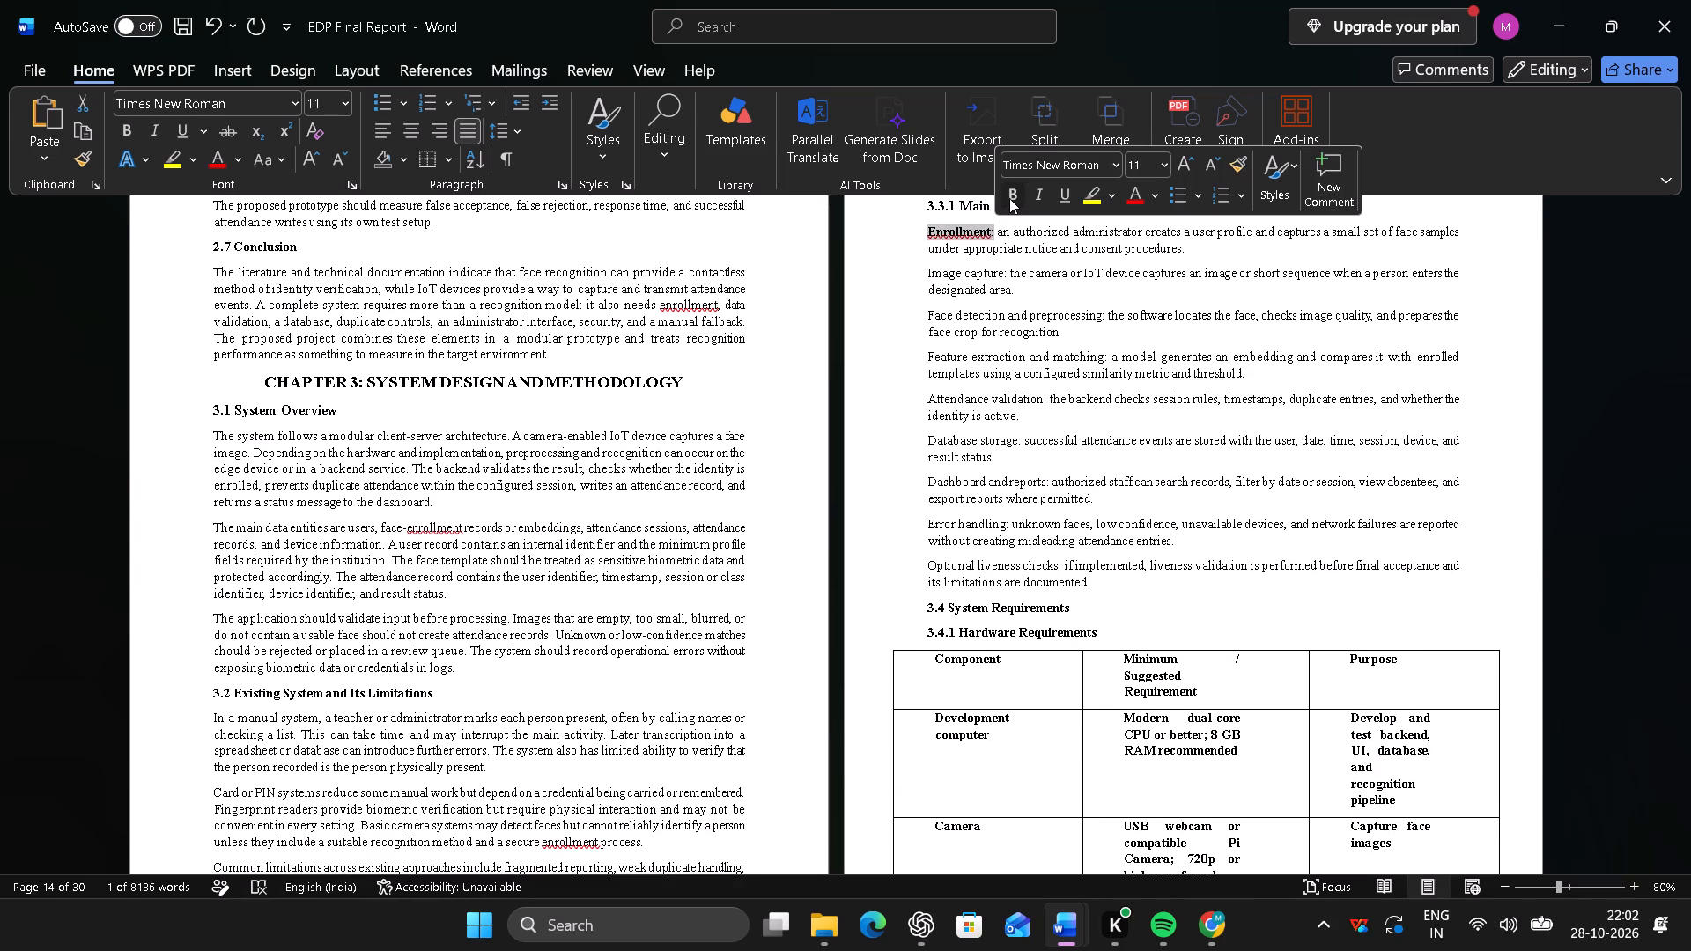
pyautogui.click(1054, 589)
# Remove the bold formatting from the whole 3.4.1 Hardware Requirements table, from the Component header row through the Display row.
pyautogui.scroll(-1, 1054, 589)
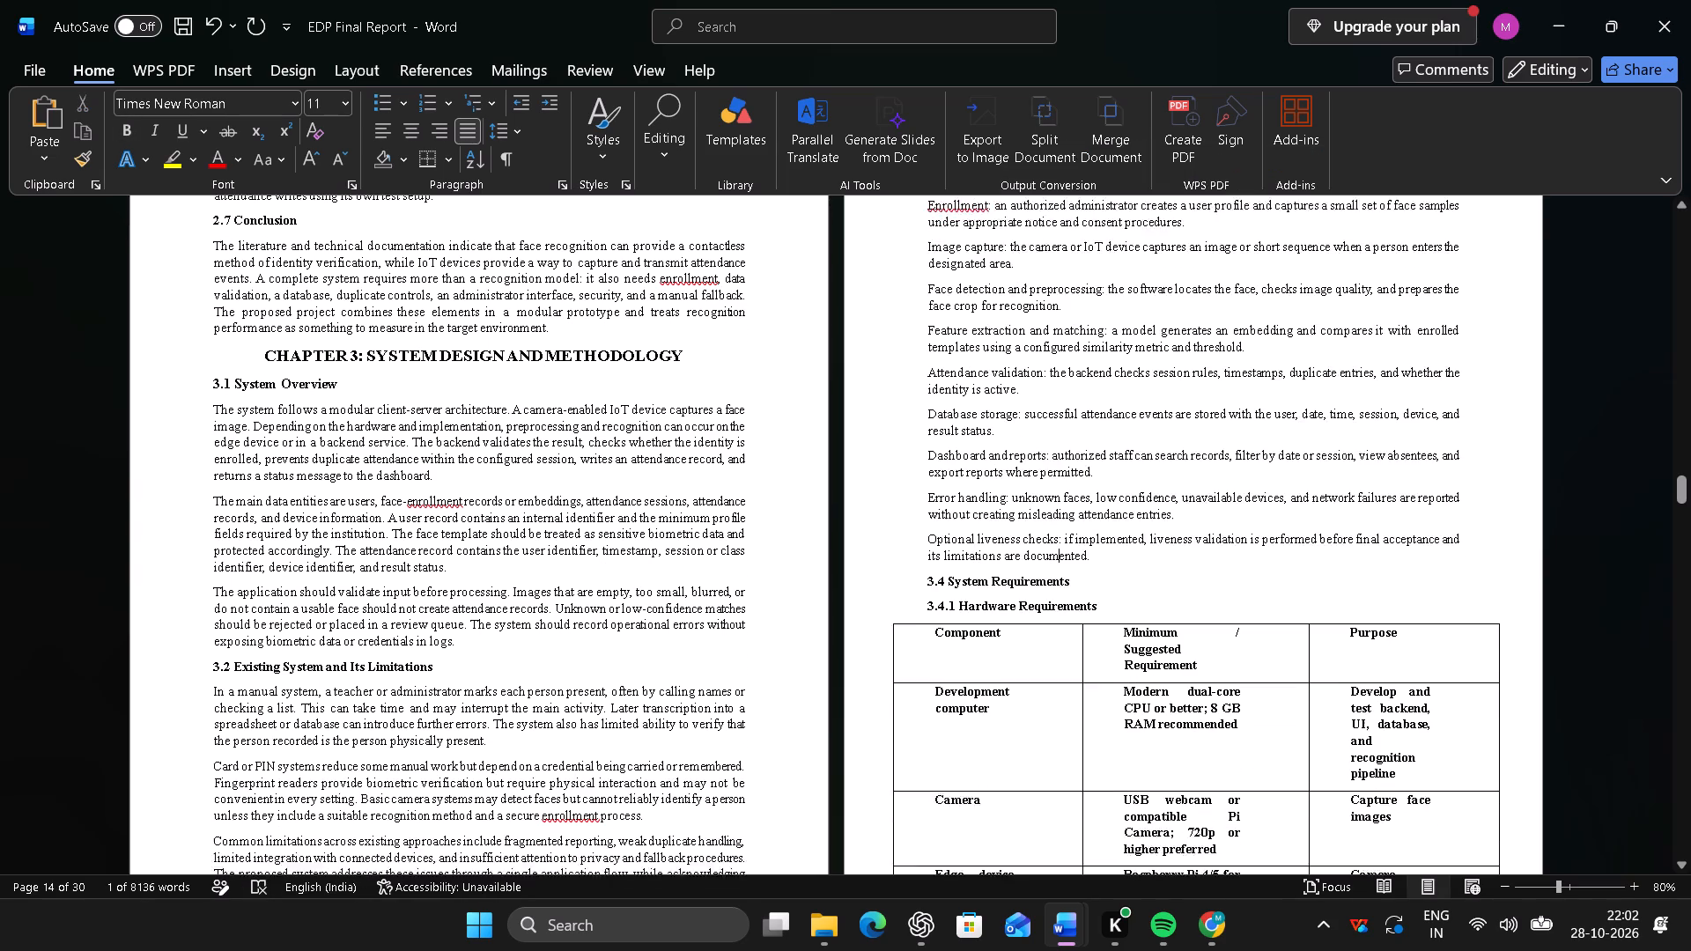
pyautogui.scroll(-3, 1054, 589)
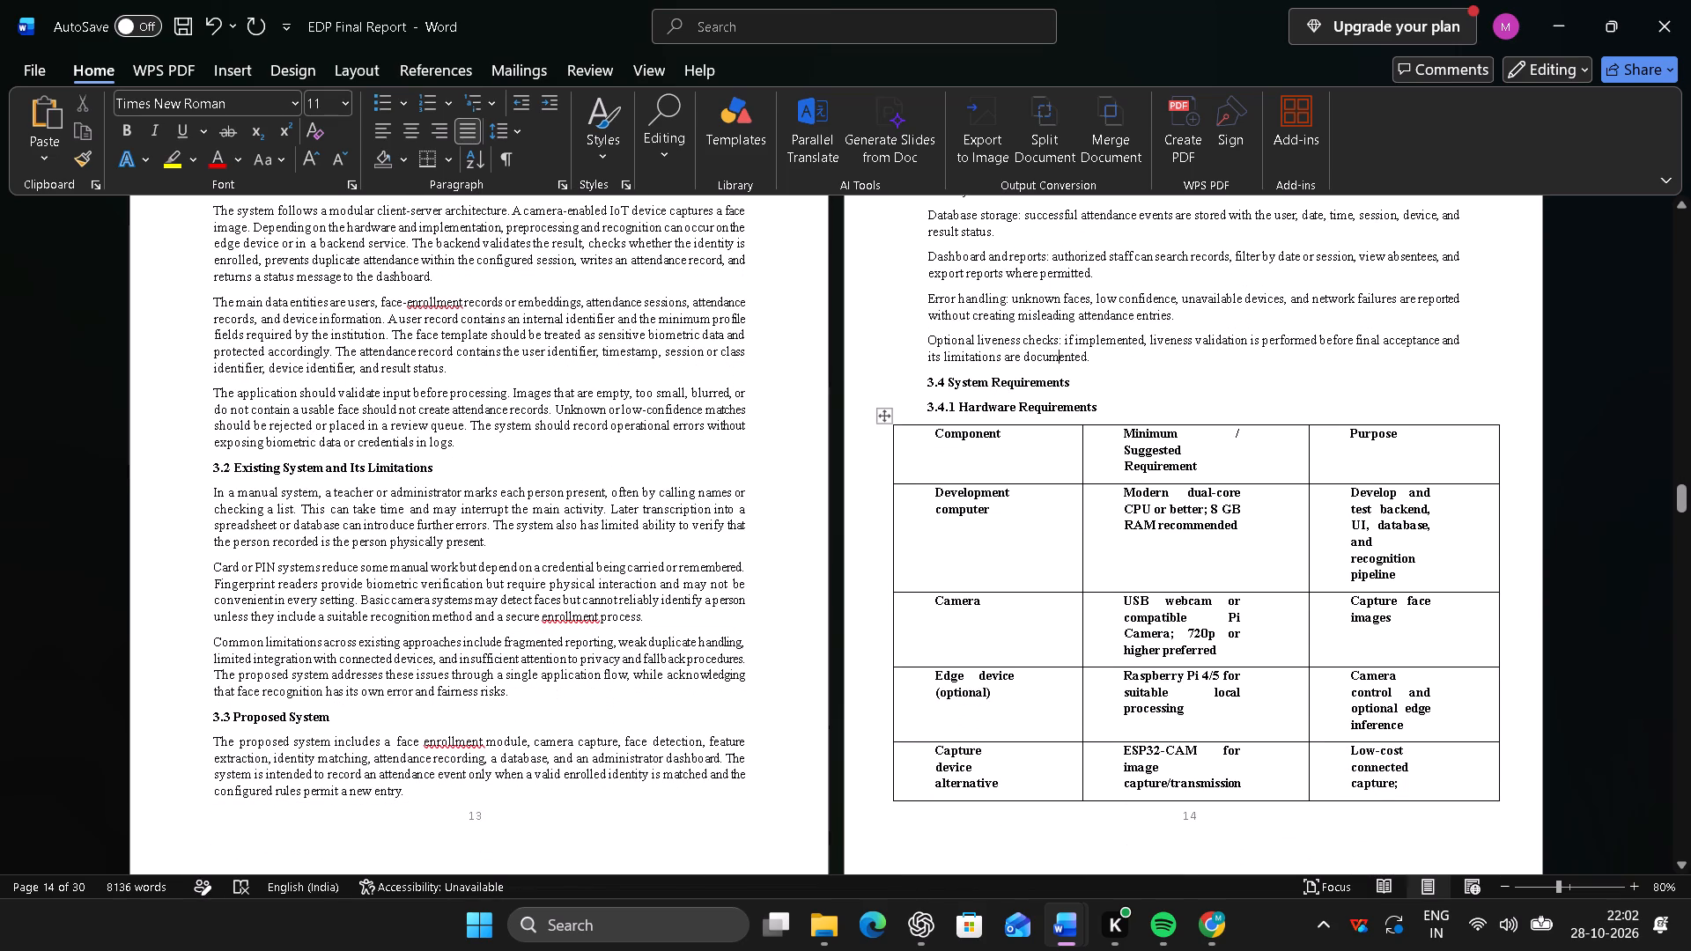
pyautogui.scroll(-1, 1050, 605)
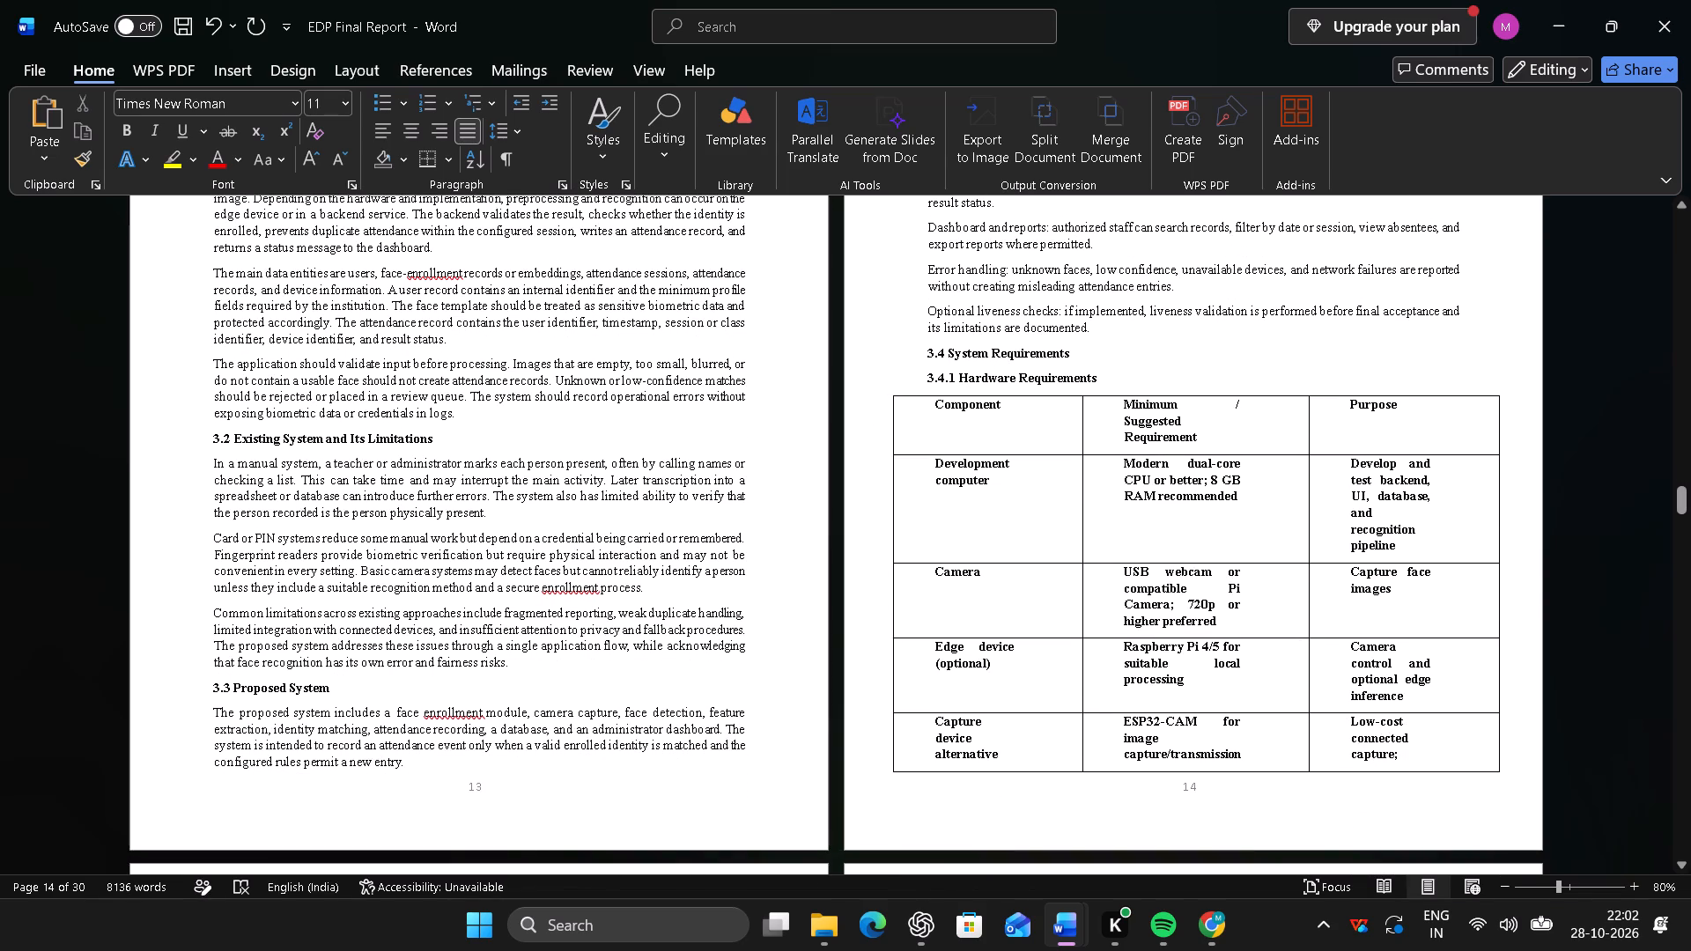
pyautogui.moveTo(908, 393); pyautogui.dragTo(1004, 538)
pyautogui.click(1004, 538)
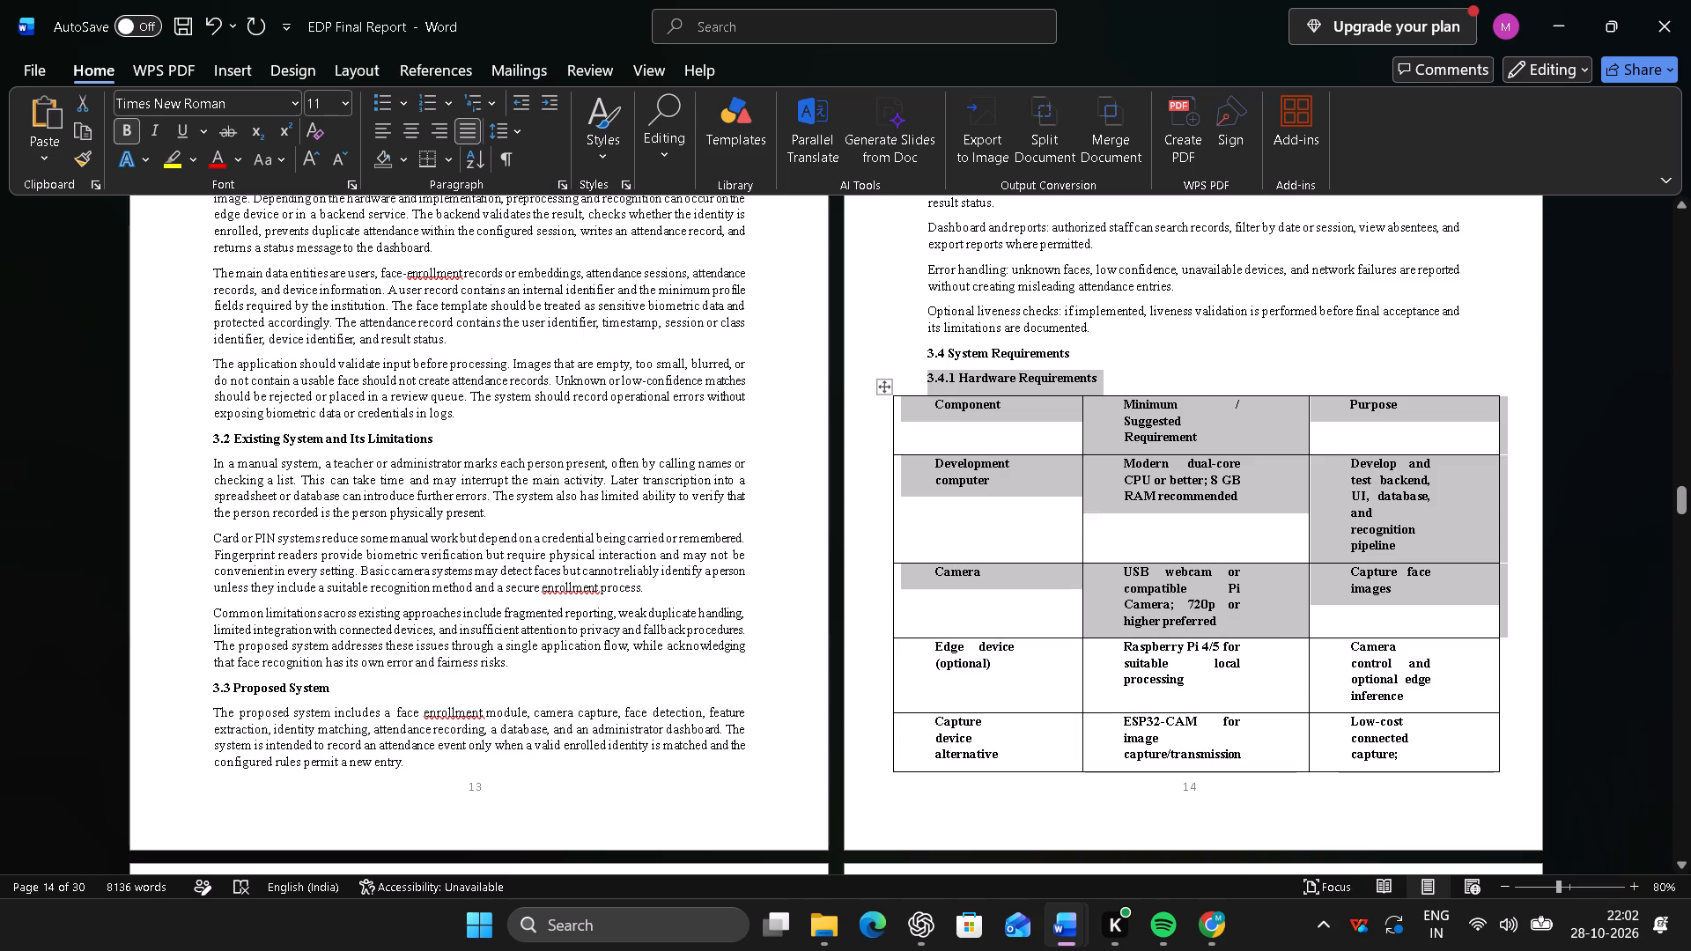
pyautogui.moveTo(934, 401); pyautogui.dragTo(1038, 894)
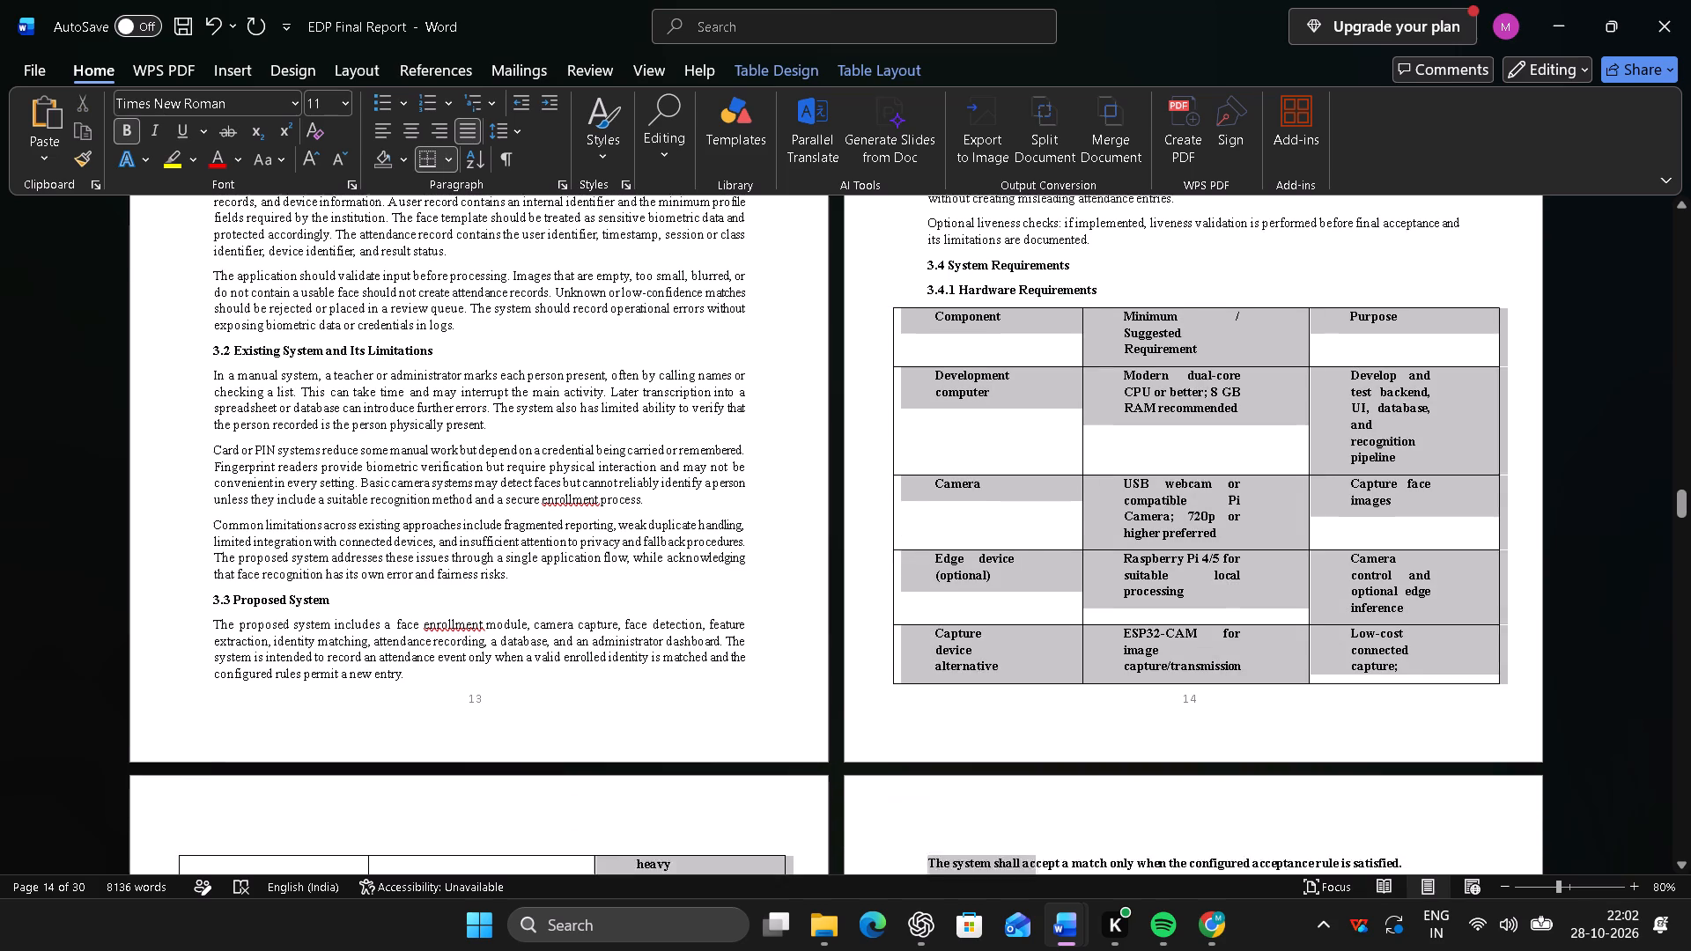
pyautogui.moveTo(1038, 894); pyautogui.dragTo(745, 657)
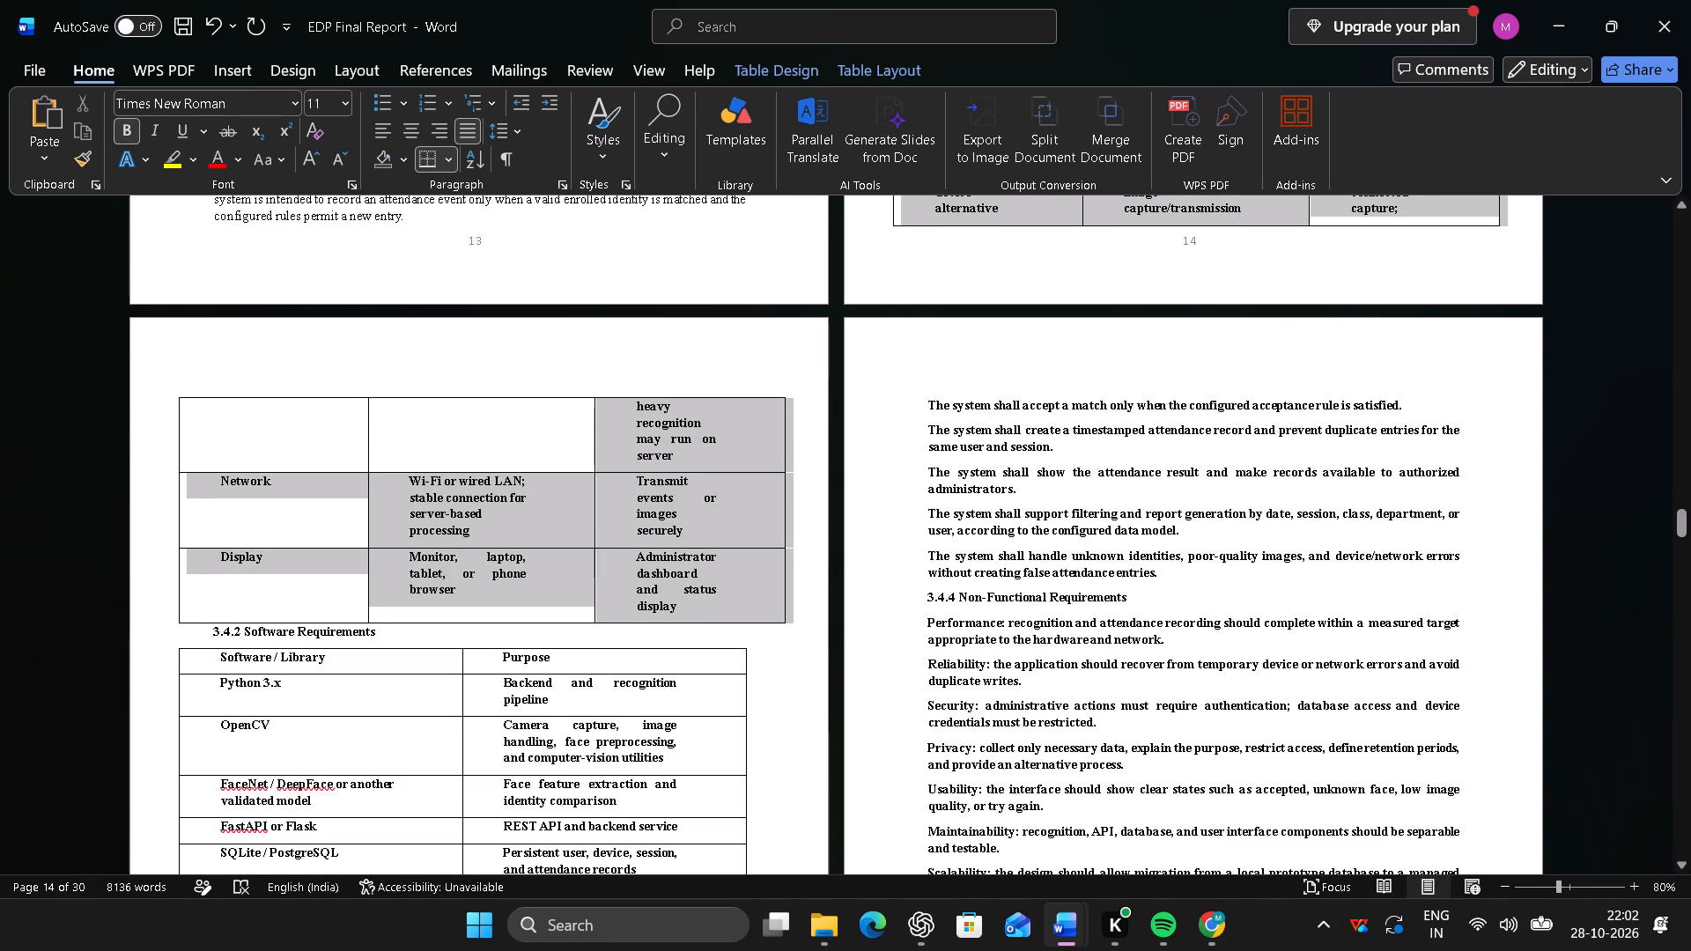
pyautogui.moveTo(745, 657); pyautogui.dragTo(754, 581)
pyautogui.click(912, 536)
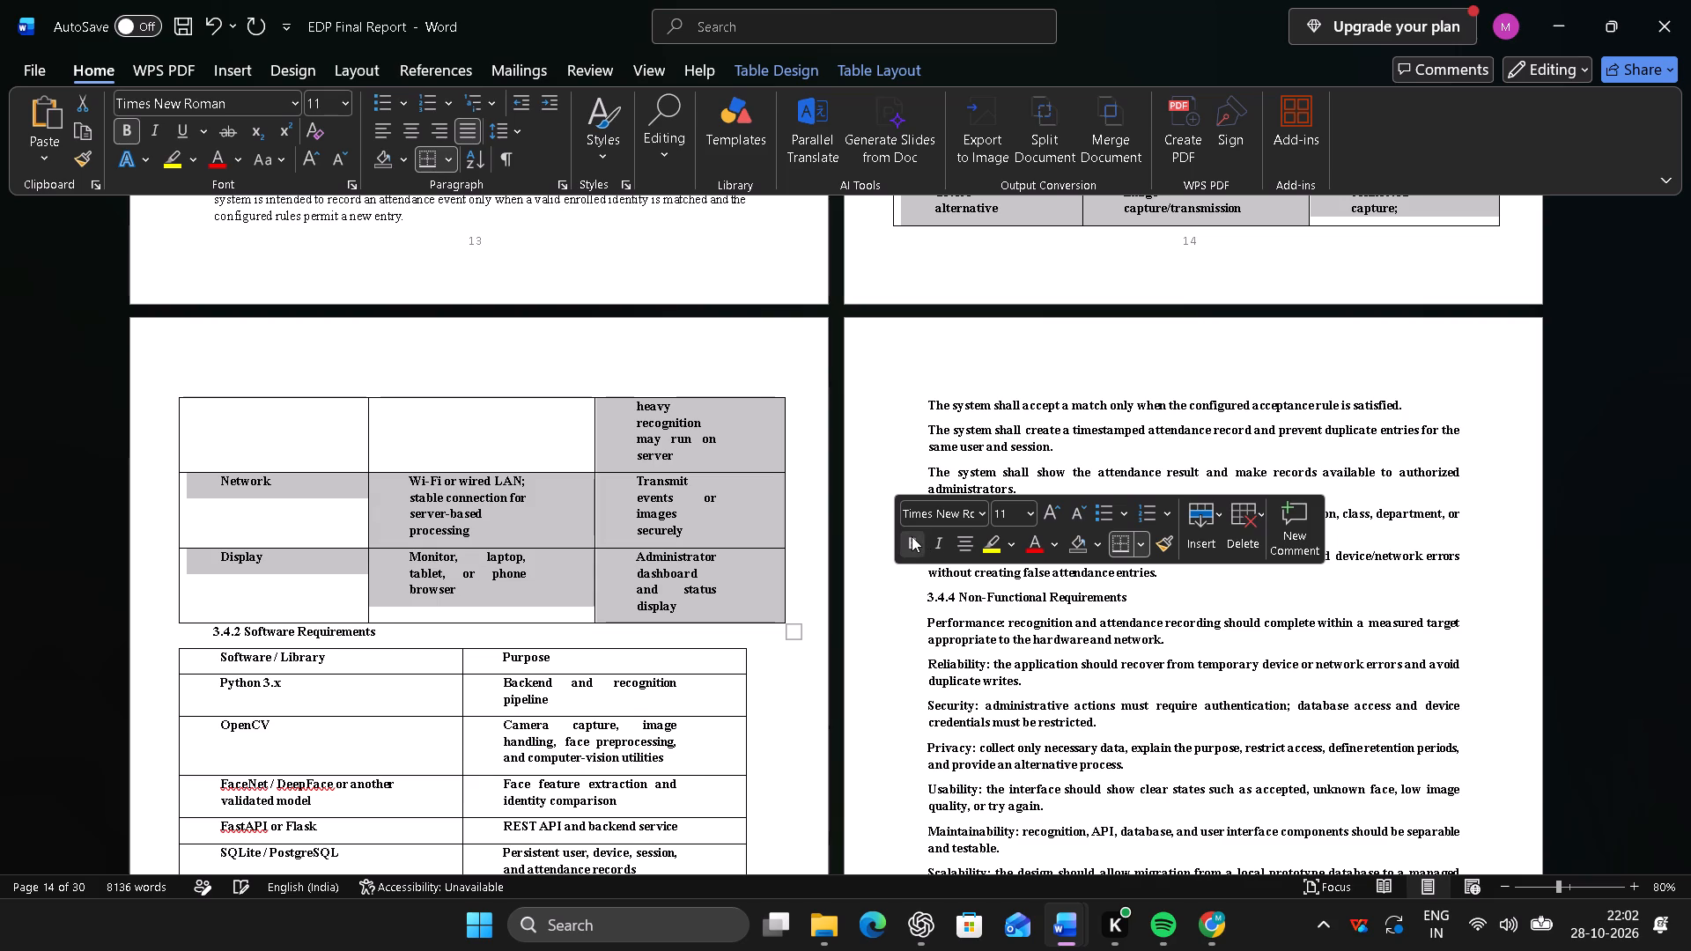
# Remove the bold formatting from the whole 3.4.2 Software Requirements table, including its header row.
pyautogui.scroll(-1, 719, 628)
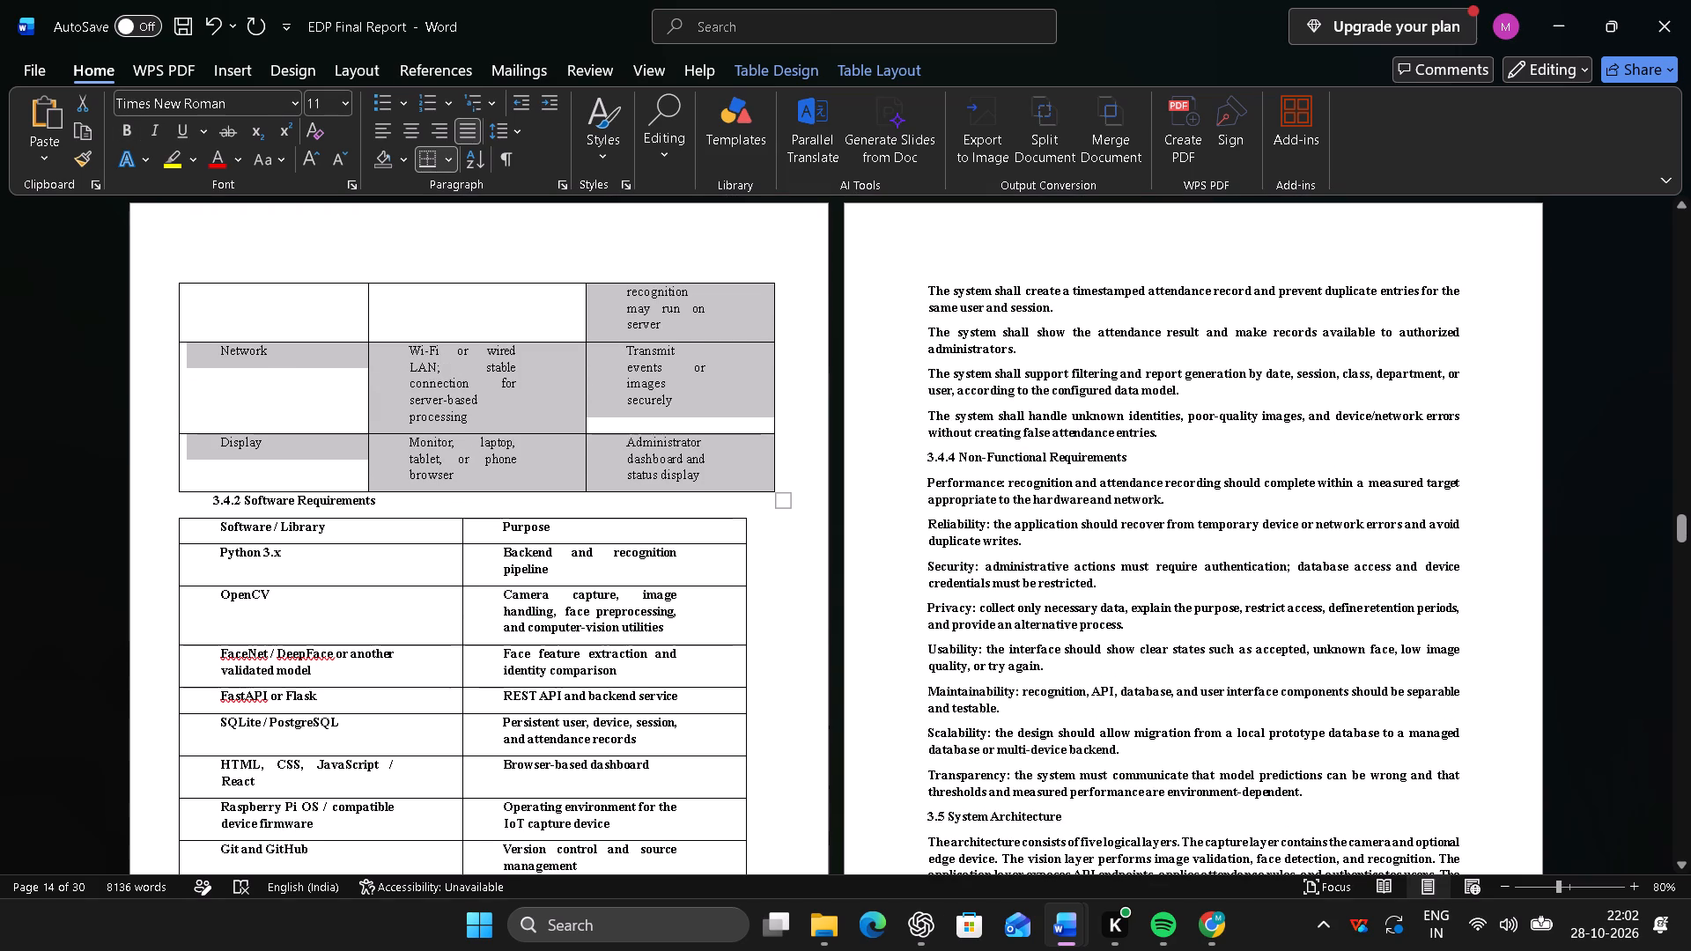
pyautogui.moveTo(218, 531); pyautogui.dragTo(303, 600)
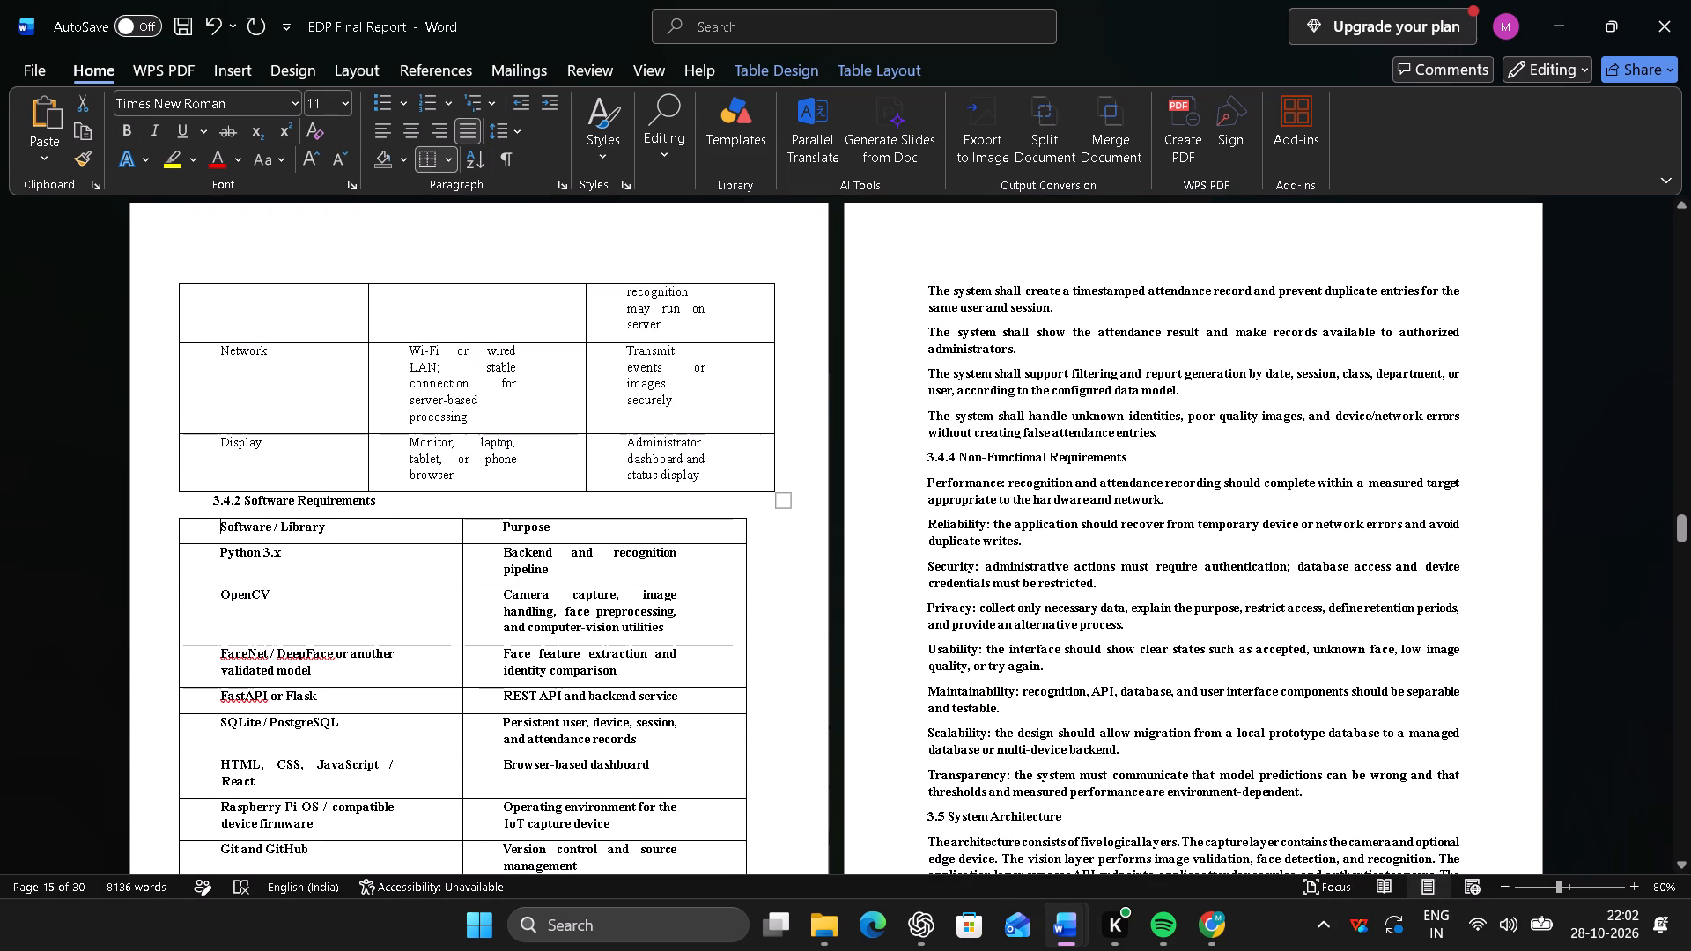
pyautogui.moveTo(303, 600); pyautogui.dragTo(523, 522)
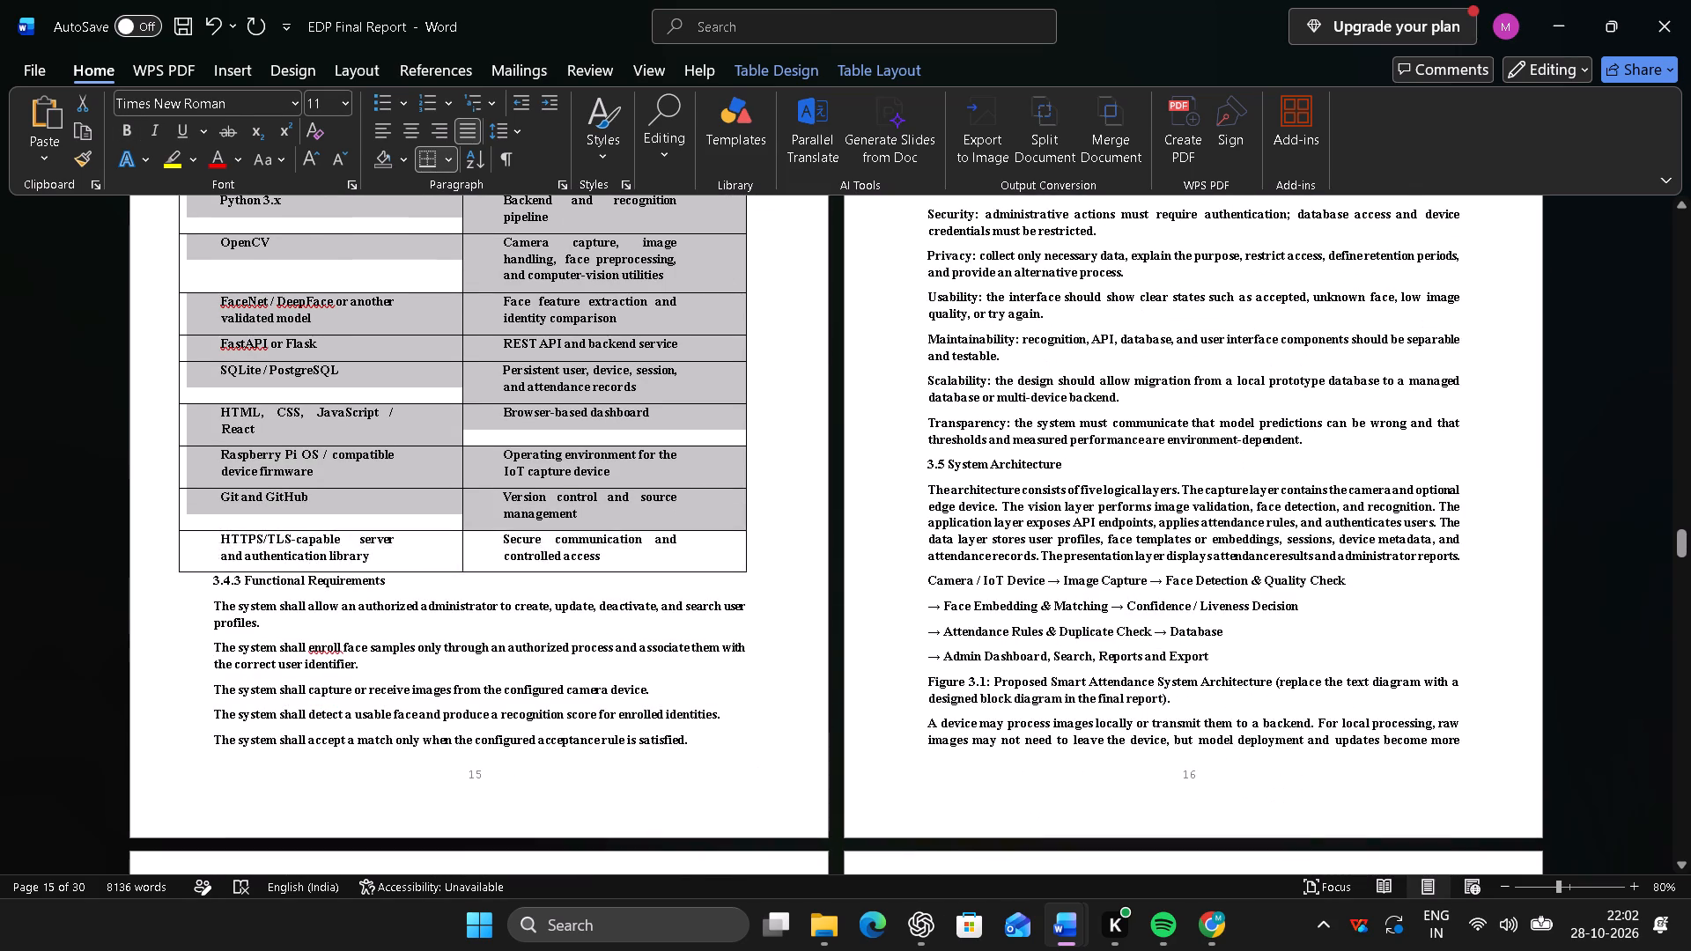
pyautogui.moveTo(523, 522); pyautogui.dragTo(637, 559)
pyautogui.click(646, 517)
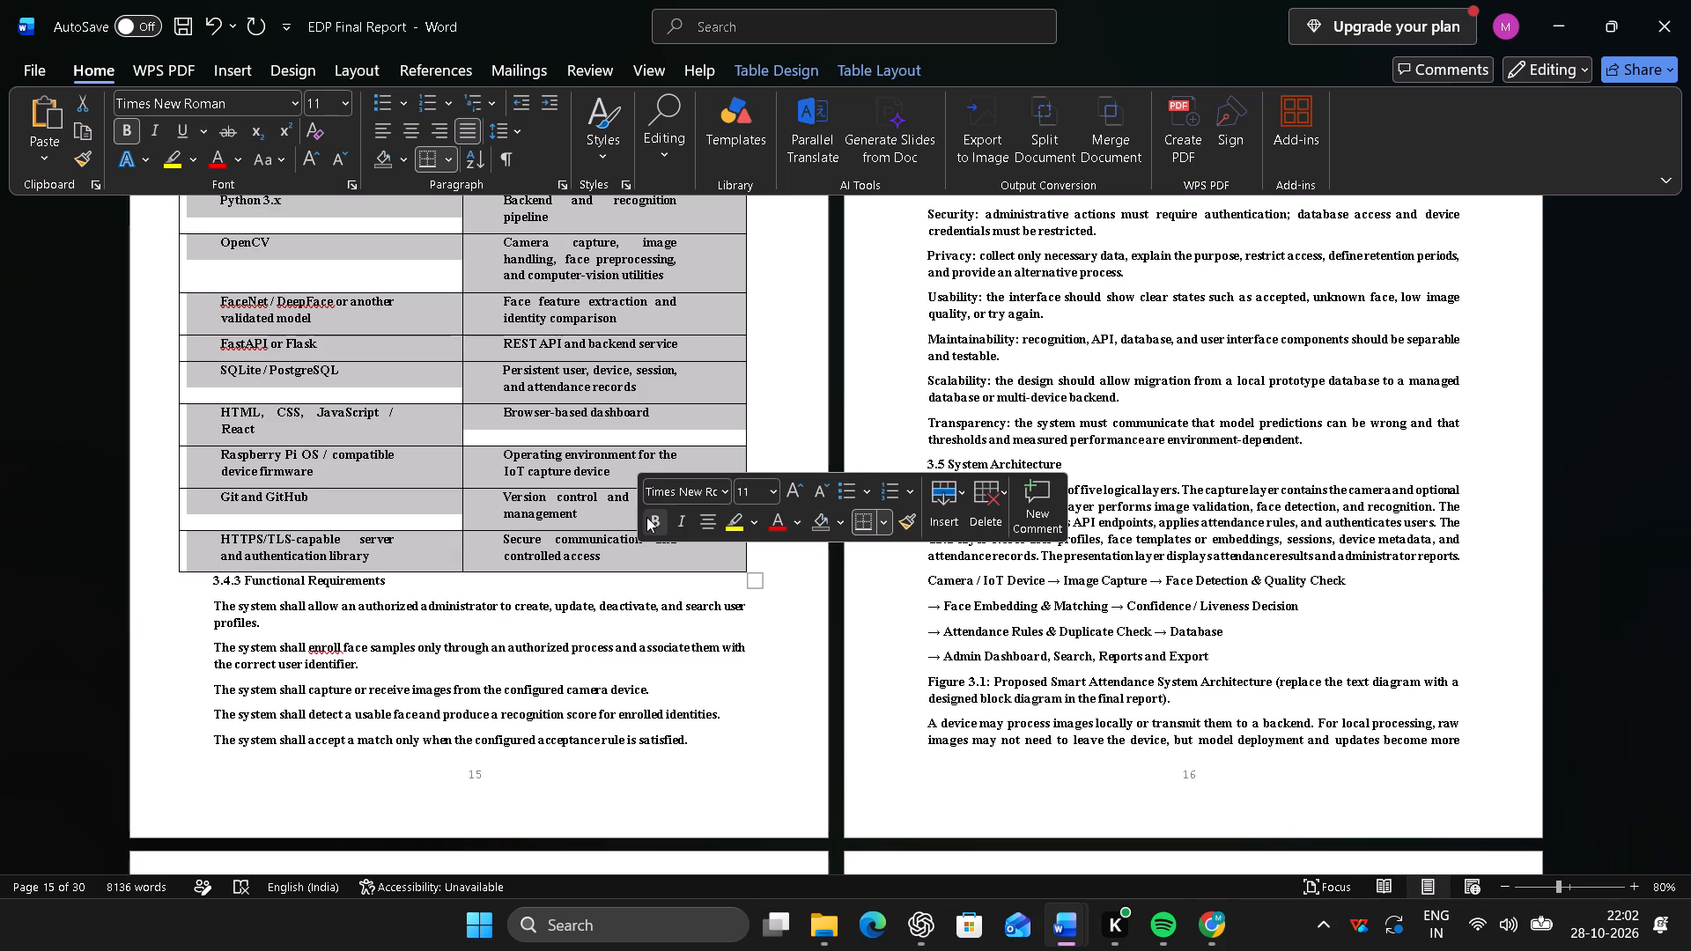
# Remove the bold formatting from all the requirement statements under 3.4.3 Functional Requirements, across both pages.
pyautogui.moveTo(213, 578); pyautogui.dragTo(881, 467)
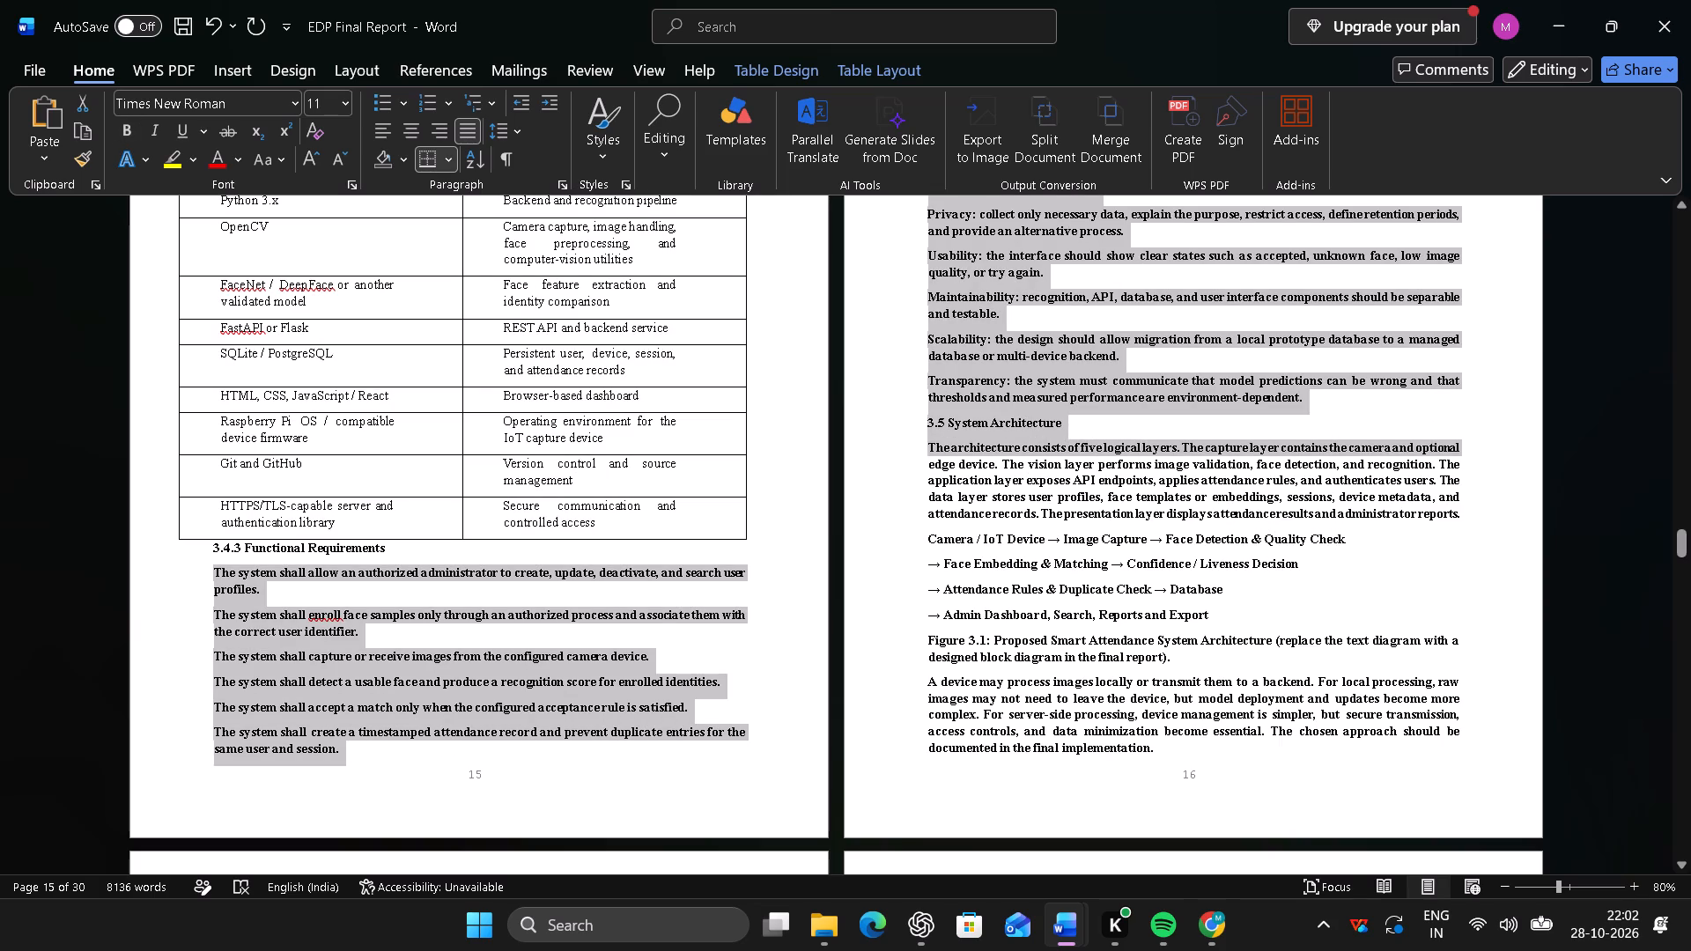
pyautogui.moveTo(881, 467); pyautogui.dragTo(1029, 312)
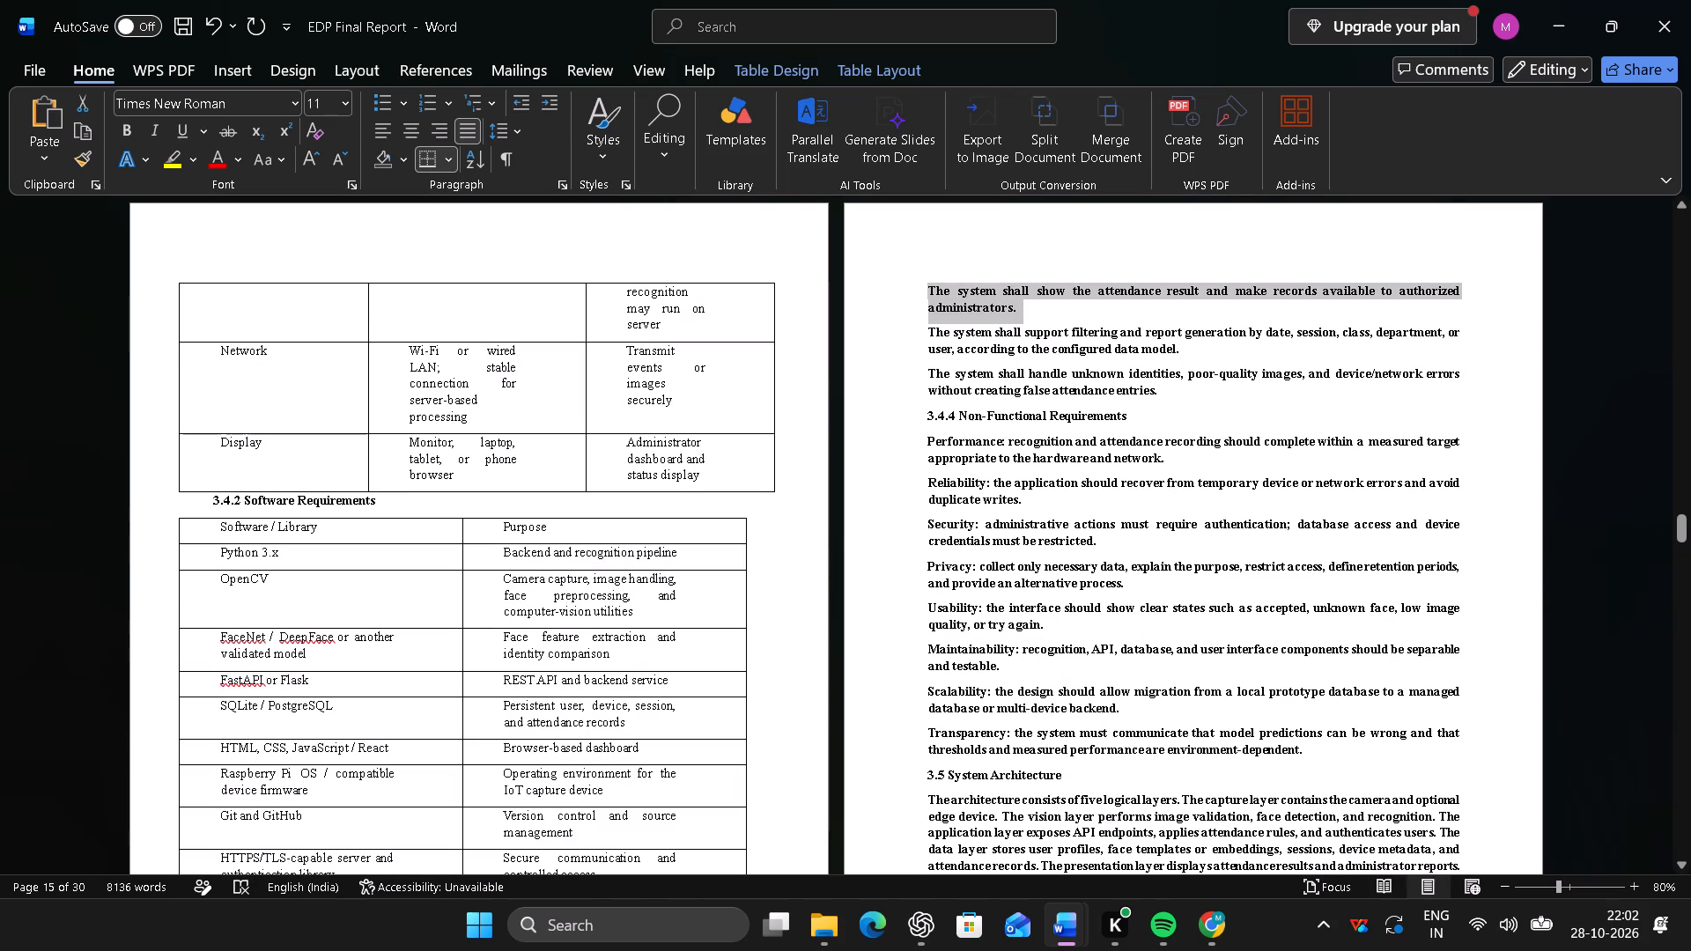
pyautogui.moveTo(1029, 312); pyautogui.dragTo(1161, 392)
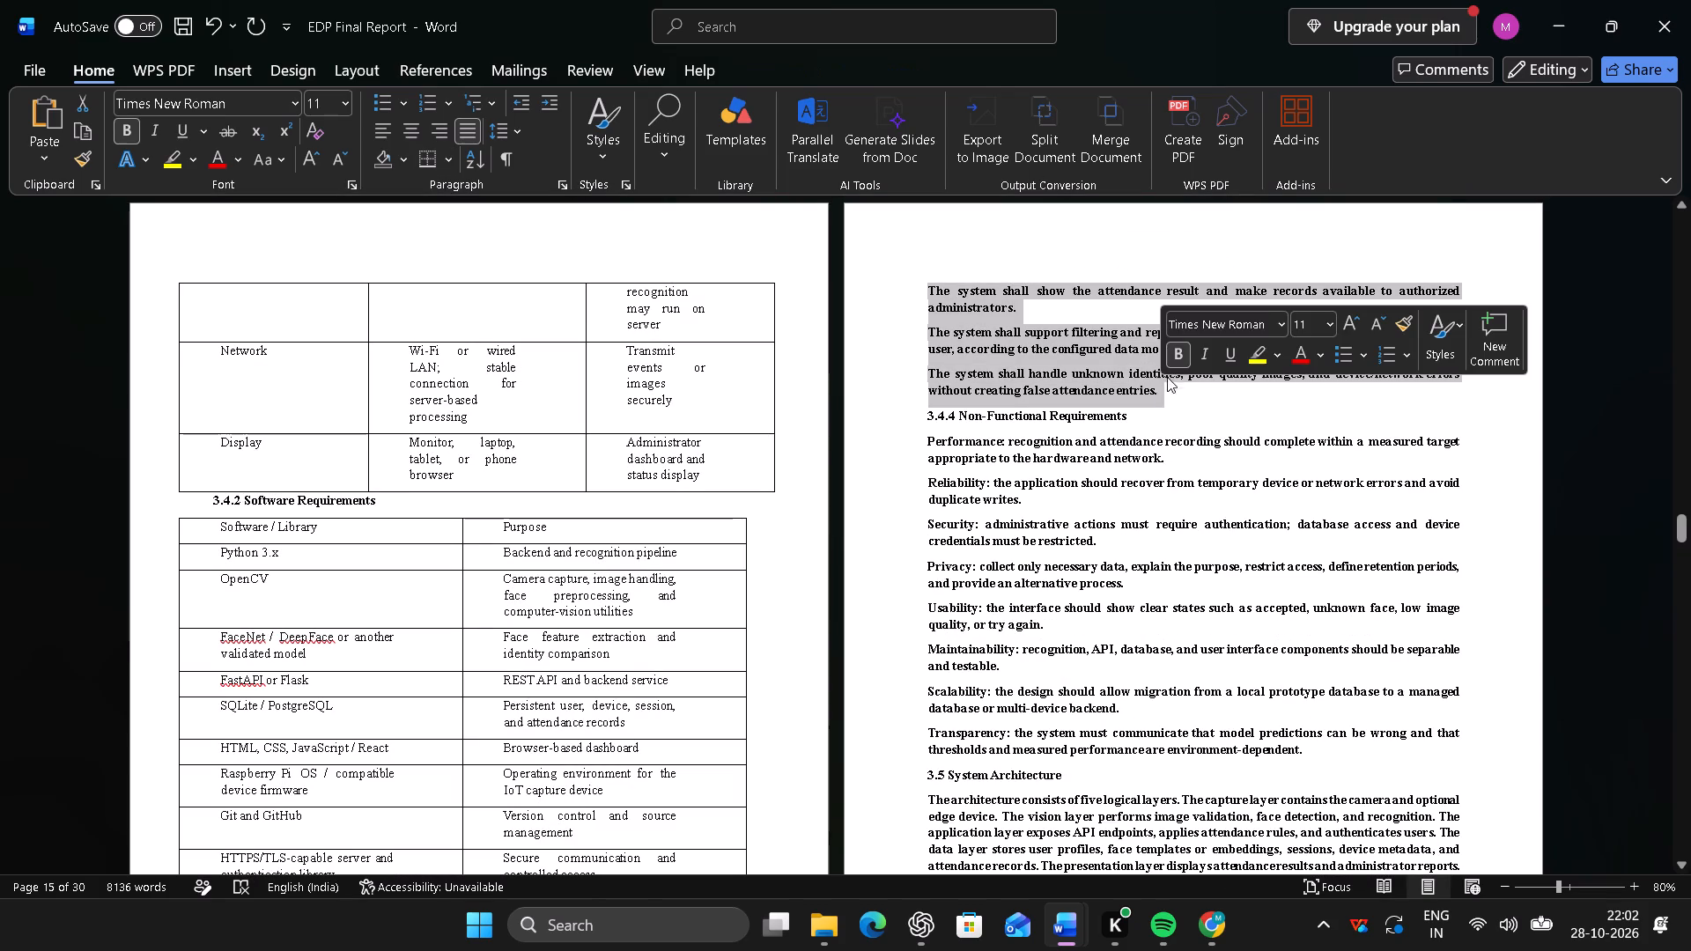
pyautogui.click(1175, 359)
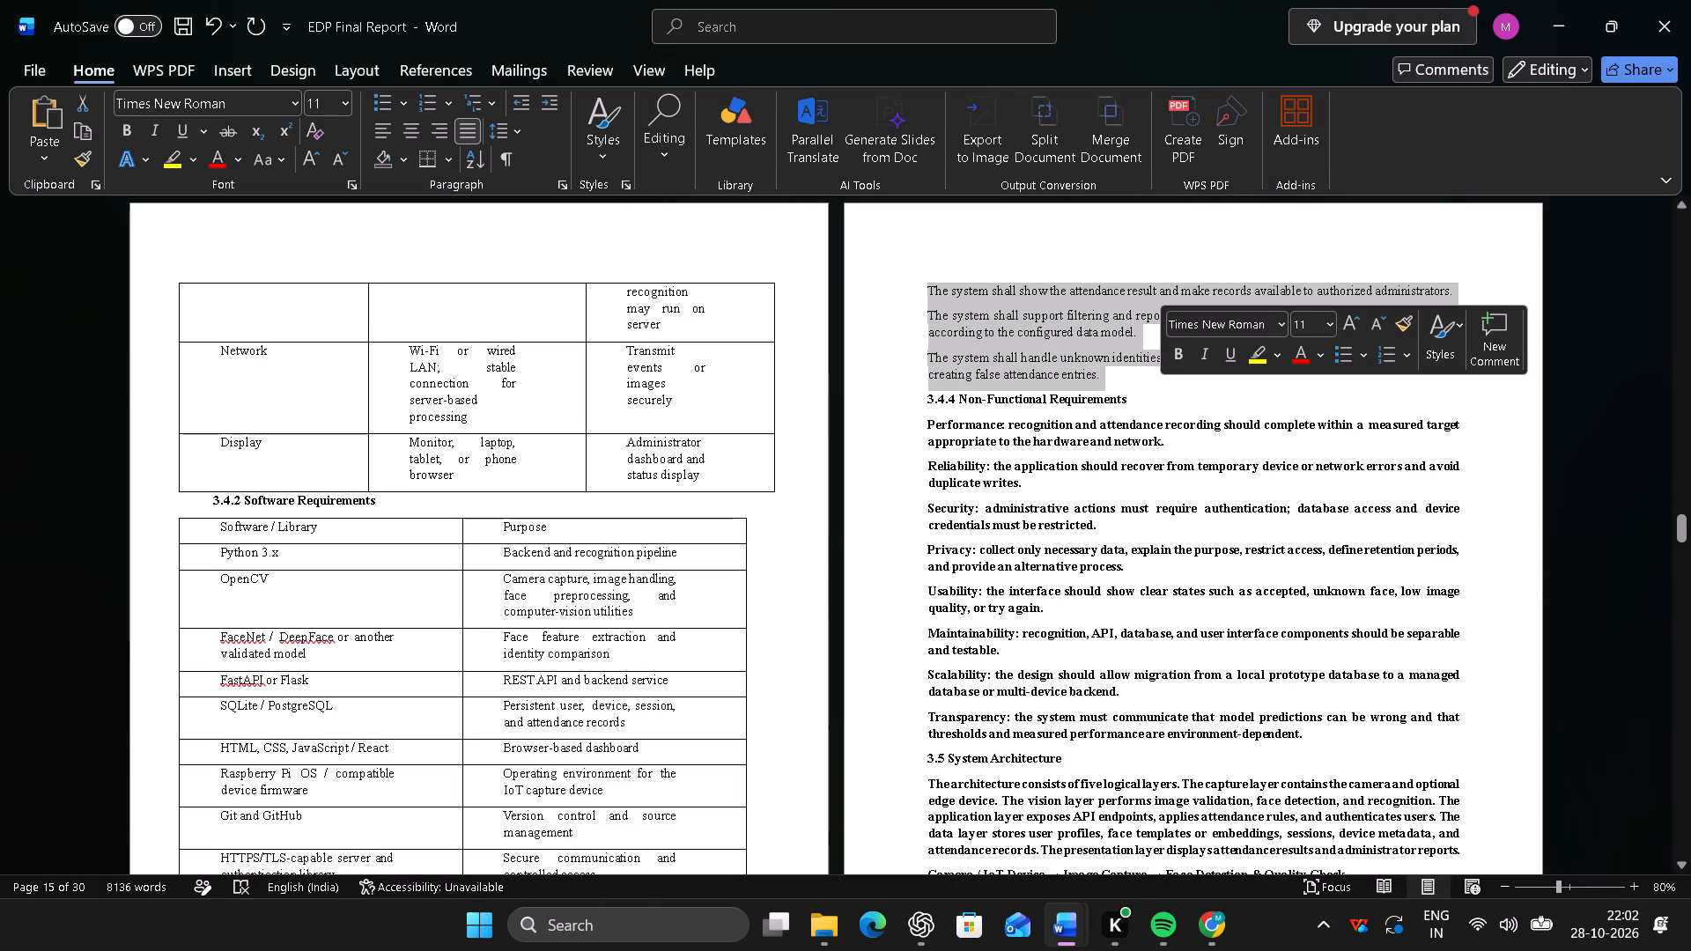
# Remove the bold formatting from the 3.4.4 Non-Functional Requirements items, from Performance through Transparency.
pyautogui.moveTo(921, 424); pyautogui.dragTo(1062, 592)
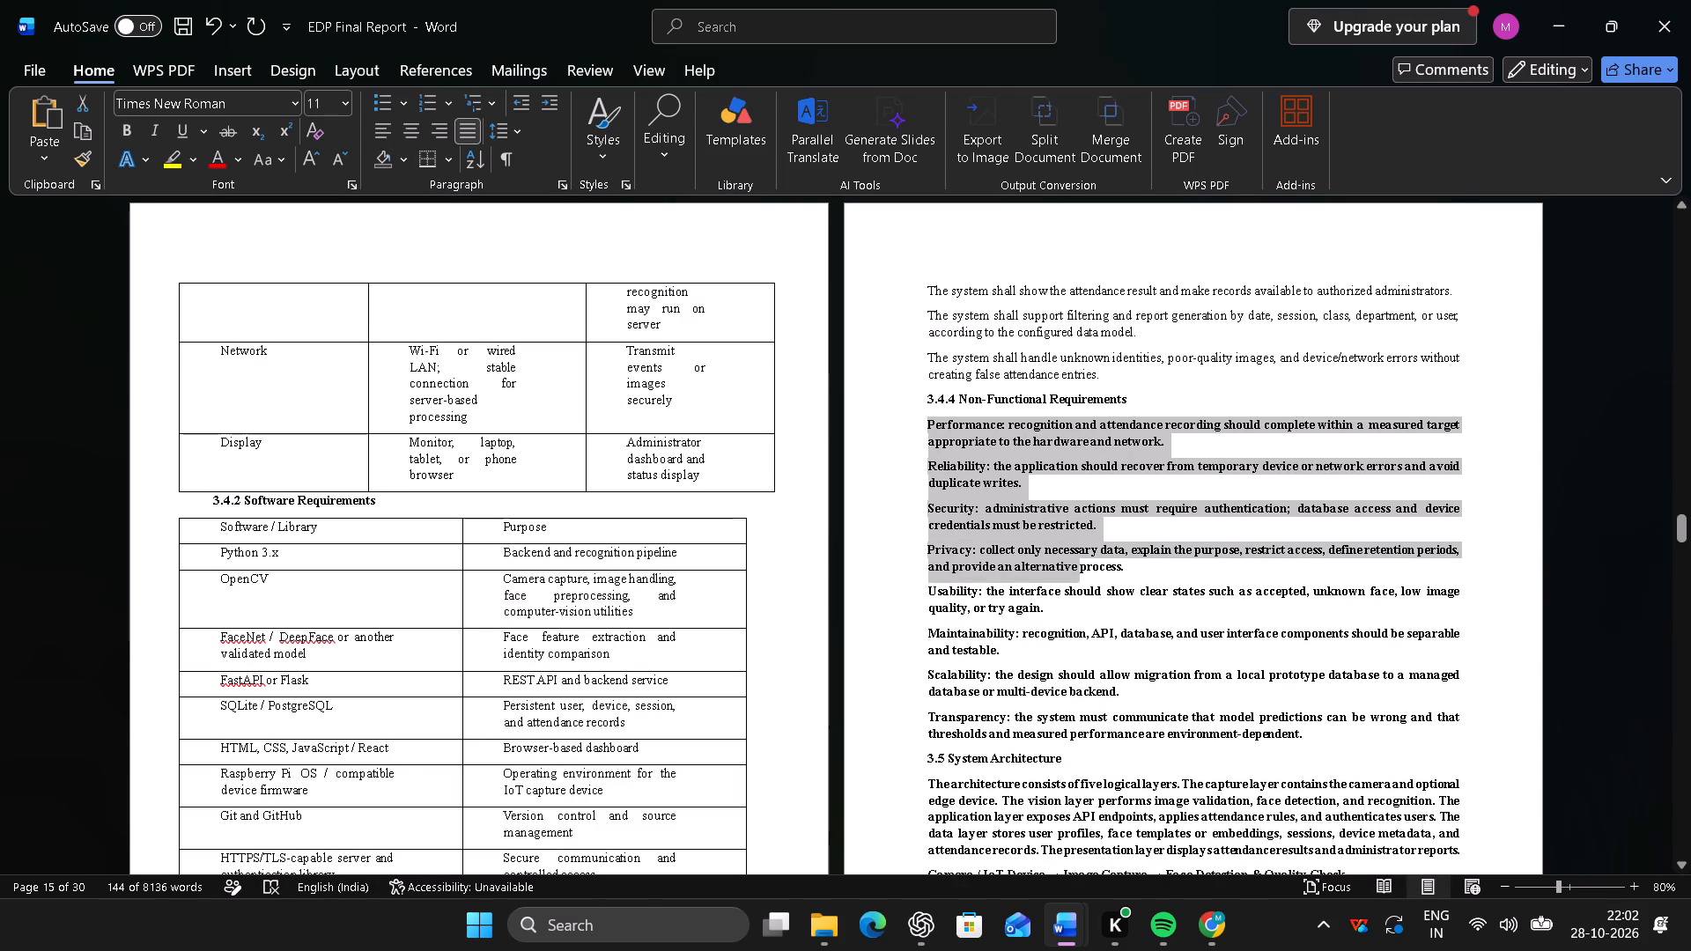
pyautogui.moveTo(1062, 592); pyautogui.dragTo(1280, 726)
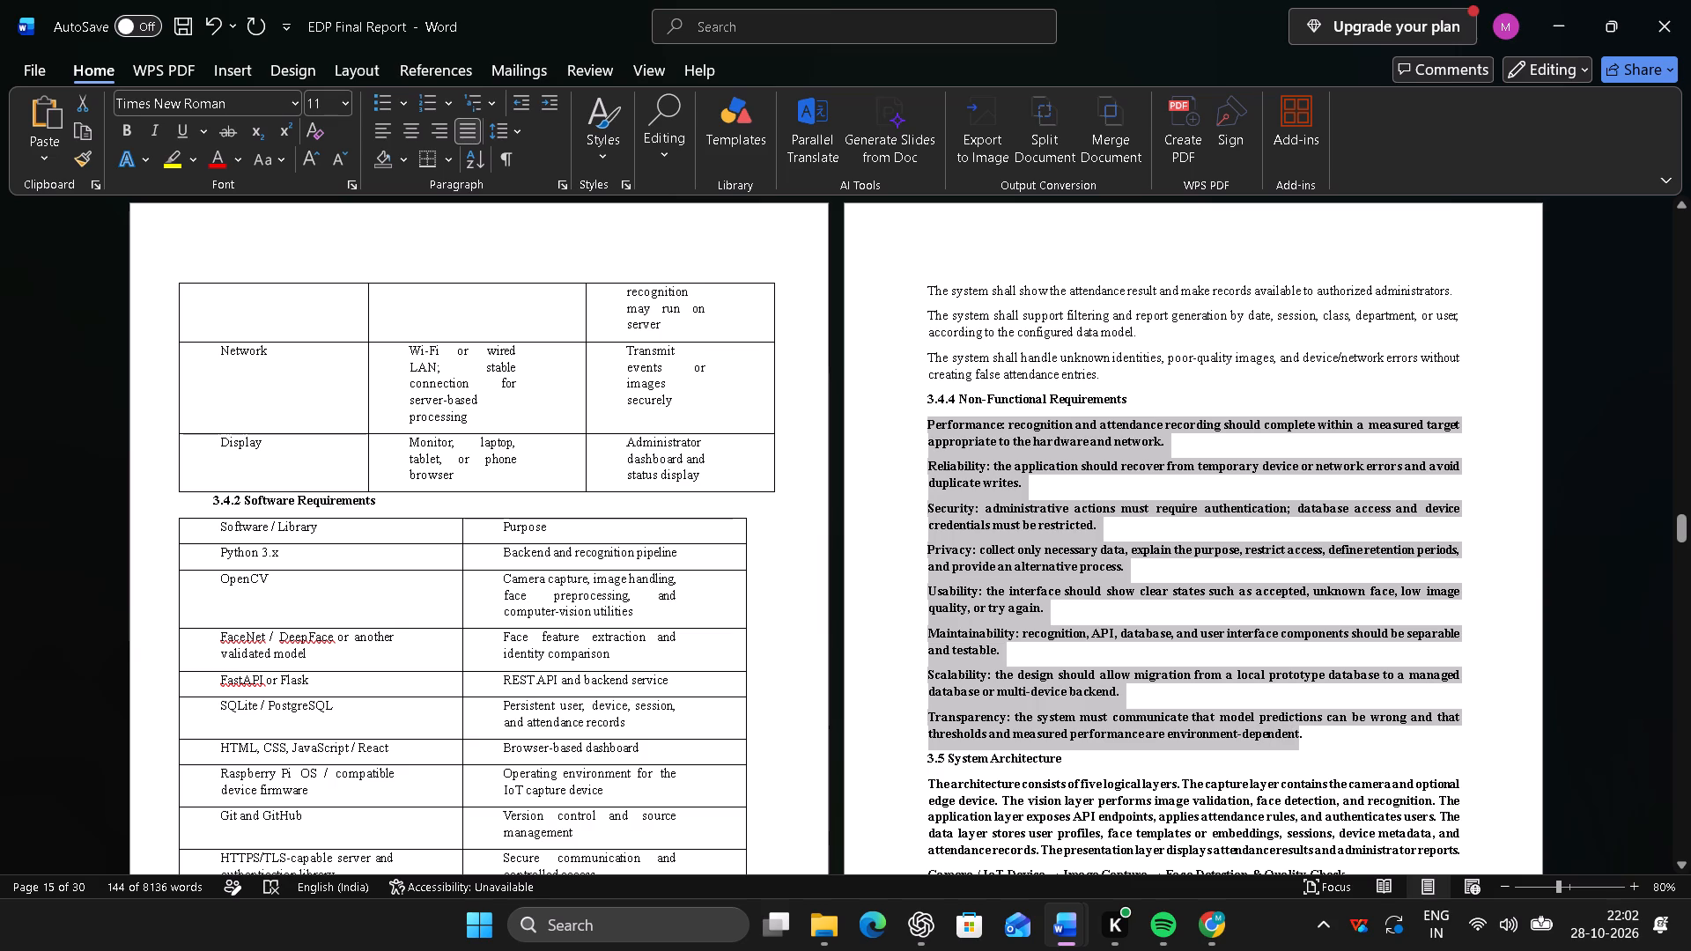
pyautogui.moveTo(1280, 726); pyautogui.dragTo(1305, 727)
pyautogui.click(1326, 694)
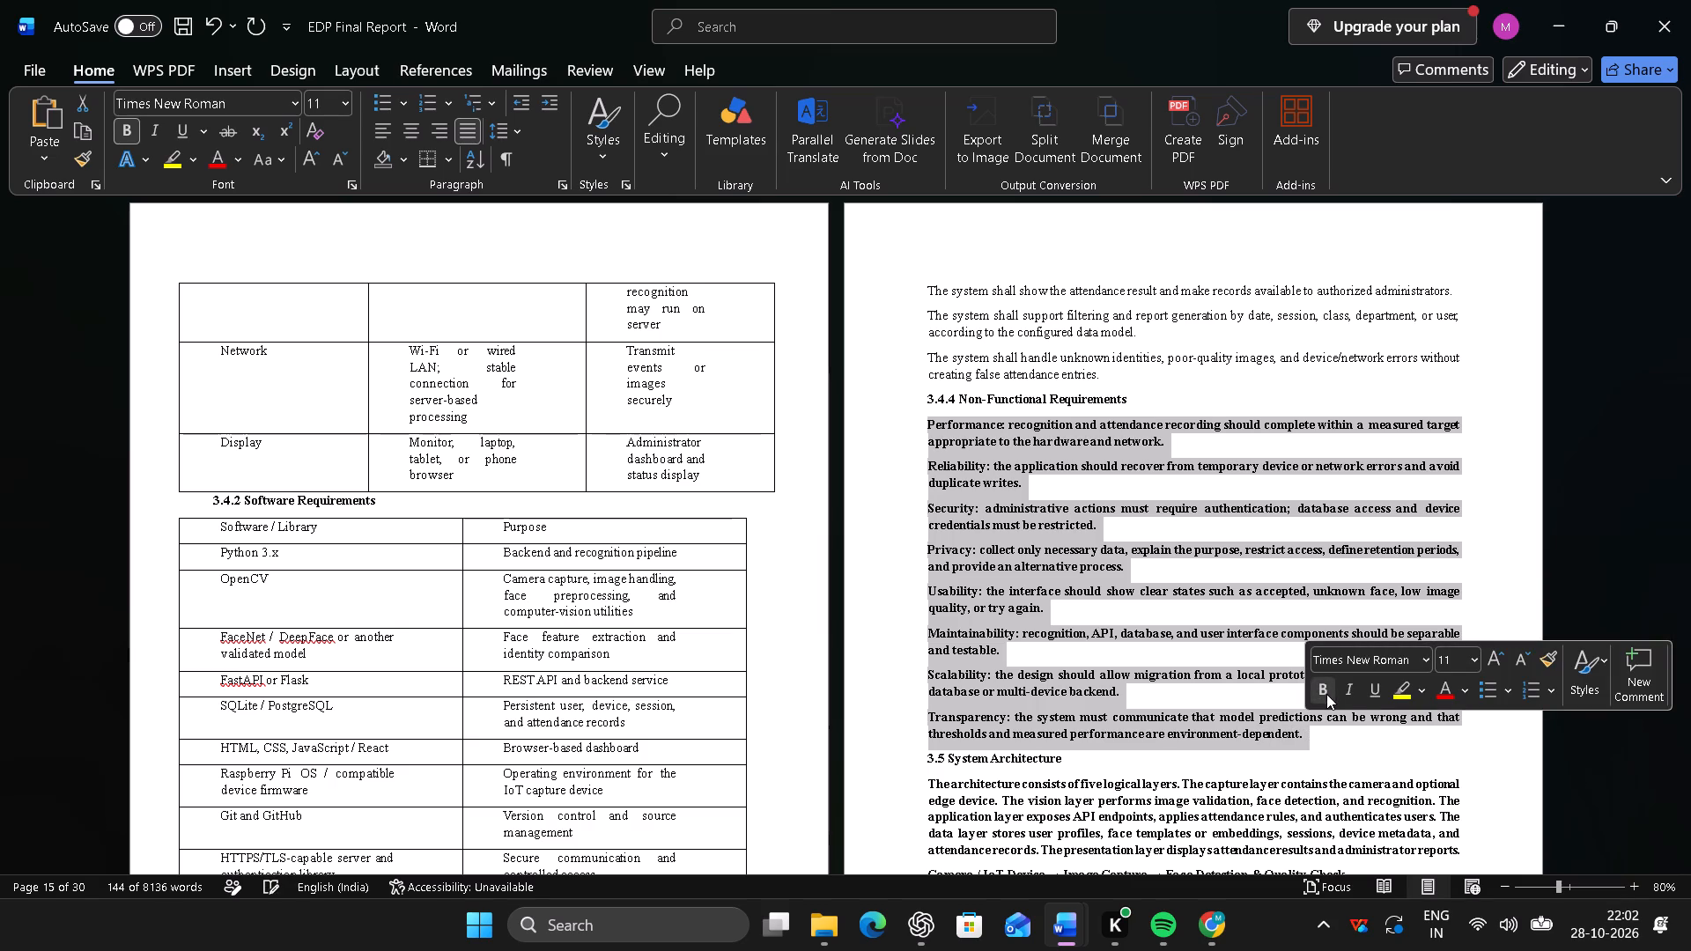
# Remove the bold formatting from the 3.5 System Architecture paragraphs and arrow flow lines, except the Figure 3.1 caption.
pyautogui.scroll(-2, 1125, 689)
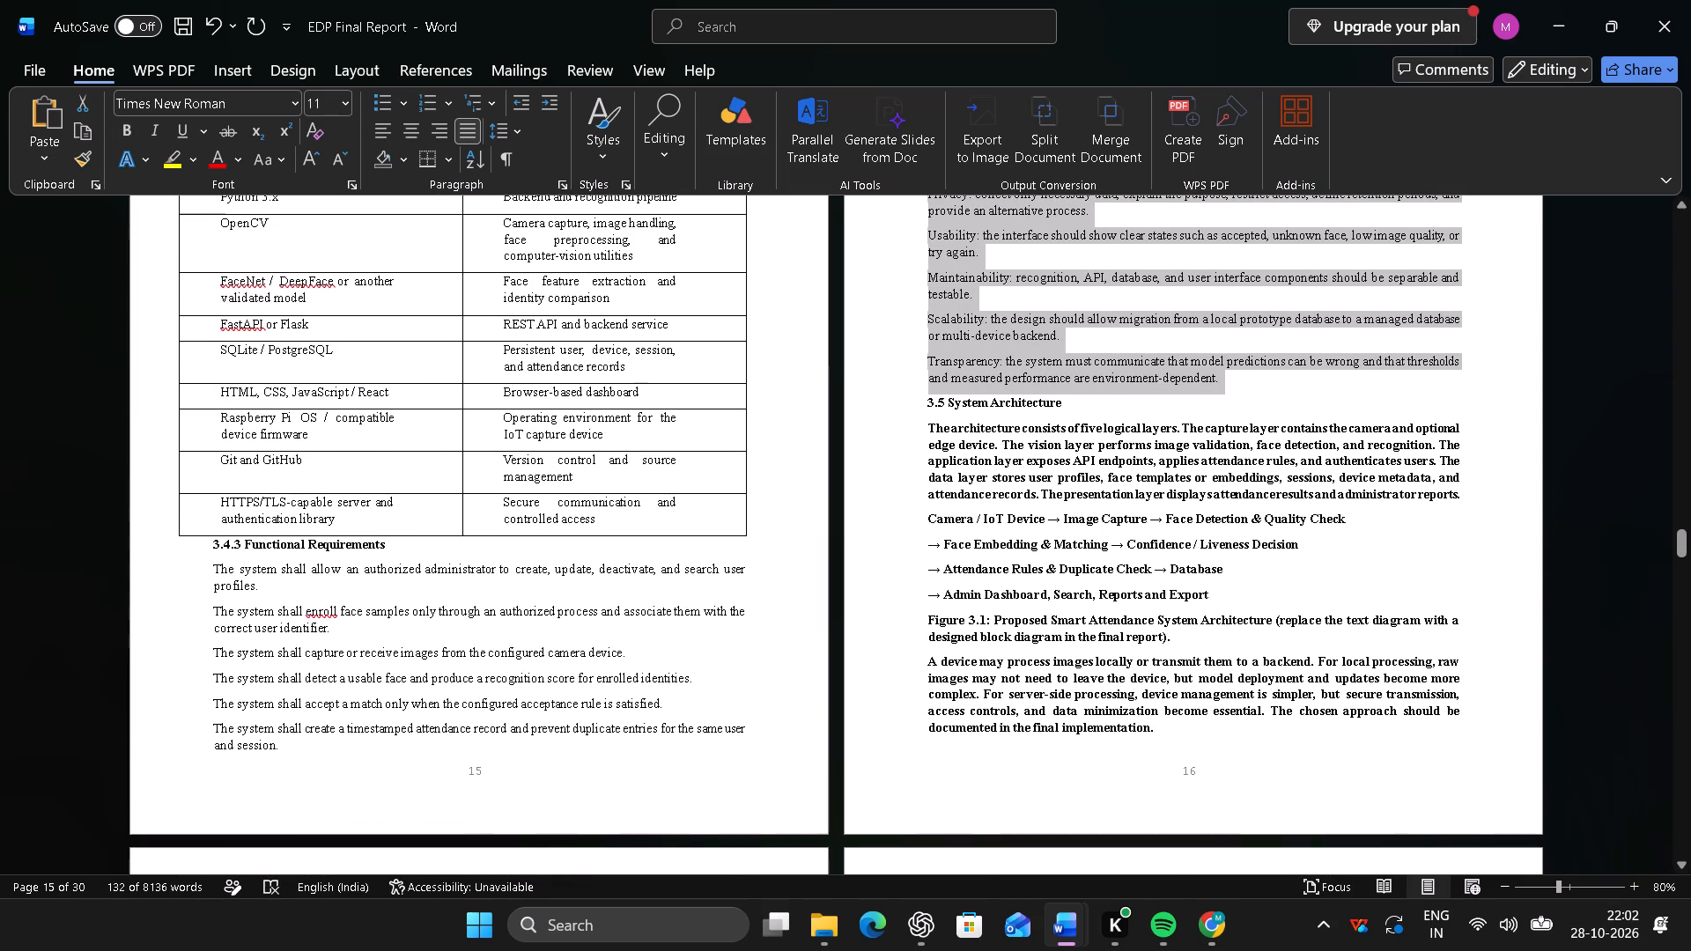
pyautogui.moveTo(926, 428); pyautogui.dragTo(1216, 603)
pyautogui.click(1221, 561)
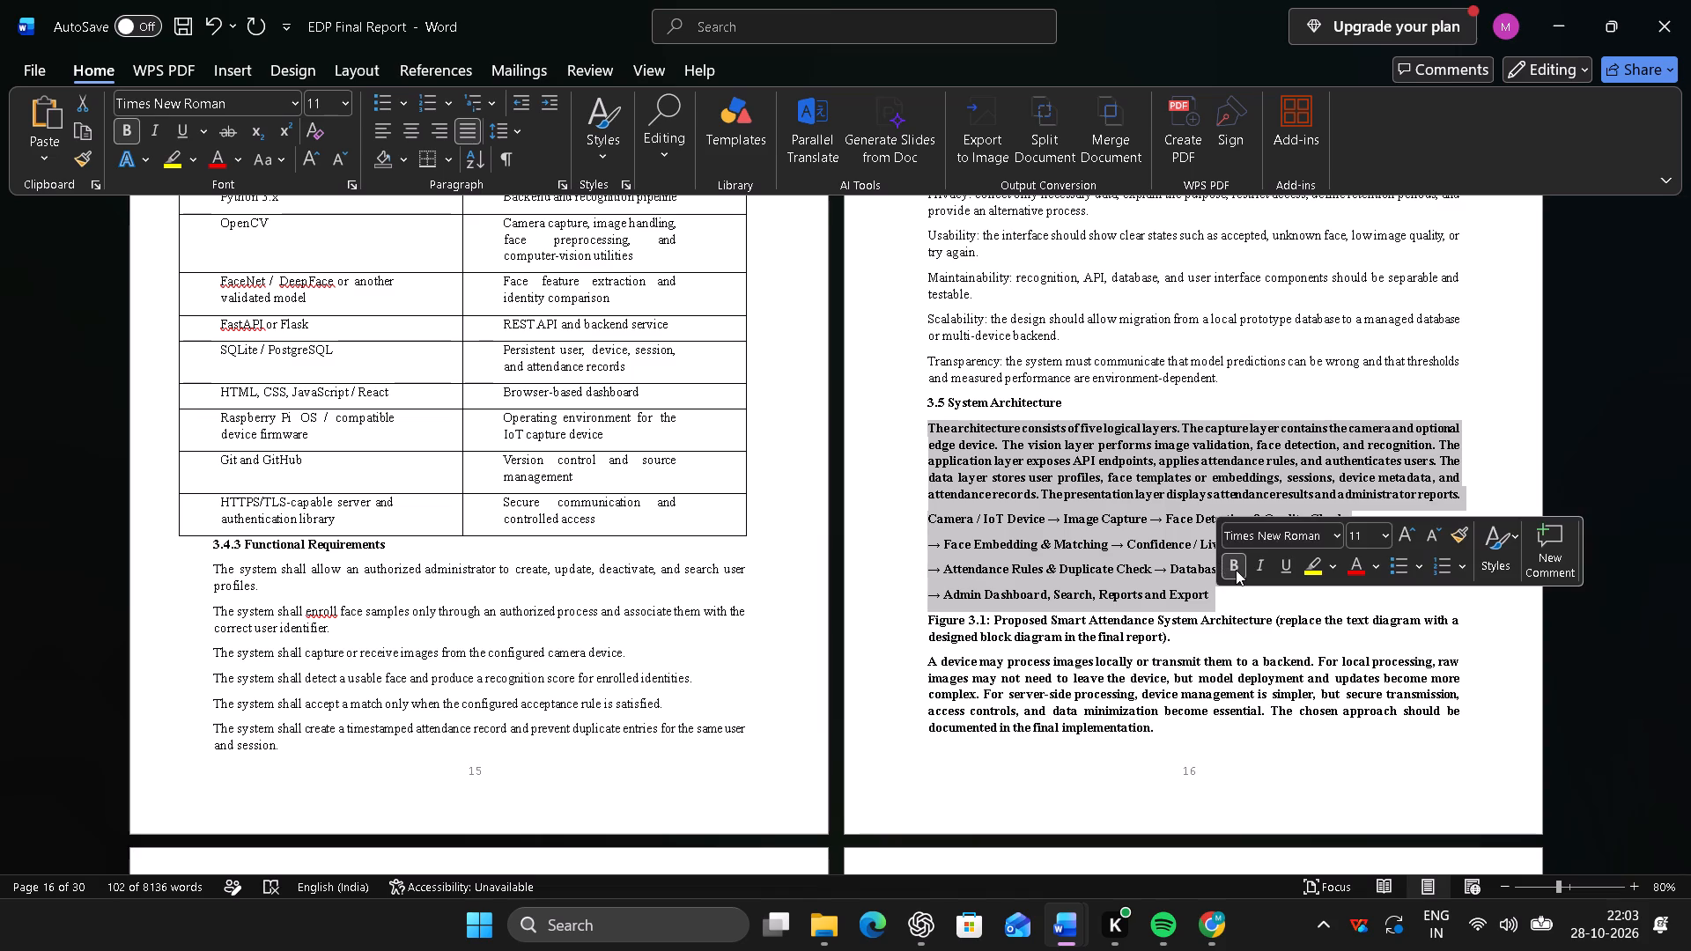
pyautogui.click(1236, 570)
pyautogui.scroll(-1, 1089, 571)
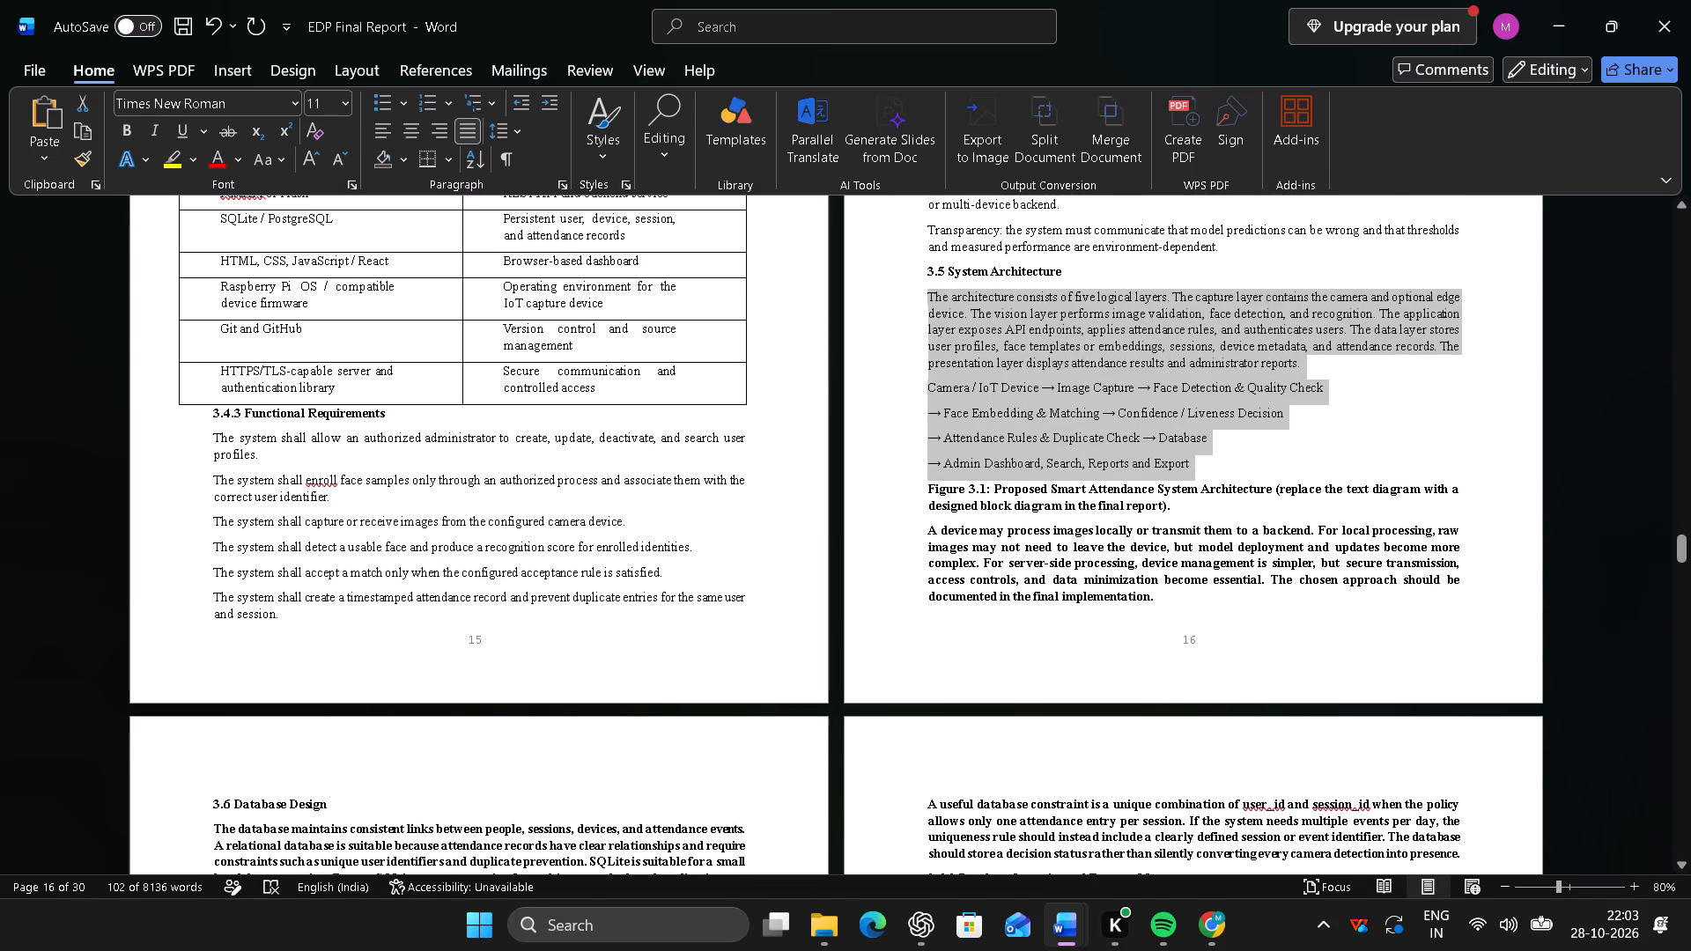
pyautogui.moveTo(922, 531); pyautogui.dragTo(1158, 593)
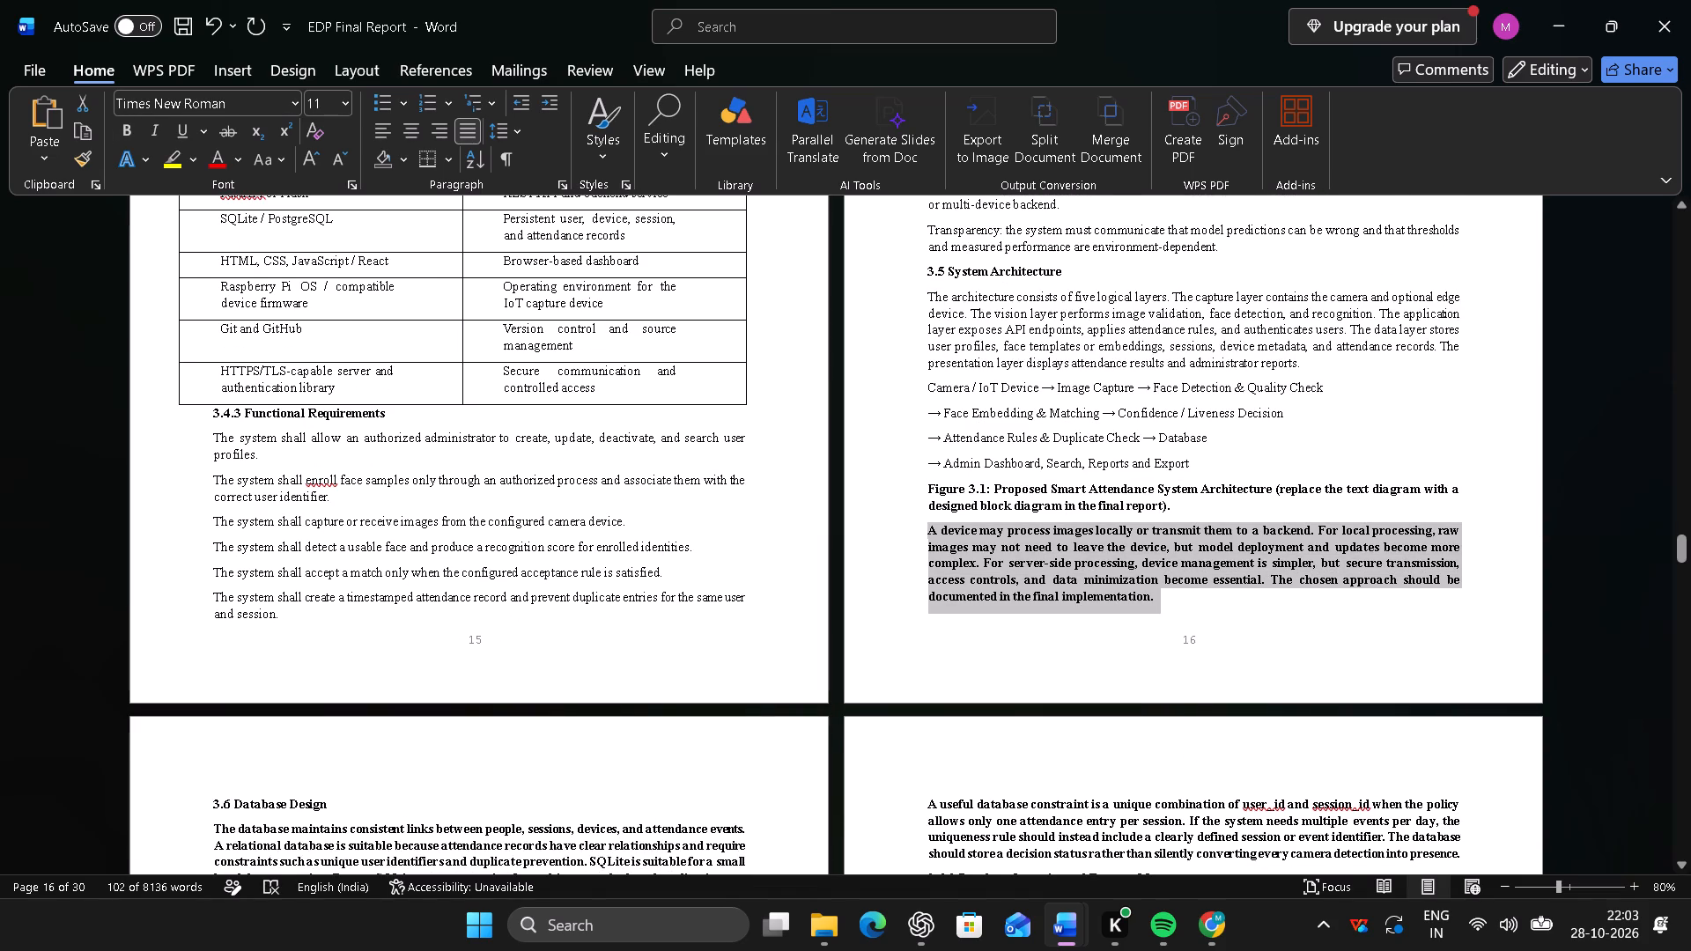
pyautogui.moveTo(1158, 593); pyautogui.dragTo(1158, 604)
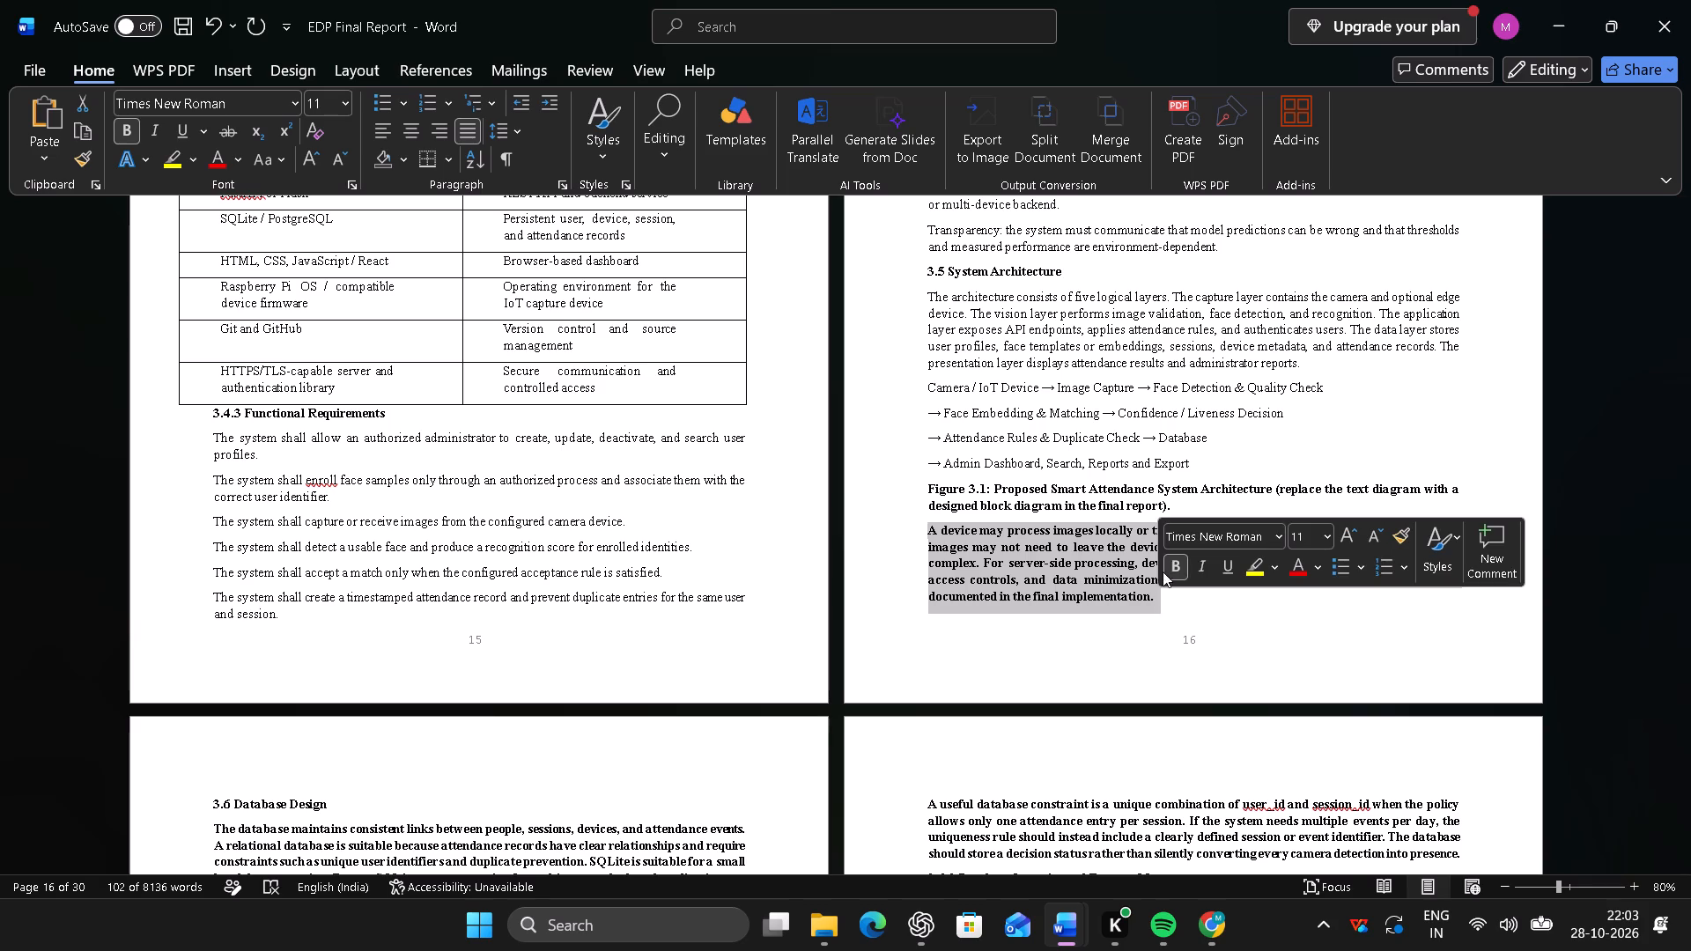
pyautogui.click(1171, 564)
# Remove the bold formatting from the body paragraph under 3.6 Database Design.
pyautogui.scroll(-1, 643, 721)
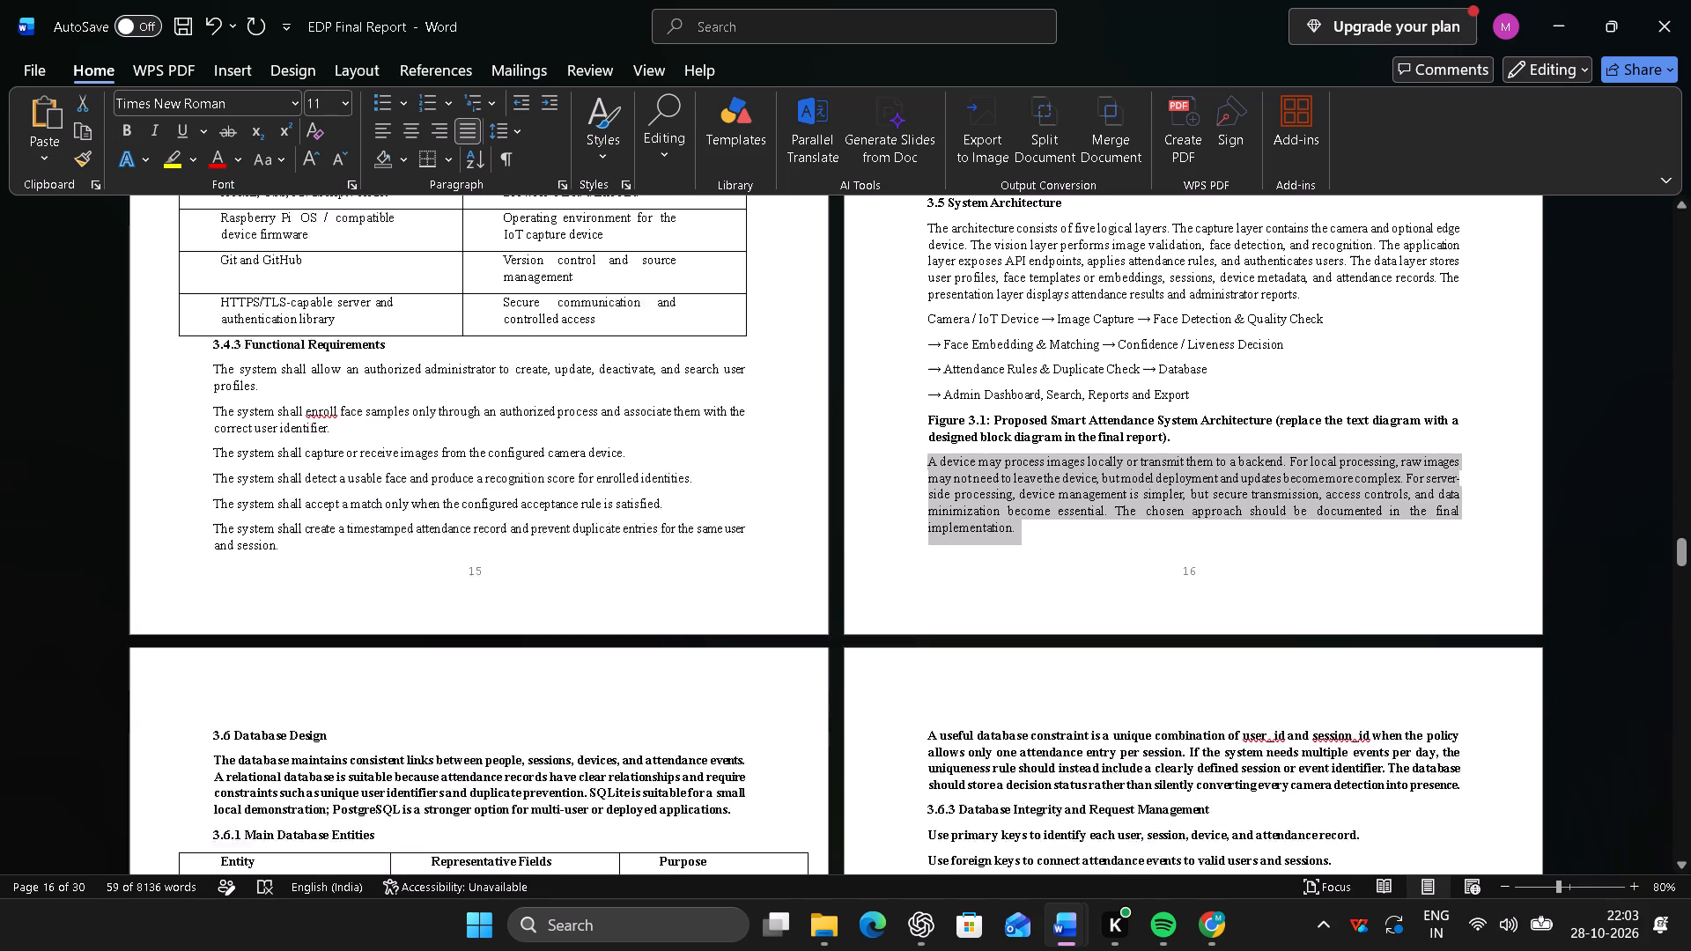
pyautogui.scroll(-1, 643, 721)
pyautogui.moveTo(215, 682); pyautogui.dragTo(721, 752)
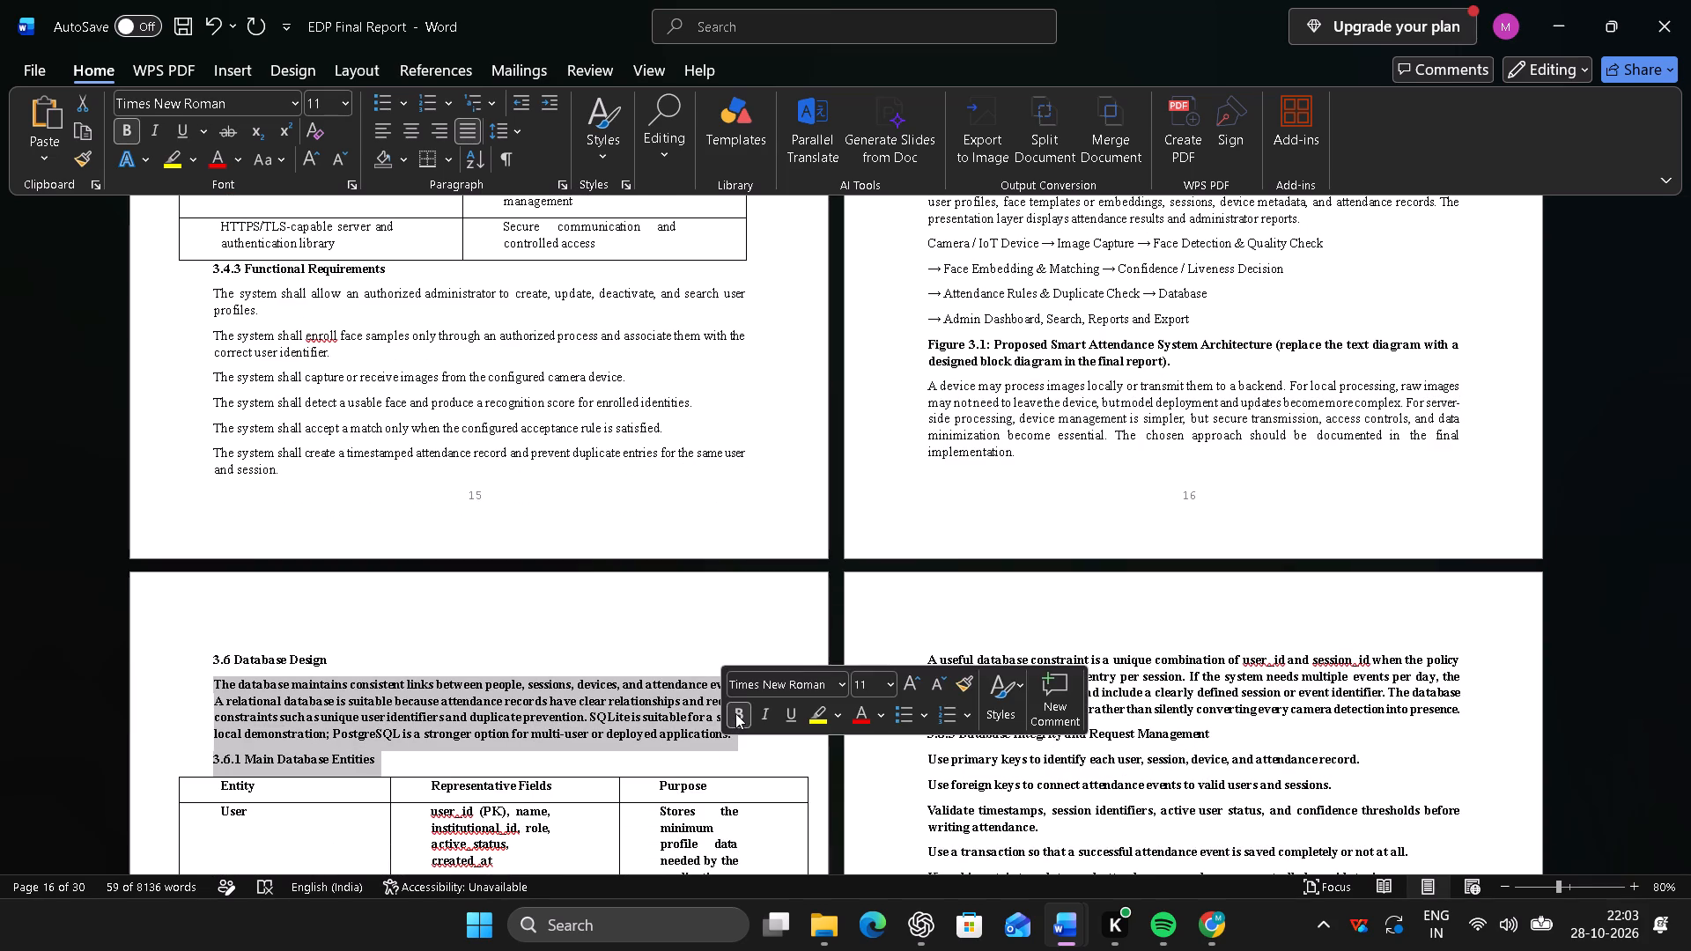
pyautogui.click(735, 713)
pyautogui.click(469, 704)
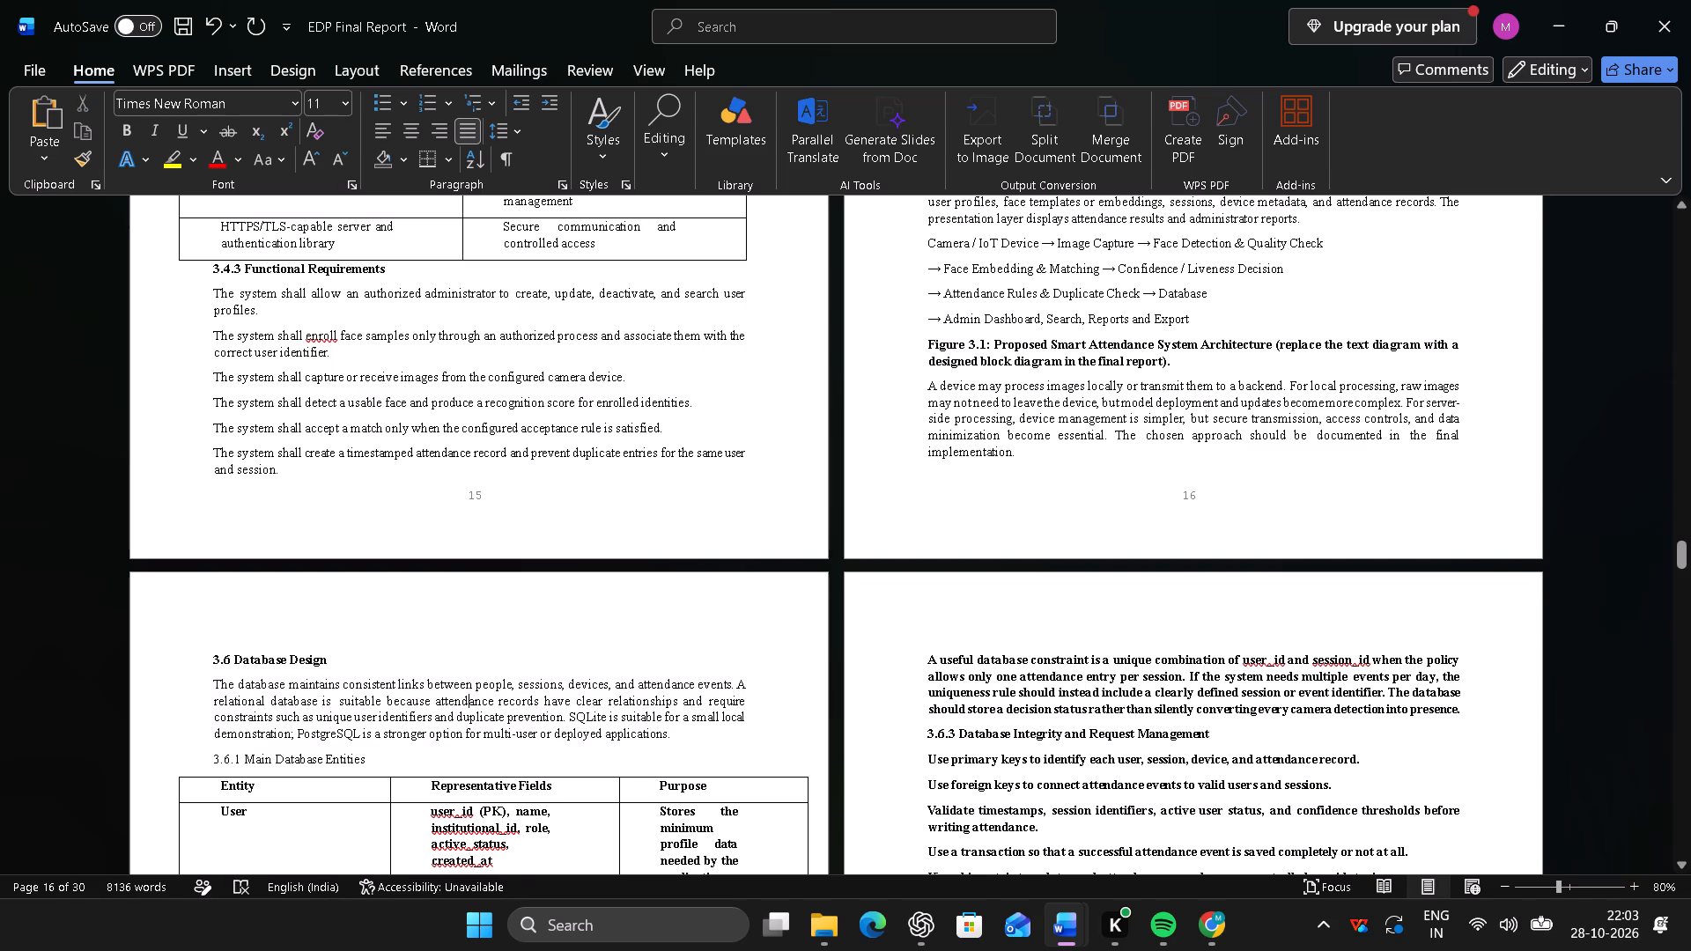
# Make the 3.6.1 Main Database Entities heading bold and set it to 12 pt.
pyautogui.moveTo(380, 761); pyautogui.dragTo(196, 772)
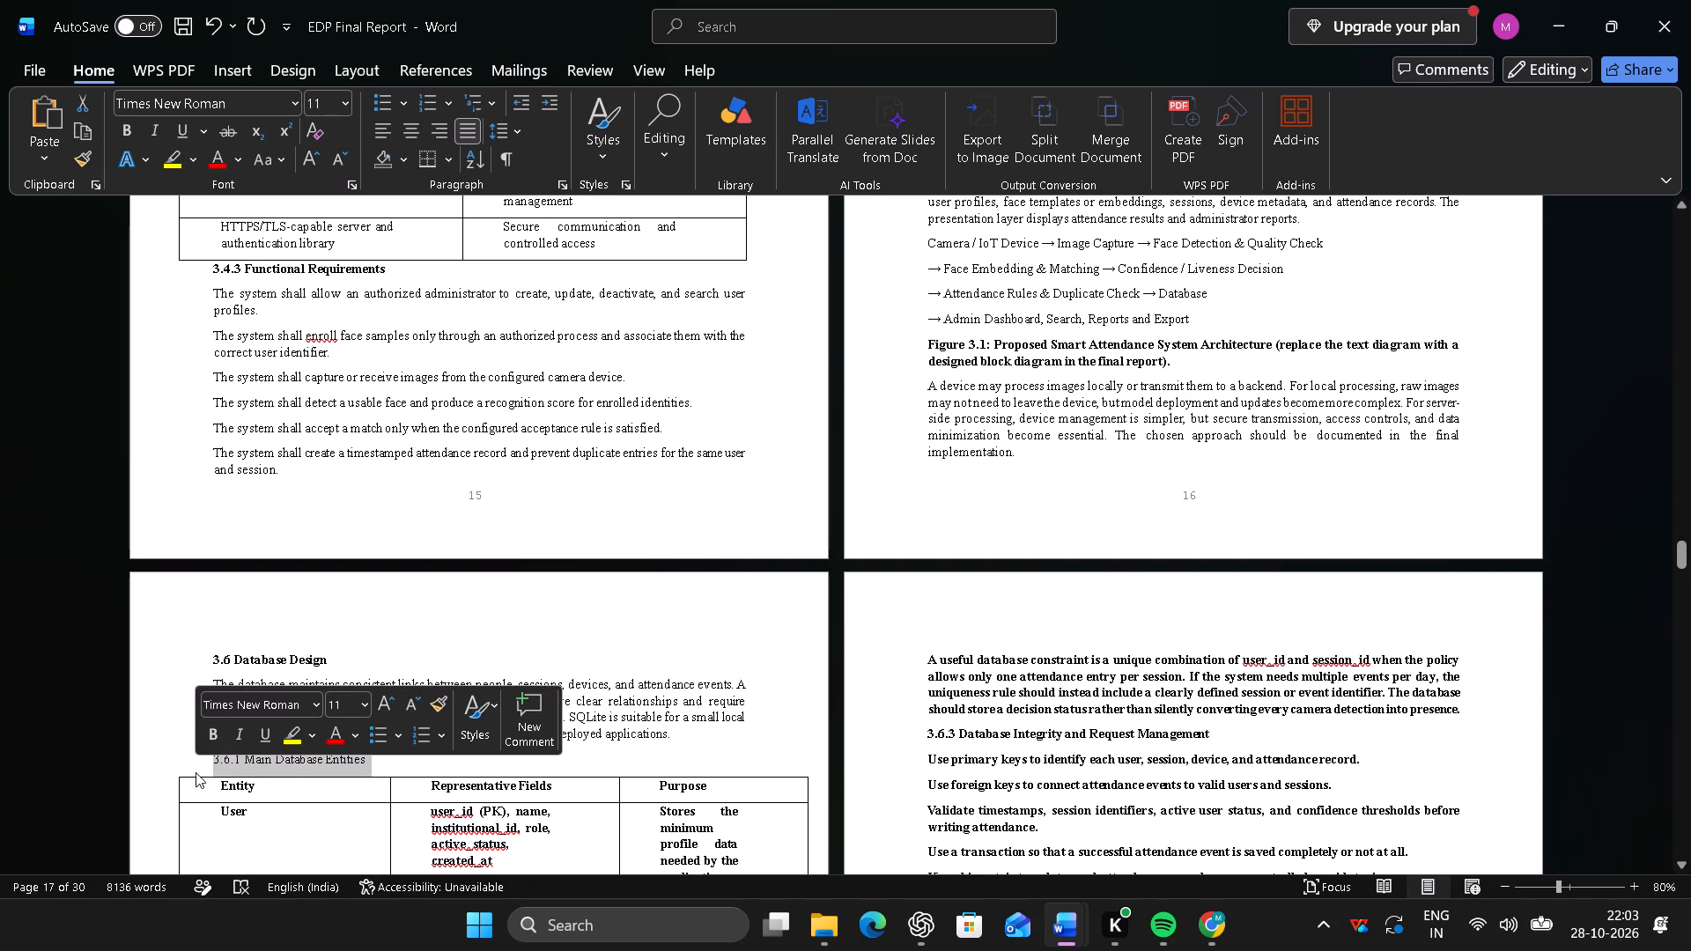
pyautogui.click(212, 738)
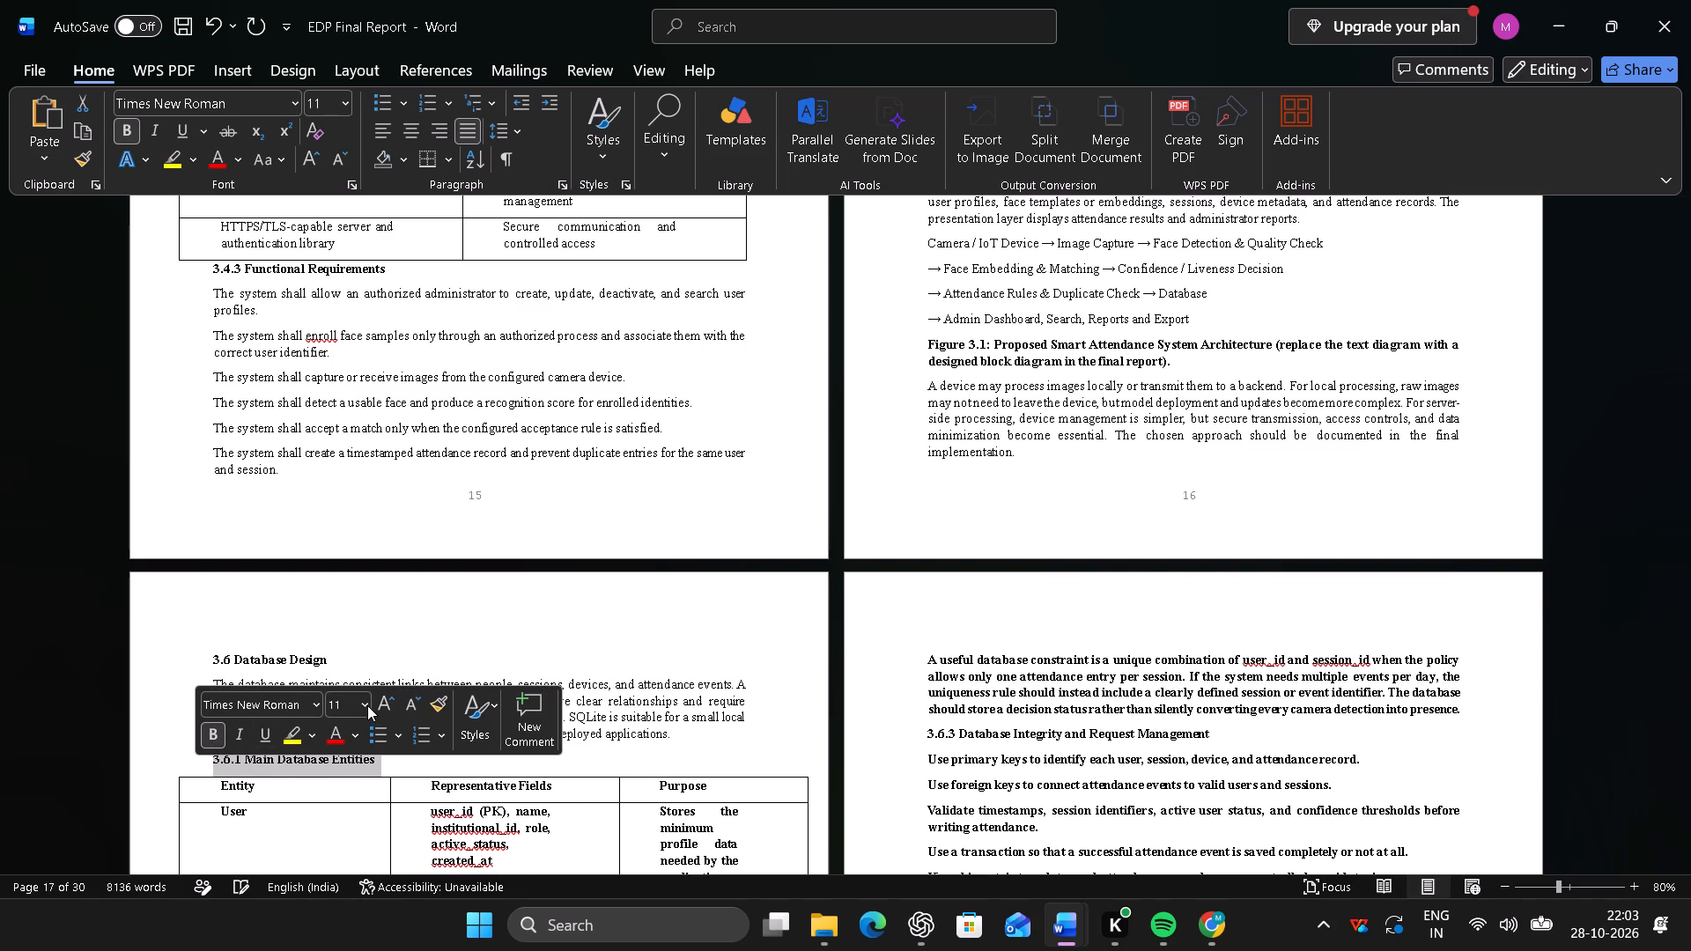
pyautogui.click(366, 708)
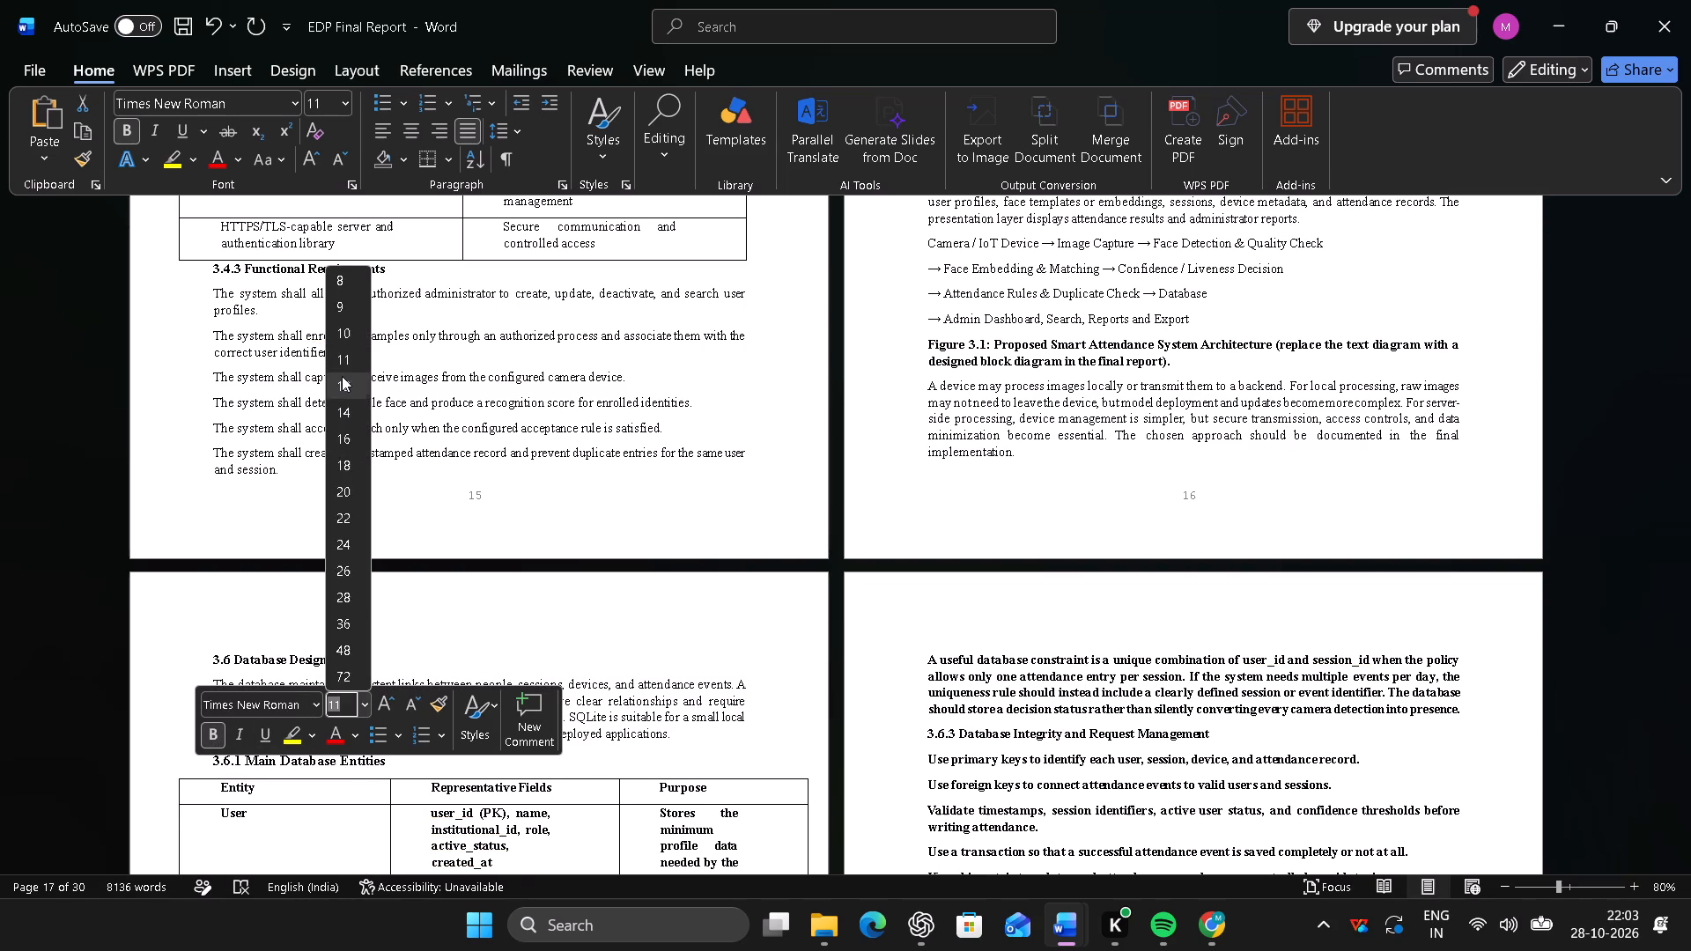
pyautogui.click(342, 376)
pyautogui.click(417, 568)
# Remove the bold formatting from the whole 3.6.1 Main Database Entities table, from the header row through AuditLog.
pyautogui.scroll(-1, 417, 568)
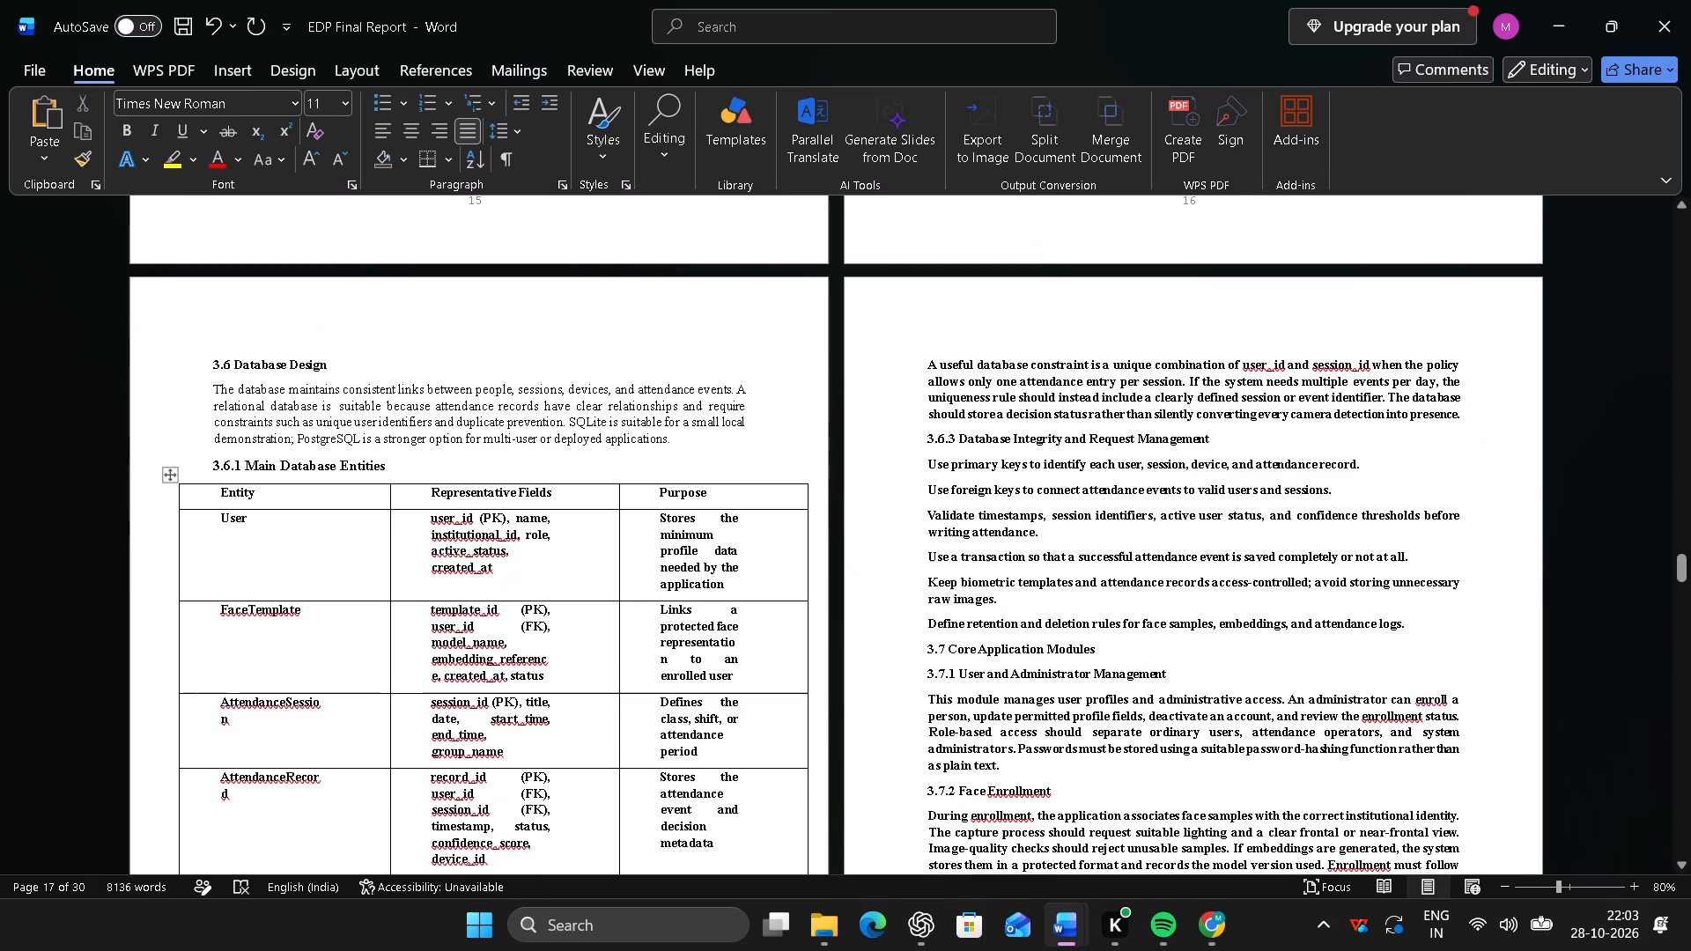
pyautogui.scroll(-1, 417, 568)
pyautogui.moveTo(216, 493); pyautogui.dragTo(431, 866)
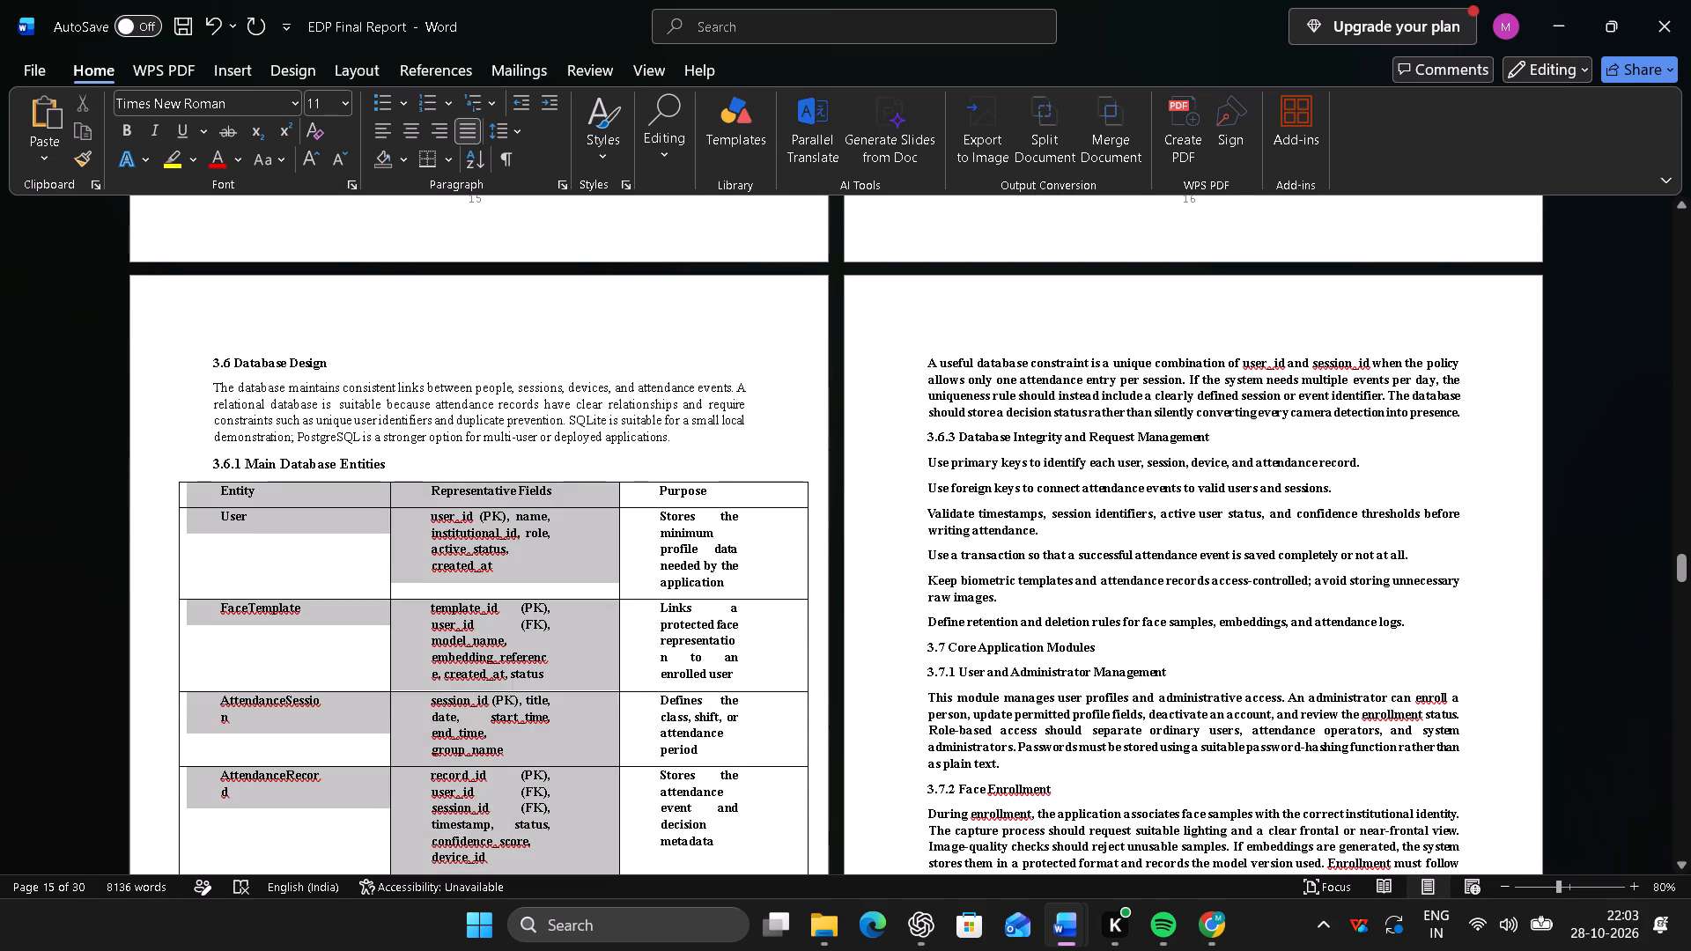
pyautogui.moveTo(431, 866); pyautogui.dragTo(698, 504)
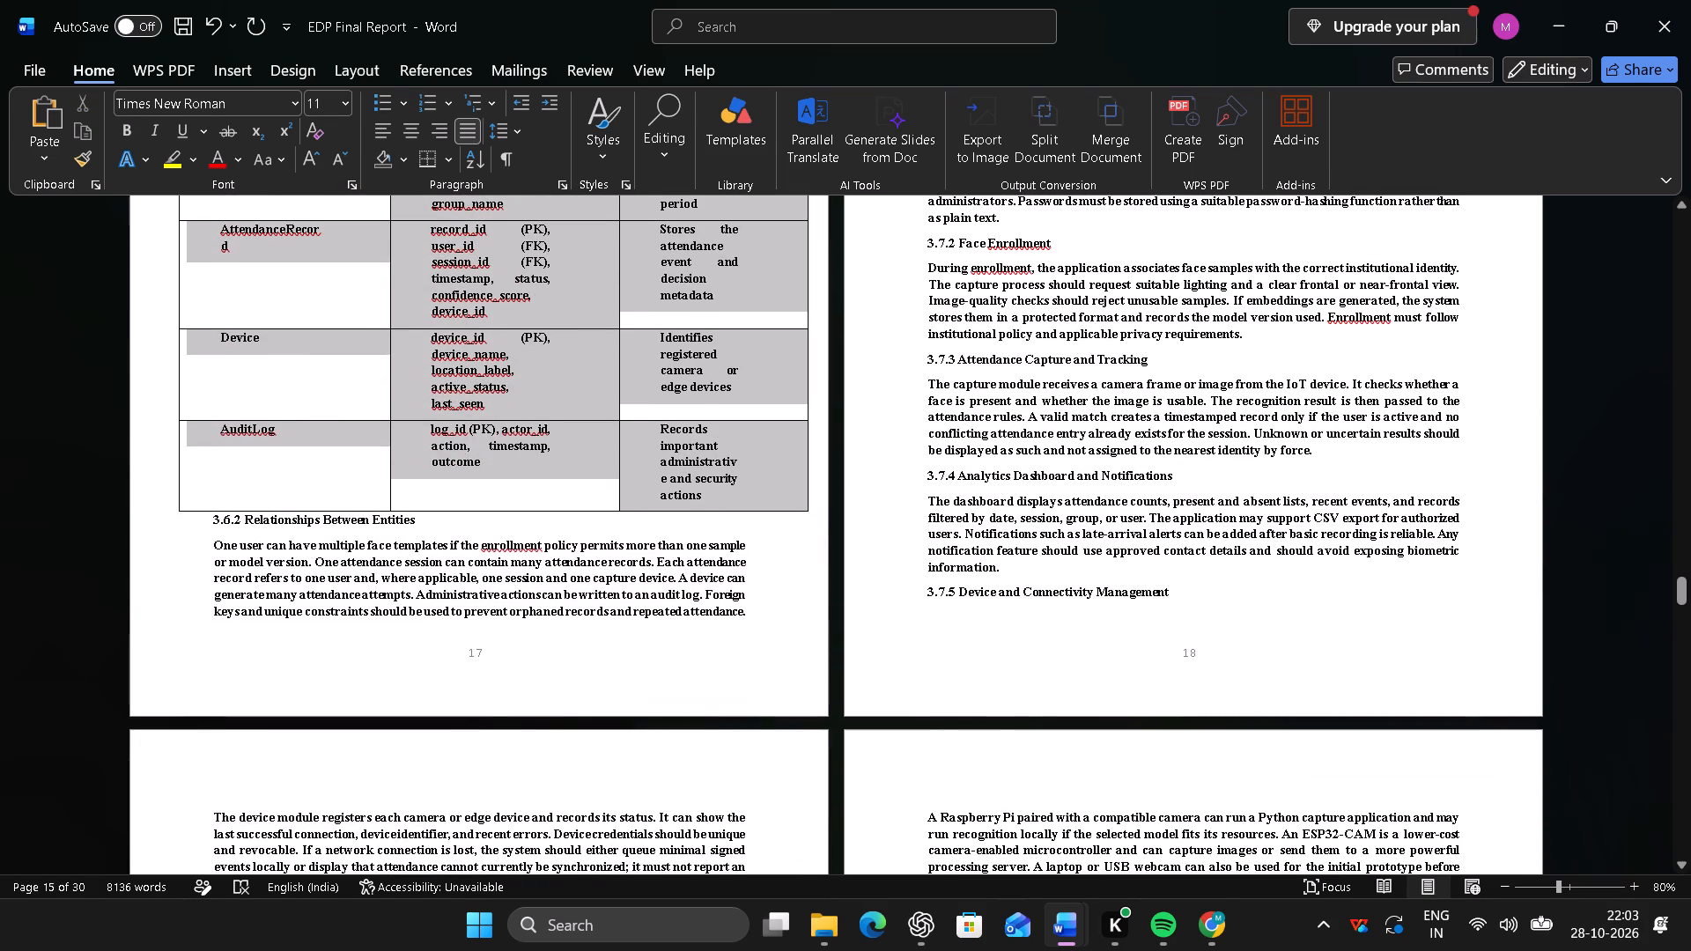
pyautogui.moveTo(698, 504); pyautogui.dragTo(701, 503)
pyautogui.click(712, 461)
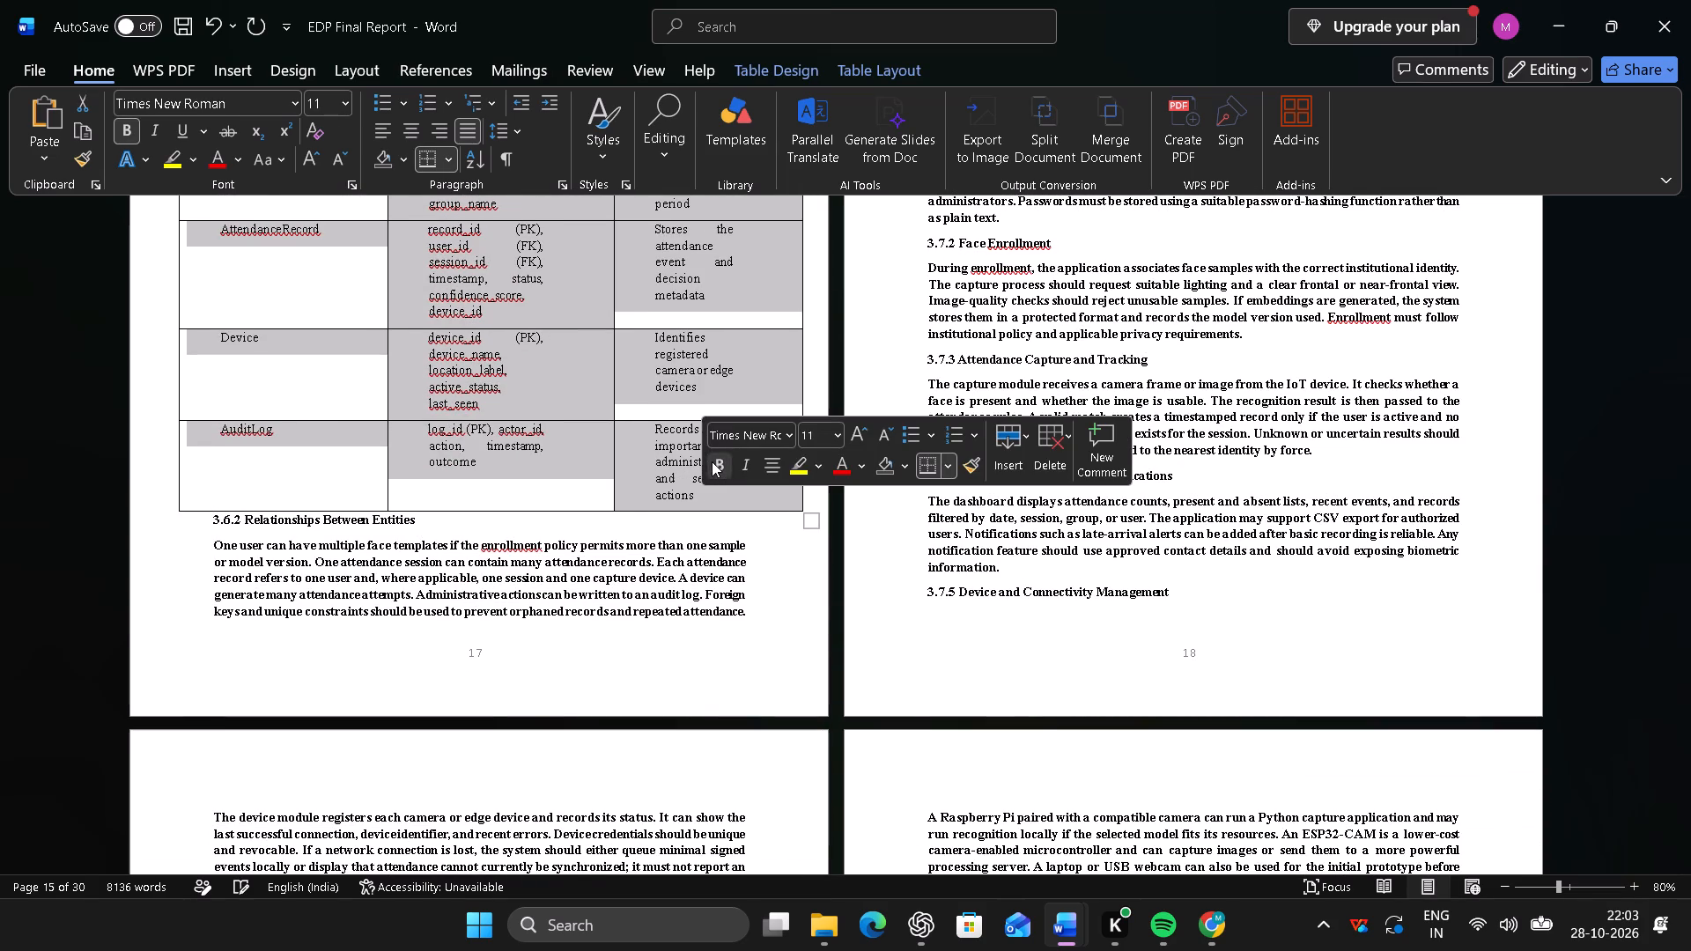
# Remove the bold formatting from both 3.6.2 Relationships Between Entities paragraphs, including the database constraint paragraph on the following page.
pyautogui.moveTo(213, 547); pyautogui.dragTo(636, 622)
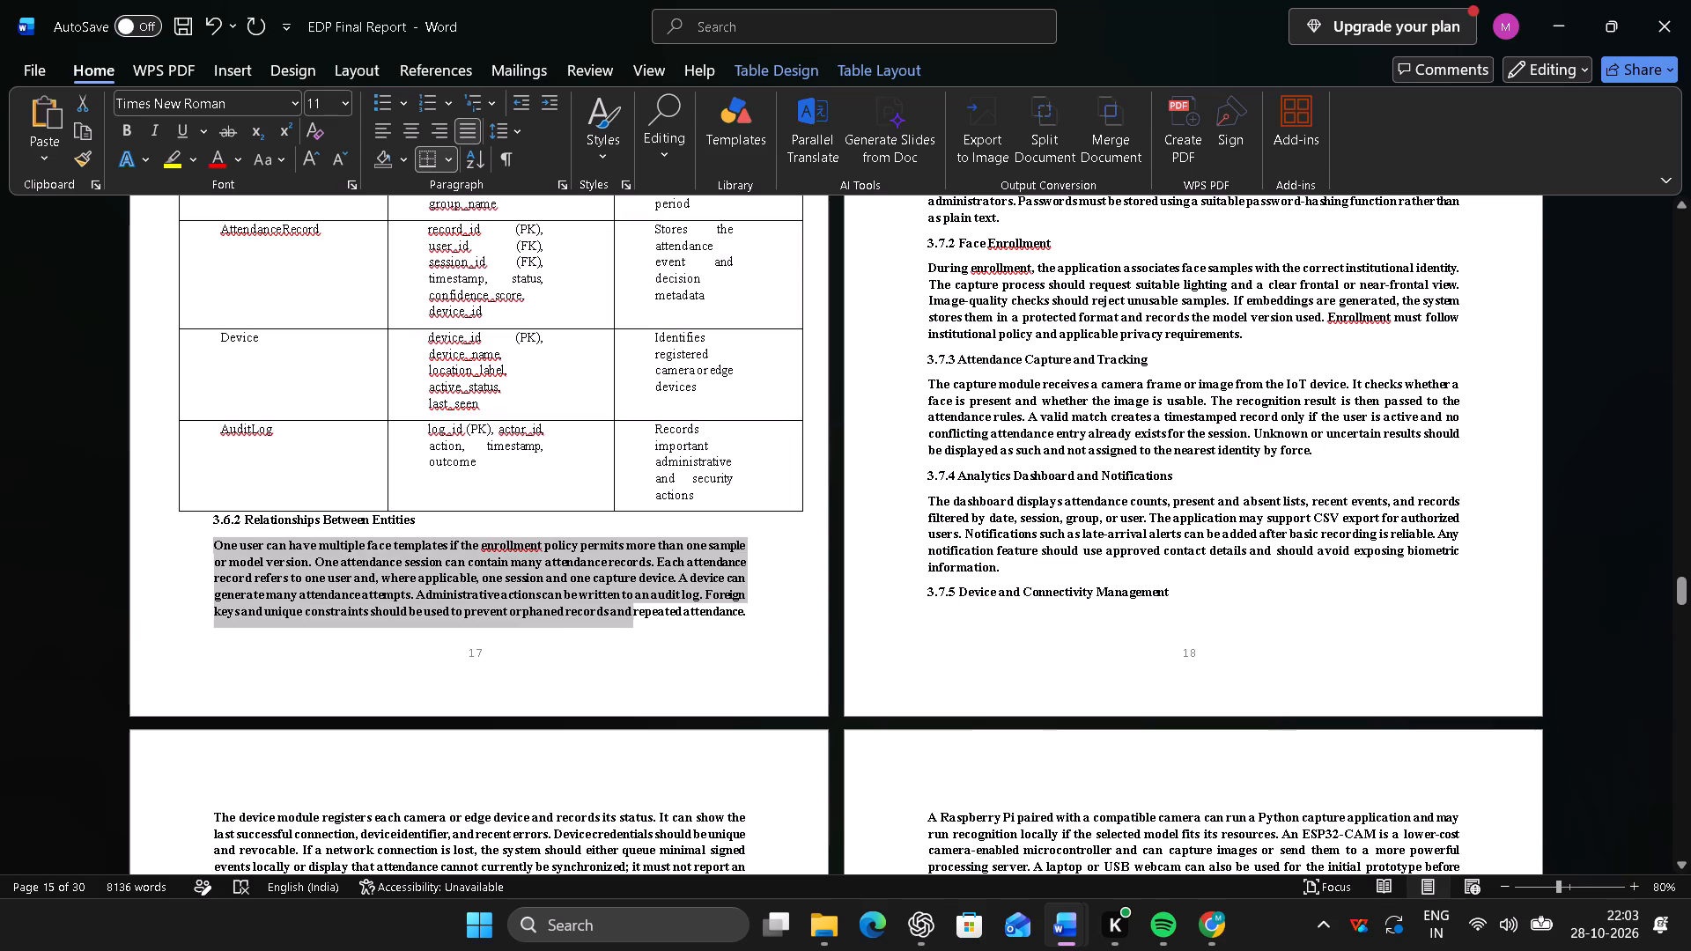
pyautogui.moveTo(636, 622); pyautogui.dragTo(937, 69)
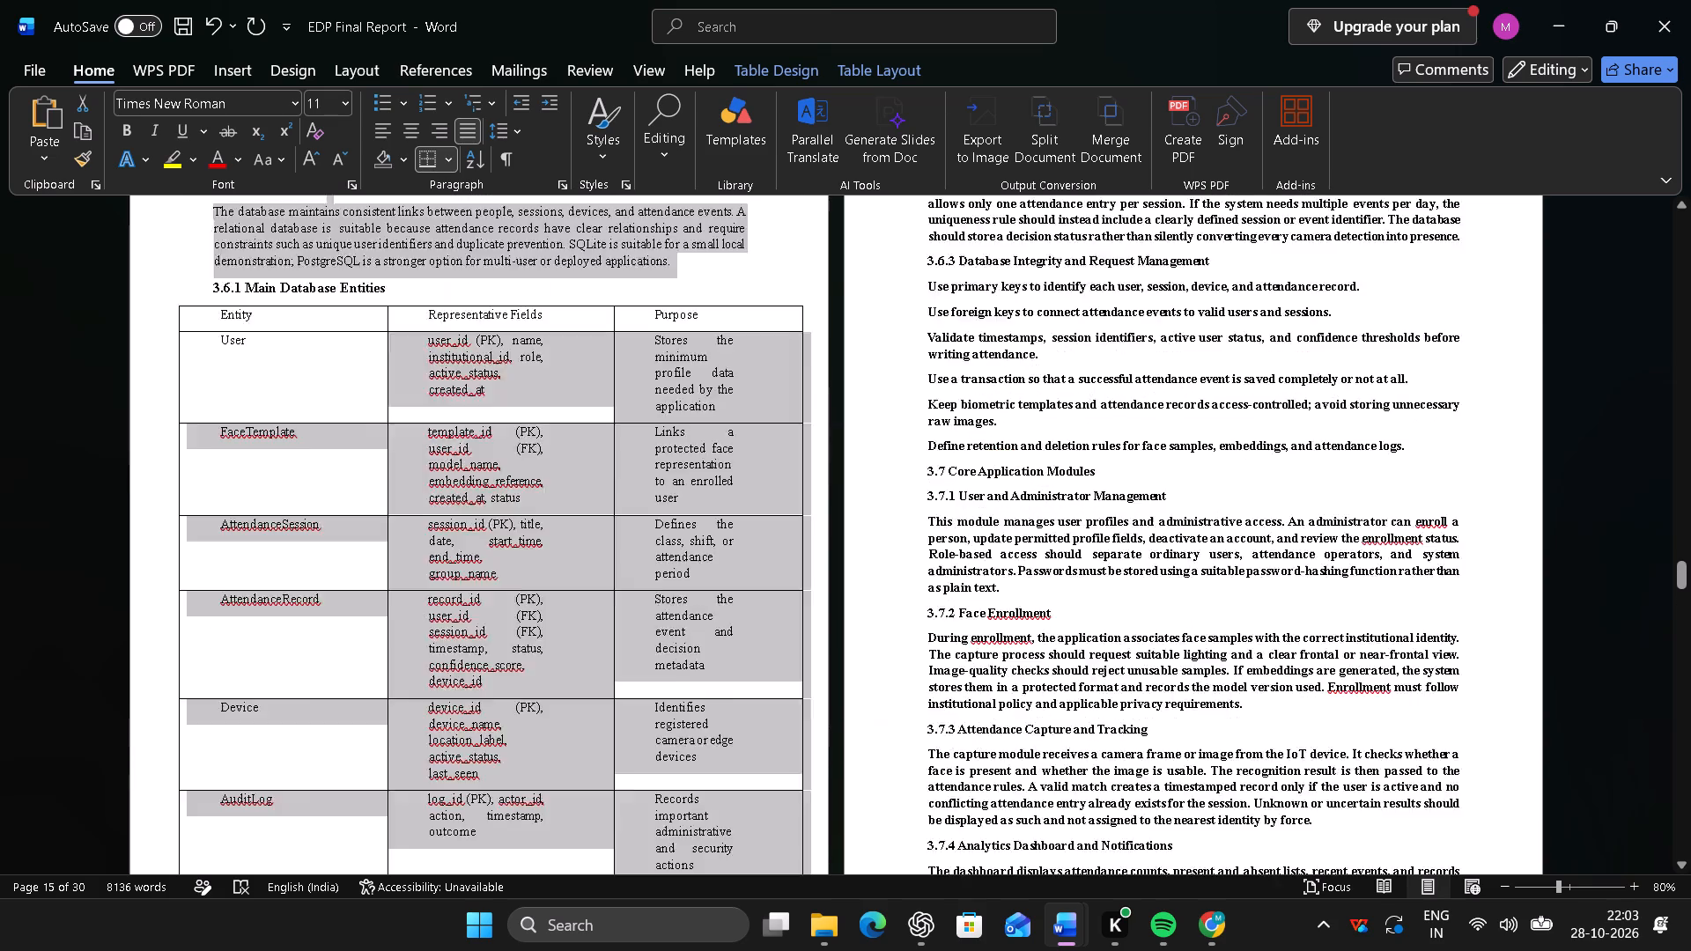
pyautogui.moveTo(937, 69); pyautogui.dragTo(1347, 437)
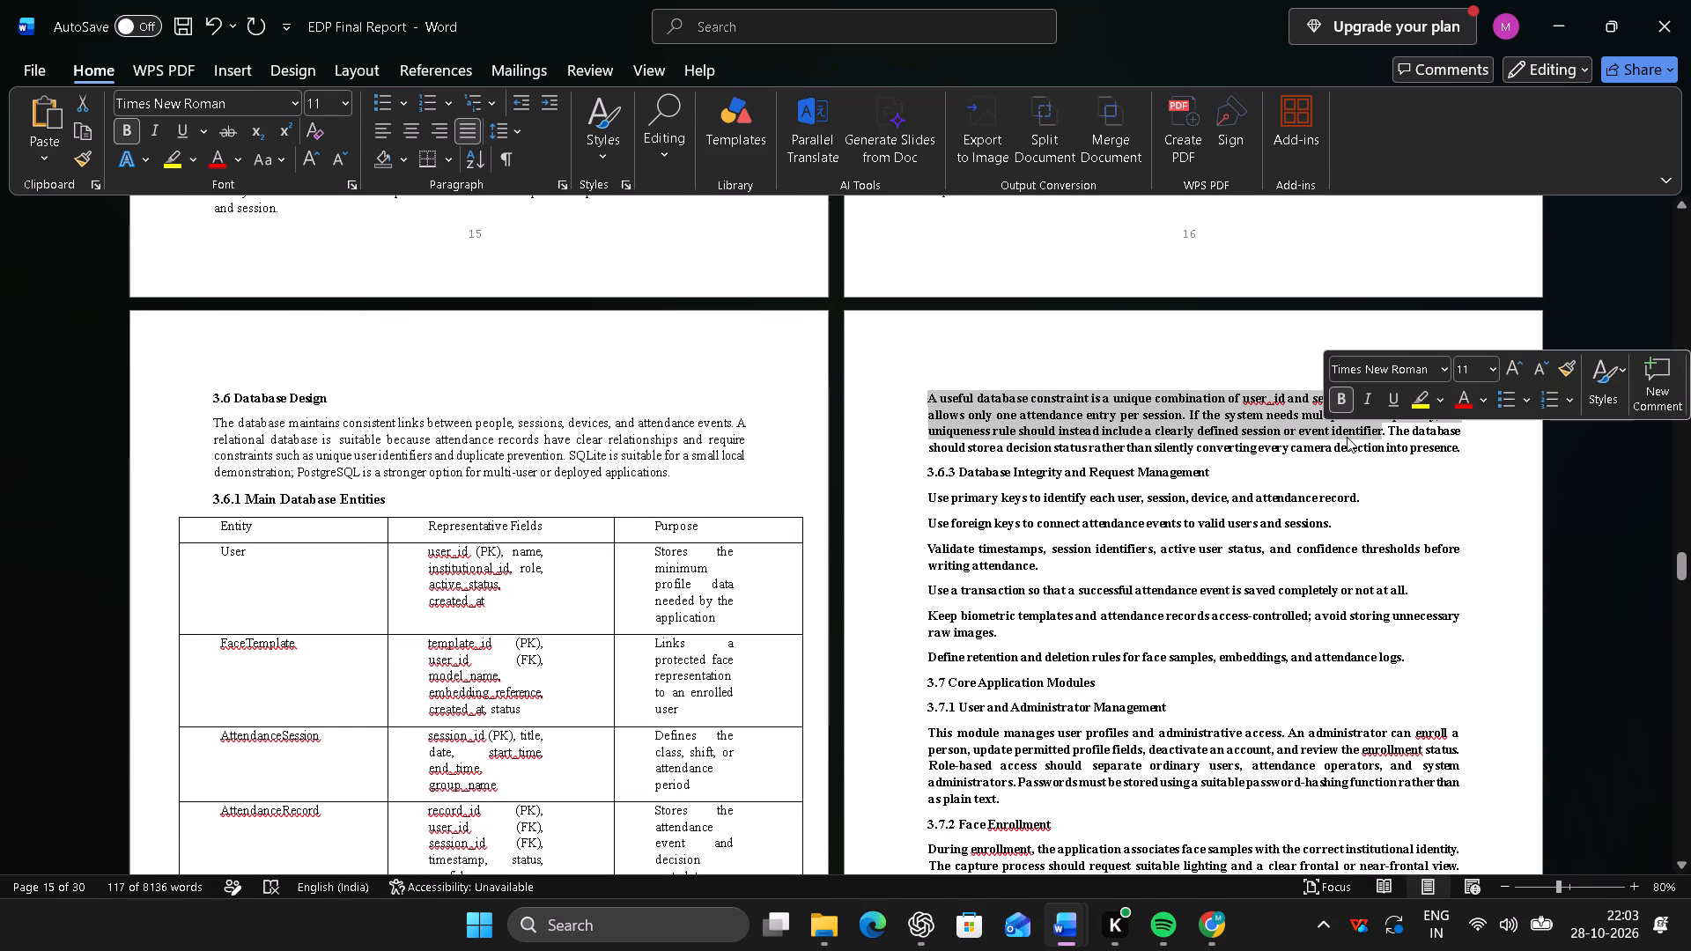
pyautogui.click(1337, 400)
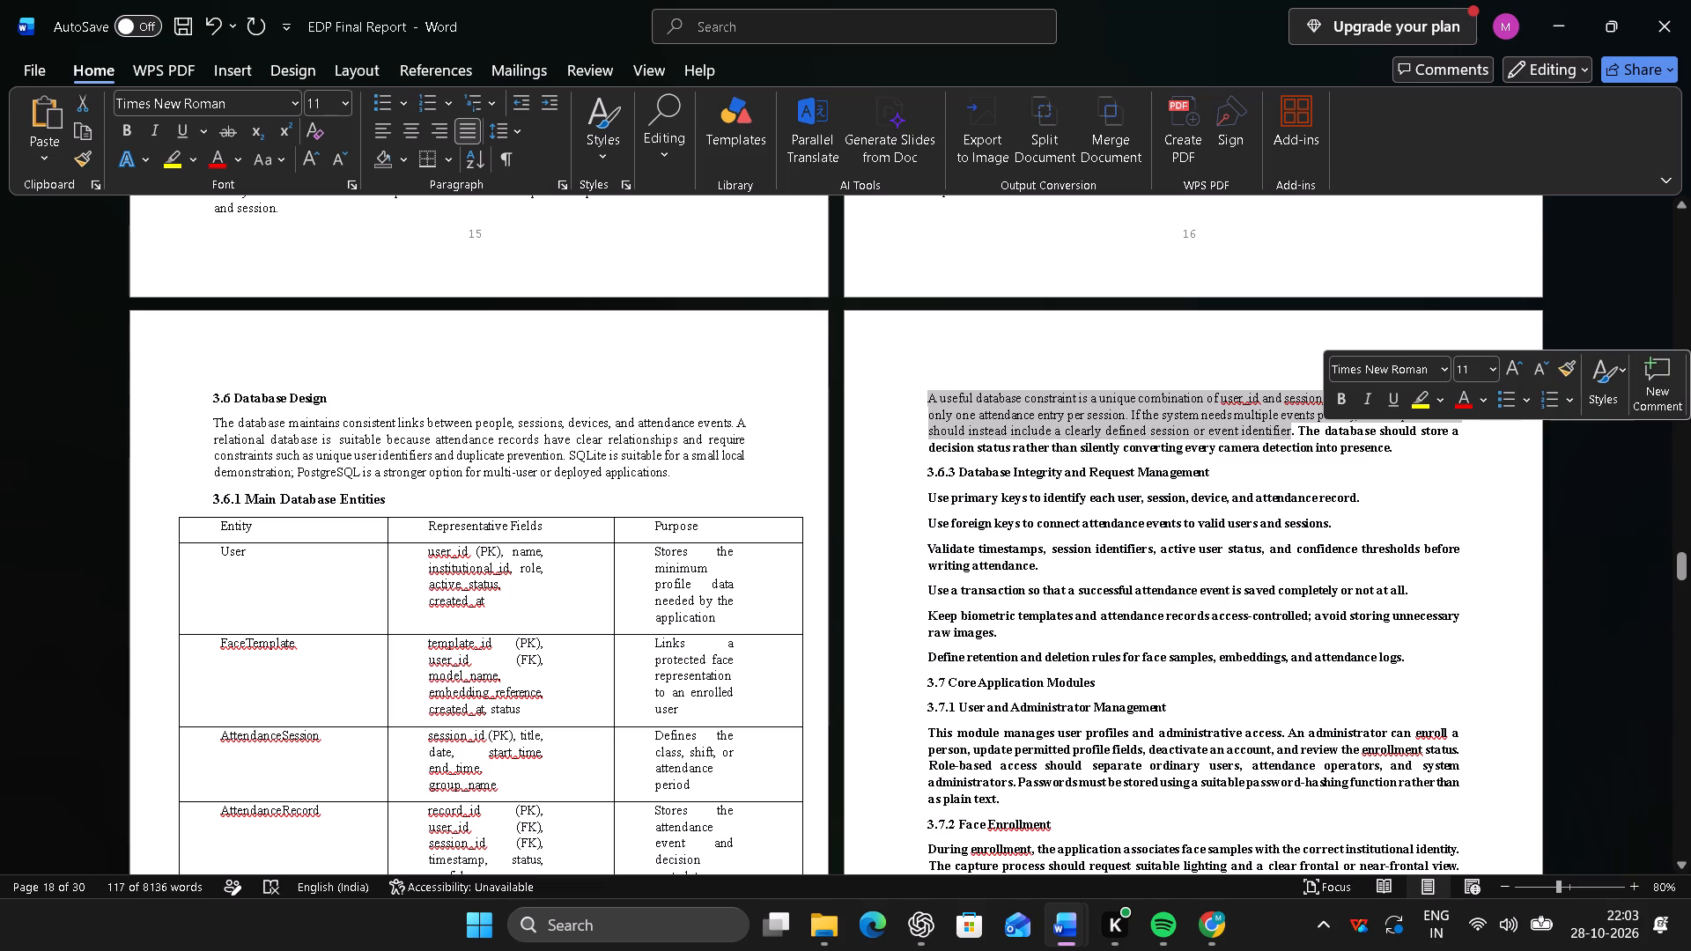
pyautogui.click(1298, 427)
pyautogui.moveTo(1290, 432); pyautogui.dragTo(1376, 445)
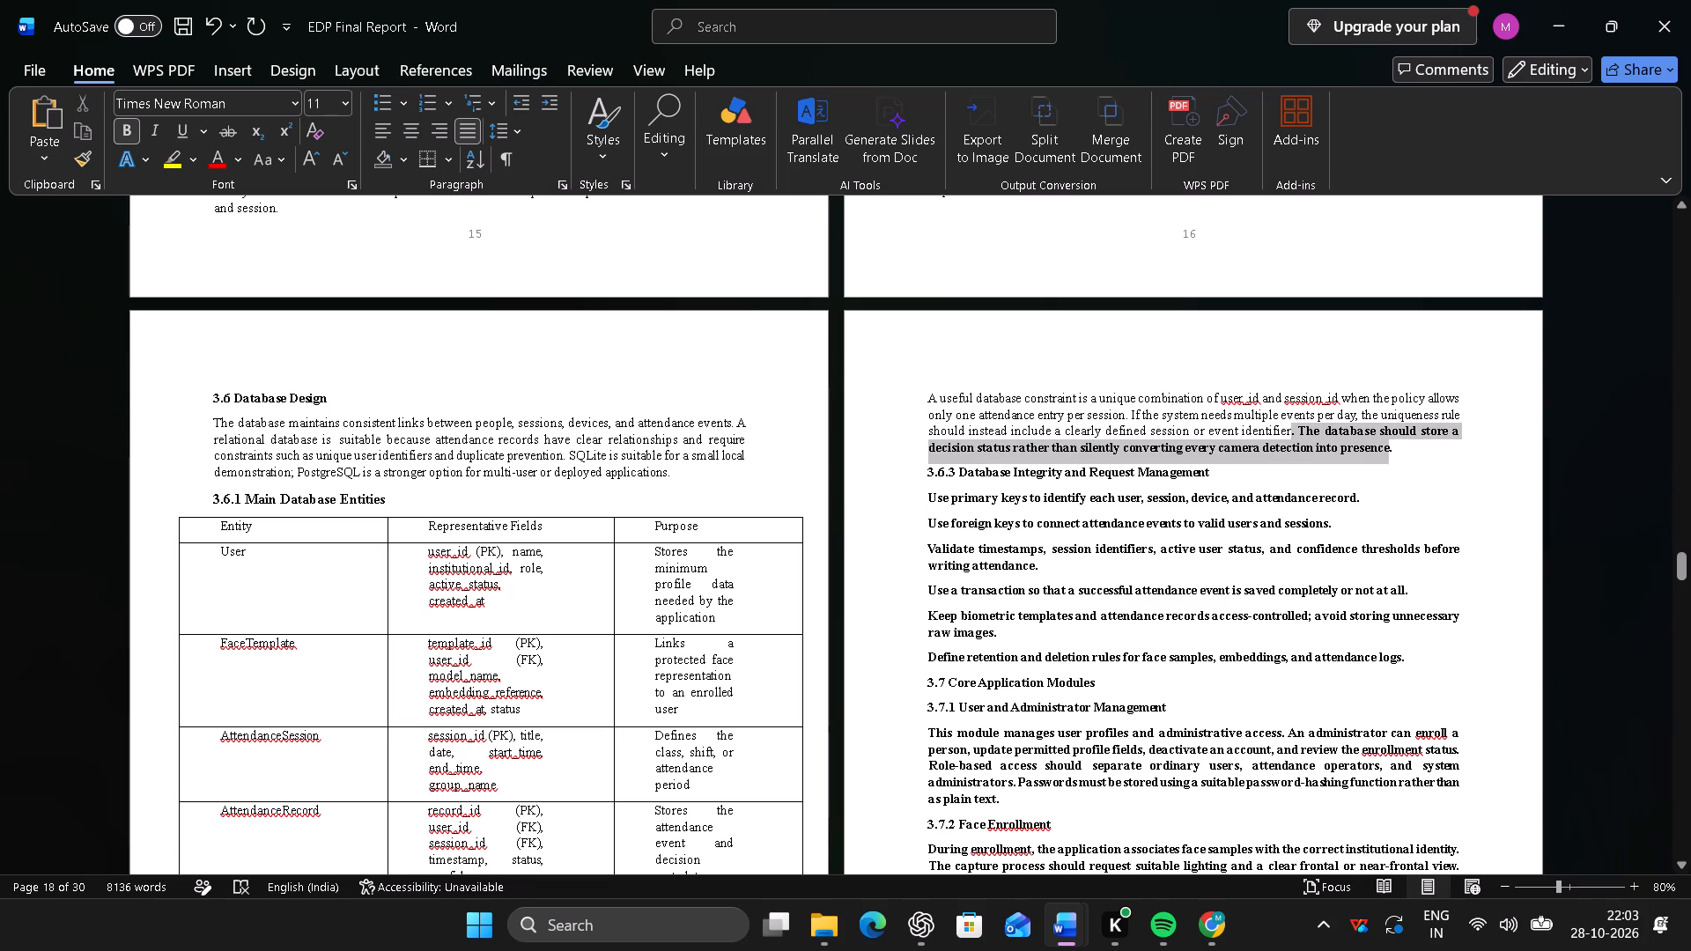
pyautogui.moveTo(1376, 445); pyautogui.dragTo(1399, 439)
pyautogui.click(1337, 394)
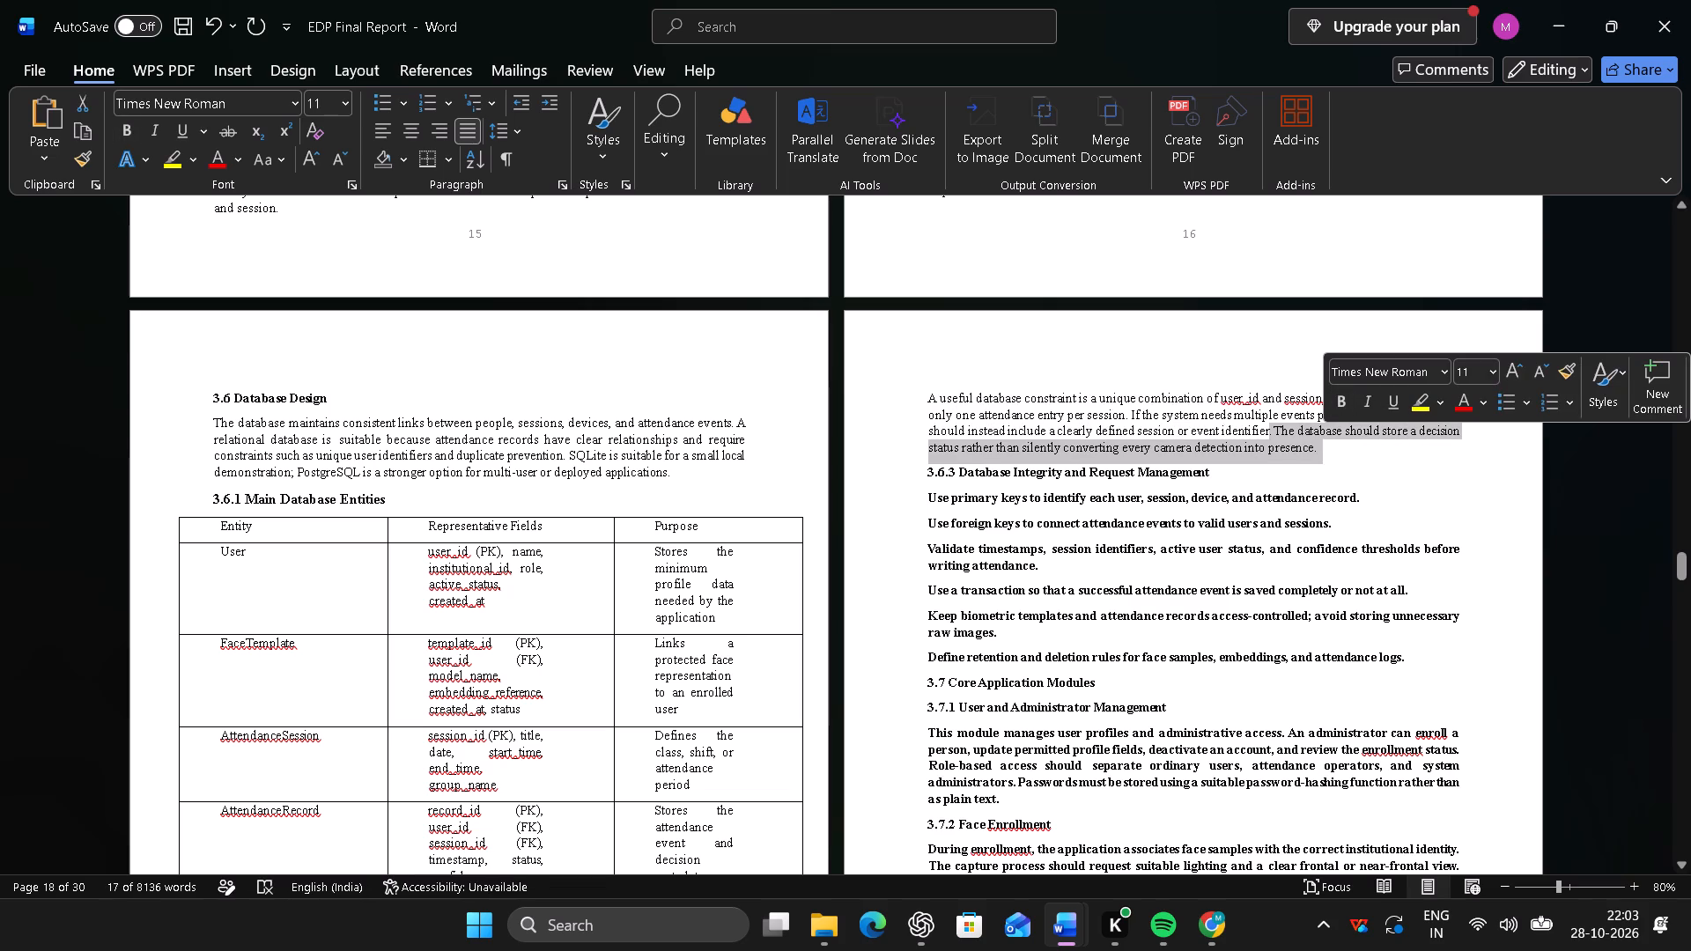
# Remove the bold formatting from all the lines under 3.6.3 Database Integrity and Request Management, keeping the heading bold.
pyautogui.moveTo(926, 495); pyautogui.dragTo(1197, 646)
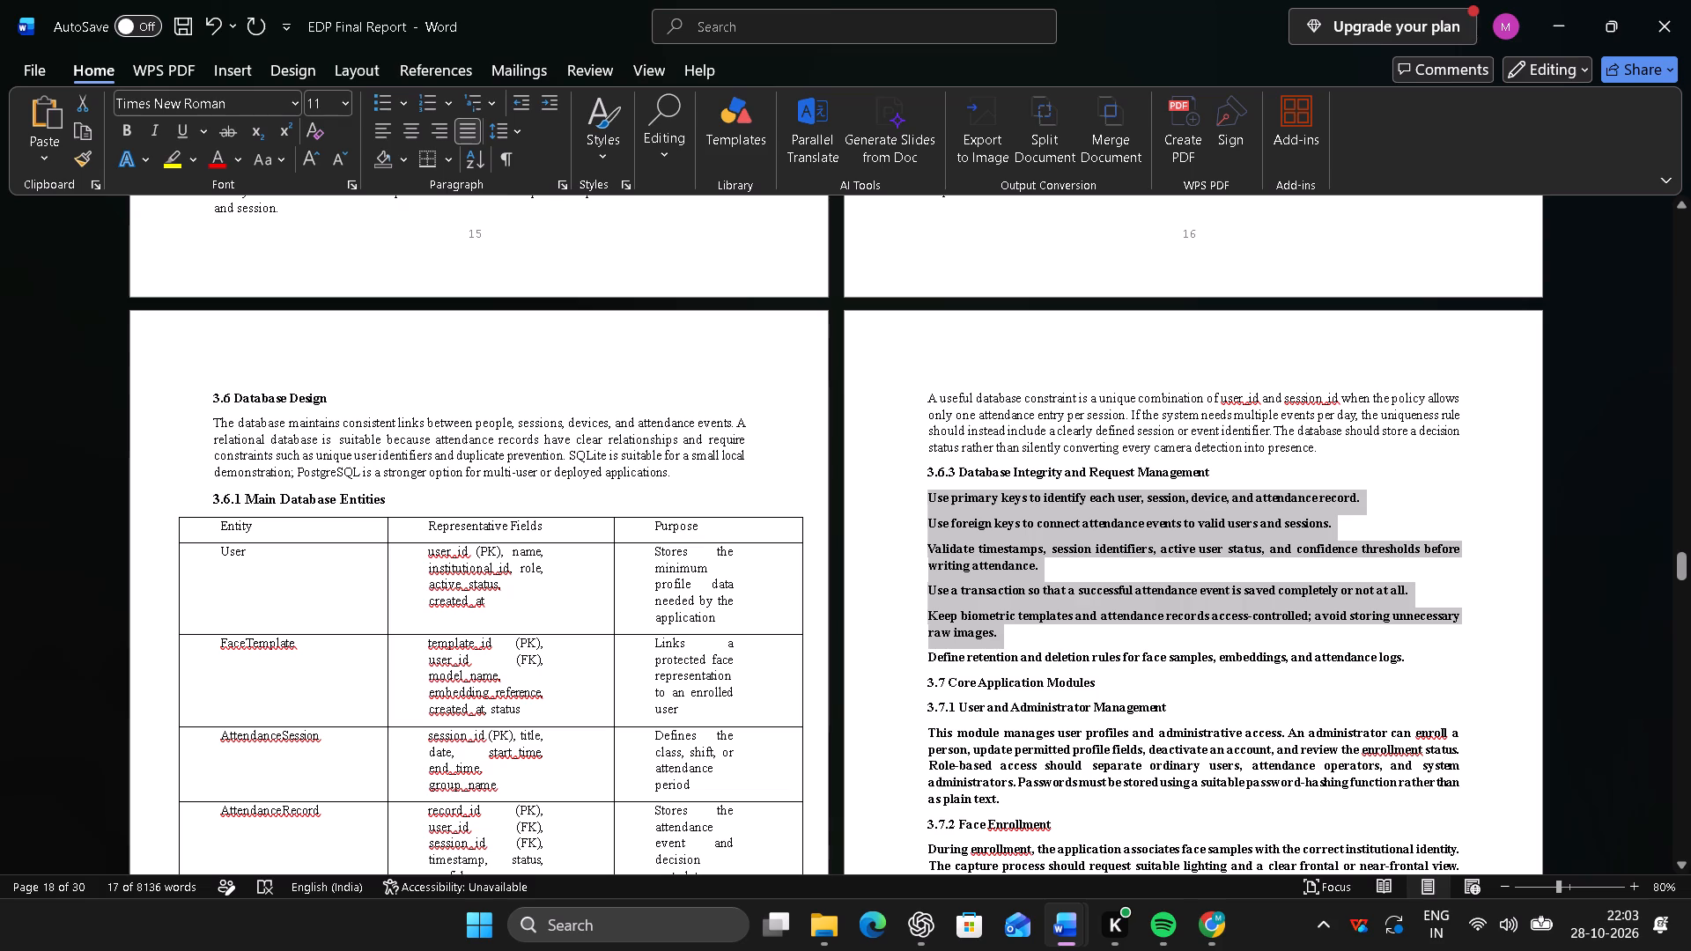
pyautogui.moveTo(1197, 646); pyautogui.dragTo(1411, 654)
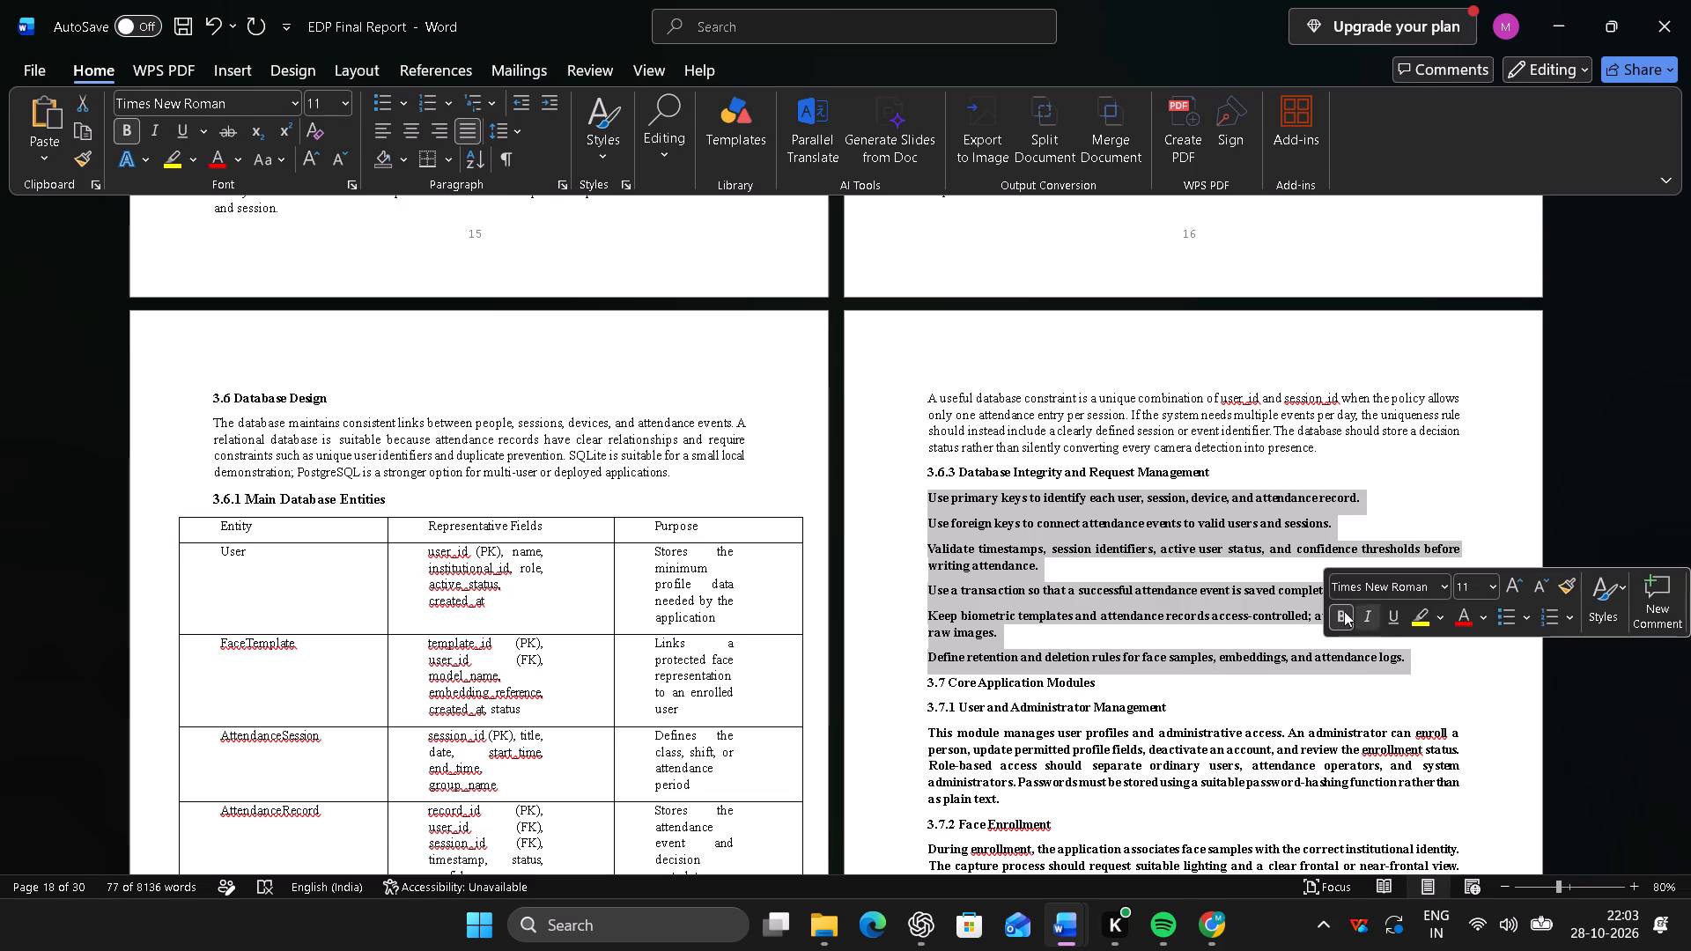
pyautogui.click(1348, 616)
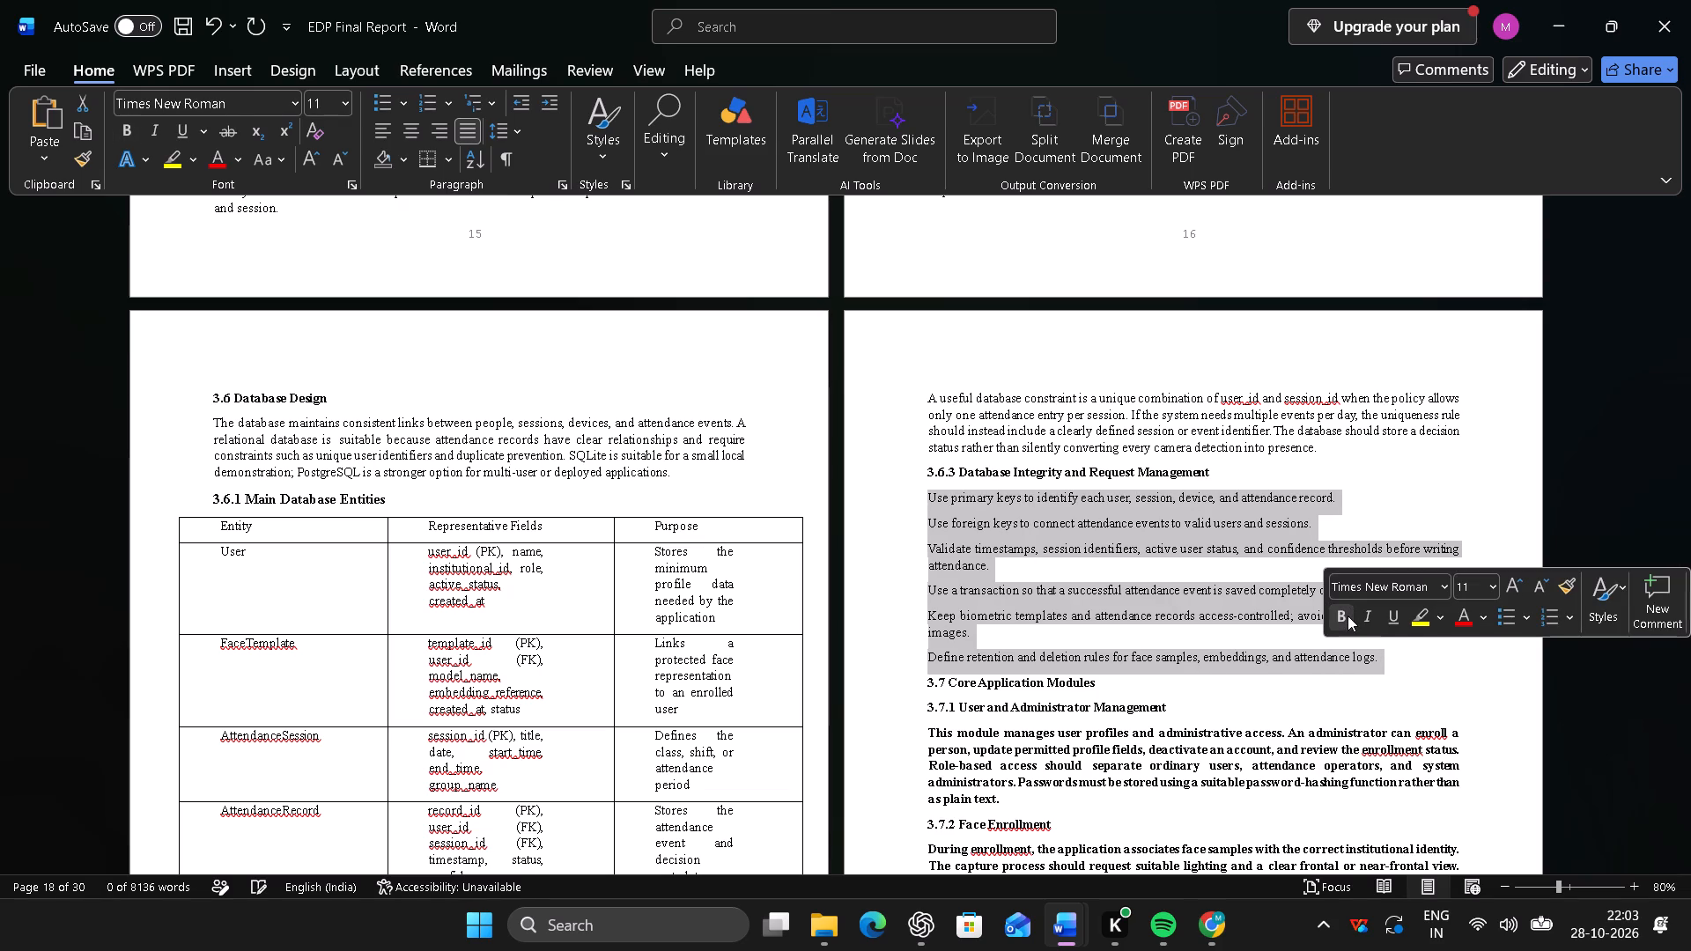
# Remove the bold formatting from the 3.7.1 User and Administrator Management and 3.7.2 Face Enrollment body paragraphs.
pyautogui.scroll(-2, 1156, 667)
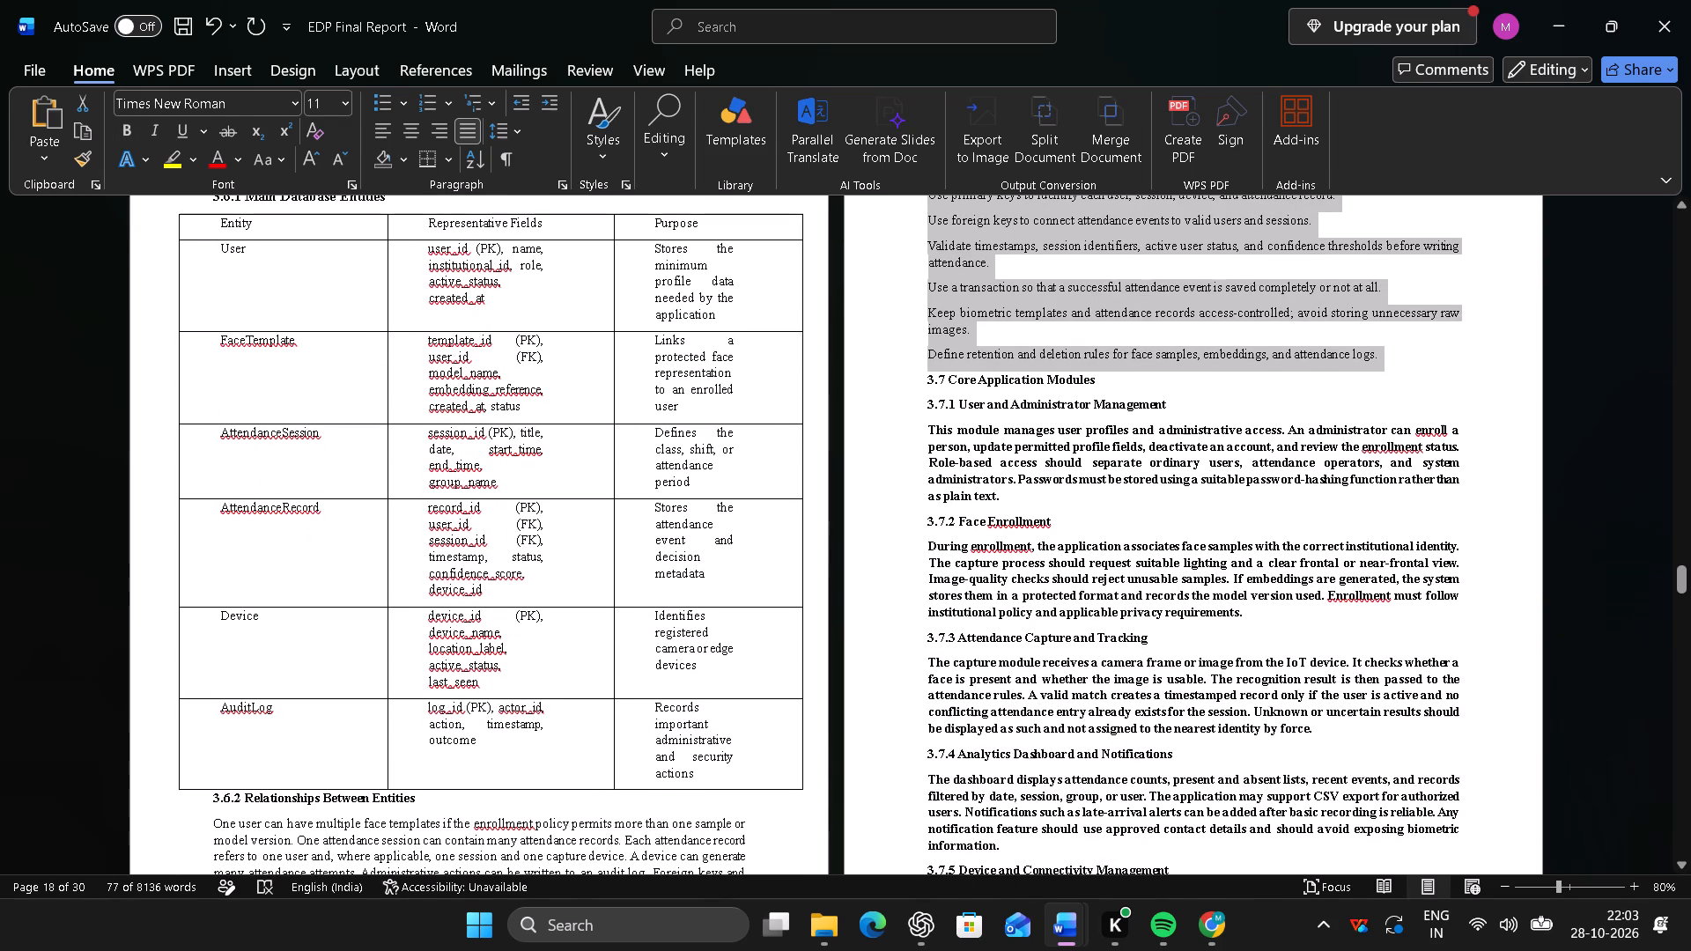
pyautogui.moveTo(923, 423); pyautogui.dragTo(1007, 495)
pyautogui.click(1021, 453)
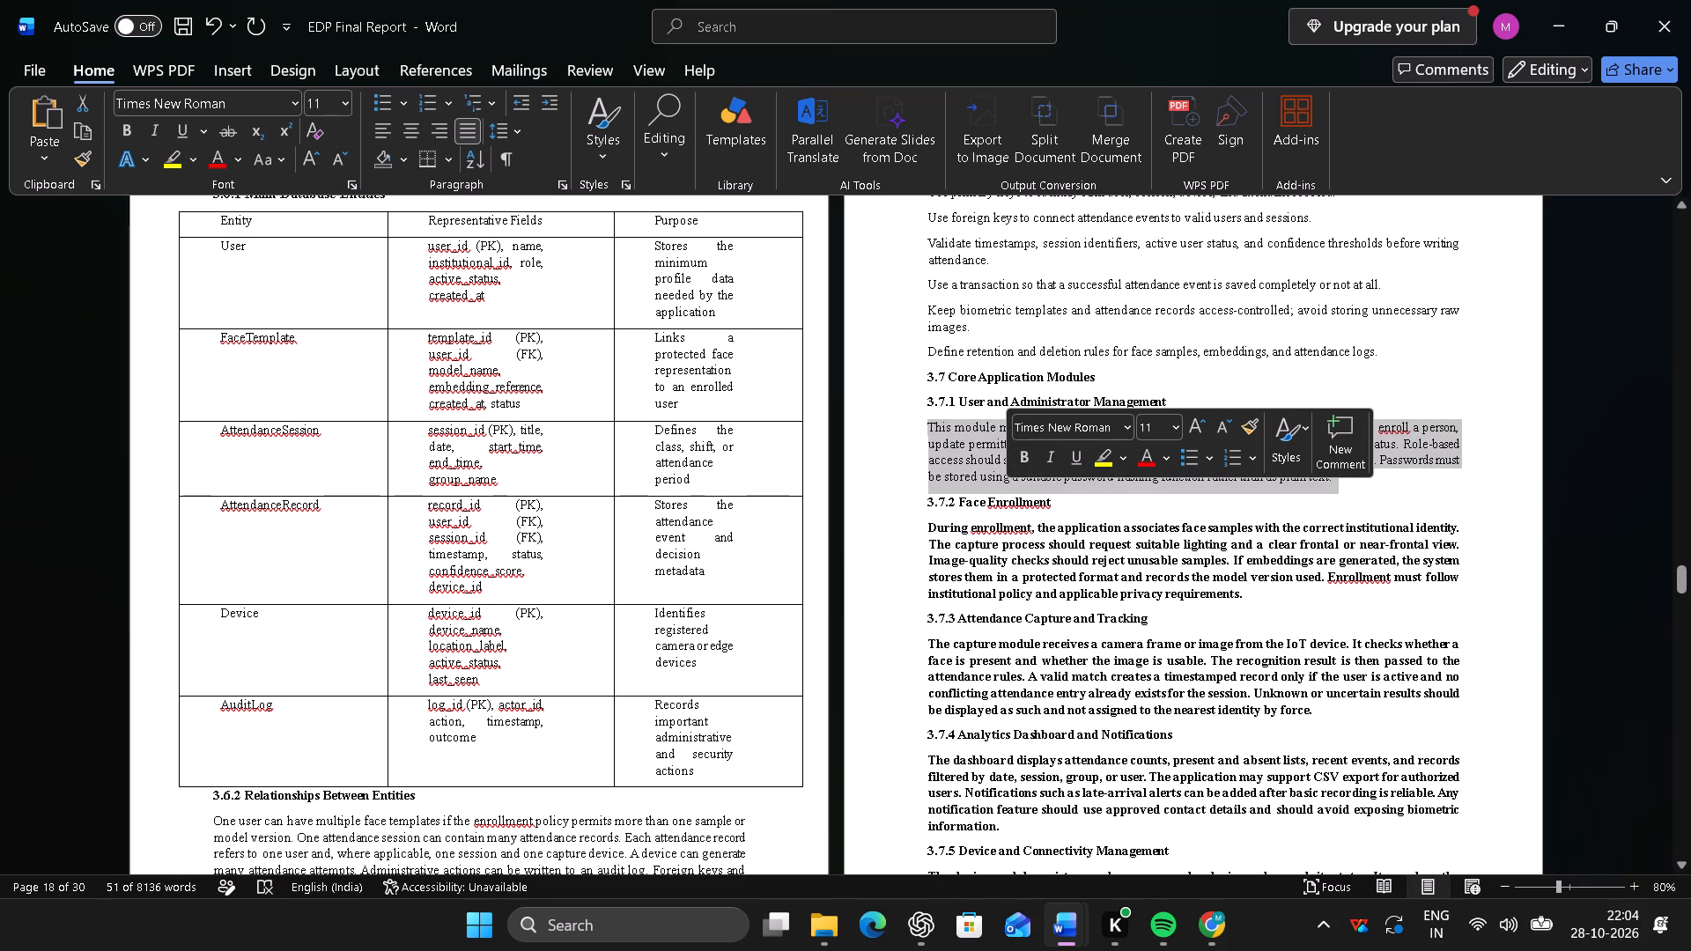
pyautogui.scroll(-1, 989, 531)
pyautogui.keyDown('ctrl'); pyautogui.scroll(1, 989, 531); pyautogui.keyUp('ctrl')
pyautogui.moveTo(938, 463); pyautogui.dragTo(1293, 537)
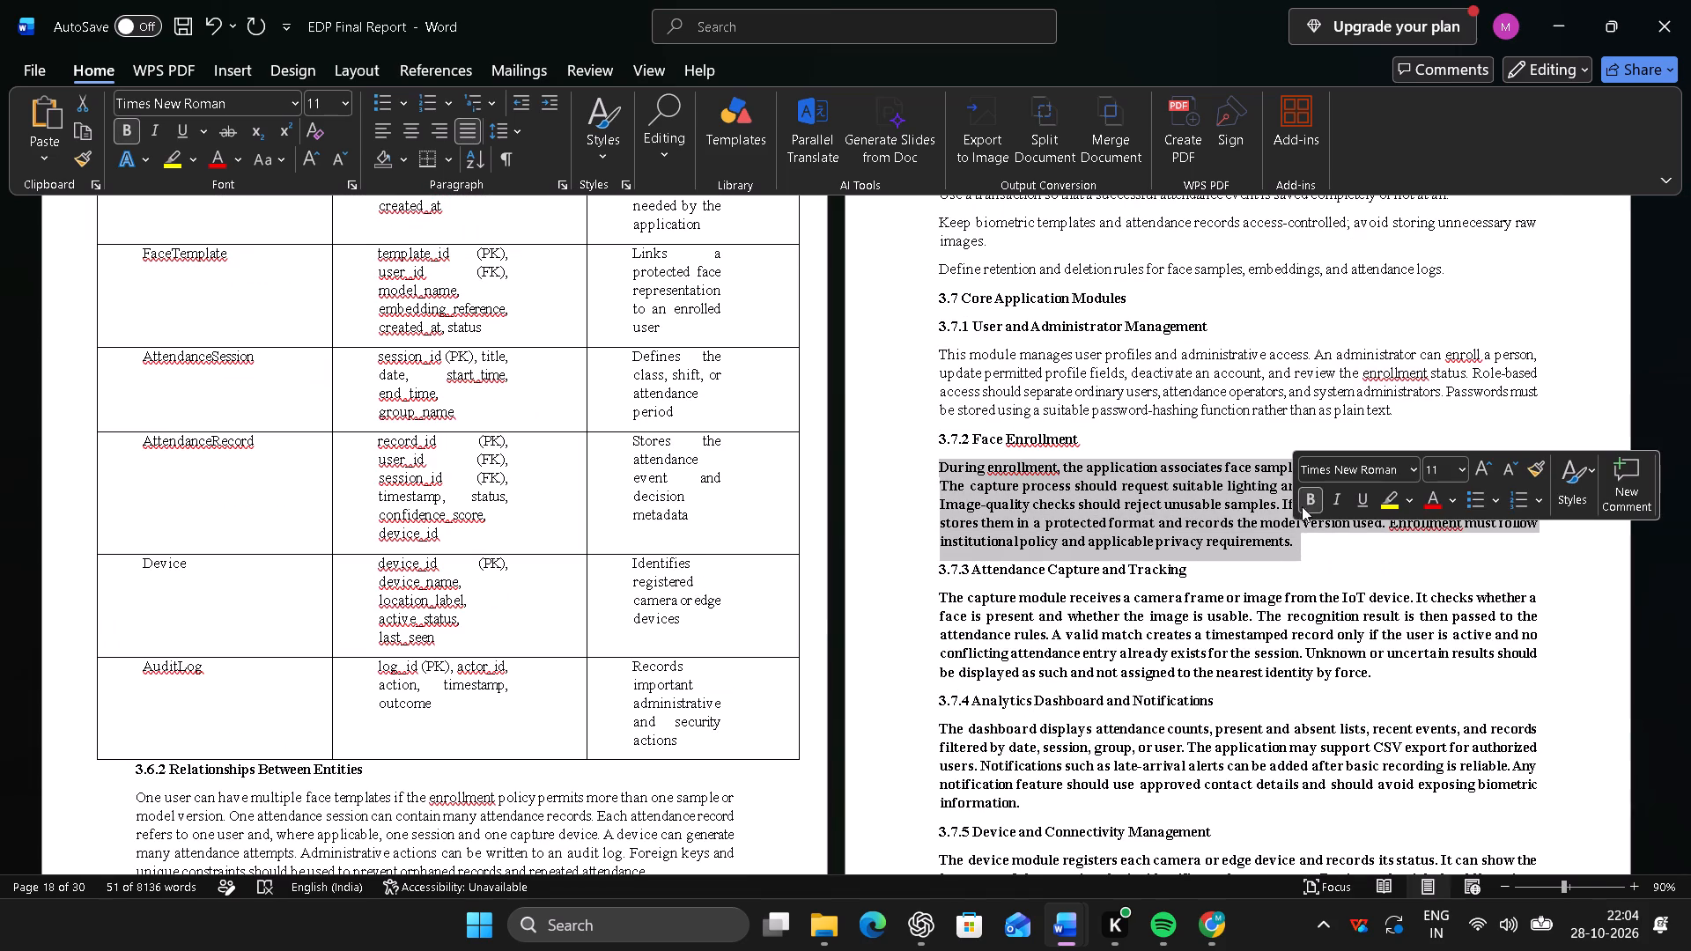
pyautogui.click(1304, 501)
# Remove the bold formatting from the 3.7.3 Attendance Capture and Tracking and 3.7.4 Analytics Dashboard and Notifications body paragraphs.
pyautogui.scroll(-1, 1203, 528)
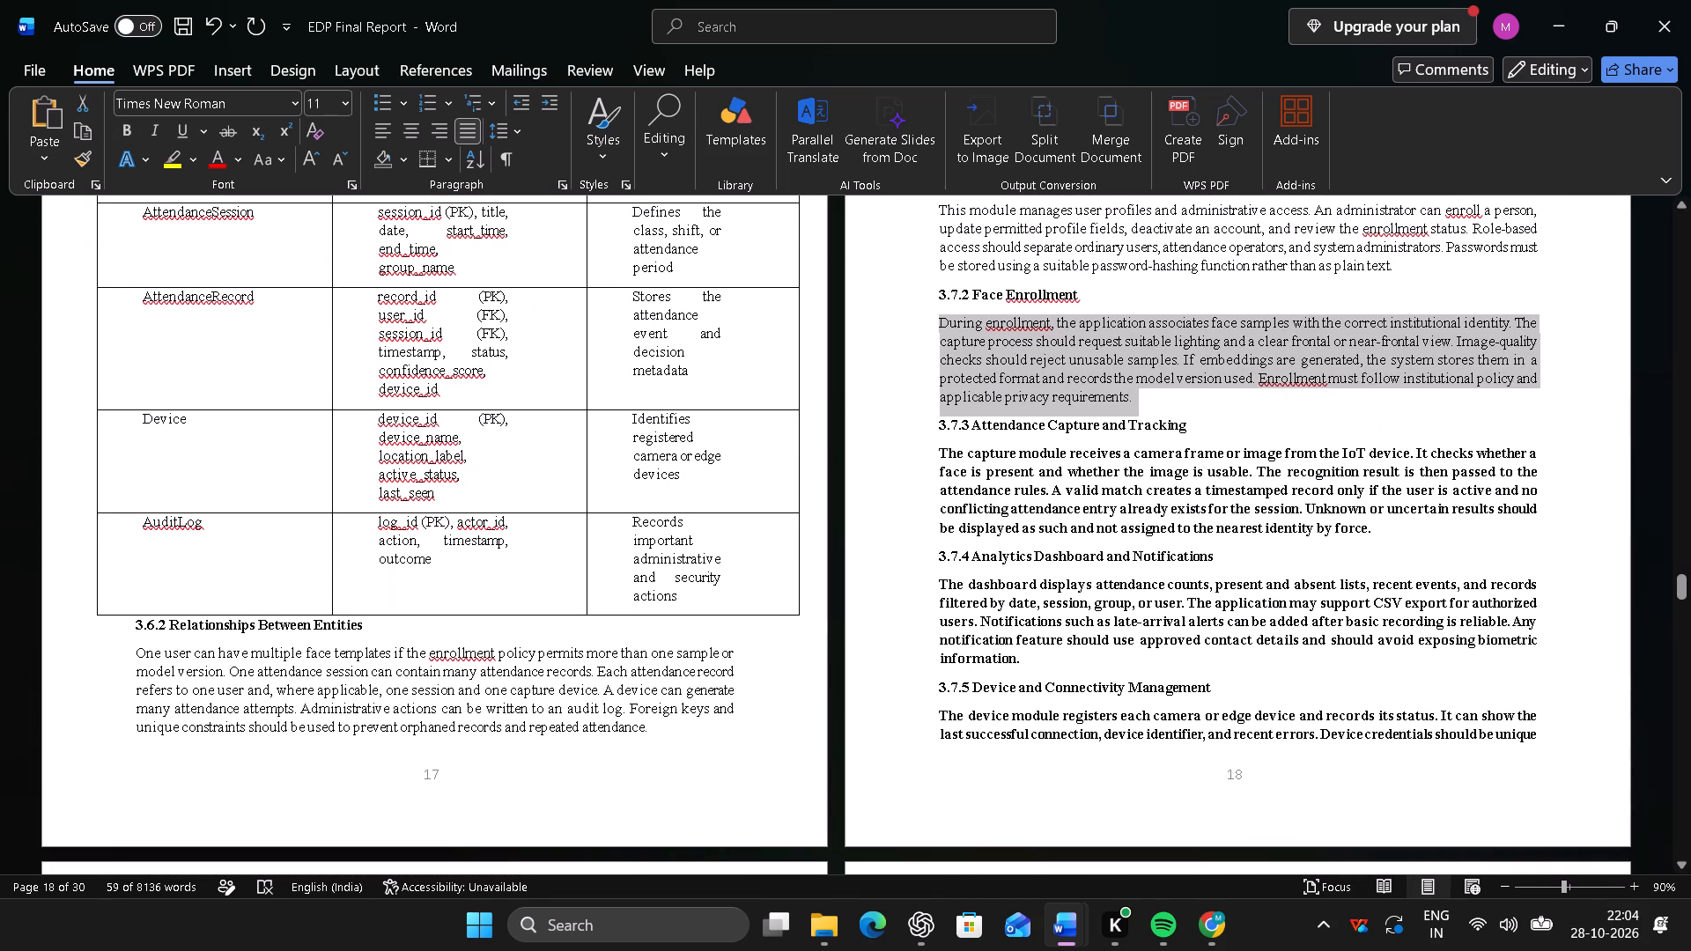
pyautogui.moveTo(935, 452); pyautogui.dragTo(1392, 525)
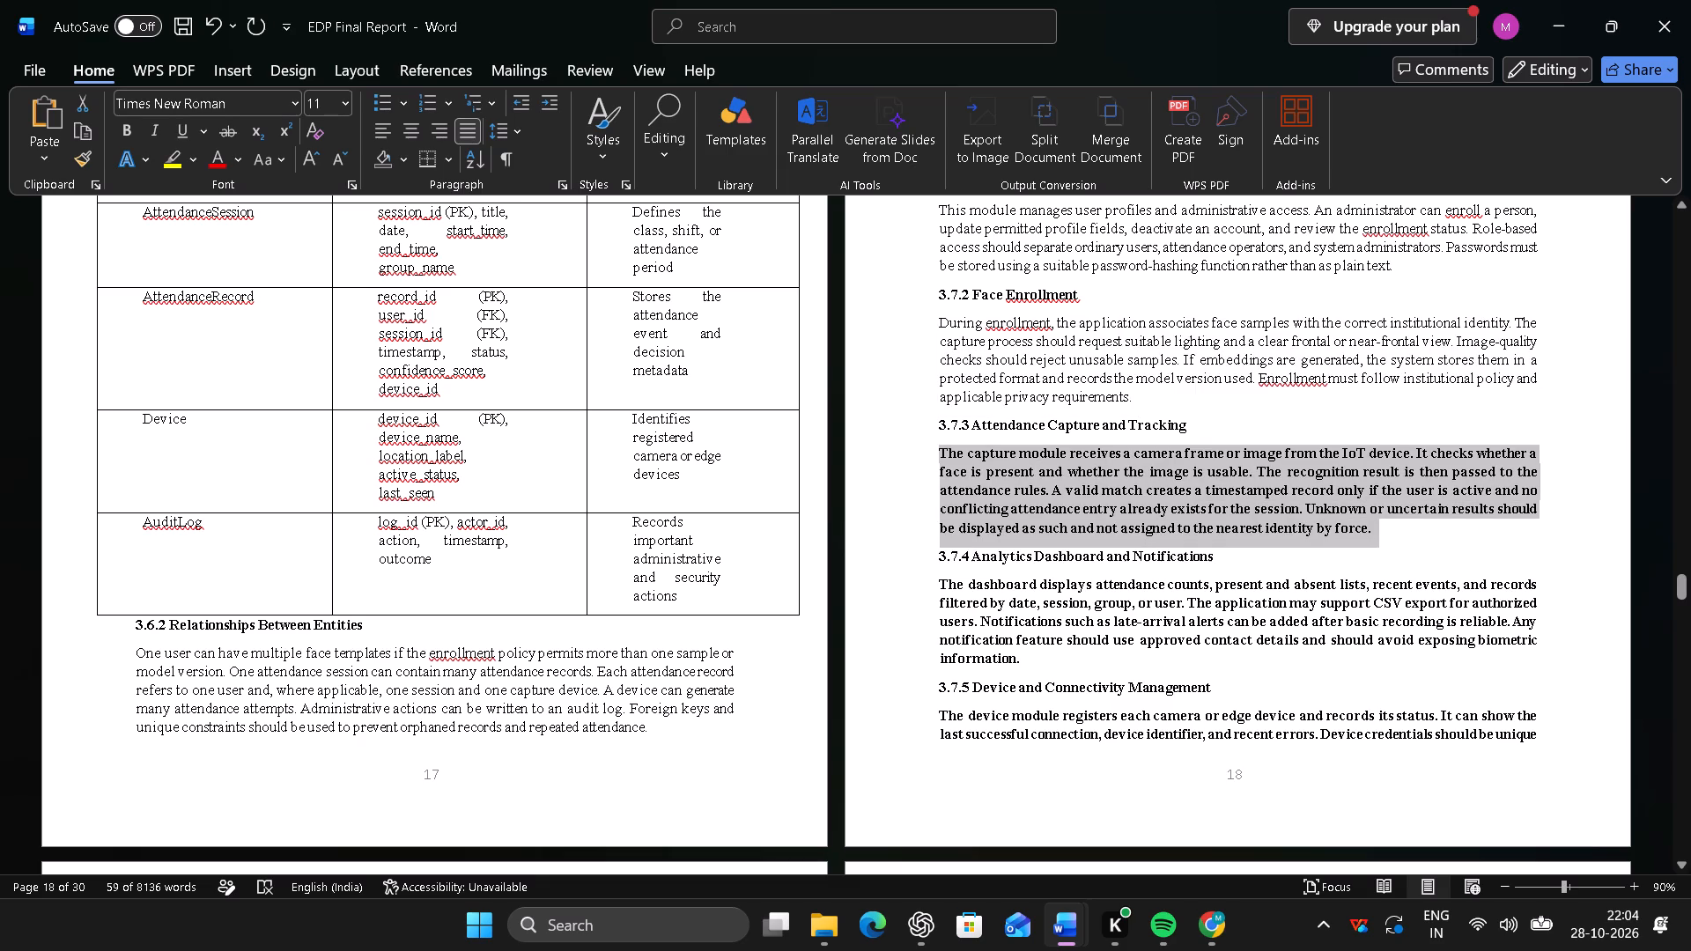
pyautogui.moveTo(1392, 525); pyautogui.dragTo(1388, 523)
pyautogui.click(1348, 487)
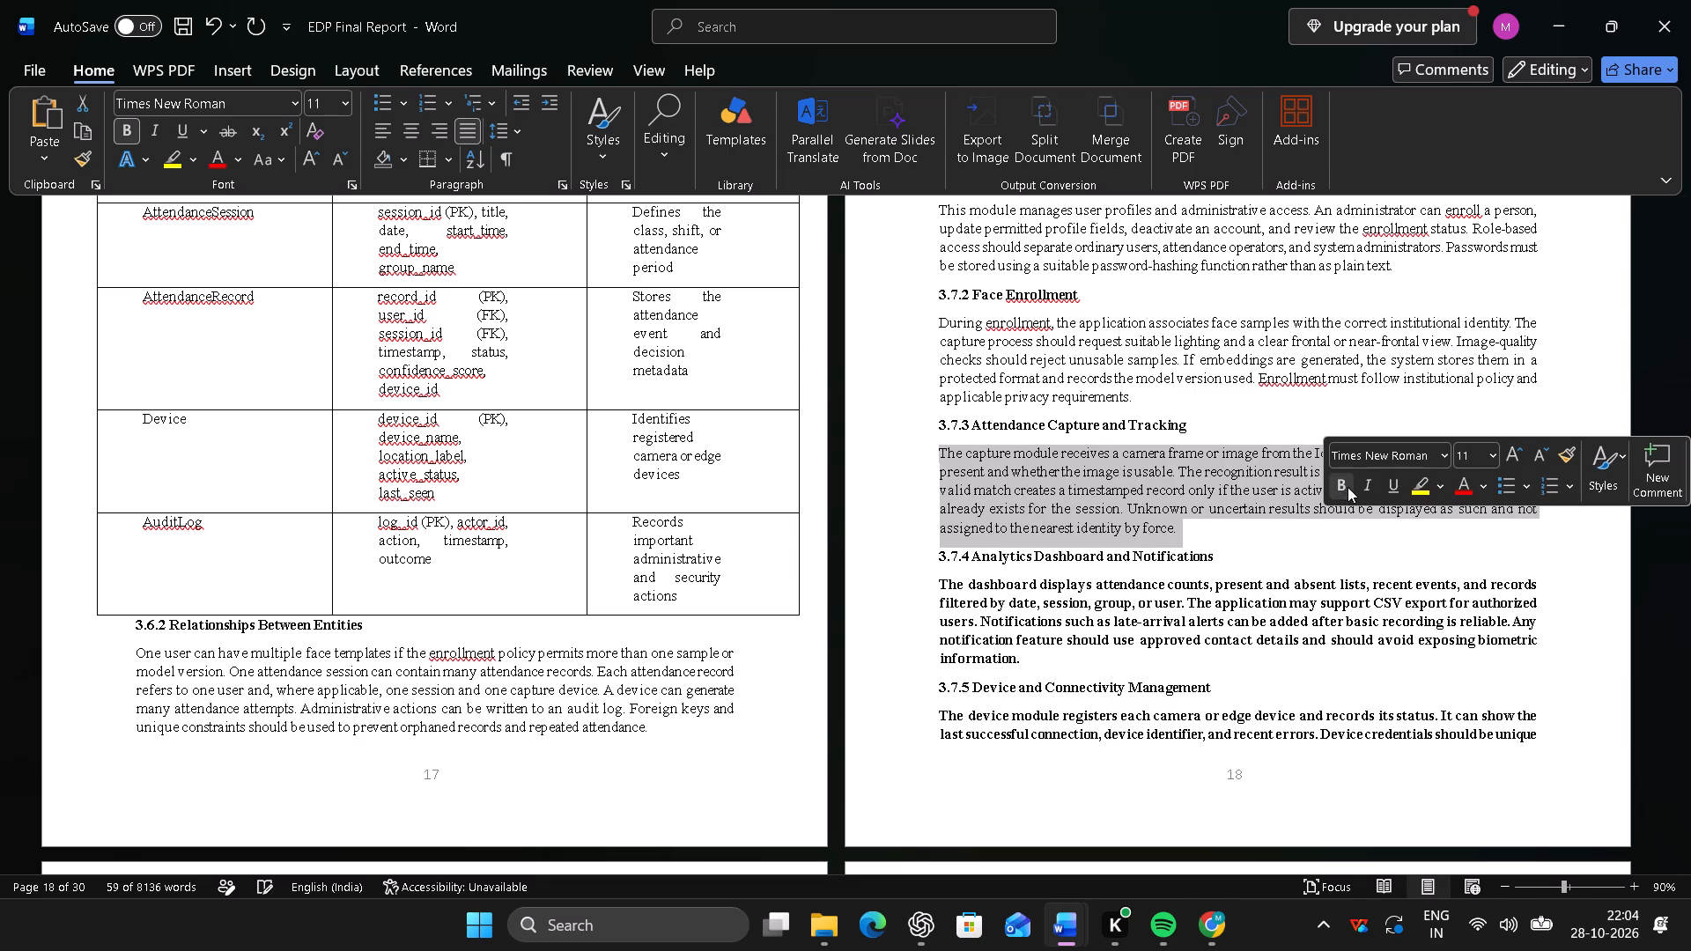
pyautogui.moveTo(934, 582); pyautogui.dragTo(1057, 681)
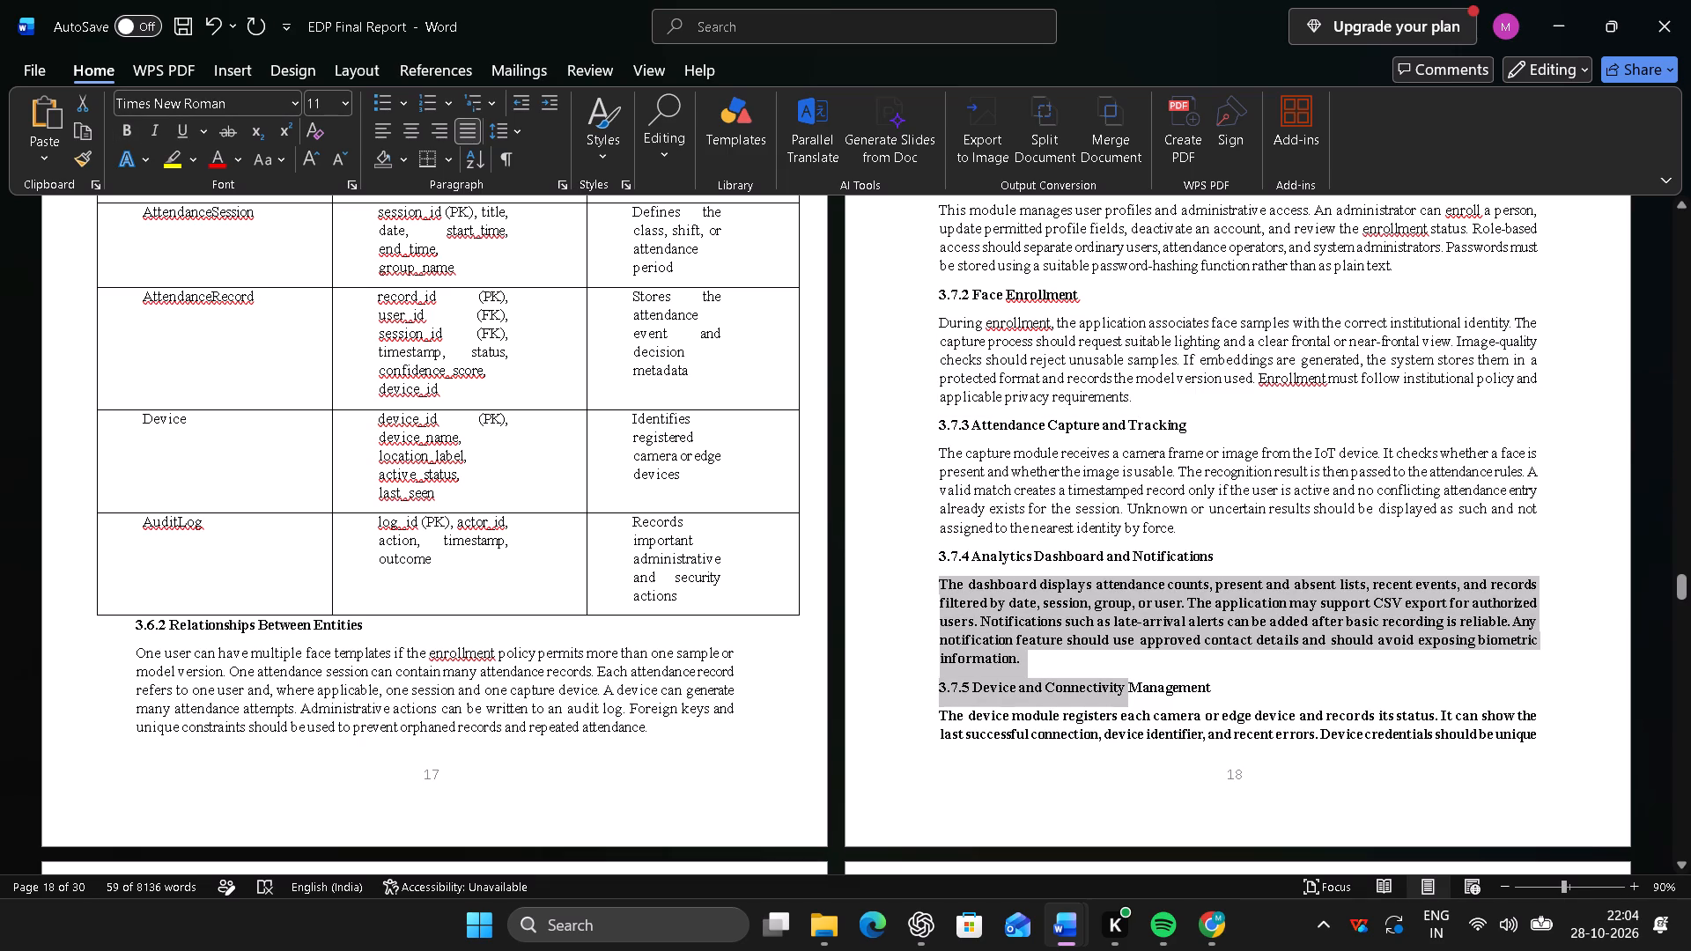
pyautogui.moveTo(1057, 681); pyautogui.dragTo(1027, 662)
pyautogui.click(1043, 618)
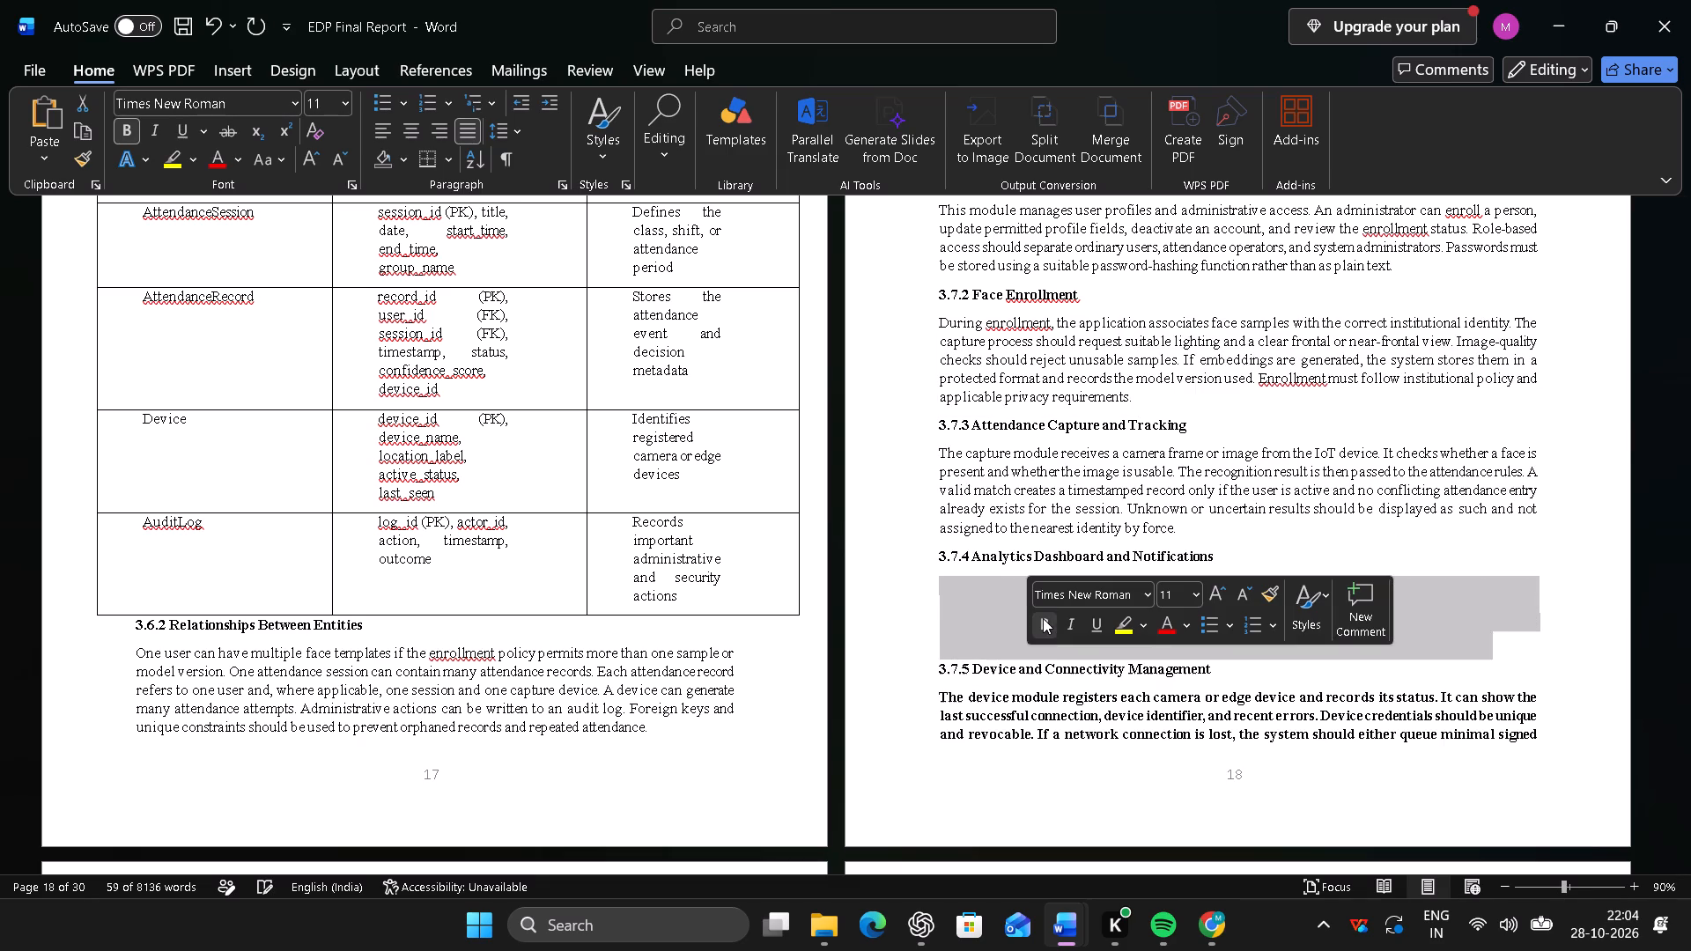
# Remove the bold formatting from the 3.7.5 Device and Connectivity Management paragraph, including its continuation on the following page.
pyautogui.moveTo(937, 691); pyautogui.dragTo(1024, 888)
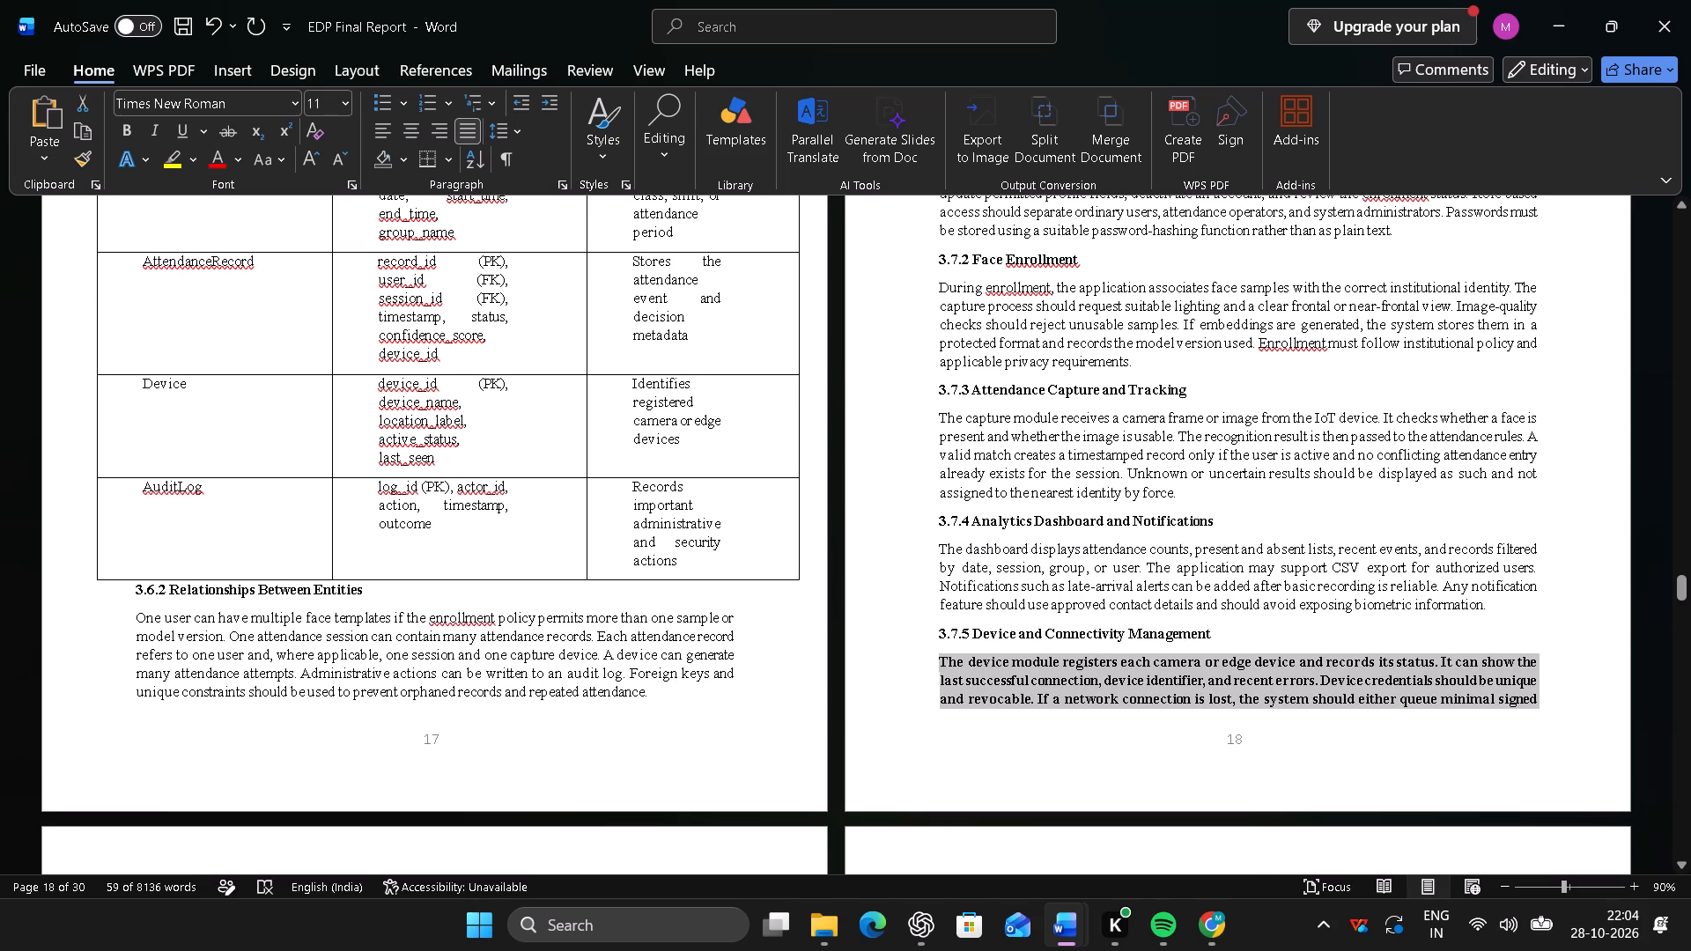
pyautogui.moveTo(1024, 888); pyautogui.dragTo(550, 564)
pyautogui.click(580, 519)
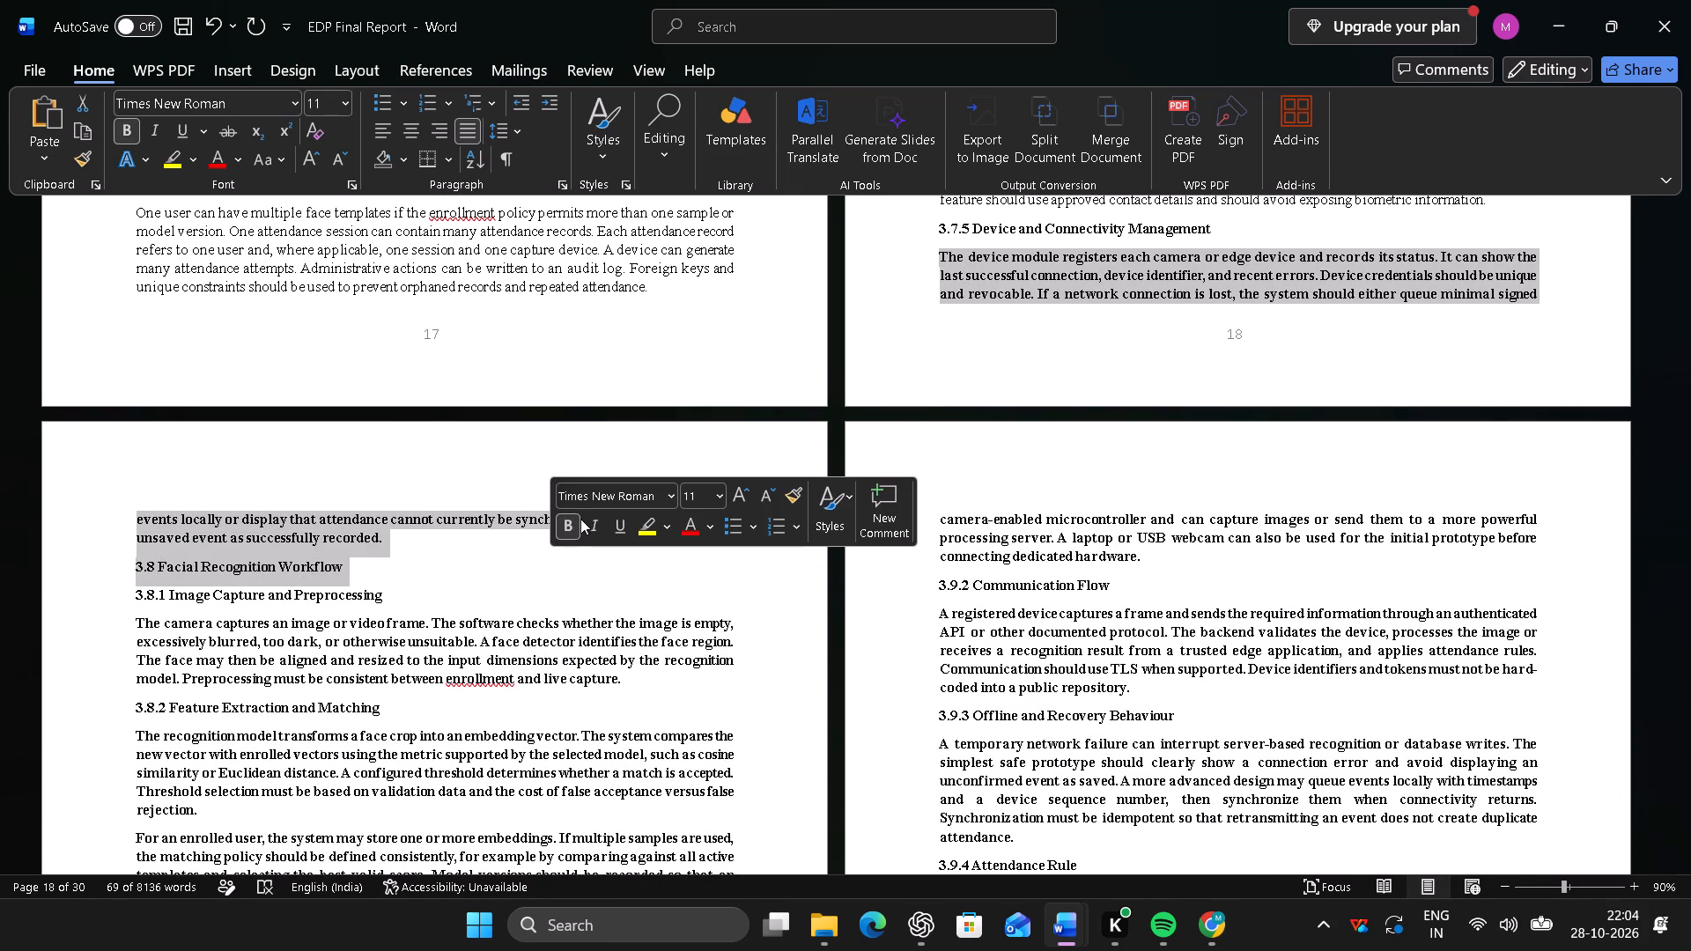
pyautogui.click(562, 525)
# Make the 3.8 Facial Recognition Workflow heading bold and set it to 12 pt.
pyautogui.click(388, 554)
pyautogui.moveTo(353, 564); pyautogui.dragTo(133, 565)
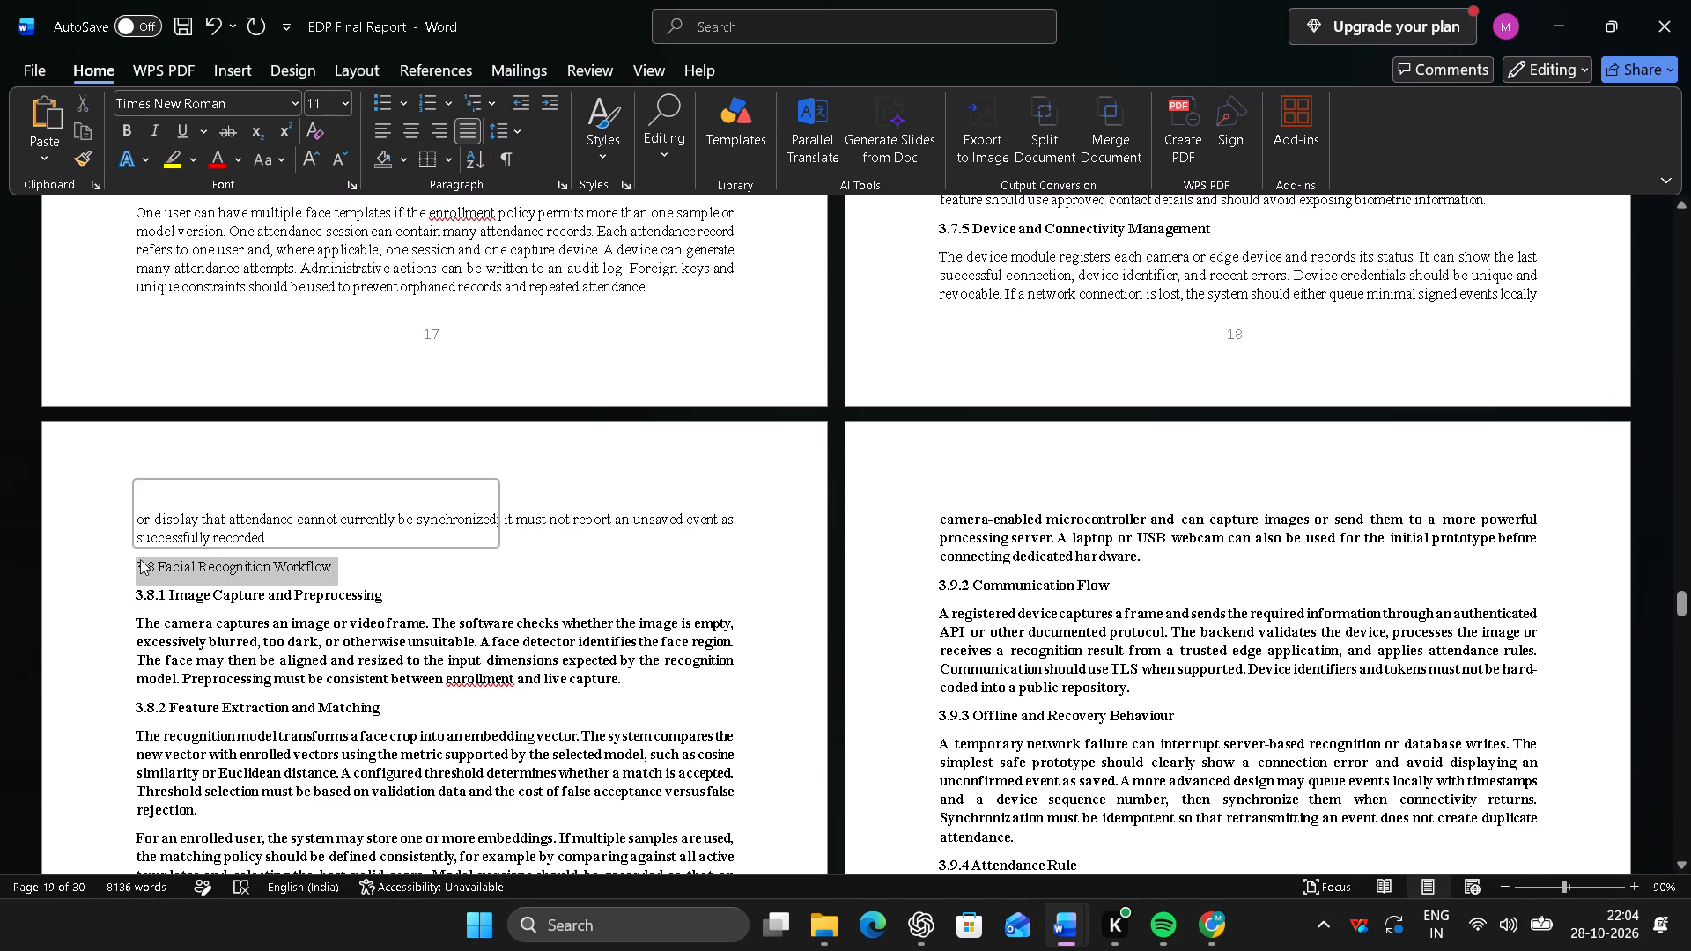
pyautogui.click(152, 525)
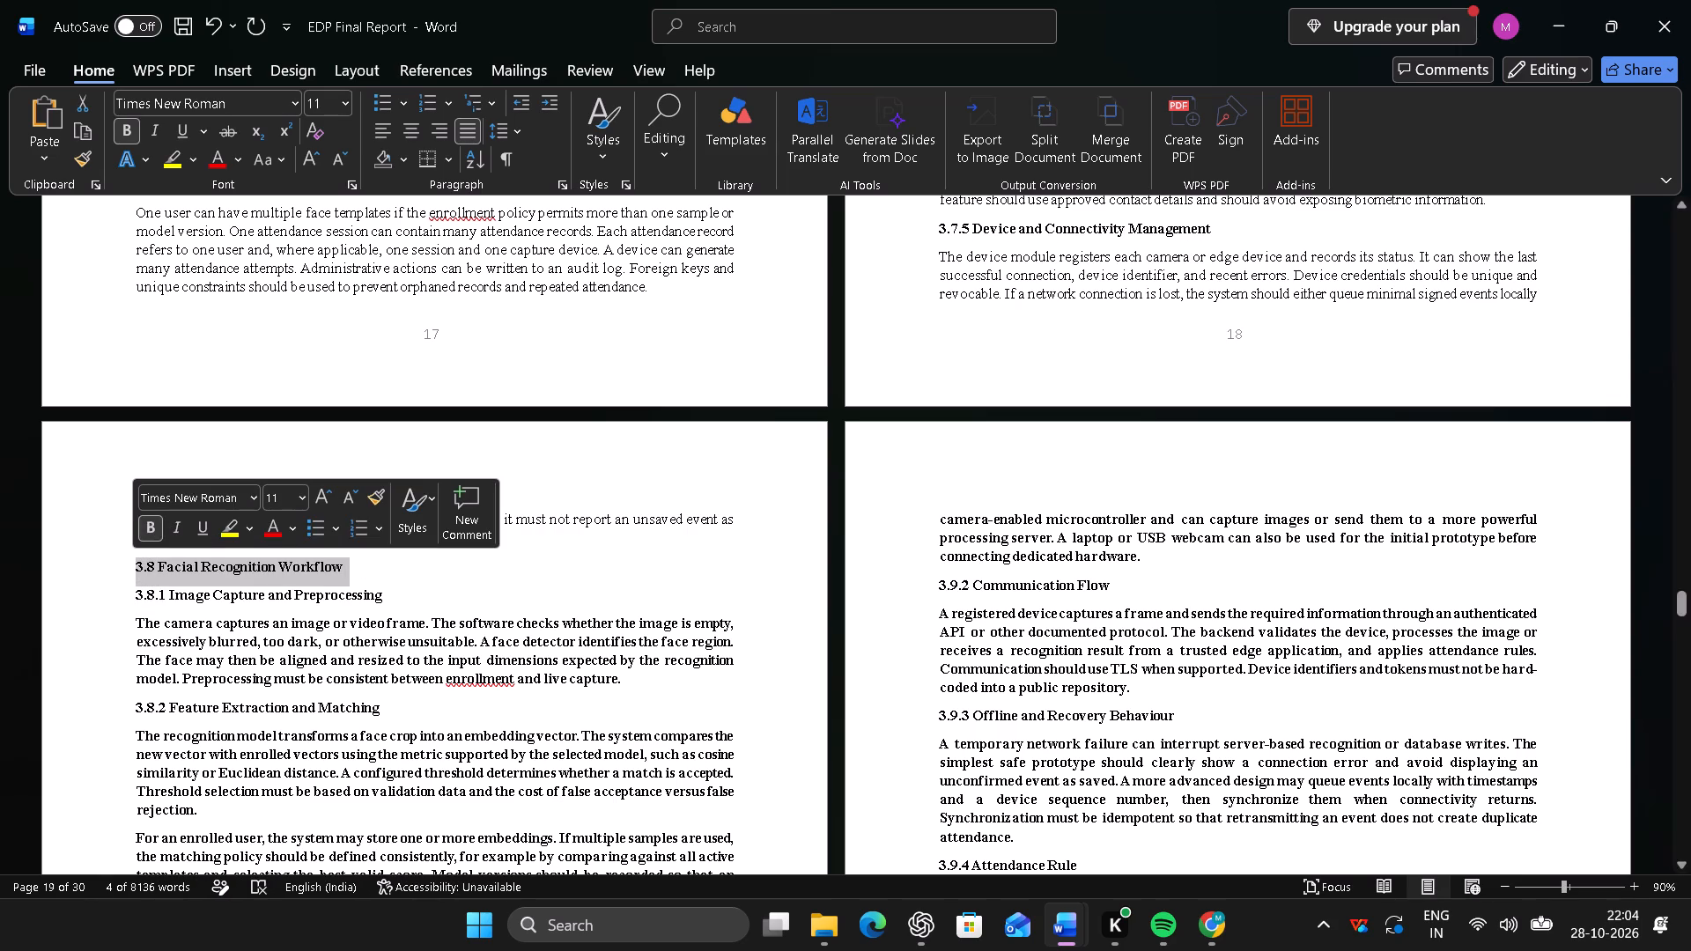
pyautogui.click(299, 498)
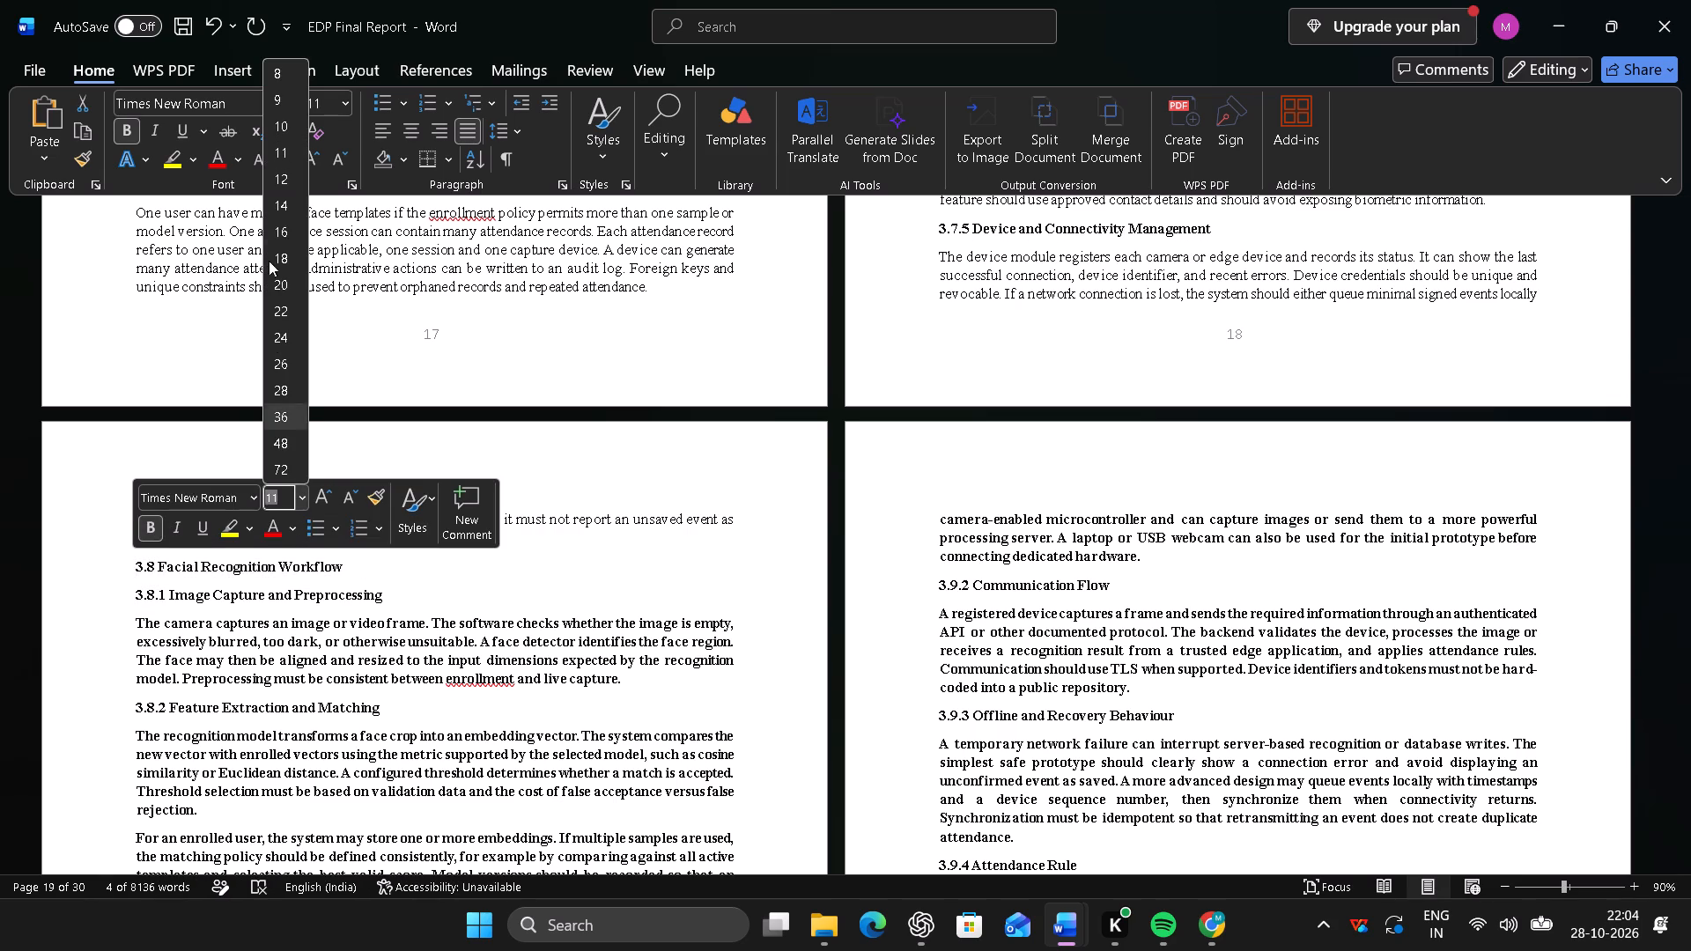
pyautogui.click(279, 182)
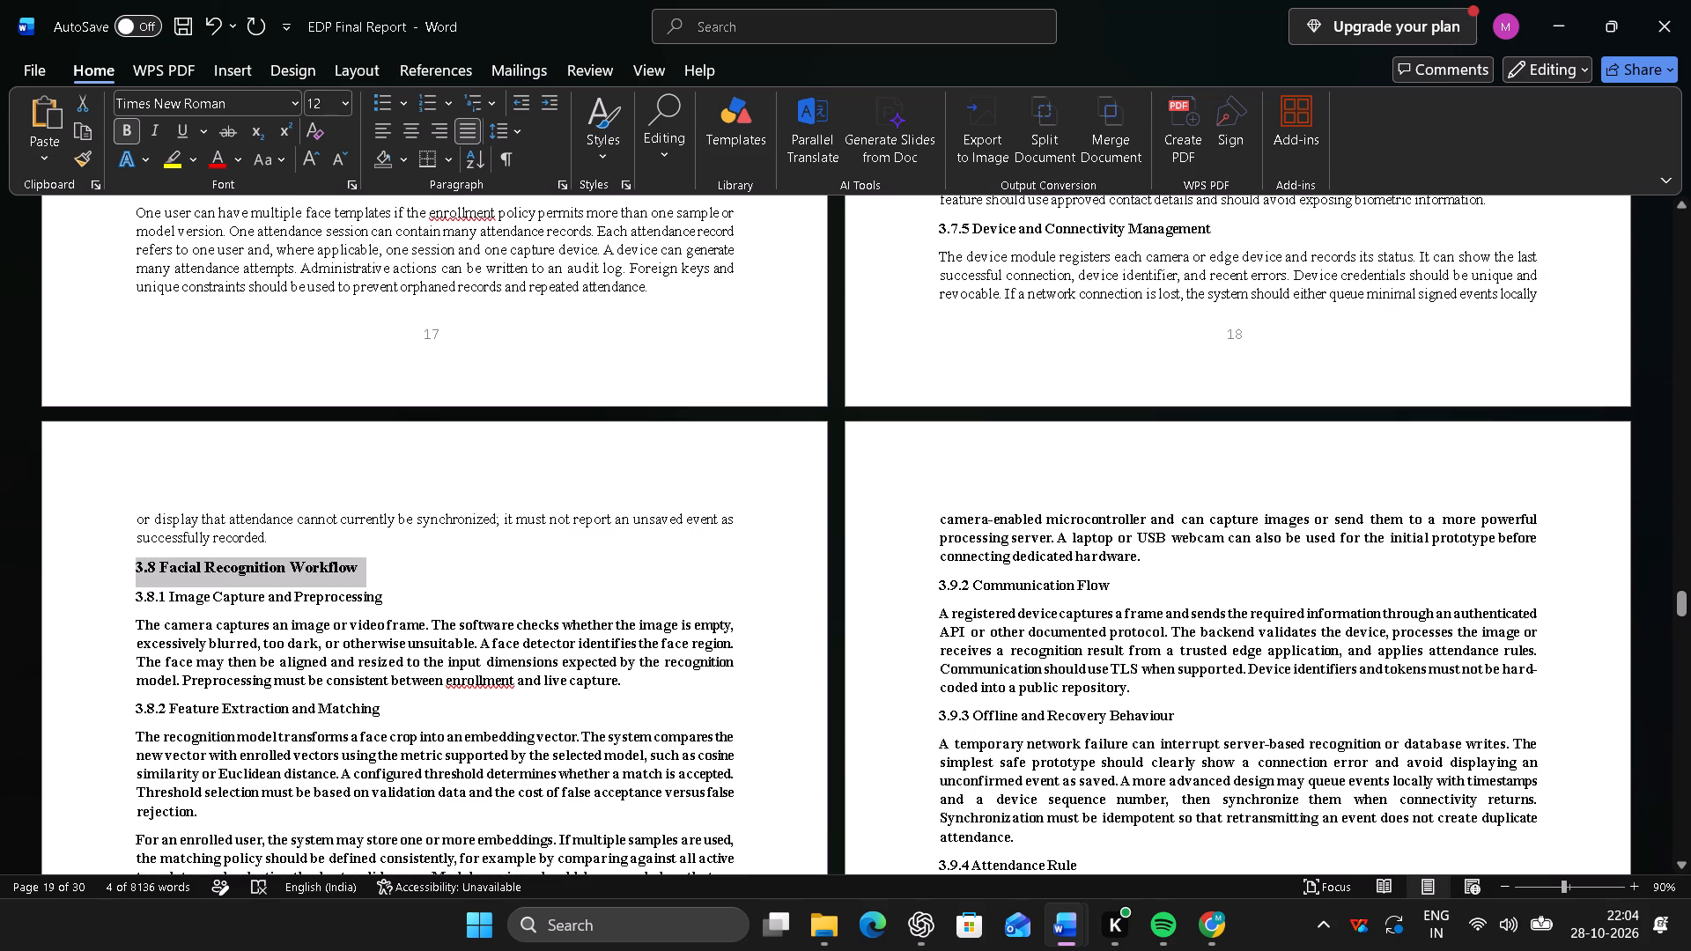
# Remove the bold formatting from the 3.8.1 Image Capture and Preprocessing paragraph and both 3.8.2 Feature Extraction and Matching paragraphs.
pyautogui.moveTo(133, 618); pyautogui.dragTo(156, 628)
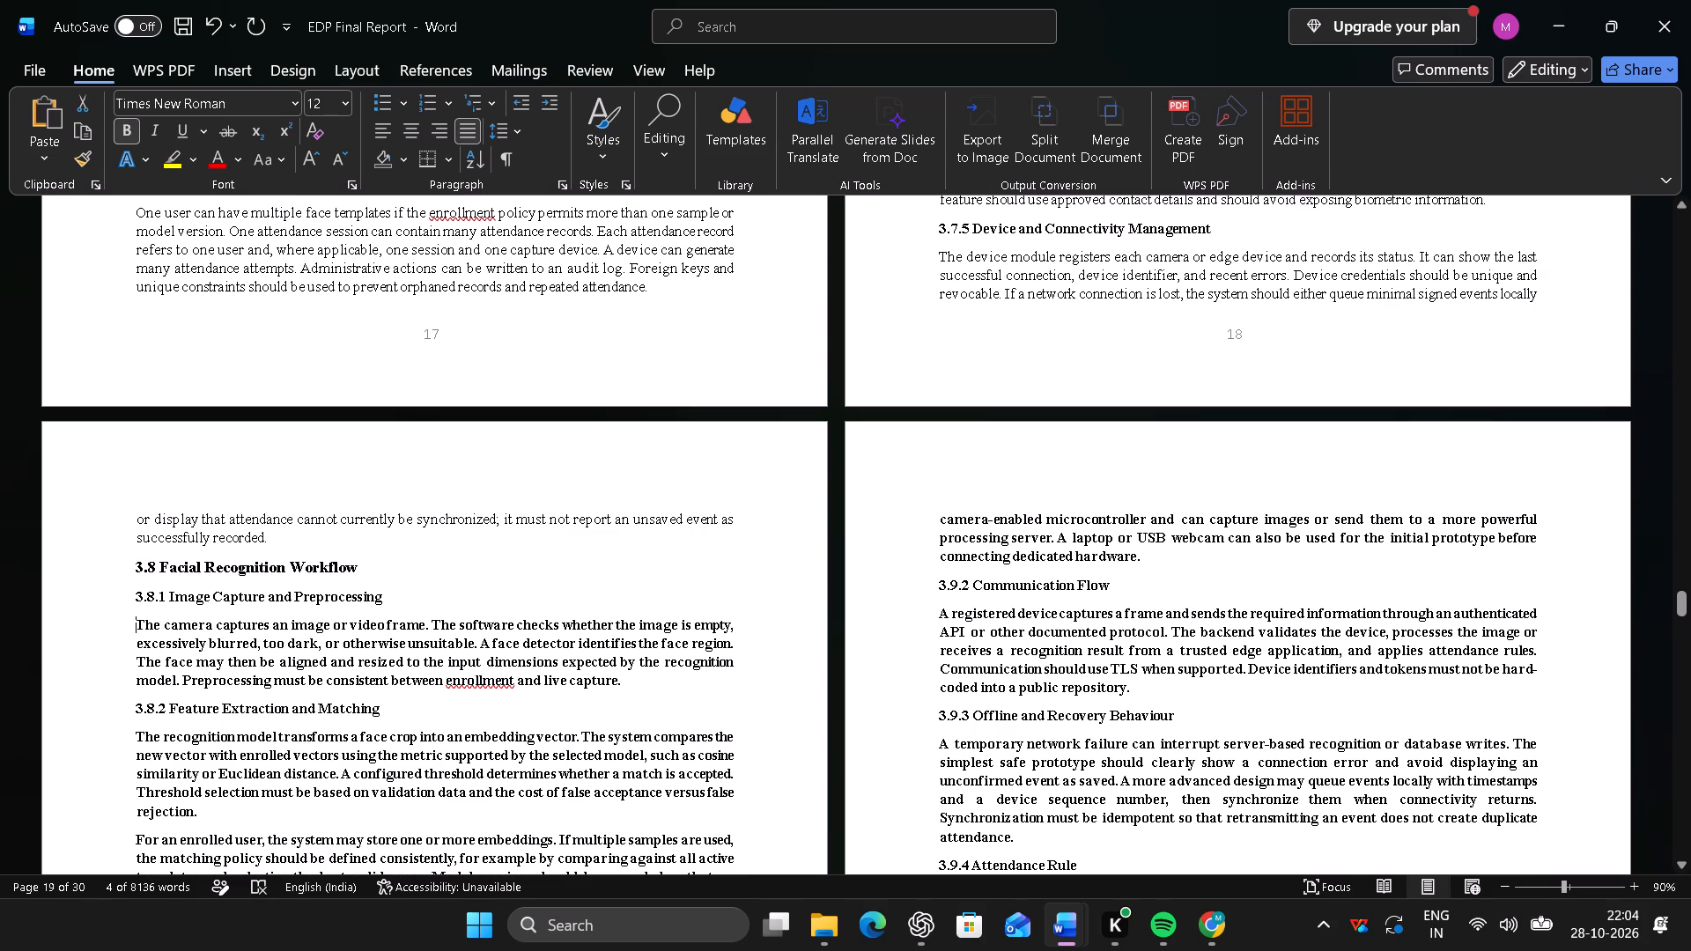
pyautogui.moveTo(156, 628); pyautogui.dragTo(619, 683)
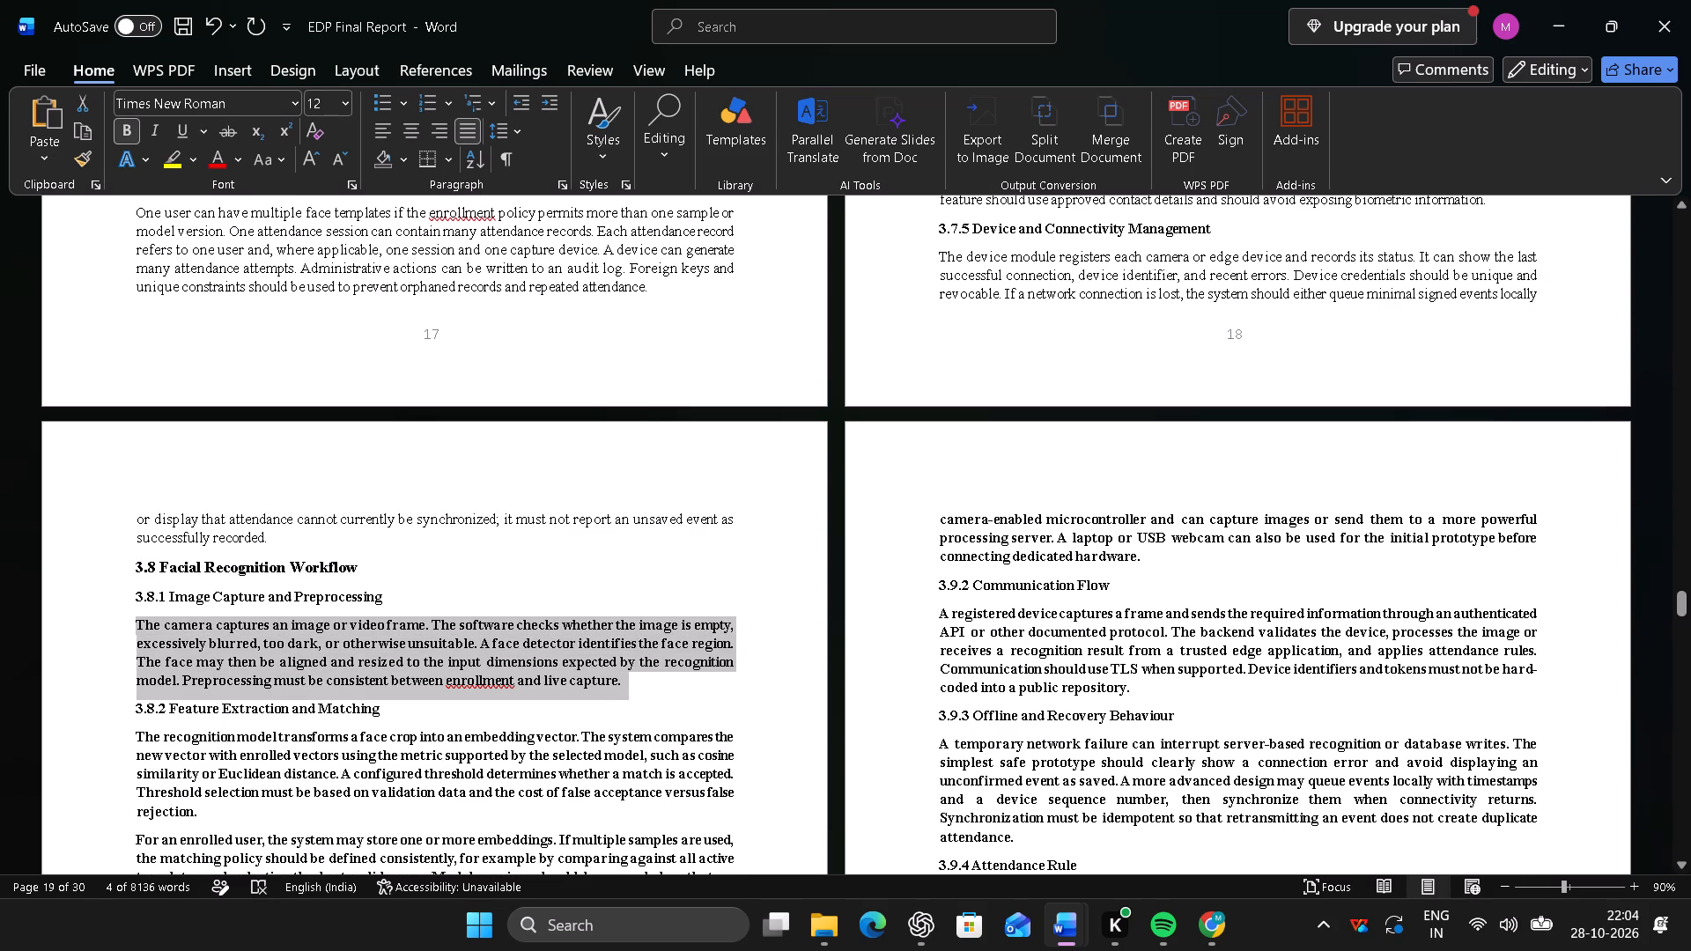
pyautogui.moveTo(619, 683); pyautogui.dragTo(620, 683)
pyautogui.click(633, 649)
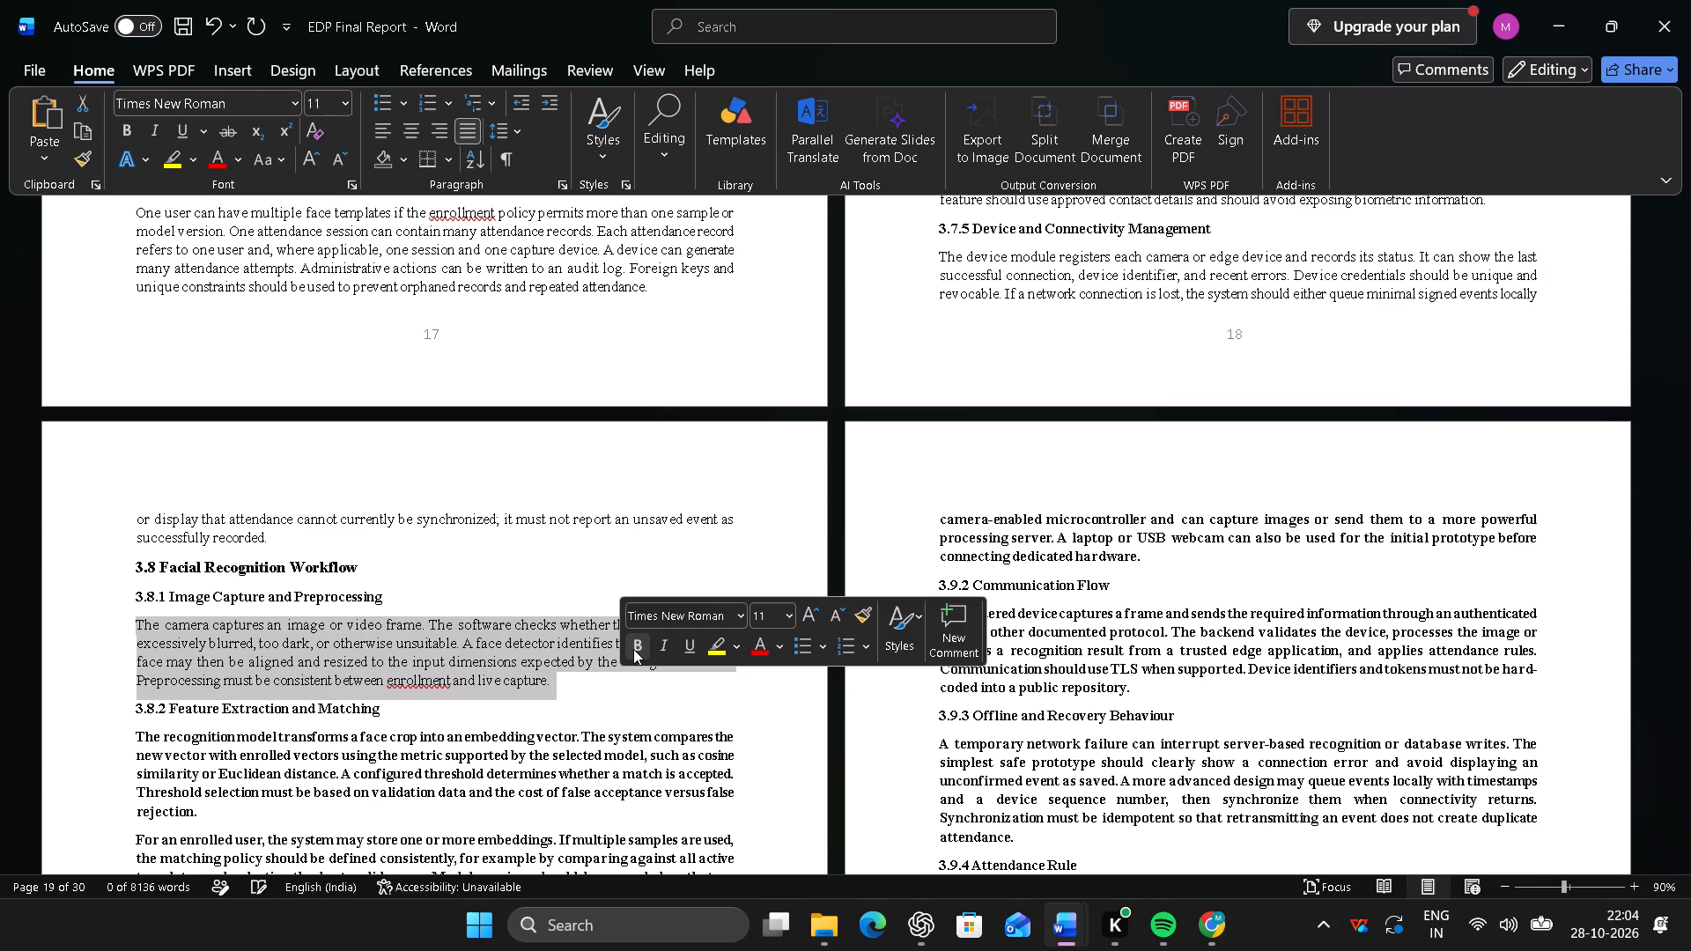
pyautogui.moveTo(135, 736); pyautogui.dragTo(139, 738)
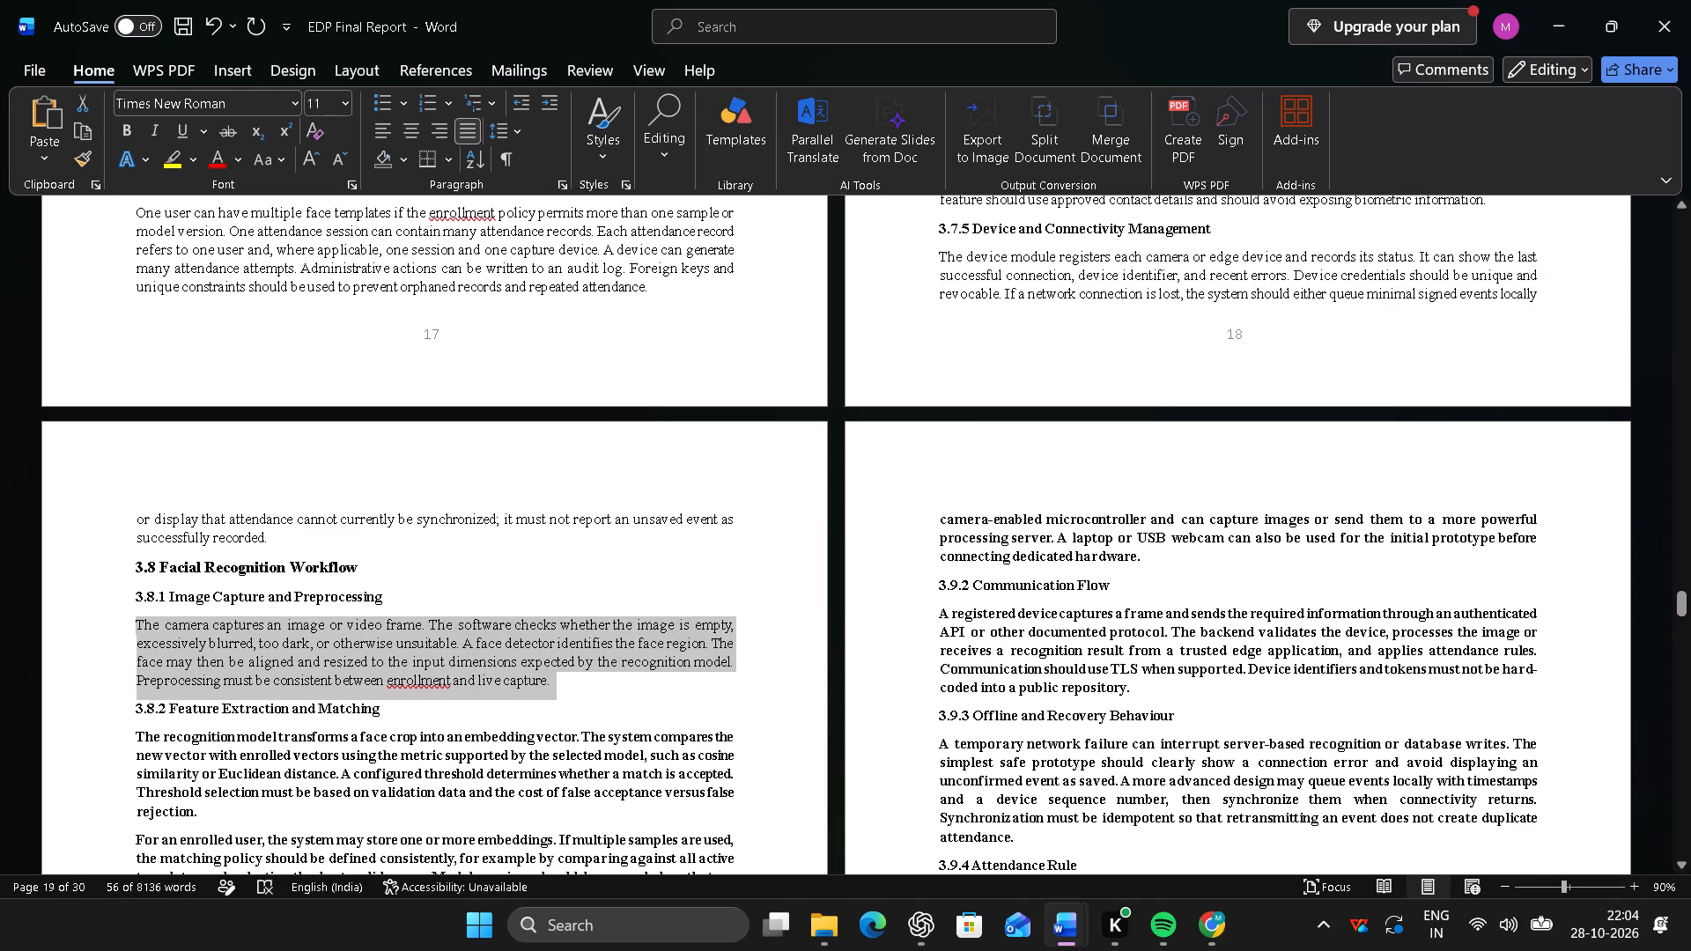
pyautogui.moveTo(139, 738); pyautogui.dragTo(215, 803)
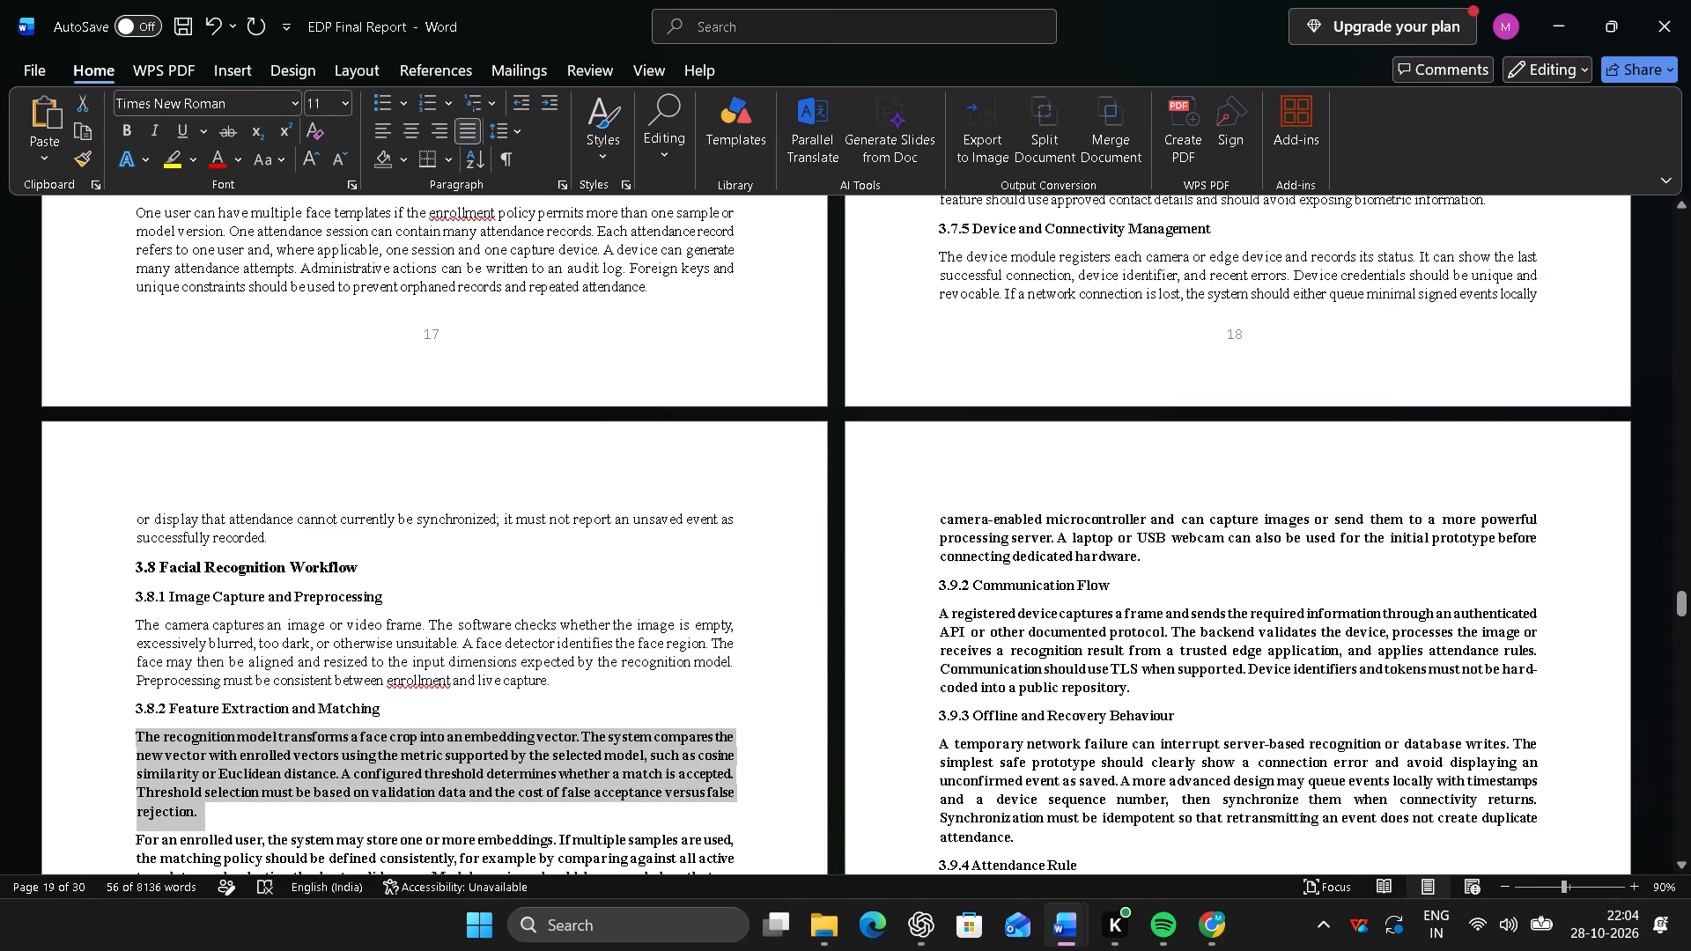
pyautogui.moveTo(215, 803); pyautogui.dragTo(249, 777)
pyautogui.click(266, 748)
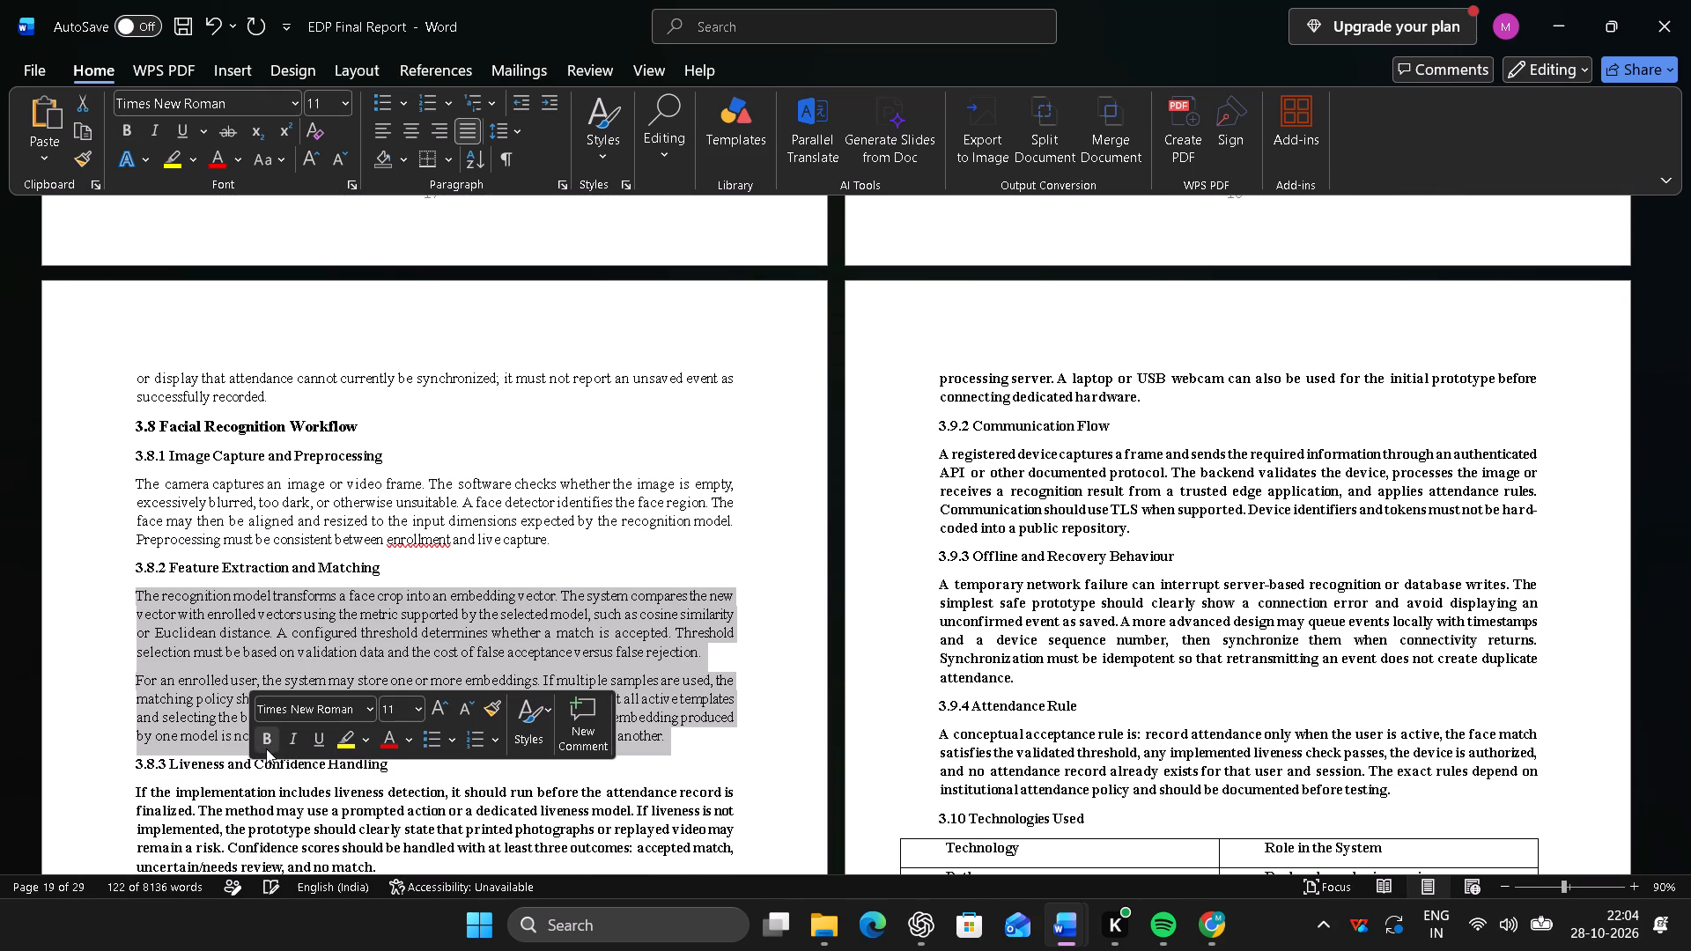
pyautogui.click(175, 648)
# Remove the bold formatting from the body paragraph under 3.8.3 Liveness and Confidence Handling.
pyautogui.scroll(-1, 175, 648)
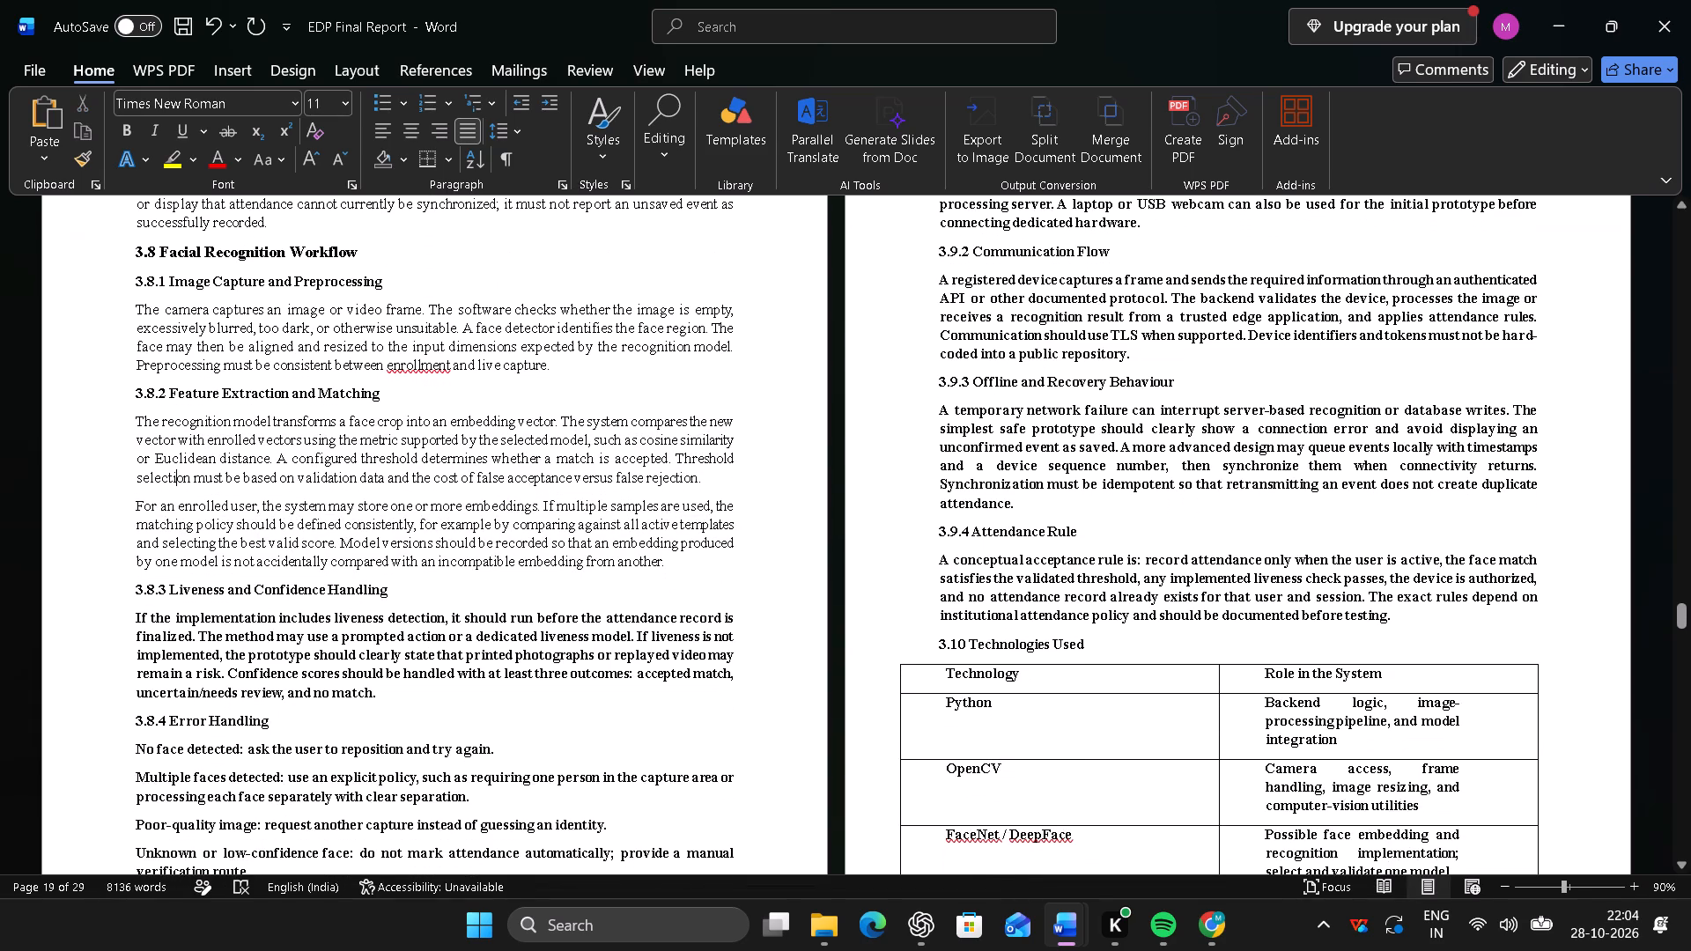
pyautogui.moveTo(127, 608); pyautogui.dragTo(336, 687)
pyautogui.click(336, 687)
pyautogui.moveTo(134, 618); pyautogui.dragTo(269, 652)
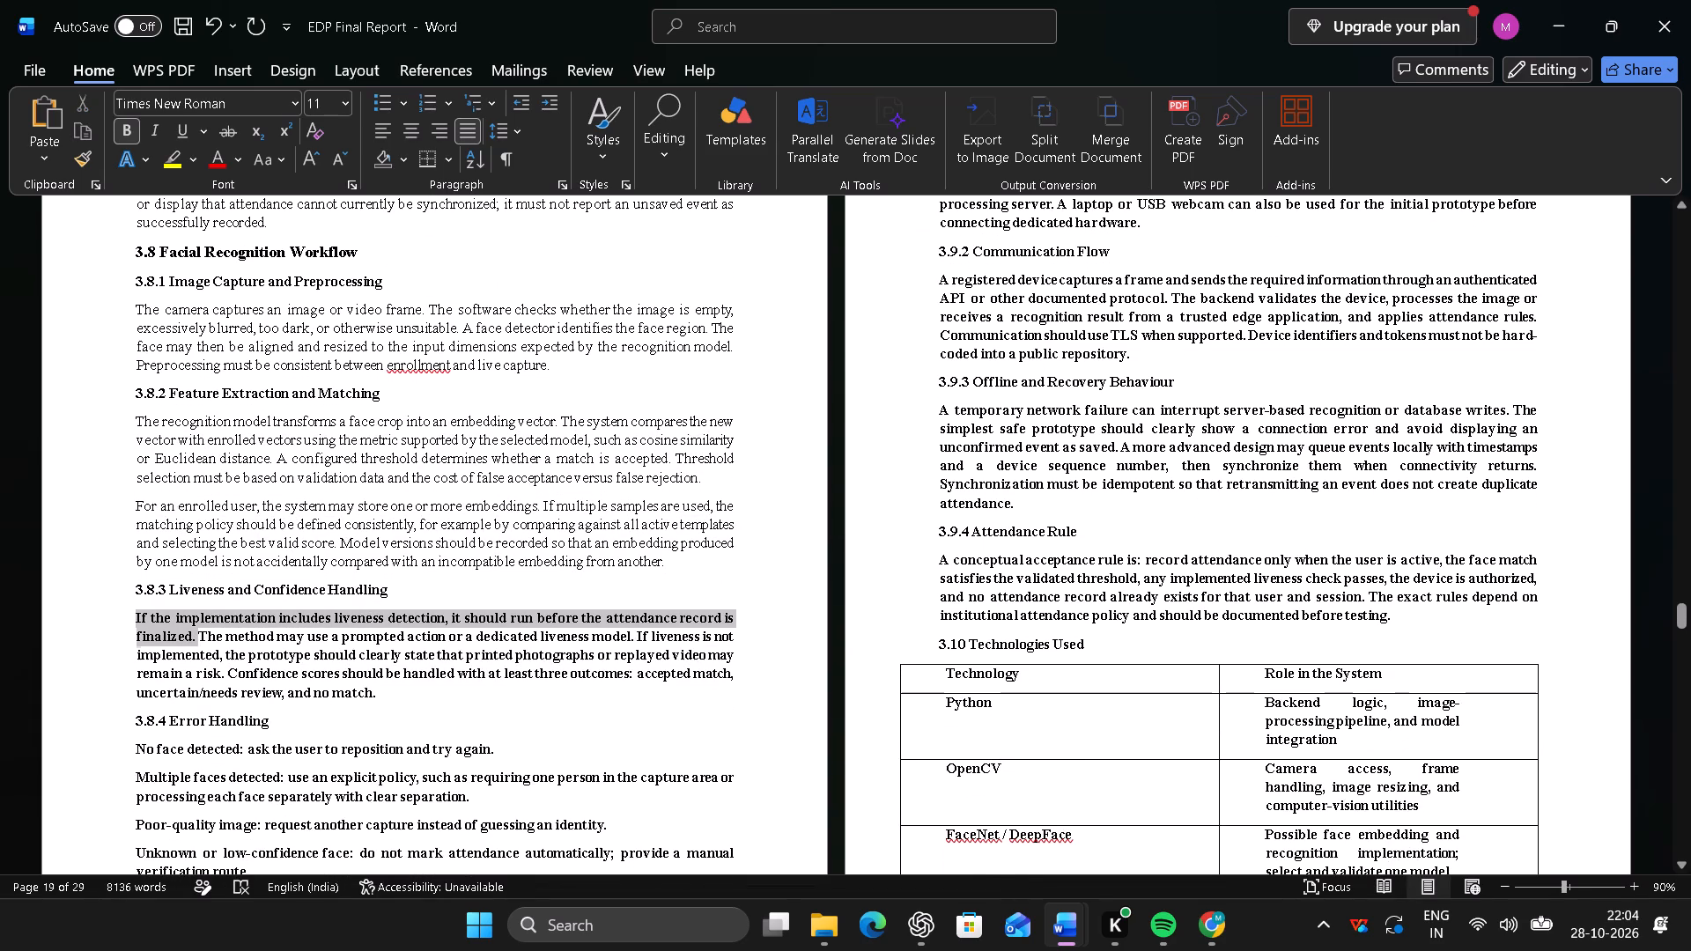
pyautogui.moveTo(269, 652); pyautogui.dragTo(382, 689)
pyautogui.click(397, 656)
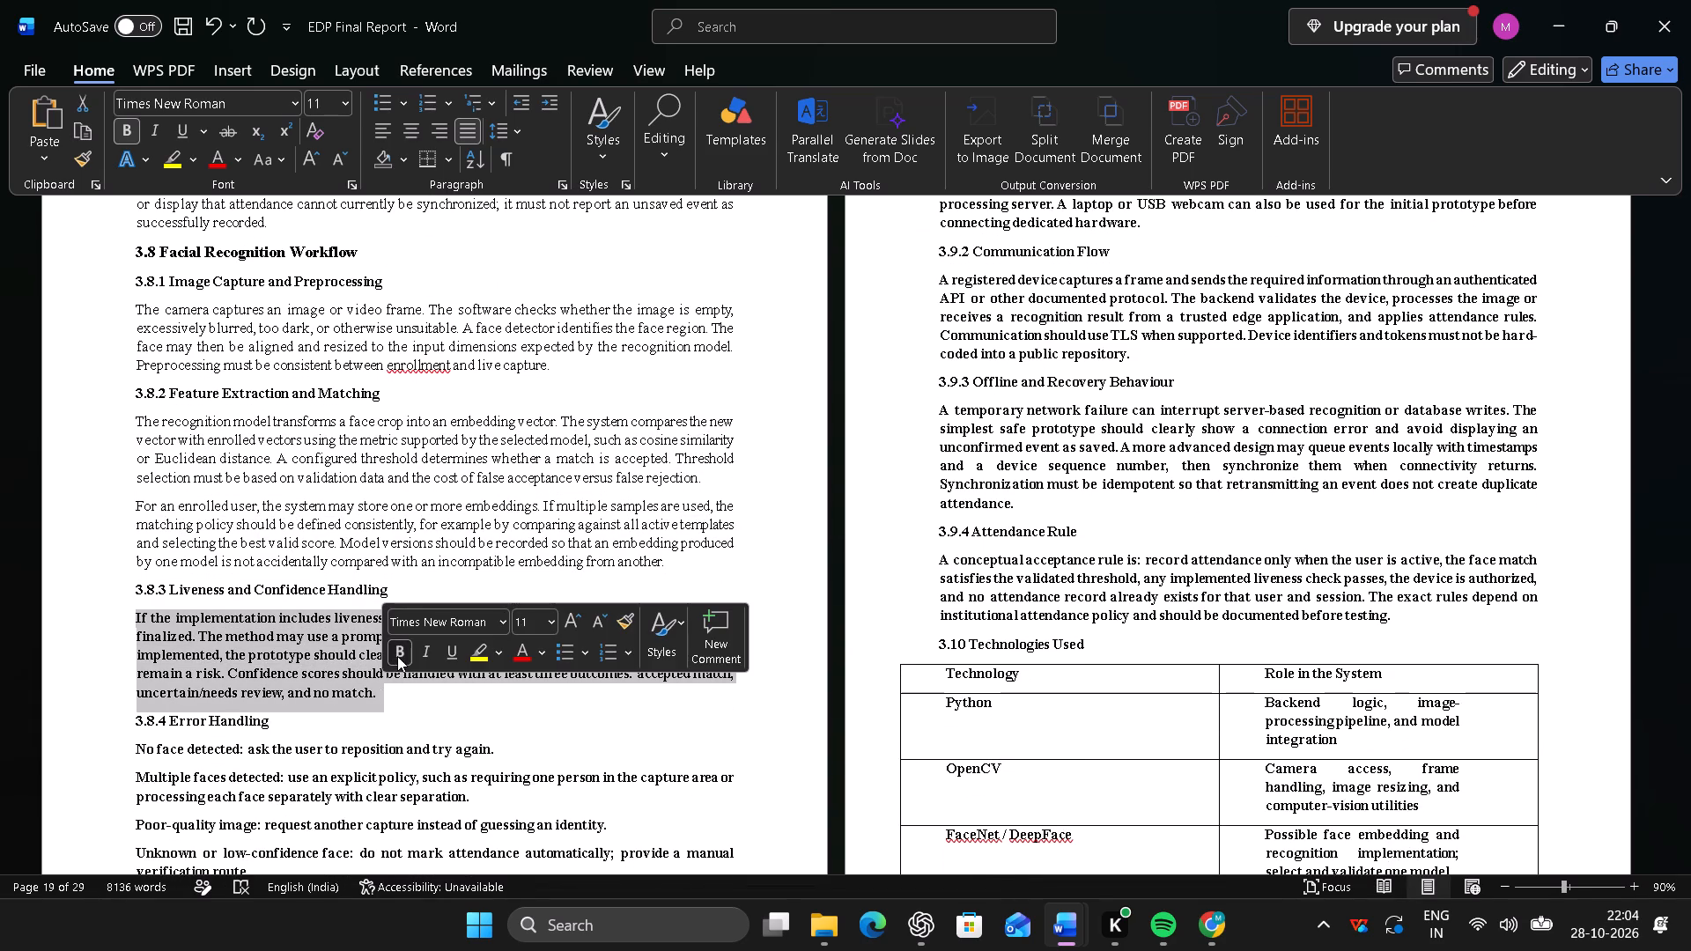
pyautogui.scroll(-1, 397, 656)
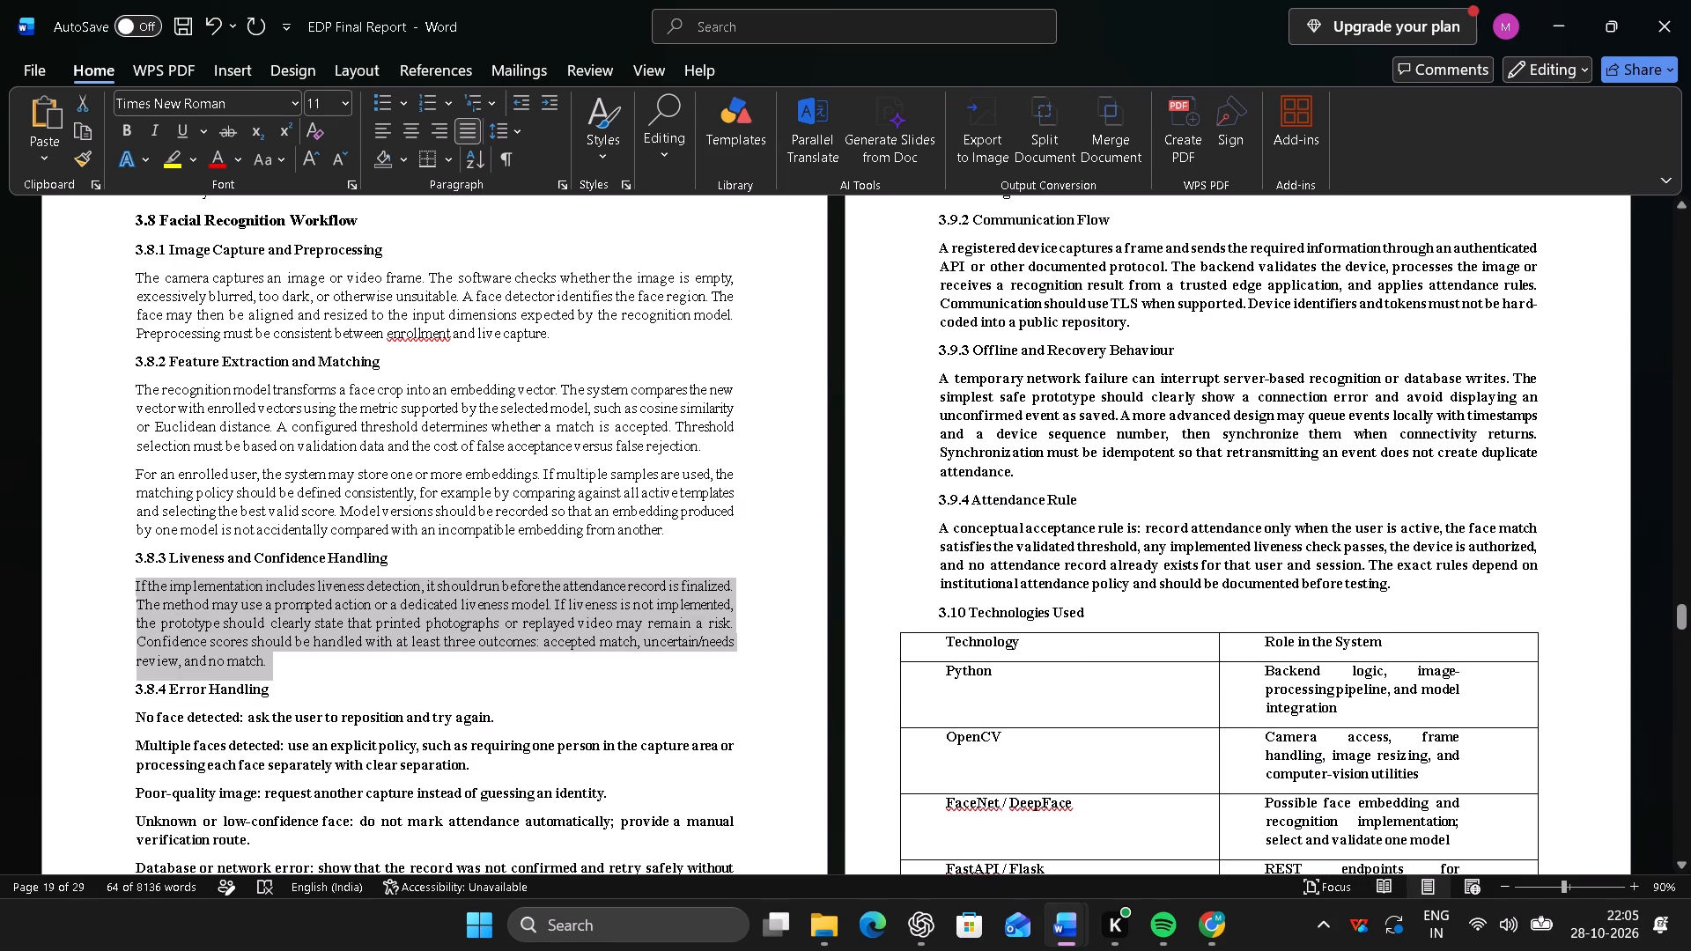
# Remove the bold formatting from all the error-case lines under 3.8.4 Error Handling.
pyautogui.moveTo(132, 722); pyautogui.dragTo(246, 608)
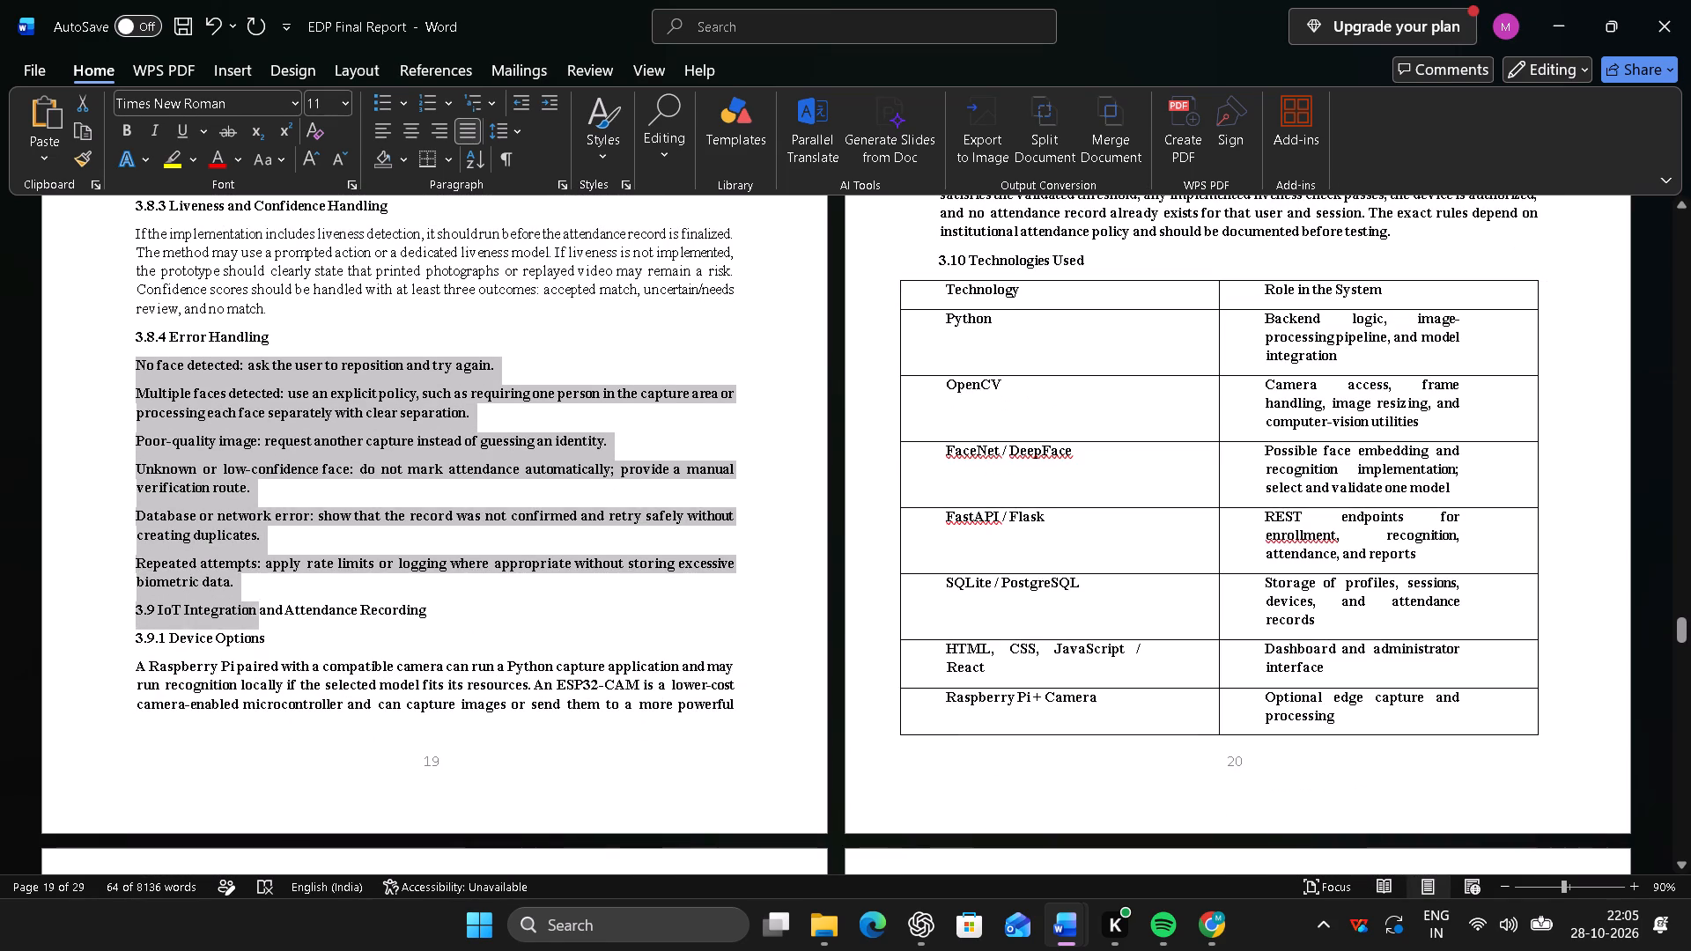
pyautogui.moveTo(246, 608); pyautogui.dragTo(255, 581)
pyautogui.click(275, 540)
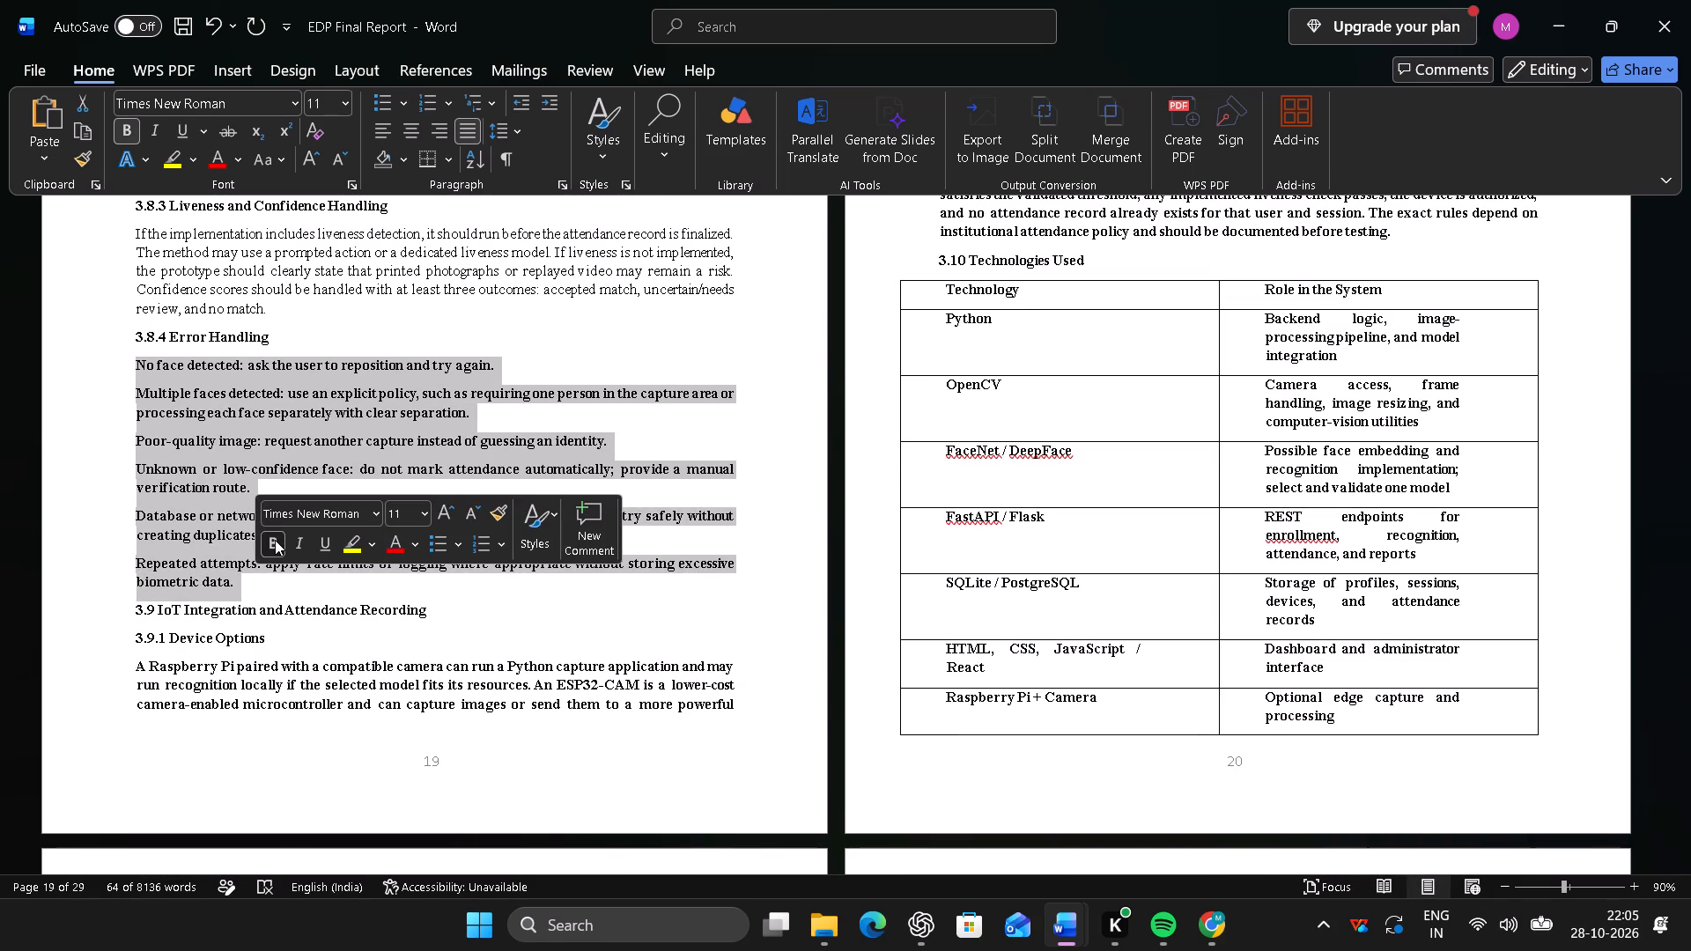
# Remove the bold formatting from the 3.9.1 Device Options paragraph, including its continuation on the following page.
pyautogui.moveTo(133, 667); pyautogui.dragTo(971, 381)
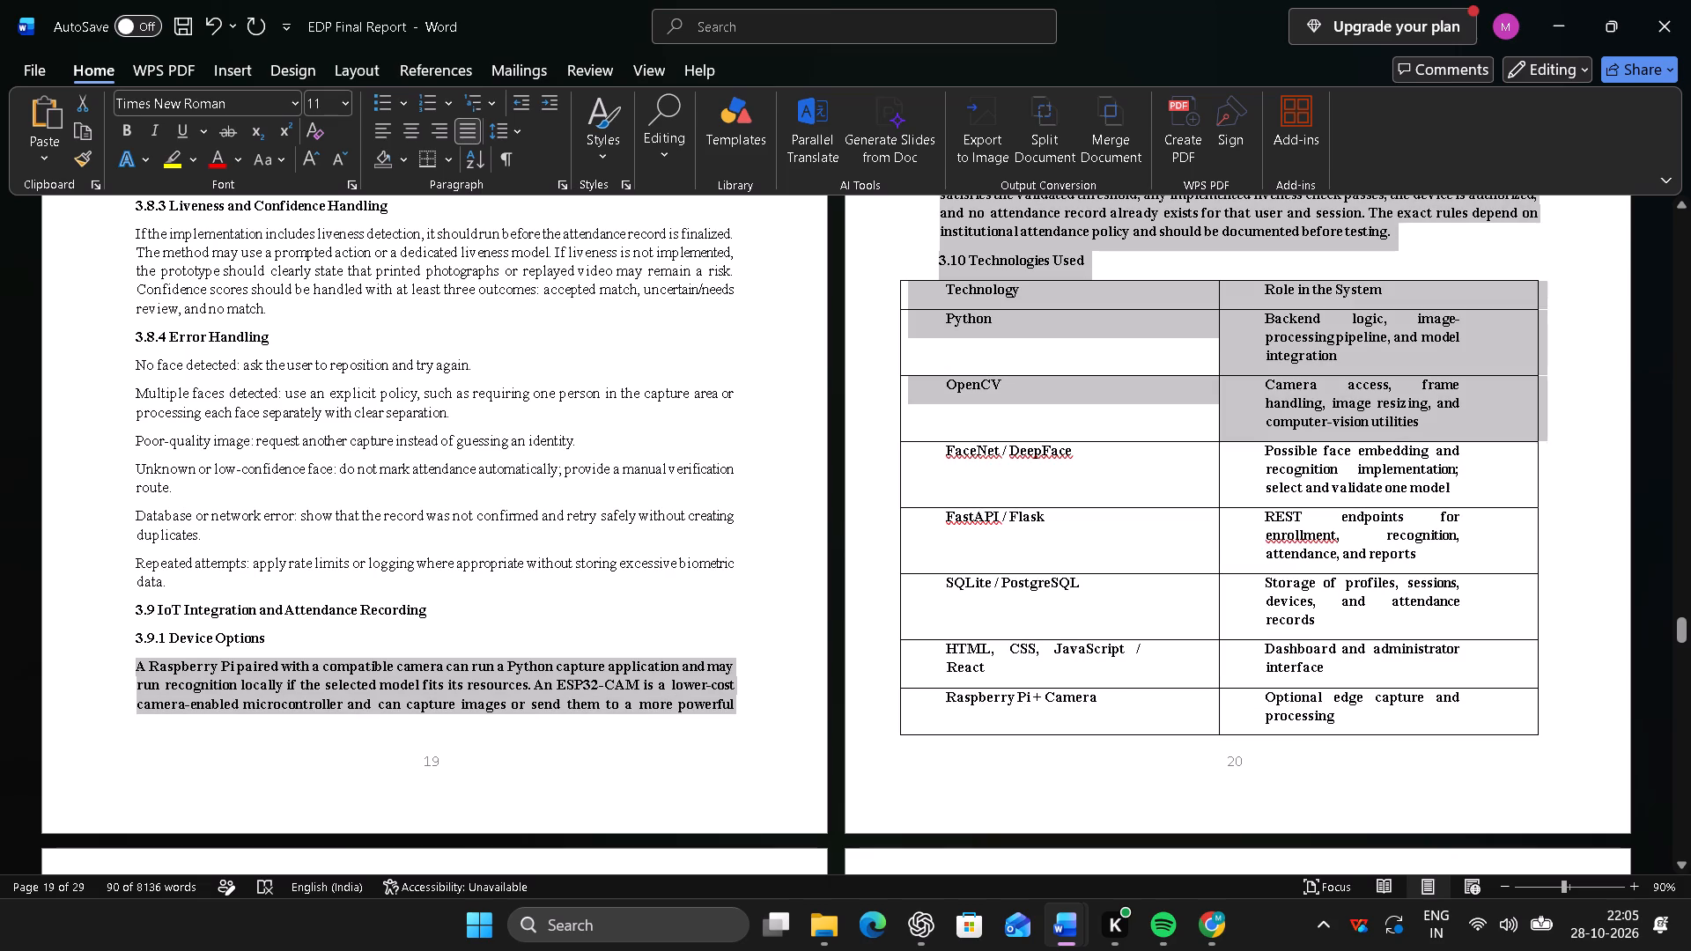
pyautogui.moveTo(971, 381); pyautogui.dragTo(950, 136)
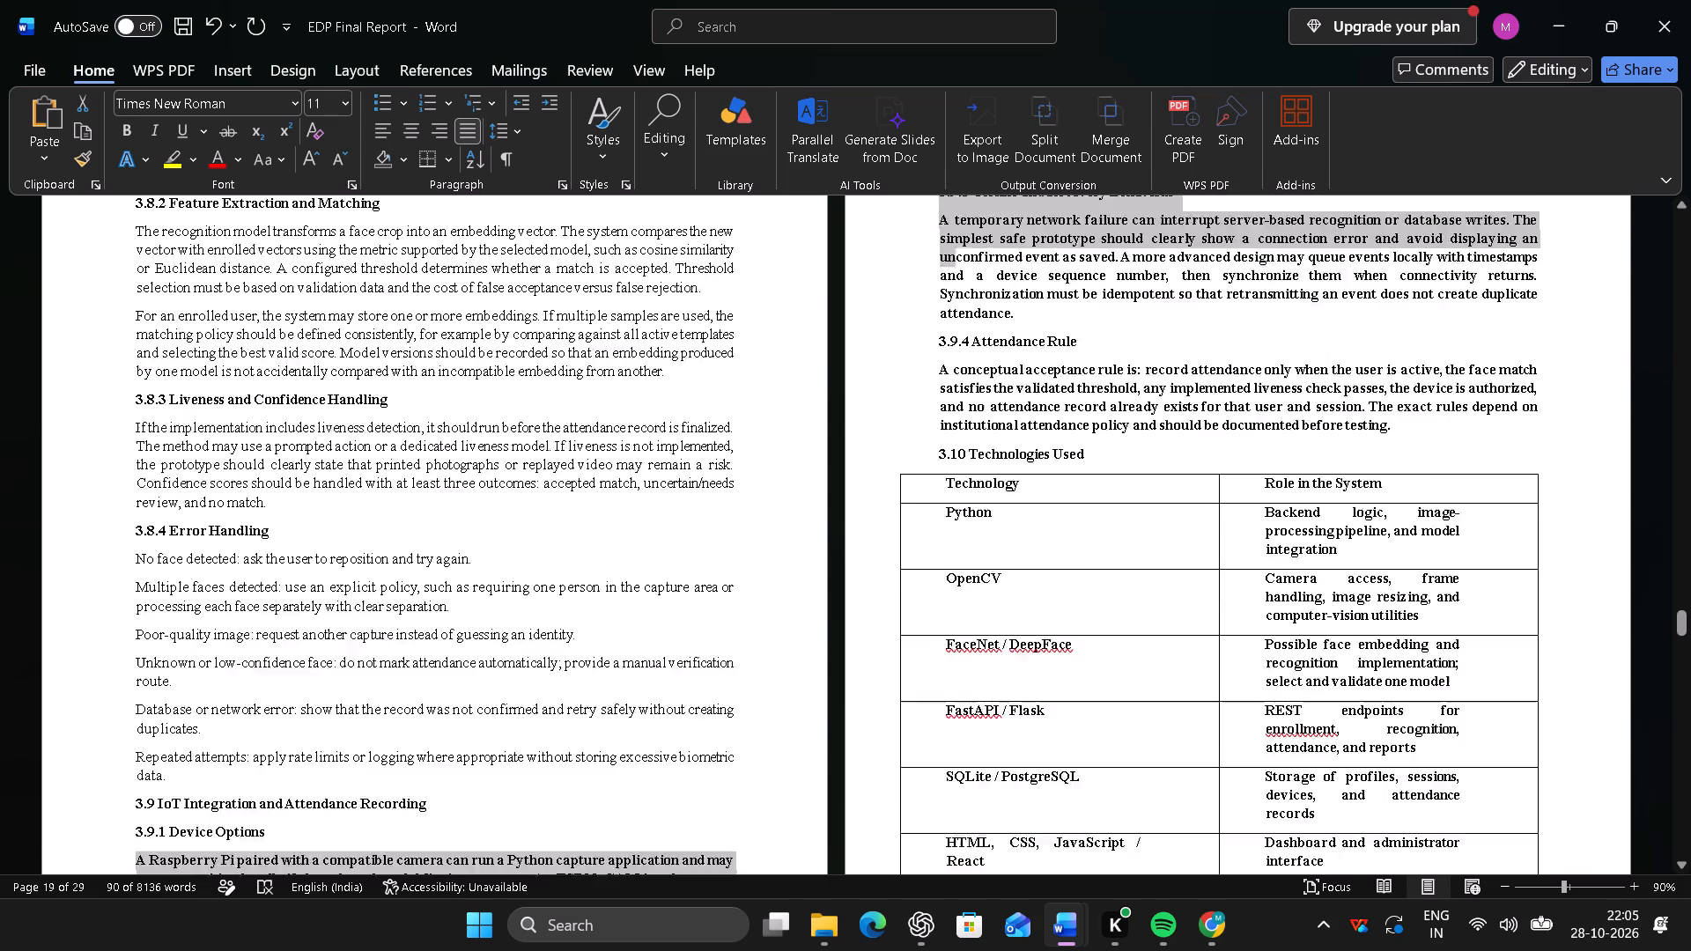
pyautogui.moveTo(950, 136); pyautogui.dragTo(1136, 552)
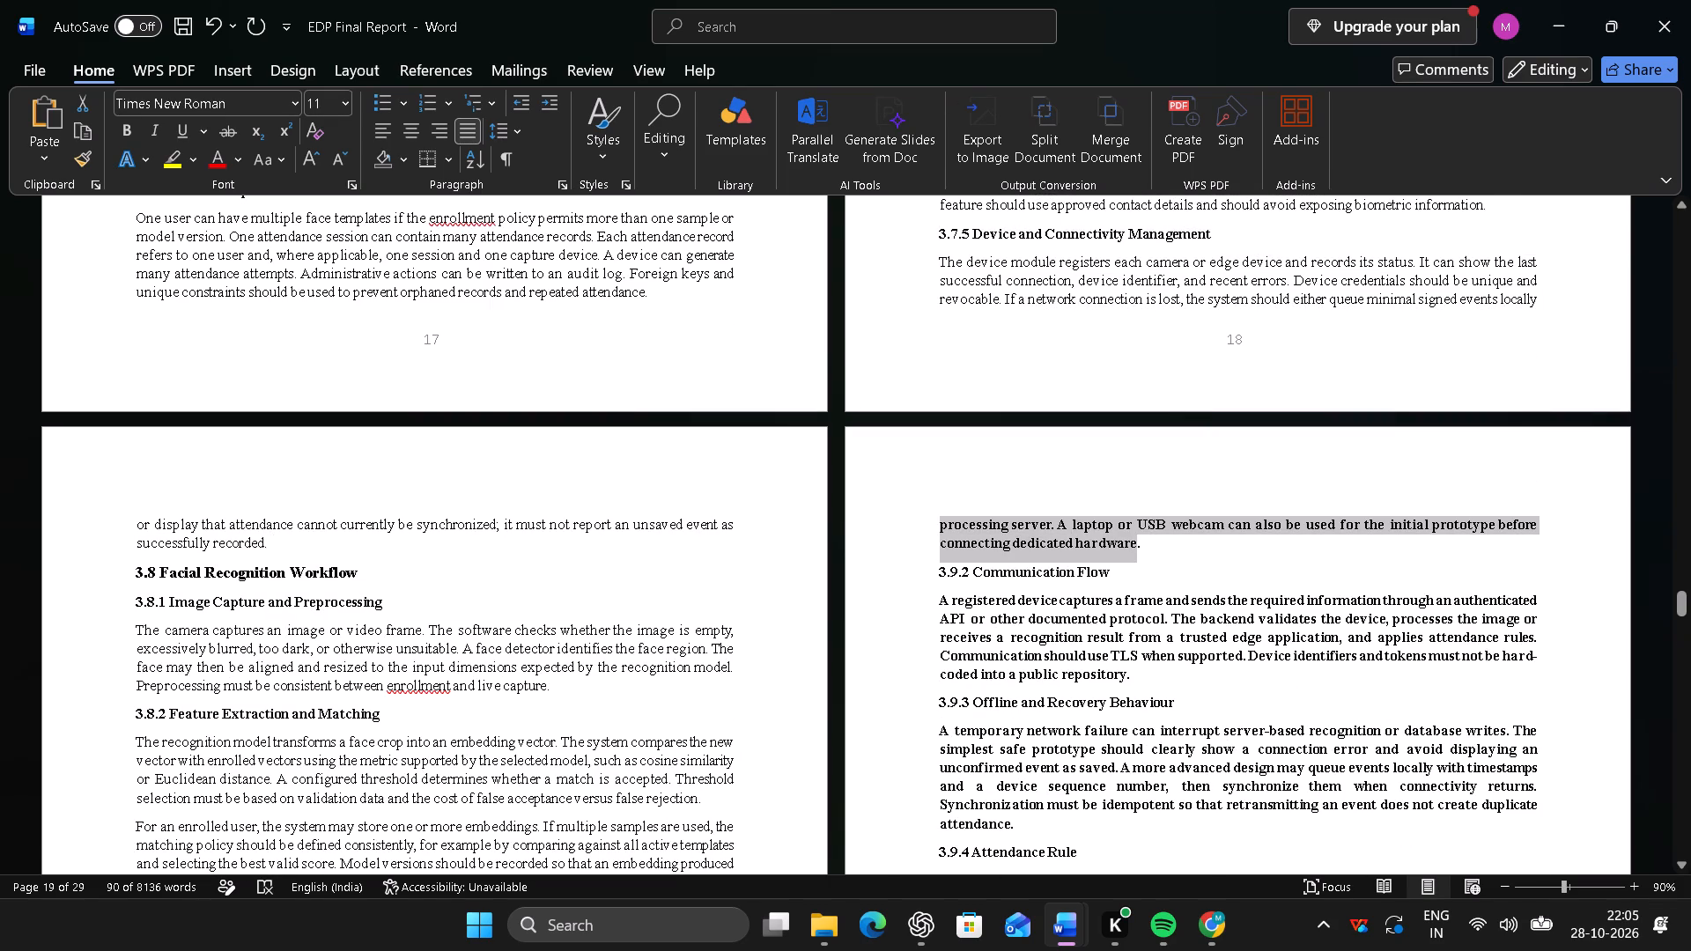
pyautogui.moveTo(1136, 552); pyautogui.dragTo(1142, 548)
pyautogui.click(1159, 509)
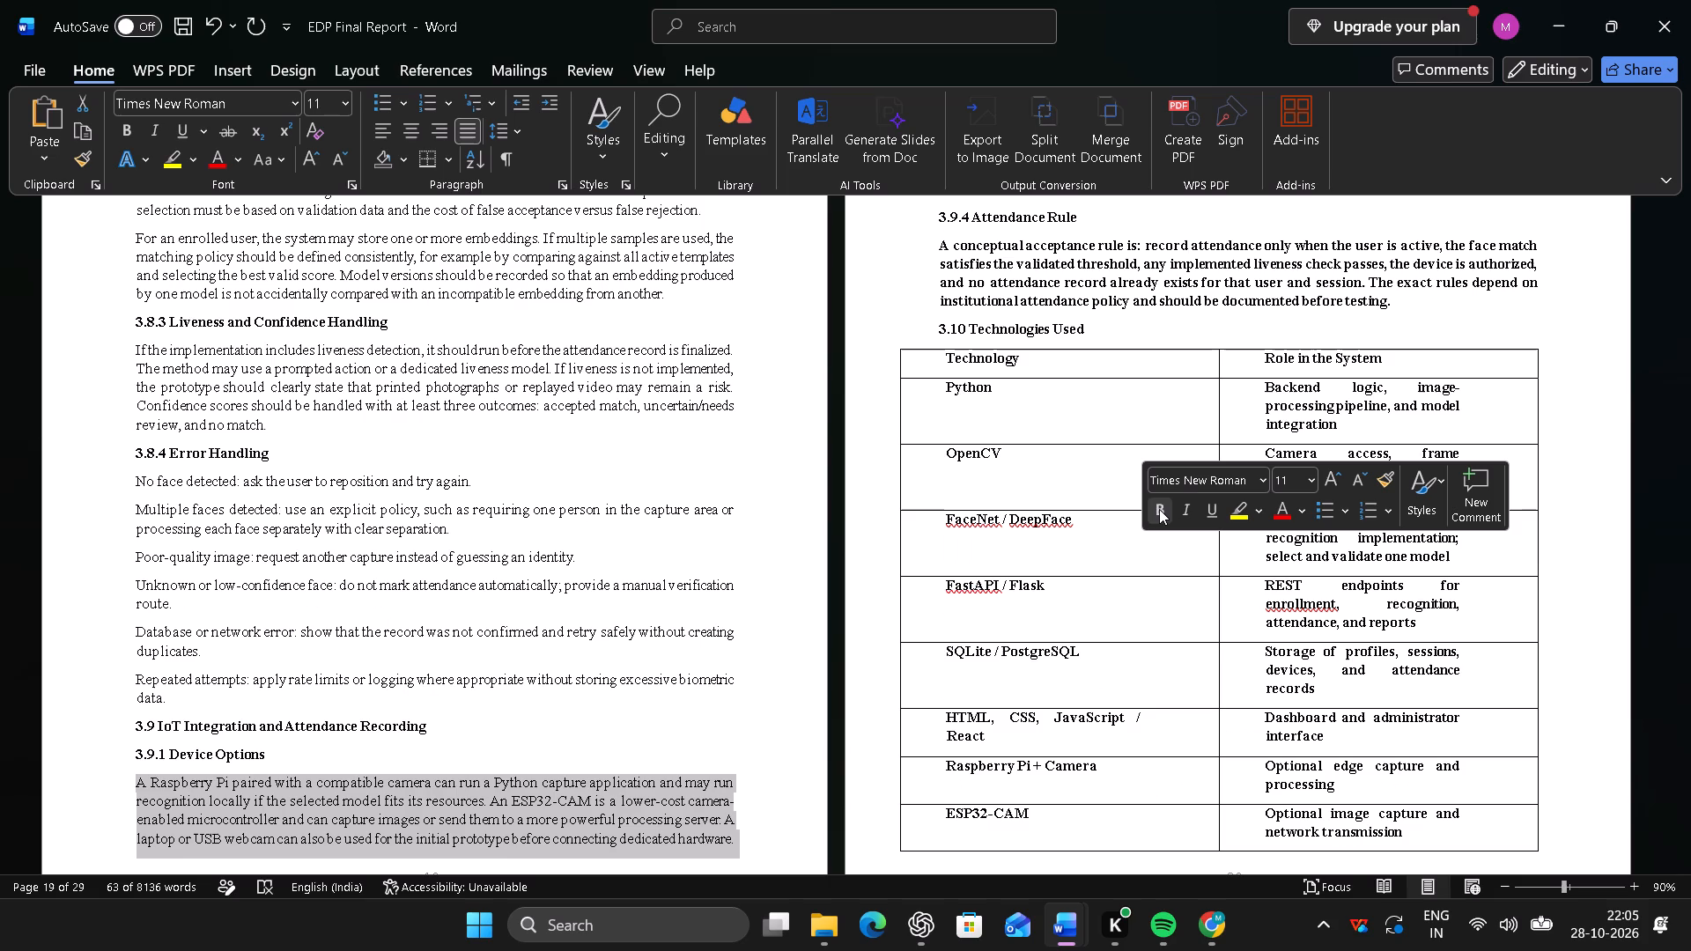
# Remove the bold formatting from the body paragraph under 3.9.2 Communication Flow.
pyautogui.scroll(3, 1158, 465)
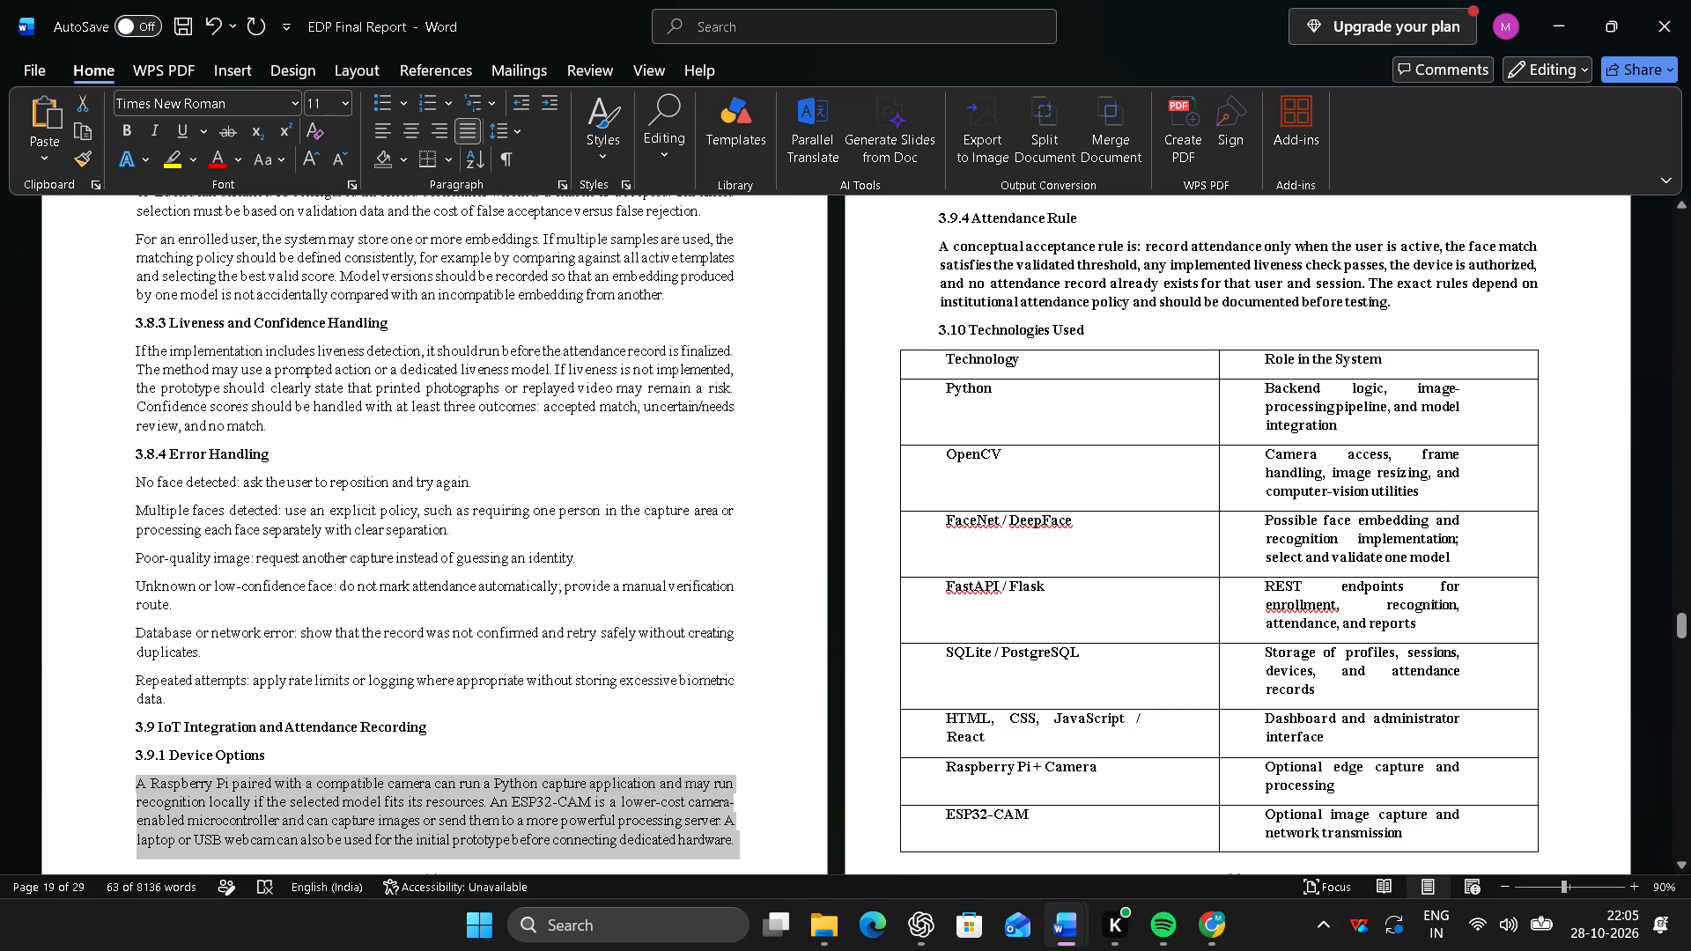
pyautogui.scroll(4, 1158, 465)
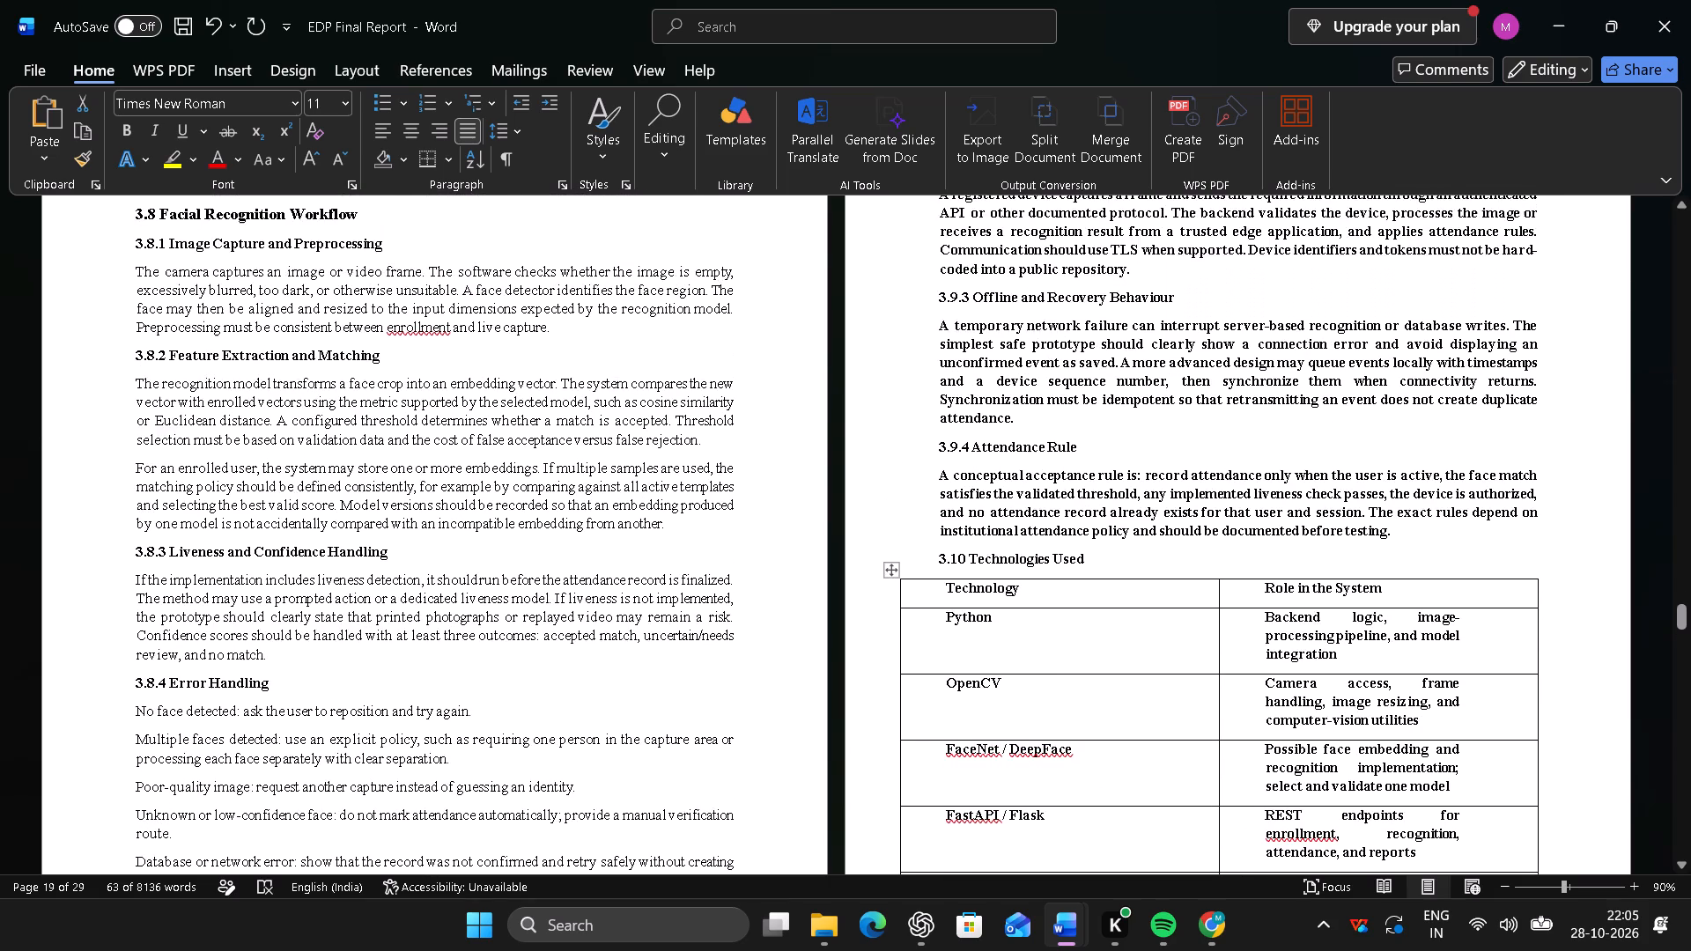
pyautogui.scroll(1, 1158, 465)
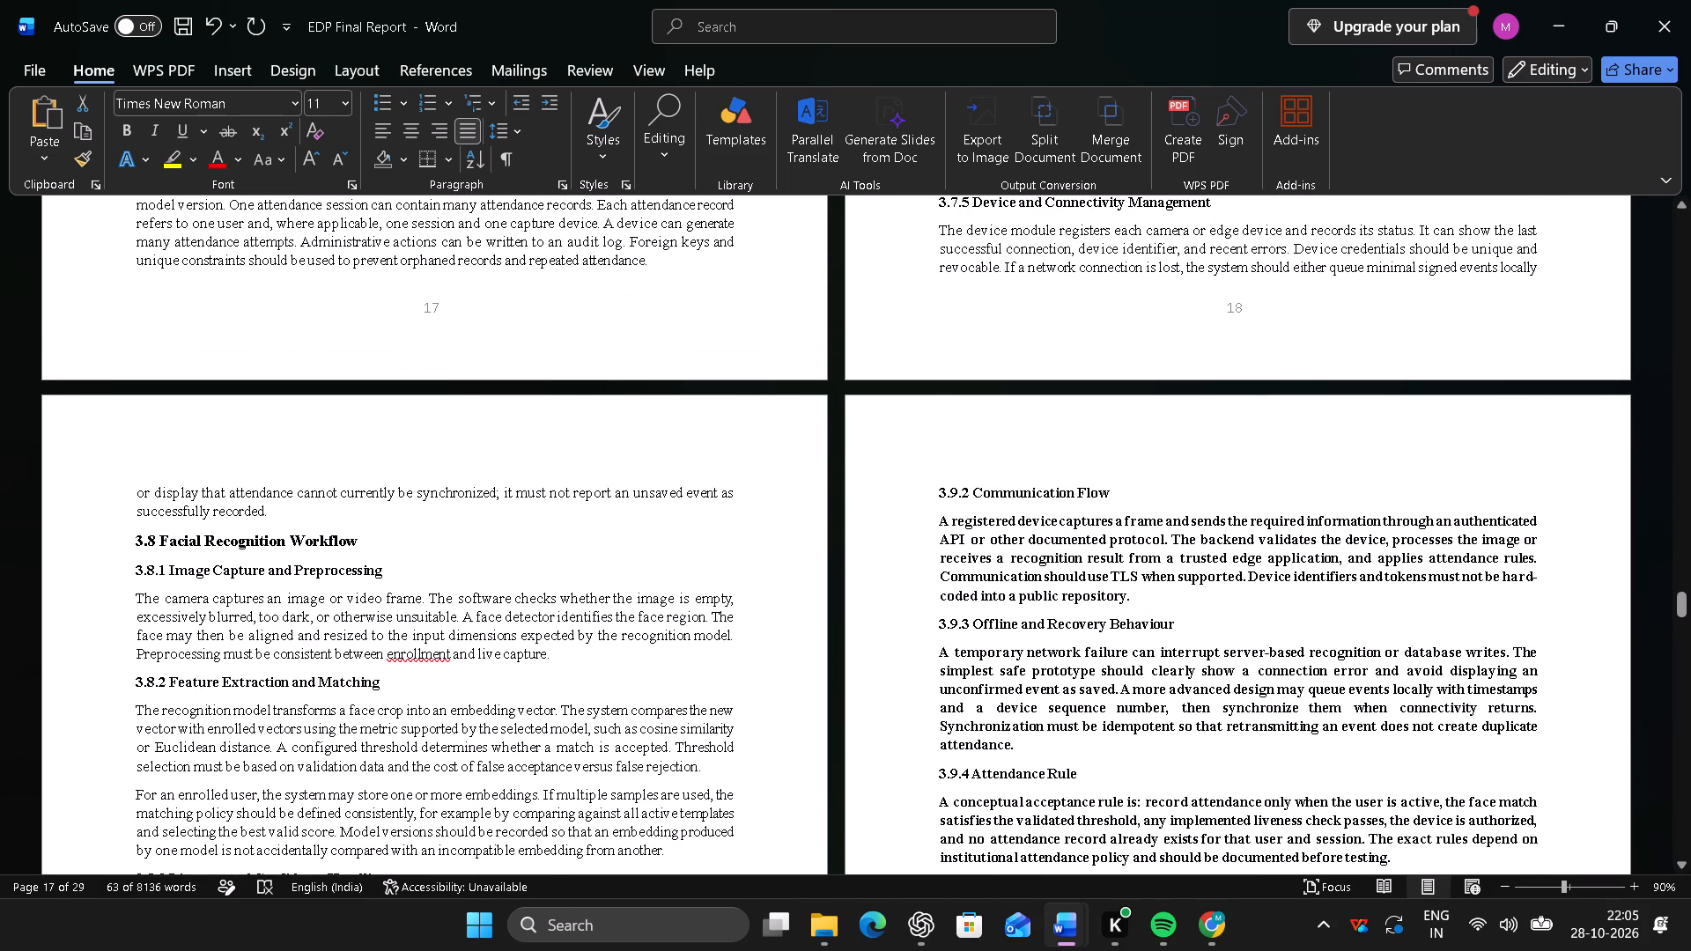
pyautogui.moveTo(939, 512); pyautogui.dragTo(1182, 571)
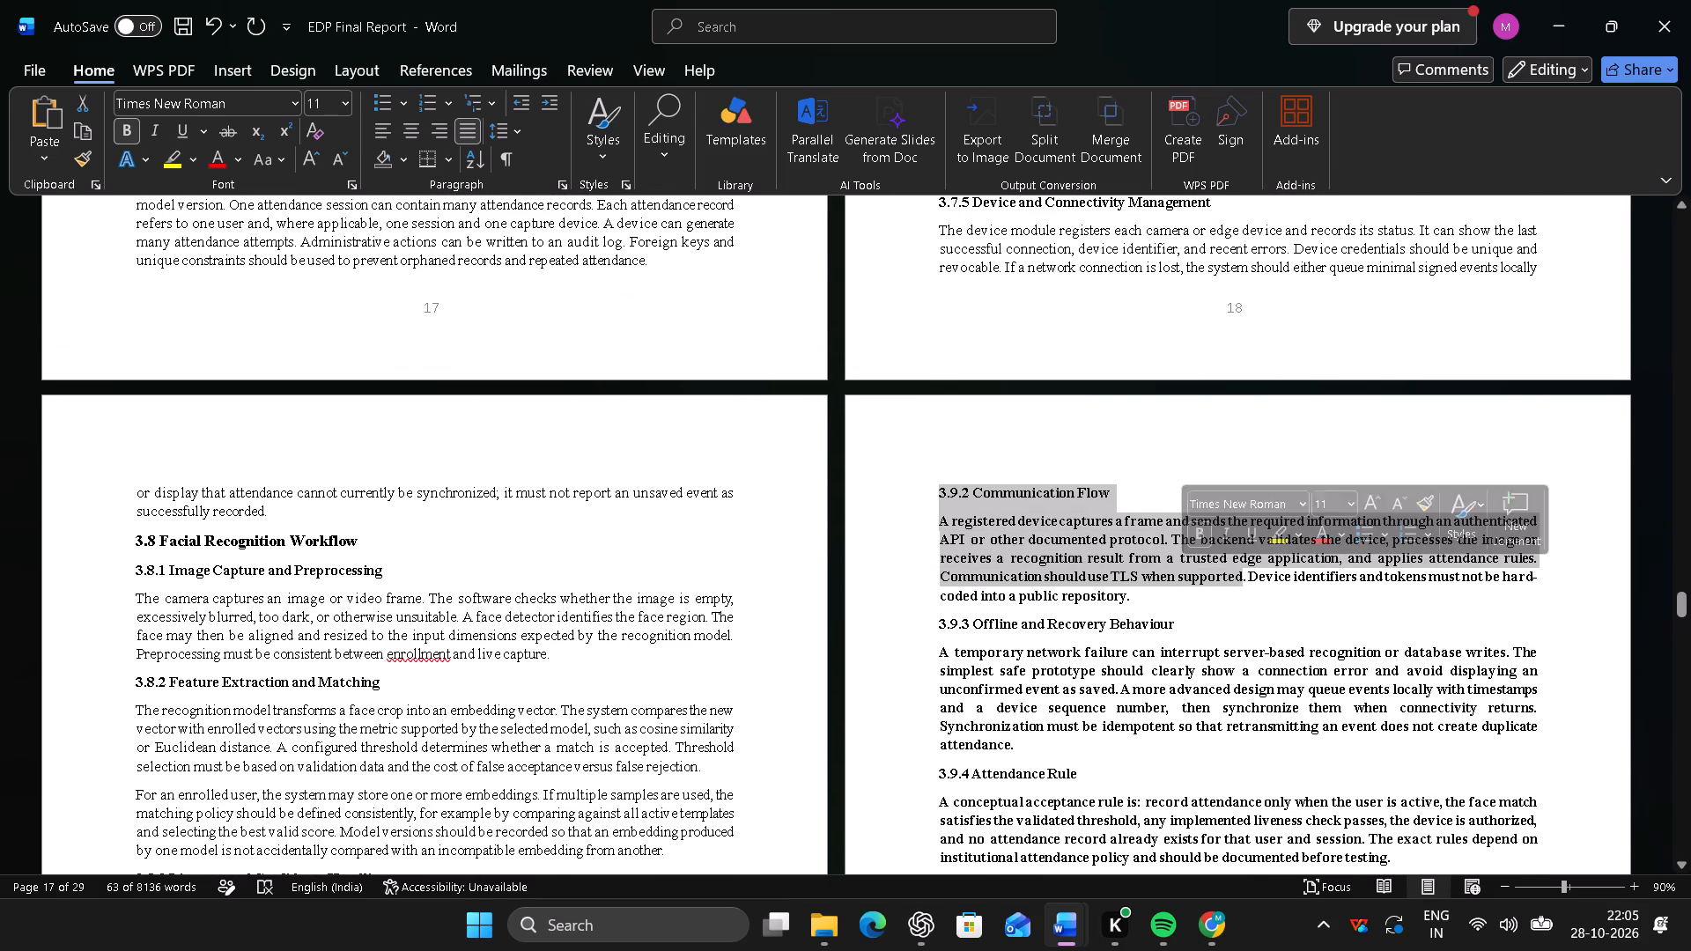
pyautogui.moveTo(1132, 599); pyautogui.dragTo(1019, 556)
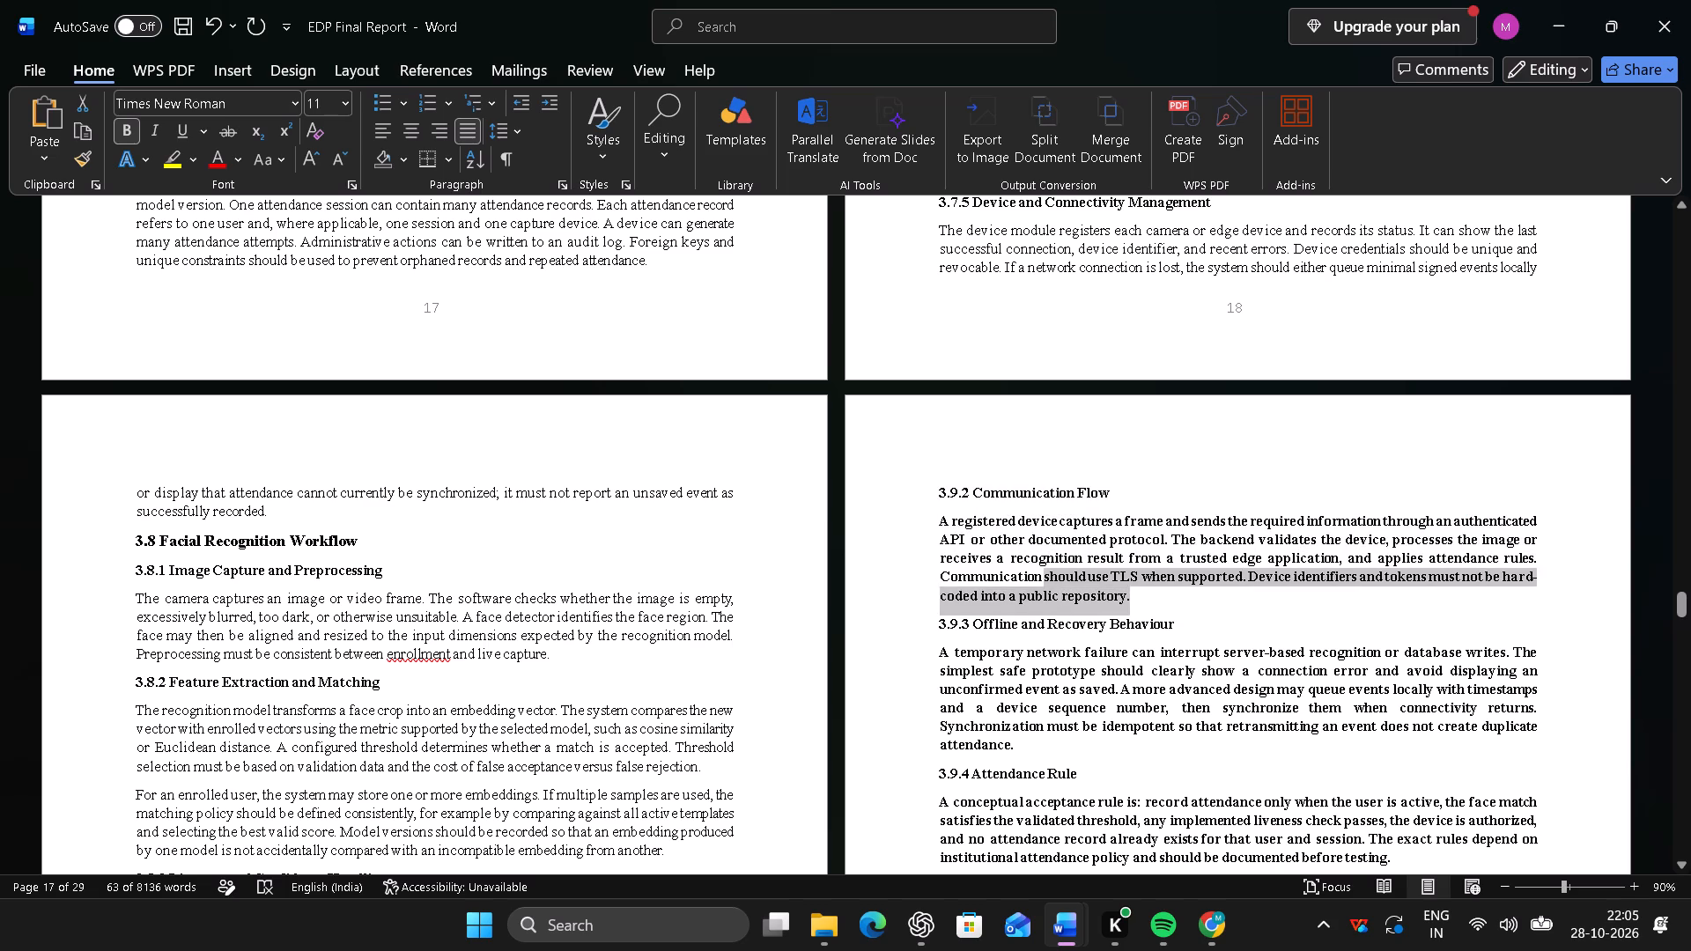
pyautogui.moveTo(1019, 556); pyautogui.dragTo(940, 518)
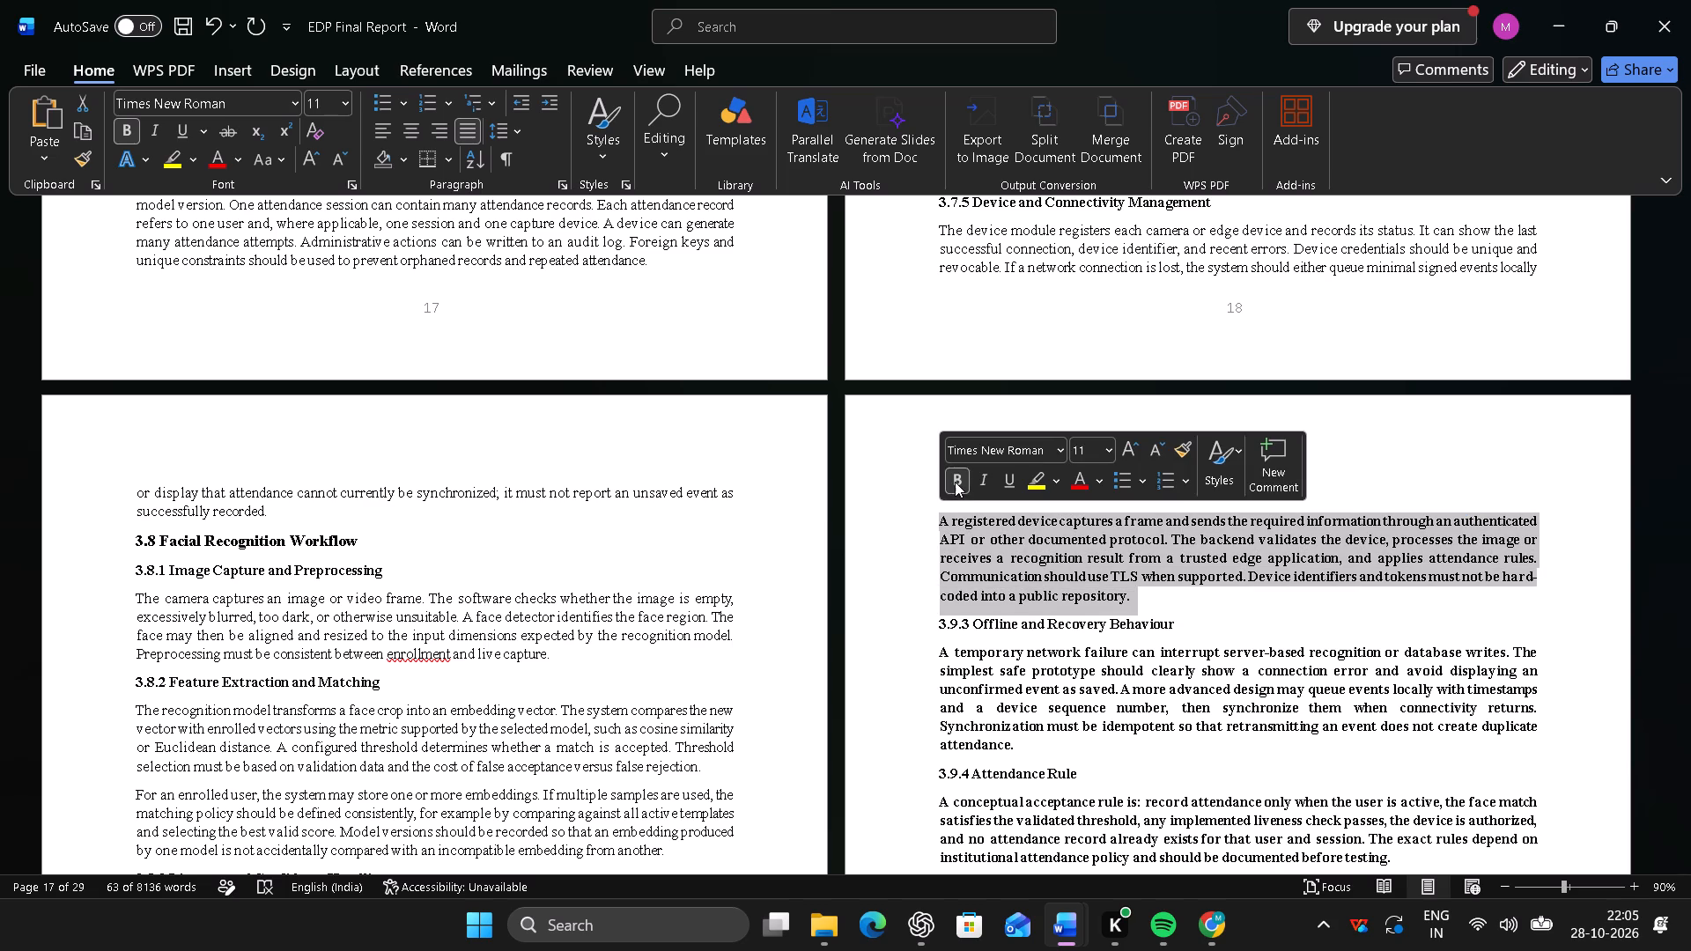
pyautogui.click(955, 482)
# Remove the bold formatting from the body paragraphs under 3.9.3 Offline and Recovery Behaviour and 3.9.4 Attendance Rule.
pyautogui.scroll(-1, 964, 624)
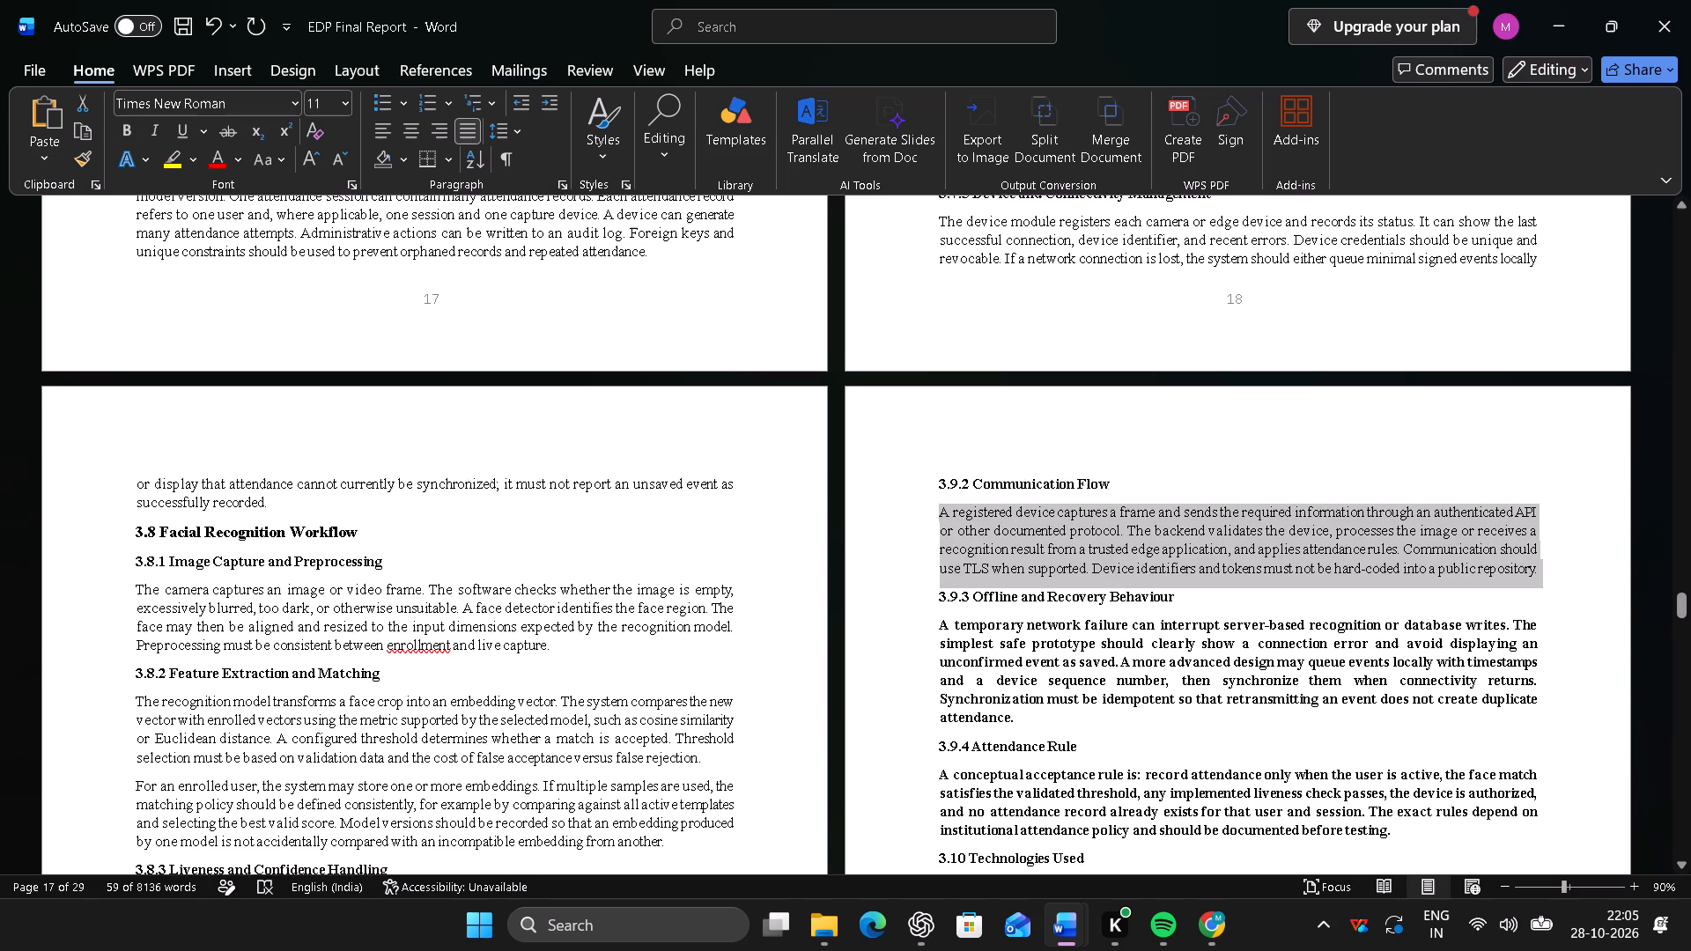
pyautogui.scroll(-1, 964, 624)
pyautogui.moveTo(932, 549); pyautogui.dragTo(1018, 638)
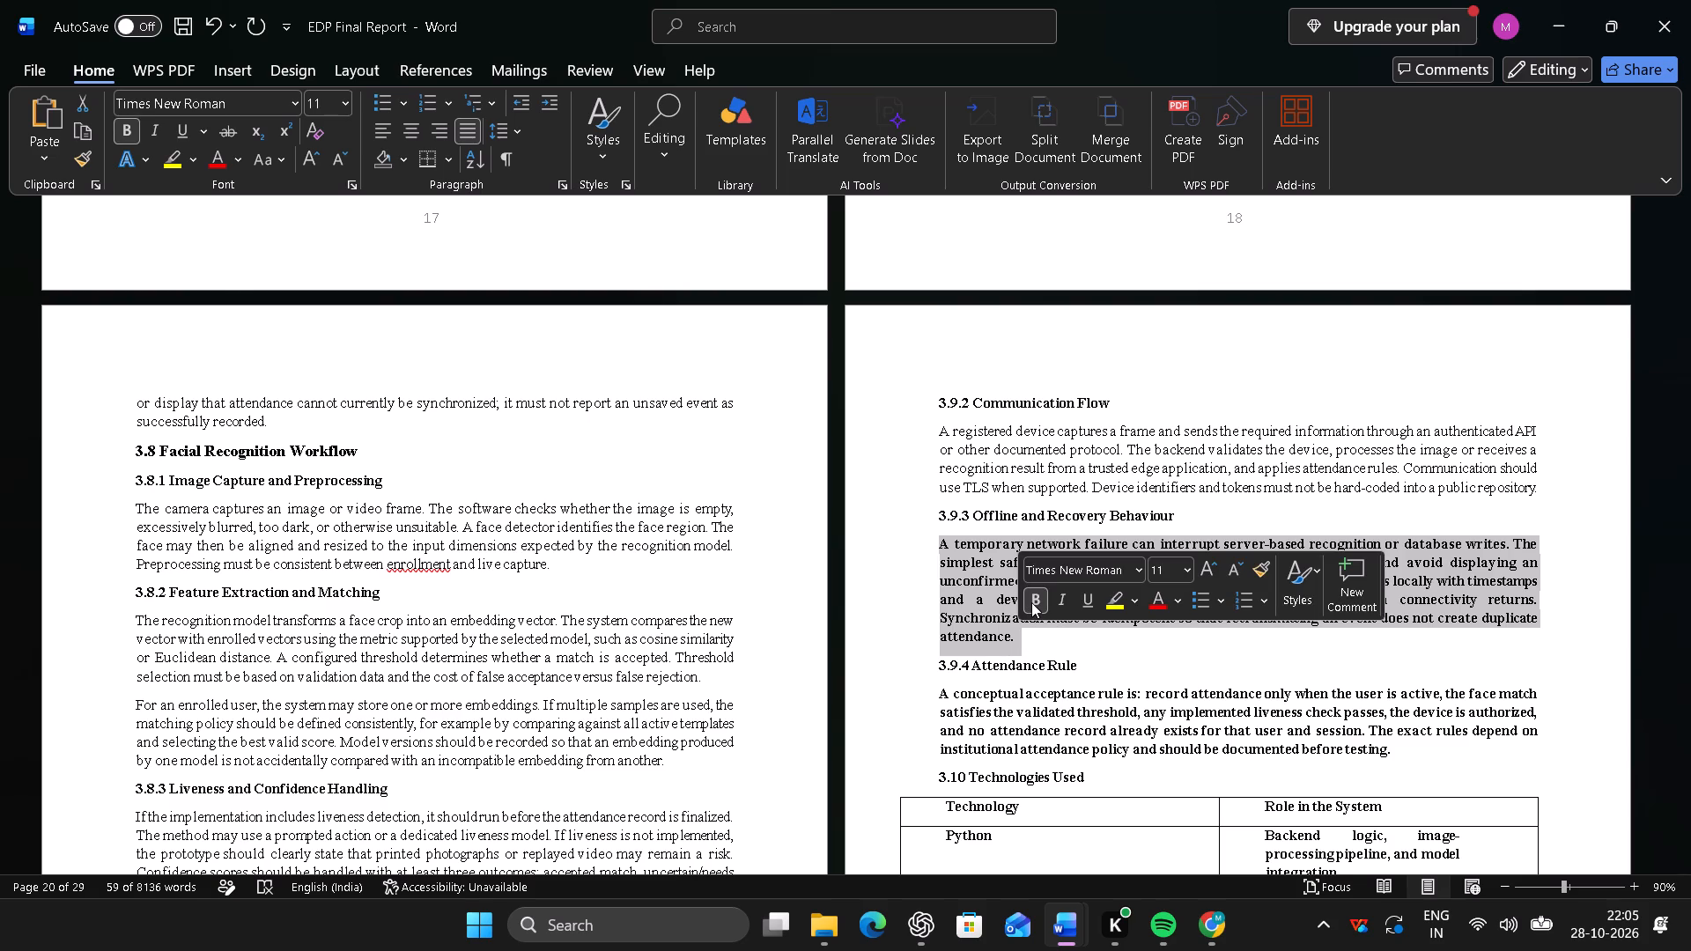
pyautogui.click(1031, 602)
pyautogui.scroll(-1, 1031, 602)
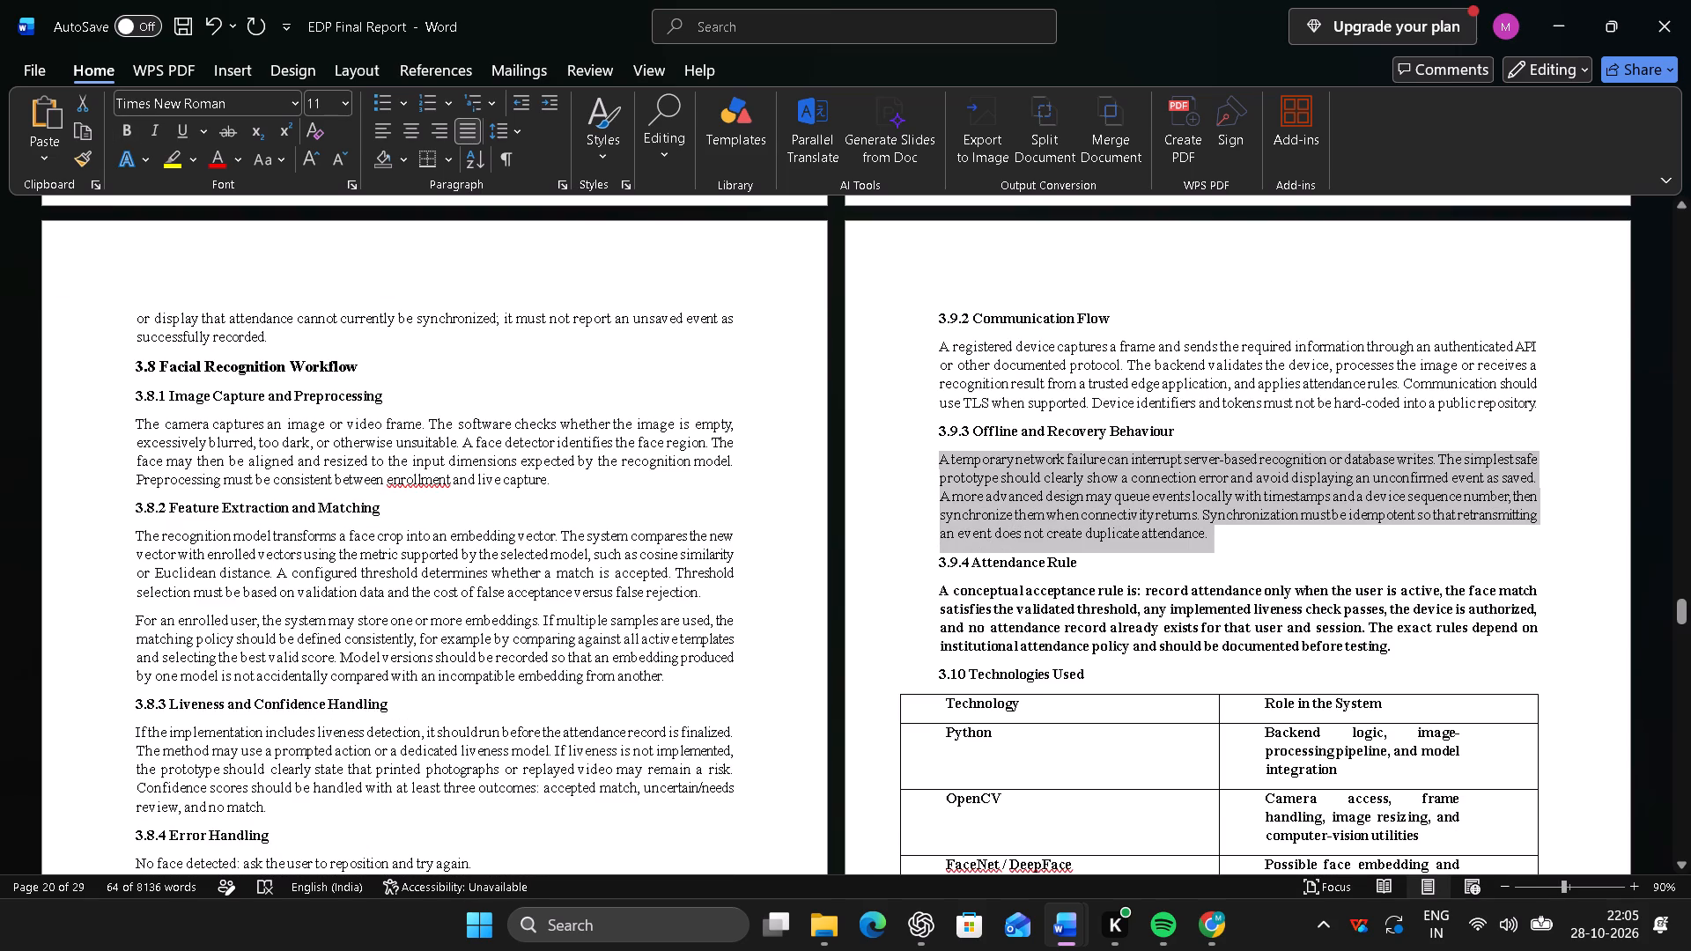
pyautogui.moveTo(942, 591); pyautogui.dragTo(1377, 655)
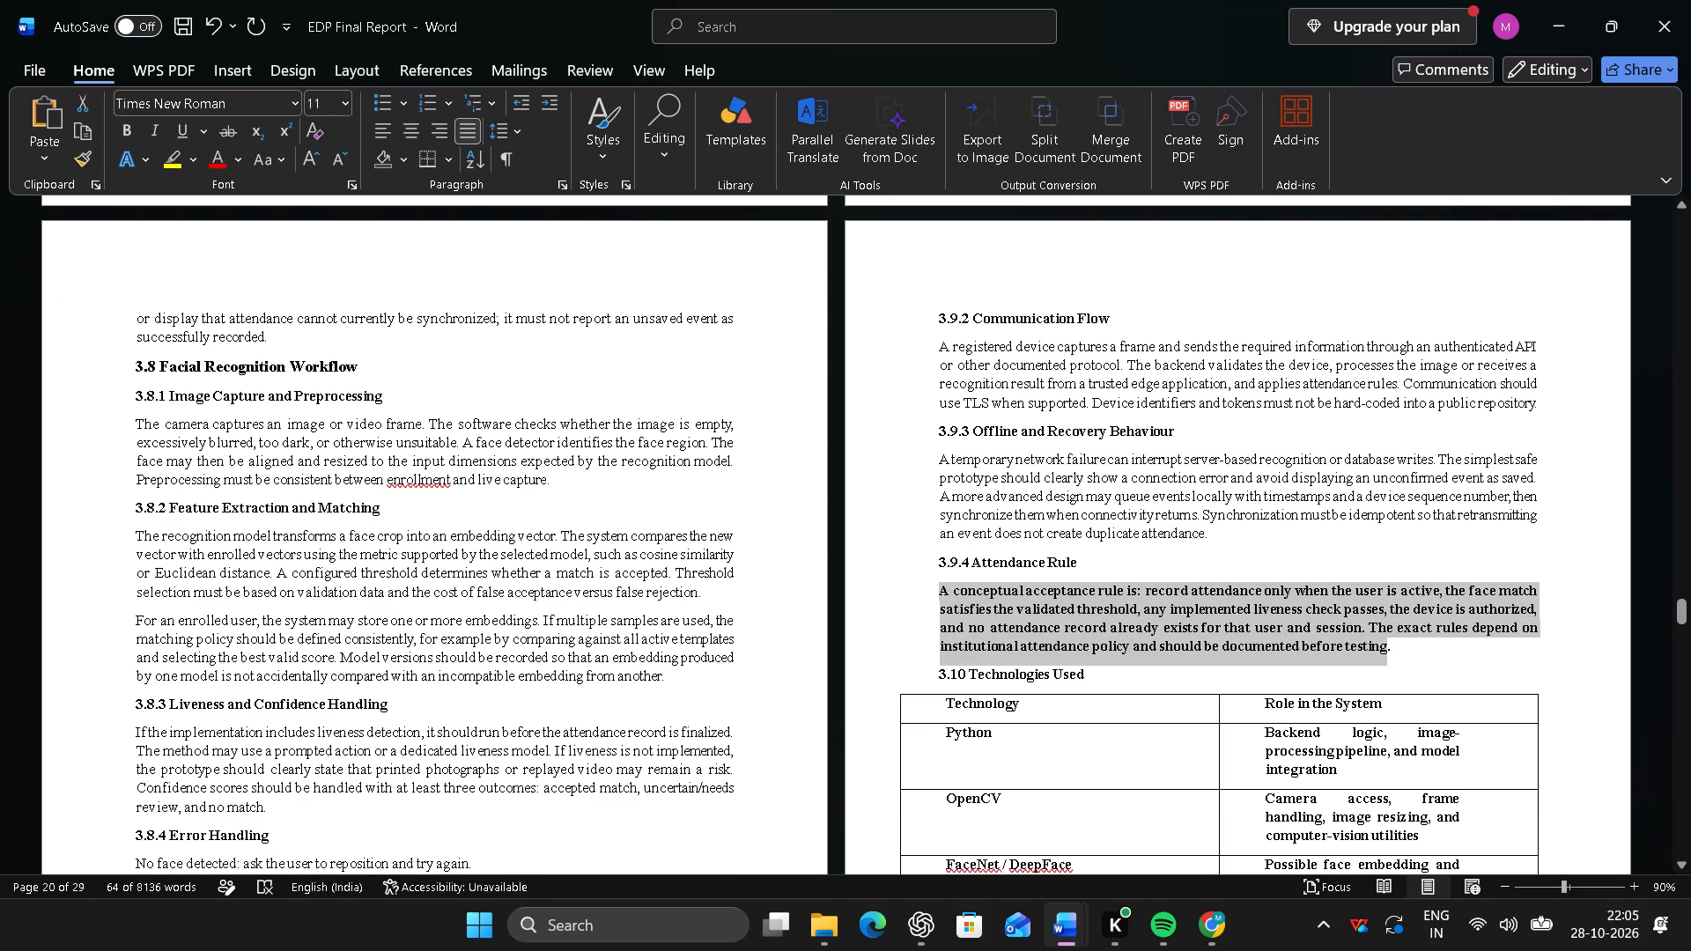
pyautogui.moveTo(1377, 655); pyautogui.dragTo(1389, 641)
pyautogui.click(1337, 600)
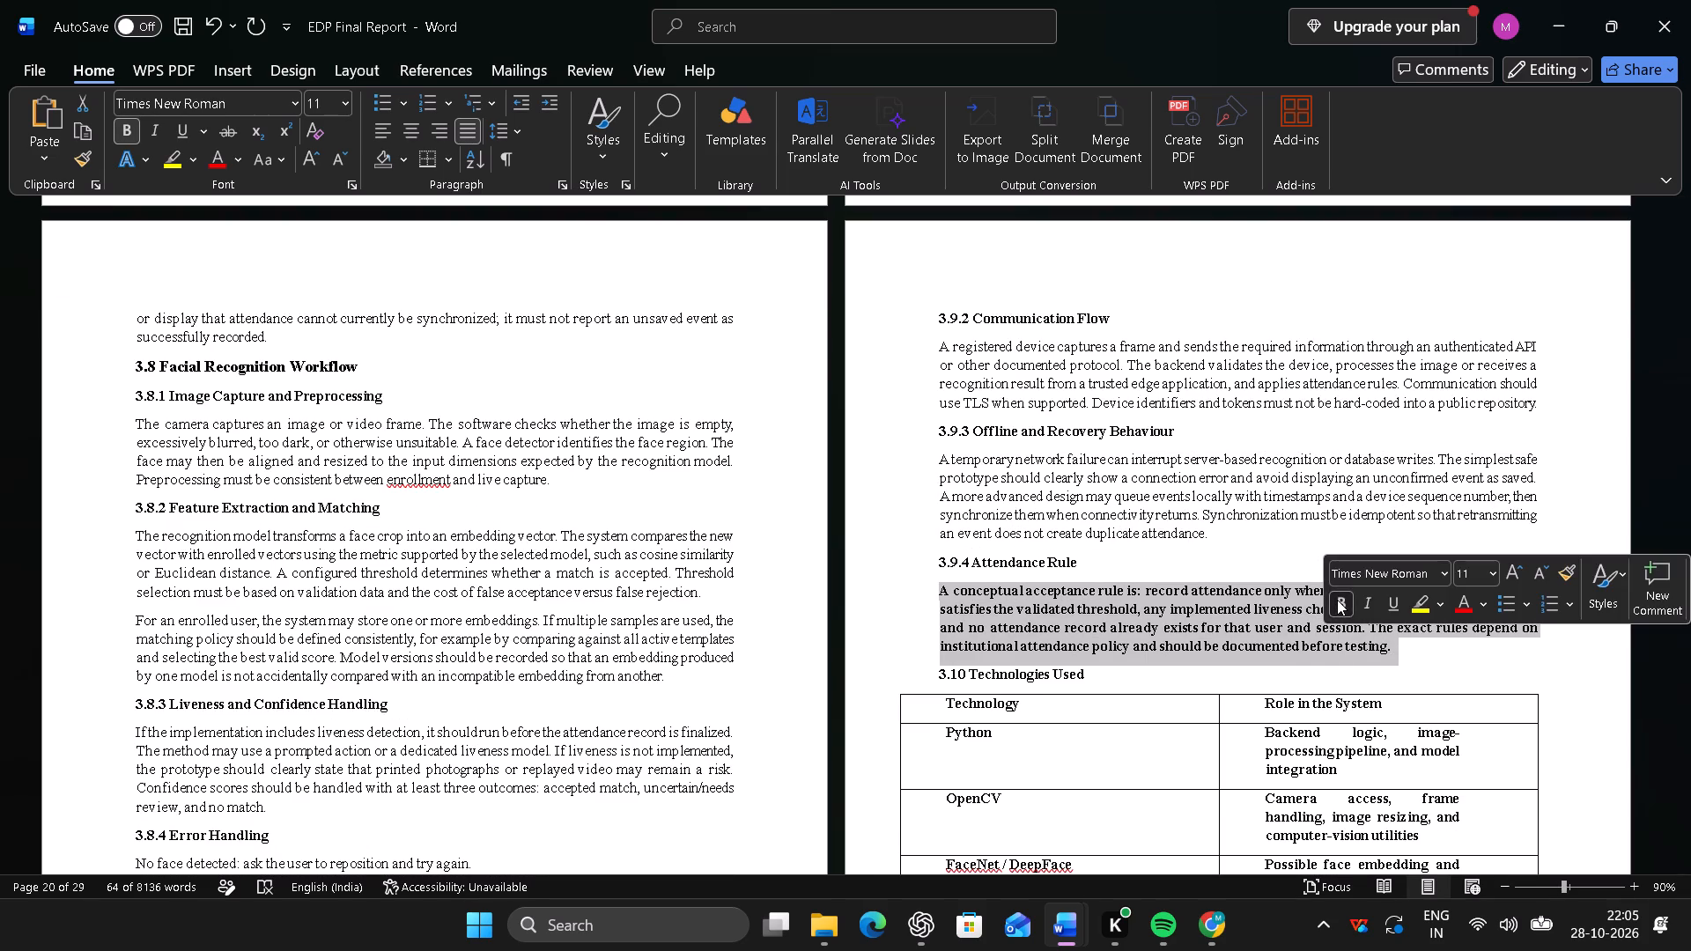
pyautogui.click(1158, 655)
# Remove the bold formatting from the whole 3.10 Technologies Used table and the paragraph that follows it.
pyautogui.scroll(-2, 1158, 655)
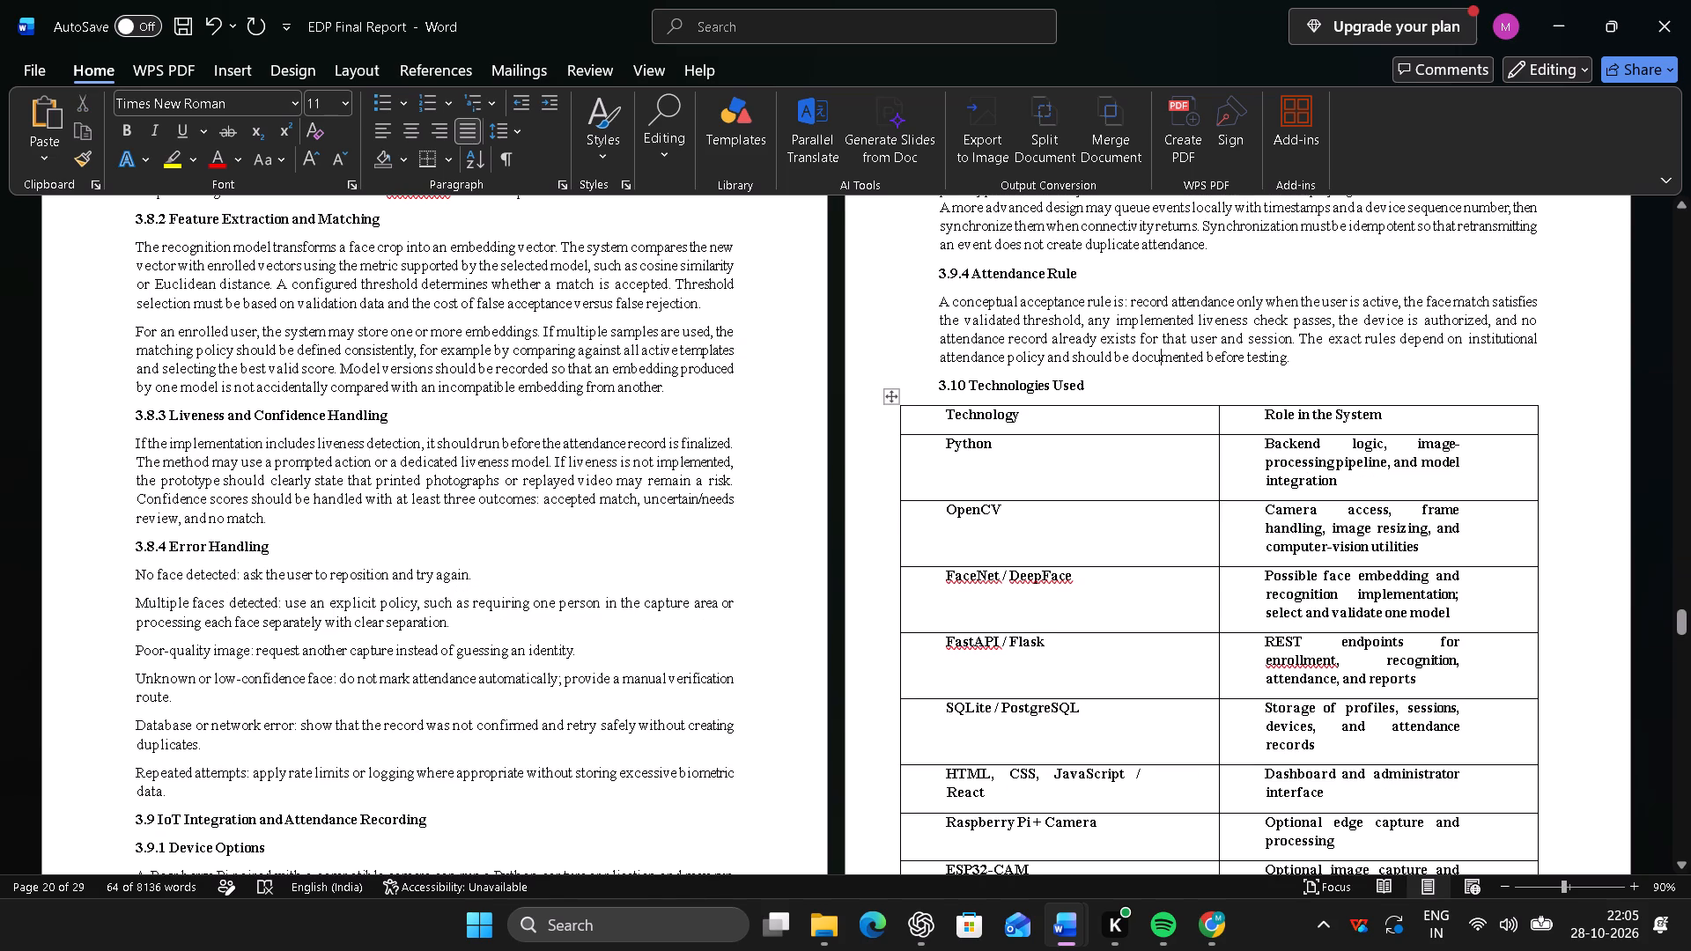
pyautogui.moveTo(944, 414); pyautogui.dragTo(993, 483)
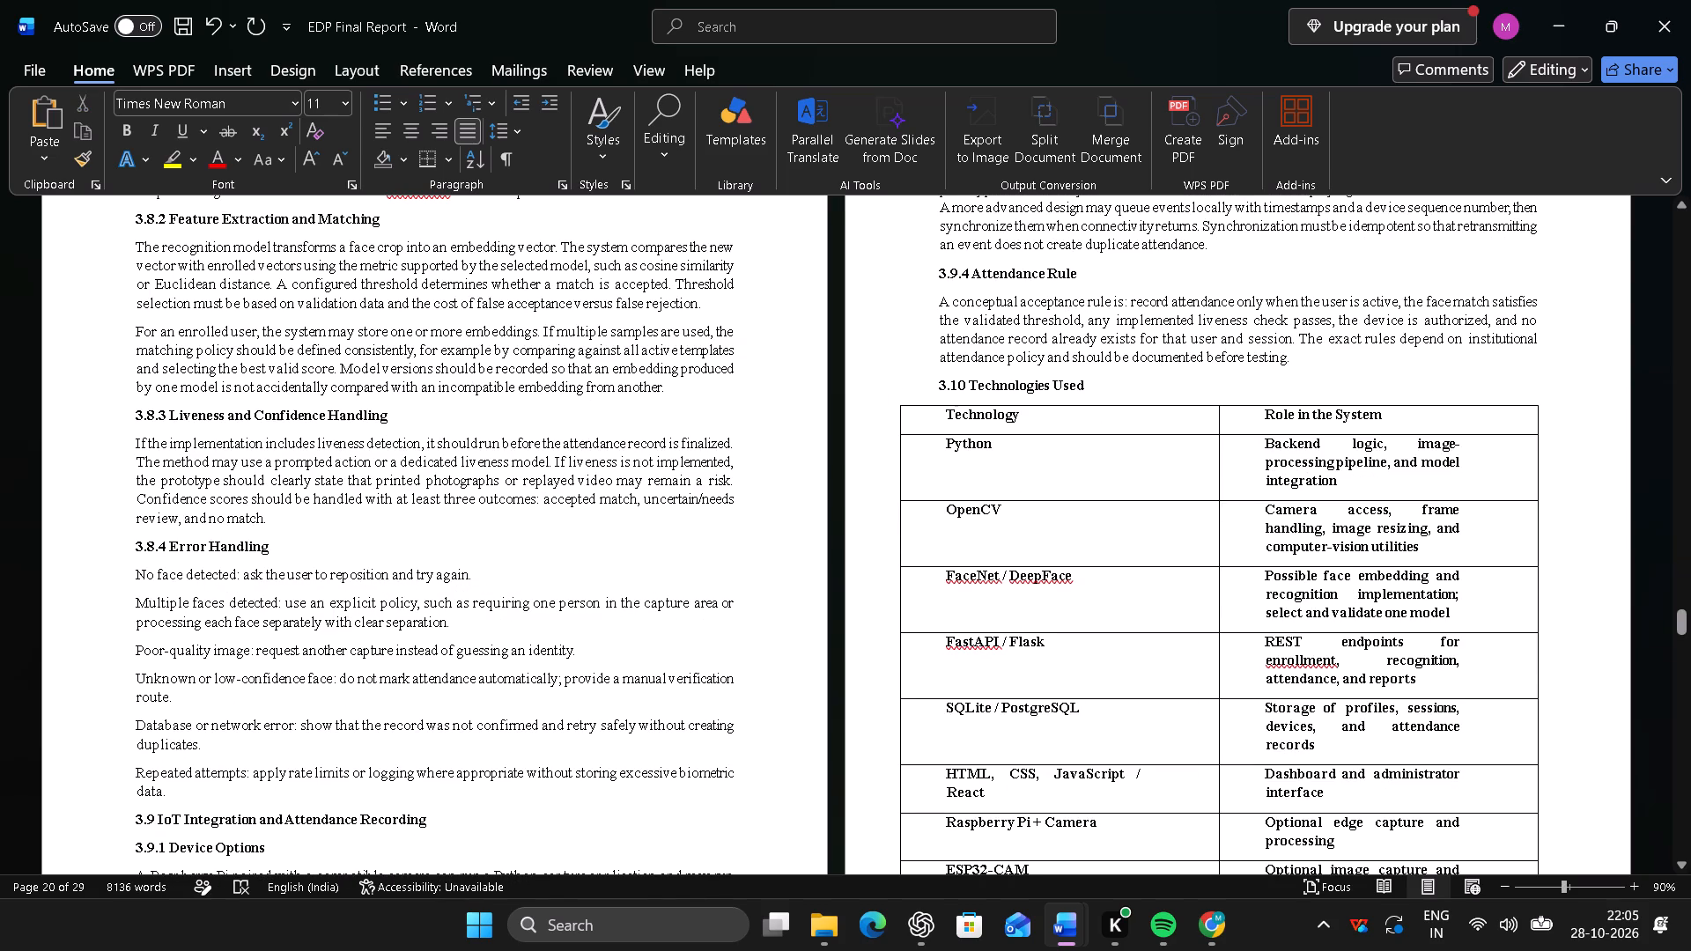
pyautogui.moveTo(993, 483); pyautogui.dragTo(1264, 758)
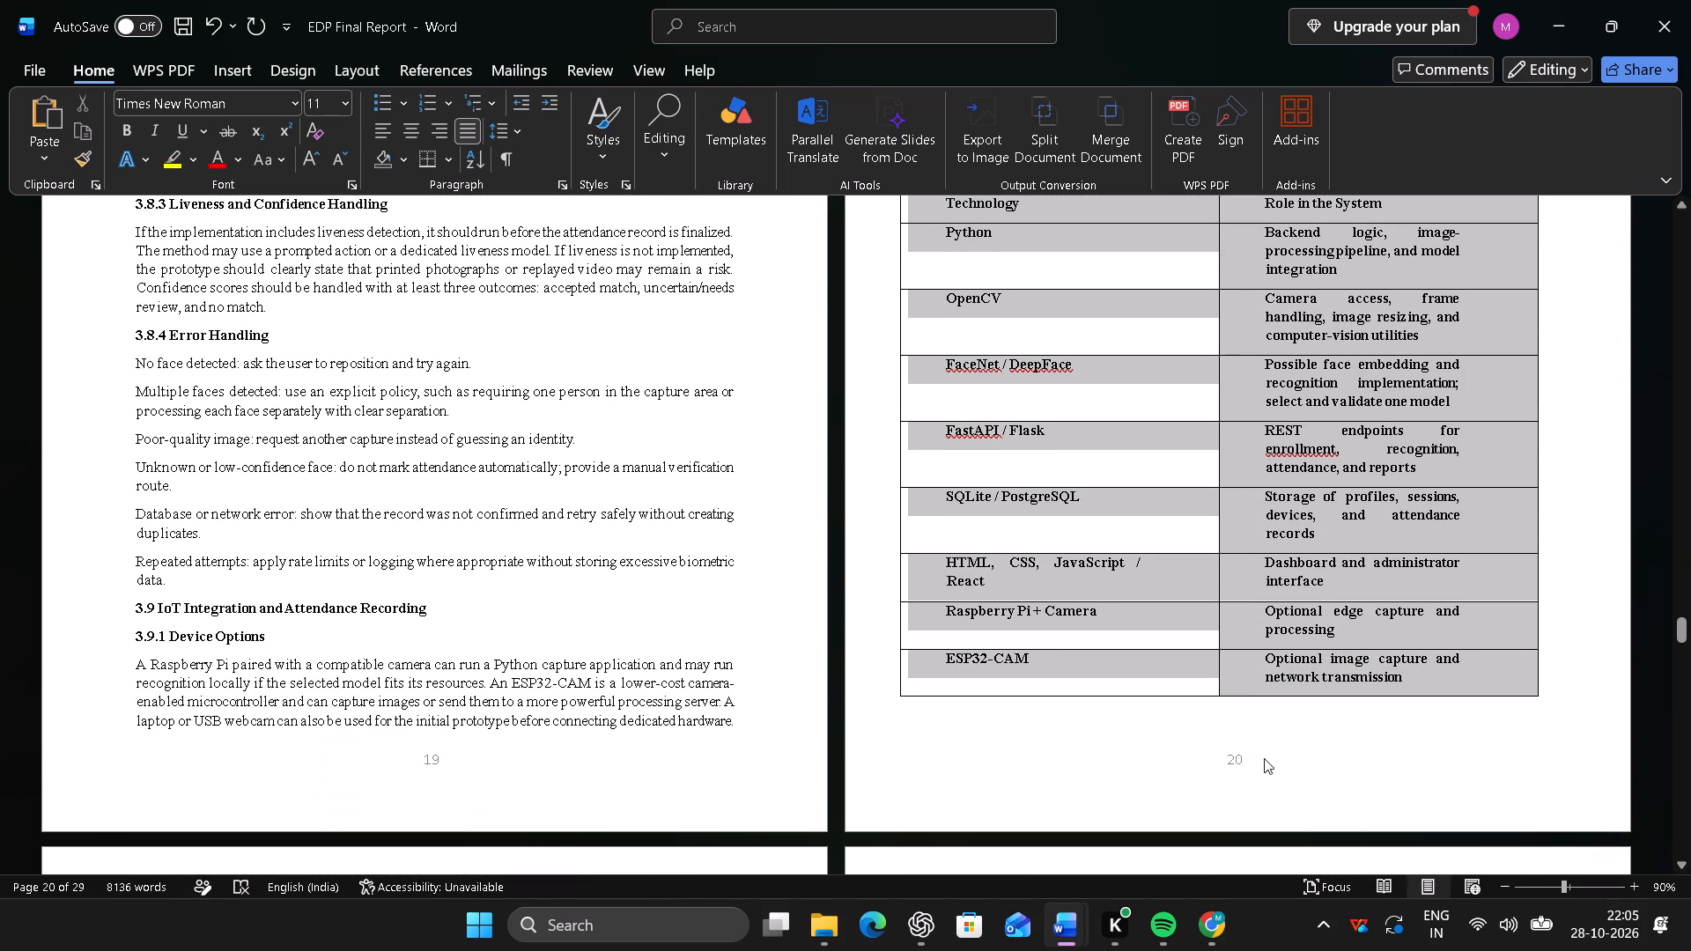
pyautogui.moveTo(1264, 758); pyautogui.dragTo(1272, 771)
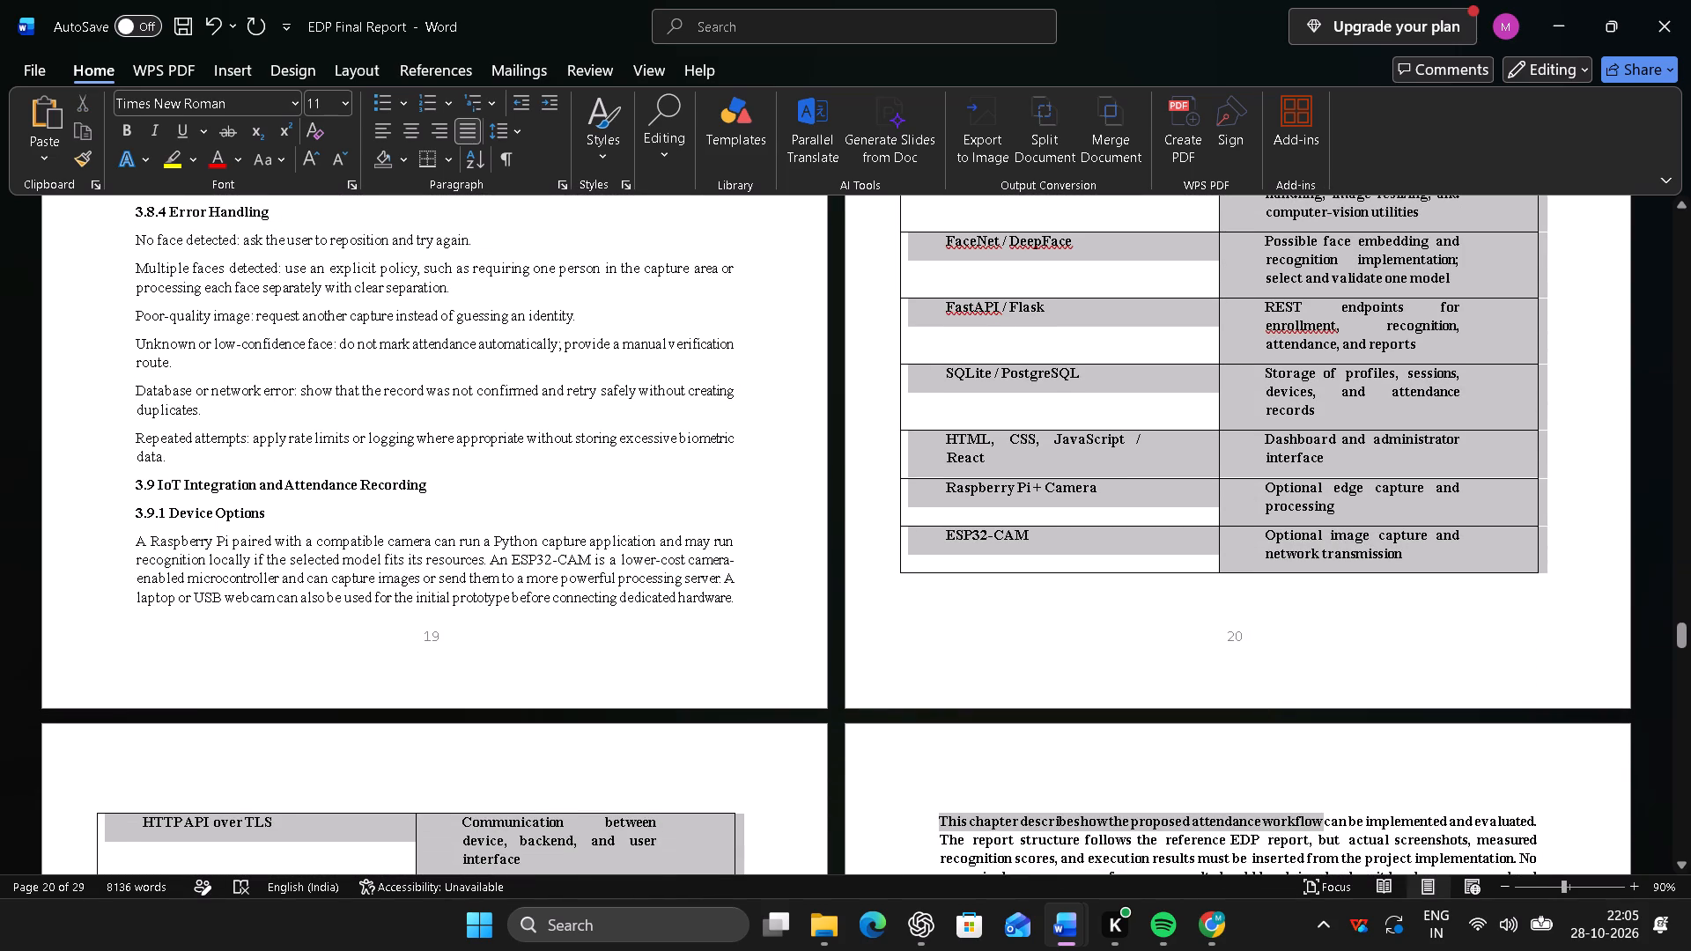
pyautogui.moveTo(1272, 771); pyautogui.dragTo(668, 543)
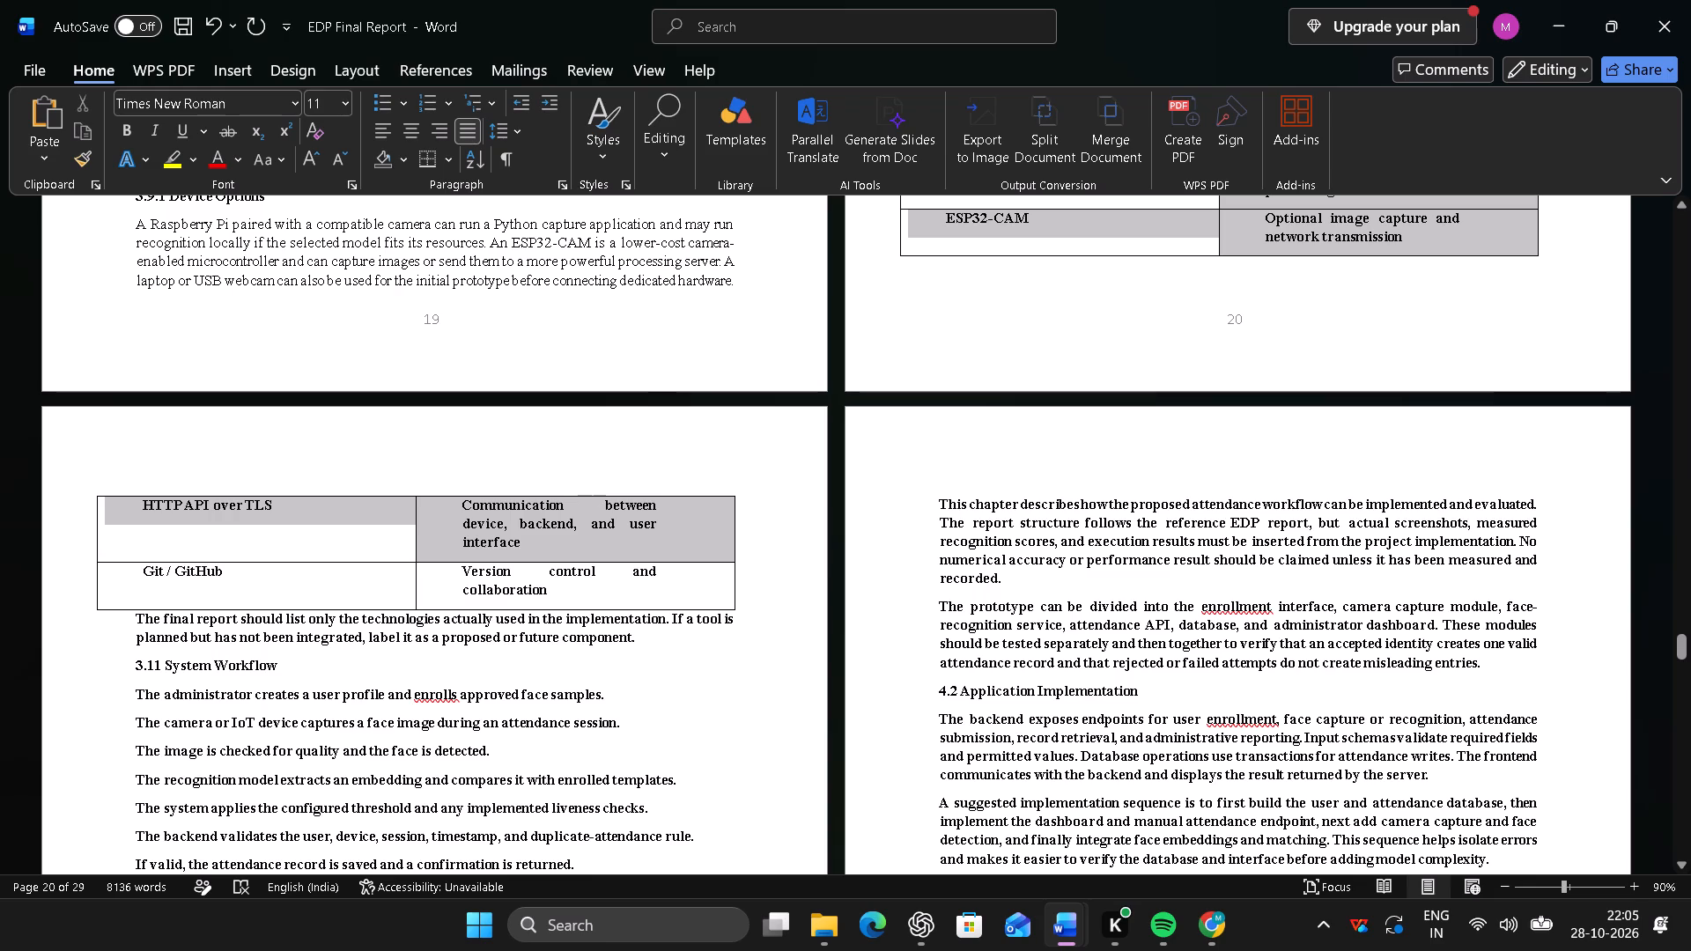
pyautogui.moveTo(668, 543); pyautogui.dragTo(663, 638)
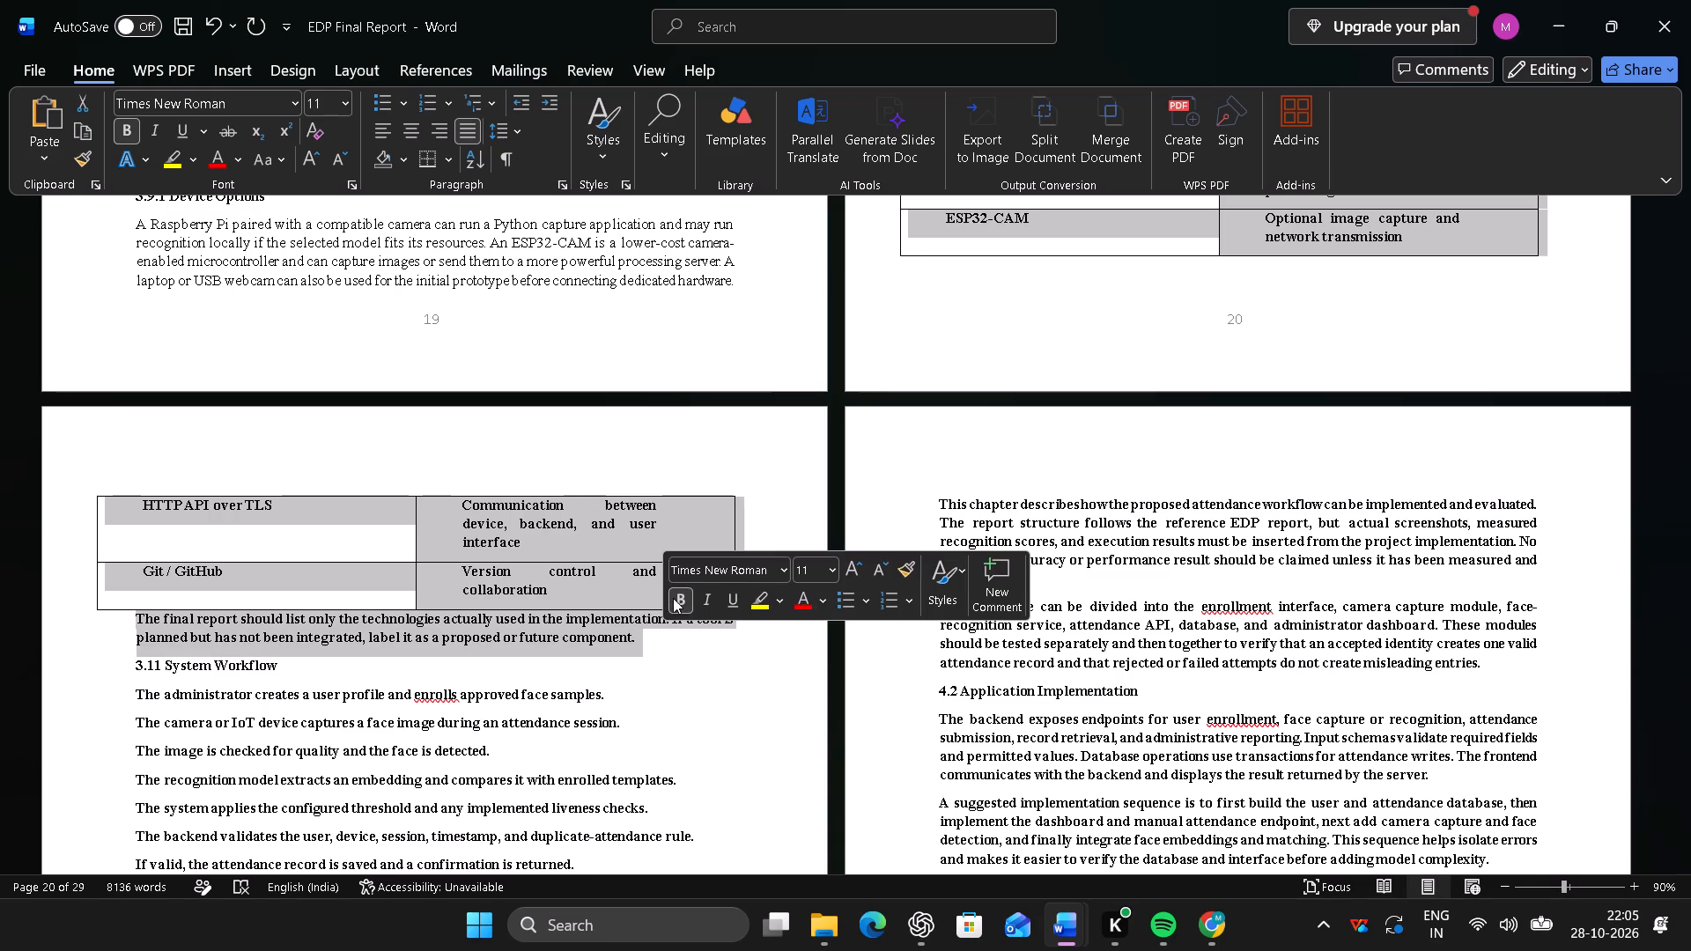
pyautogui.click(673, 598)
# Switch to Spotify, skip to the next track, and return to the report in Word.
pyautogui.click(1172, 920)
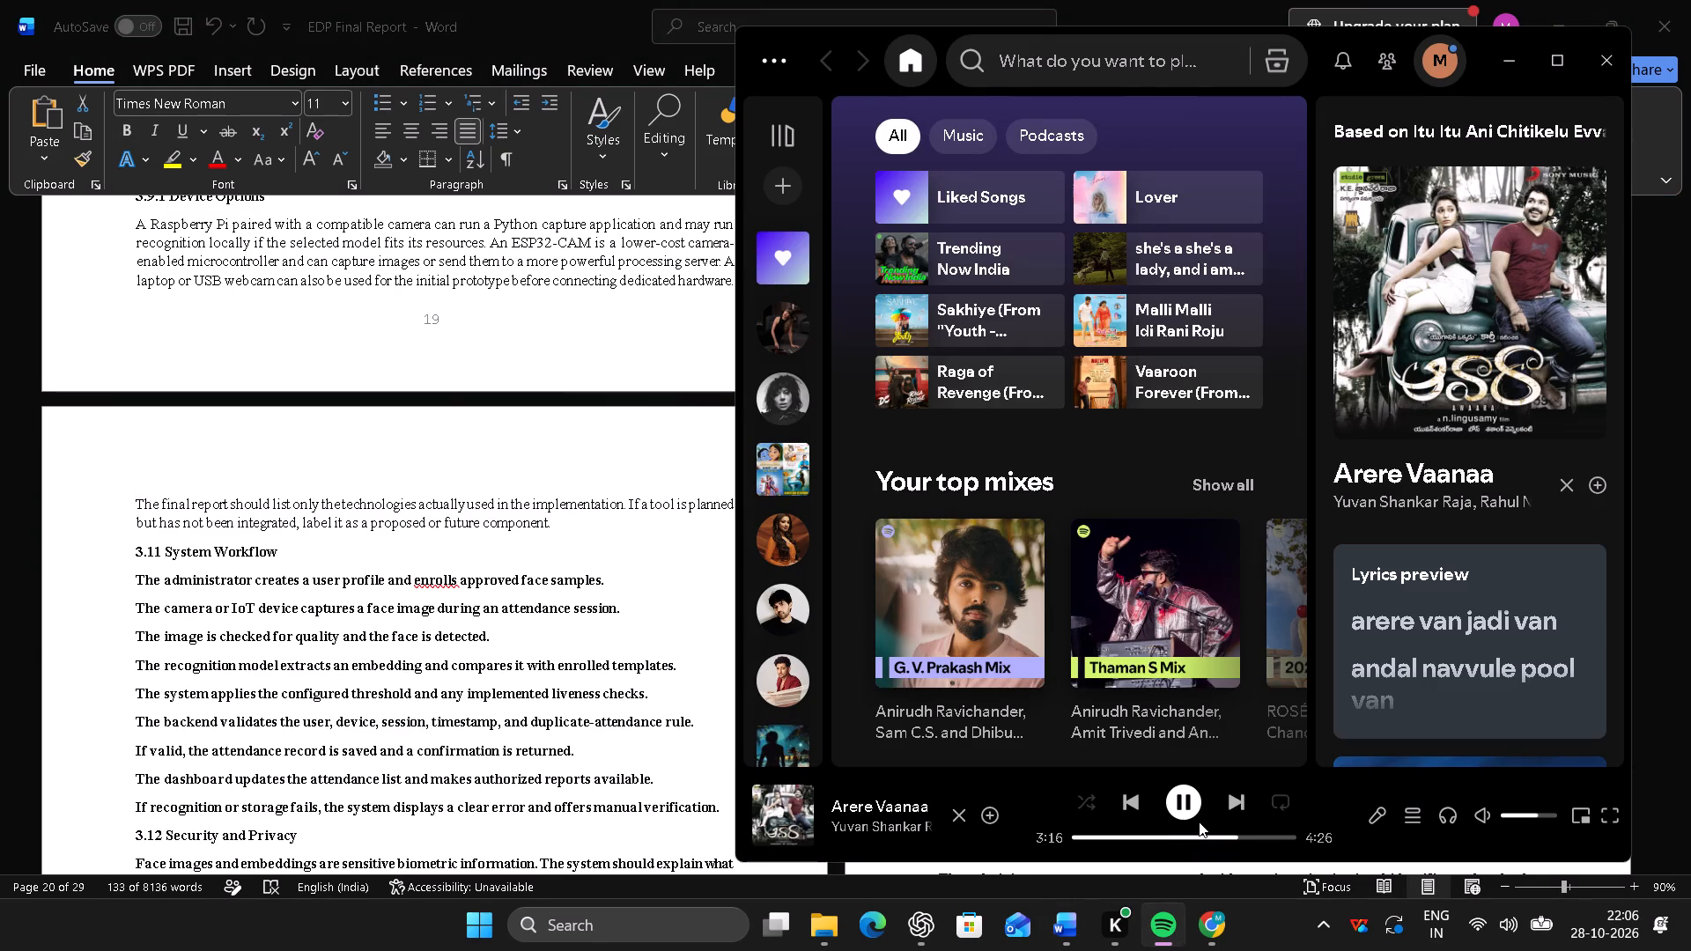
pyautogui.click(1232, 799)
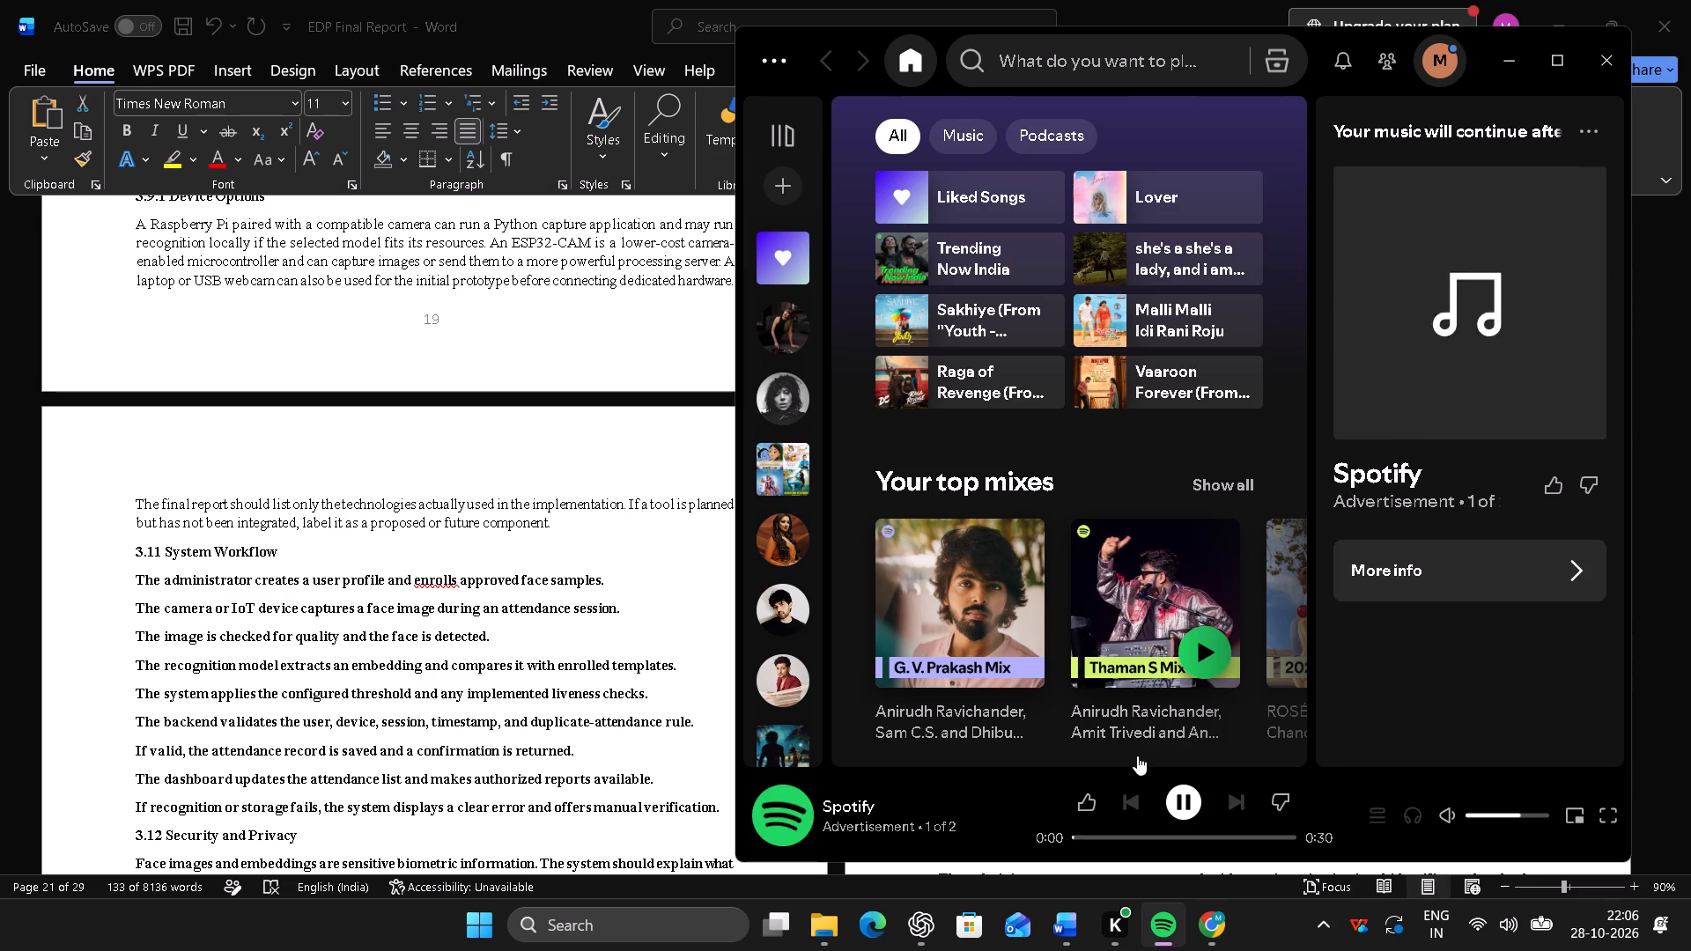
pyautogui.click(694, 516)
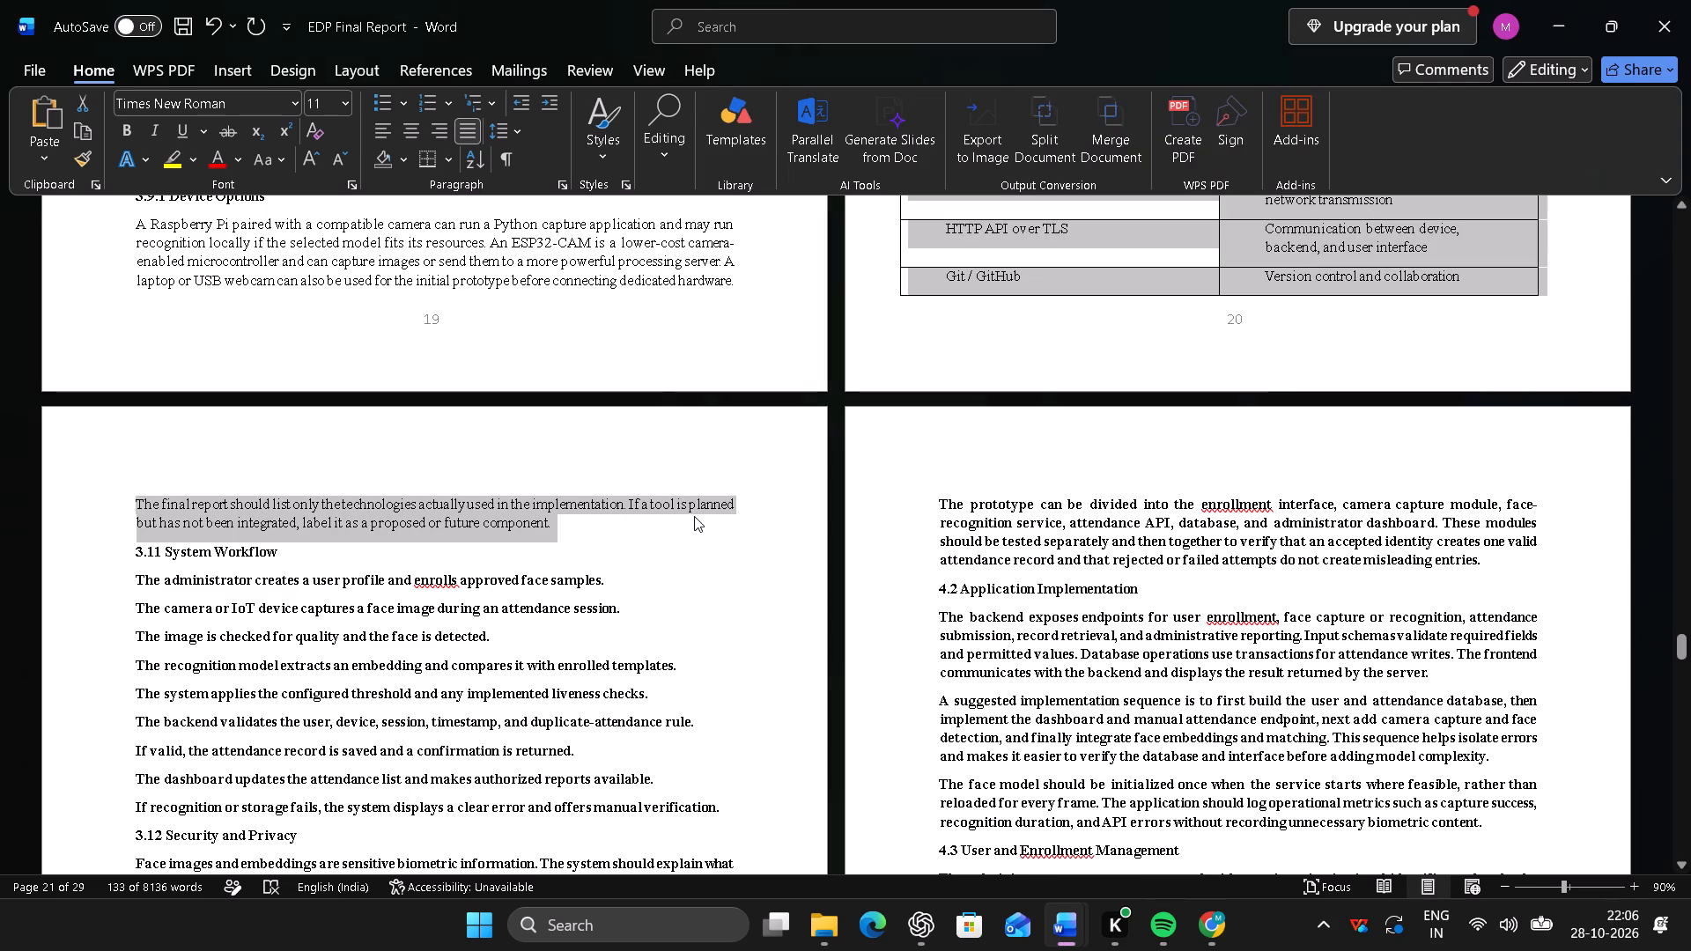
# Remove the bold formatting from all the workflow lines under 3.11 System Workflow.
pyautogui.moveTo(137, 578); pyautogui.dragTo(551, 824)
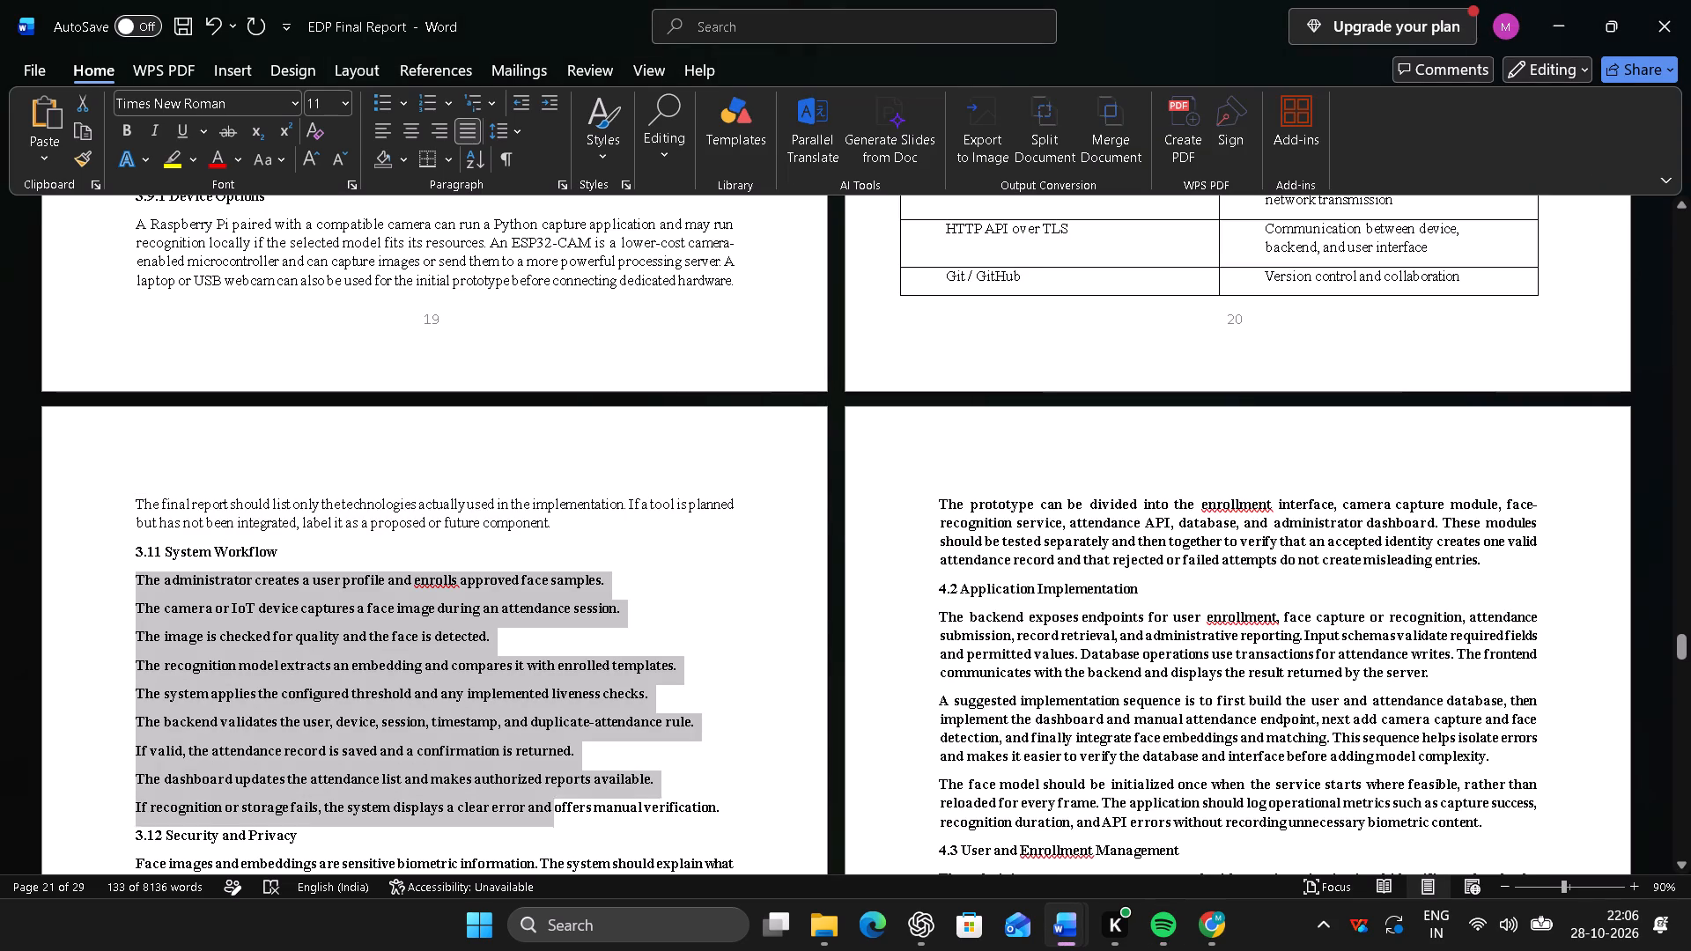
pyautogui.moveTo(551, 824); pyautogui.dragTo(724, 800)
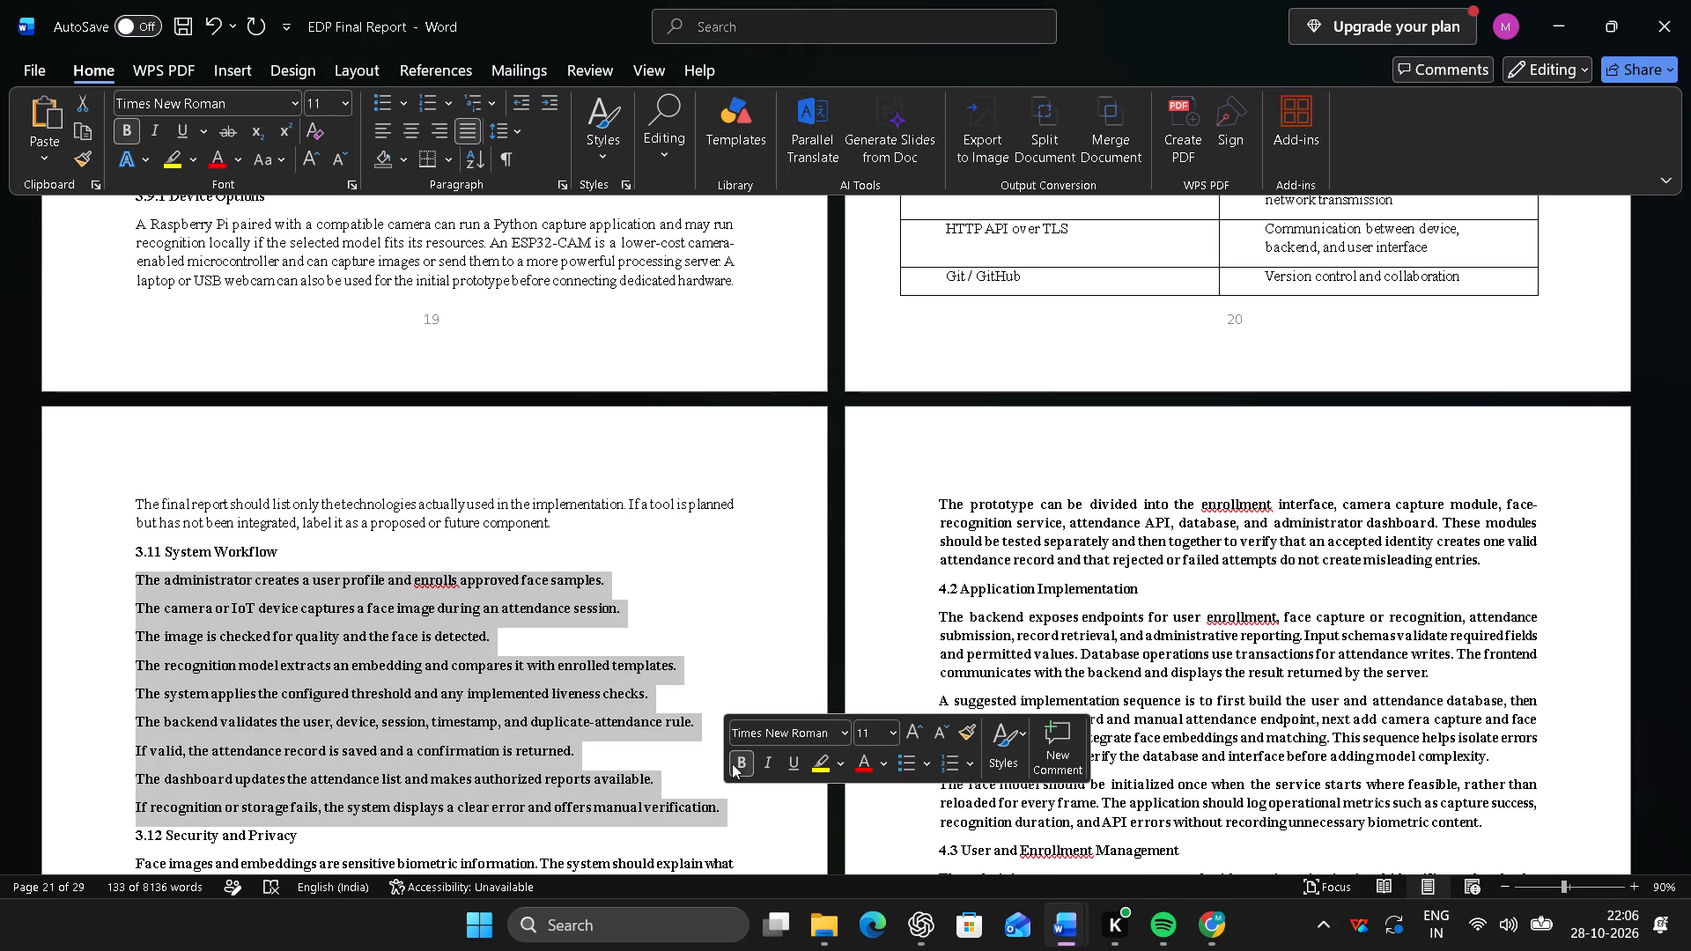
pyautogui.click(734, 763)
# Remove the bold formatting from all the text under 3.12 Security and Privacy, up to the Chapter 4 heading.
pyautogui.scroll(-1, 550, 737)
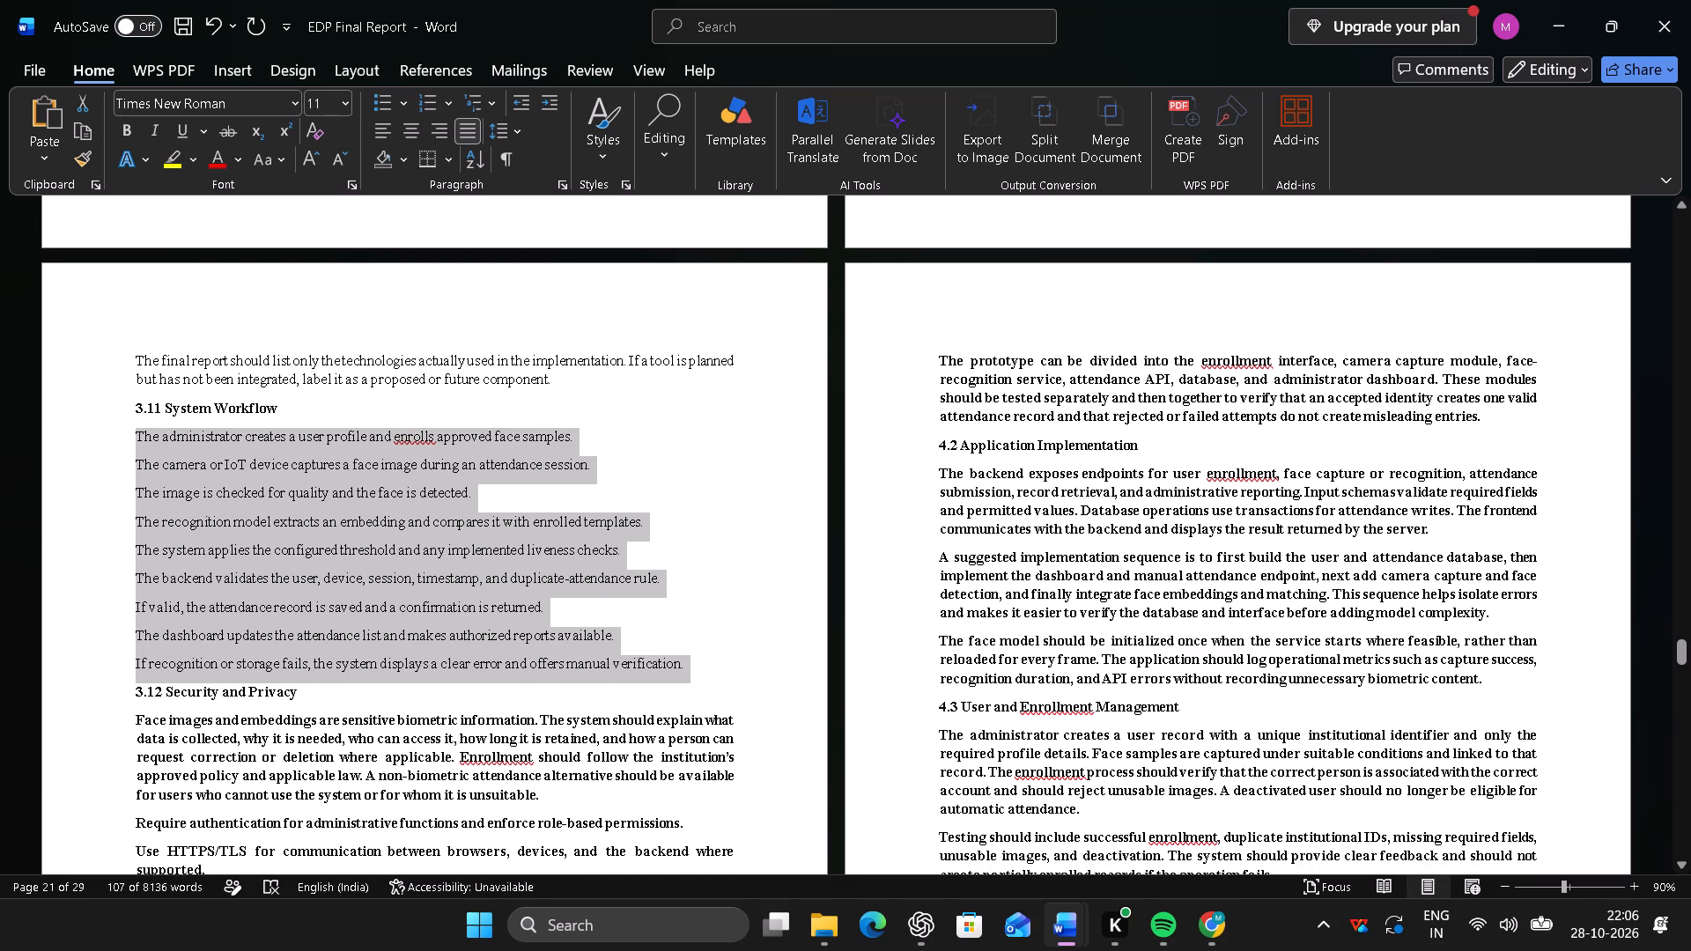
pyautogui.click(132, 719)
pyautogui.moveTo(132, 719); pyautogui.dragTo(415, 788)
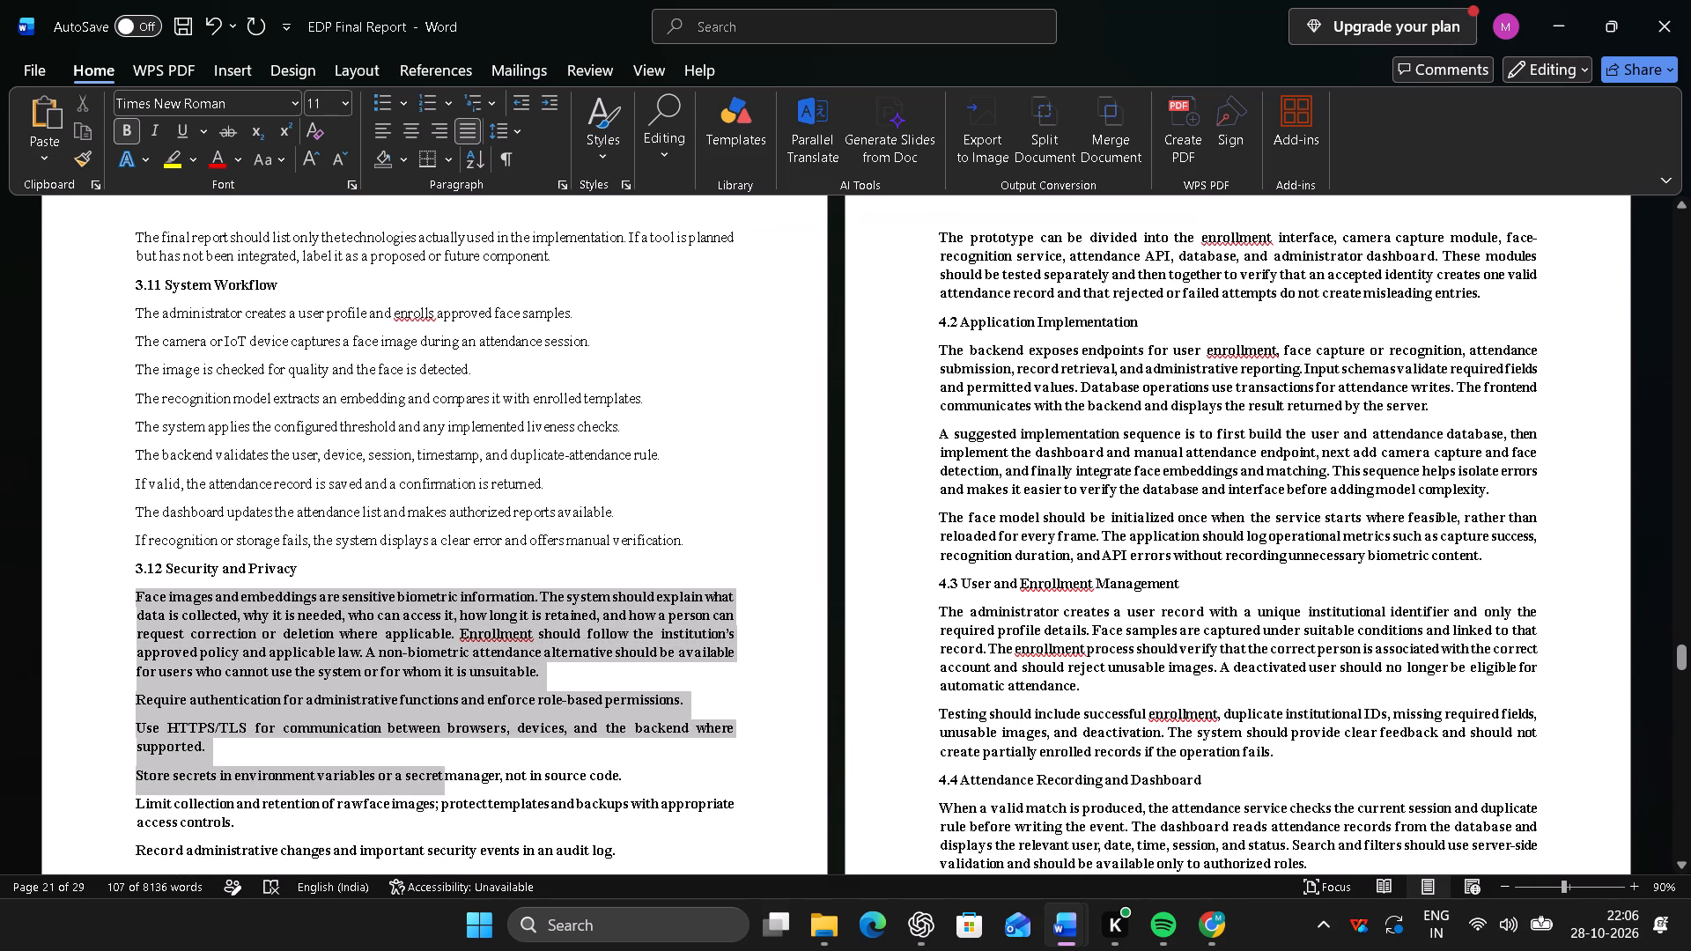
pyautogui.moveTo(415, 788); pyautogui.dragTo(425, 891)
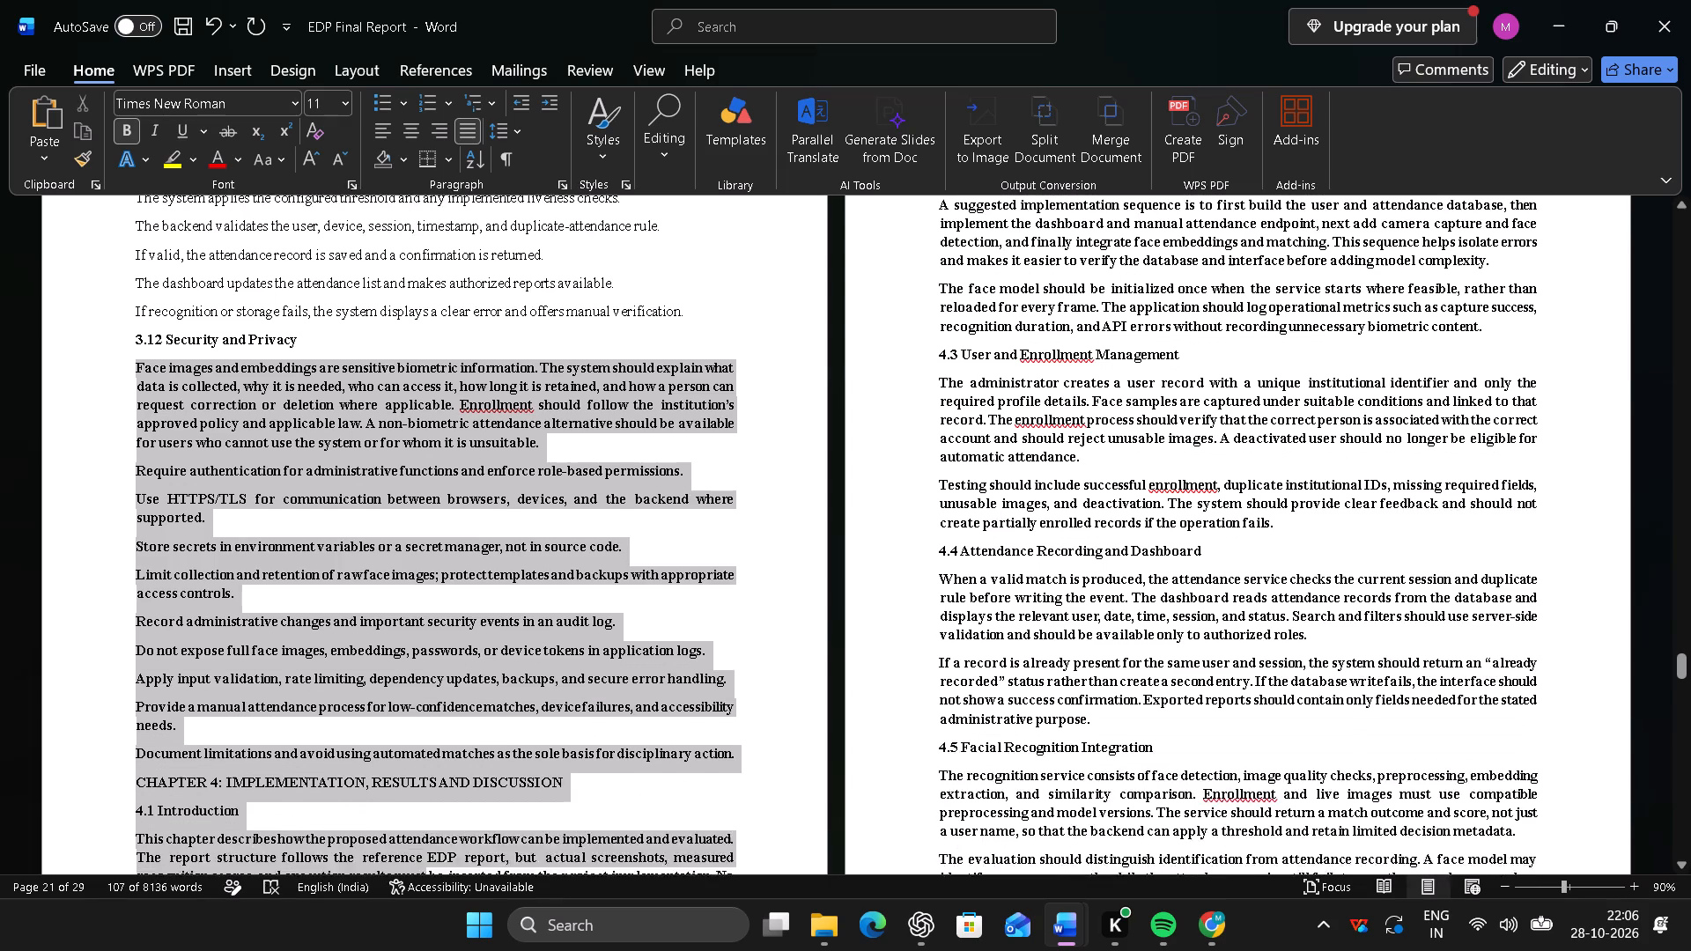
pyautogui.moveTo(425, 891); pyautogui.dragTo(714, 693)
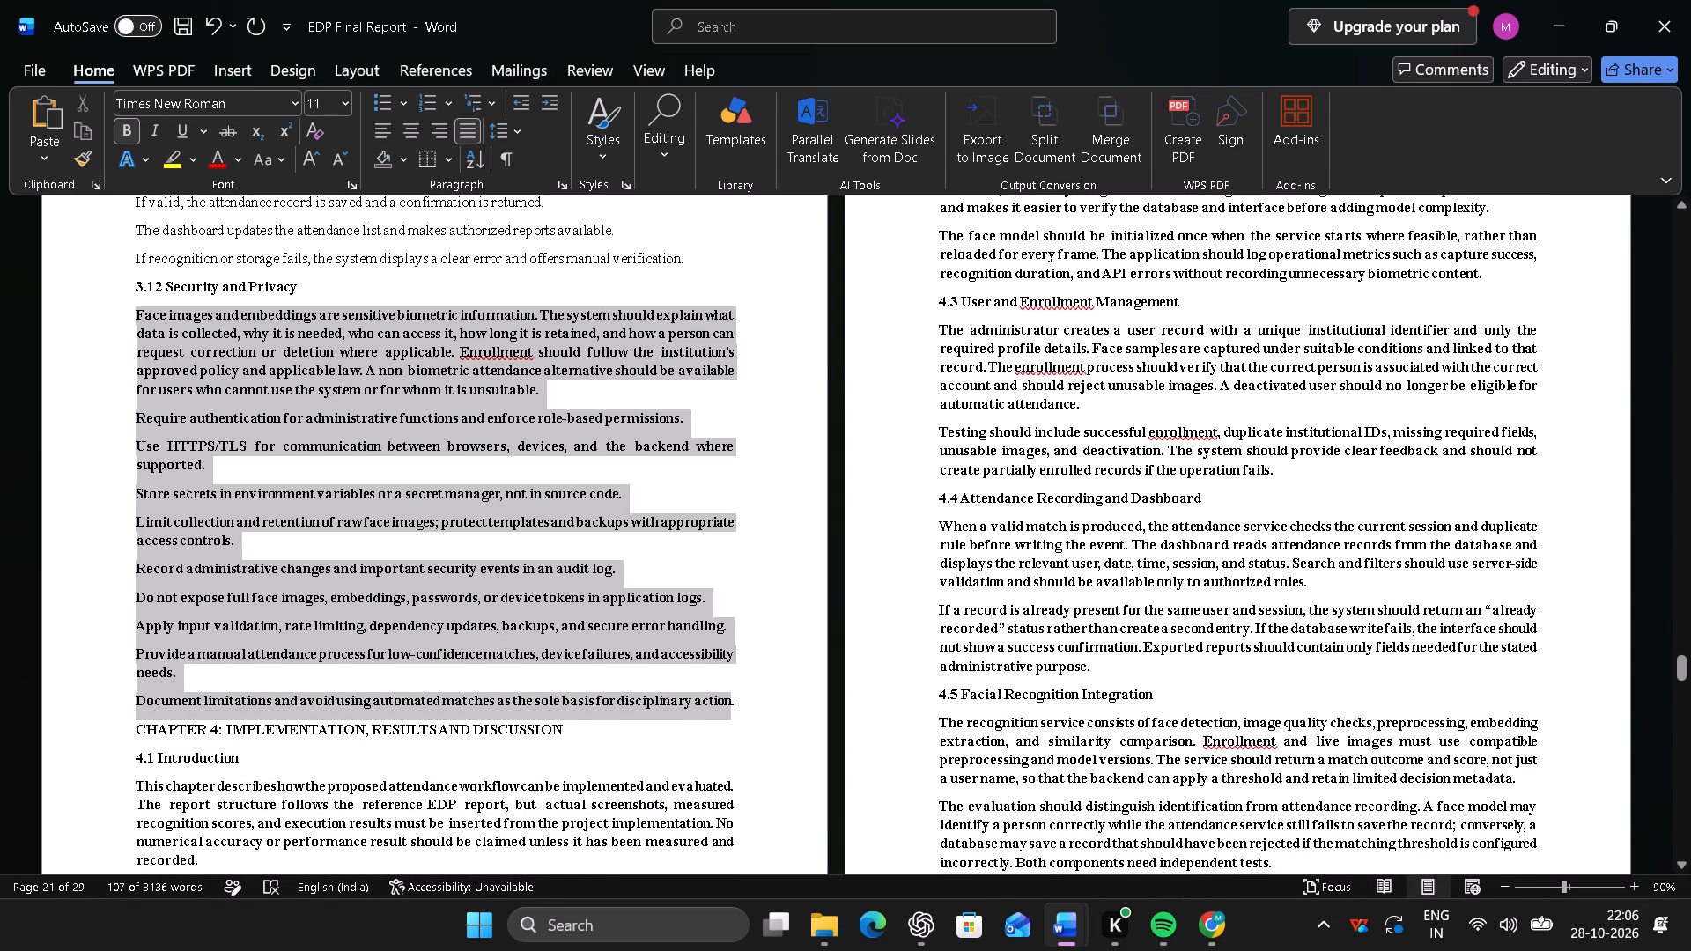
pyautogui.moveTo(714, 693); pyautogui.dragTo(741, 702)
pyautogui.click(750, 667)
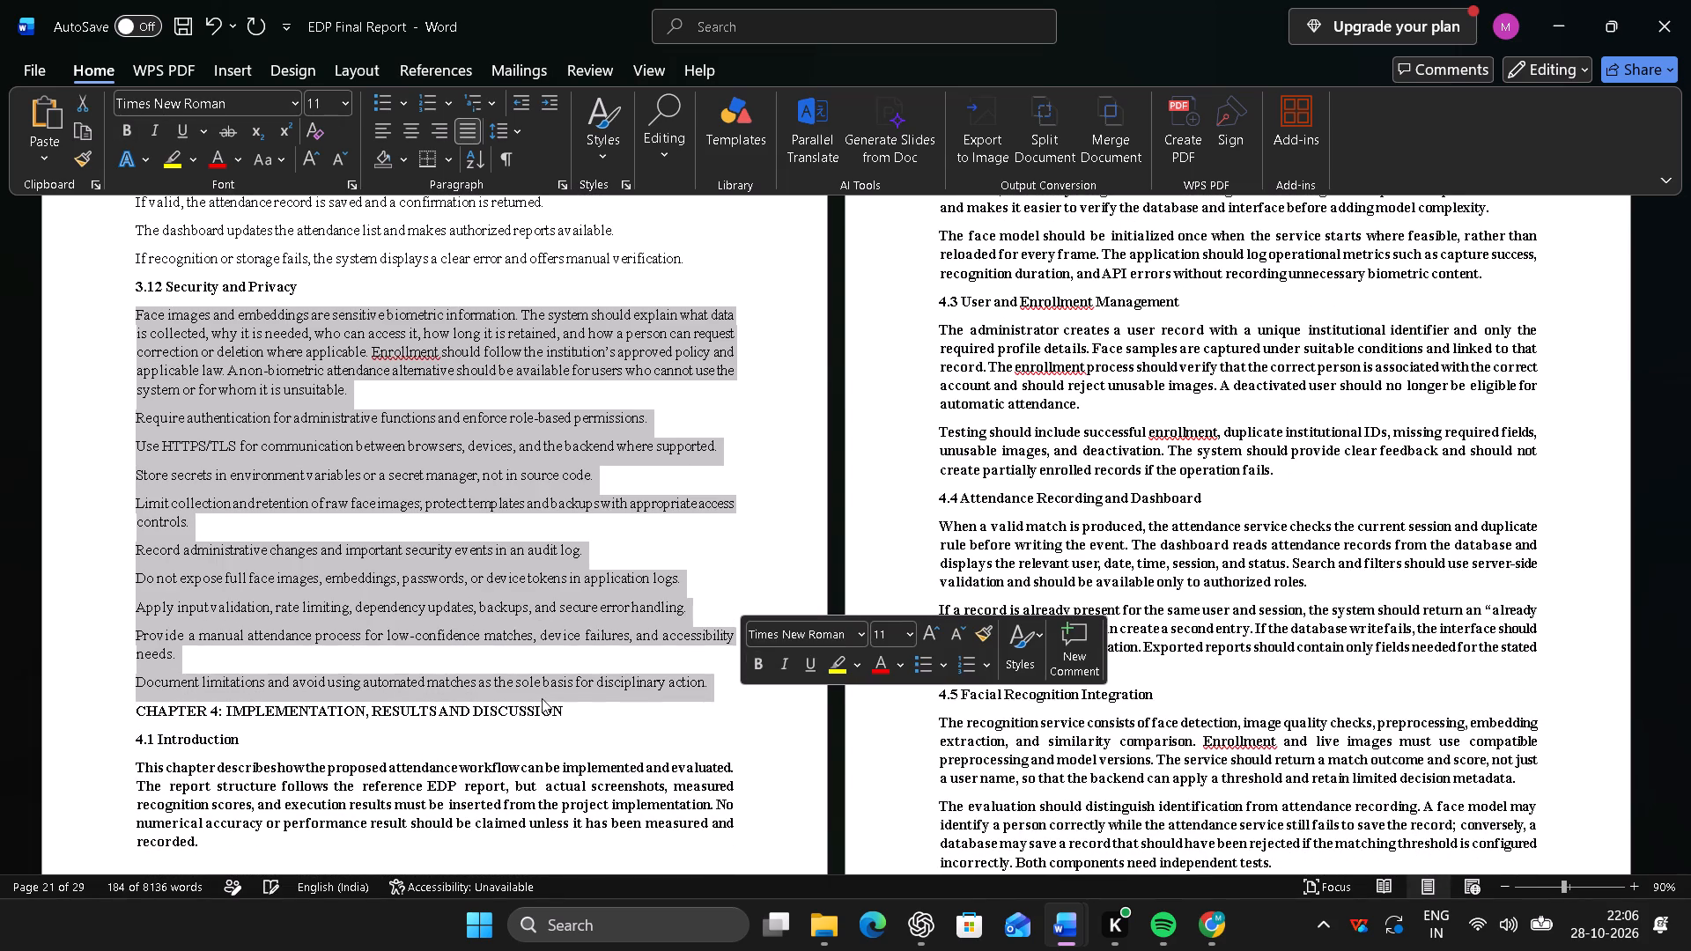
pyautogui.click(542, 698)
# Set the font size of the CHAPTER 4: IMPLEMENTATION, RESULTS AND DISCUSSION heading to 14.
pyautogui.moveTo(134, 714); pyautogui.dragTo(272, 714)
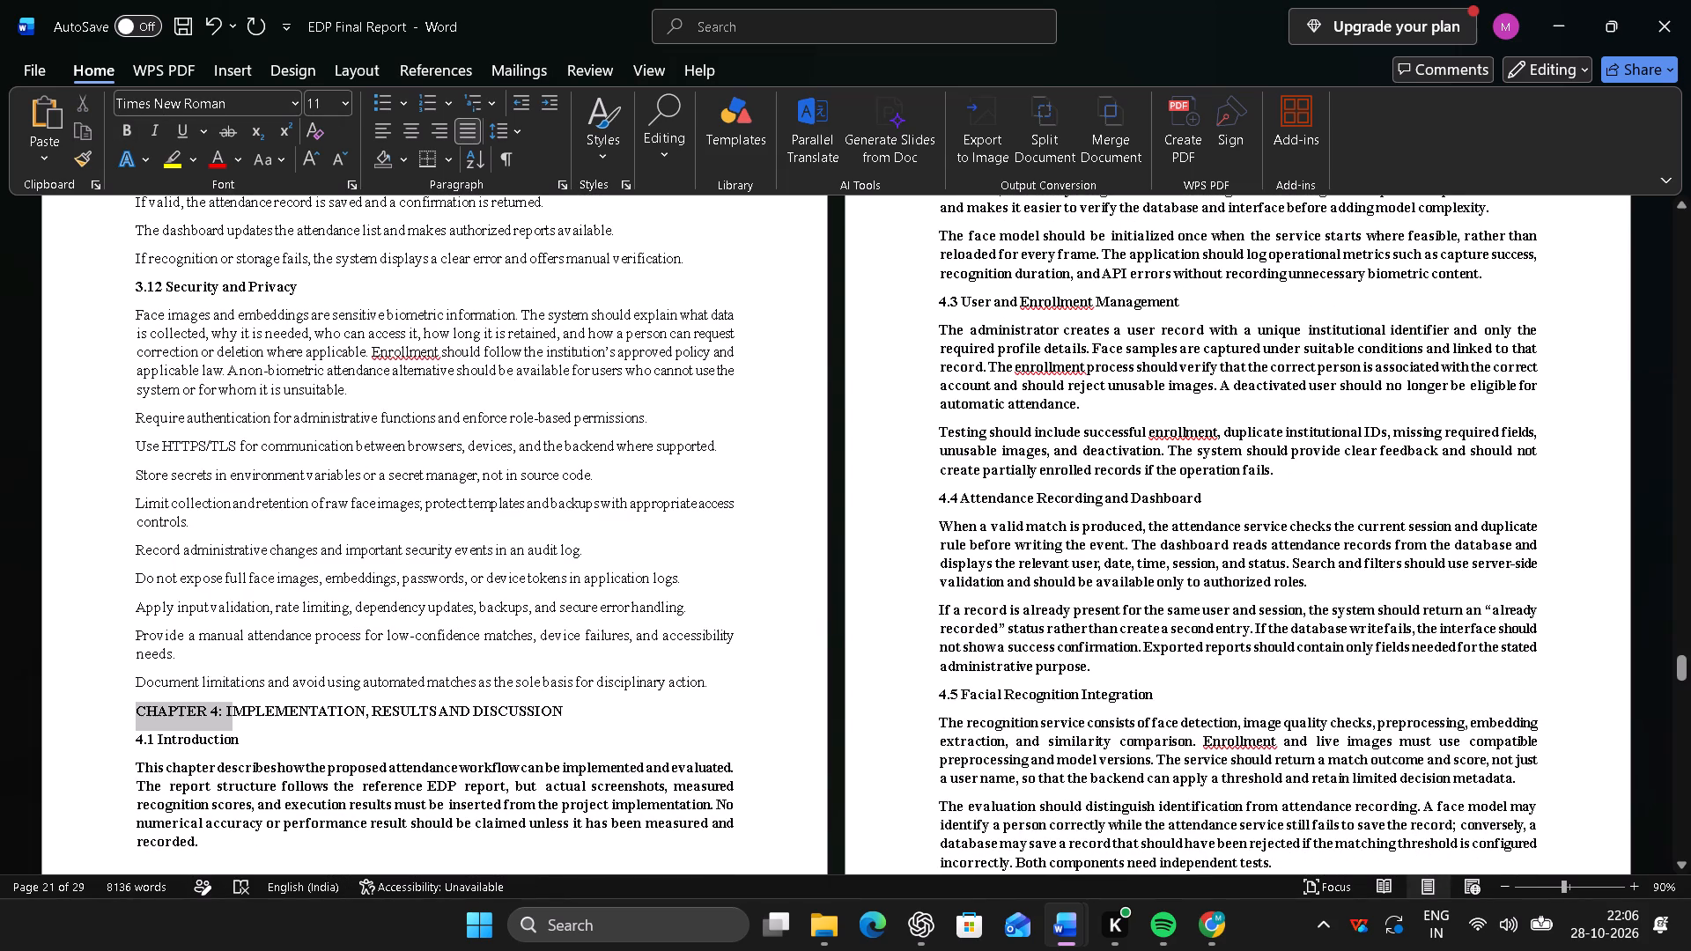
pyautogui.moveTo(272, 714); pyautogui.dragTo(604, 706)
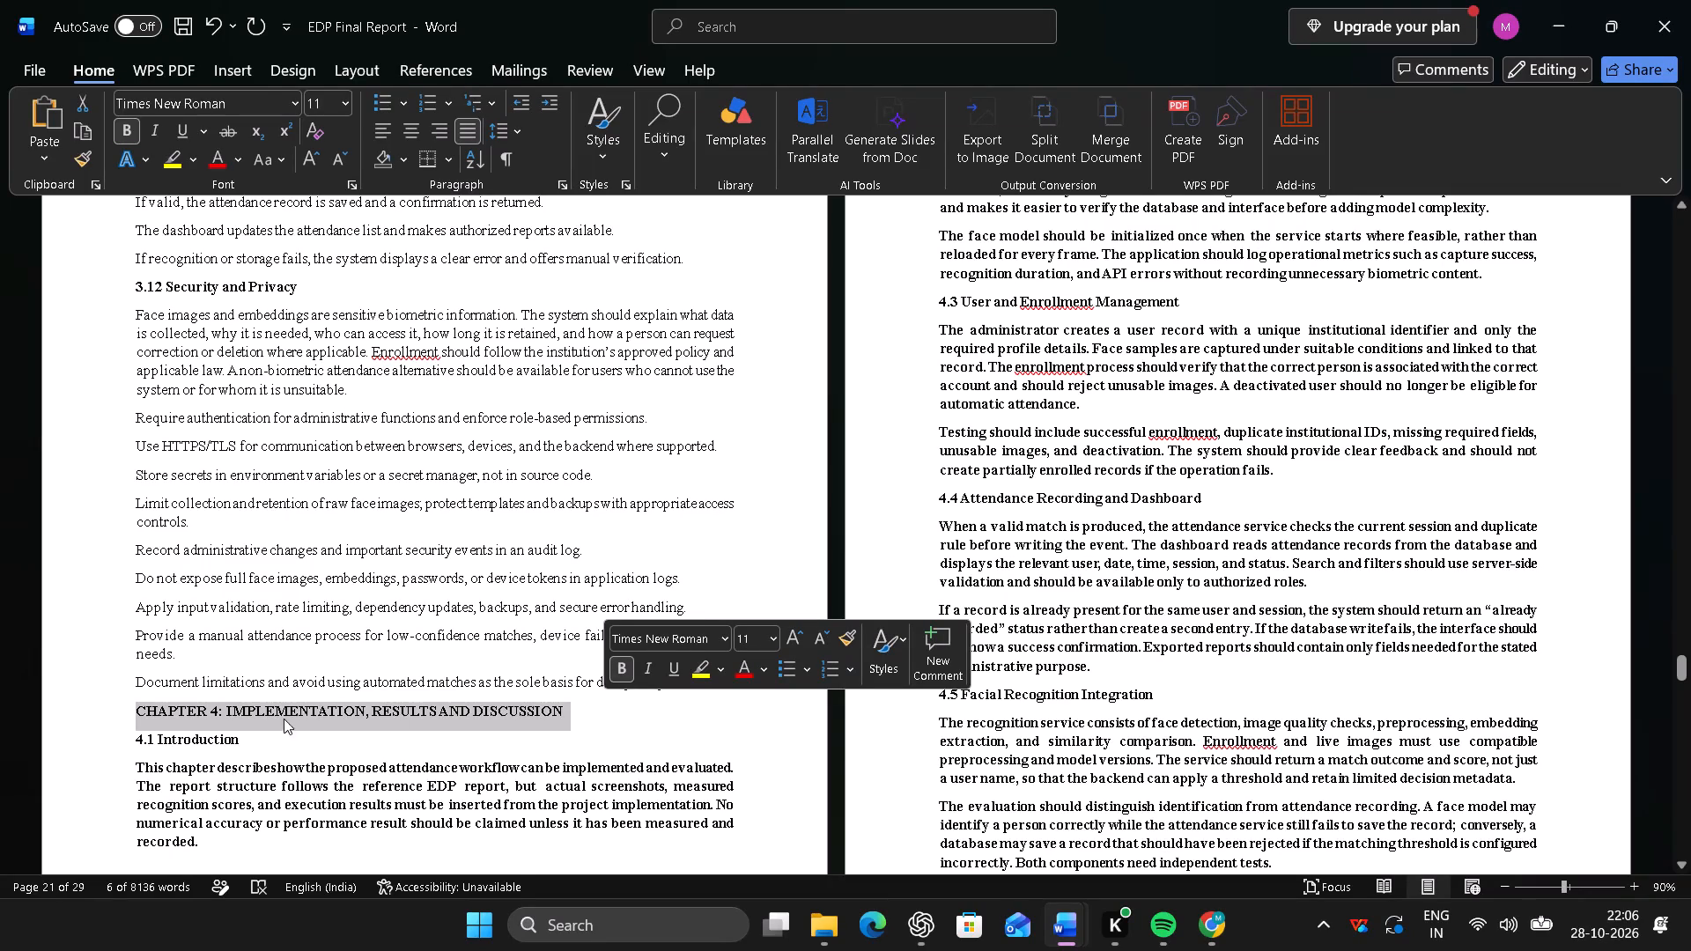
pyautogui.click(766, 636)
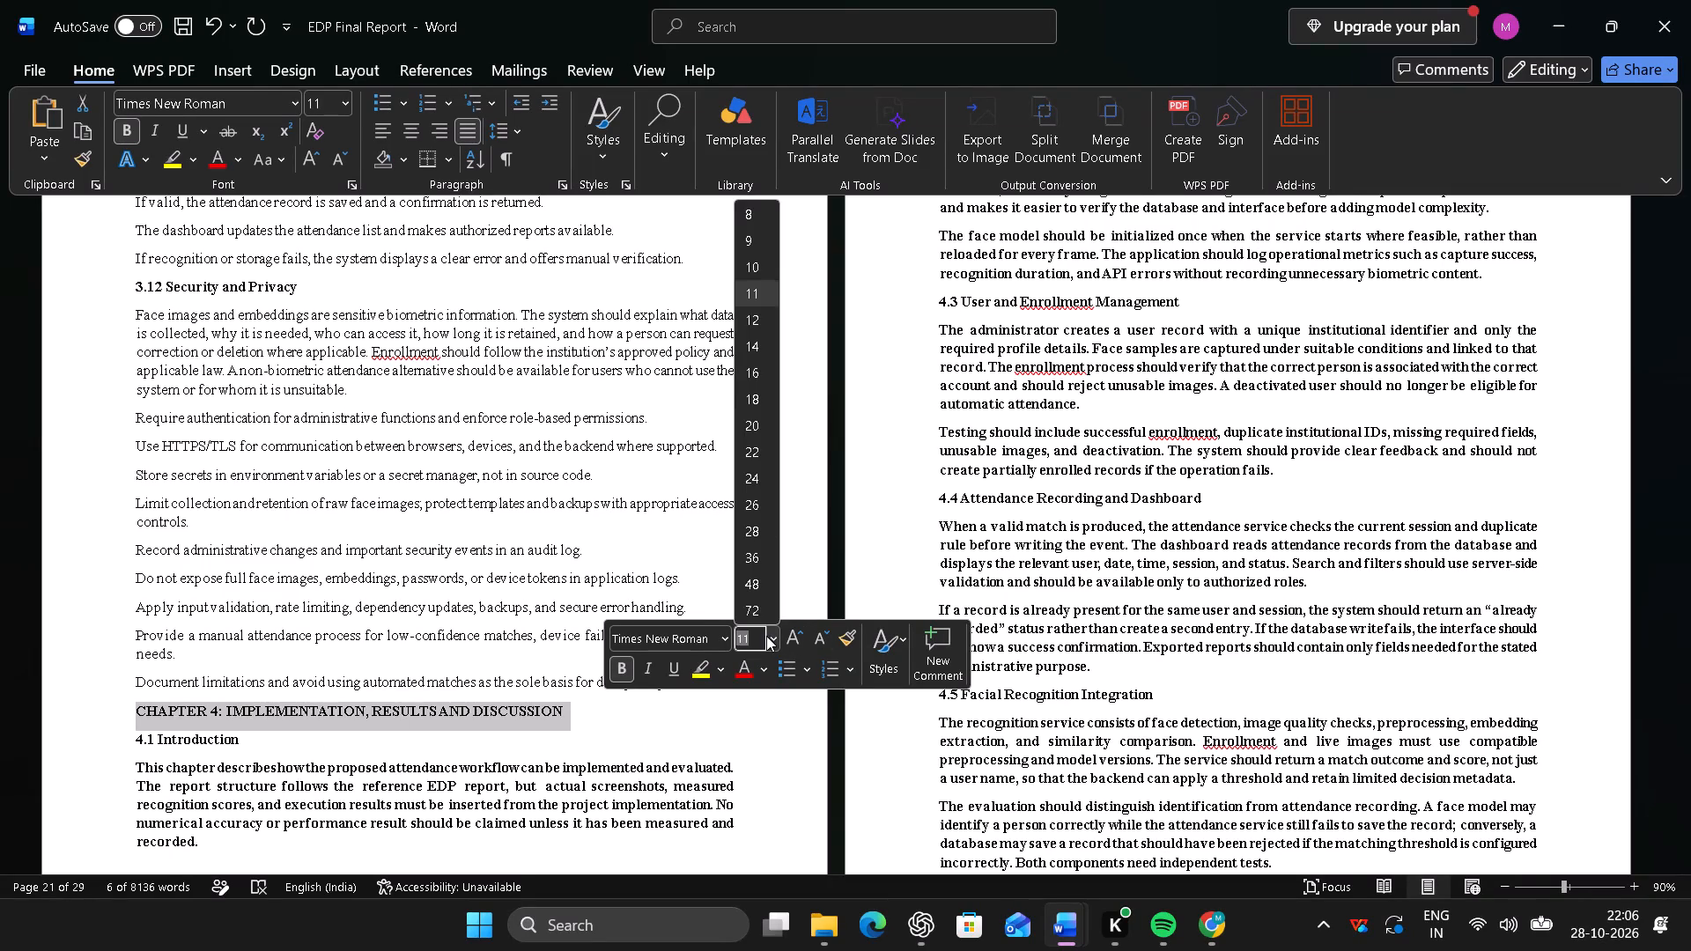
pyautogui.click(754, 347)
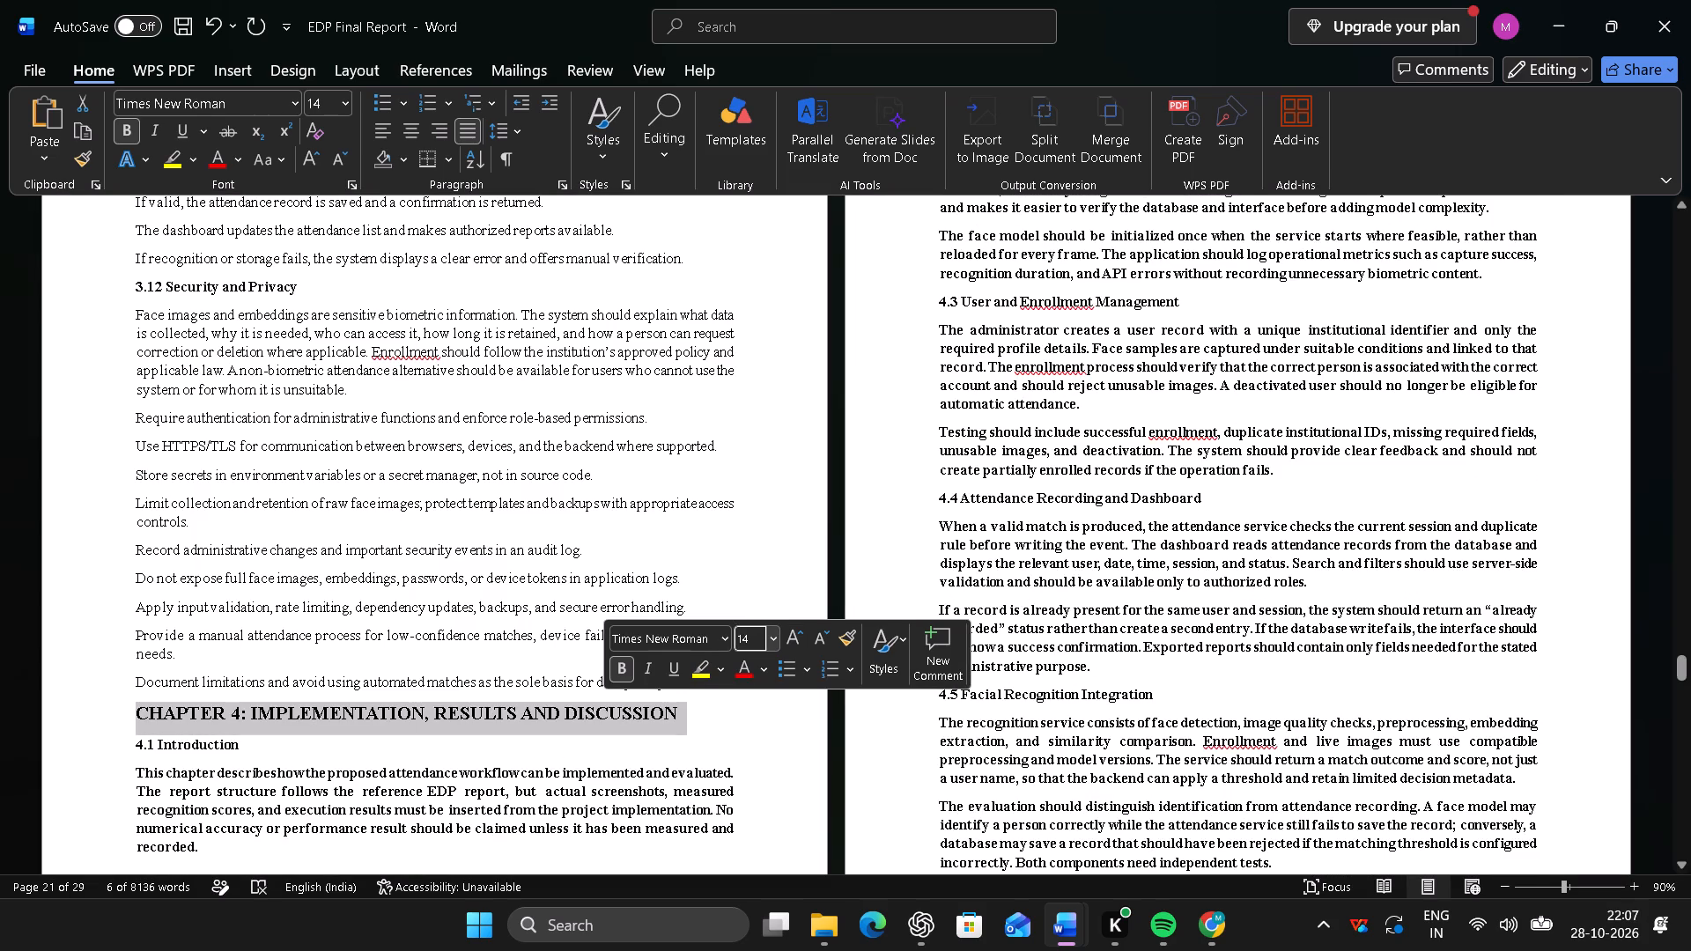
# Indent the Chapter 4 heading with leading spacing so that it sits roughly centred between the page margins.
pyautogui.click(145, 706)
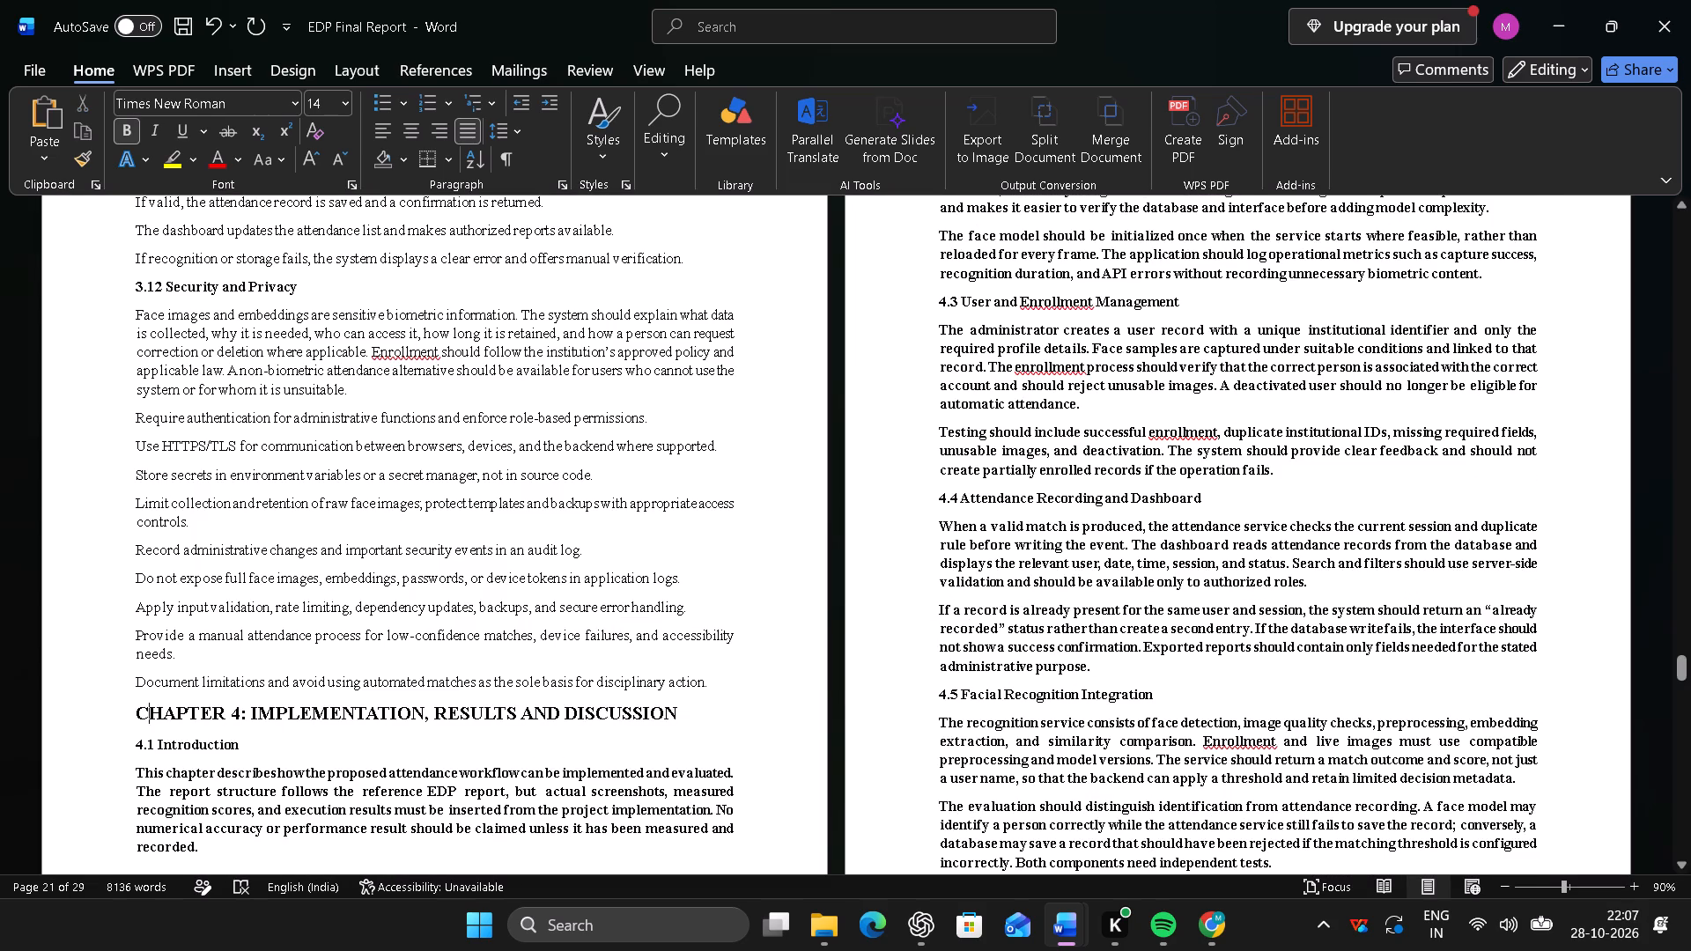
pyautogui.click(137, 709)
pyautogui.press('Tab')
pyautogui.press('Tab')
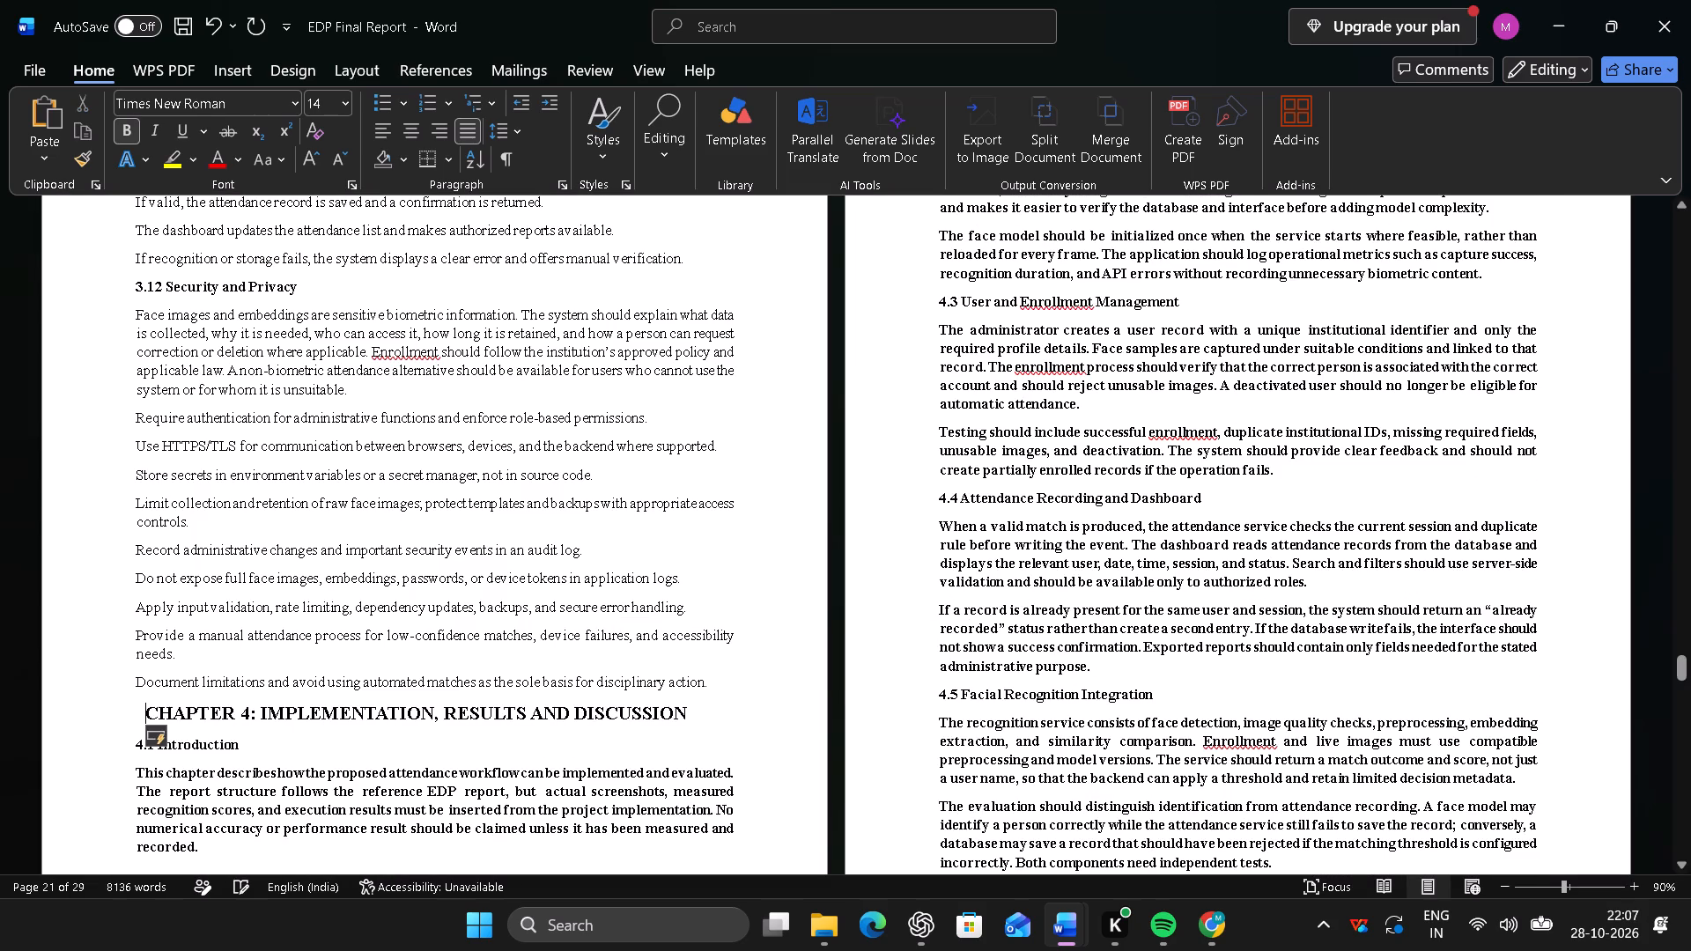
pyautogui.press('Tab')
pyautogui.press('BackSpace')
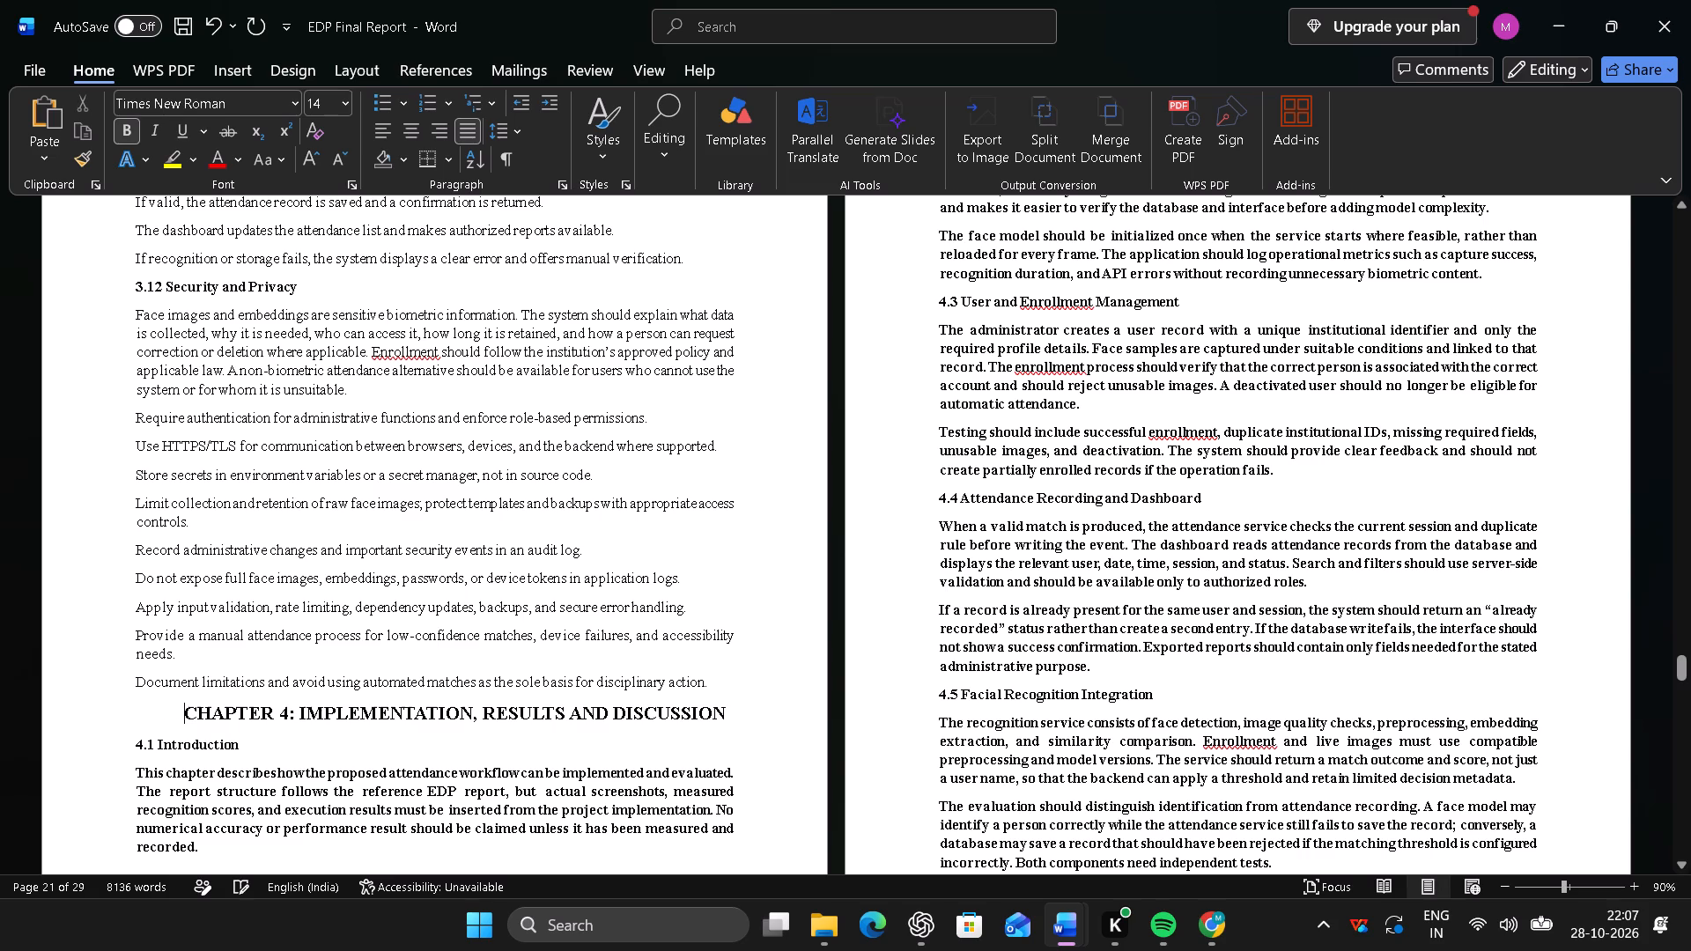
pyautogui.press('BackSpace')
pyautogui.press('BackSpace')
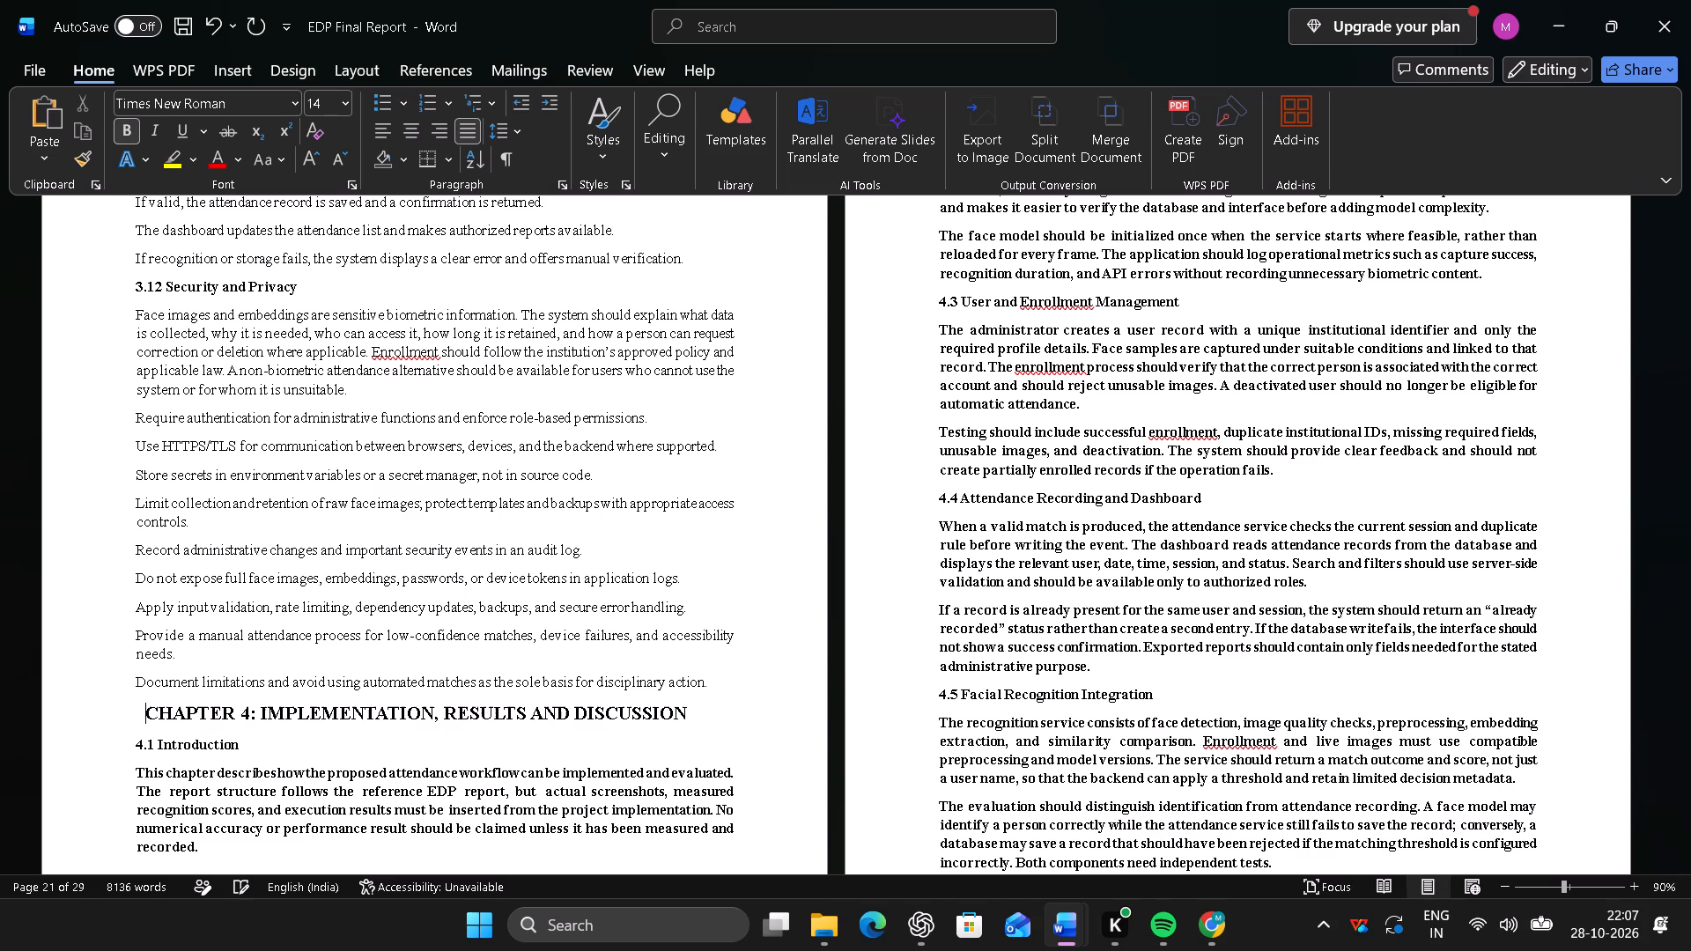
pyautogui.press('space')
pyautogui.press('space')
pyautogui.press('space')
pyautogui.press('space')
pyautogui.press('space')
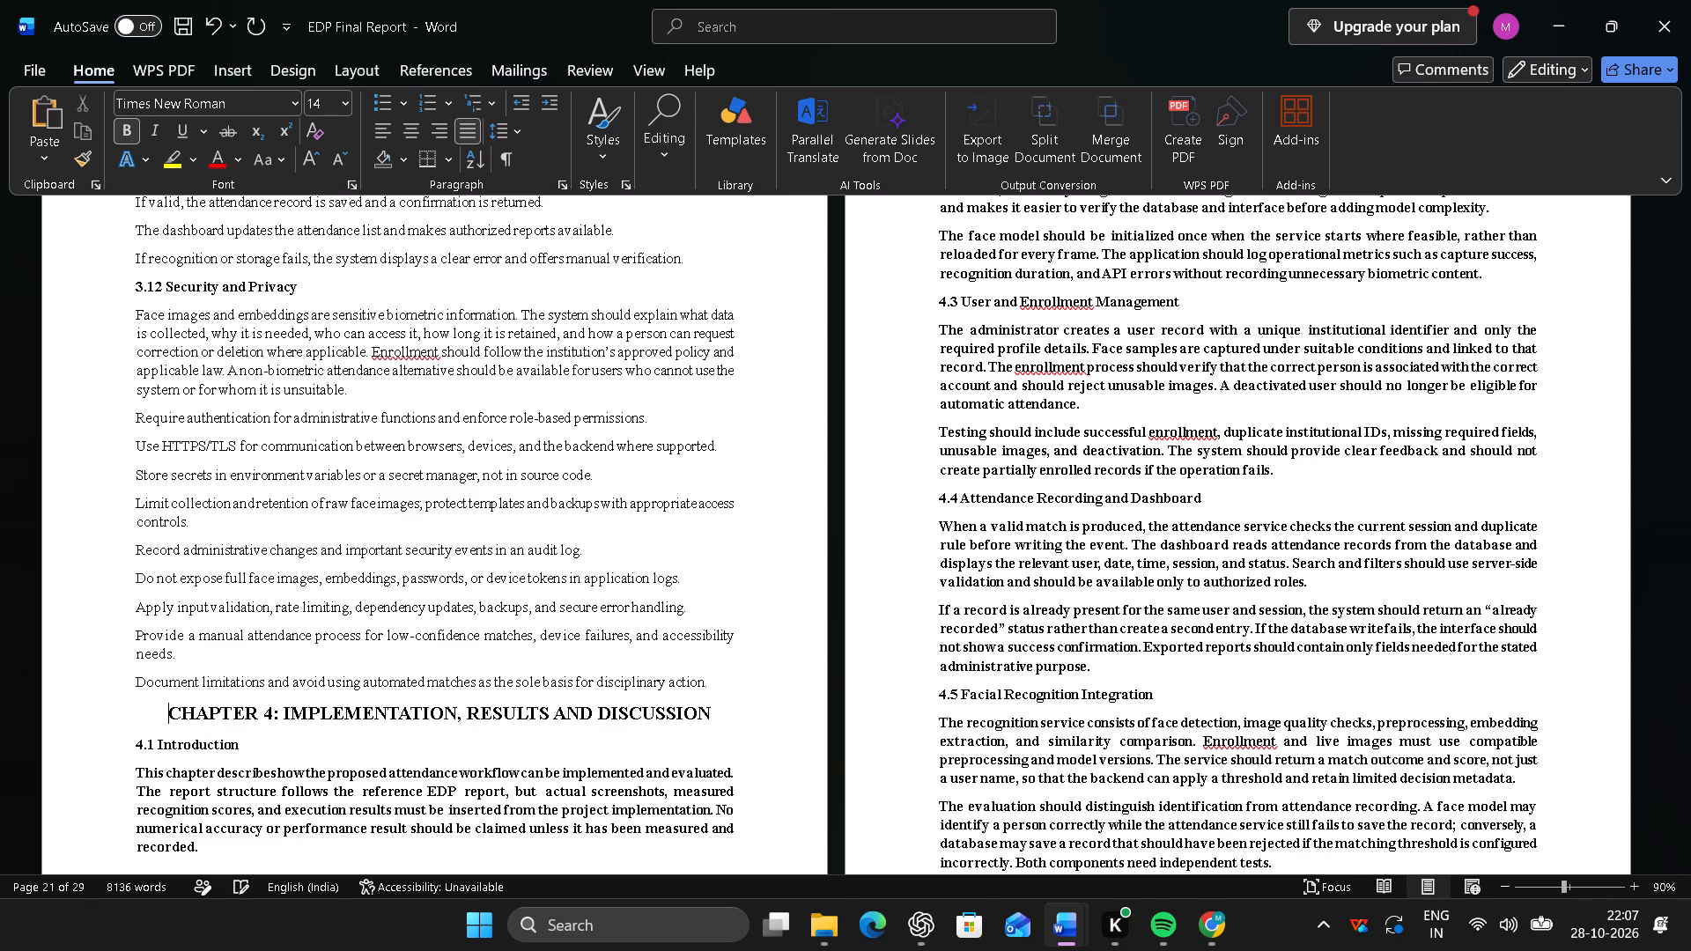
# Remove the bold formatting from both paragraphs under 4.1 Introduction, including the one that continues on the next page.
pyautogui.scroll(-1, 137, 709)
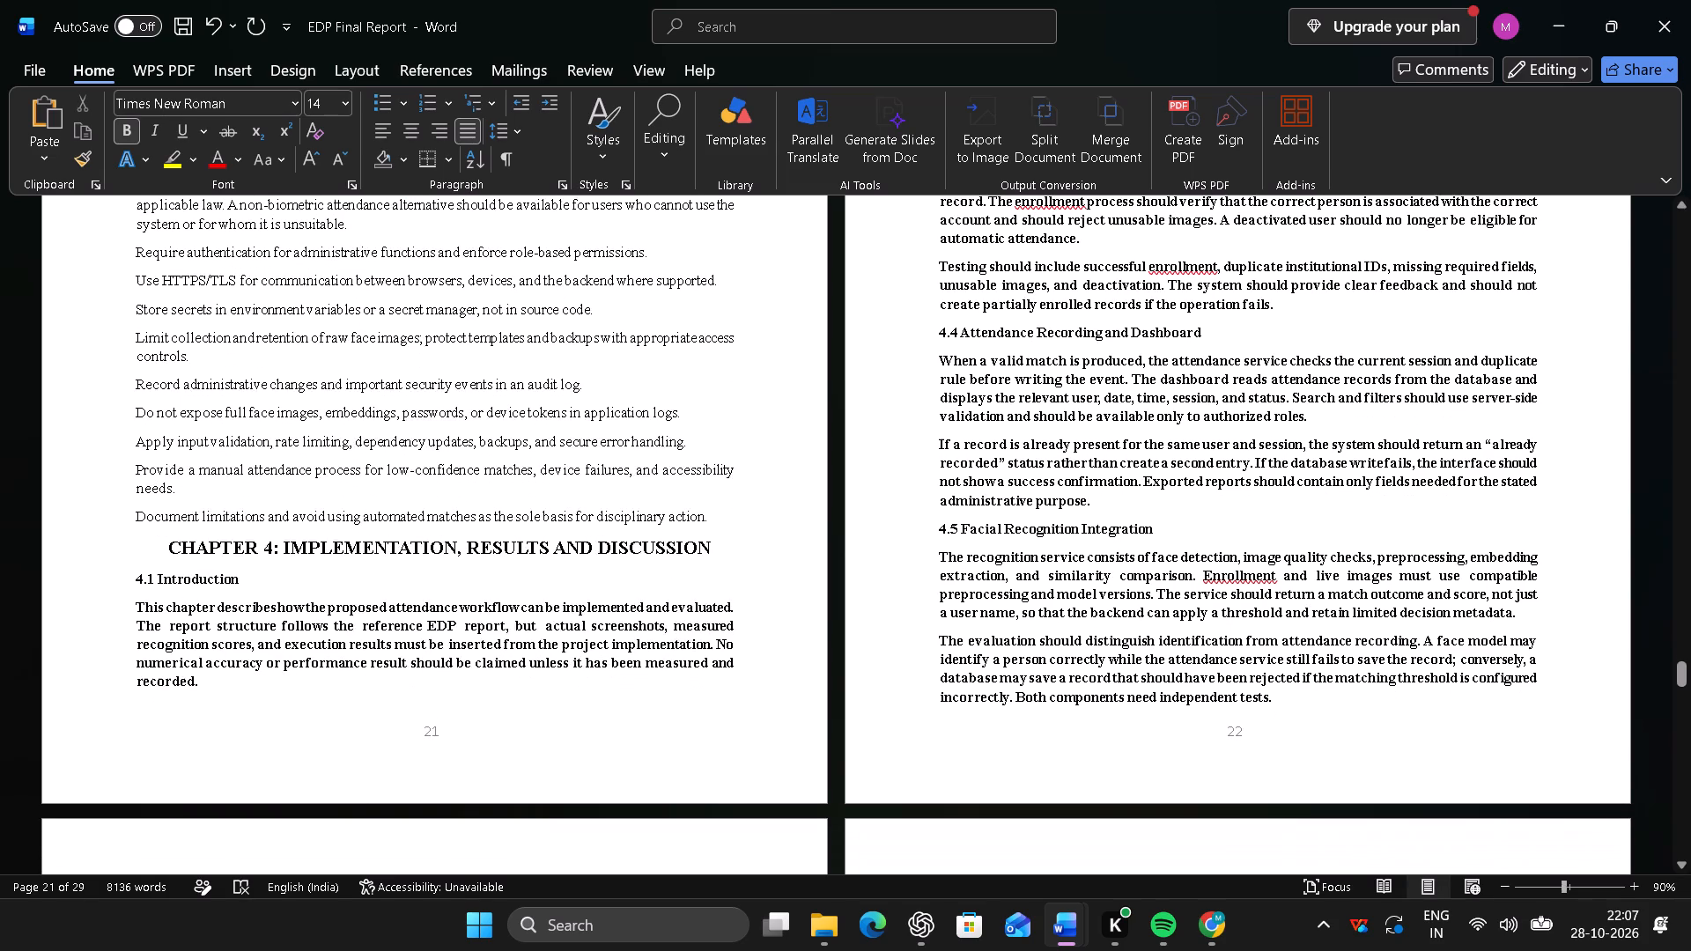
pyautogui.scroll(-1, 137, 709)
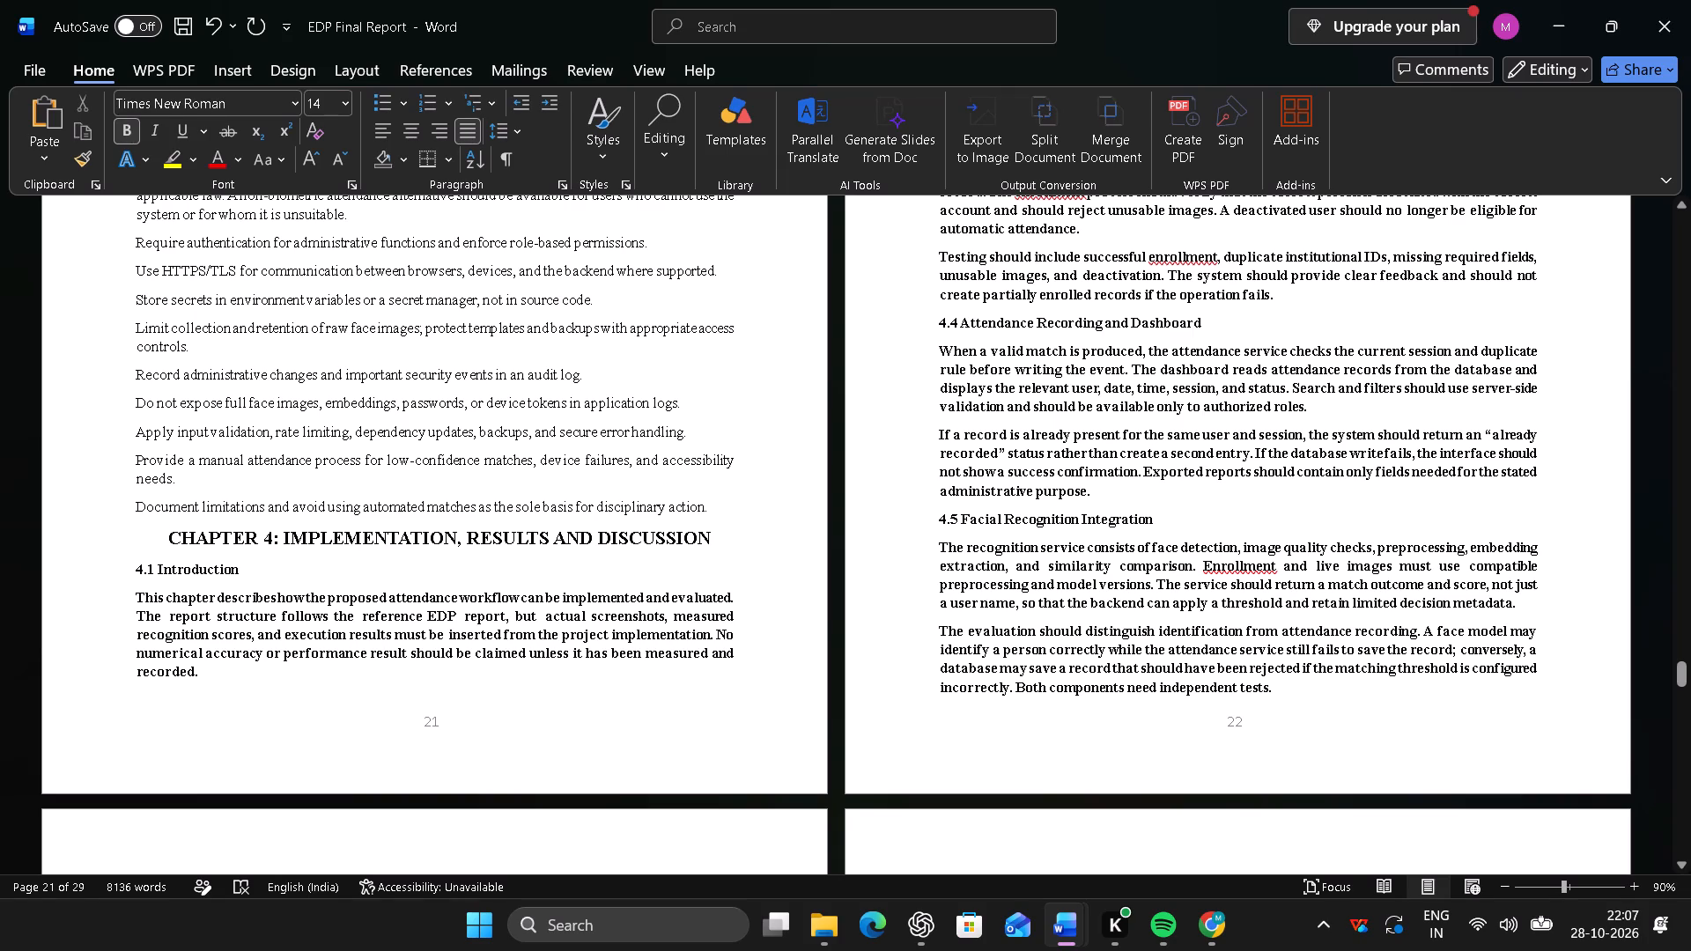
pyautogui.moveTo(134, 591); pyautogui.dragTo(917, 302)
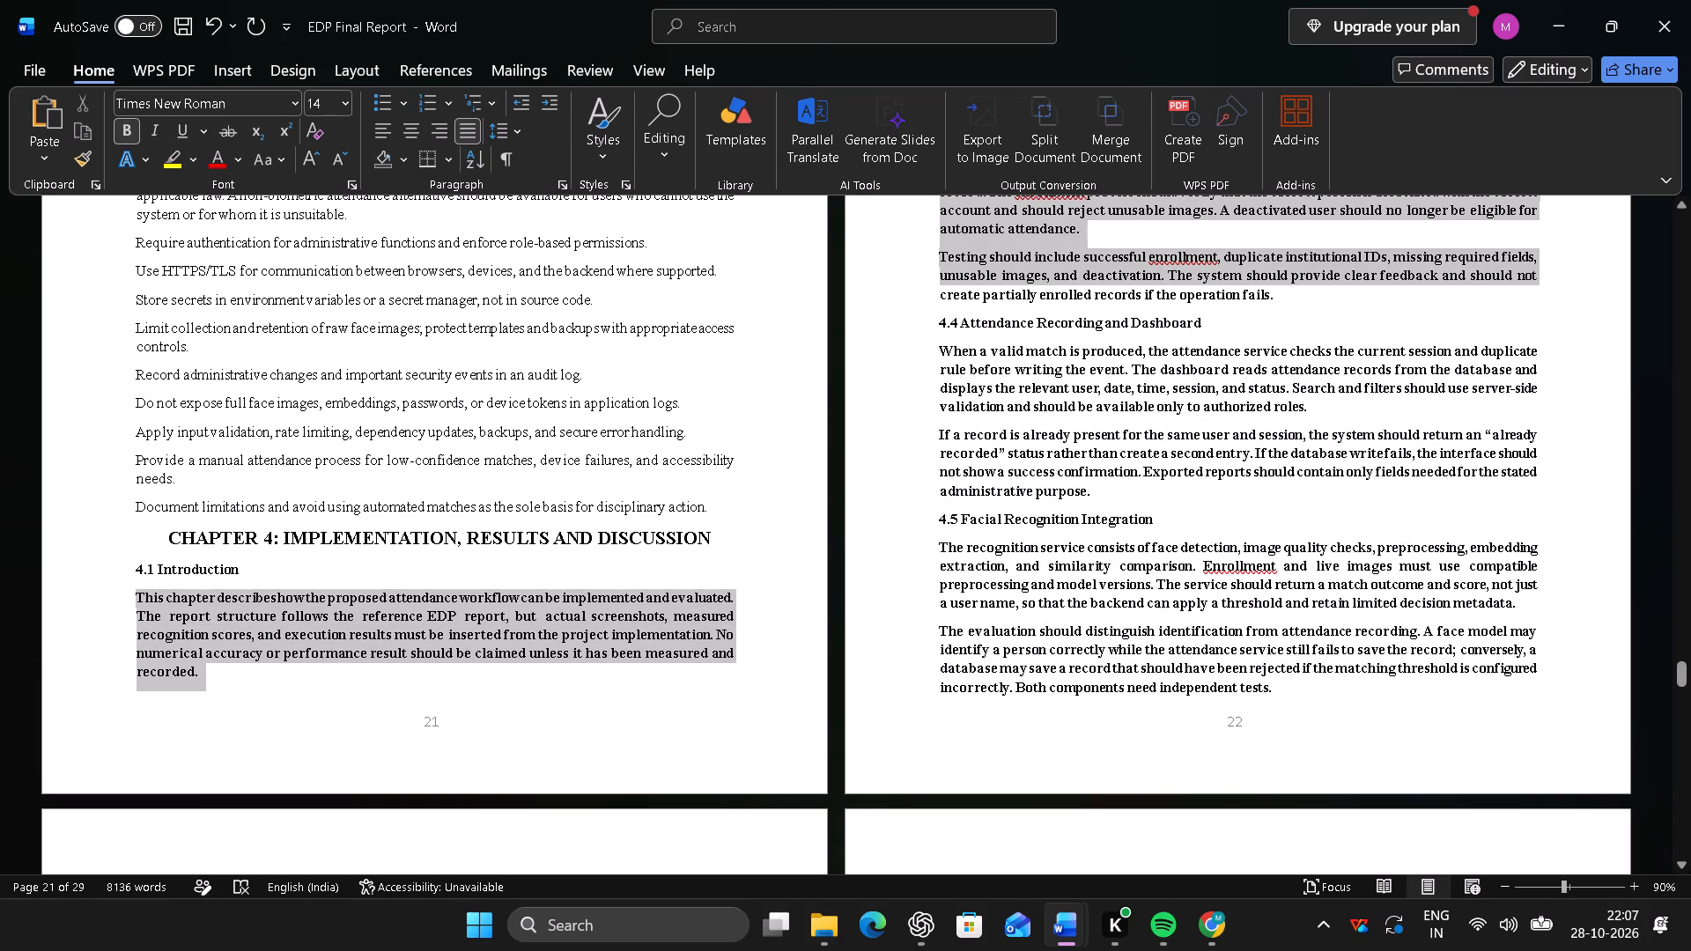
pyautogui.moveTo(917, 302); pyautogui.dragTo(1318, 562)
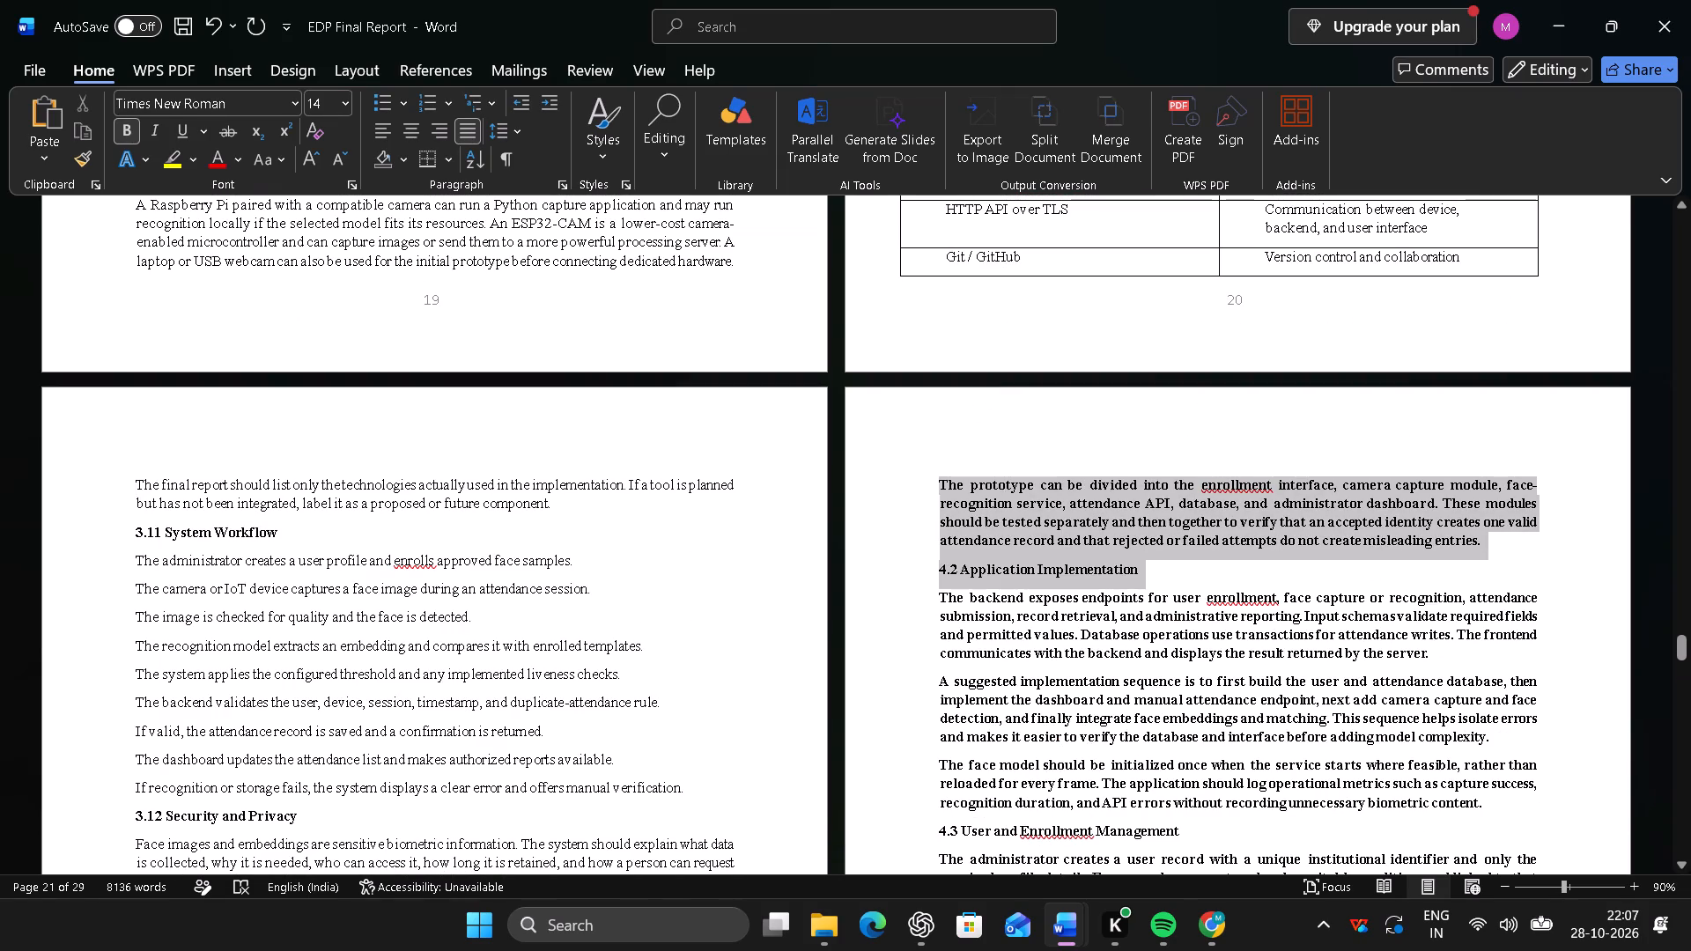
pyautogui.moveTo(1318, 562); pyautogui.dragTo(1506, 546)
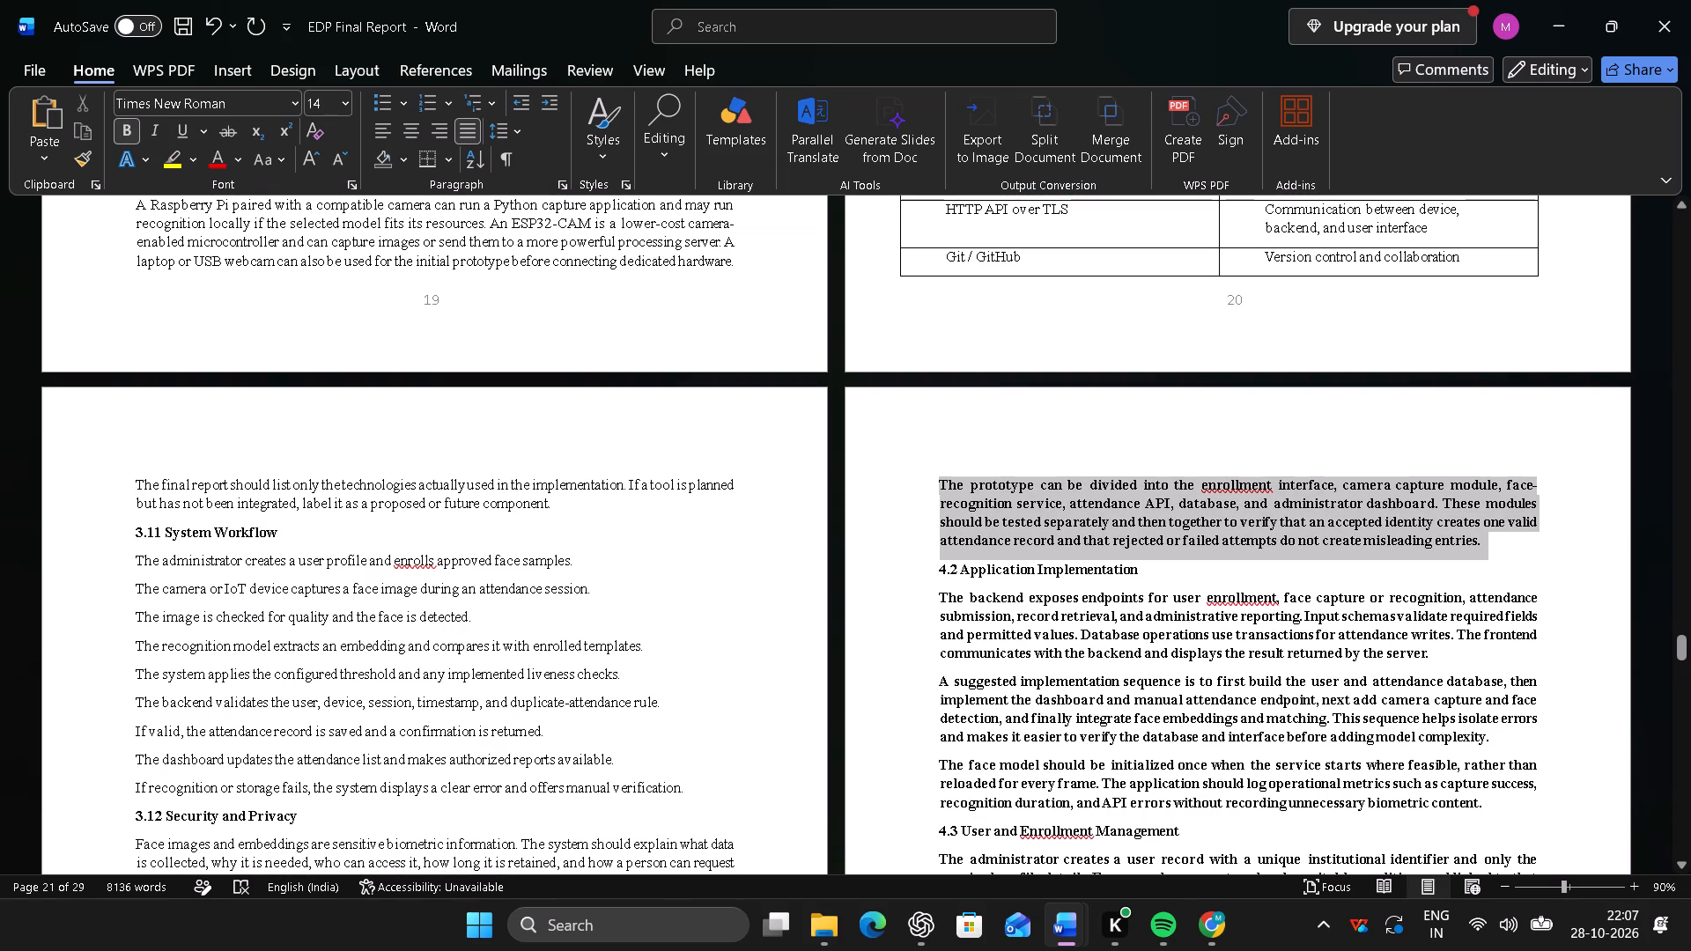
pyautogui.moveTo(1506, 546); pyautogui.dragTo(1505, 546)
pyautogui.click(1343, 507)
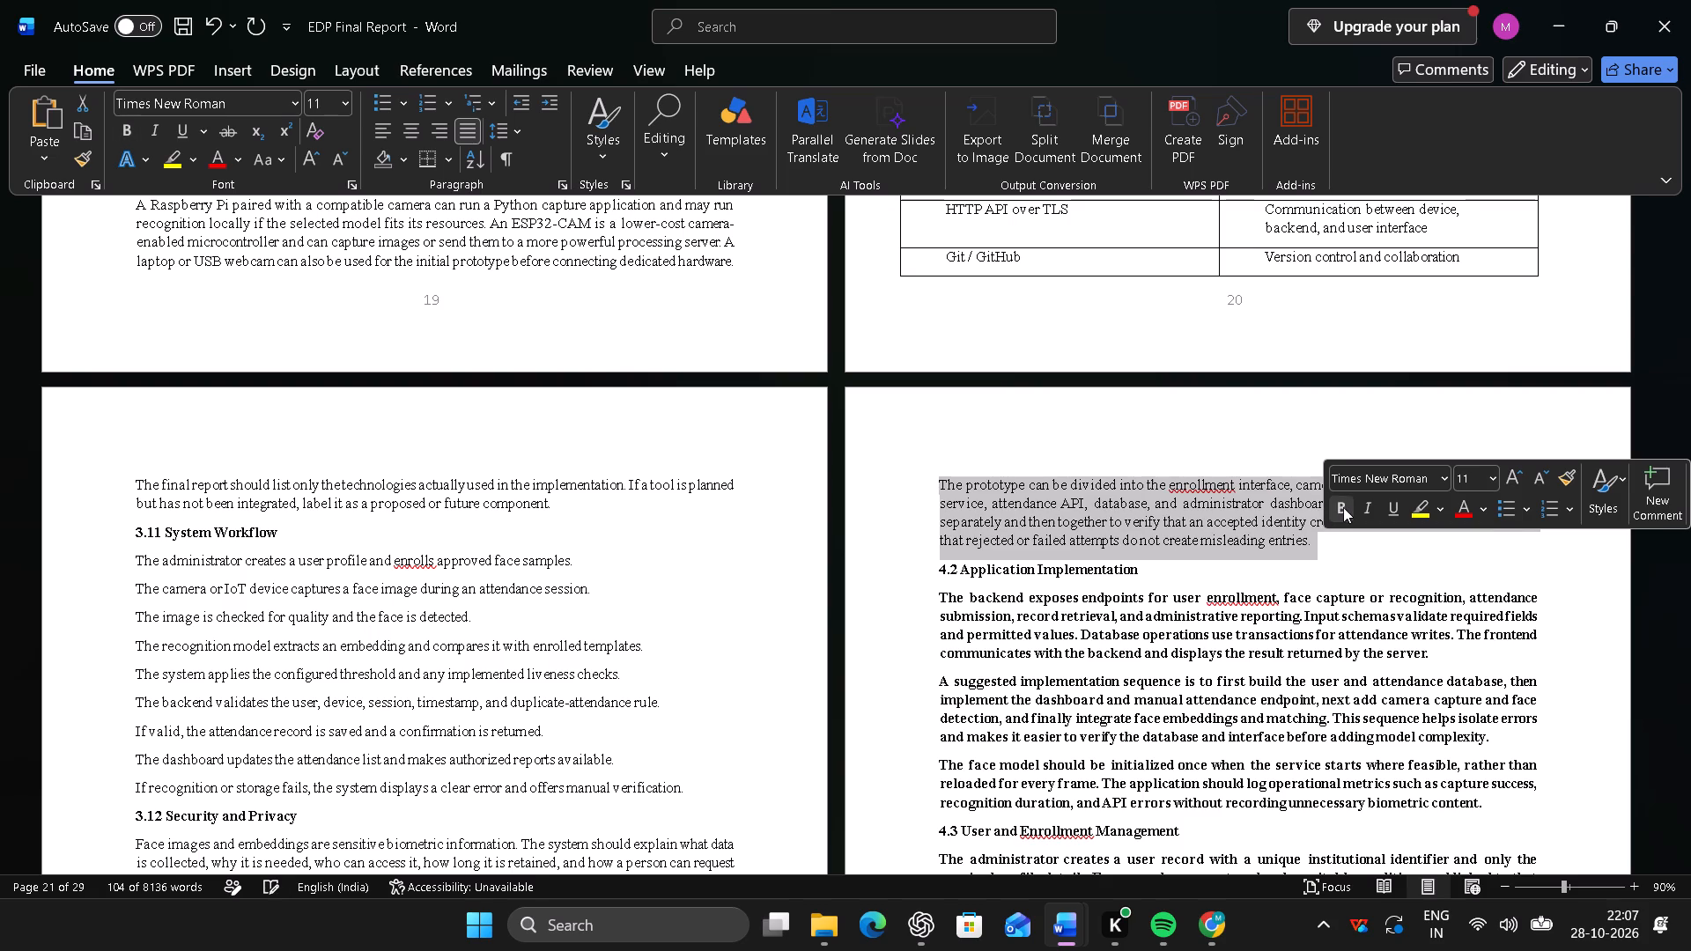
pyautogui.click(1068, 604)
# Remove the bold formatting from the three paragraphs under 4.2 Application Implementation.
pyautogui.scroll(-1, 1068, 604)
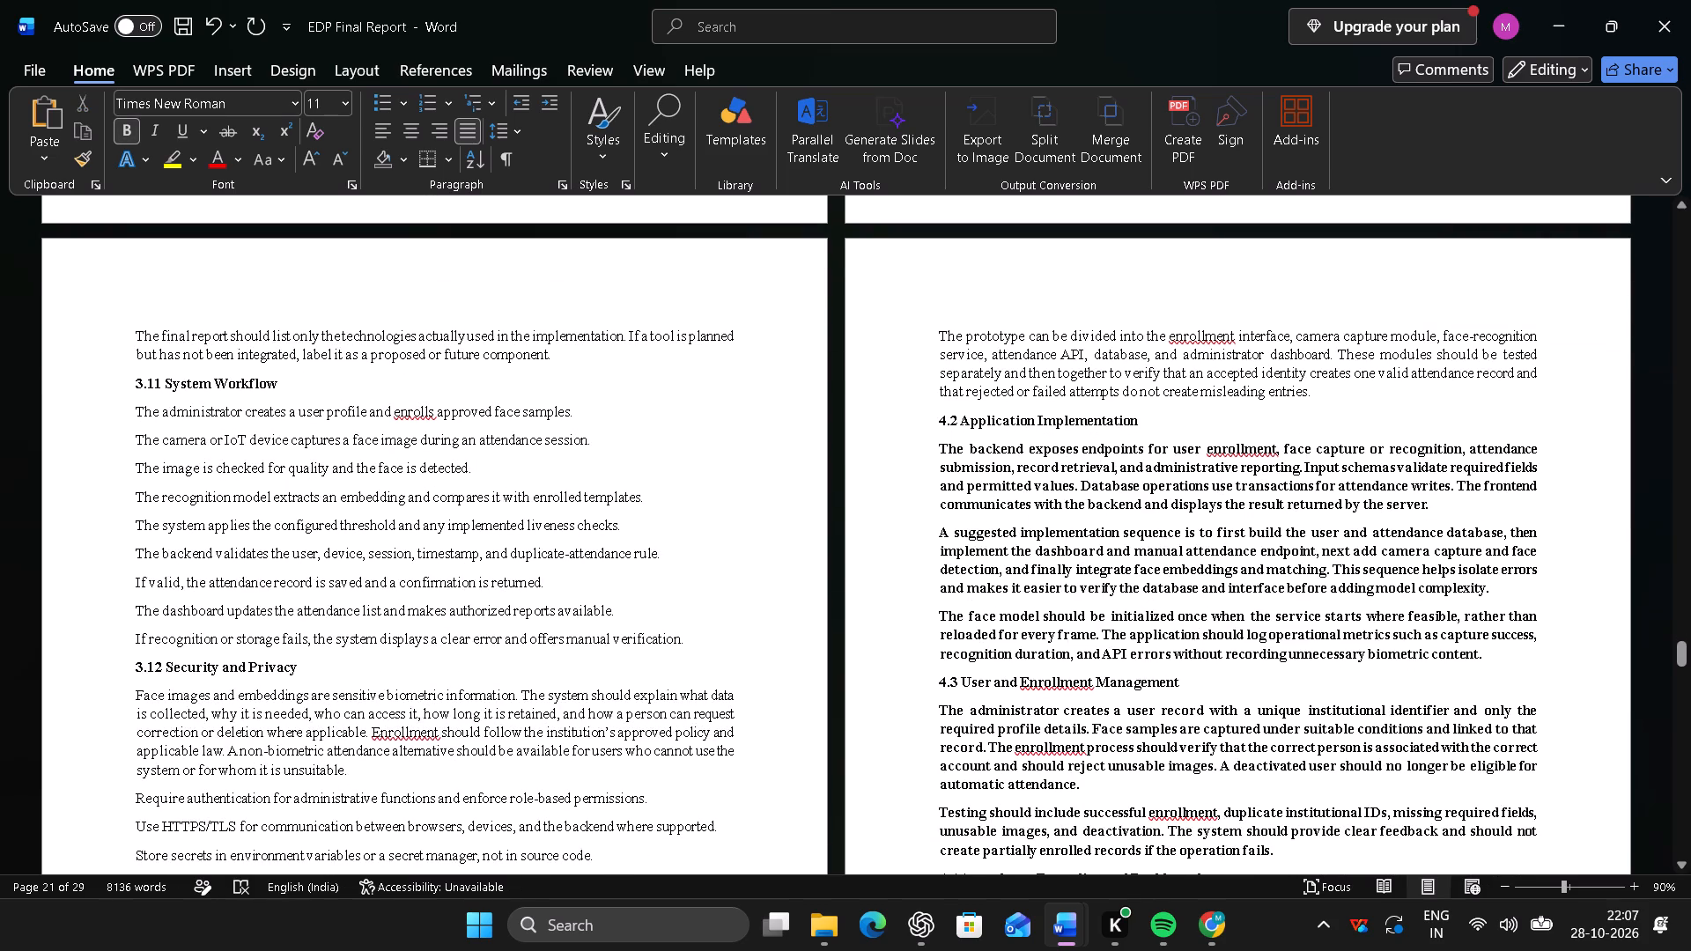
pyautogui.moveTo(939, 446); pyautogui.dragTo(1408, 647)
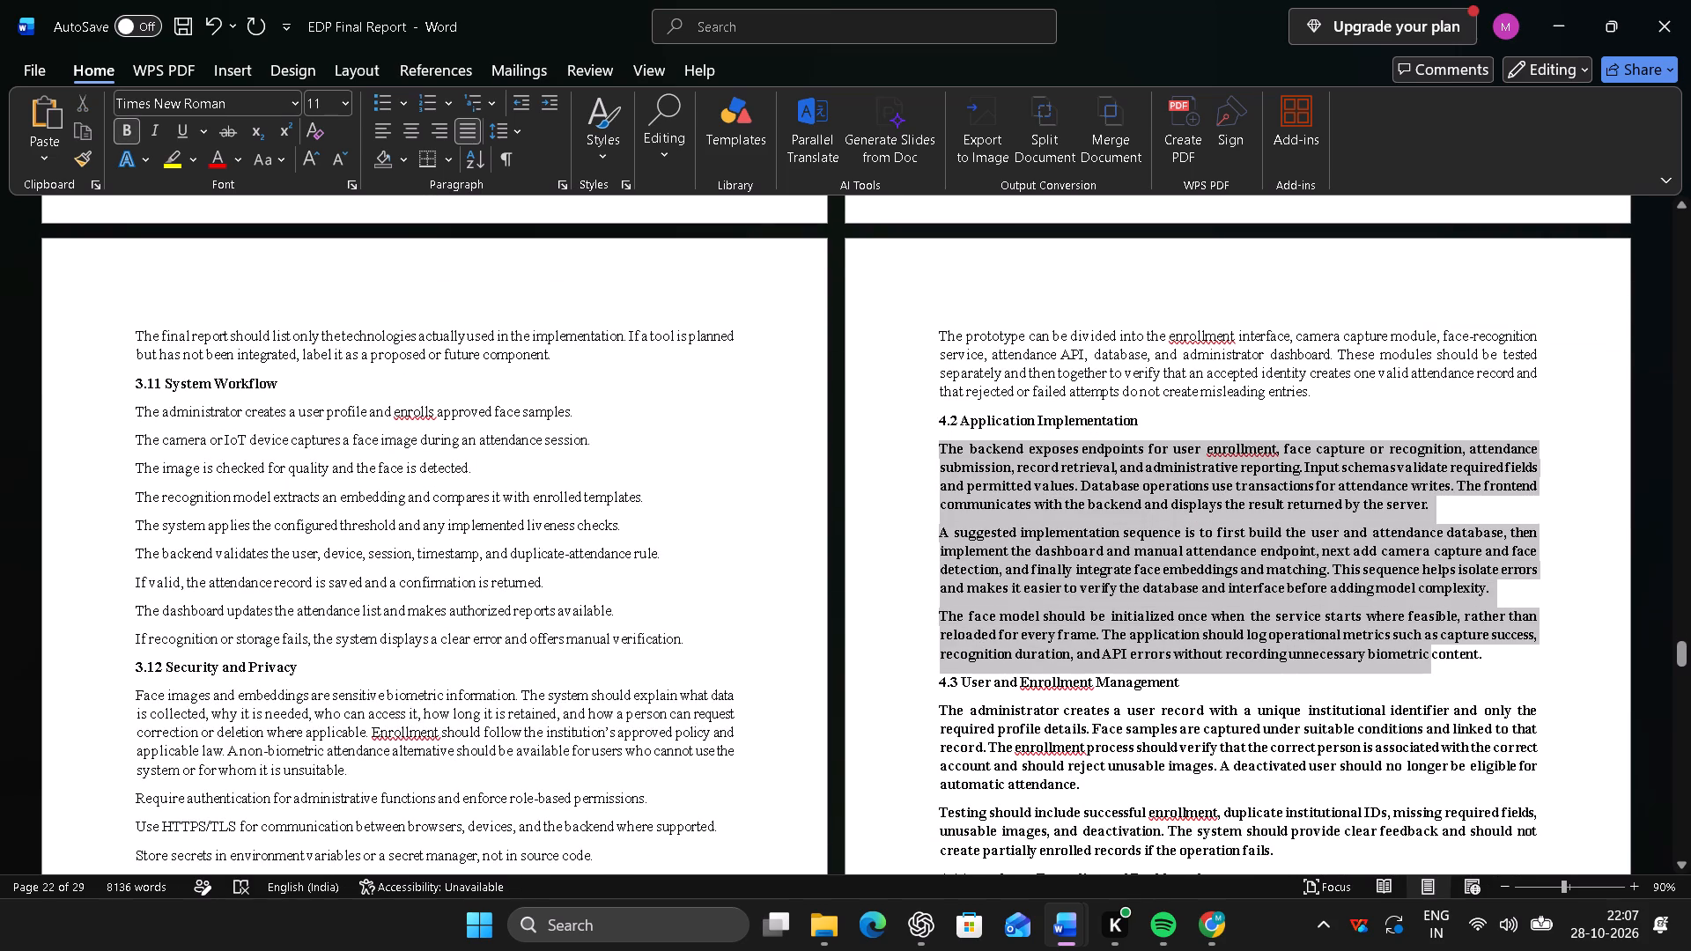
pyautogui.moveTo(1408, 647); pyautogui.dragTo(1485, 653)
pyautogui.click(1340, 623)
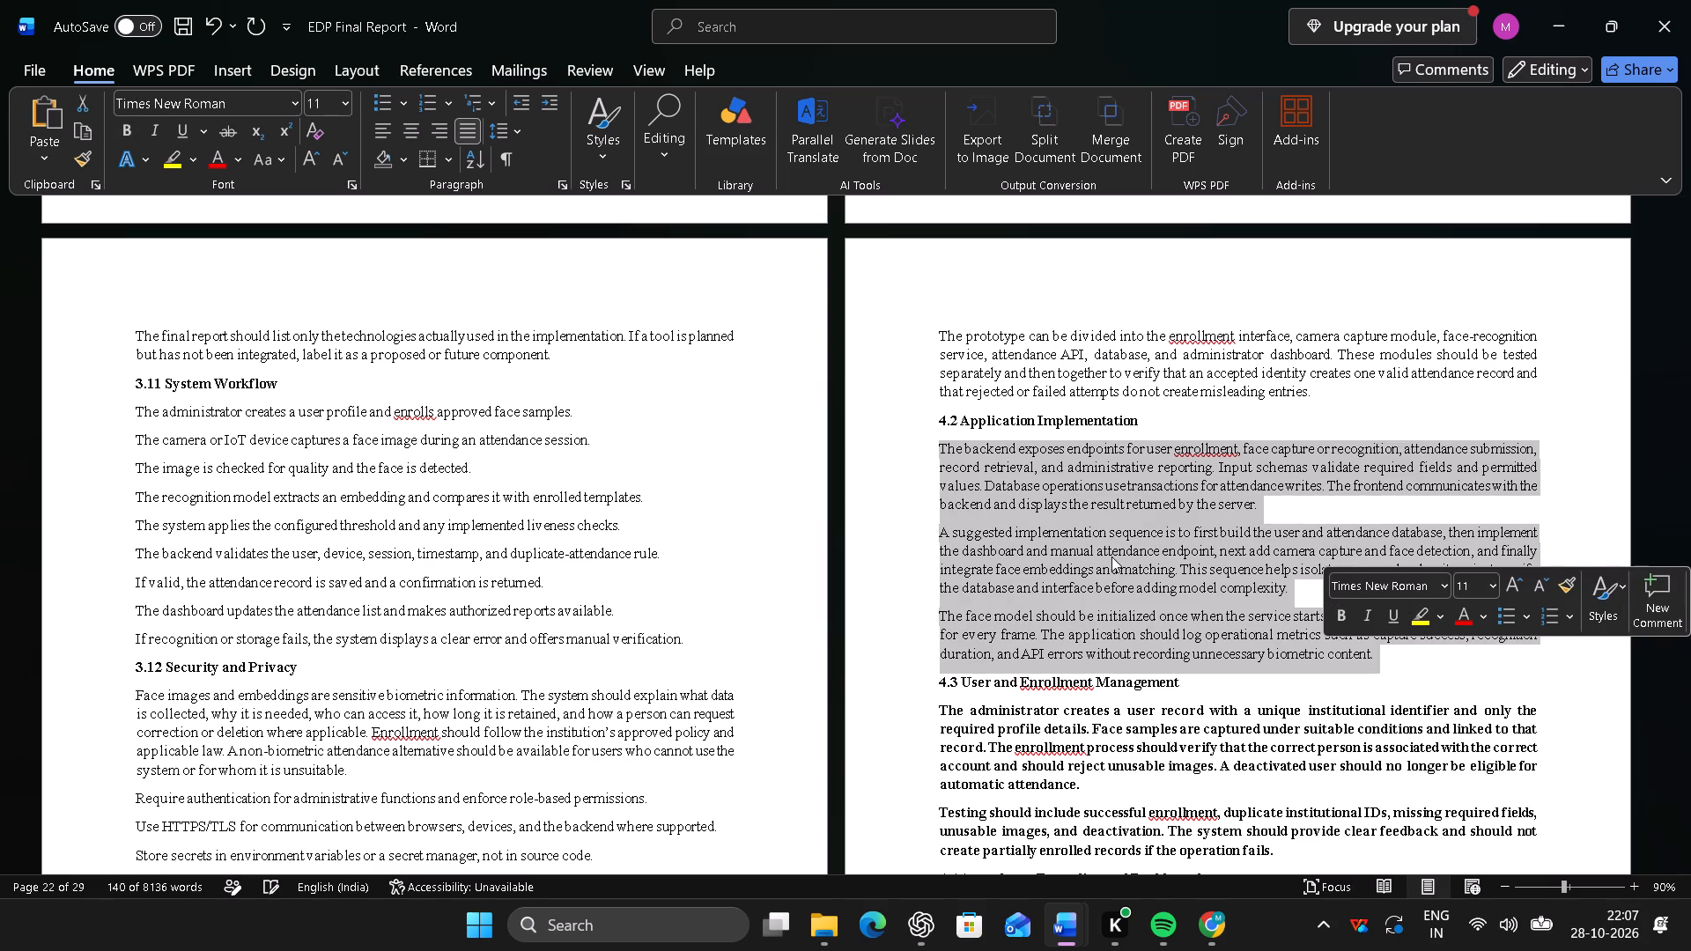
pyautogui.click(1111, 557)
# Remove the bold formatting from the two paragraphs under 4.3 User and Enrollment Management.
pyautogui.scroll(-2, 1111, 557)
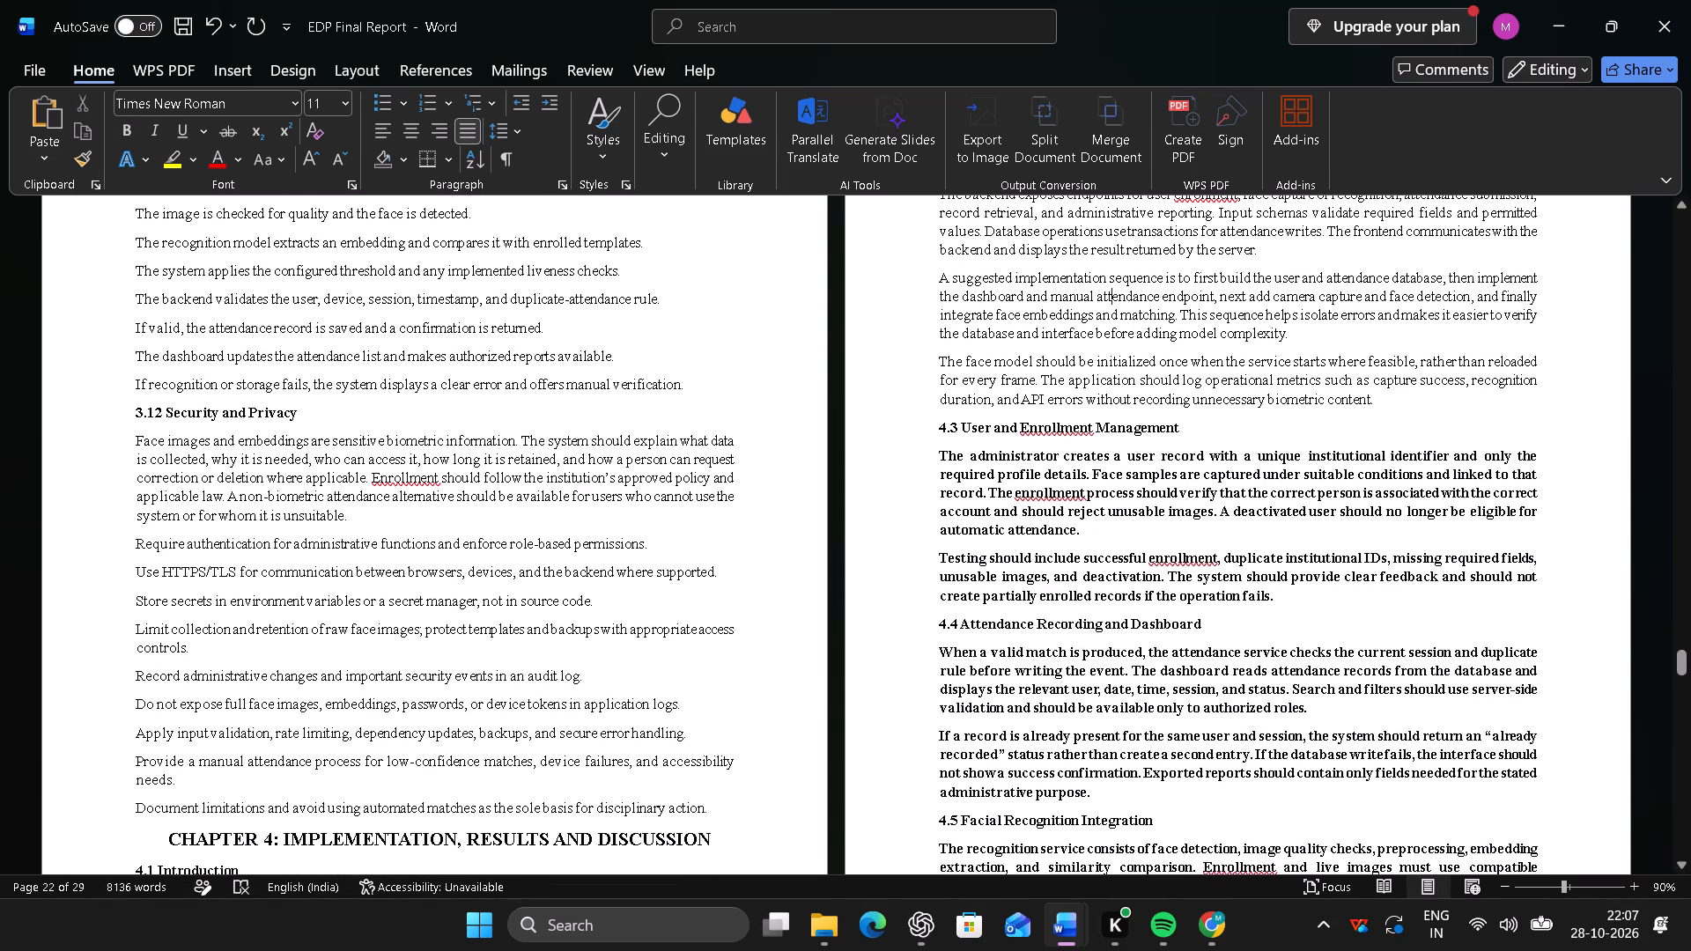
pyautogui.moveTo(935, 447); pyautogui.dragTo(1286, 596)
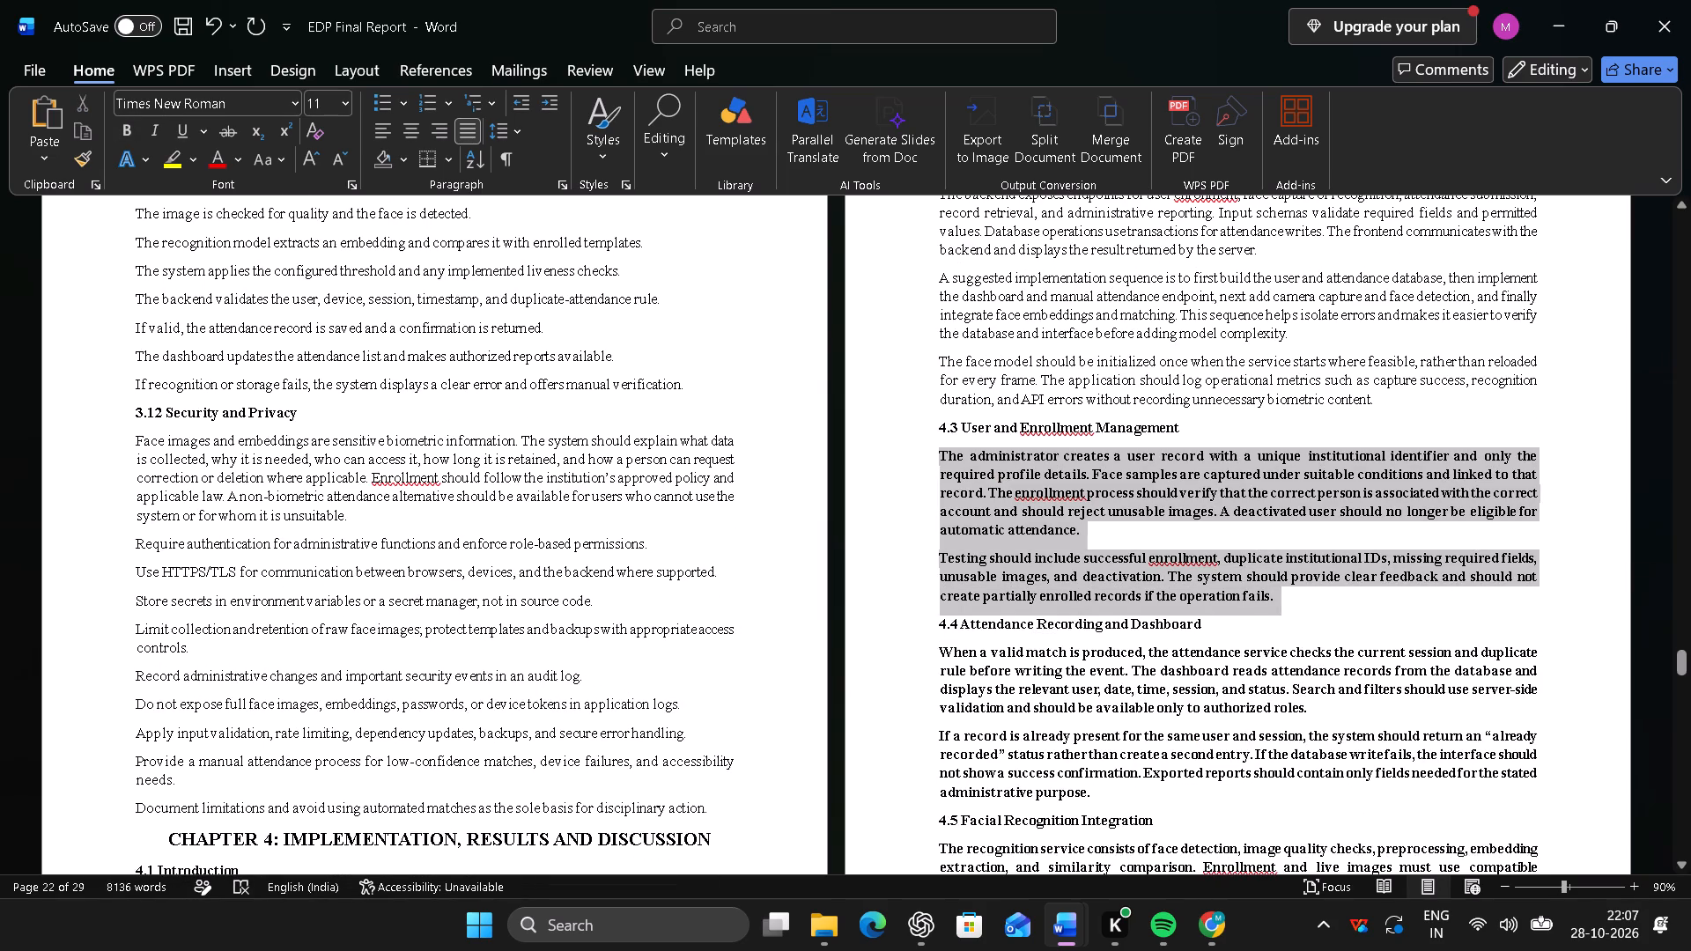
pyautogui.moveTo(1286, 596); pyautogui.dragTo(1283, 596)
pyautogui.click(1299, 560)
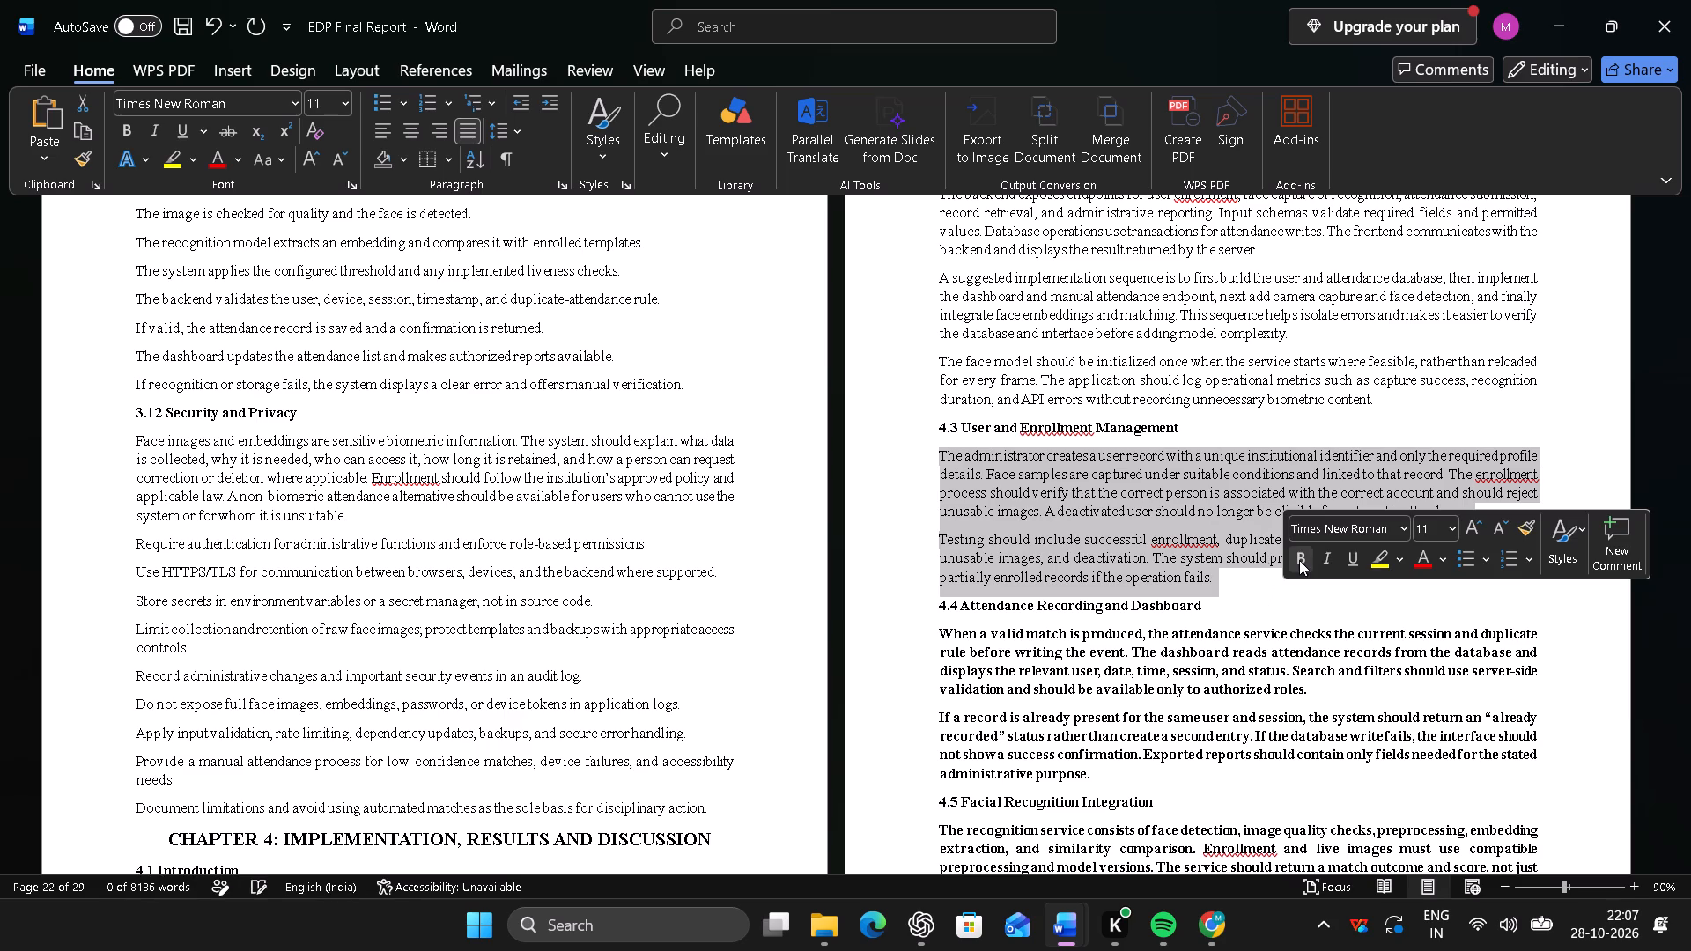
pyautogui.click(1140, 489)
# Remove the bold formatting from the two paragraphs under 4.4 Attendance Recording and Dashboard.
pyautogui.scroll(-2, 1140, 489)
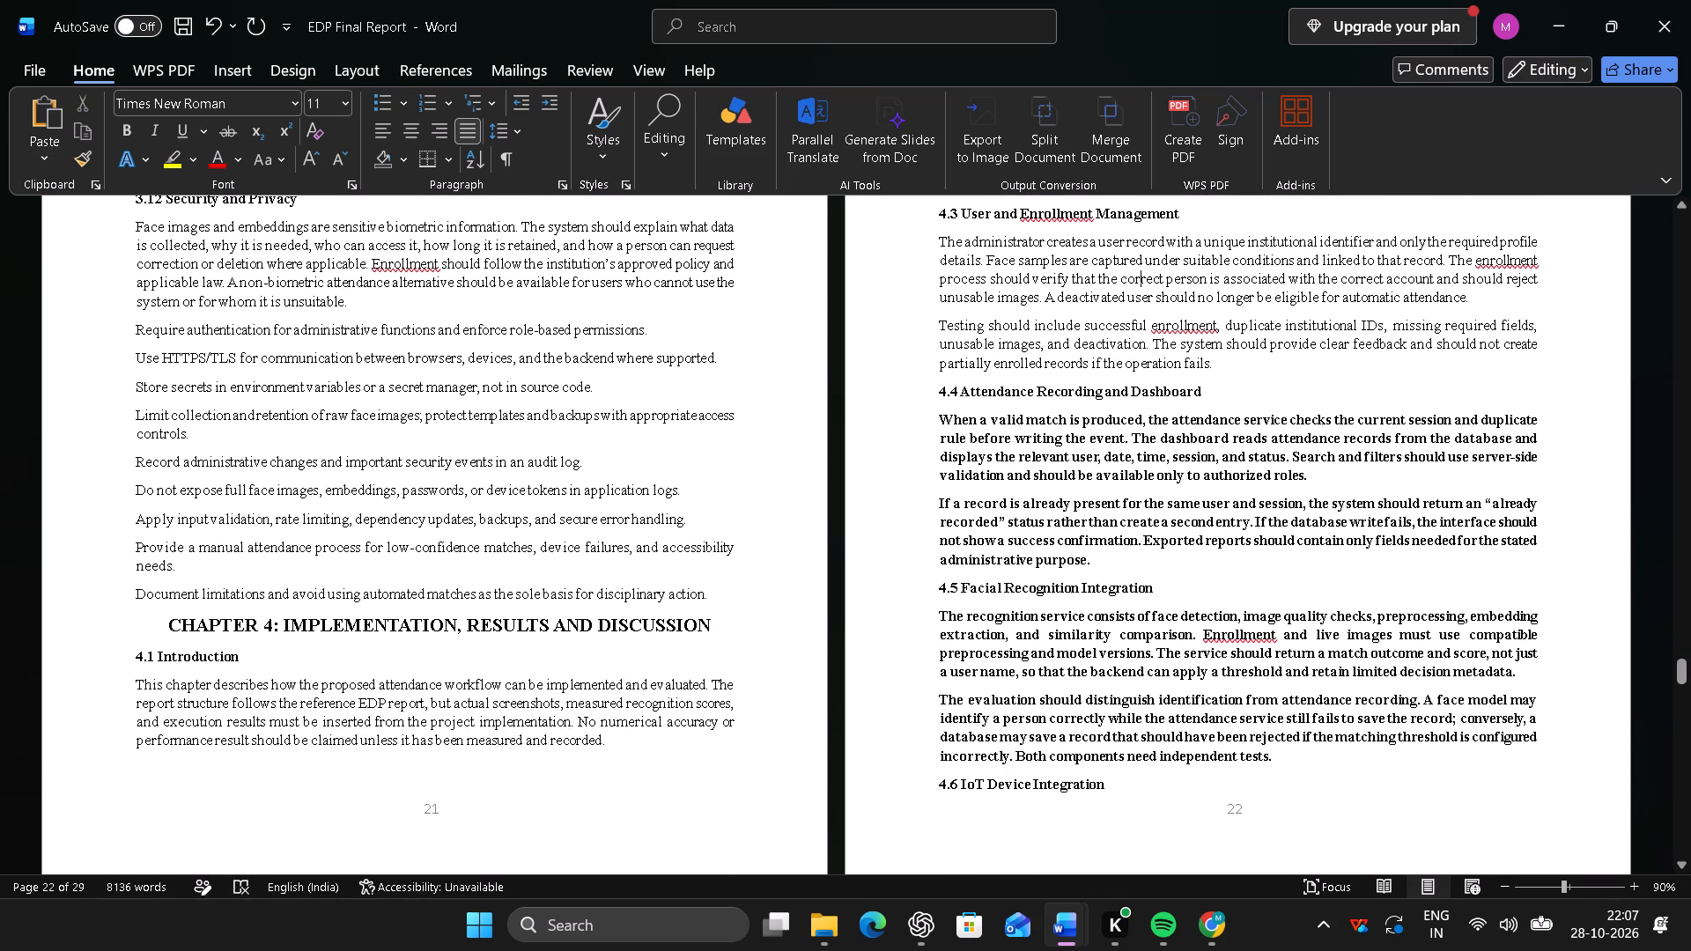
pyautogui.moveTo(941, 428); pyautogui.dragTo(1103, 567)
pyautogui.click(1119, 526)
# Remove the bold formatting from the two paragraphs under 4.5 Facial Recognition Integration.
pyautogui.scroll(-1, 1040, 537)
pyautogui.moveTo(940, 443); pyautogui.dragTo(1010, 496)
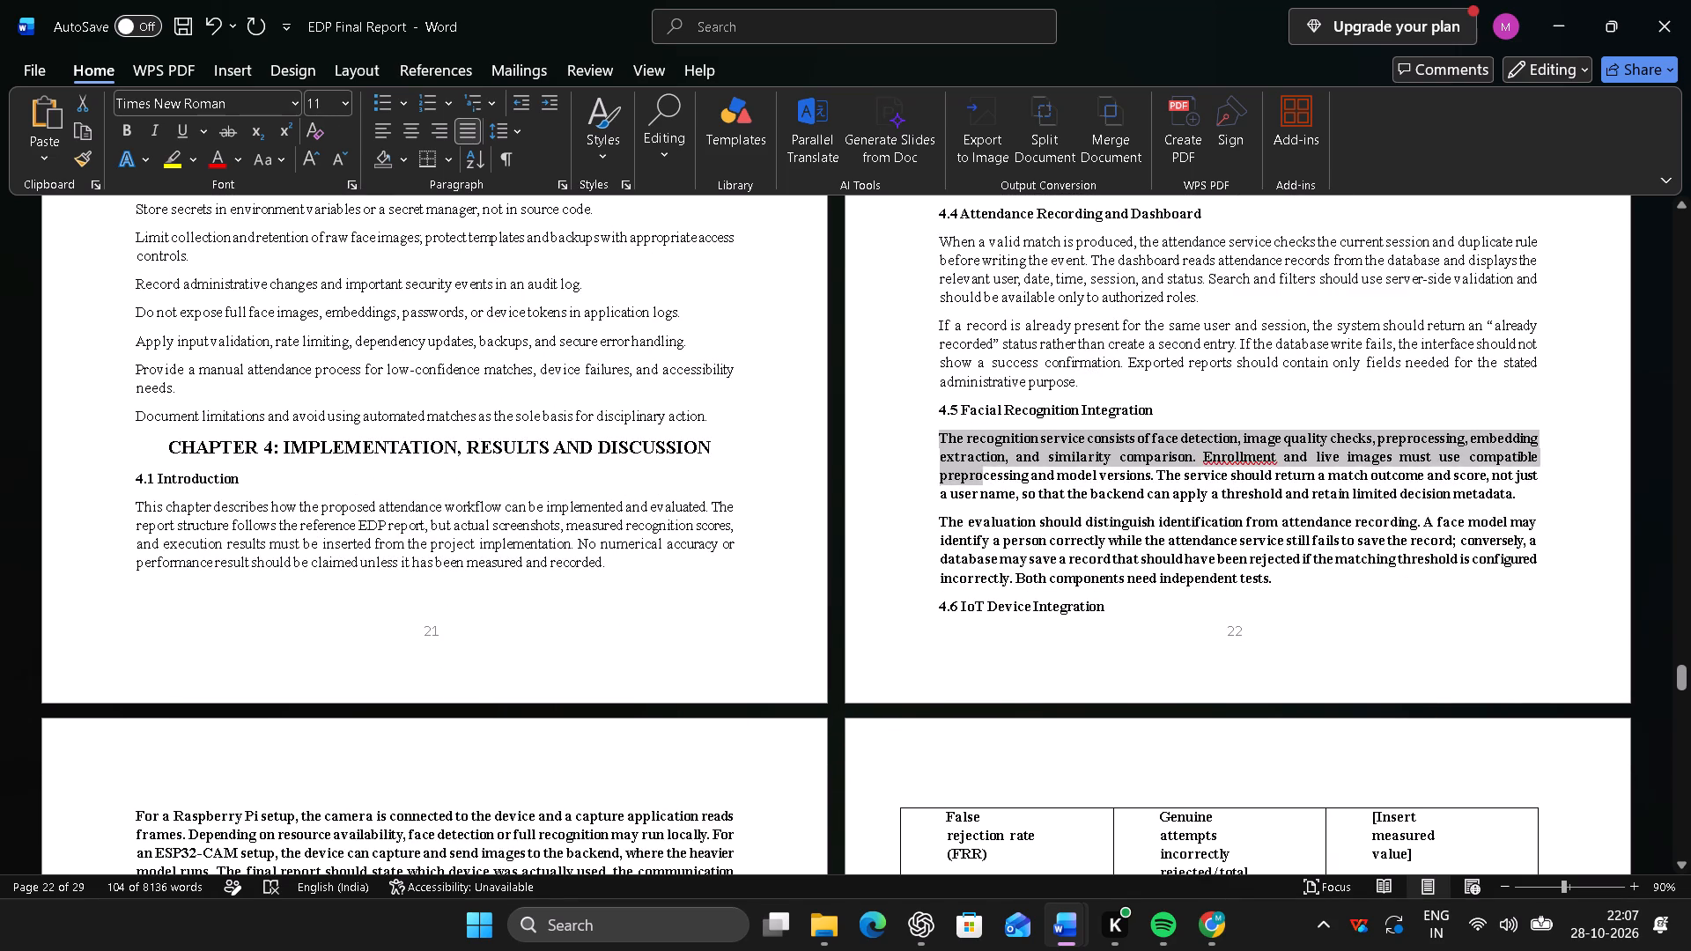
pyautogui.moveTo(1010, 496); pyautogui.dragTo(1285, 580)
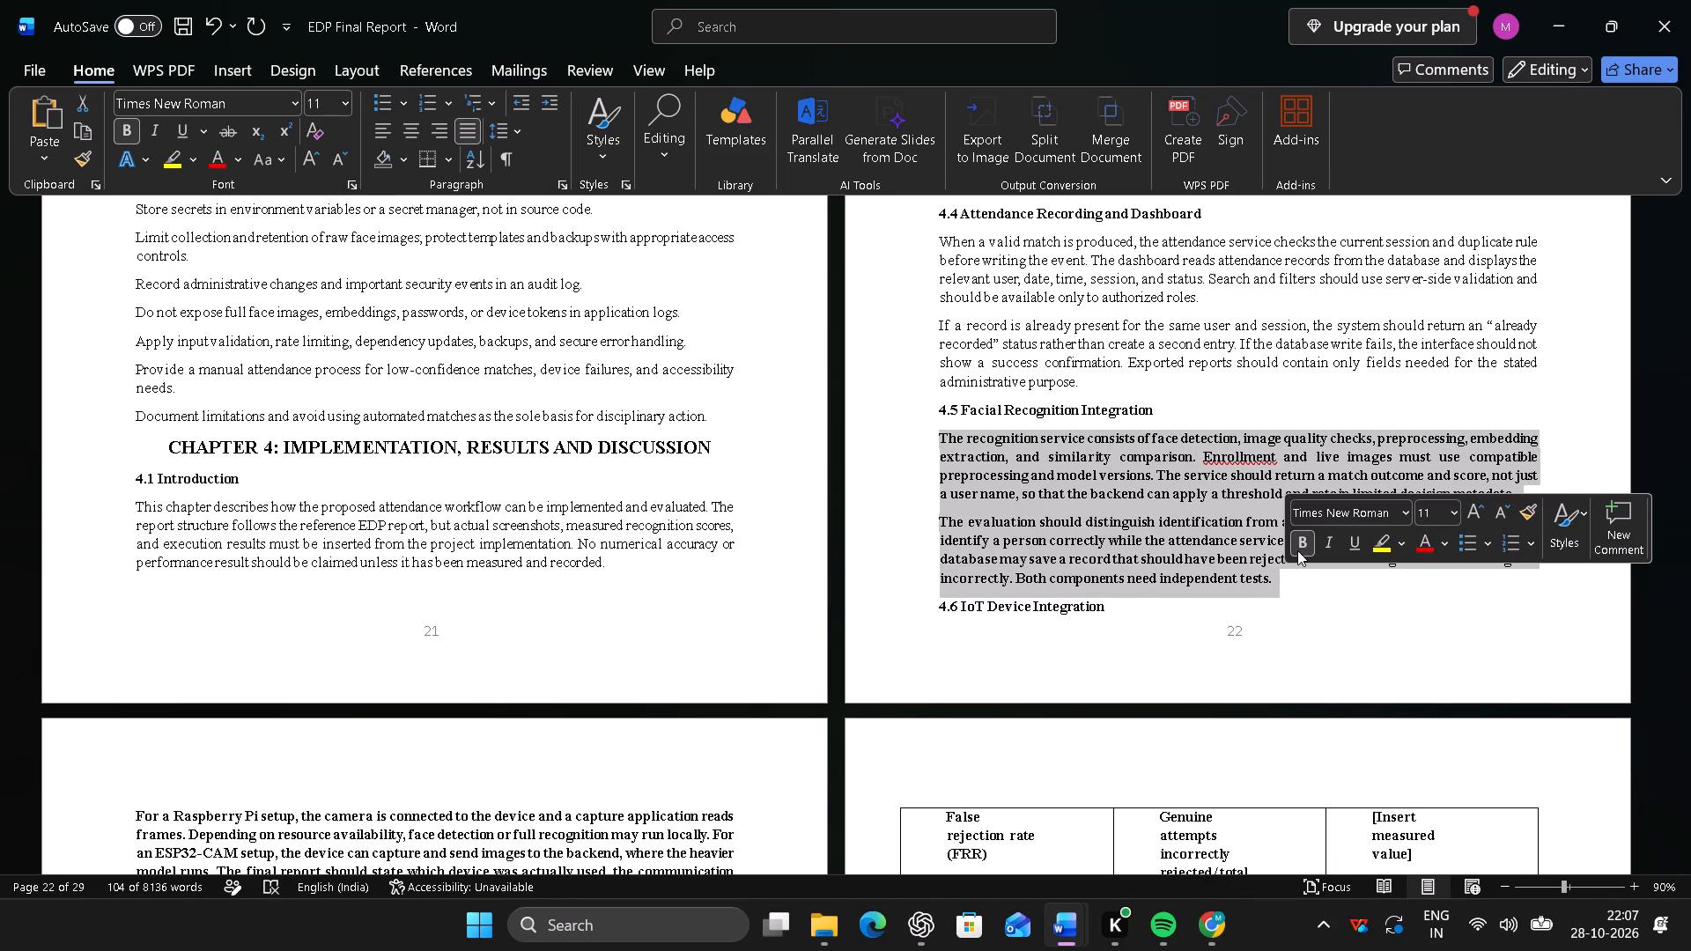
pyautogui.click(1297, 550)
pyautogui.click(1154, 534)
# Remove the bold formatting from the two paragraphs under 4.6 IoT Device Integration, on the page after the heading.
pyautogui.scroll(-1, 1154, 534)
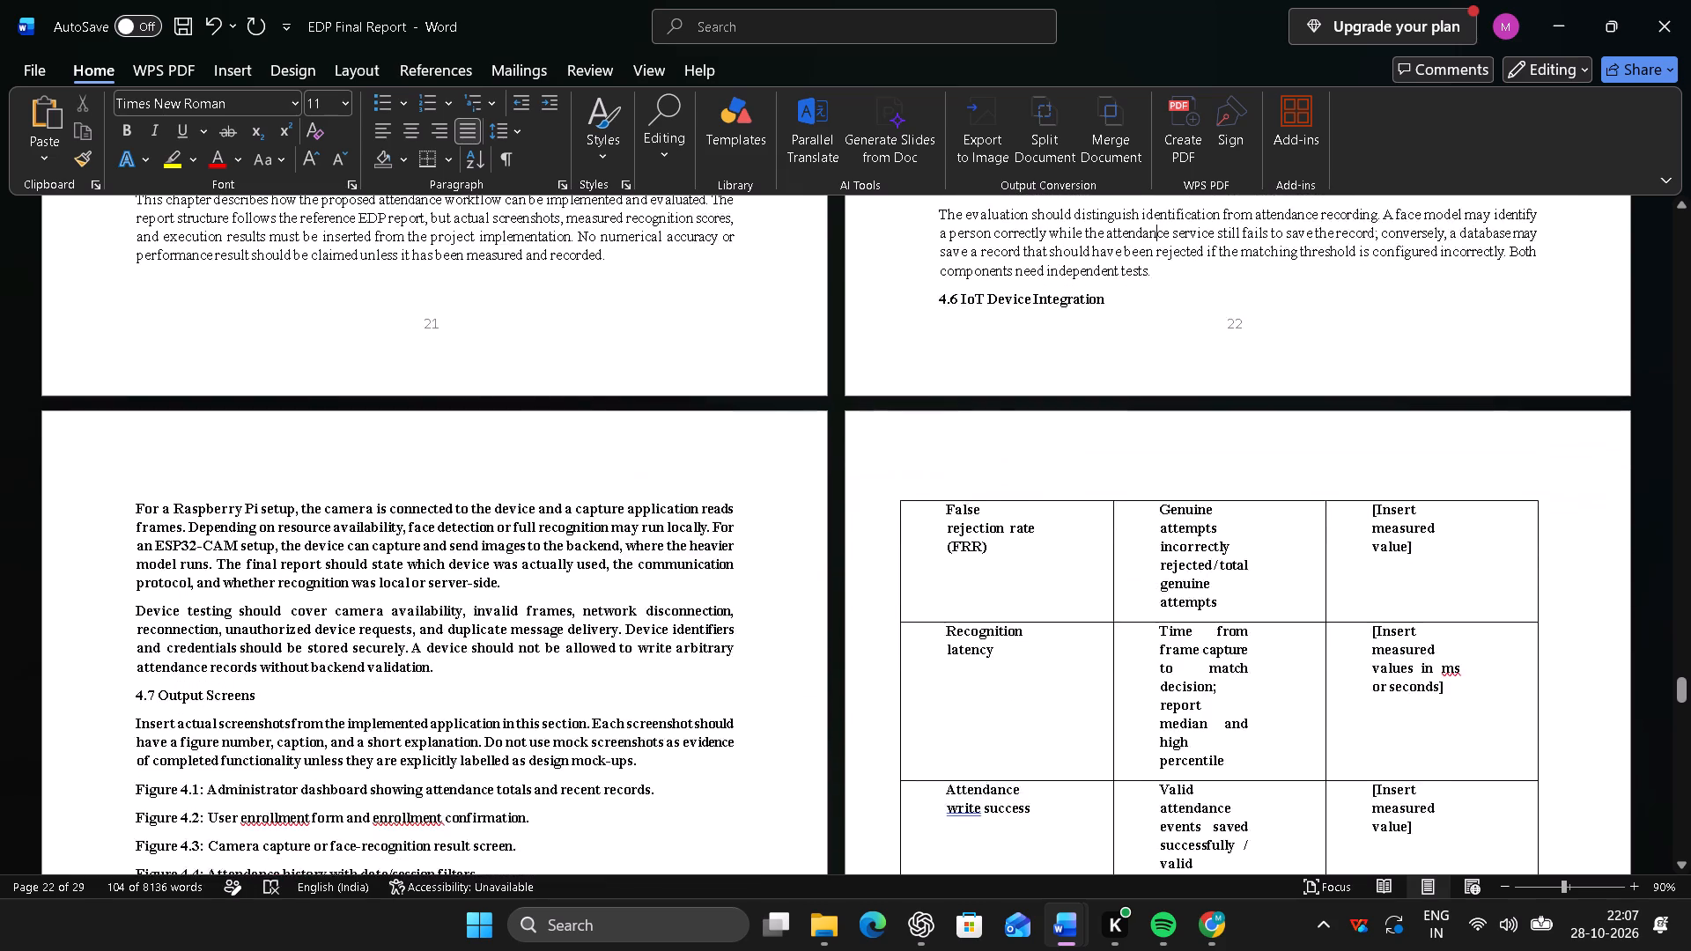
pyautogui.scroll(-1, 1154, 534)
pyautogui.scroll(5, 1154, 534)
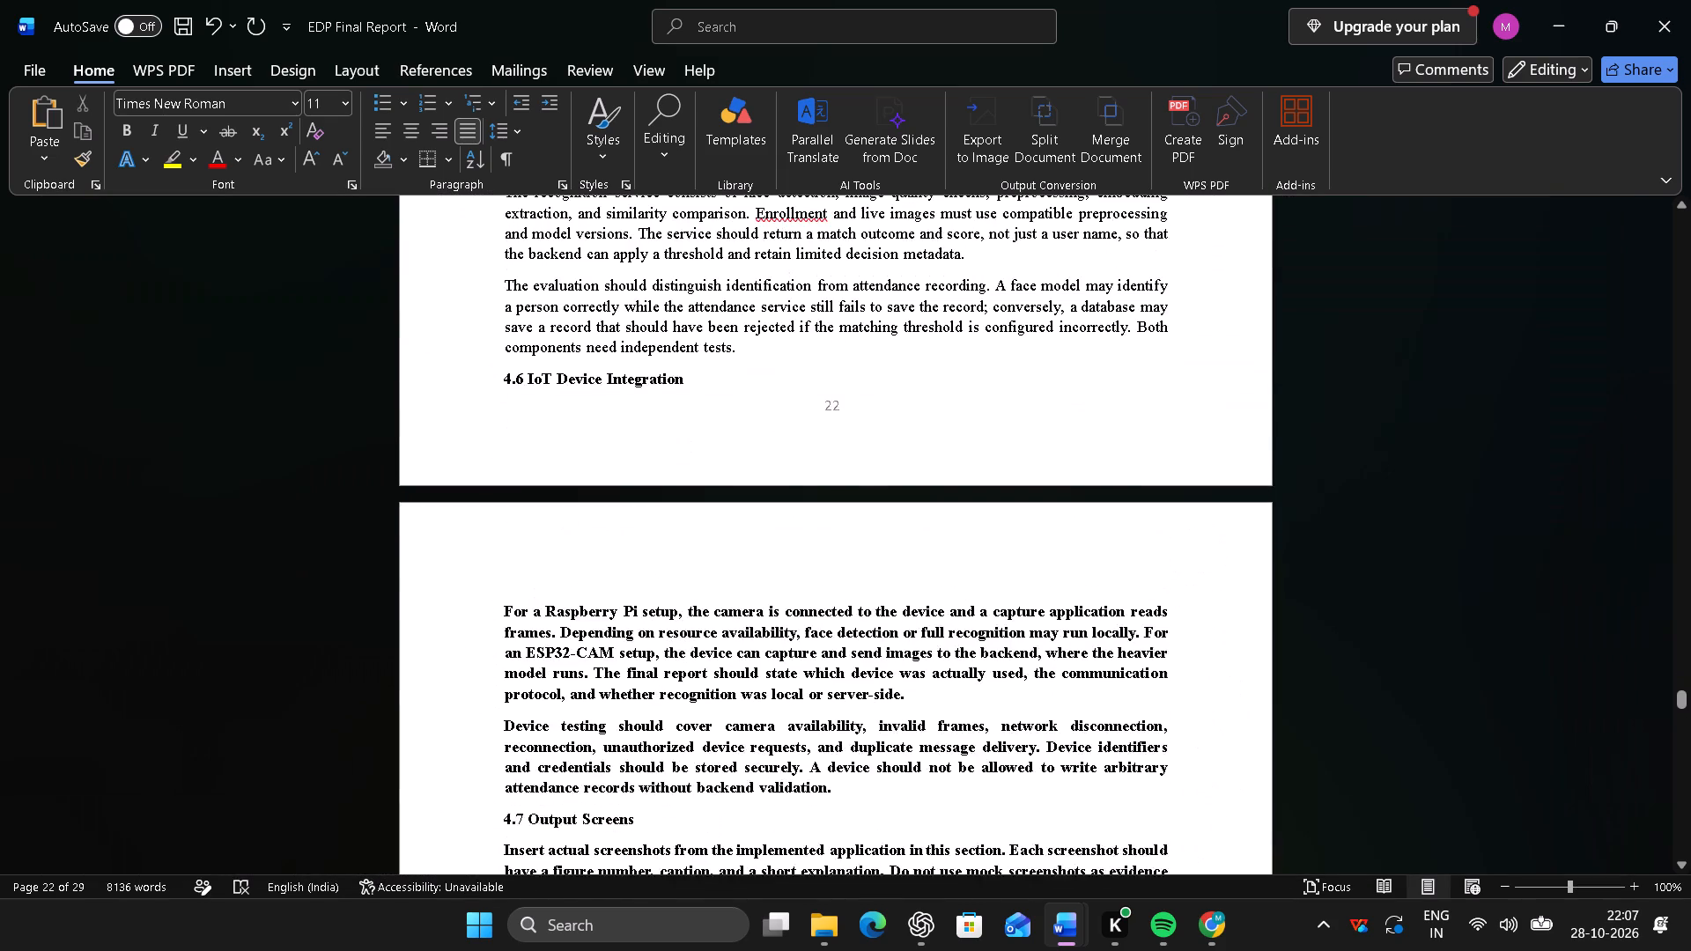
pyautogui.scroll(2, 1154, 534)
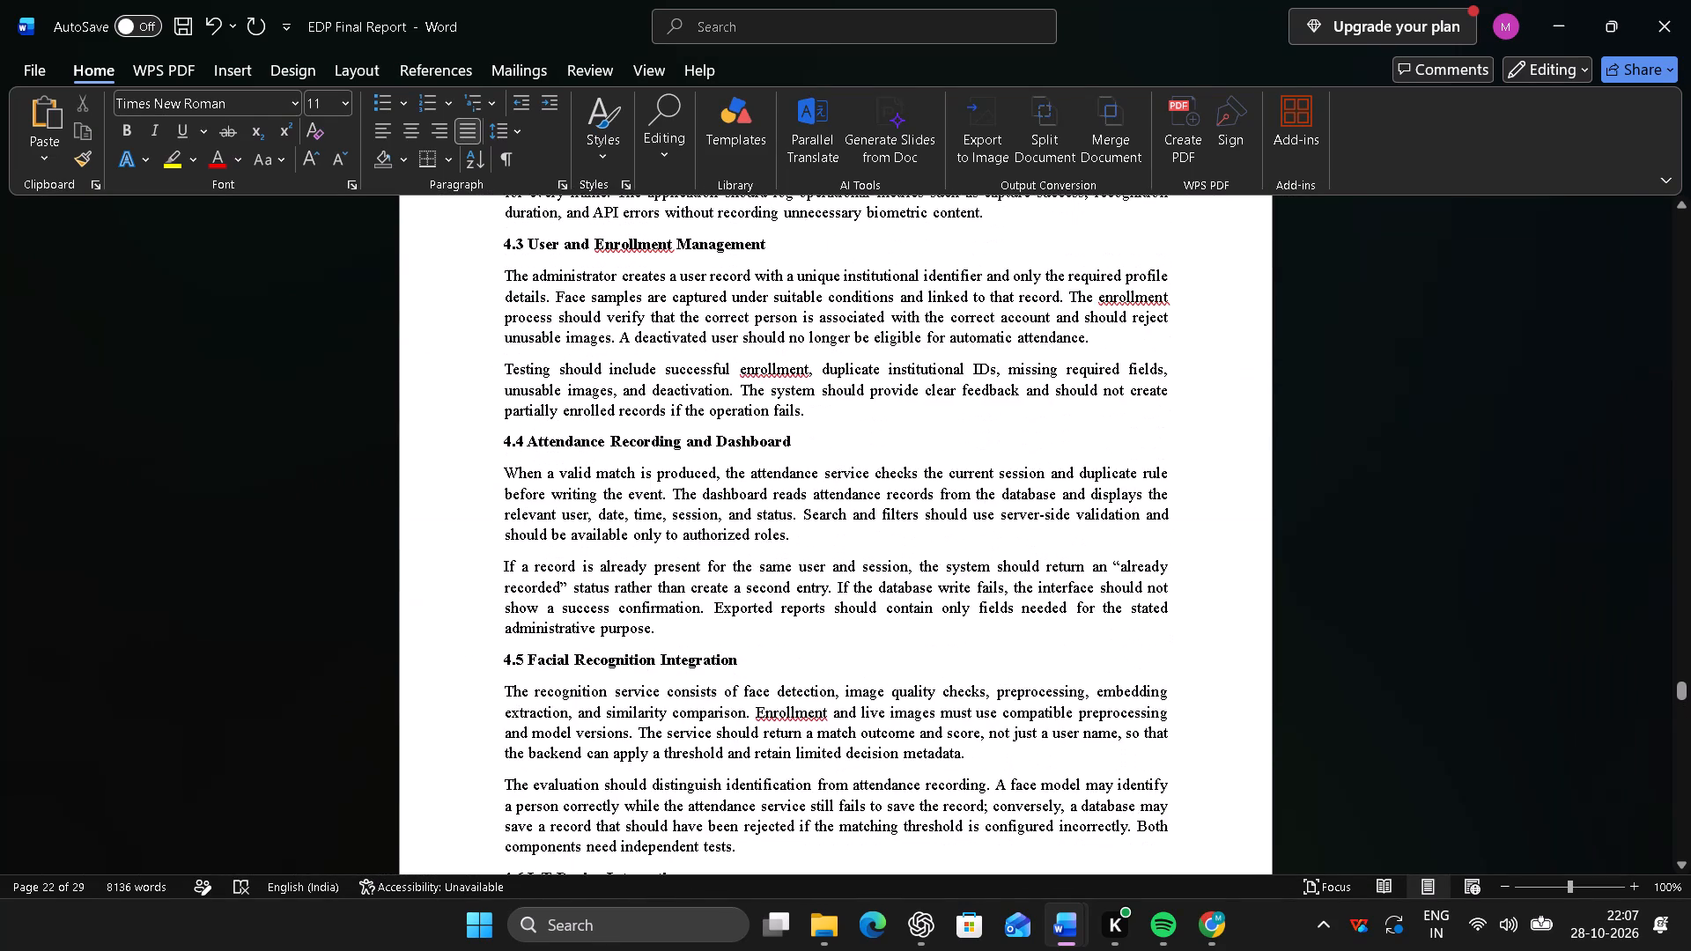
pyautogui.scroll(-1, 1154, 534)
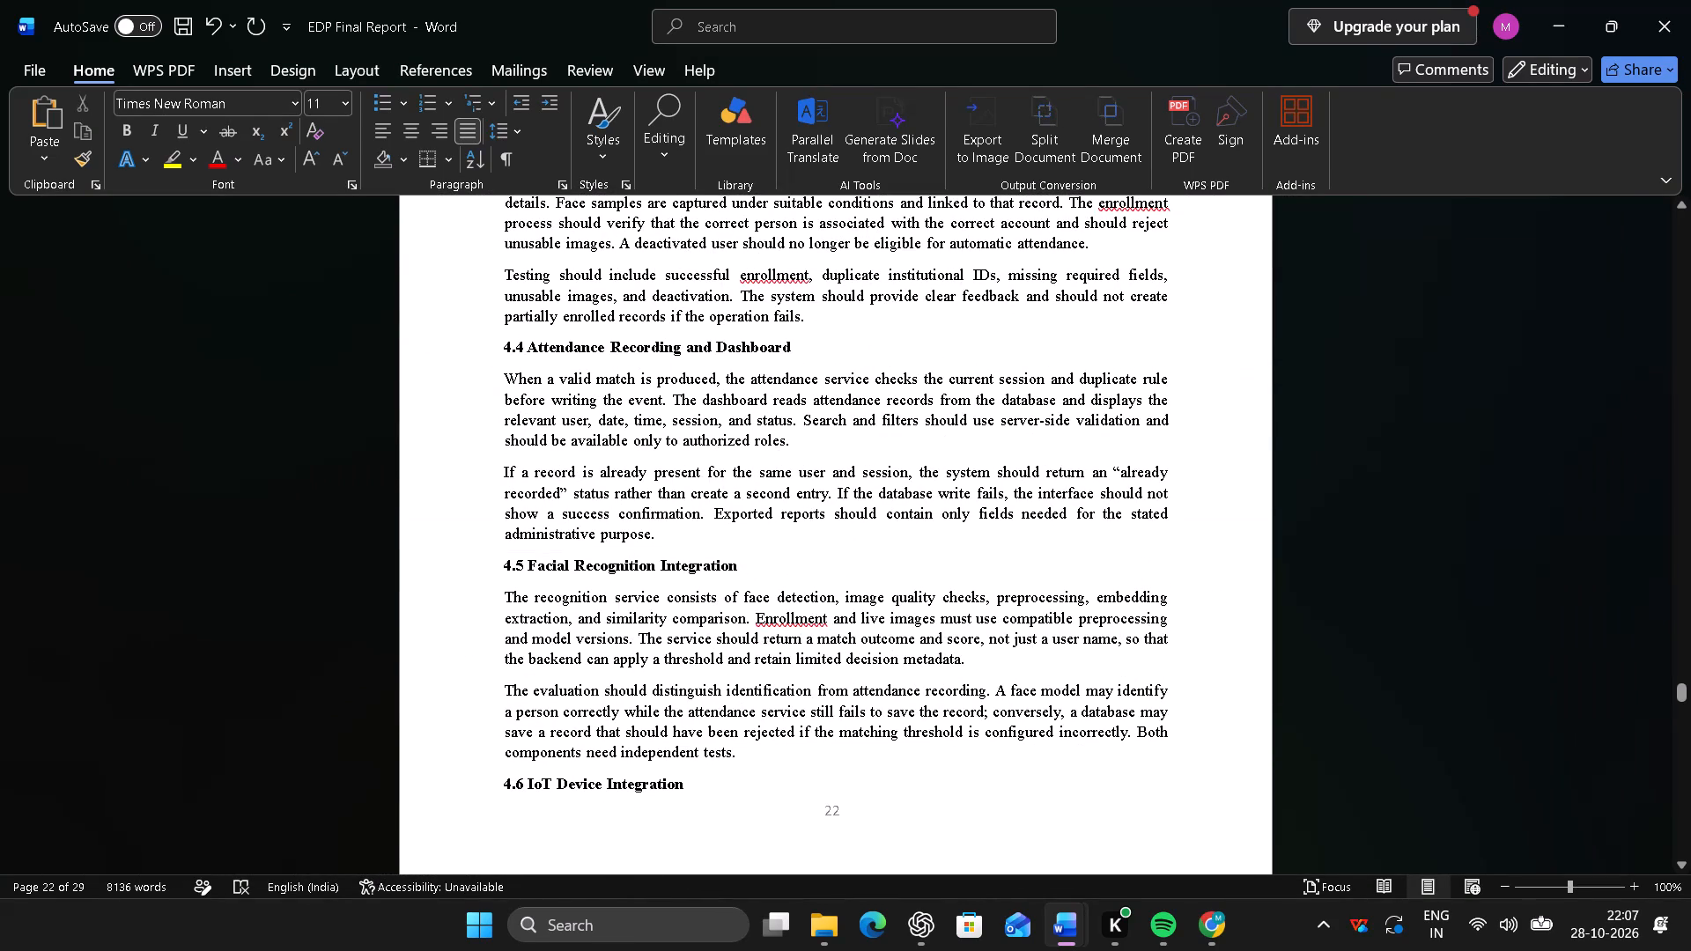
pyautogui.scroll(-2, 1154, 534)
pyautogui.scroll(2, 1154, 534)
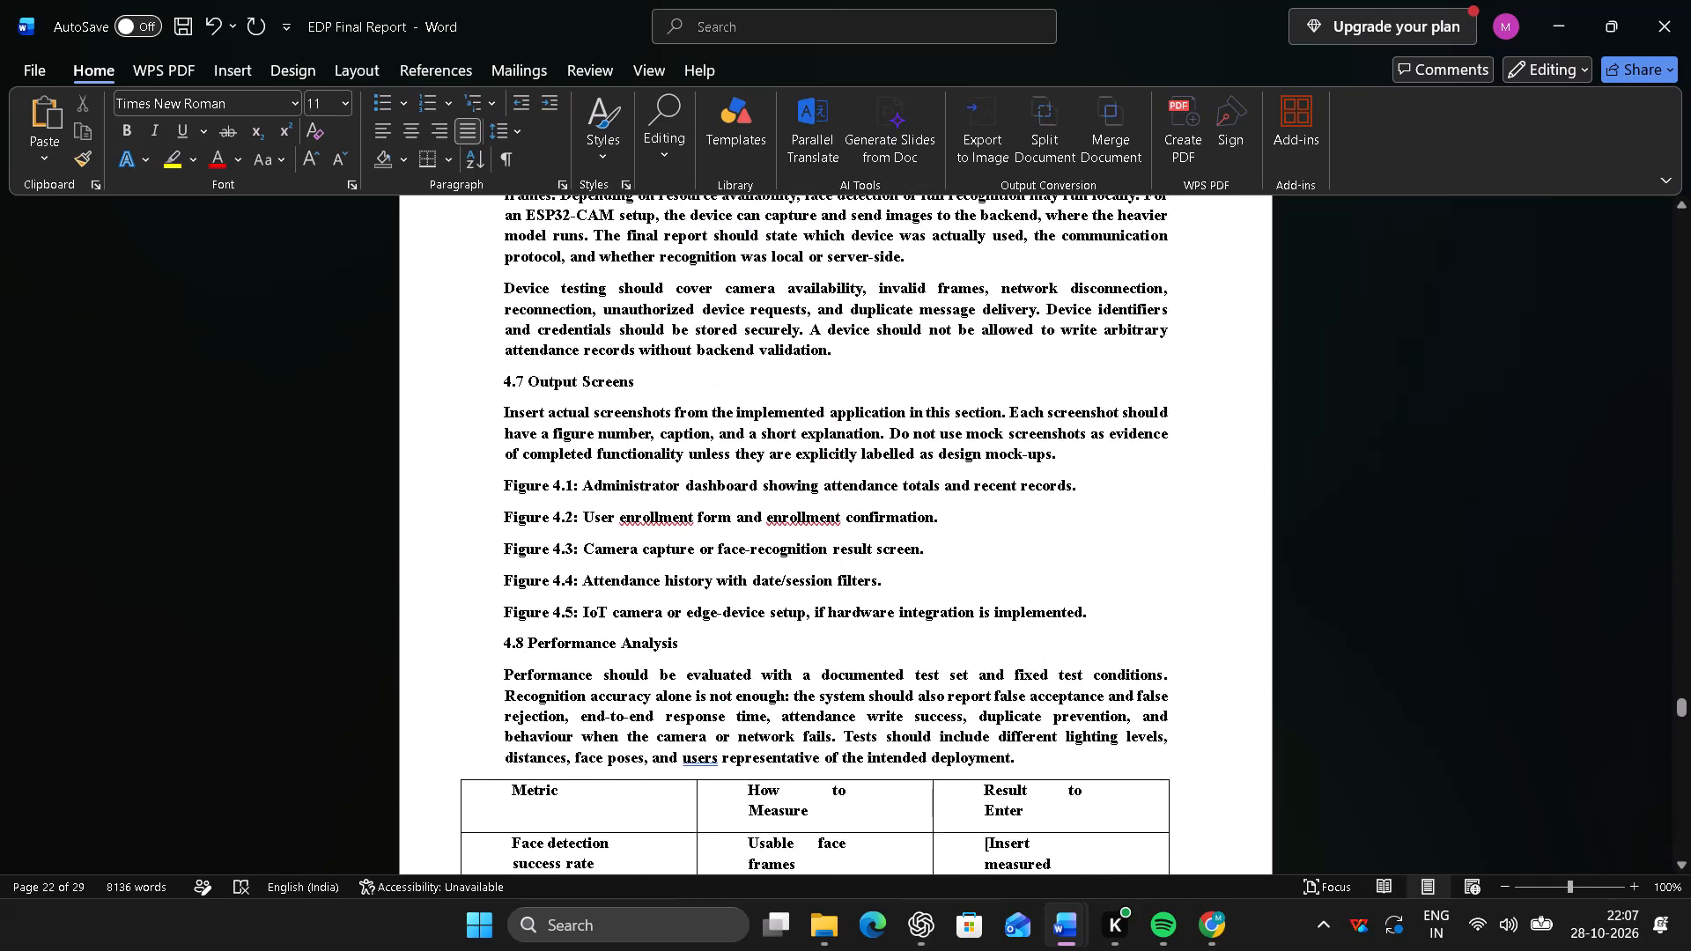
pyautogui.scroll(1, 1154, 534)
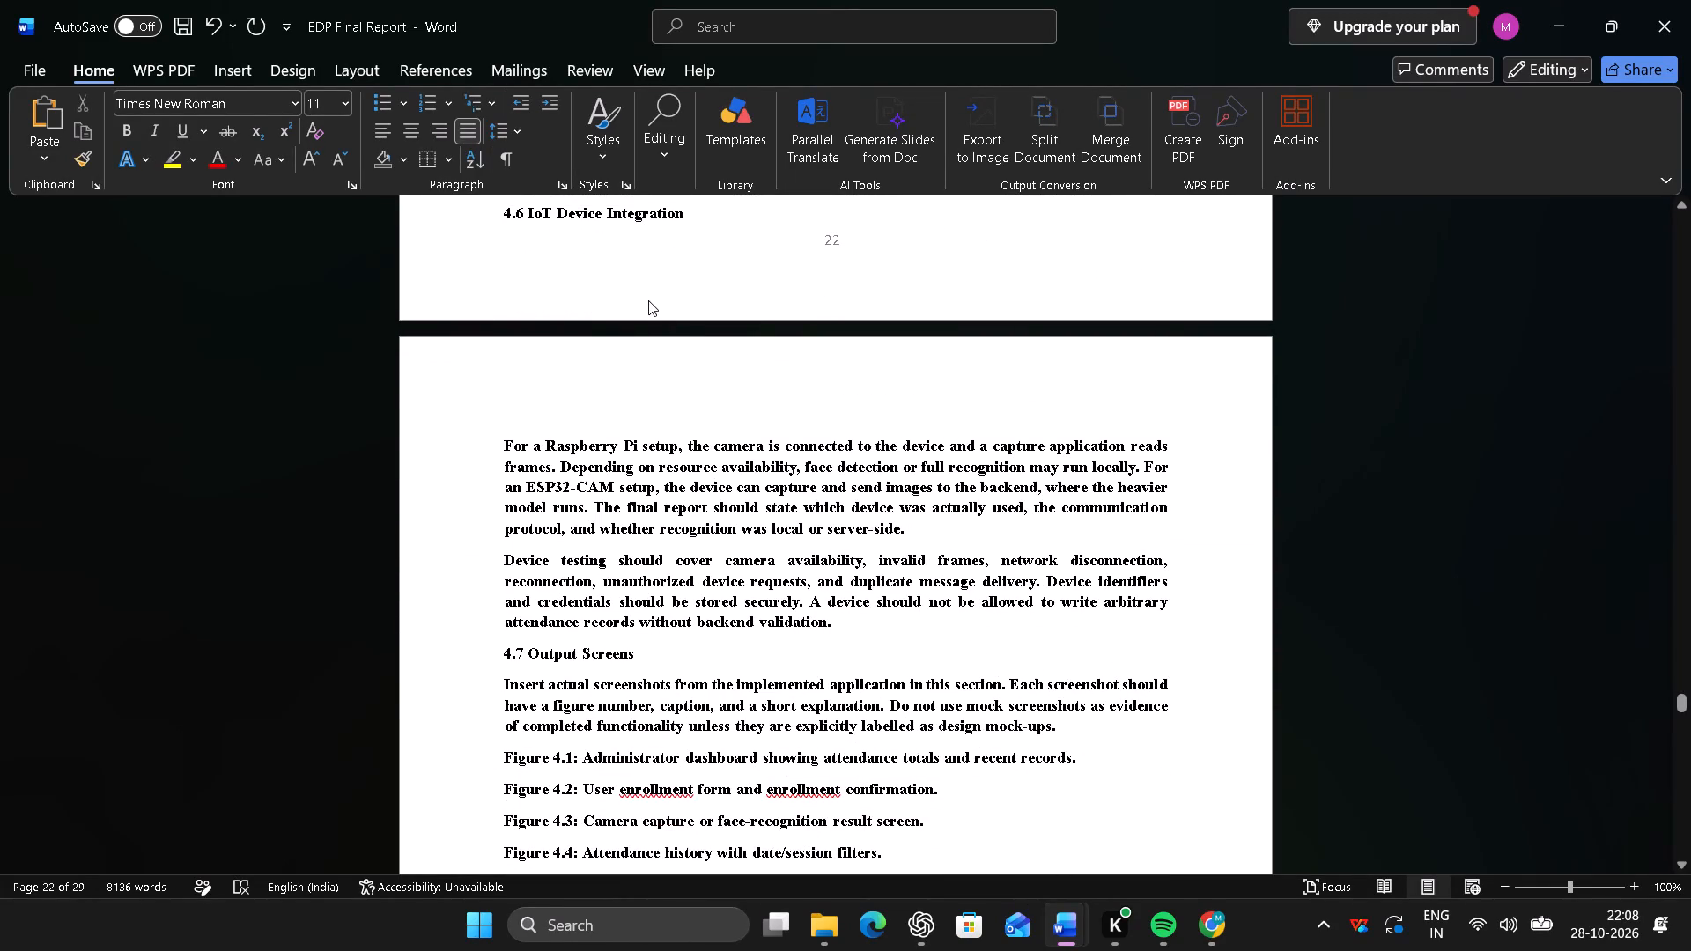
pyautogui.moveTo(497, 447); pyautogui.dragTo(811, 598)
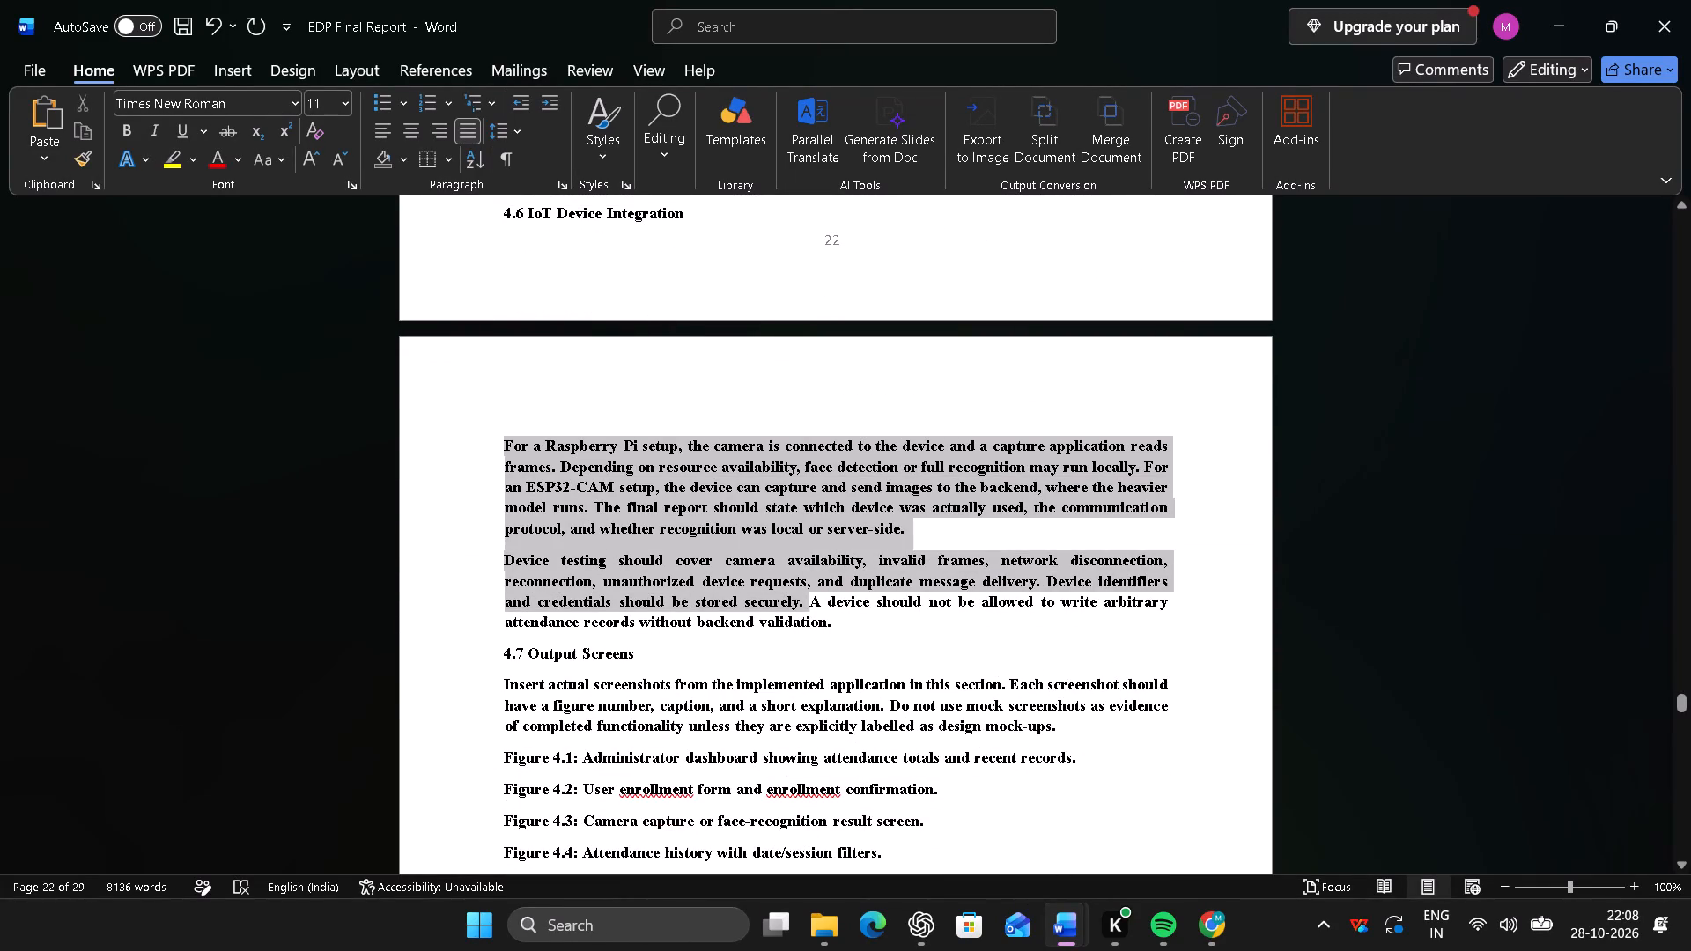
pyautogui.moveTo(811, 598); pyautogui.dragTo(885, 617)
pyautogui.click(905, 575)
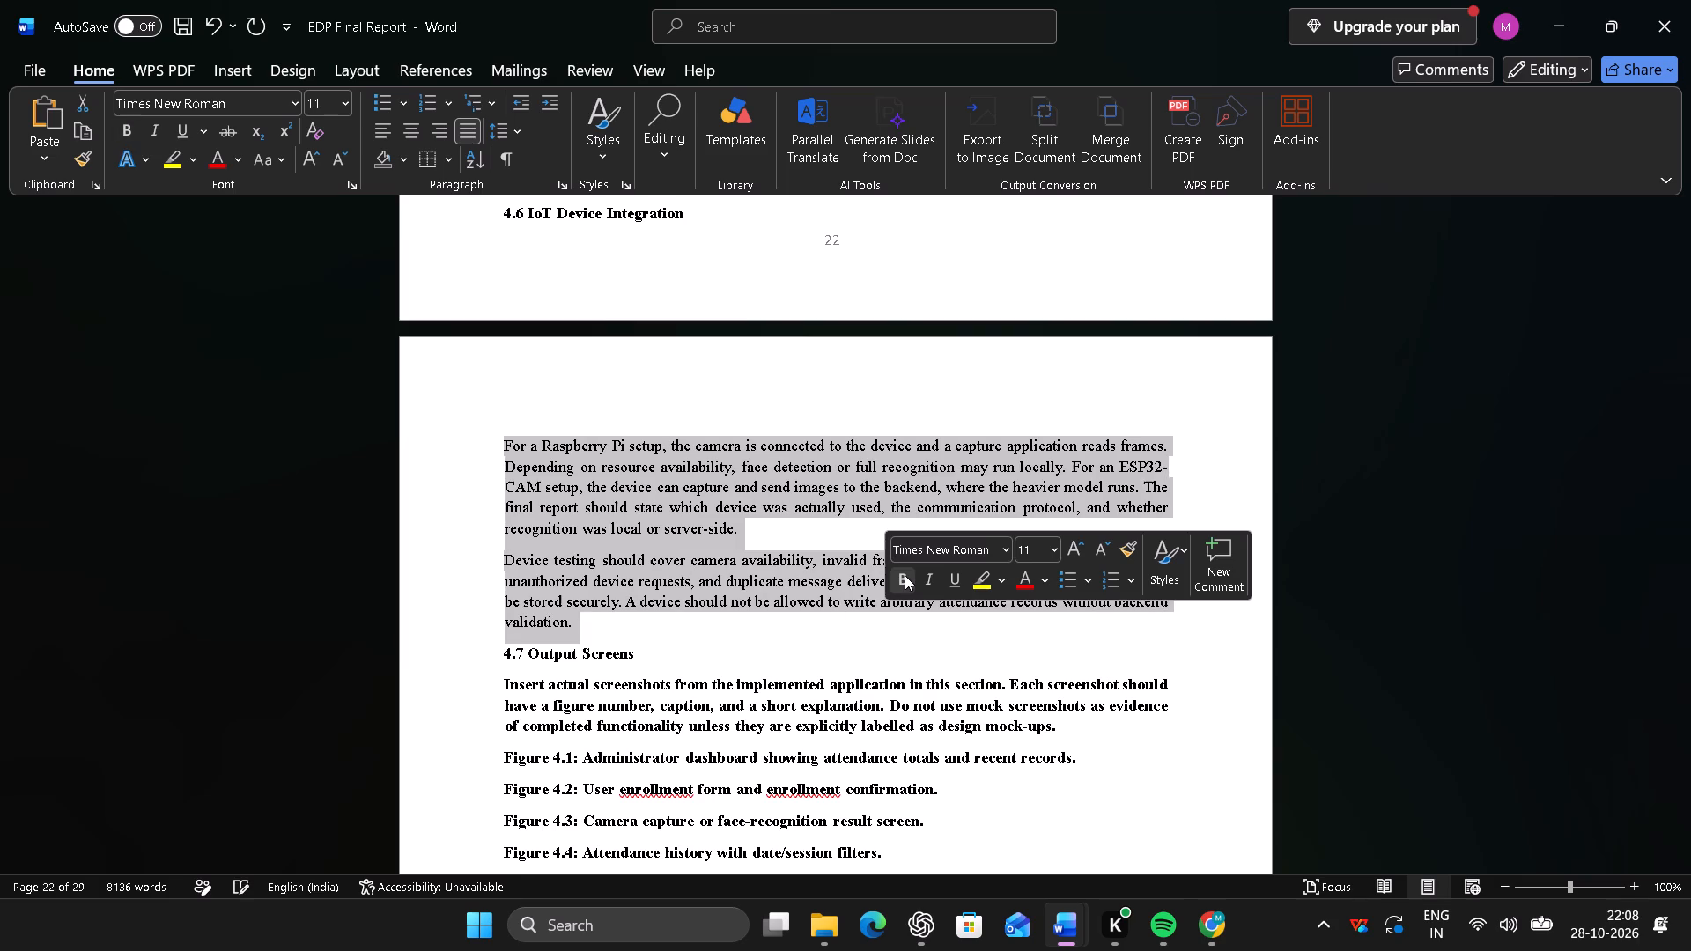
pyautogui.click(746, 628)
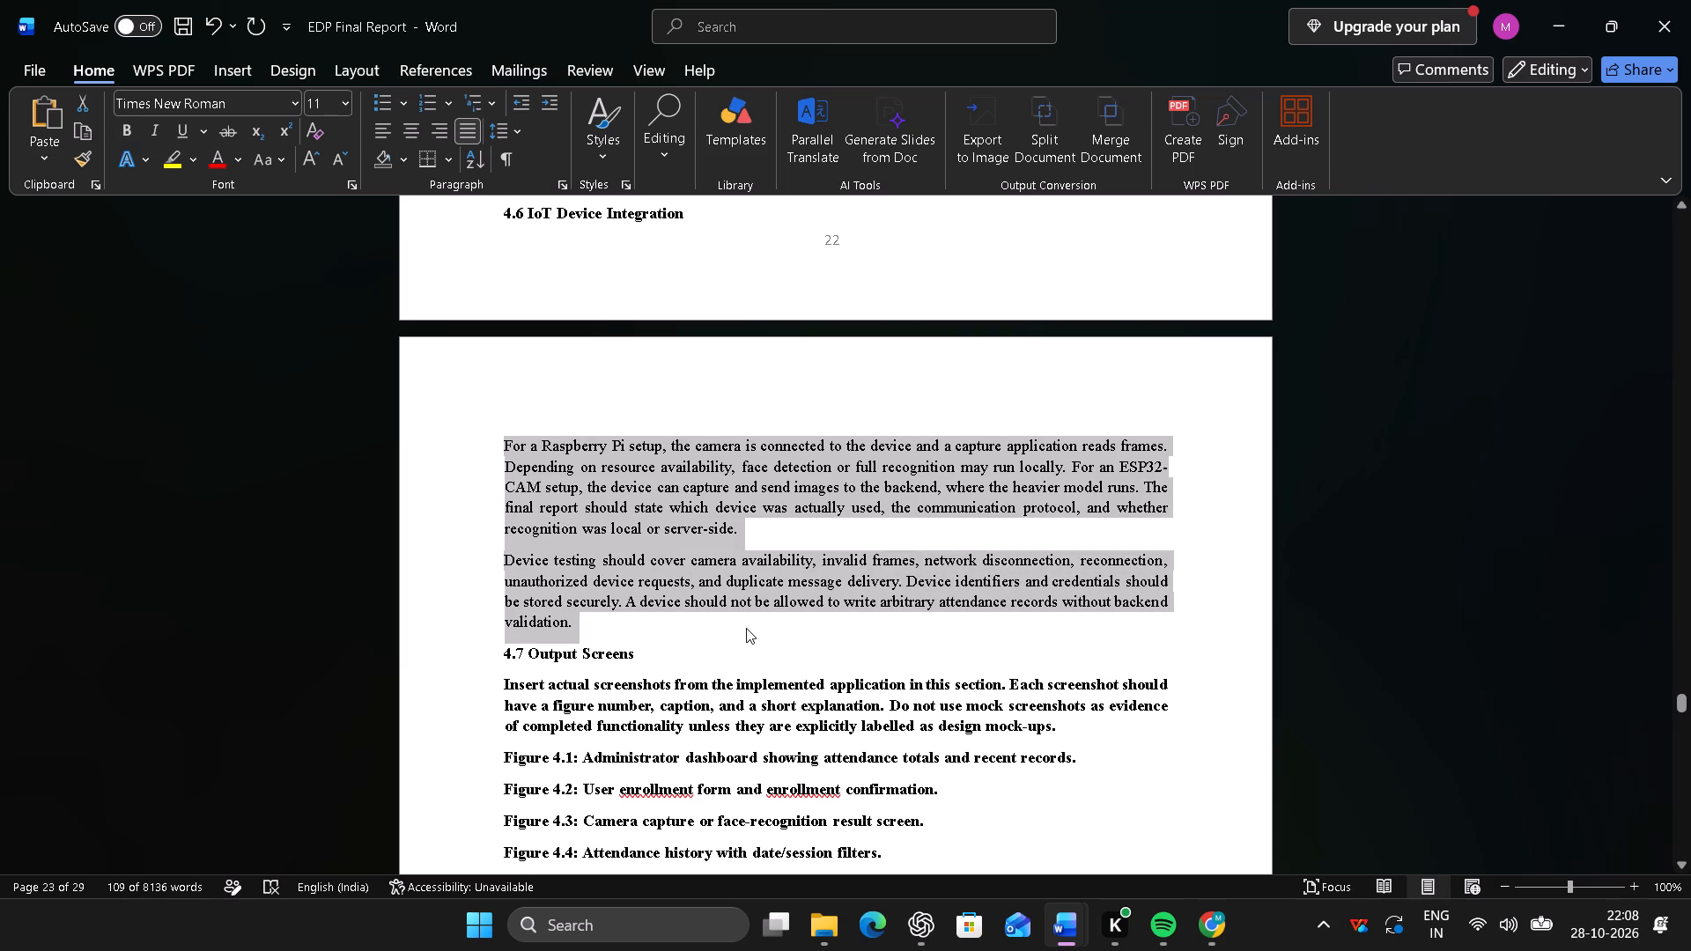
# Remove the bold formatting from the paragraph and the Figure 4.1 to 4.5 captions under 4.7 Output Screens.
pyautogui.scroll(-2, 746, 628)
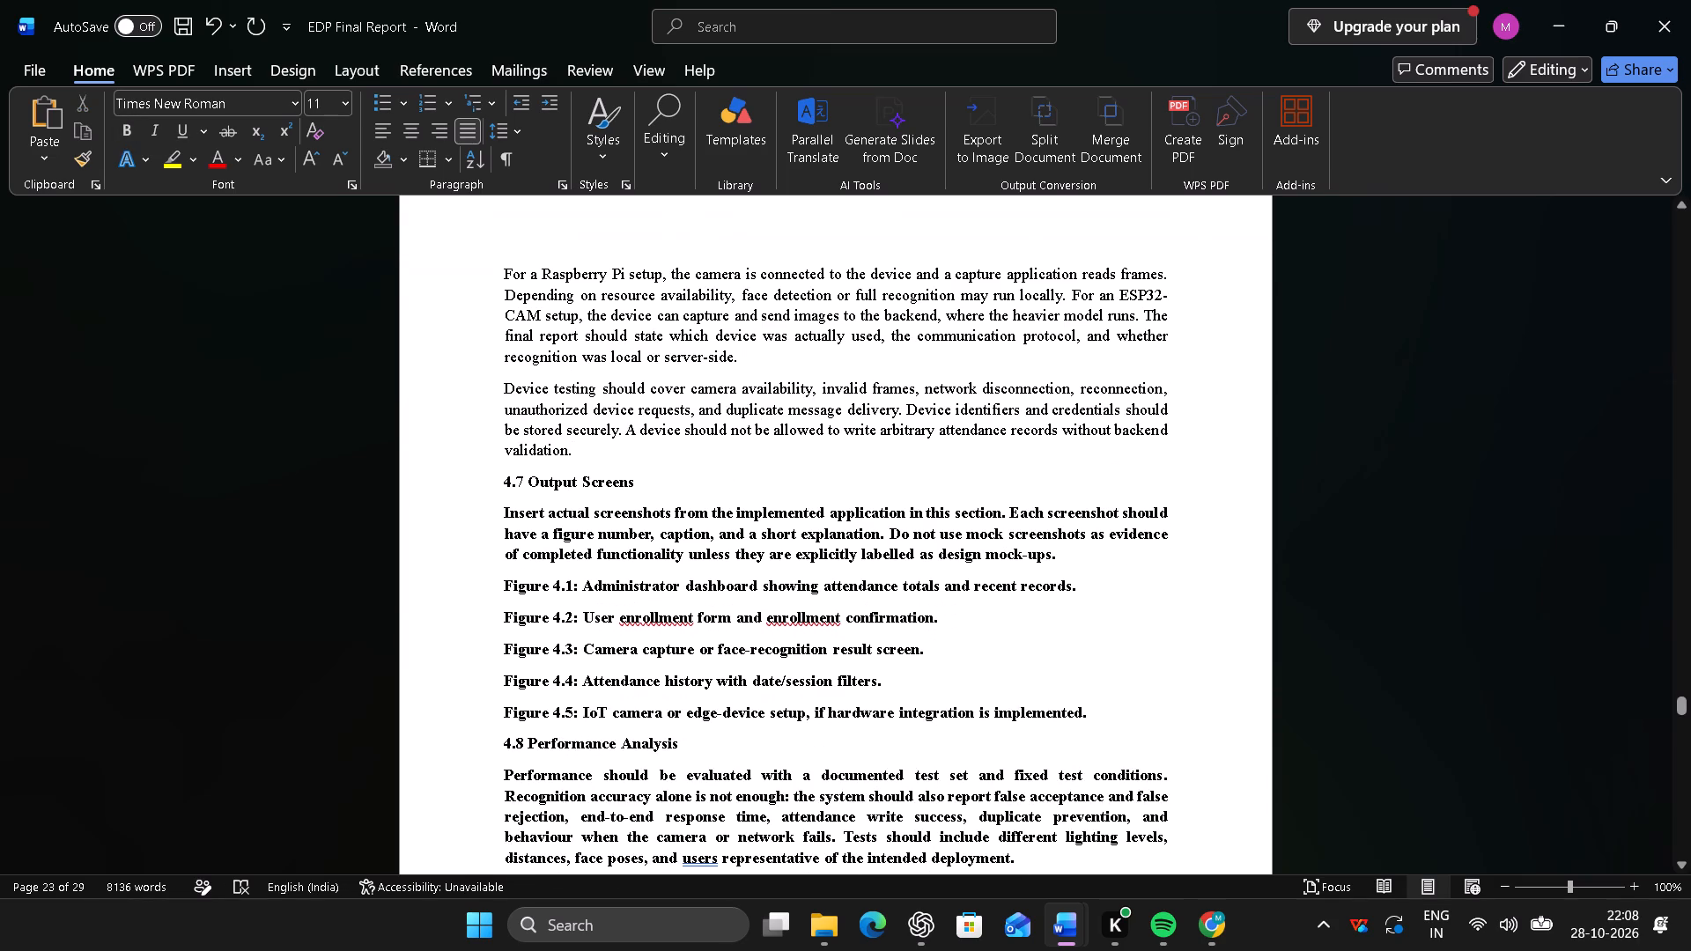
pyautogui.moveTo(501, 509); pyautogui.dragTo(712, 739)
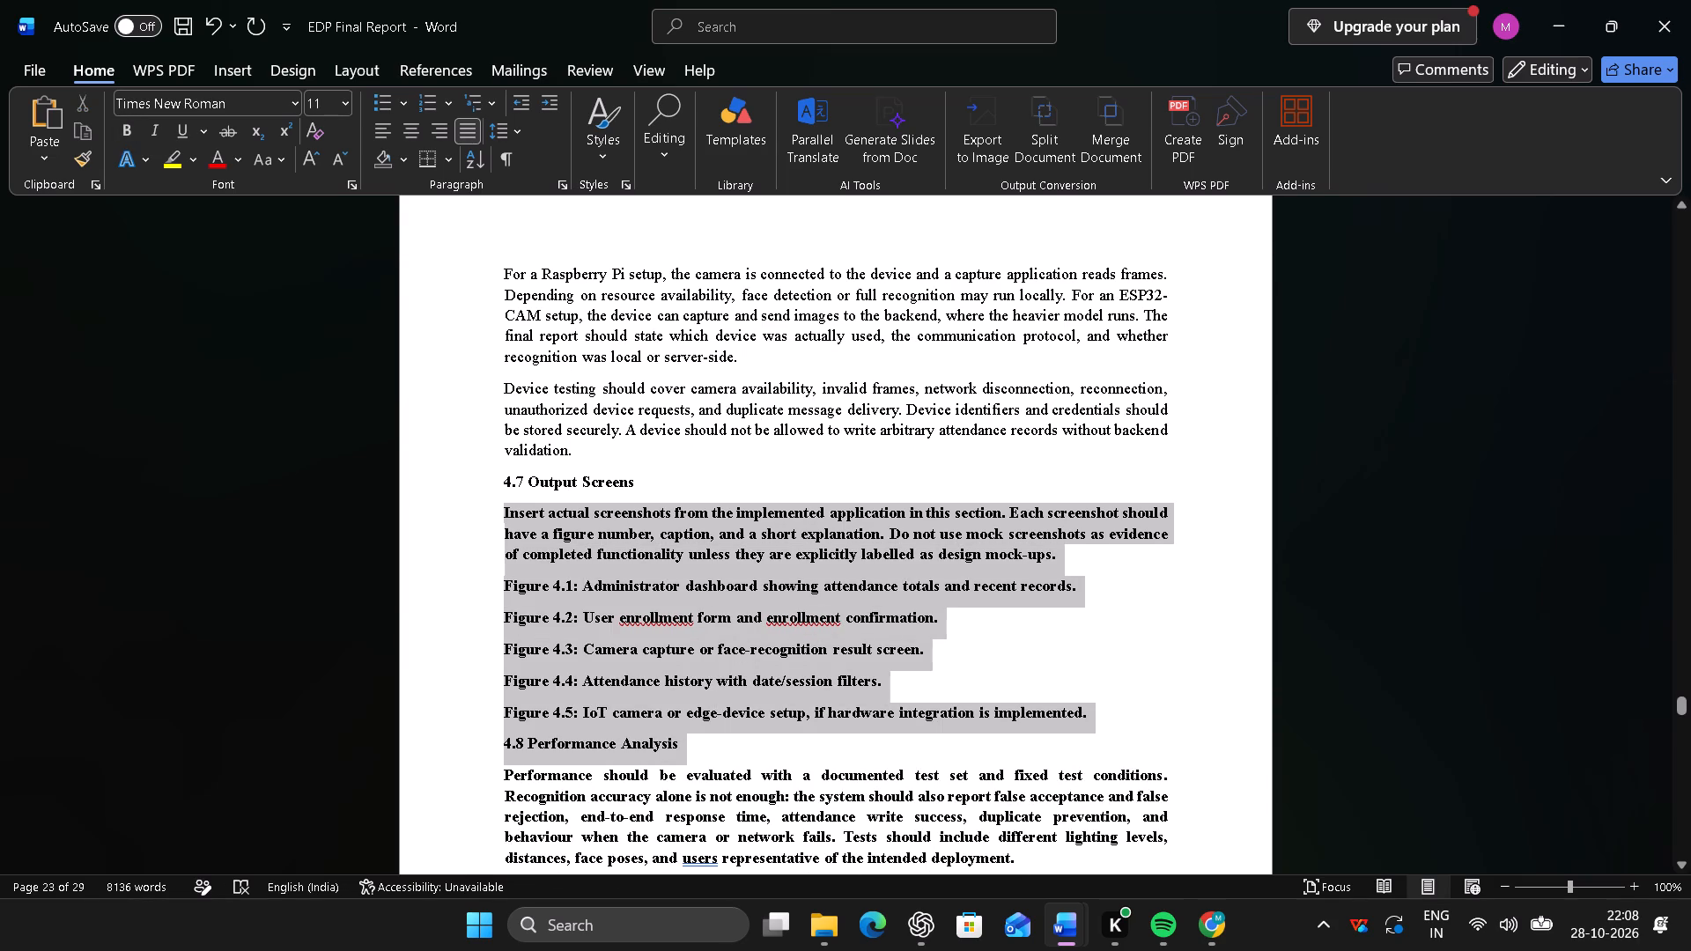
pyautogui.moveTo(712, 739); pyautogui.dragTo(1046, 719)
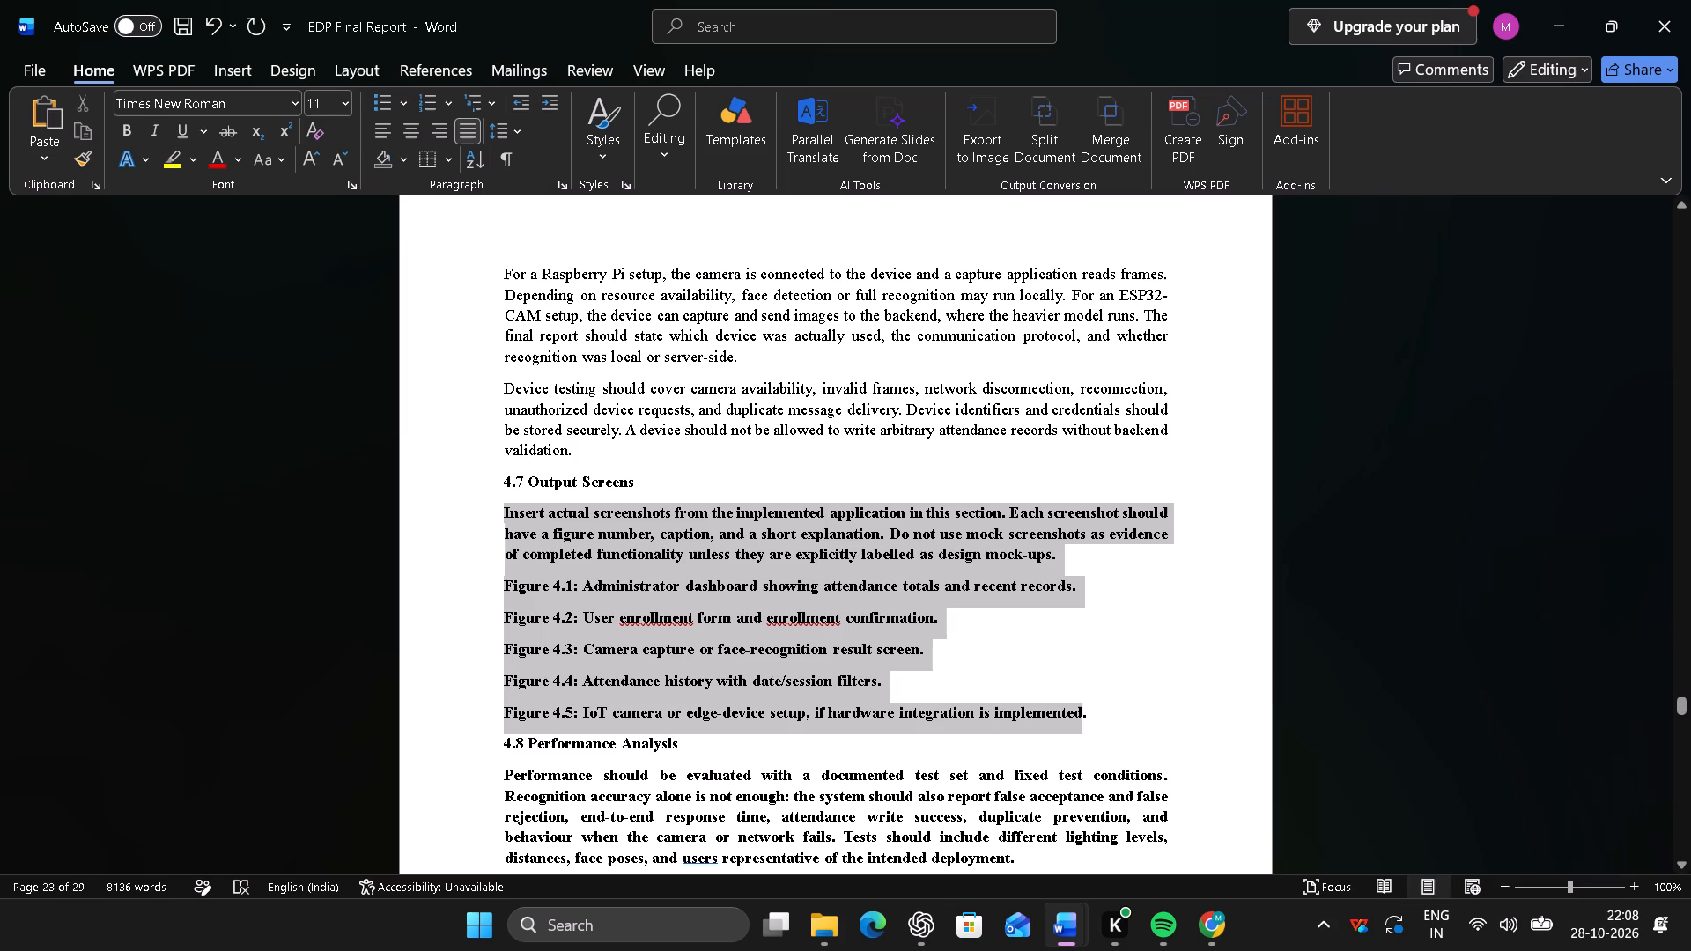
pyautogui.moveTo(1046, 719); pyautogui.dragTo(1086, 708)
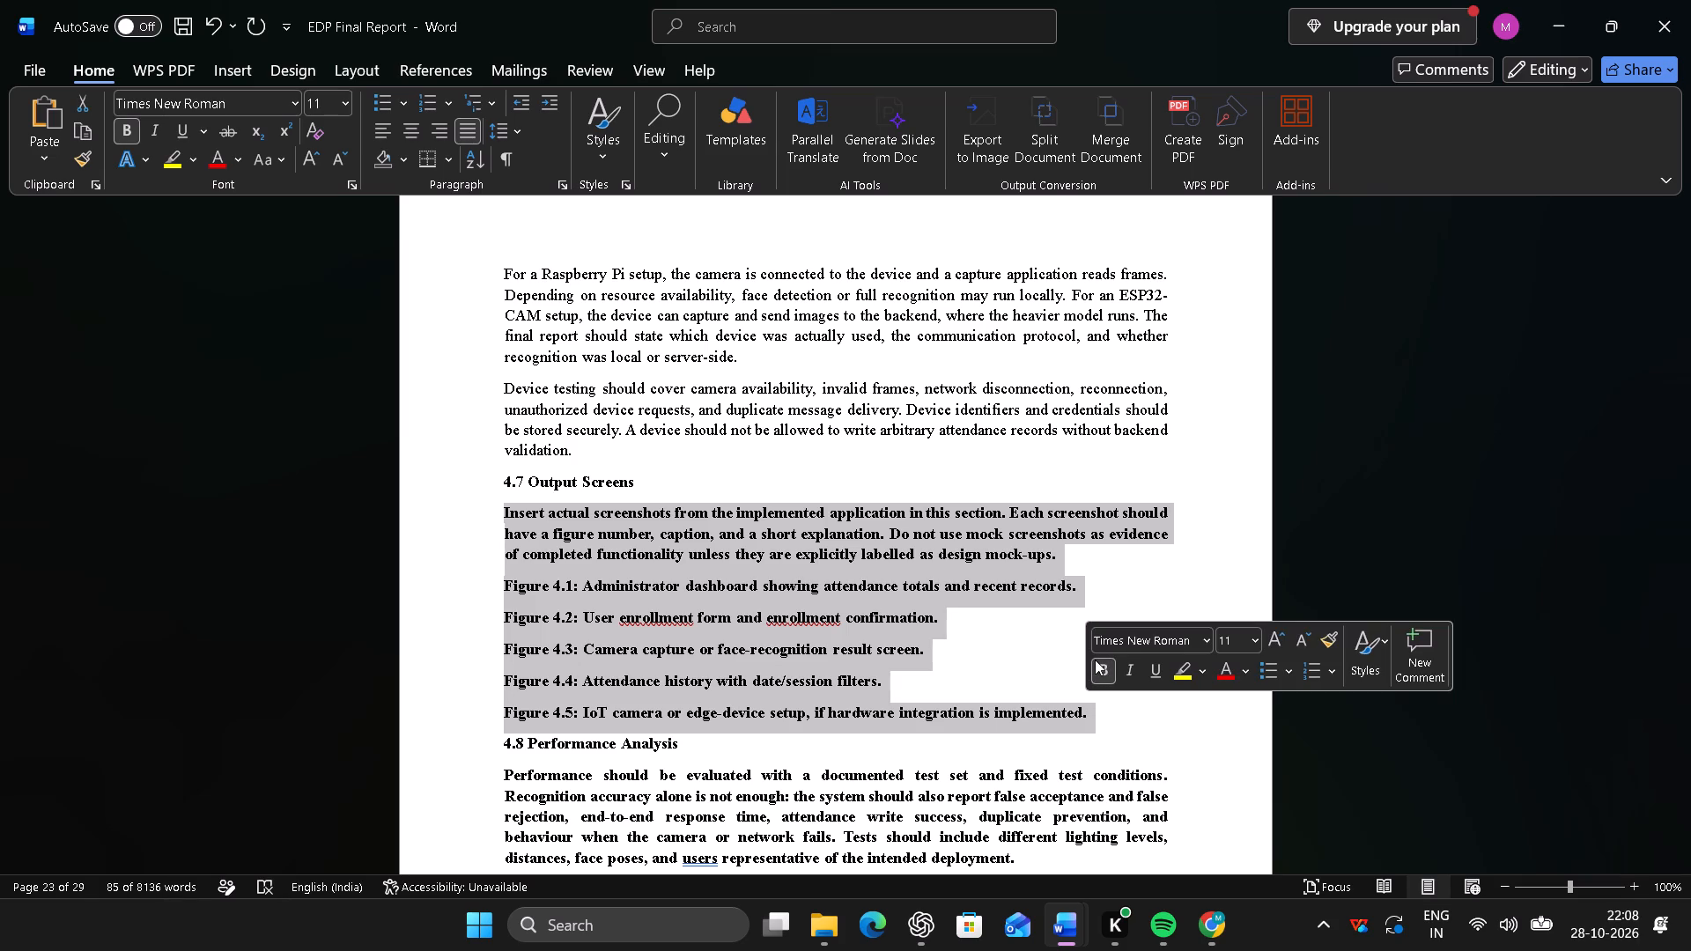
pyautogui.click(1095, 660)
pyautogui.click(941, 662)
# Remove the bold formatting from everything under 4.8 Performance Analysis: the intro paragraph, the metrics table and the closing paragraph.
pyautogui.scroll(-2, 941, 662)
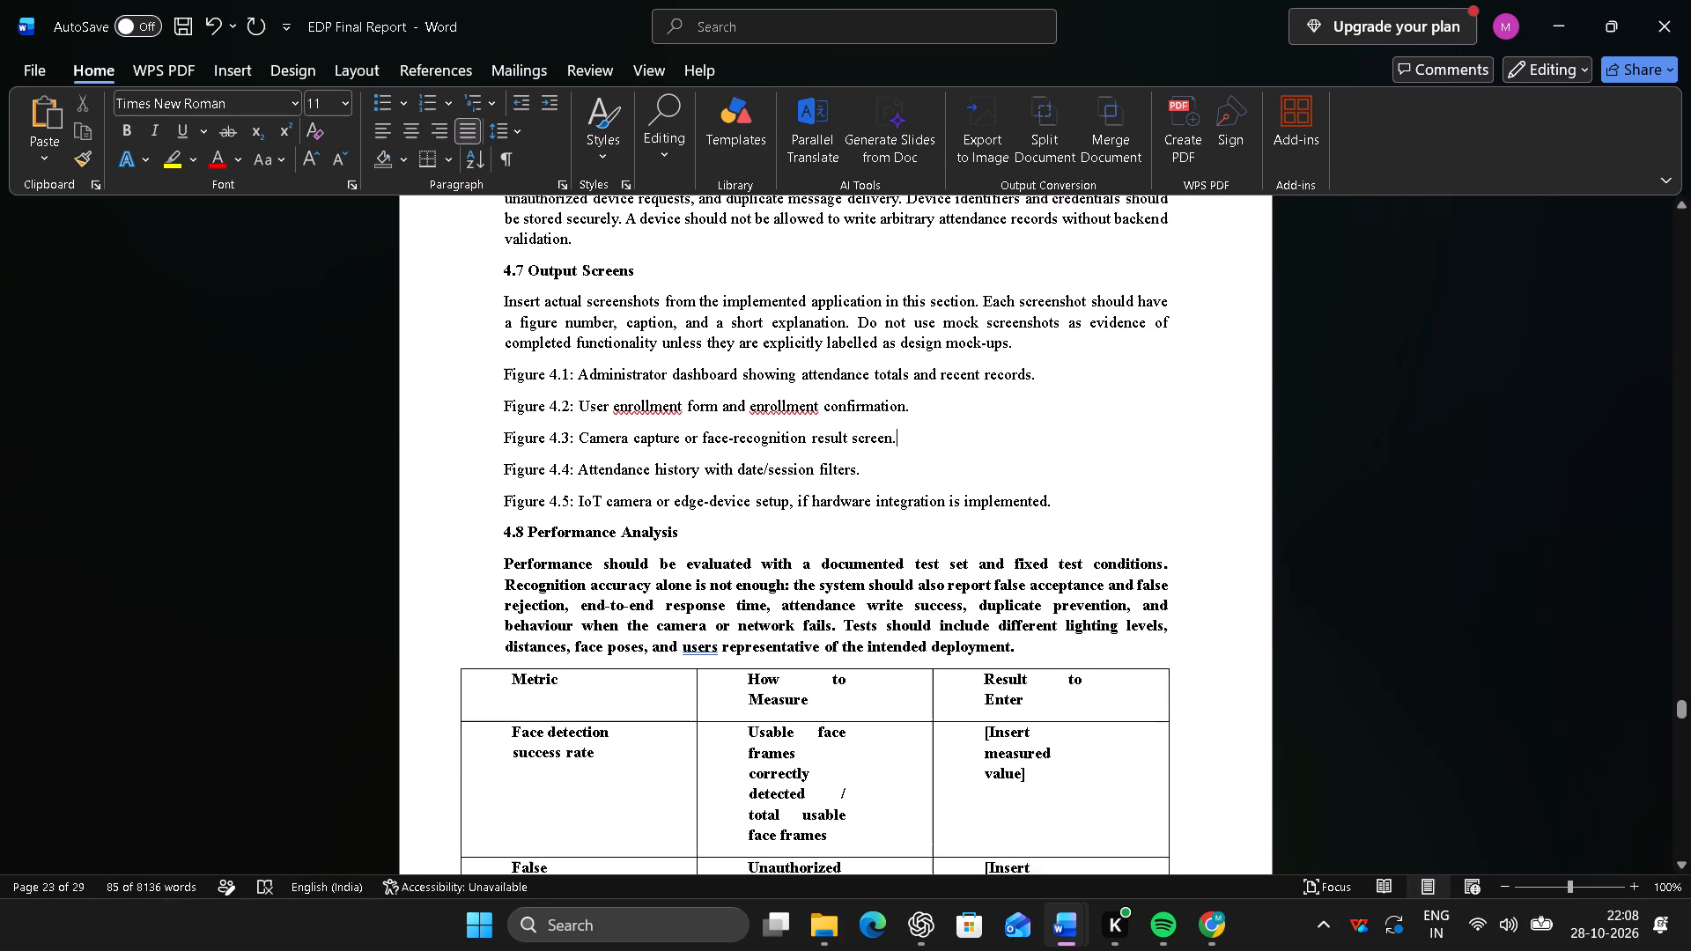
pyautogui.moveTo(502, 557); pyautogui.dragTo(781, 851)
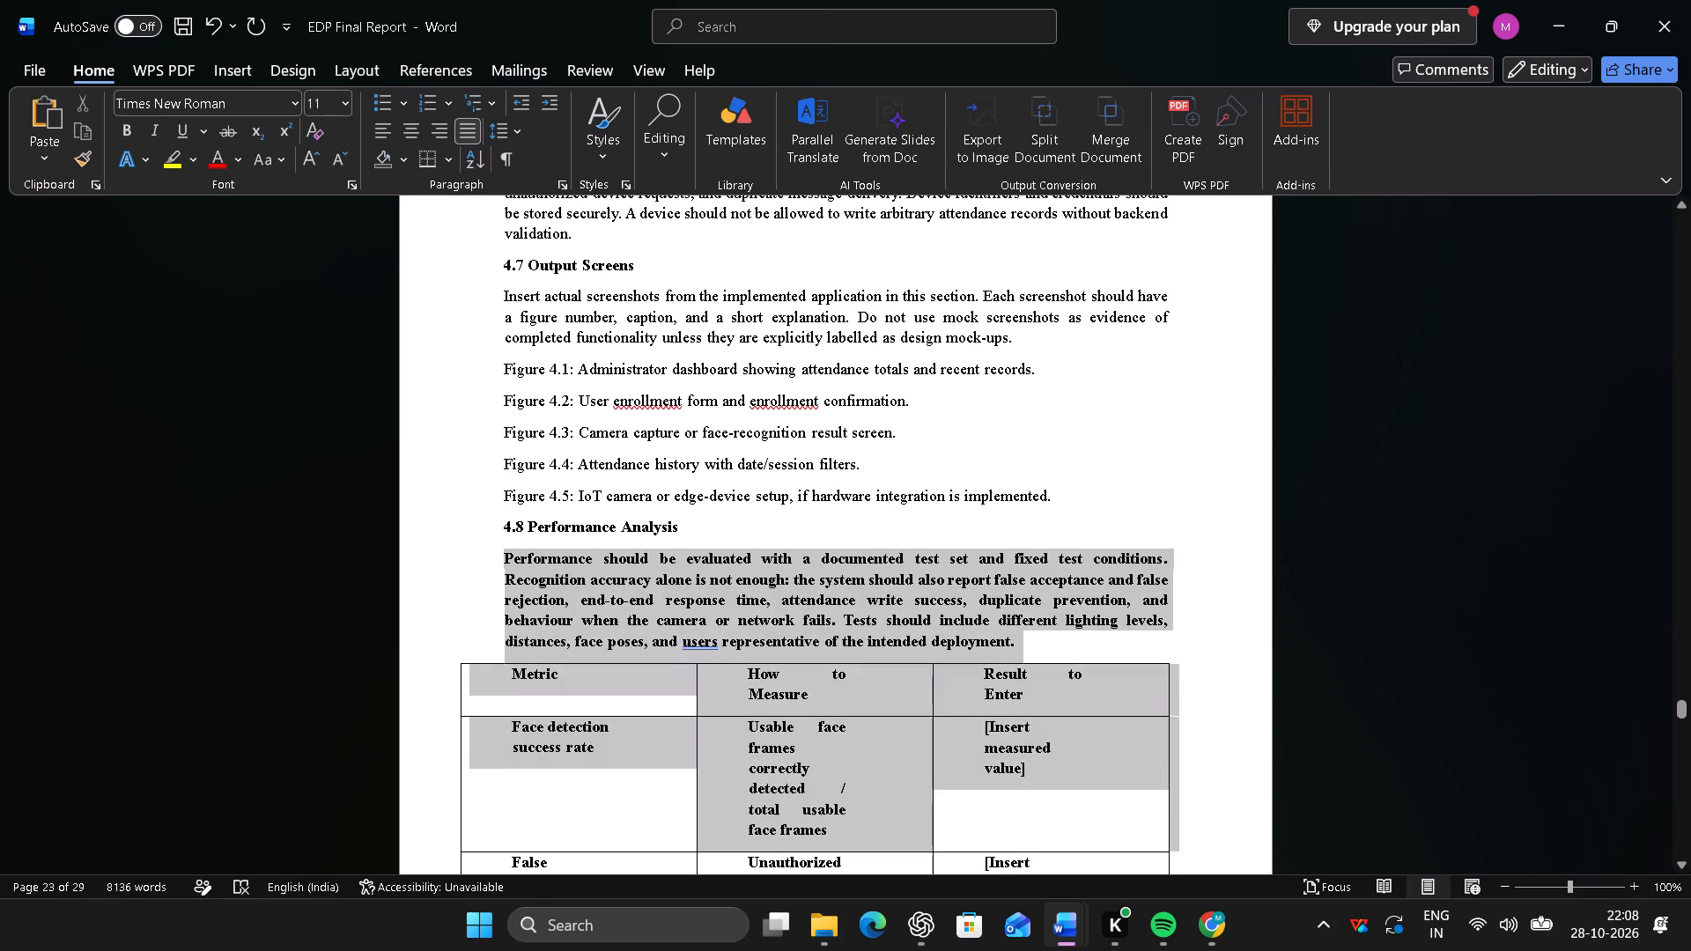
pyautogui.moveTo(781, 851); pyautogui.dragTo(837, 704)
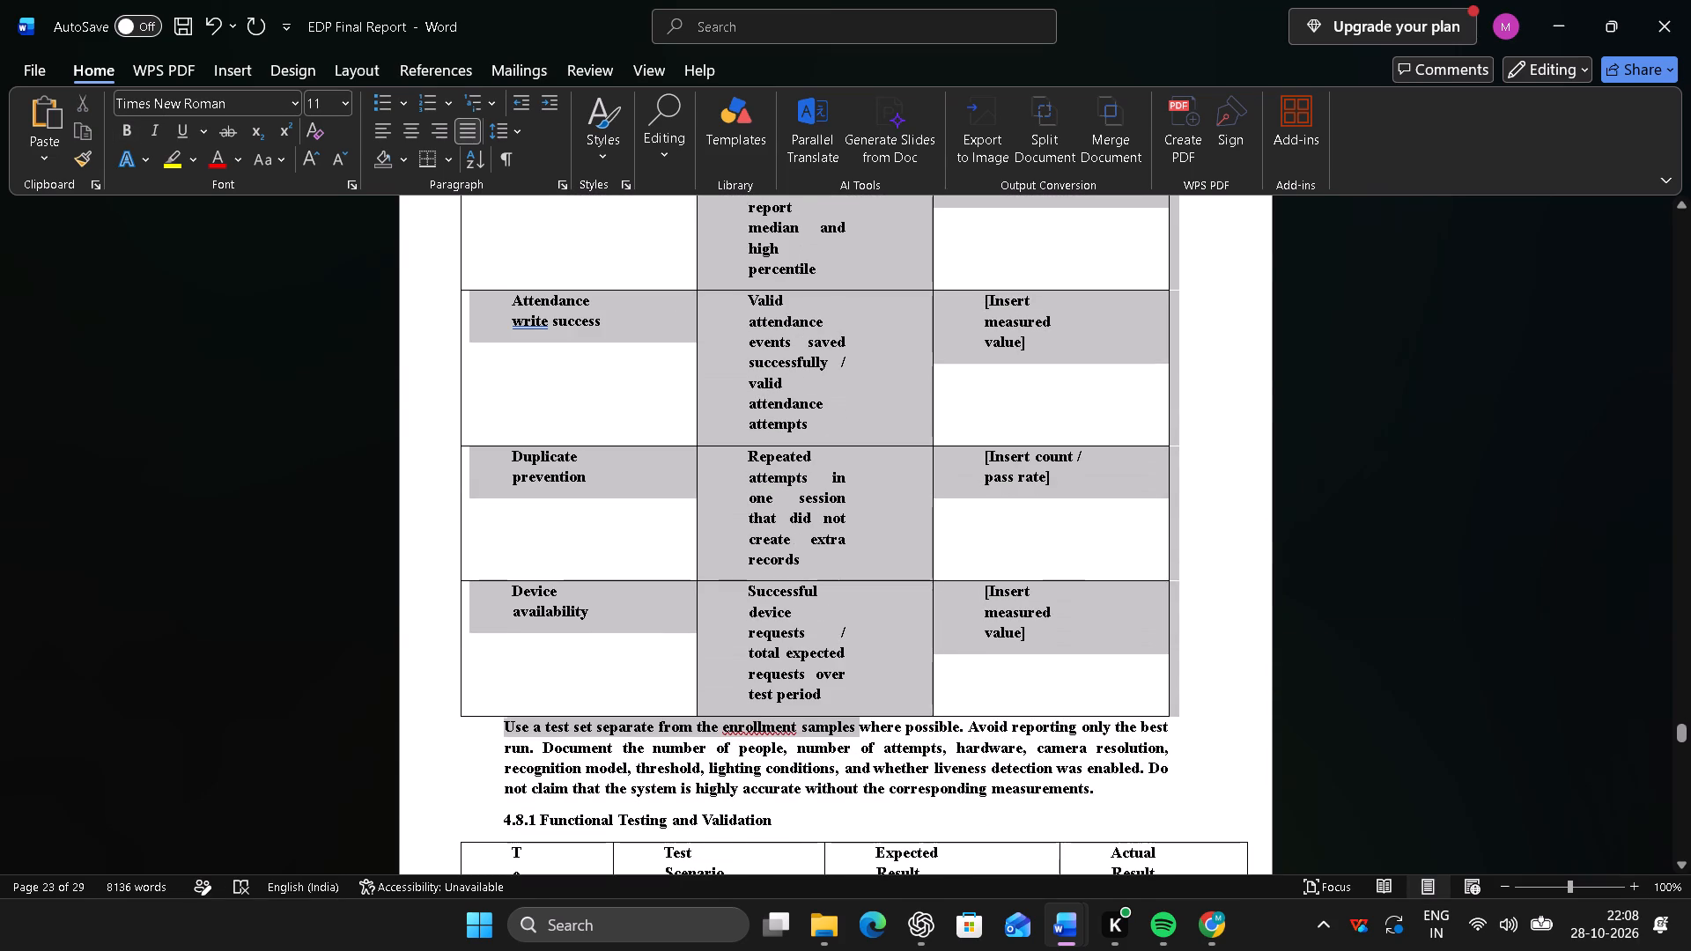
pyautogui.moveTo(837, 704); pyautogui.dragTo(1096, 795)
pyautogui.click(1115, 763)
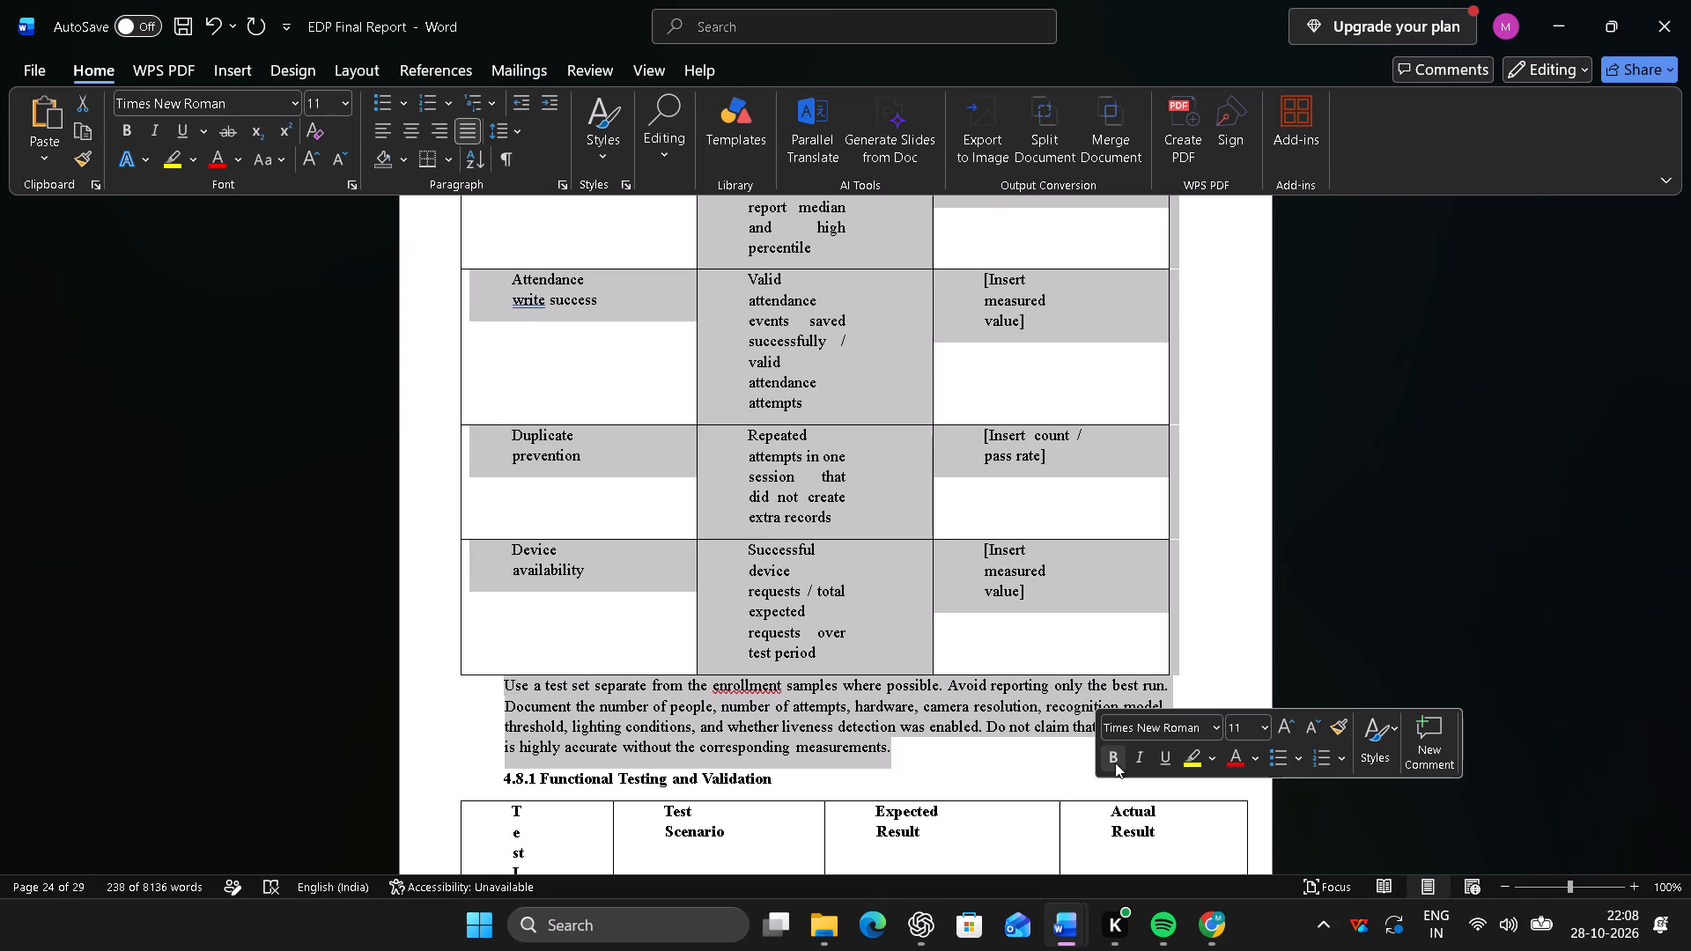
pyautogui.click(930, 741)
# Remove the bold formatting from the whole test table under 4.8.1 Functional Testing and Validation, through row T10.
pyautogui.scroll(-2, 930, 741)
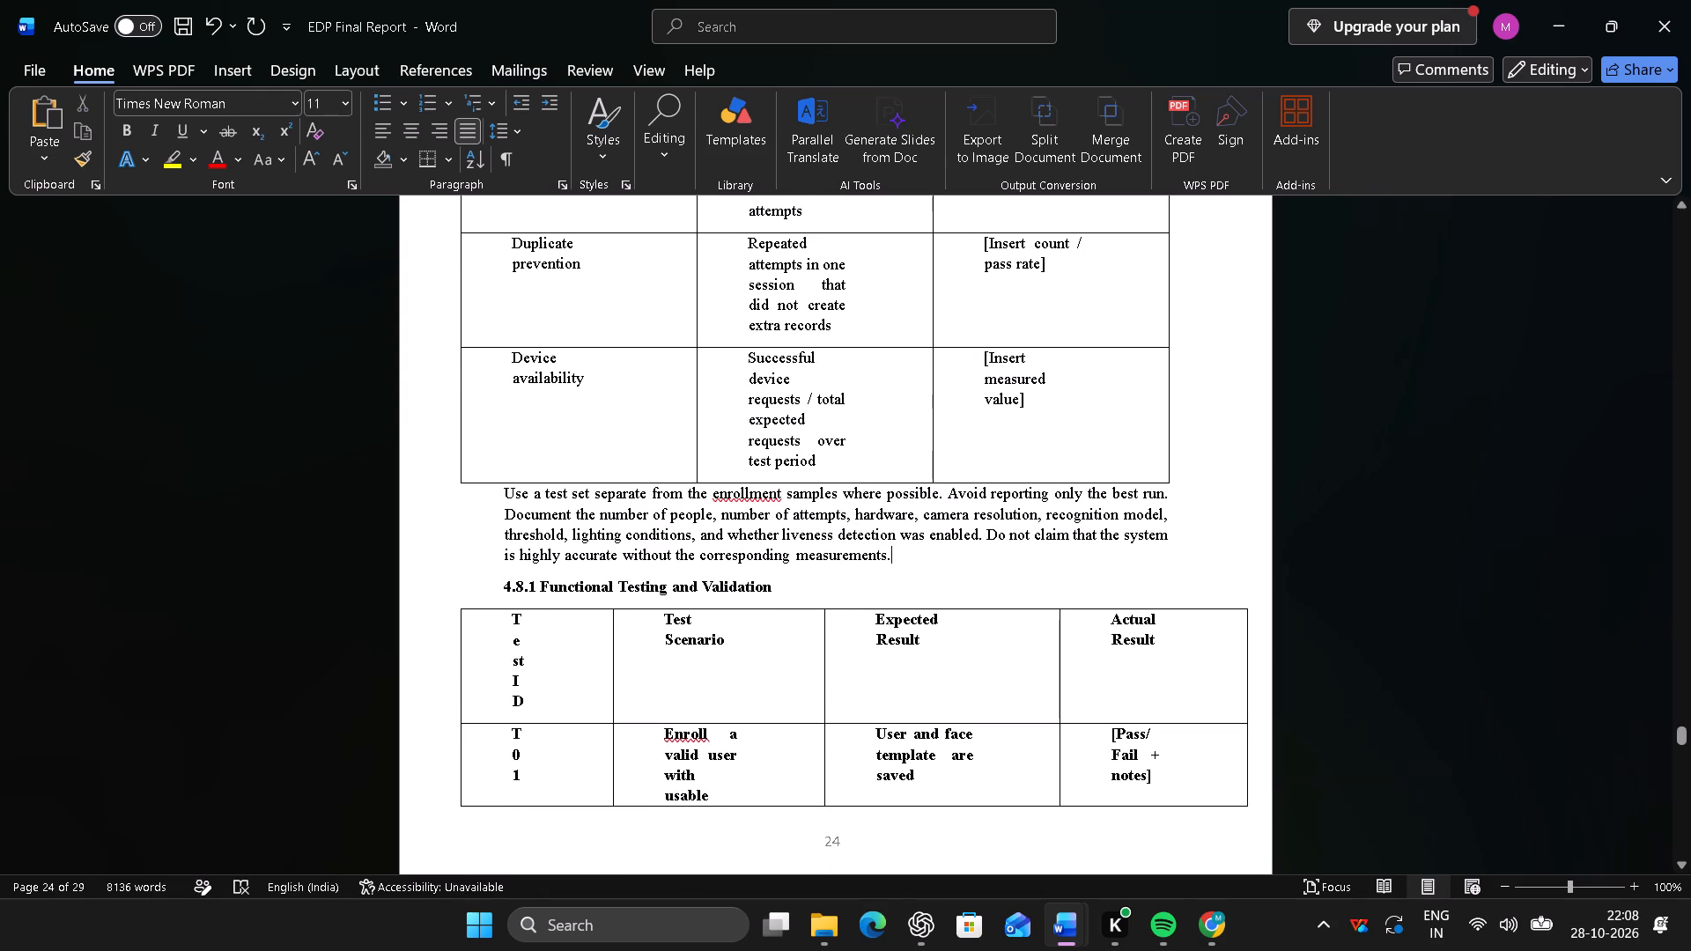
pyautogui.moveTo(501, 607); pyautogui.dragTo(744, 759)
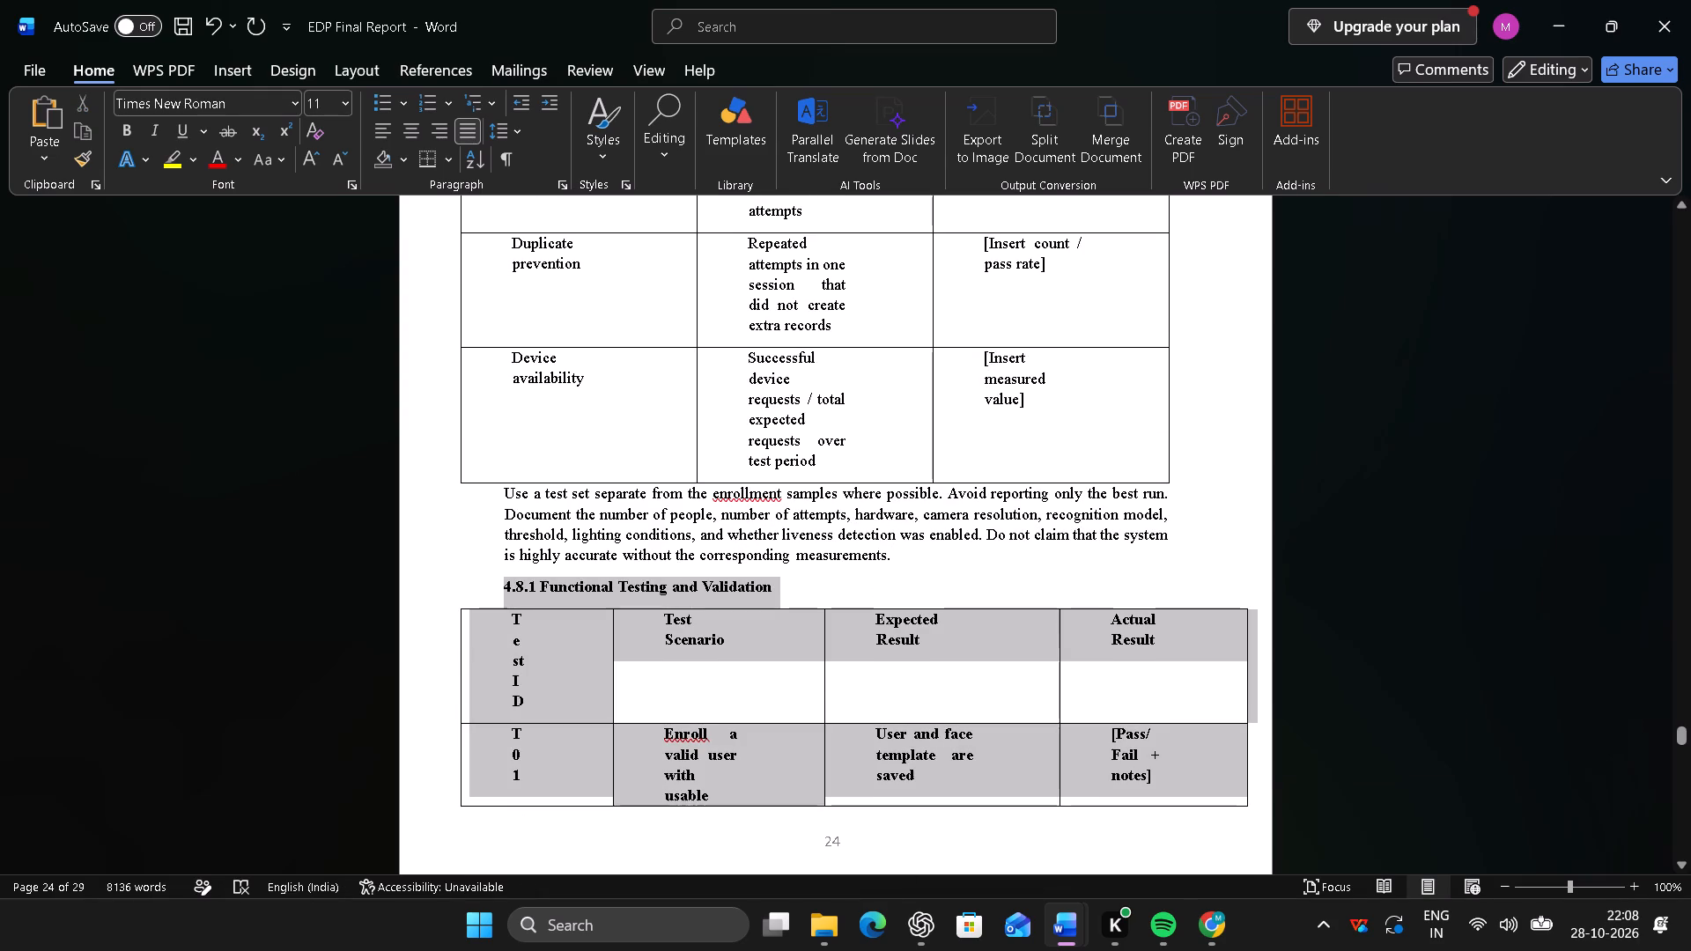
pyautogui.moveTo(744, 759); pyautogui.dragTo(956, 882)
pyautogui.click(668, 660)
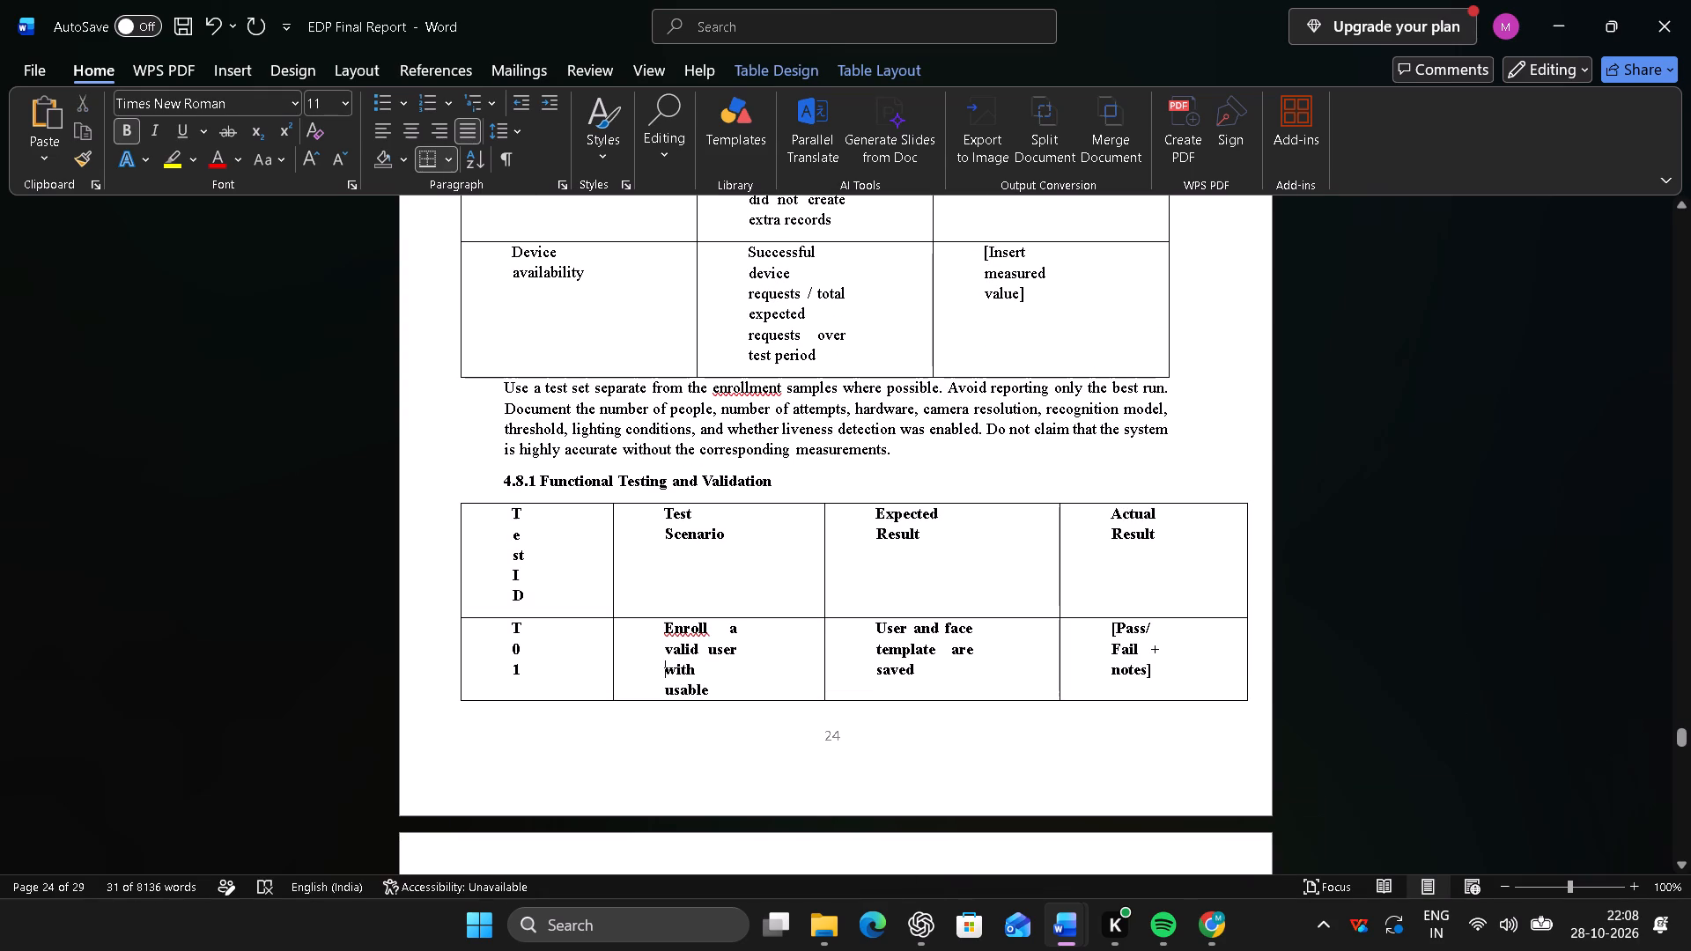
pyautogui.moveTo(489, 508); pyautogui.dragTo(796, 732)
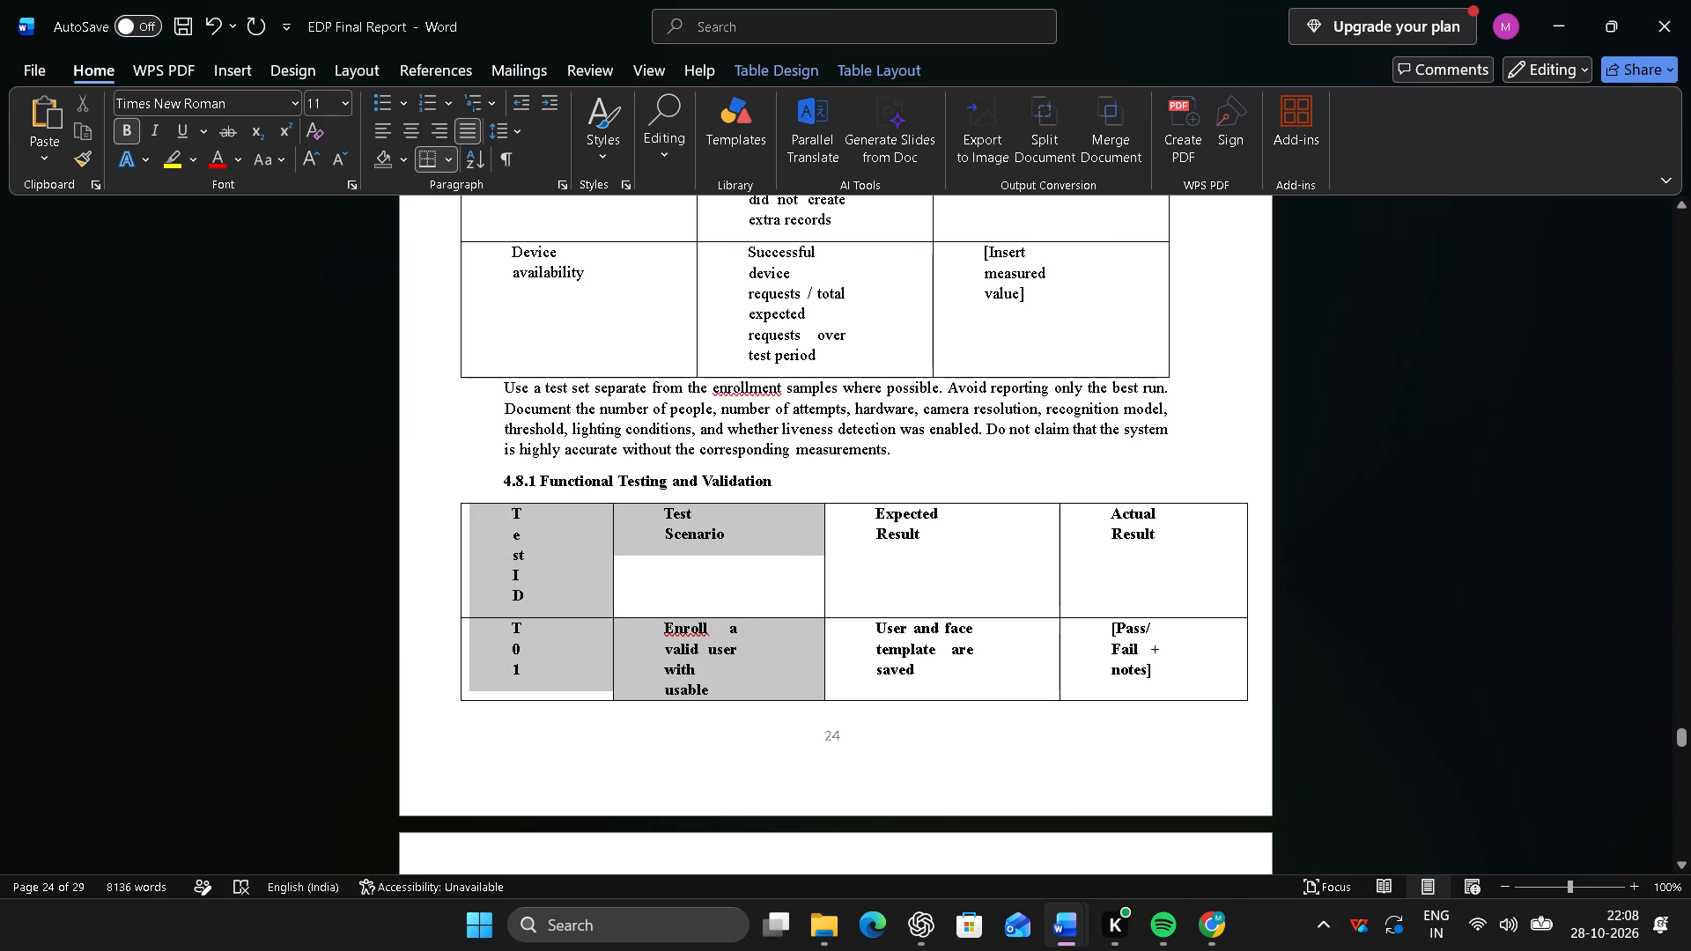
pyautogui.moveTo(796, 732); pyautogui.dragTo(884, 930)
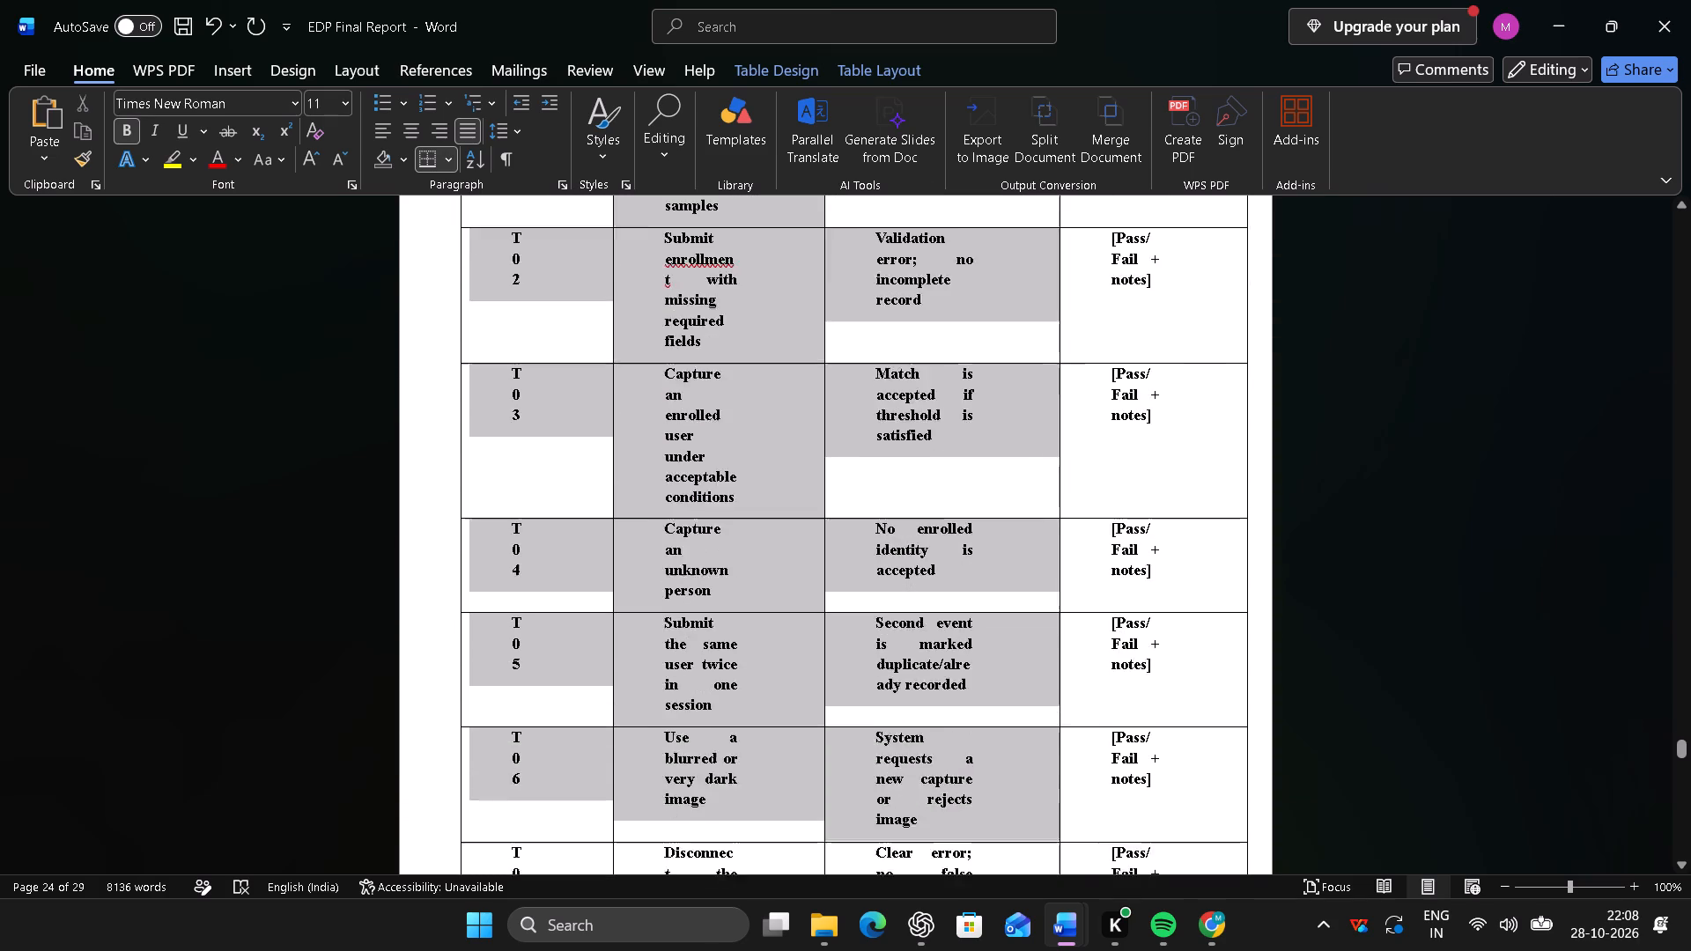
pyautogui.moveTo(884, 930); pyautogui.dragTo(873, 648)
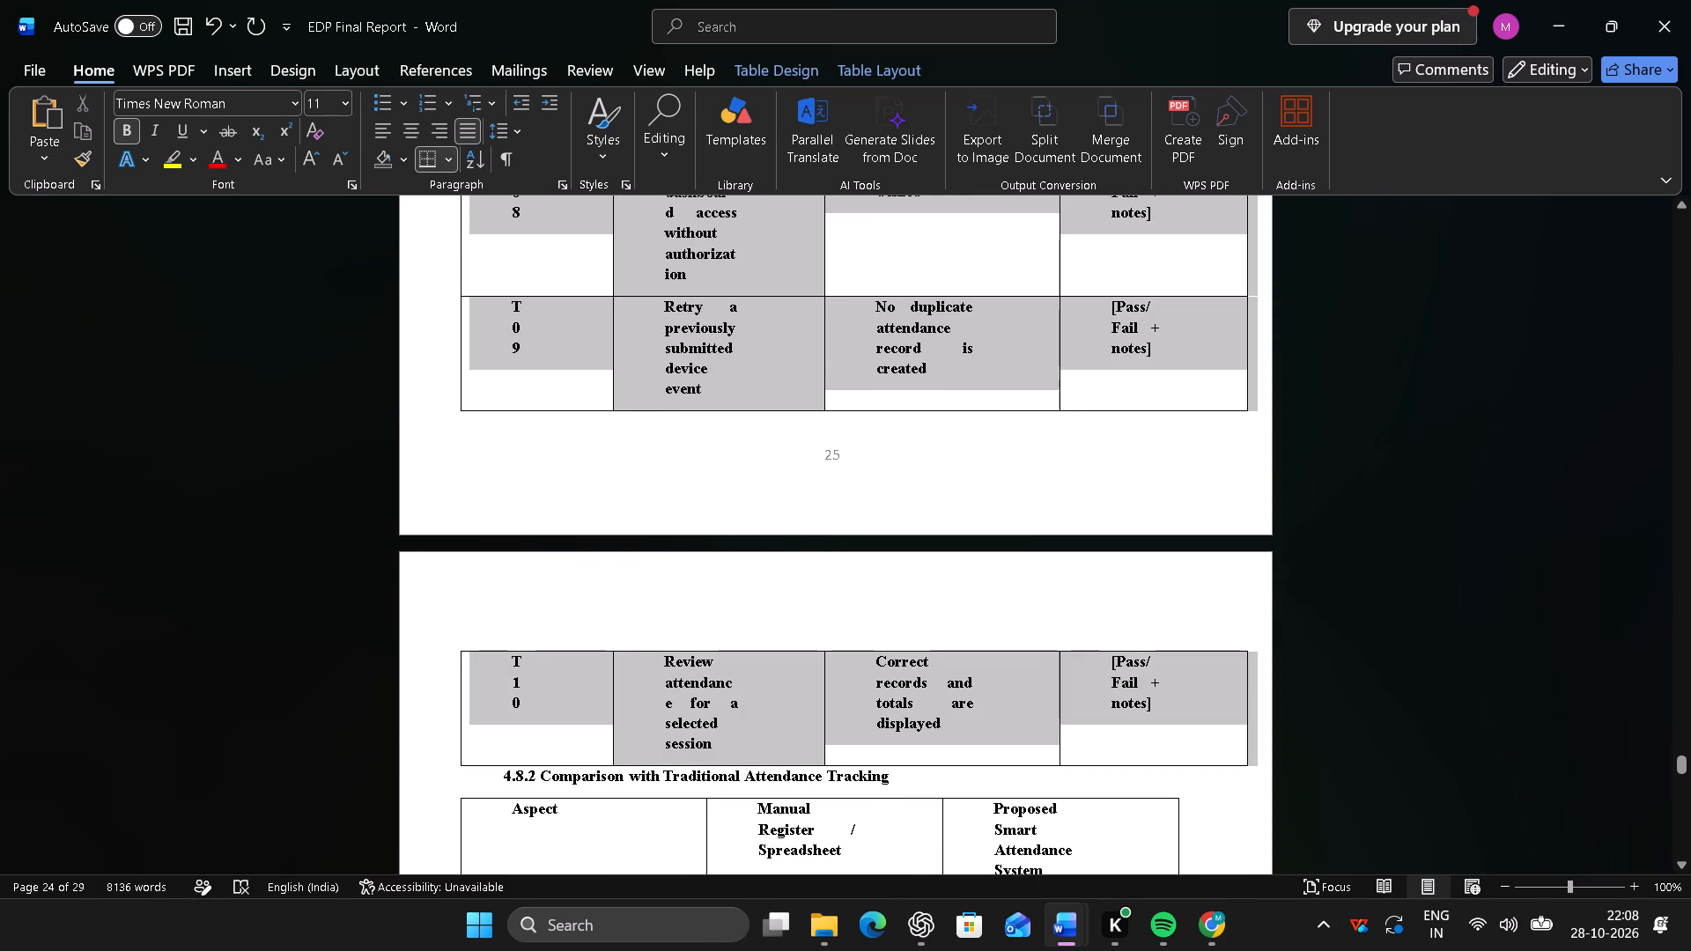
pyautogui.moveTo(873, 648); pyautogui.dragTo(1178, 734)
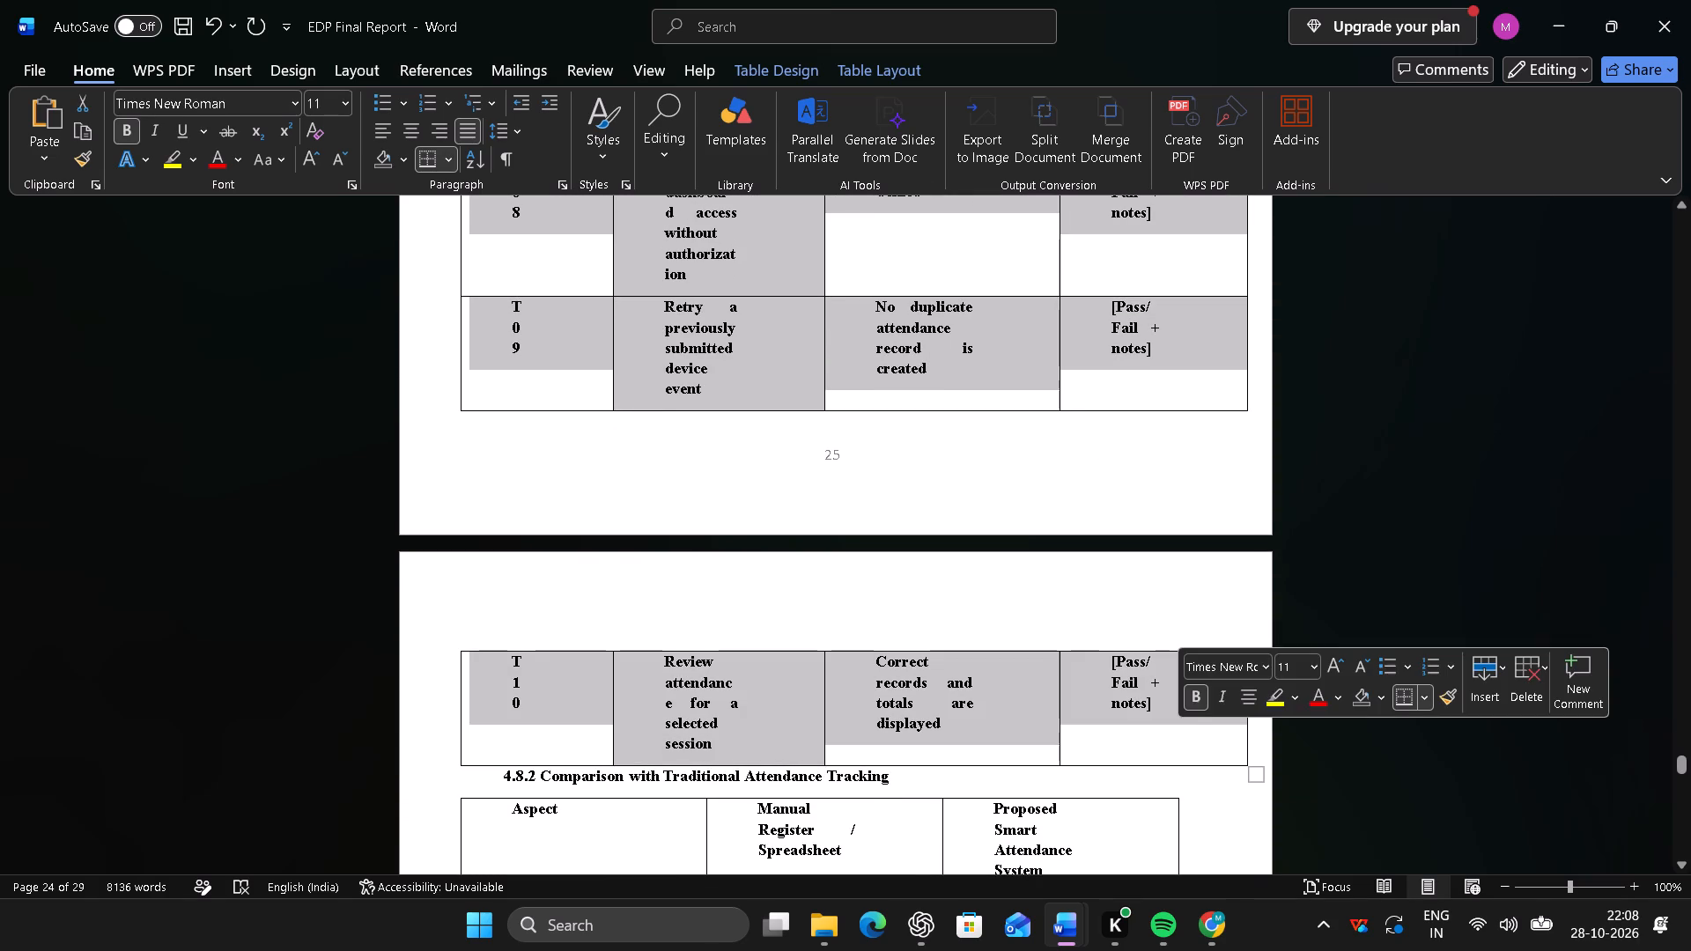
pyautogui.click(1191, 703)
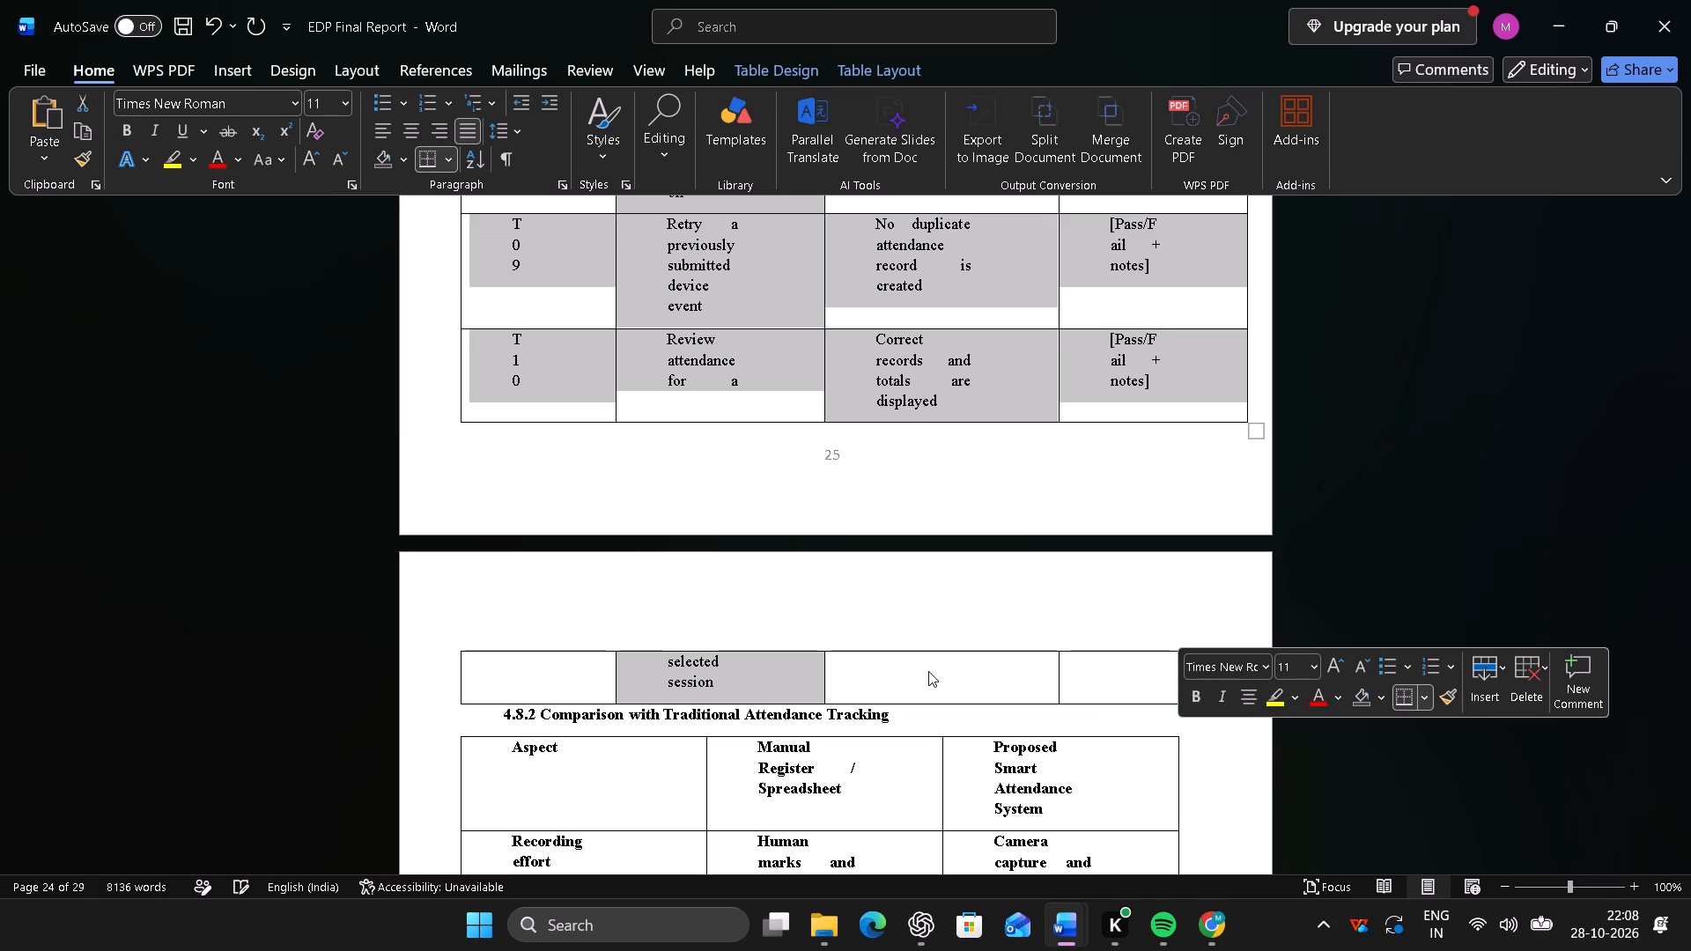
pyautogui.click(928, 671)
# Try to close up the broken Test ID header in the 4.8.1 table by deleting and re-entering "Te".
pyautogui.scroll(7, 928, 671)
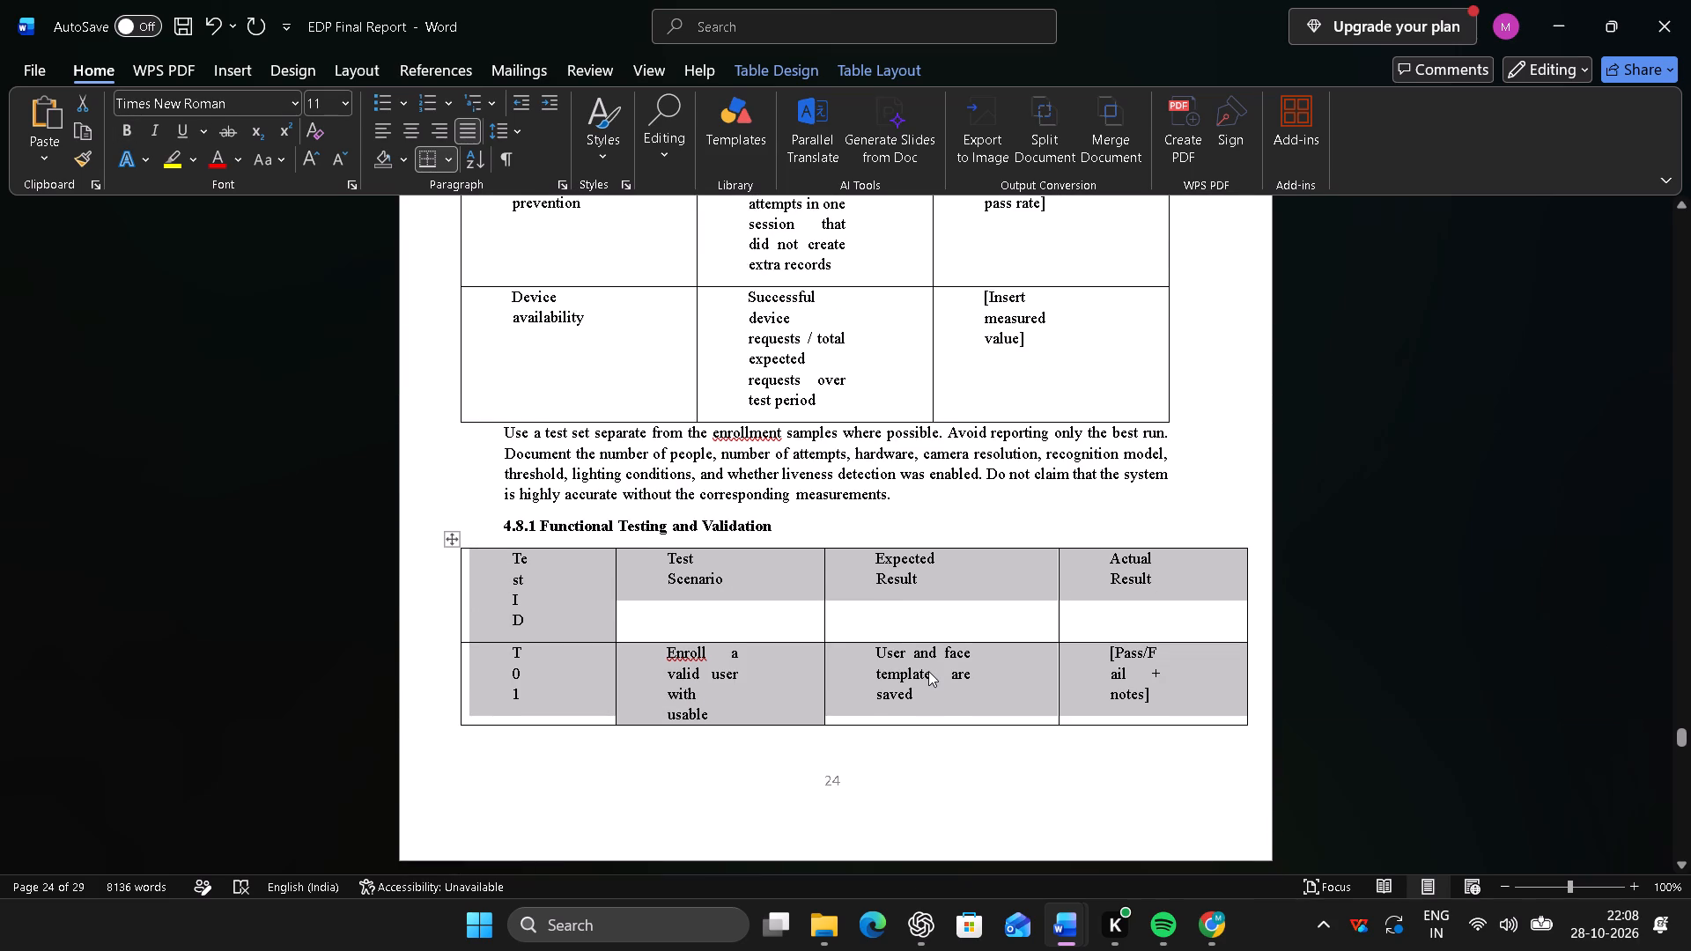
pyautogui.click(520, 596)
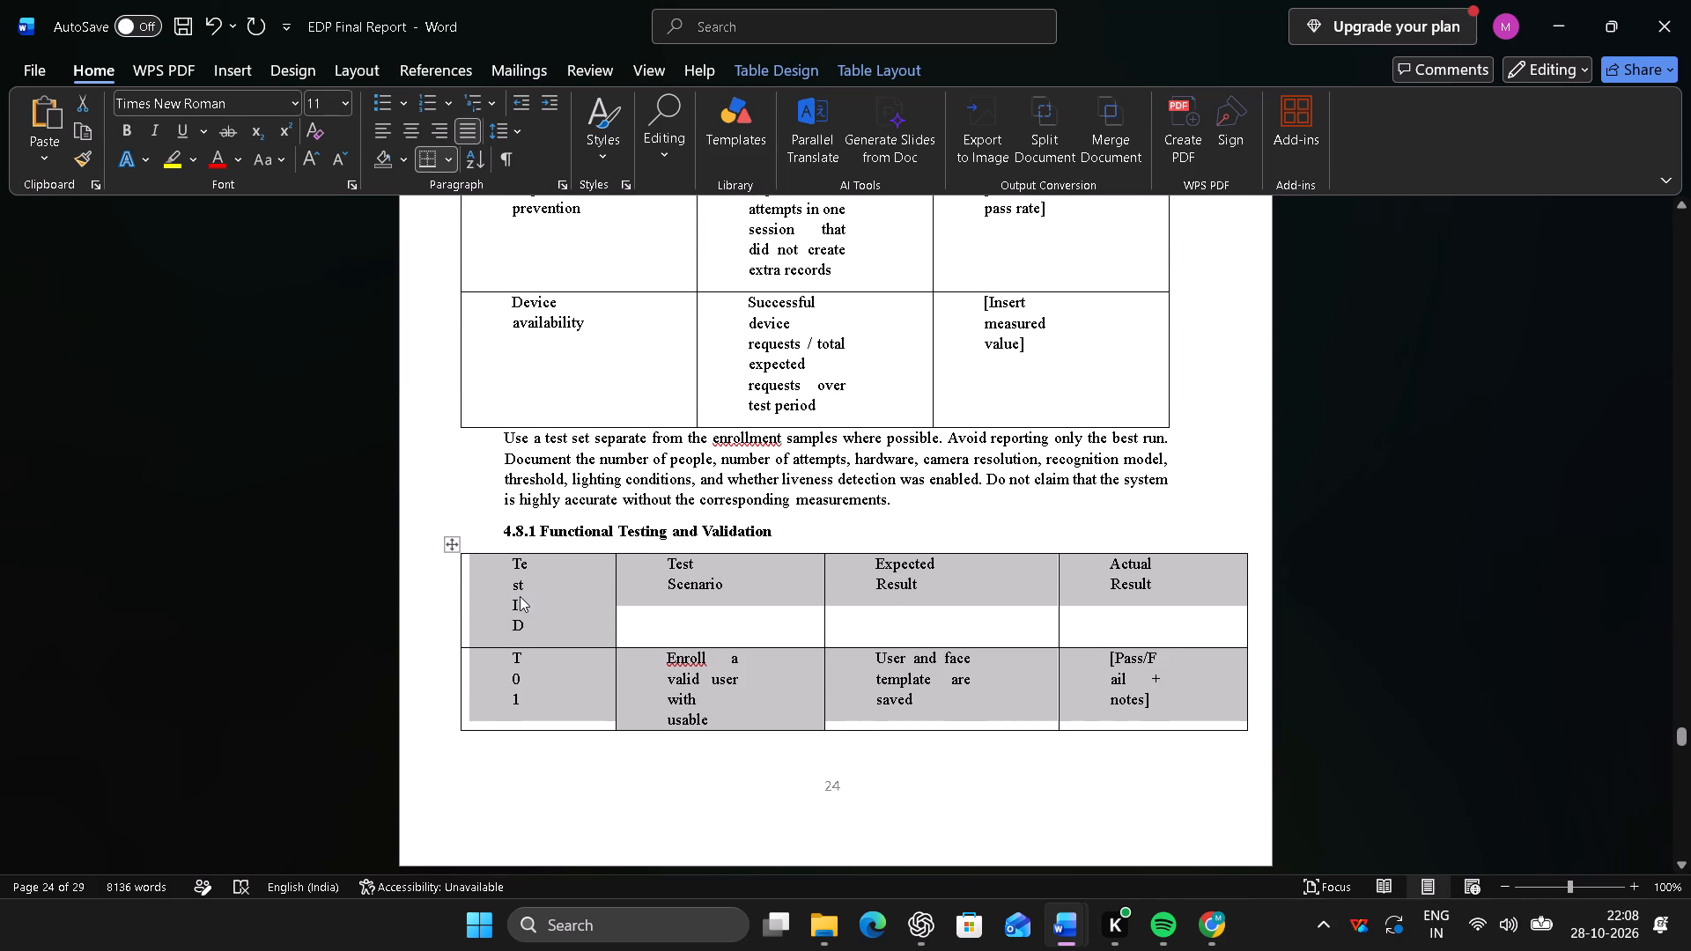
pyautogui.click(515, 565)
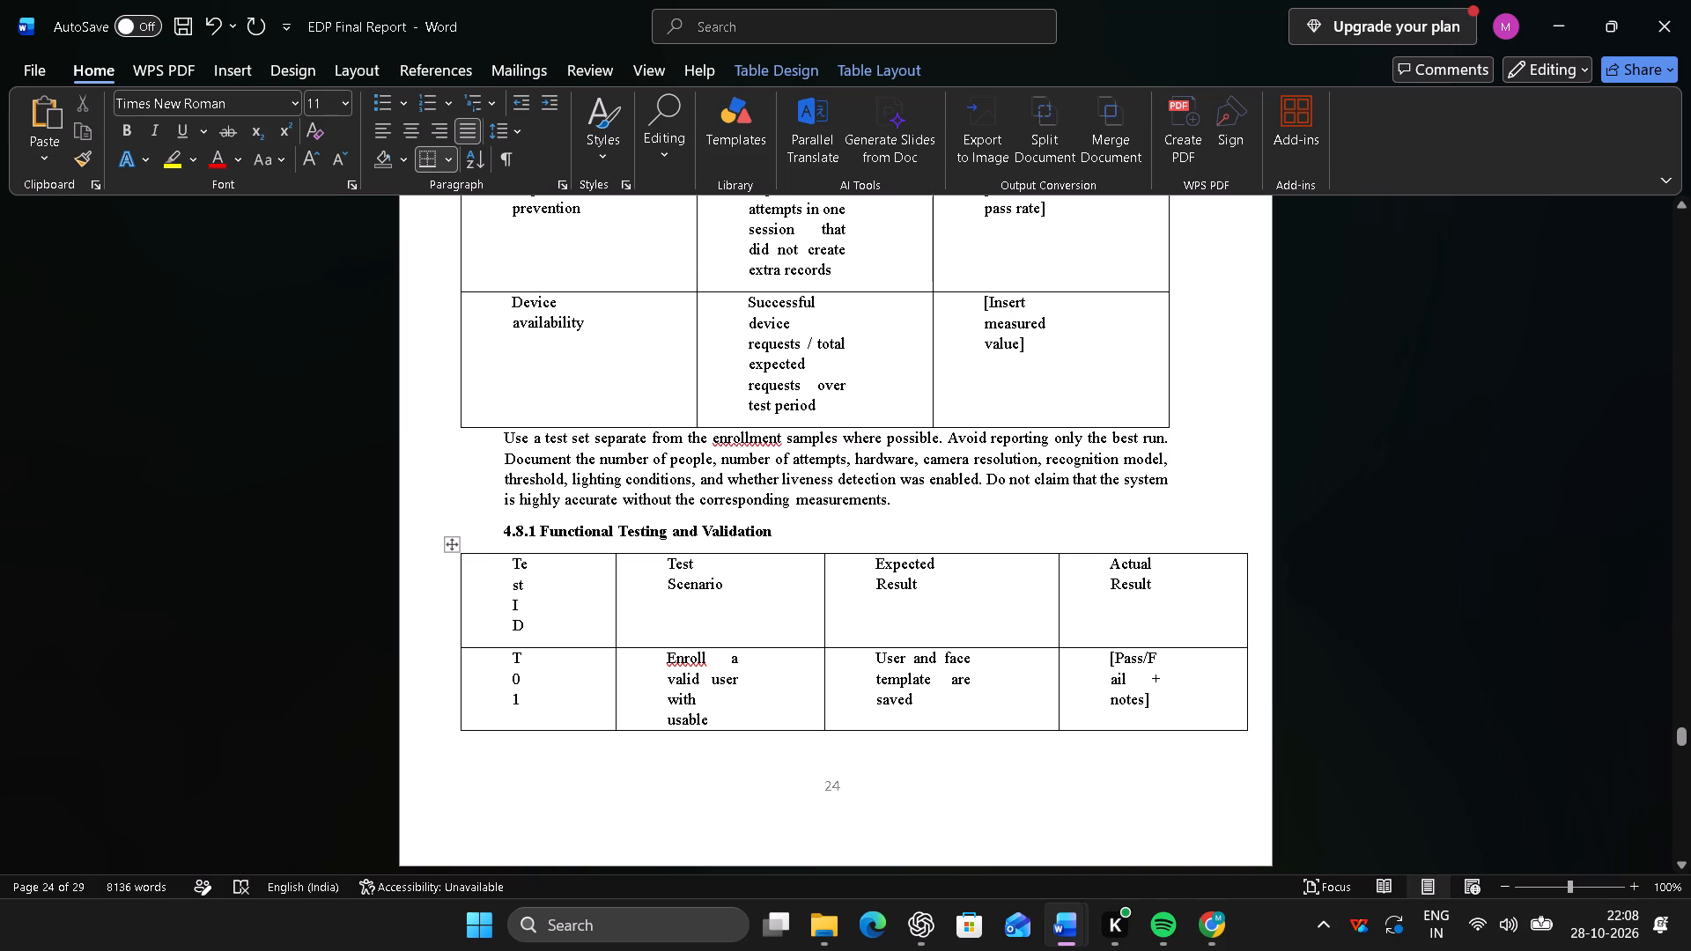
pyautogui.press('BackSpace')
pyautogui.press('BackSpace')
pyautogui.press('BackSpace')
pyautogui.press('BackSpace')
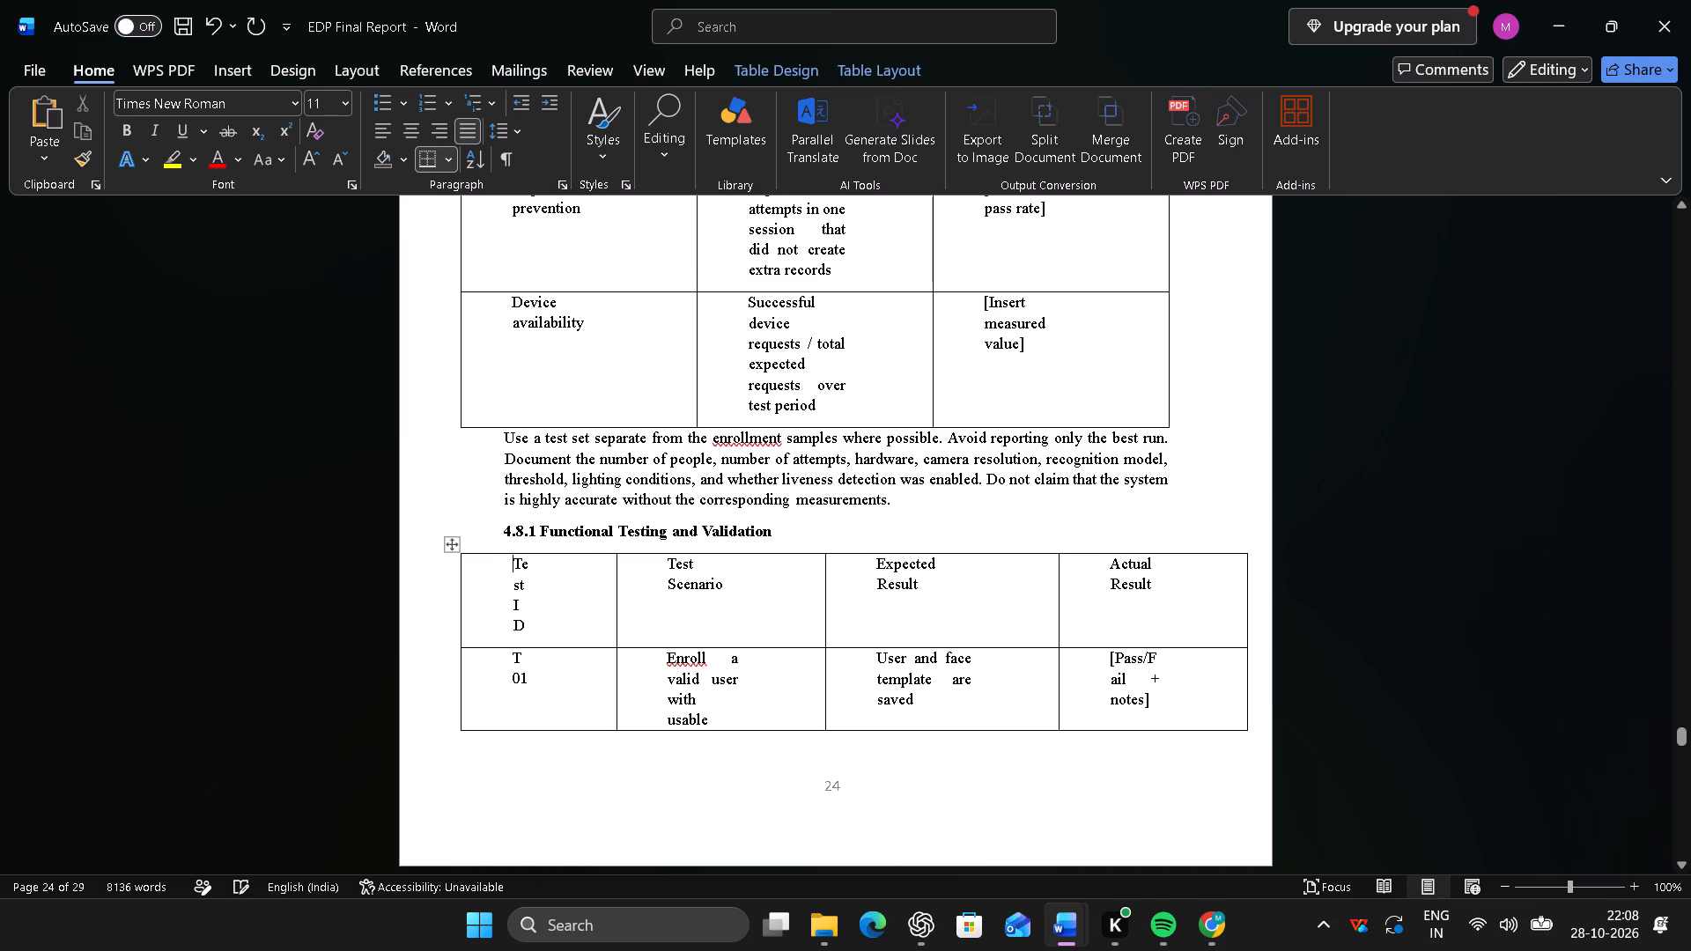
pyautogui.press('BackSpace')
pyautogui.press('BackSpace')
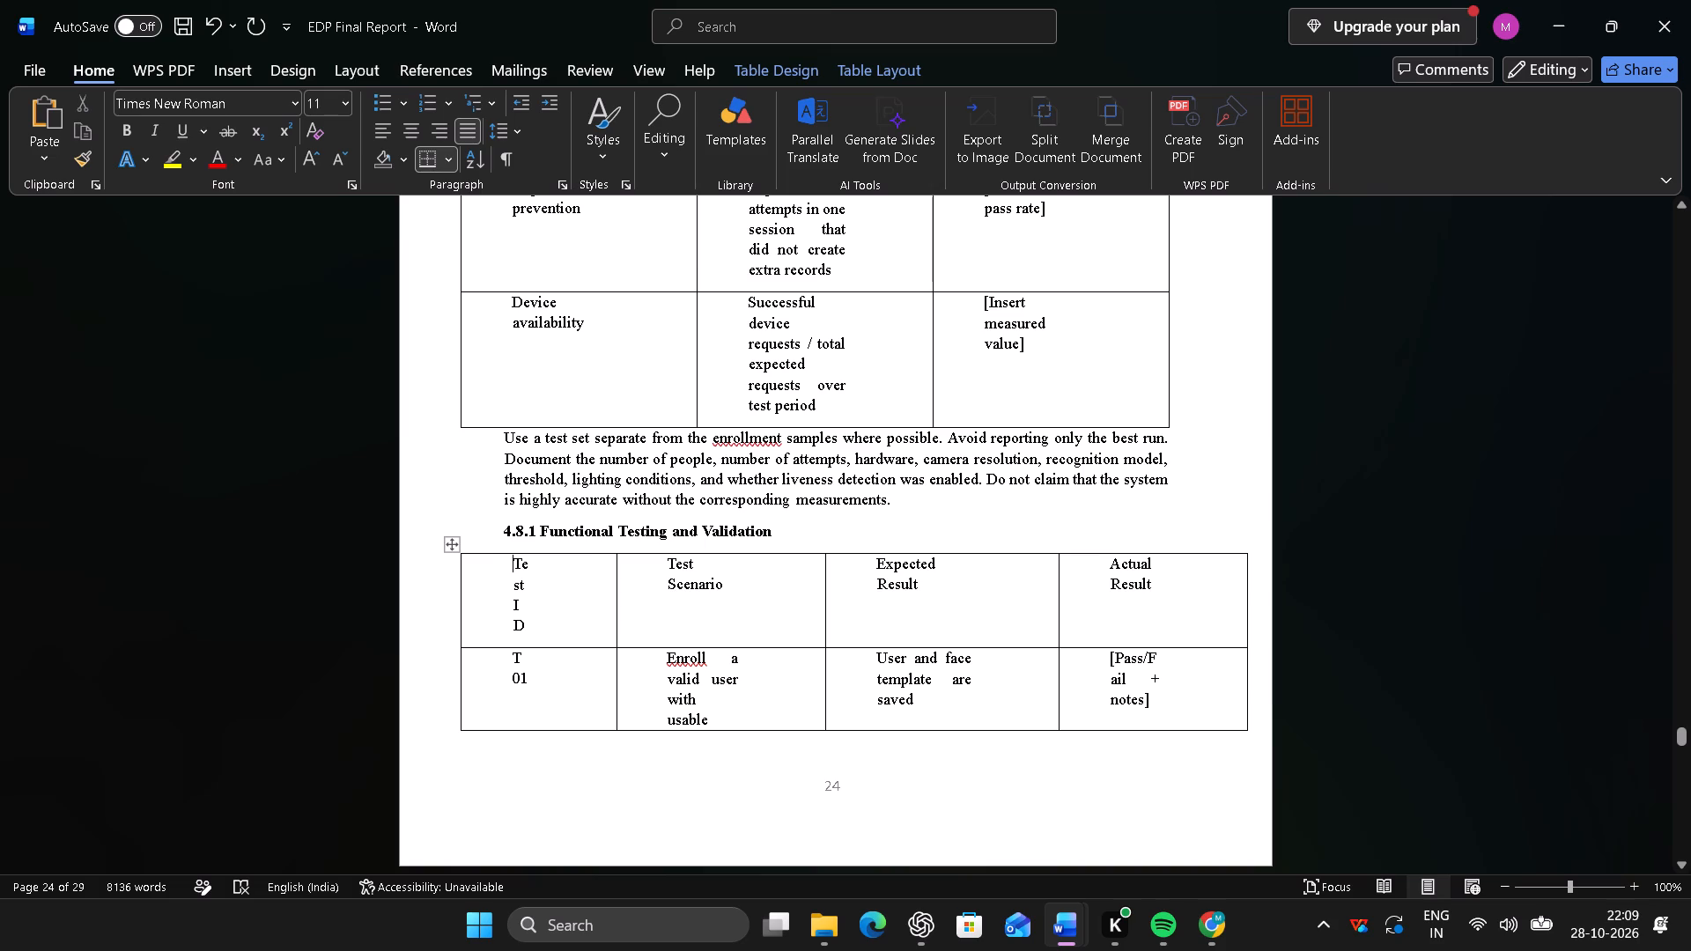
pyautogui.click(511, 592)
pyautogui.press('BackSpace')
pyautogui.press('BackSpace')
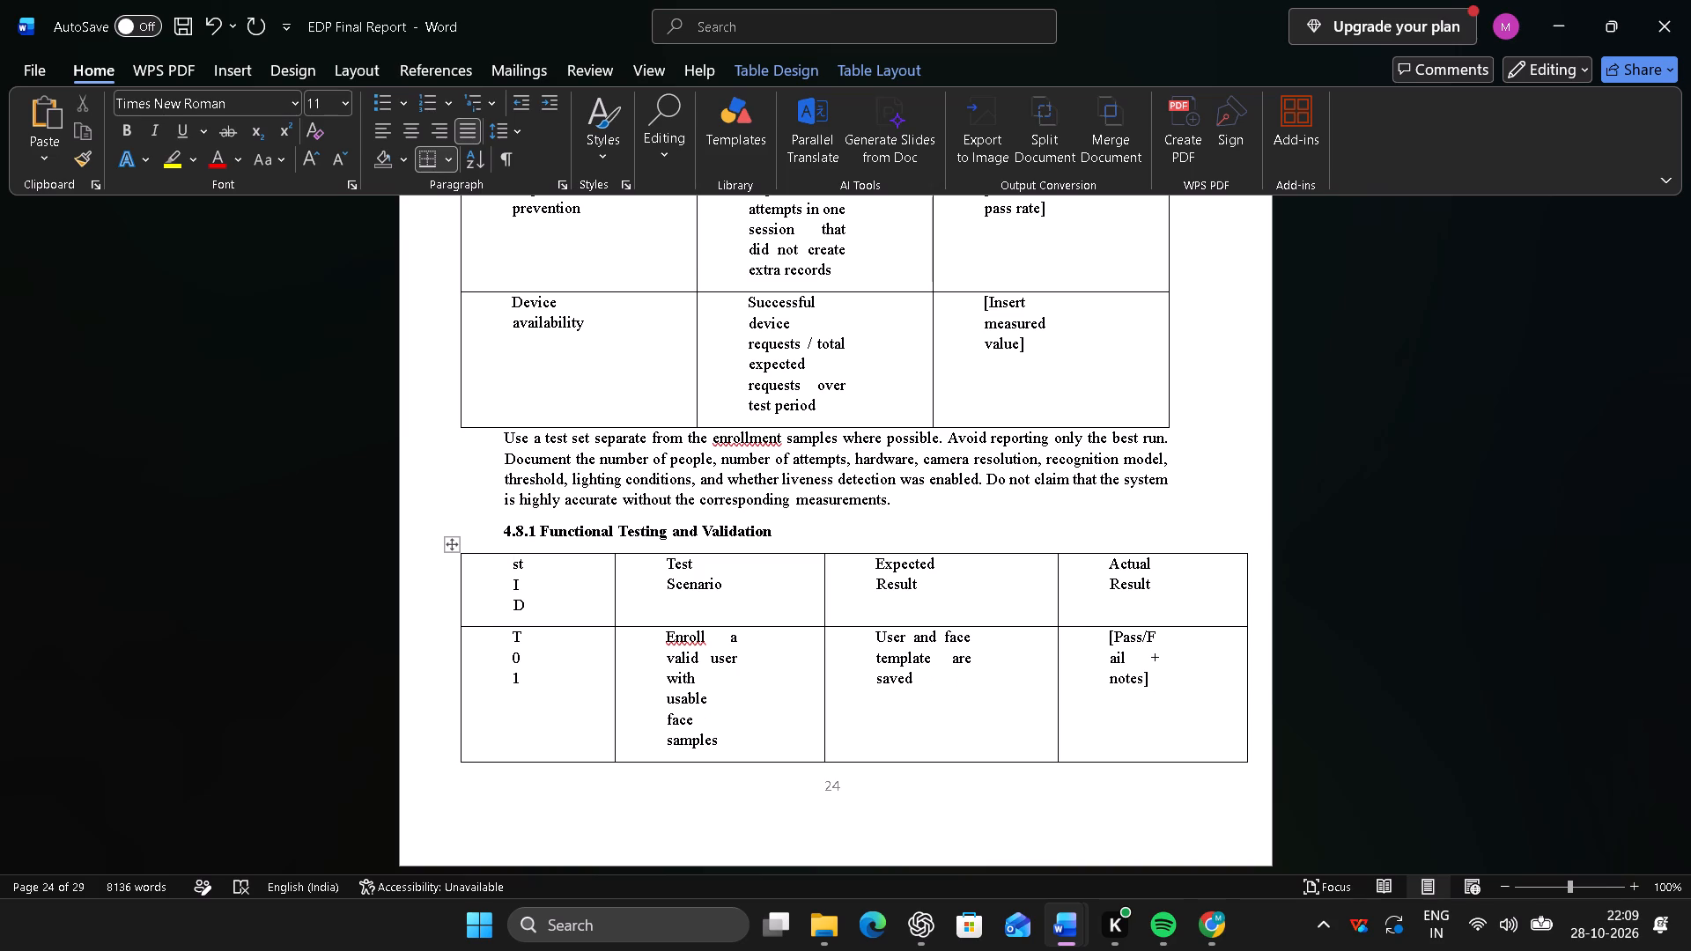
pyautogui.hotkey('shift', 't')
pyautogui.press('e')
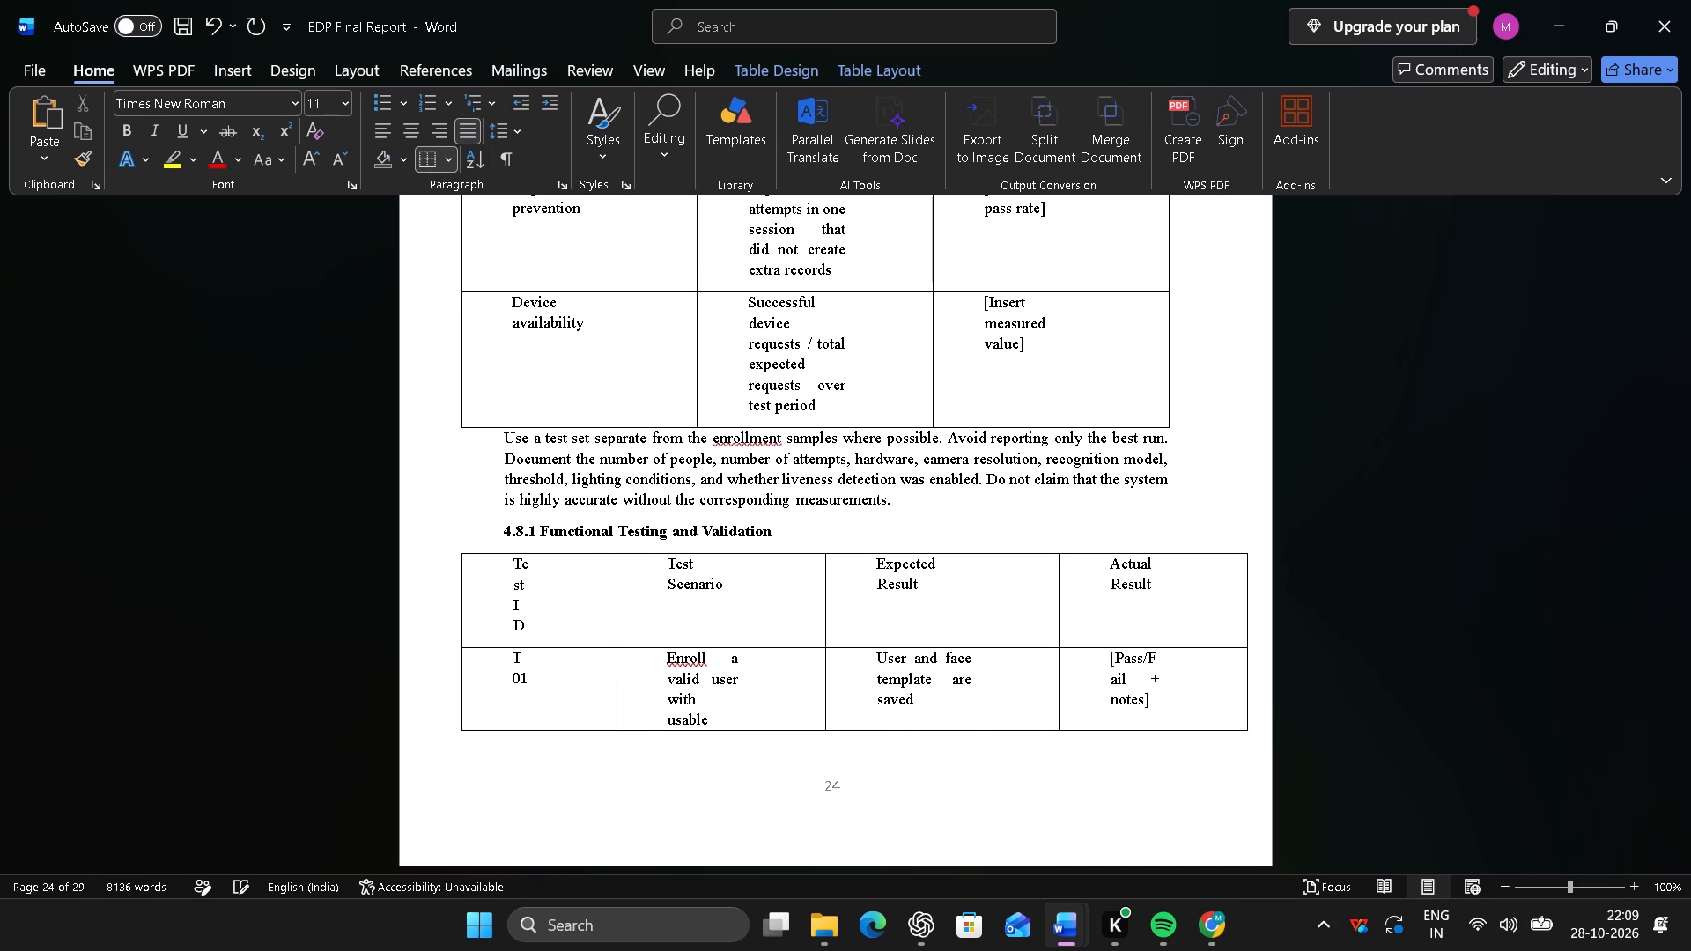
# Review the layout of the text and tables from 4.7 Output Screens through the 4.8.2 comparison table.
pyautogui.scroll(8, 511, 592)
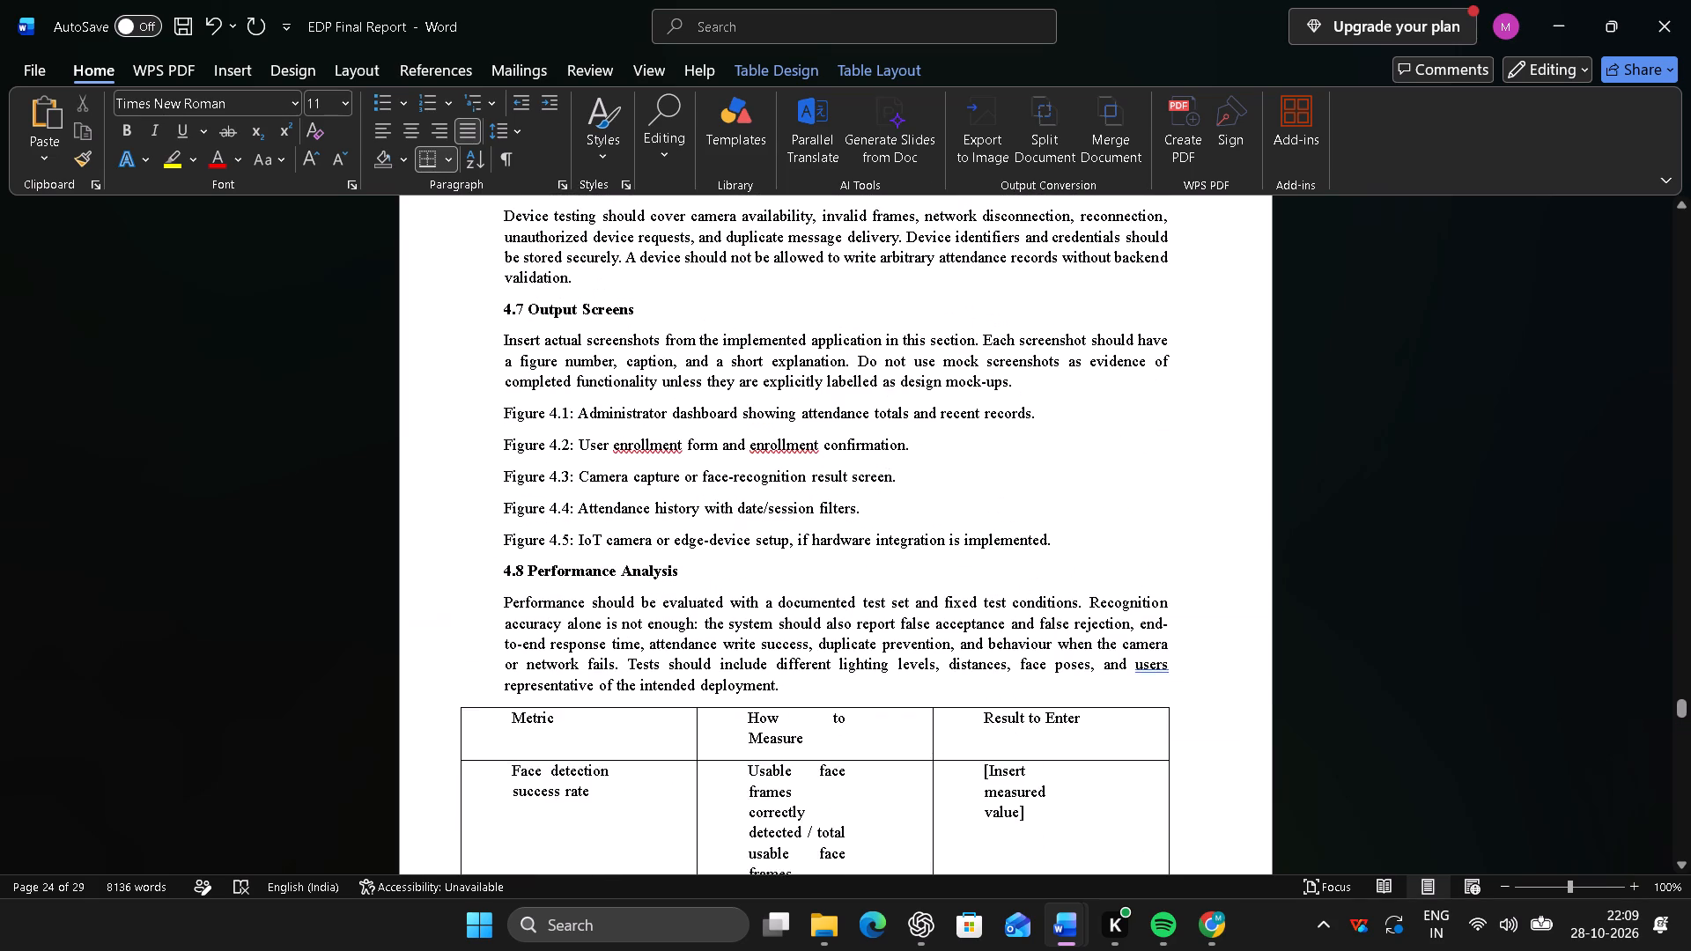
pyautogui.scroll(-5, 511, 592)
pyautogui.scroll(1, 511, 592)
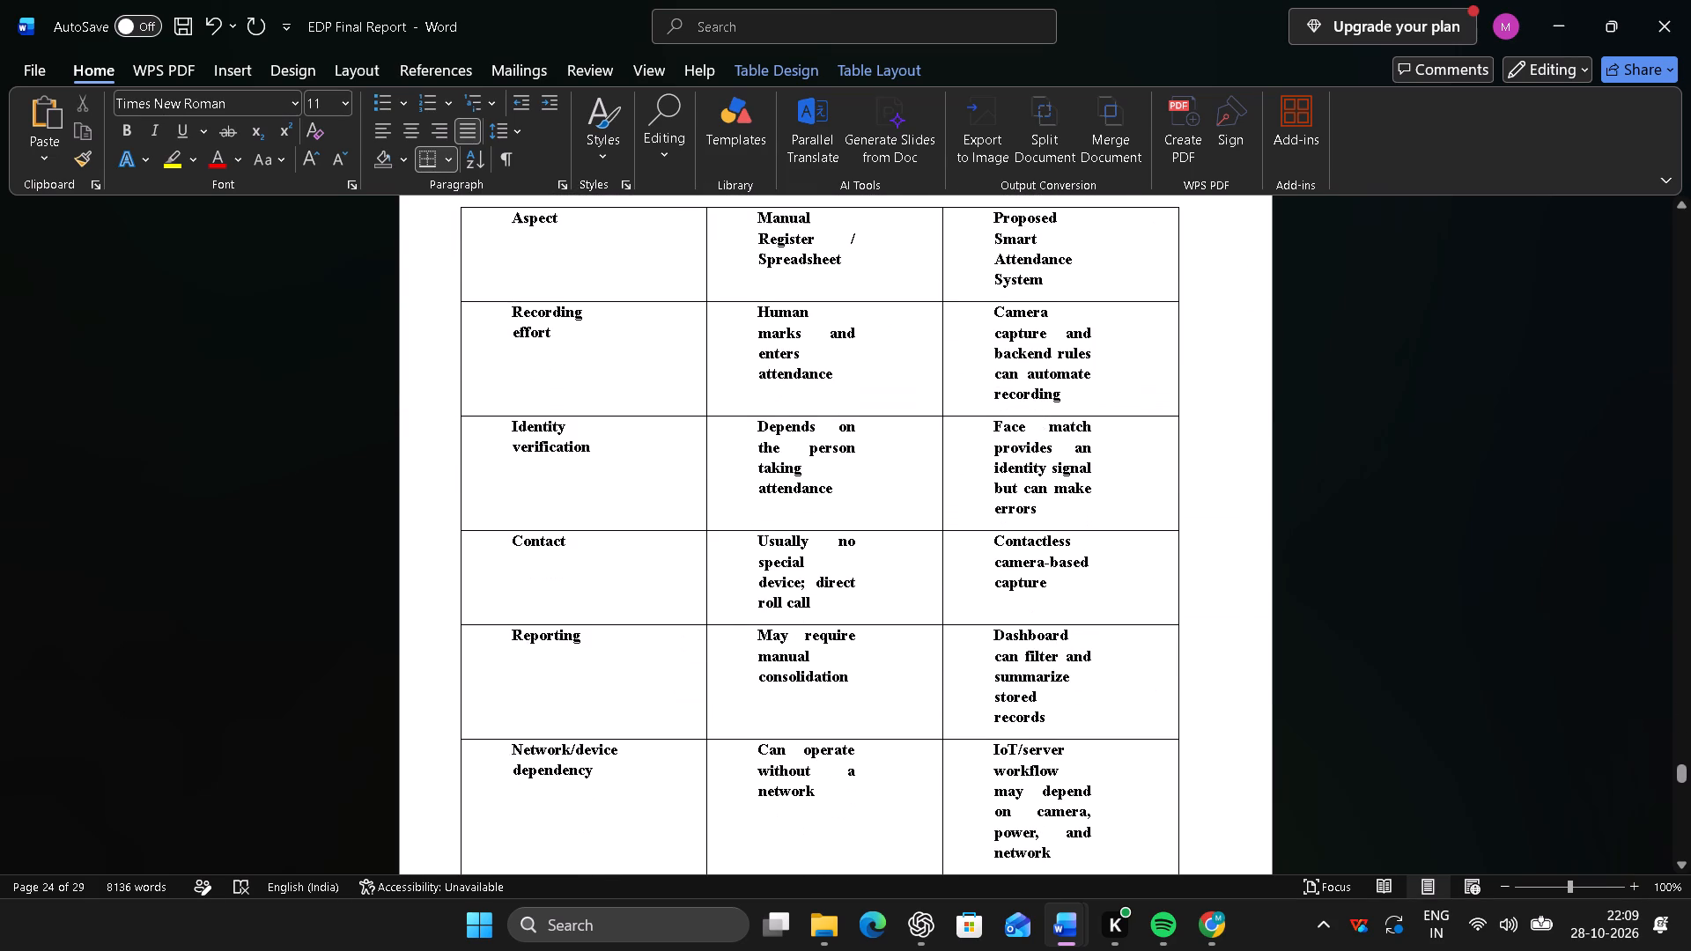
pyautogui.scroll(6, 511, 592)
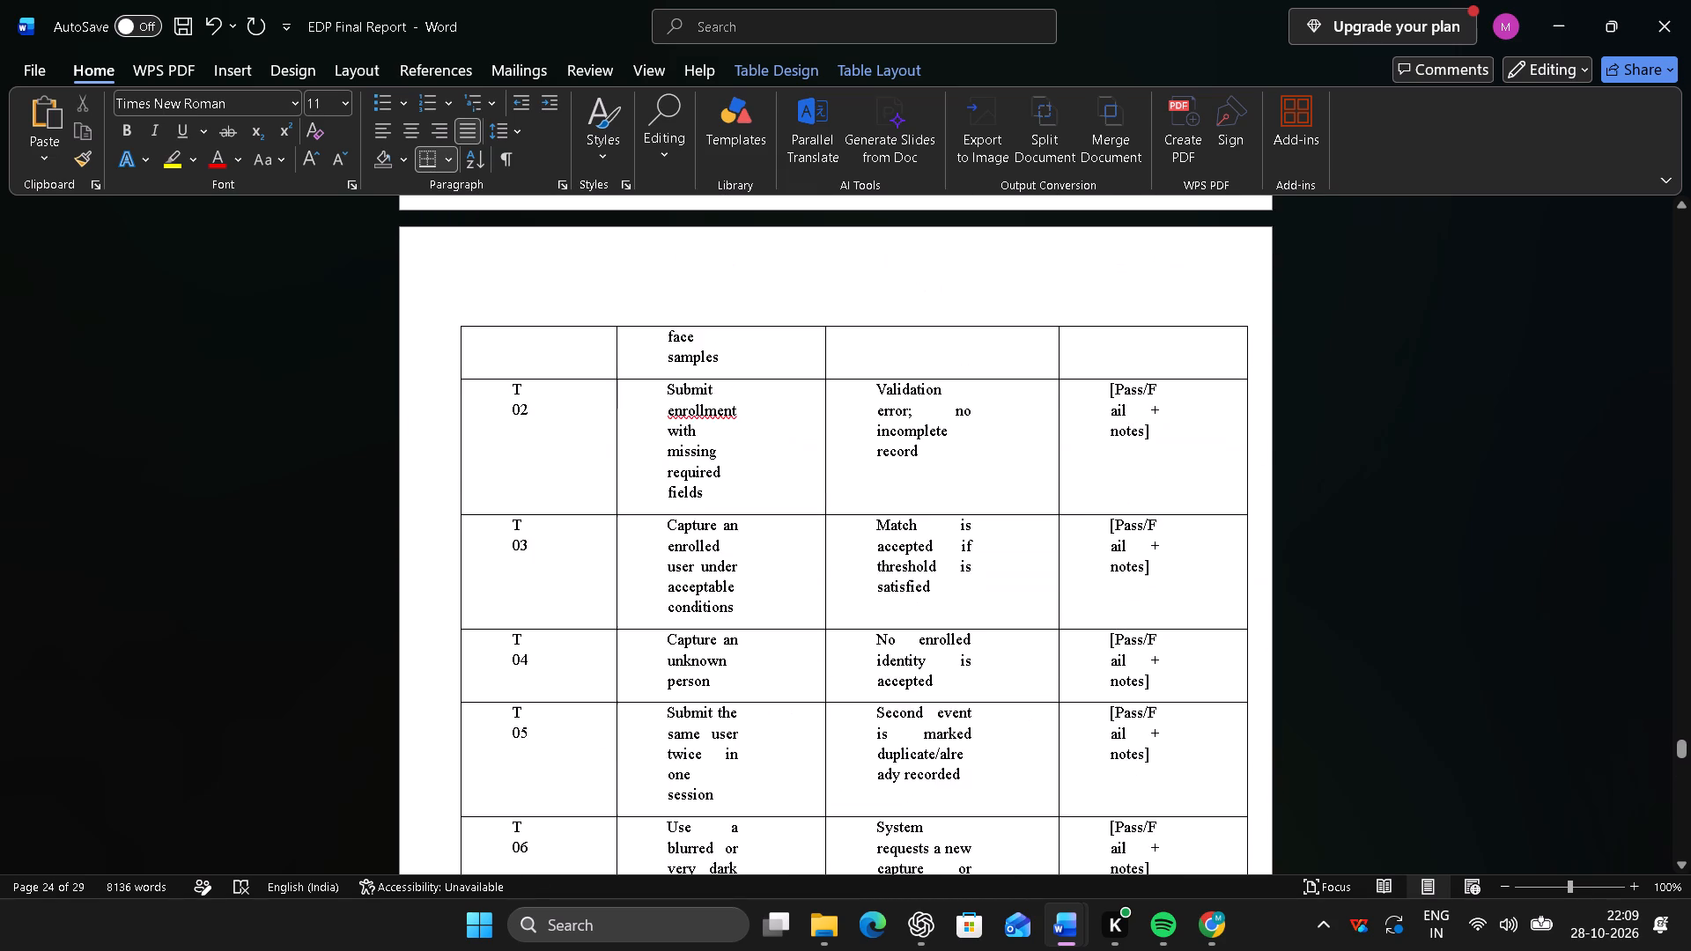
pyautogui.scroll(1, 511, 592)
pyautogui.scroll(-2, 511, 592)
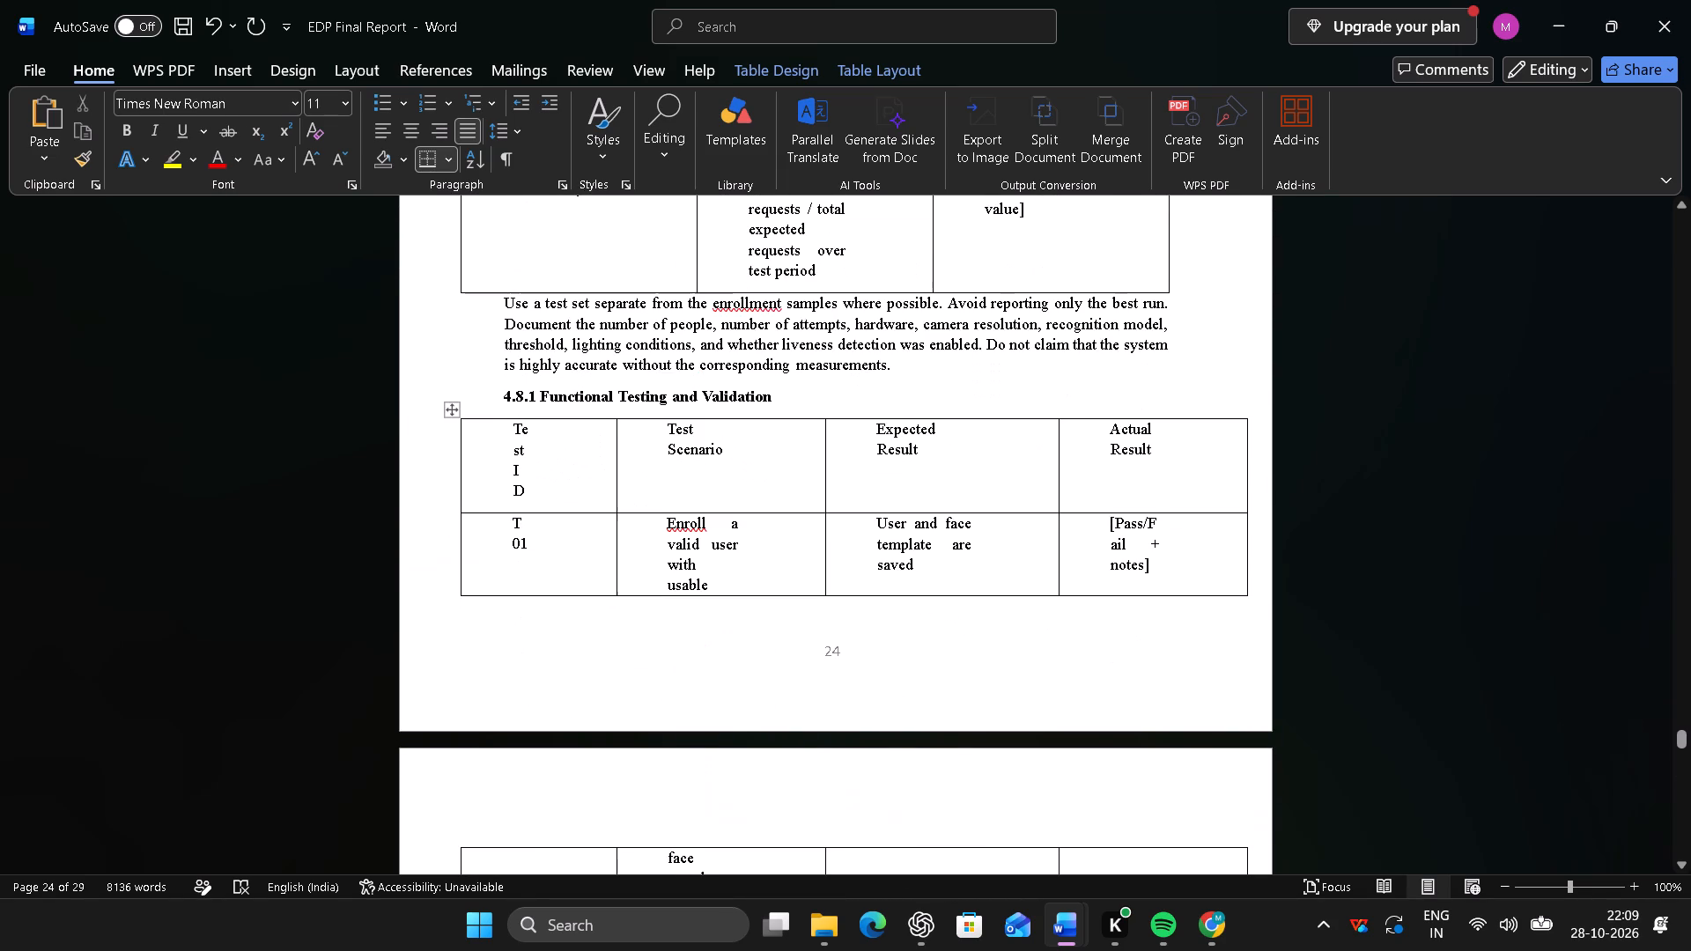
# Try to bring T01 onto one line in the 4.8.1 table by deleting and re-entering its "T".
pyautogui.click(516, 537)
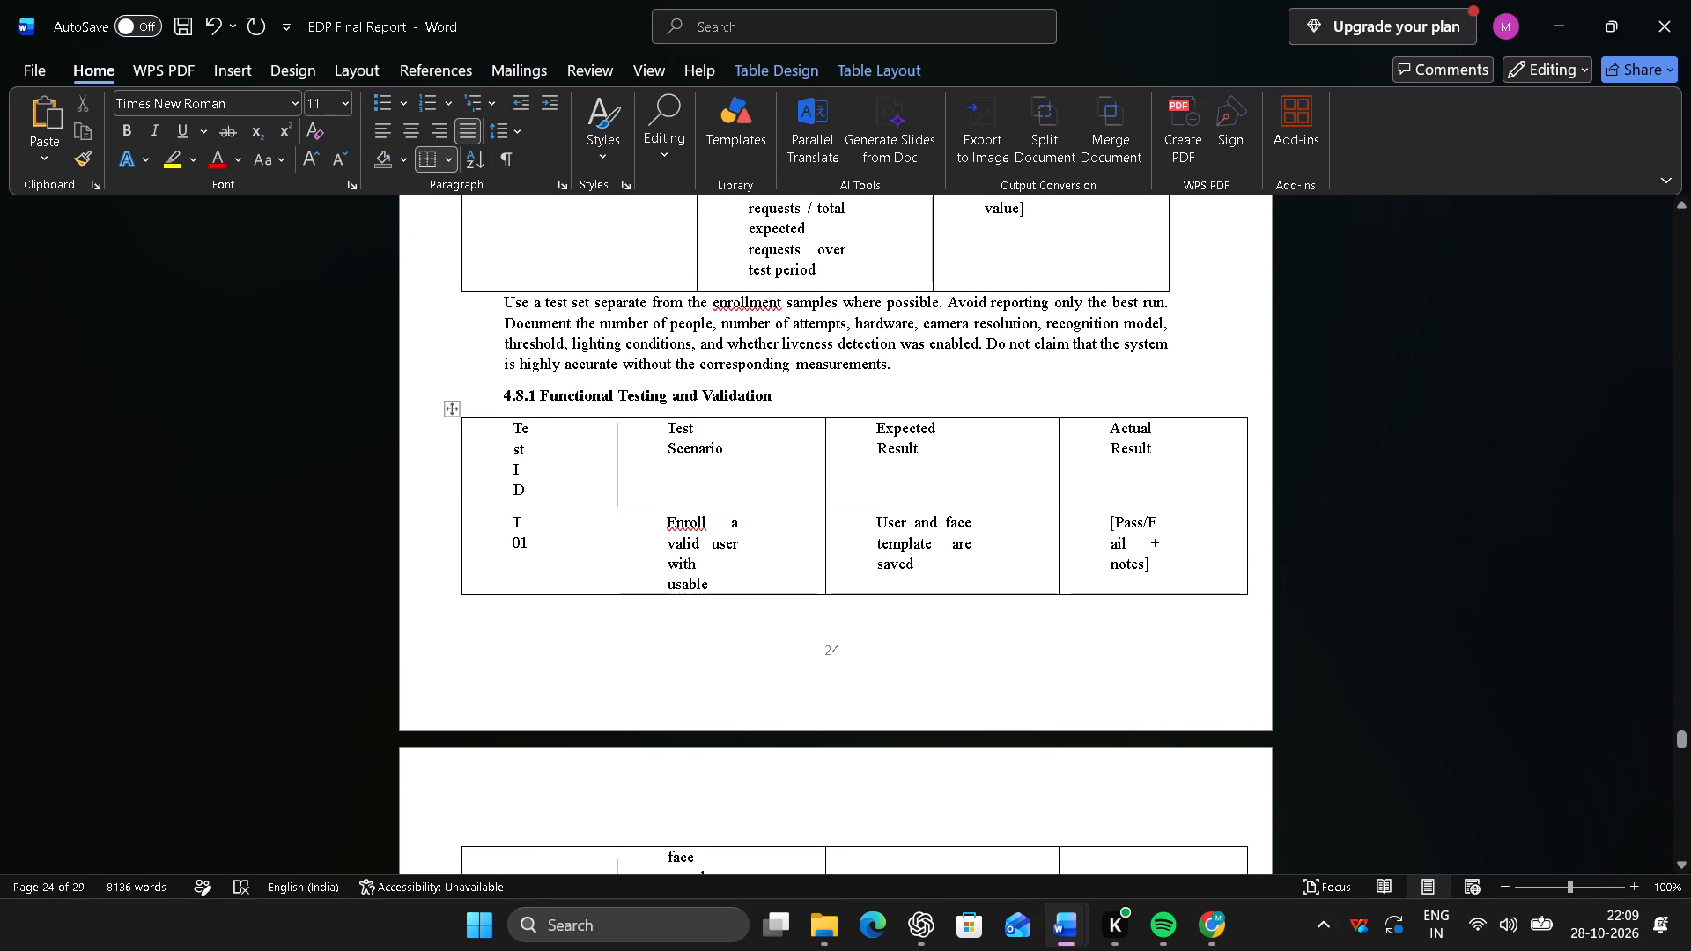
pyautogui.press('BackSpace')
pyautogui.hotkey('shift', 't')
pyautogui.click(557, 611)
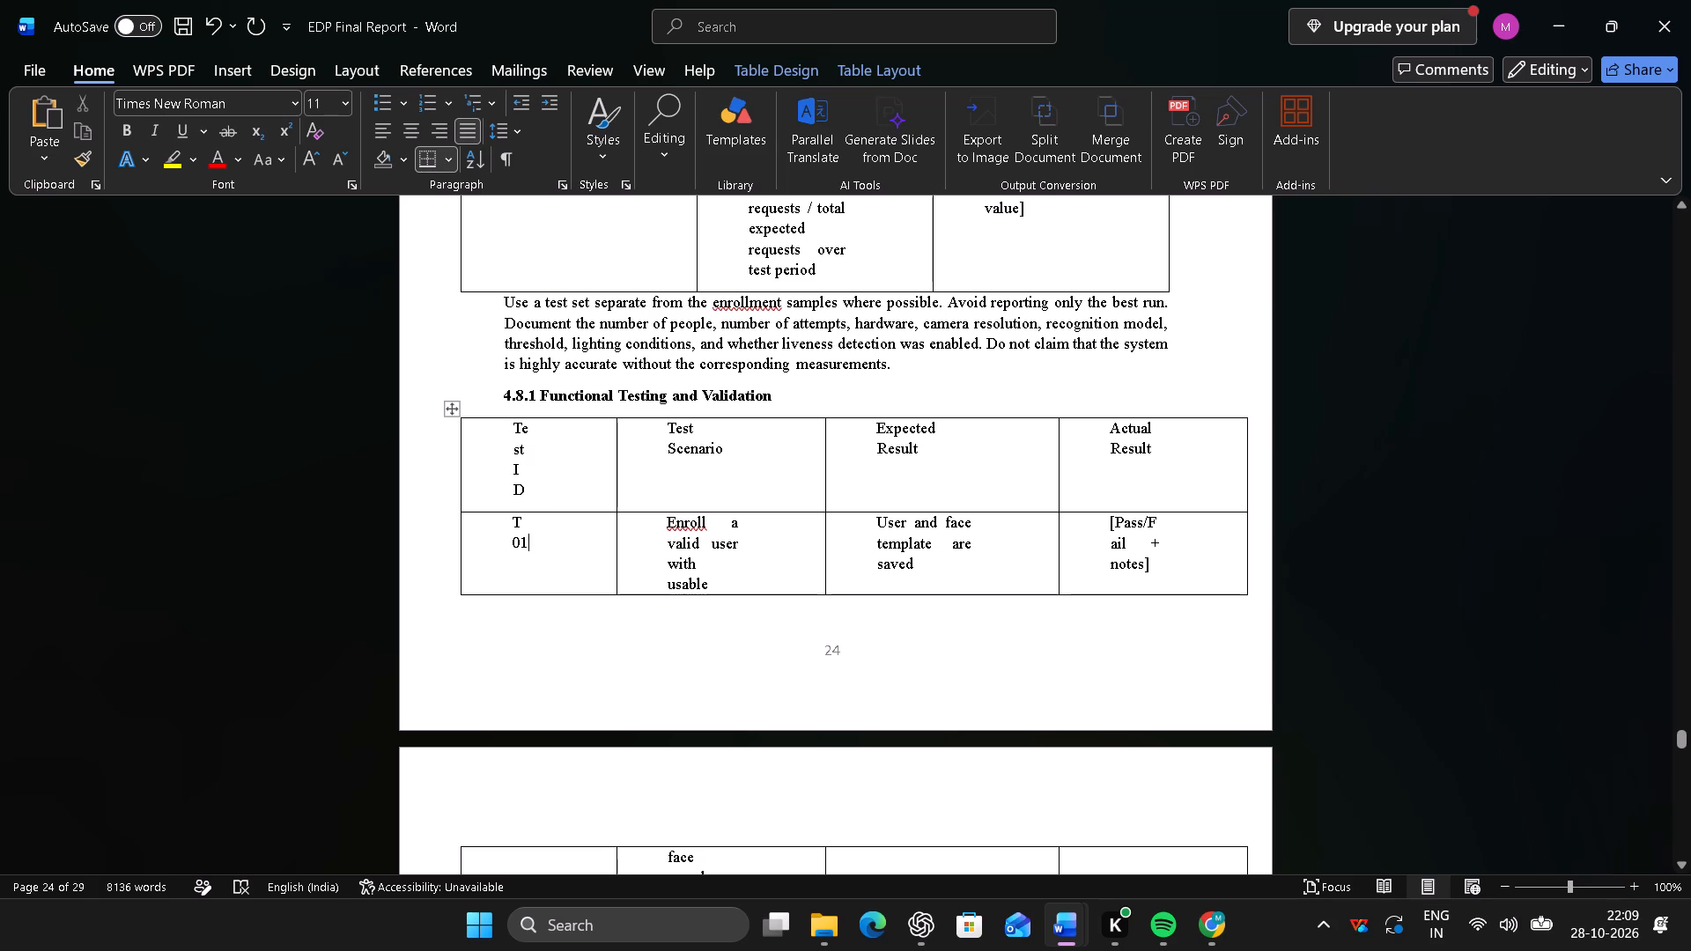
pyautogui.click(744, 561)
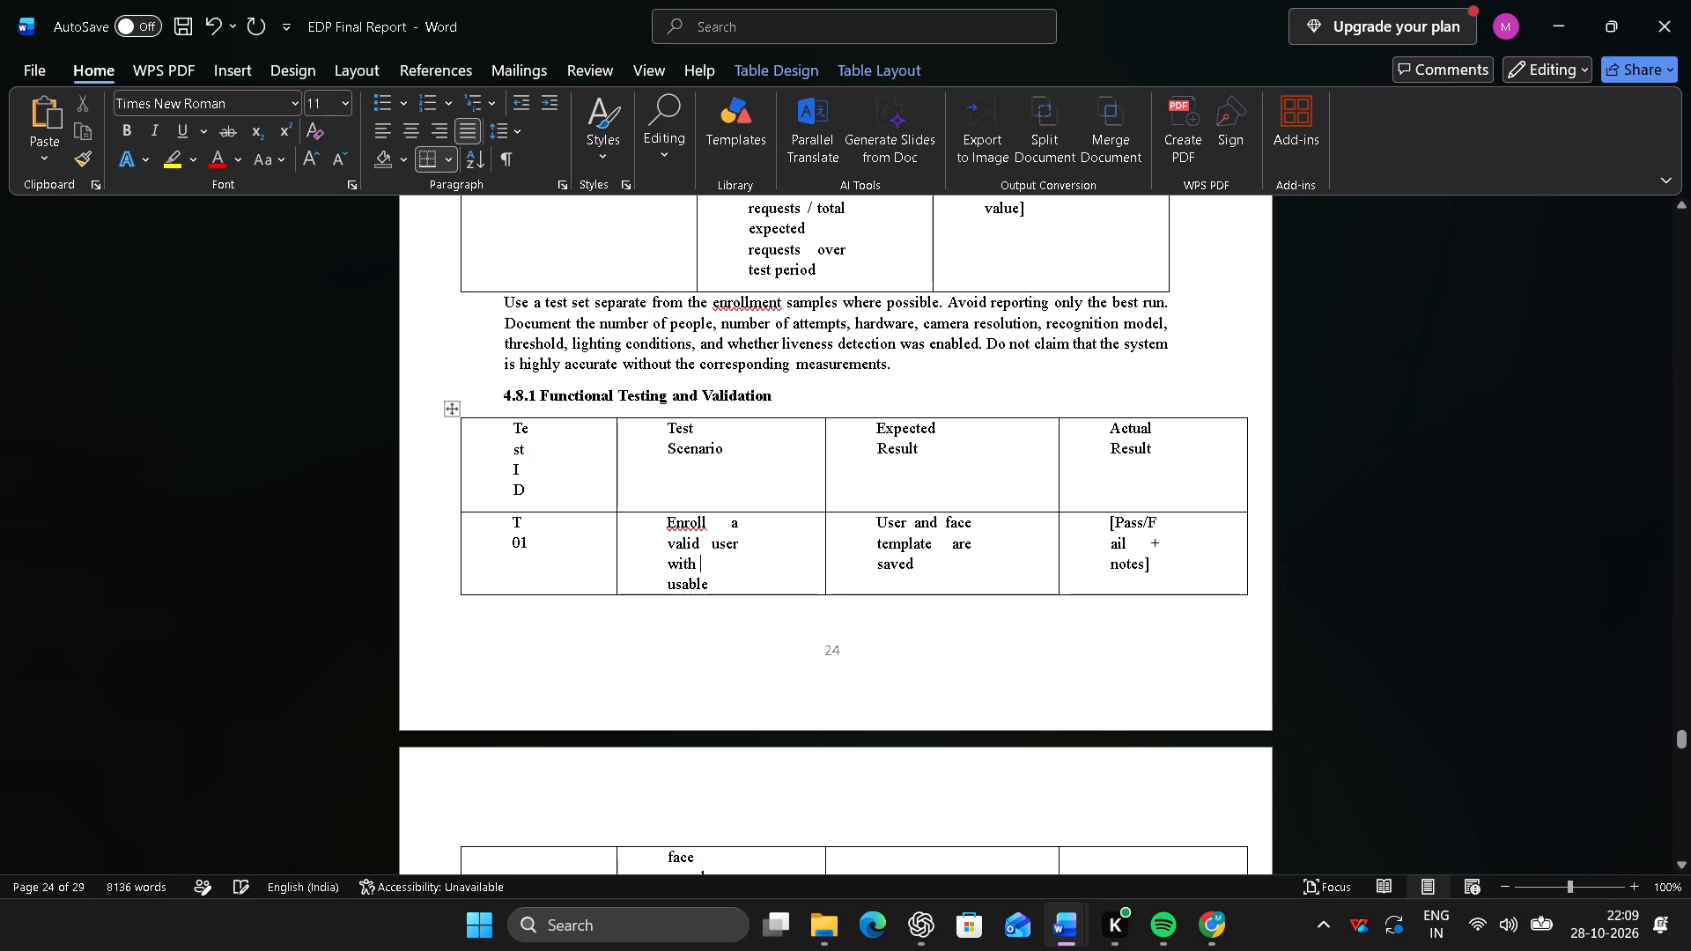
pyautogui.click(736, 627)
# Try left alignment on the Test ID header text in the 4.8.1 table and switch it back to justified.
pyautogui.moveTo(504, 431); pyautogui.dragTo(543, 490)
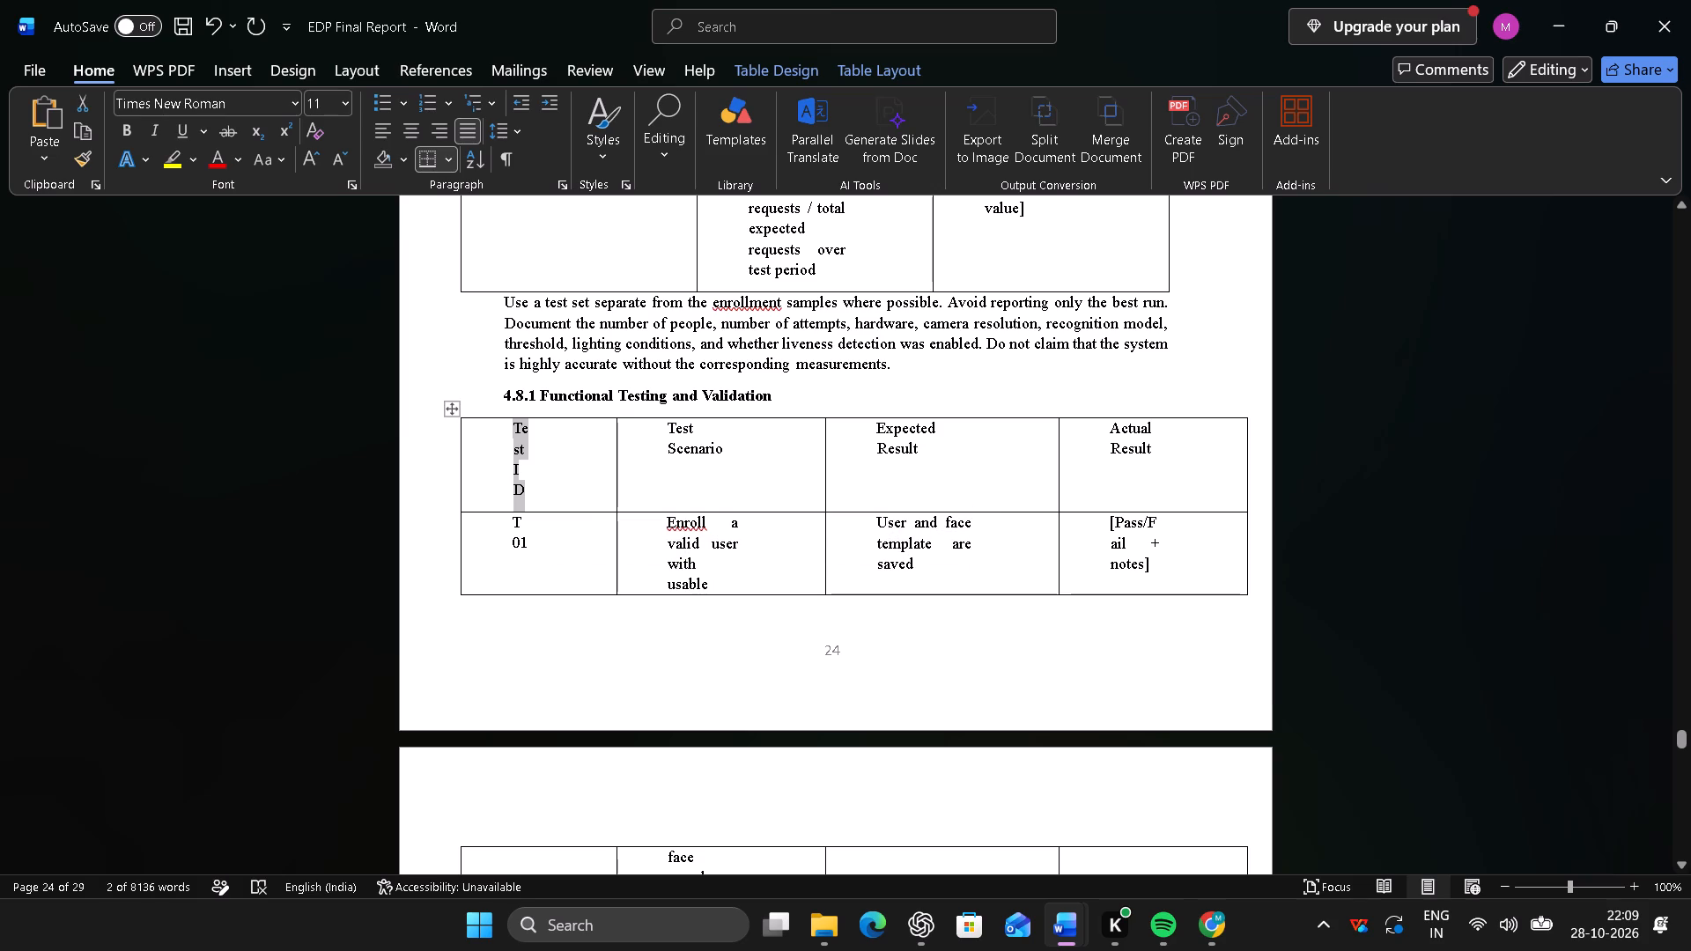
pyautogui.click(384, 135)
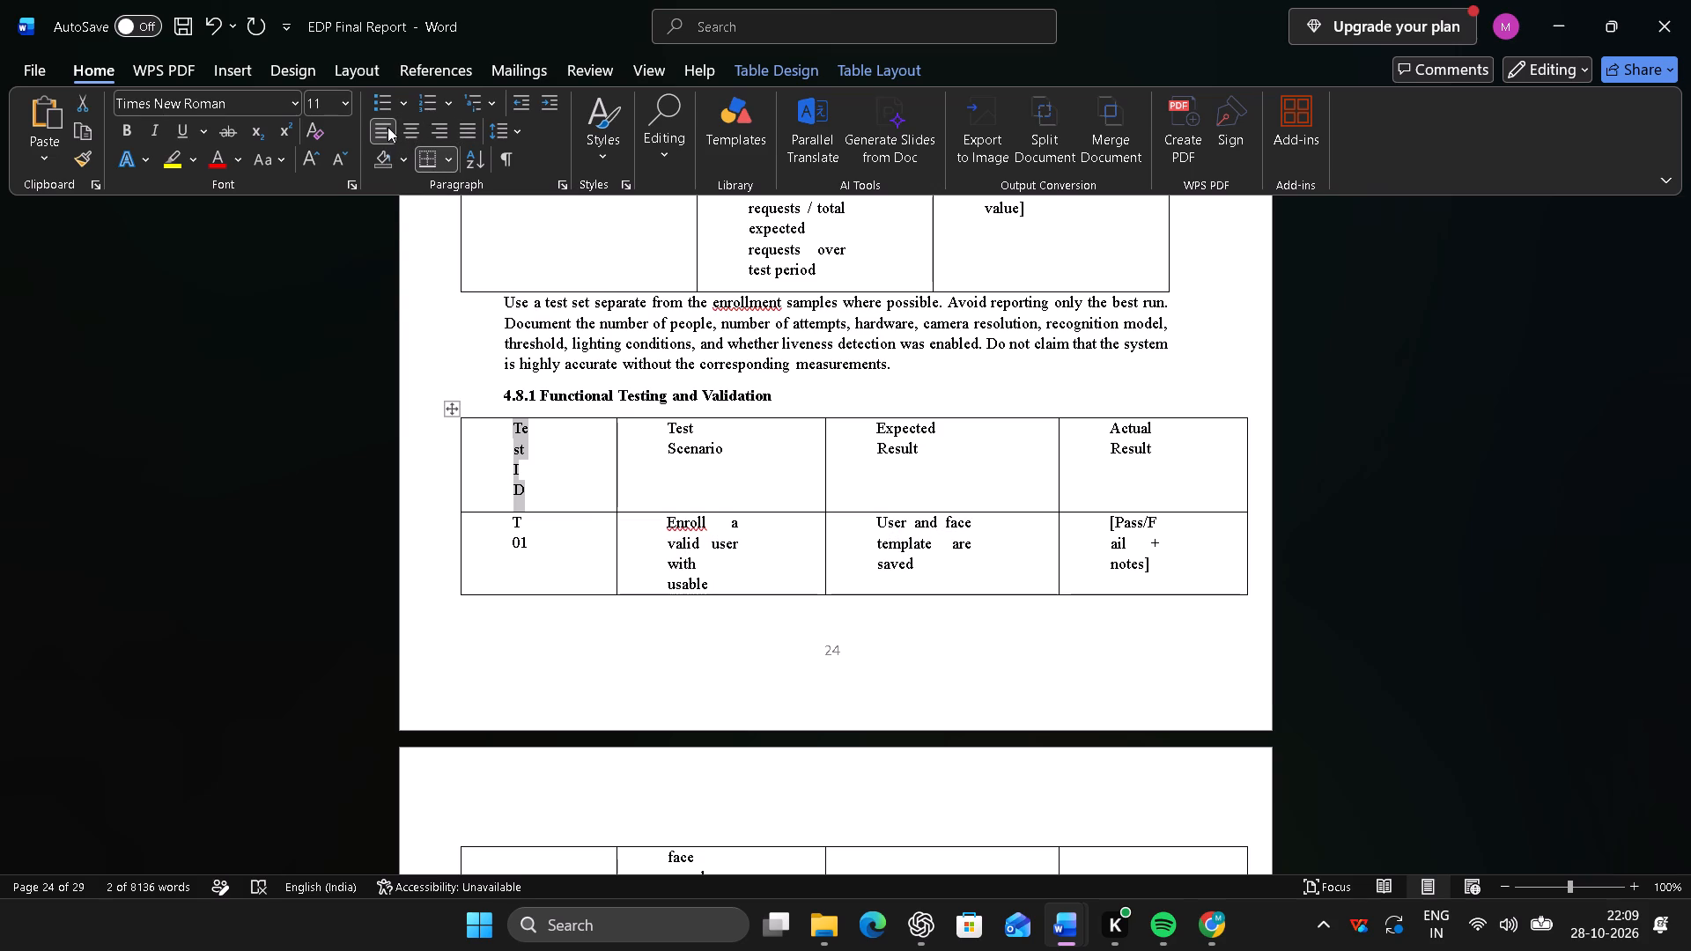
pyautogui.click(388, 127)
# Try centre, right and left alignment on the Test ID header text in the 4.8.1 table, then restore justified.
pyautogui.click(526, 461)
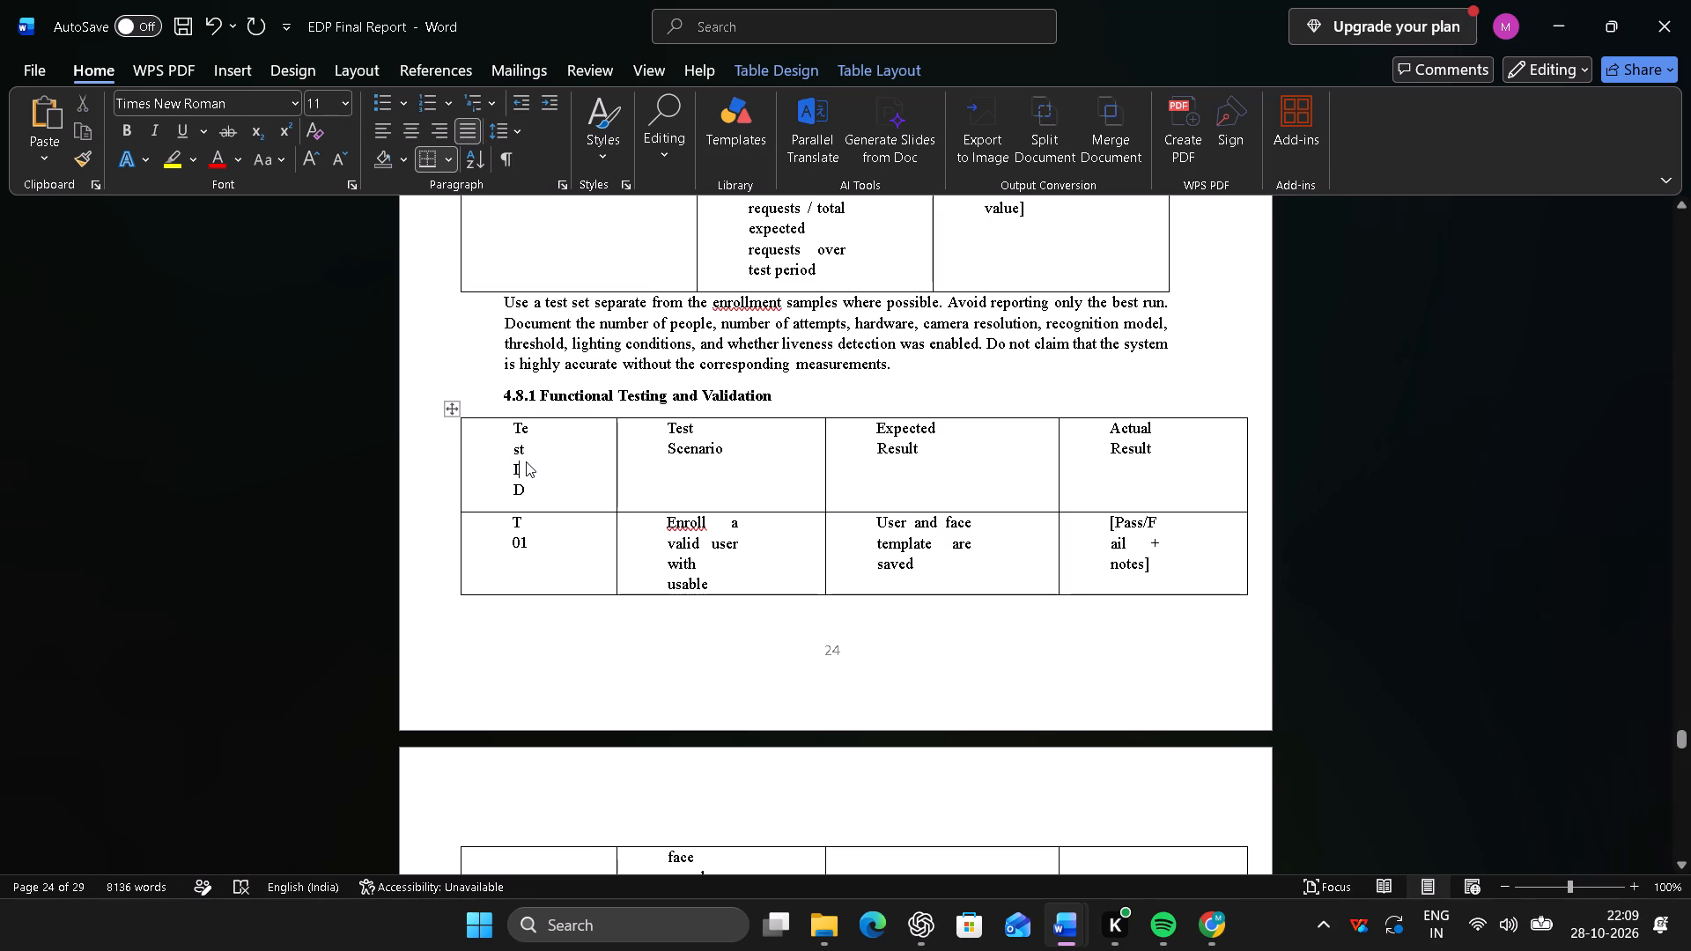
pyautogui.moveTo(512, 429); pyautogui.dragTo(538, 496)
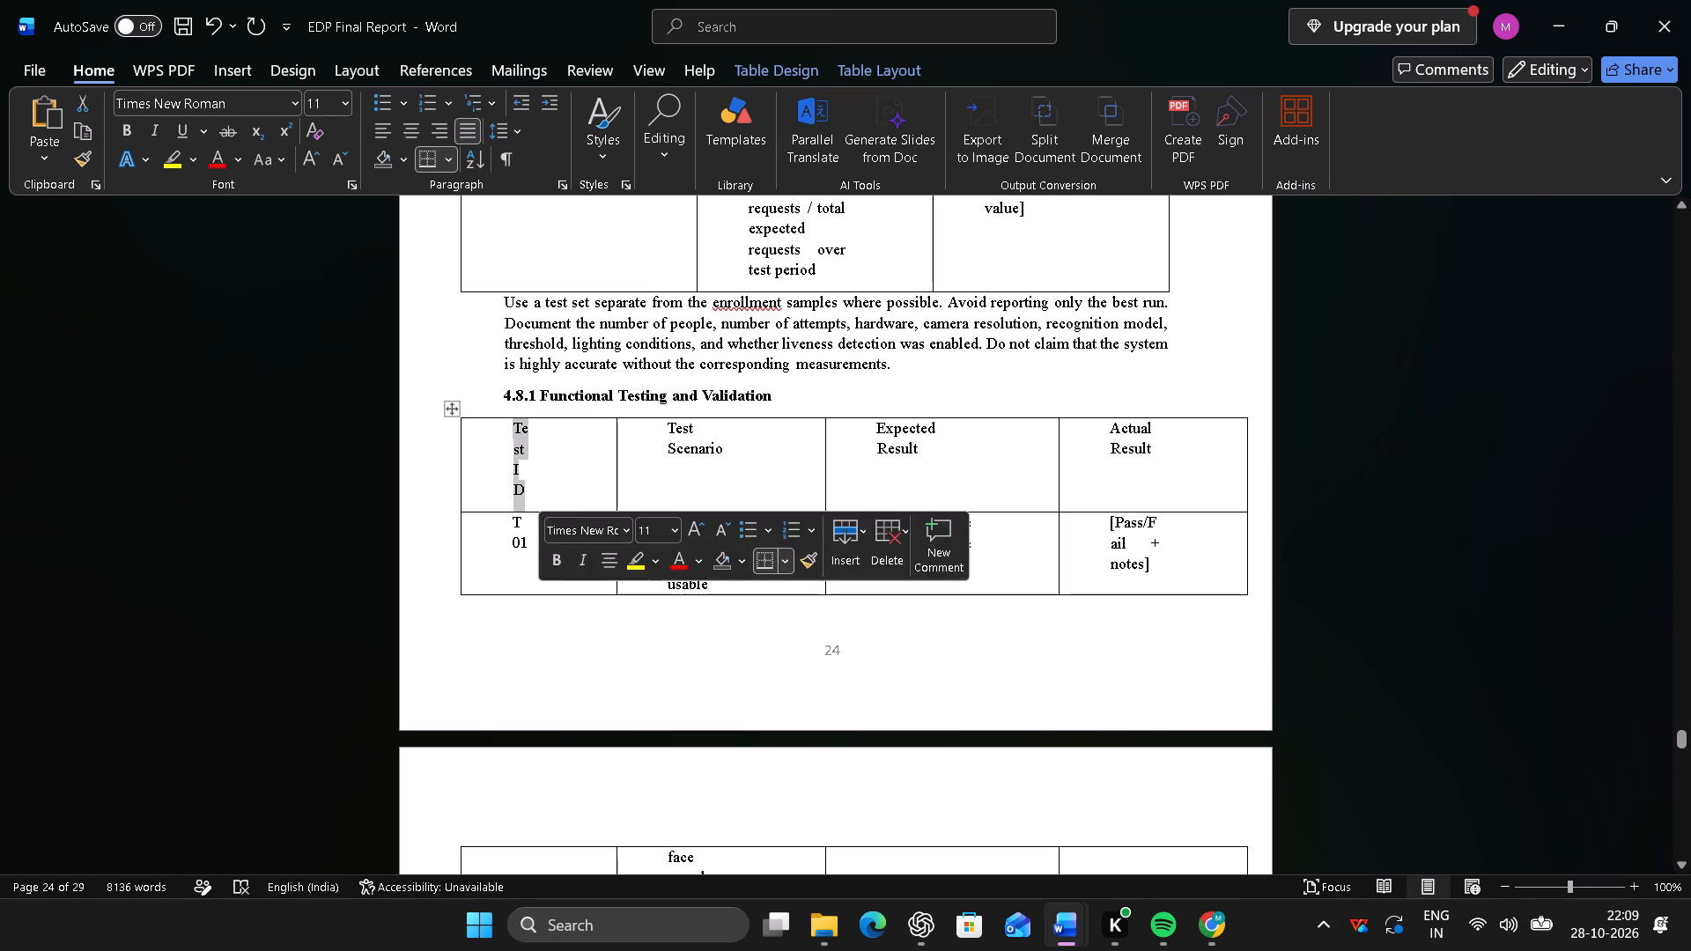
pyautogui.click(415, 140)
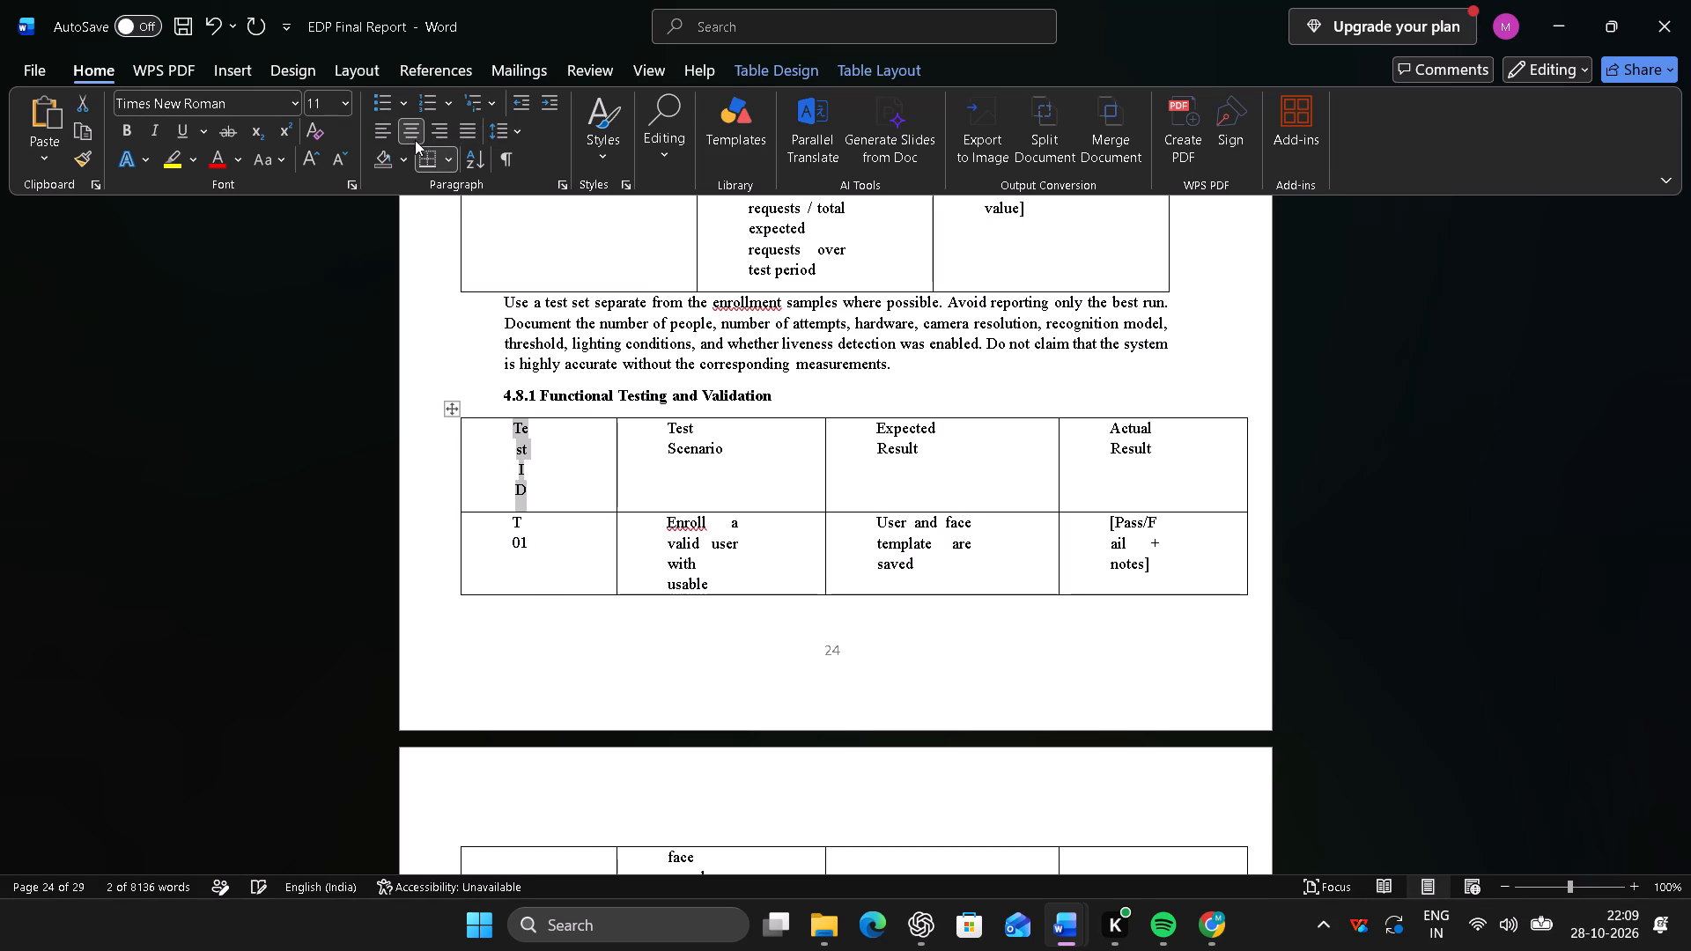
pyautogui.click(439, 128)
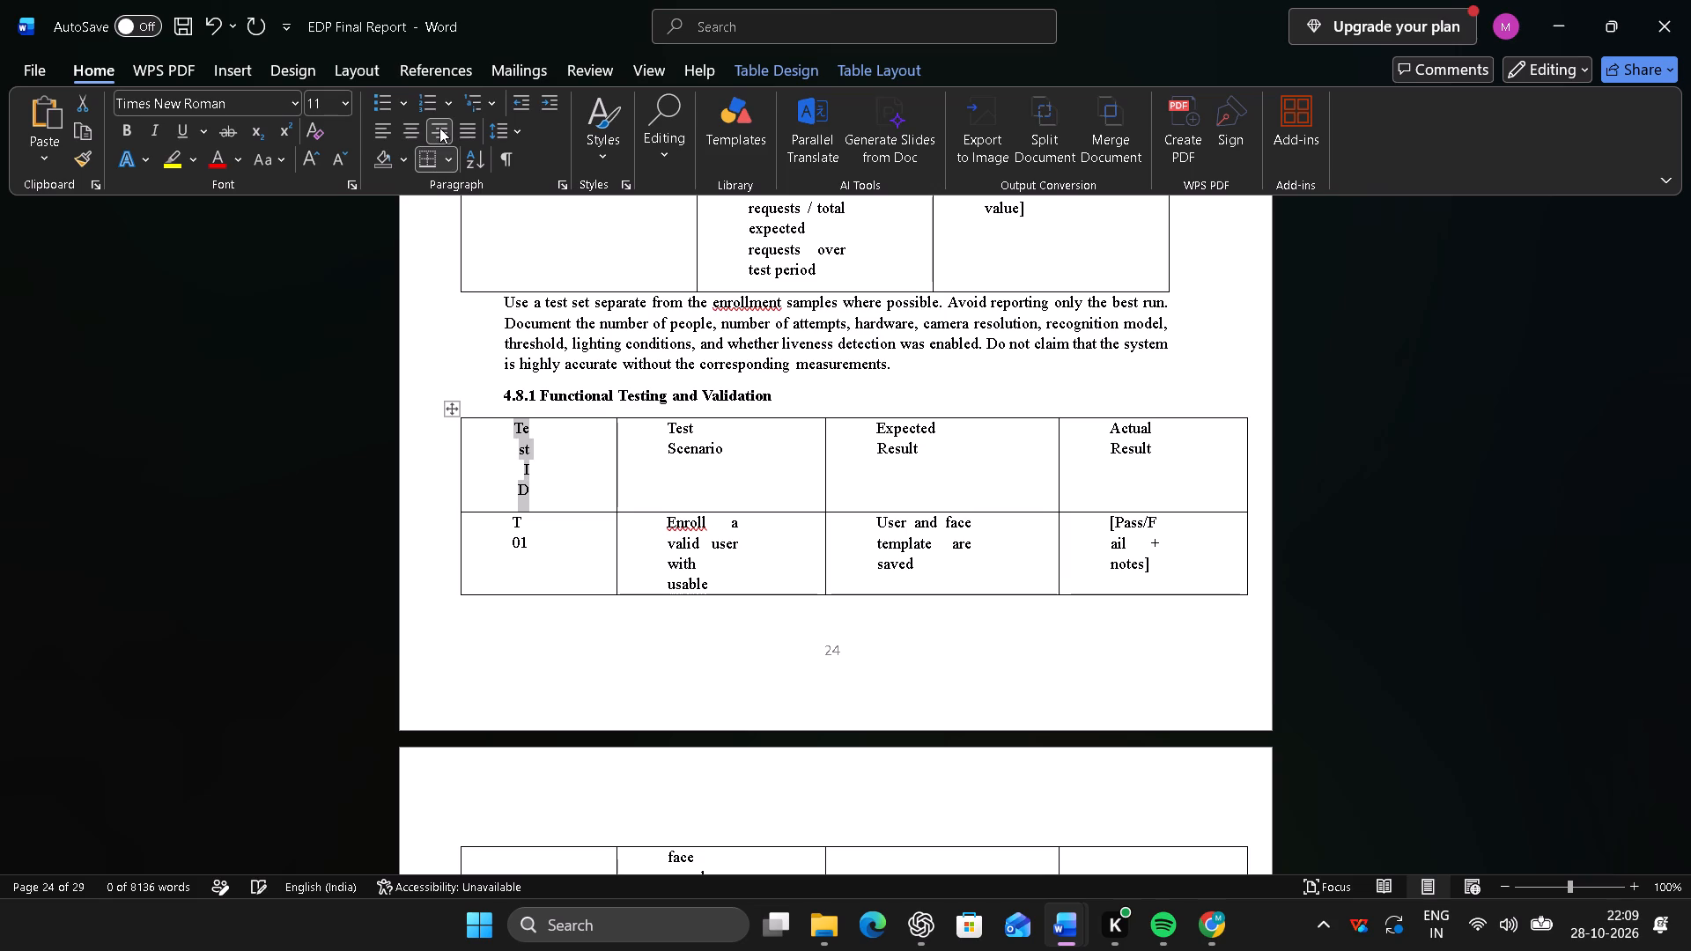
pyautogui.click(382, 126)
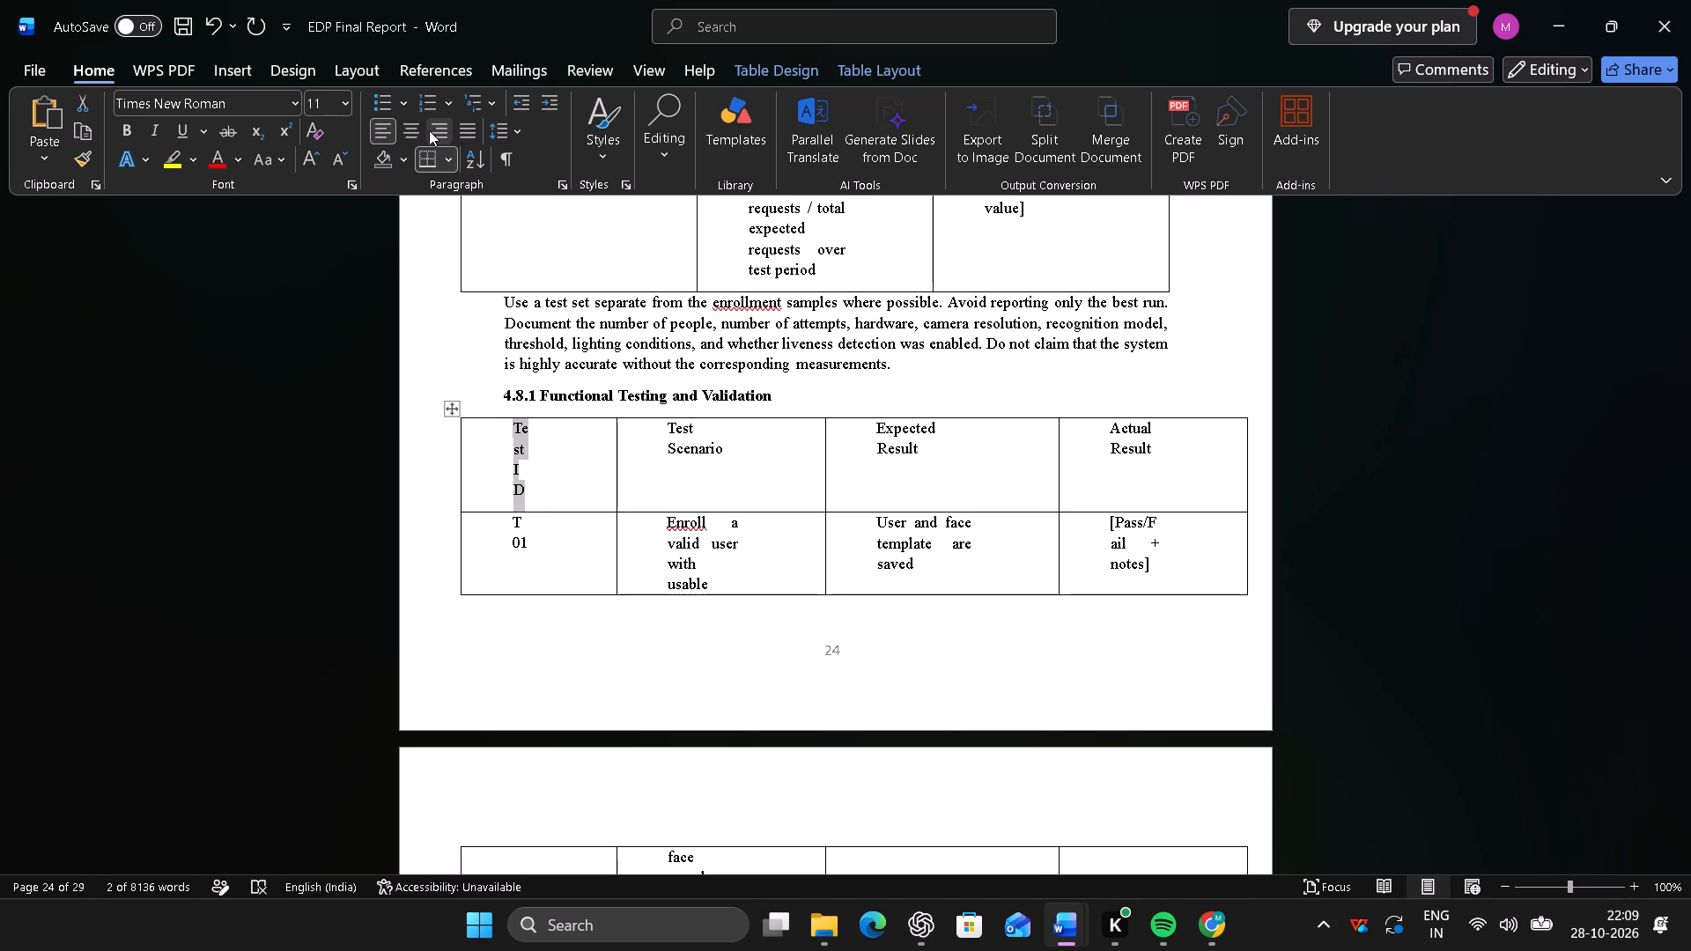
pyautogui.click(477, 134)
# Left-align the text of the header row and the T01 row in the 4.8.1 Functional Testing and Validation table.
pyautogui.click(437, 453)
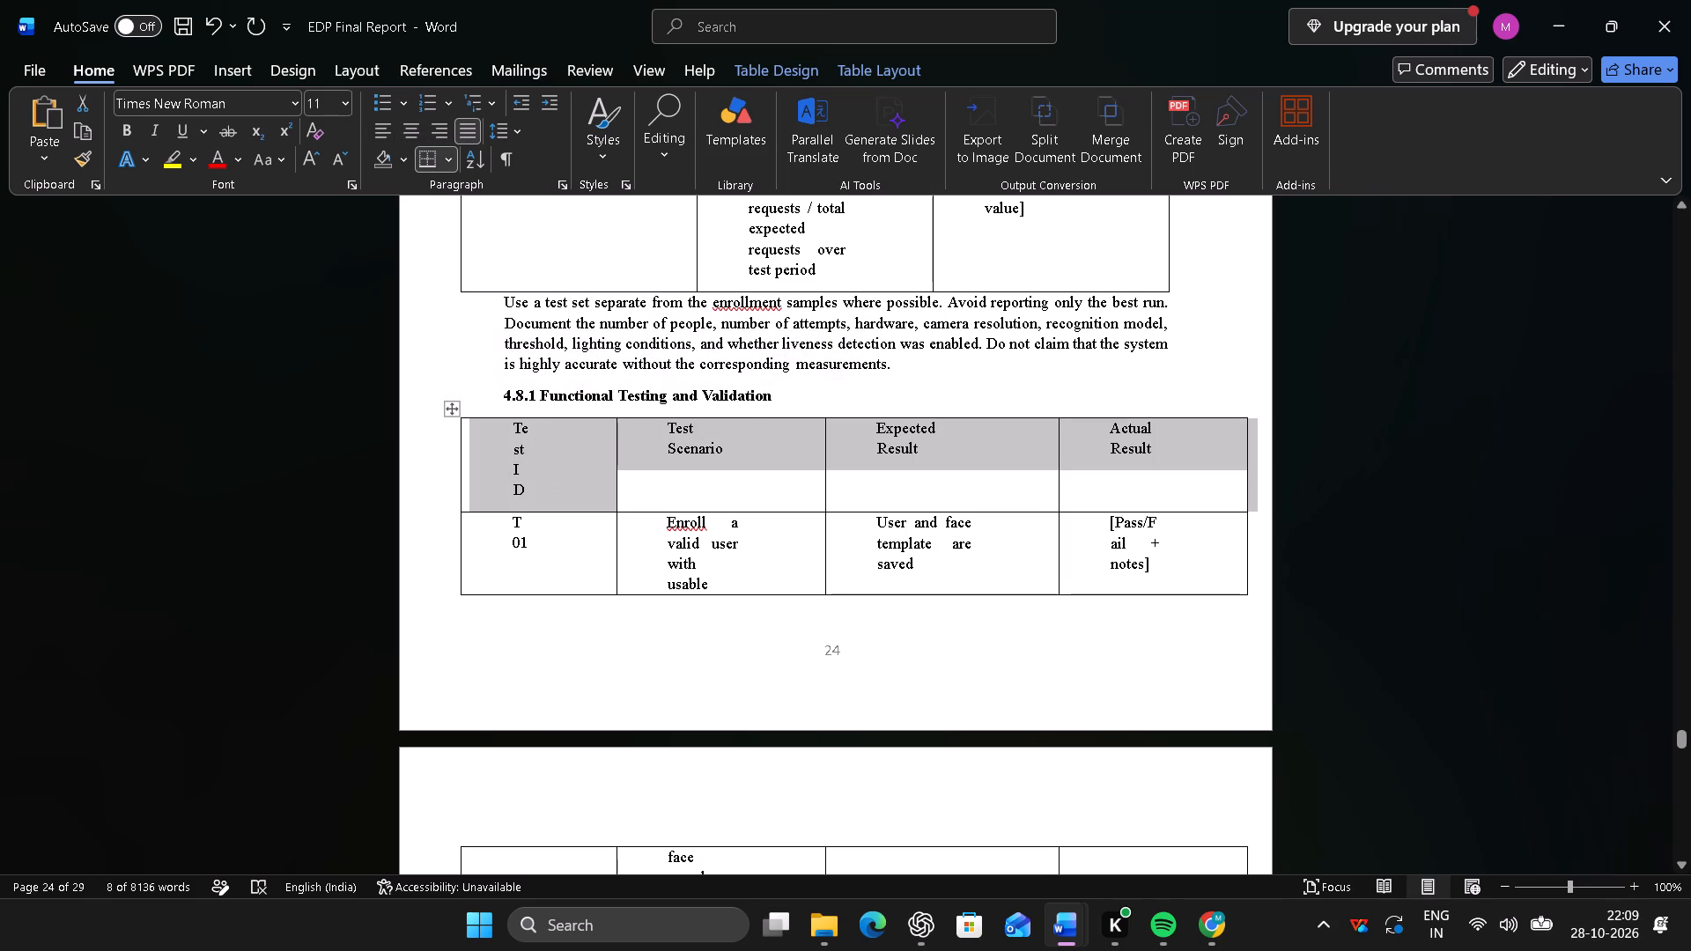
pyautogui.click(381, 144)
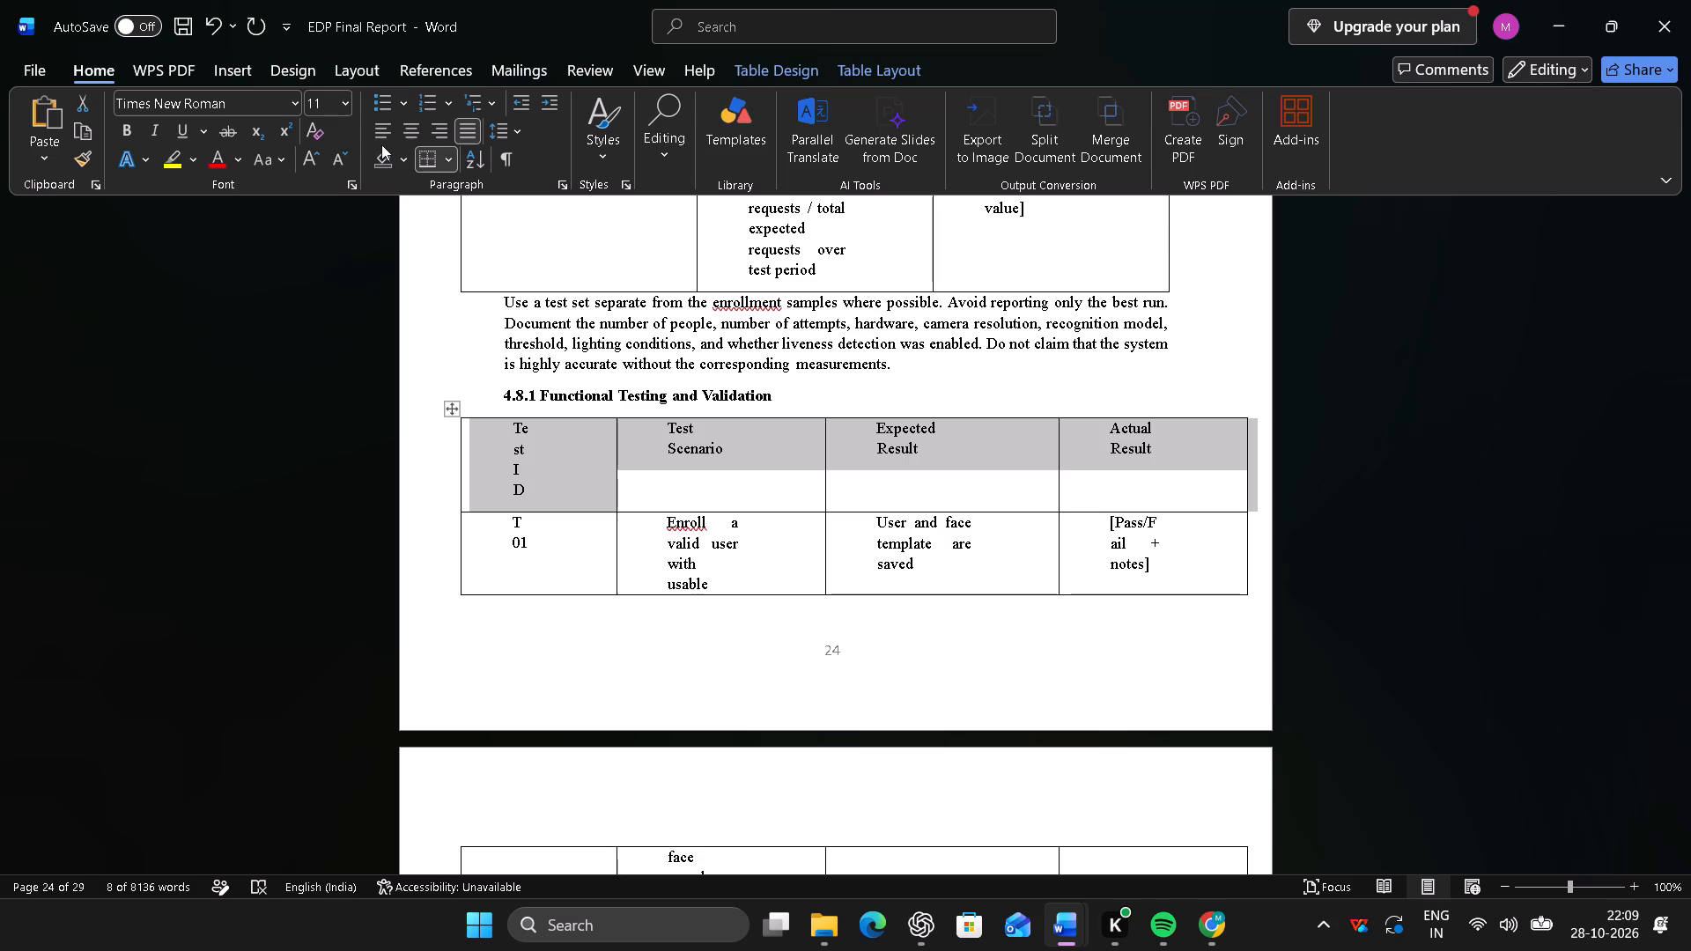
pyautogui.click(376, 127)
pyautogui.click(508, 506)
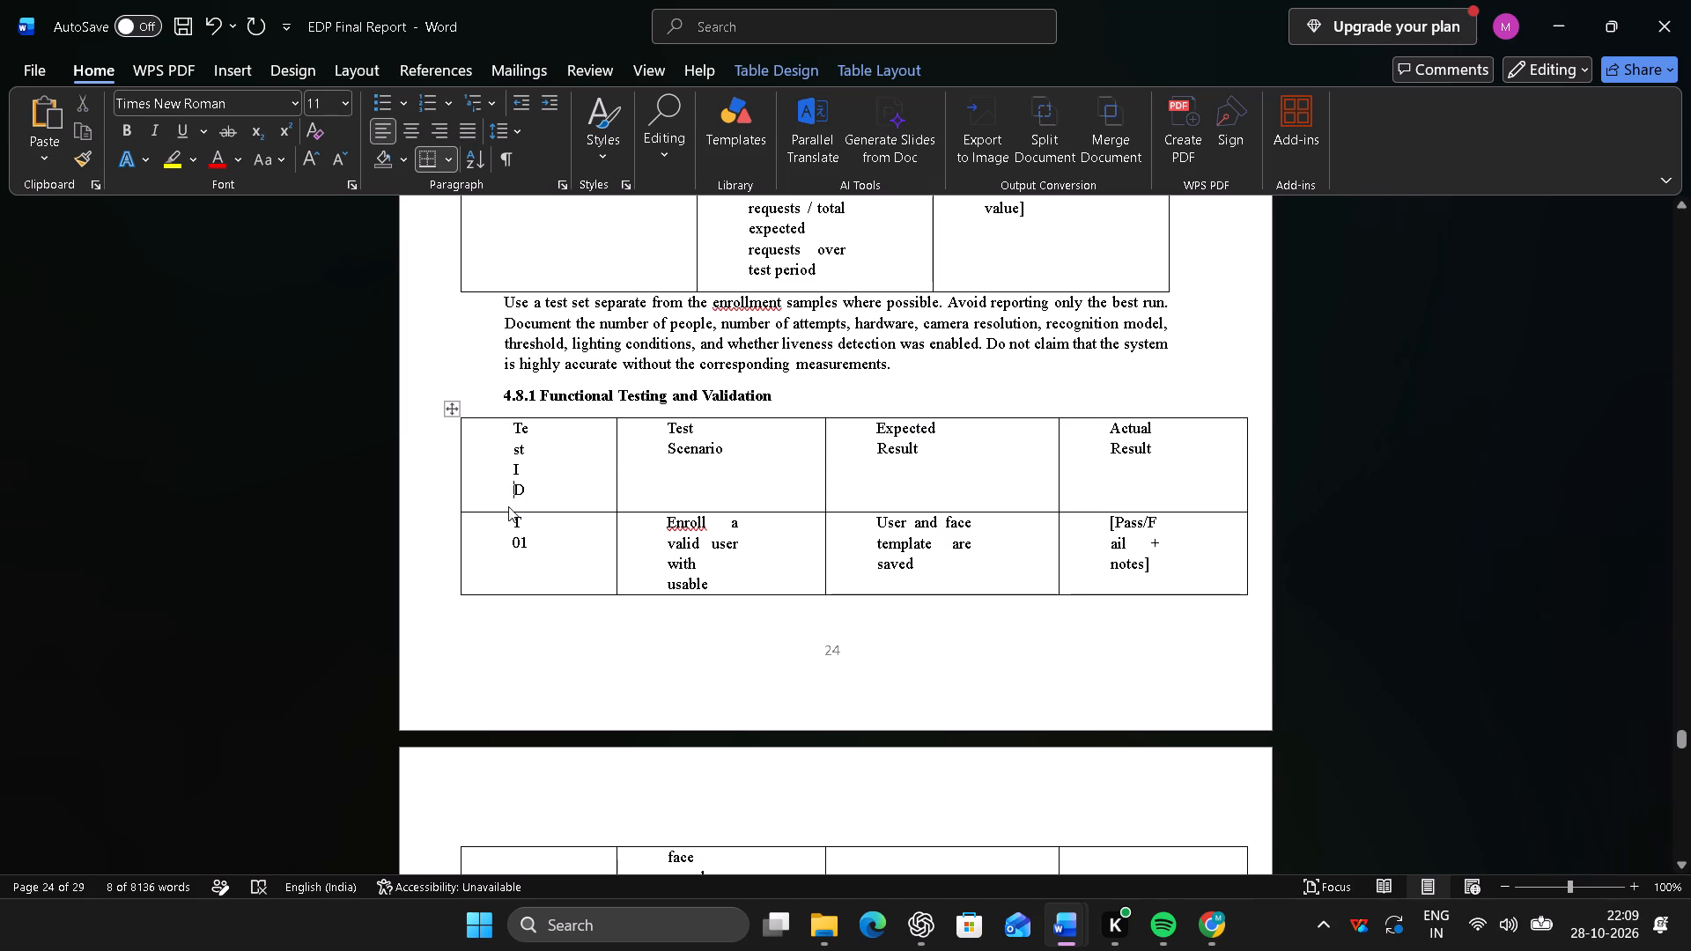
pyautogui.moveTo(506, 523); pyautogui.dragTo(549, 542)
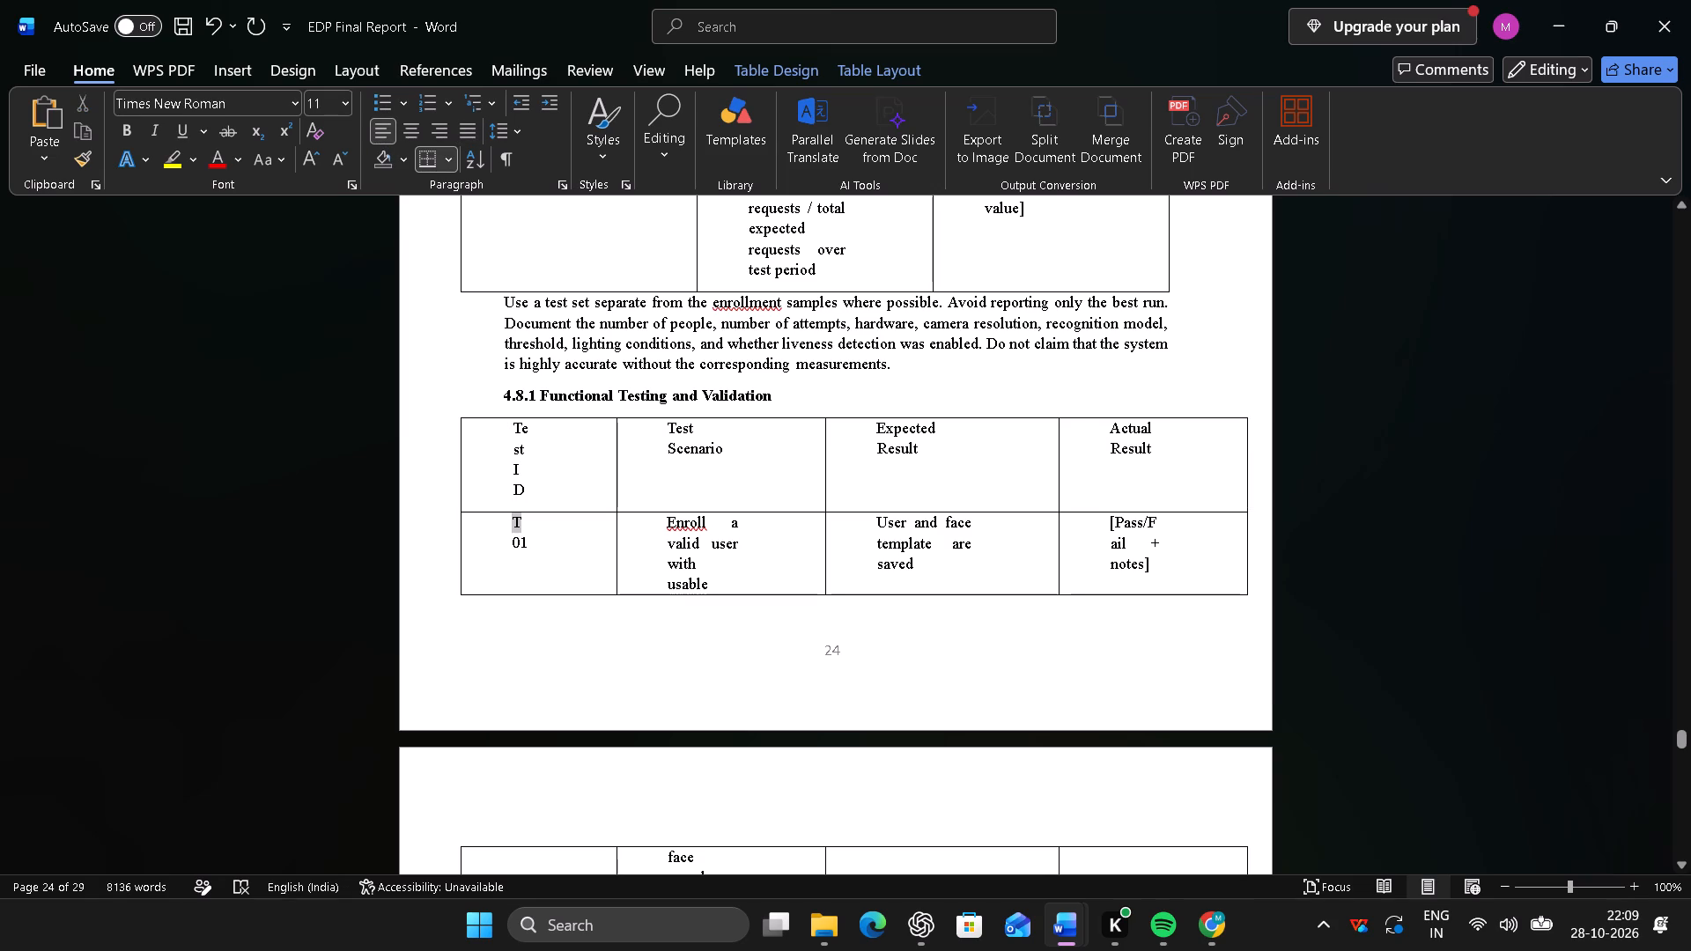
pyautogui.moveTo(549, 542); pyautogui.dragTo(1166, 574)
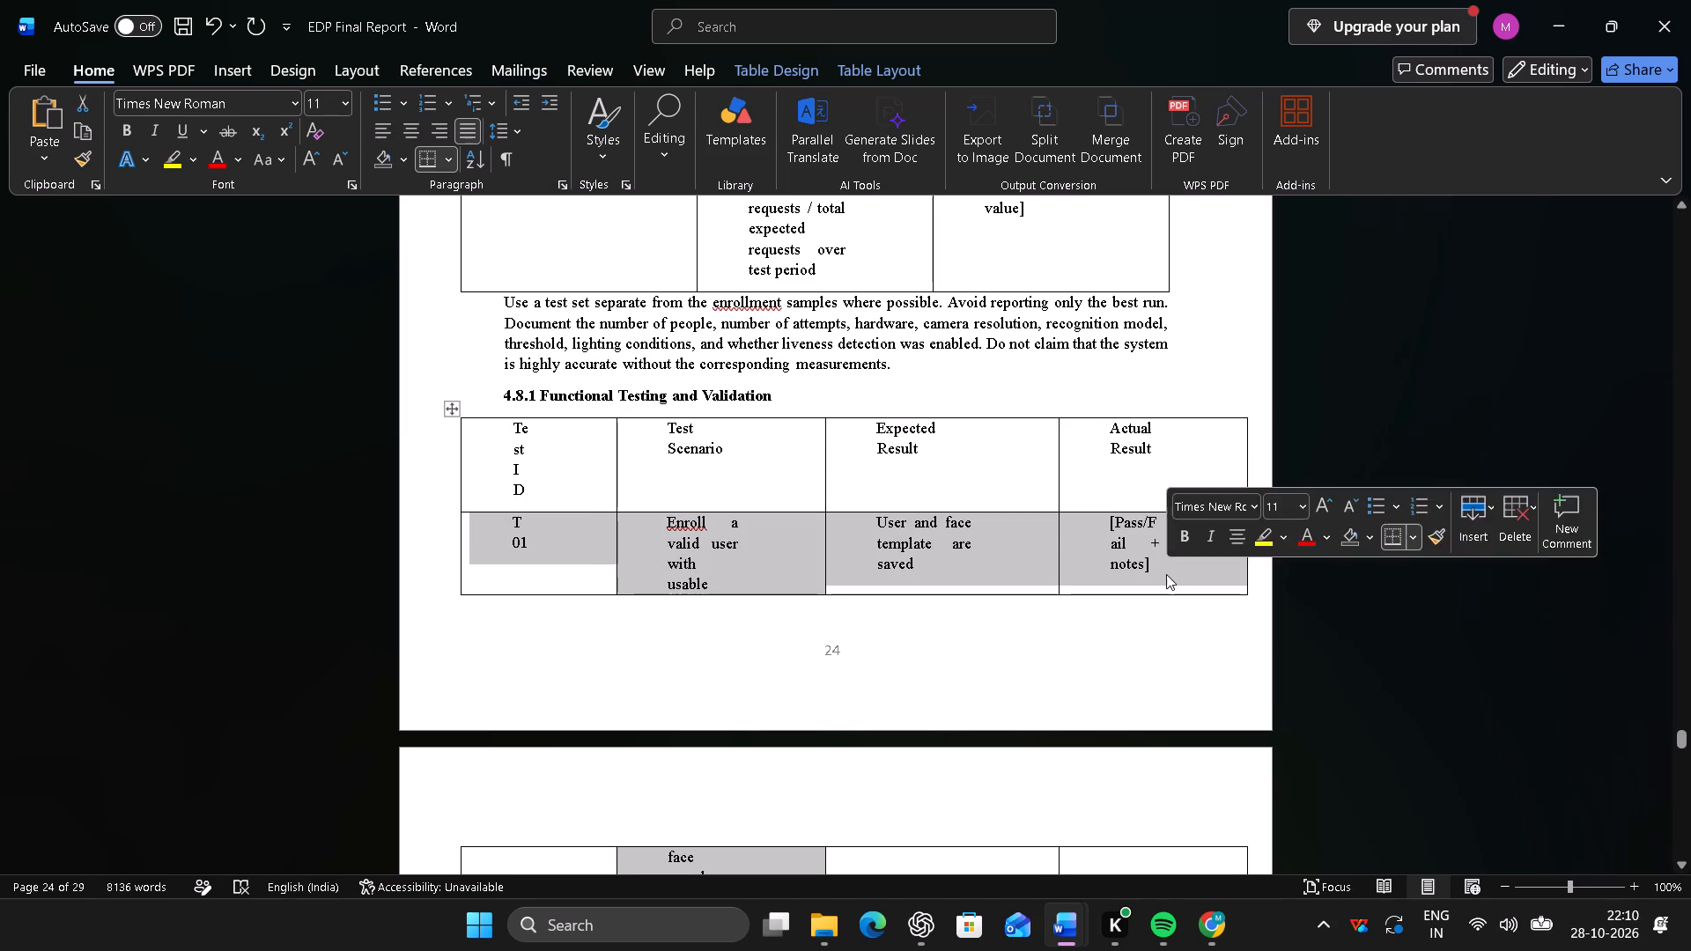
pyautogui.click(386, 129)
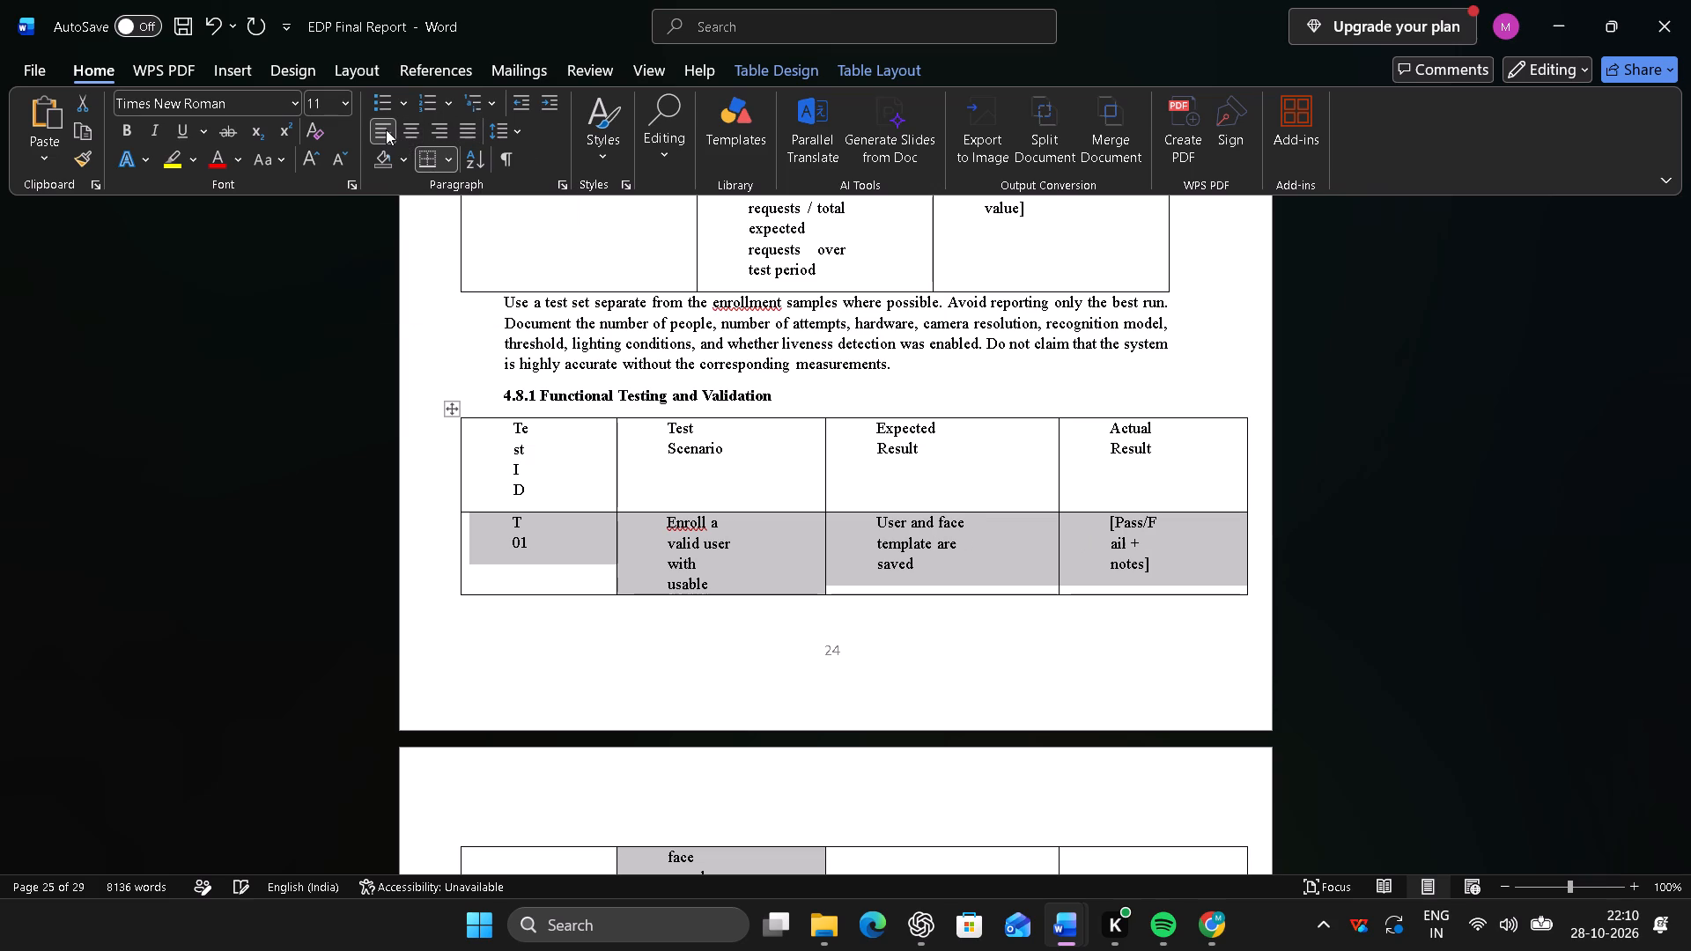
pyautogui.click(483, 582)
# Remove bold from the whole 4.8.2 comparison table and the qualitative-comparison paragraph below it.
pyautogui.scroll(-2, 483, 582)
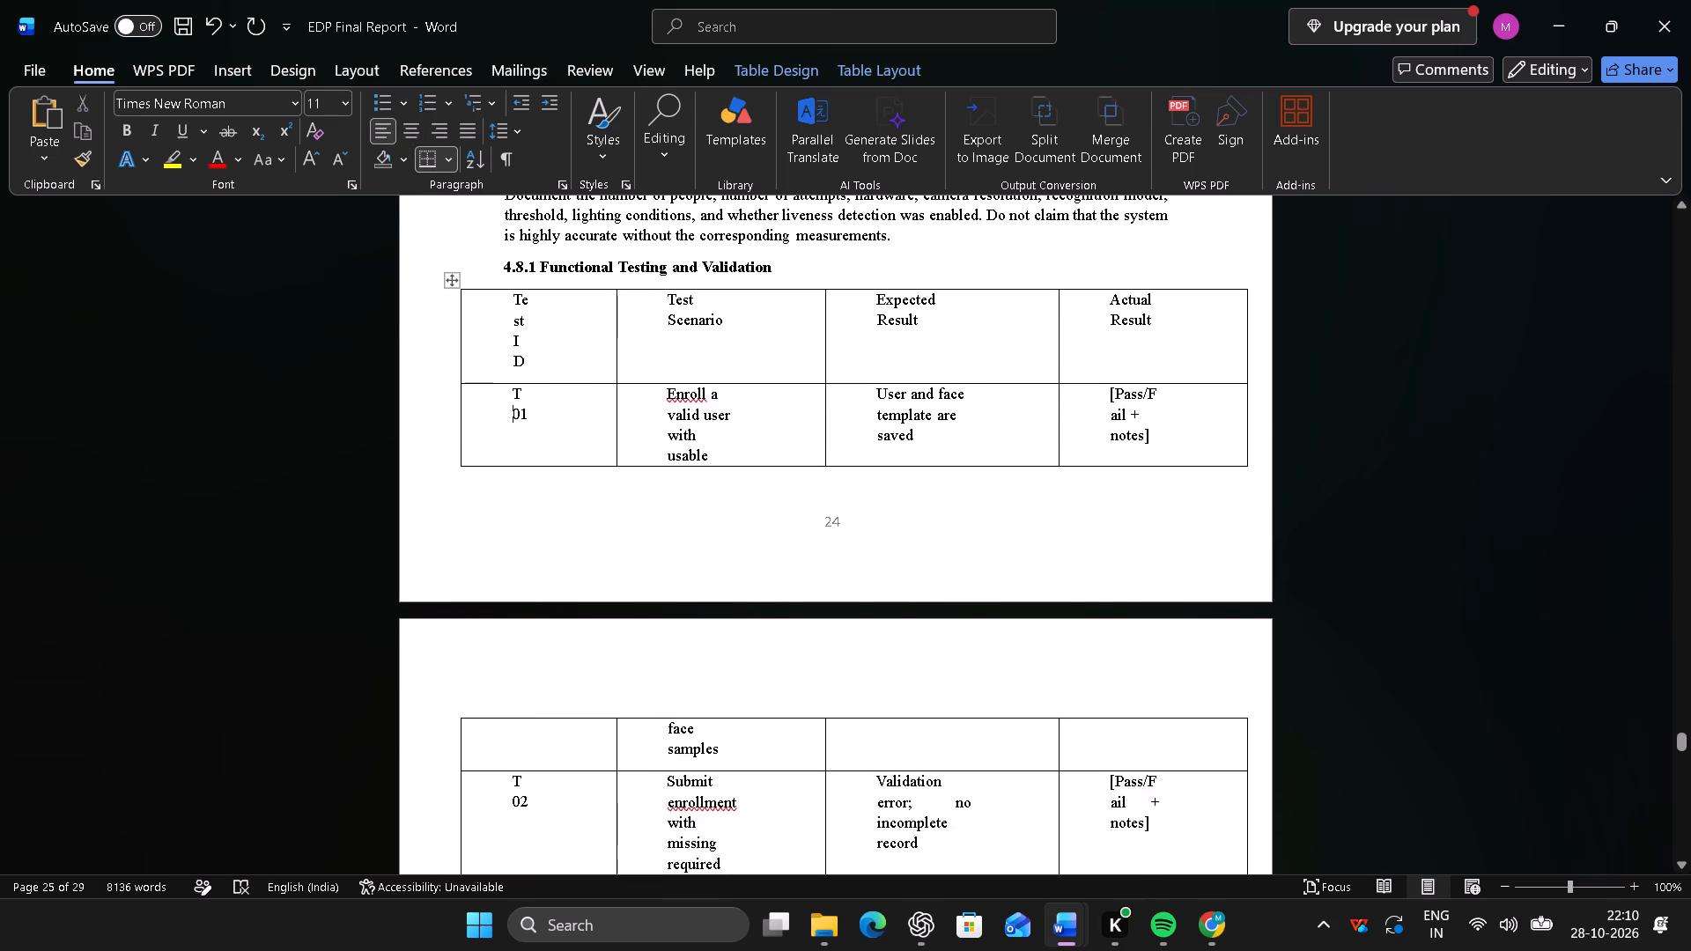
pyautogui.scroll(-4, 483, 582)
pyautogui.scroll(1, 483, 582)
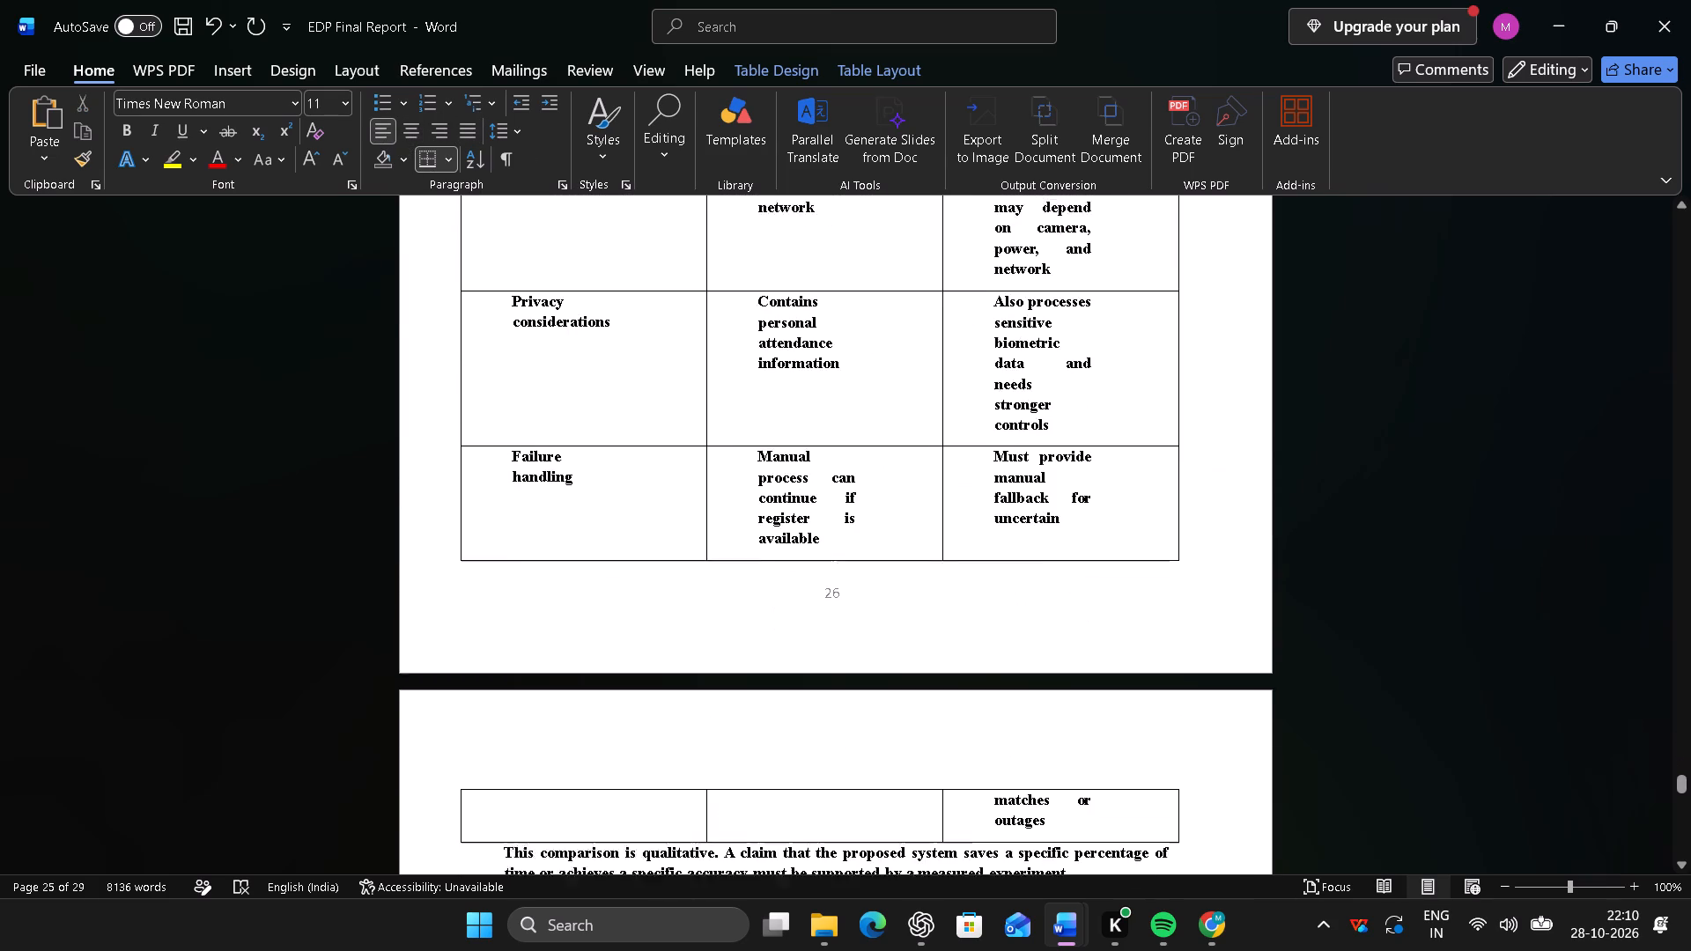
pyautogui.scroll(4, 483, 582)
pyautogui.scroll(-2, 483, 582)
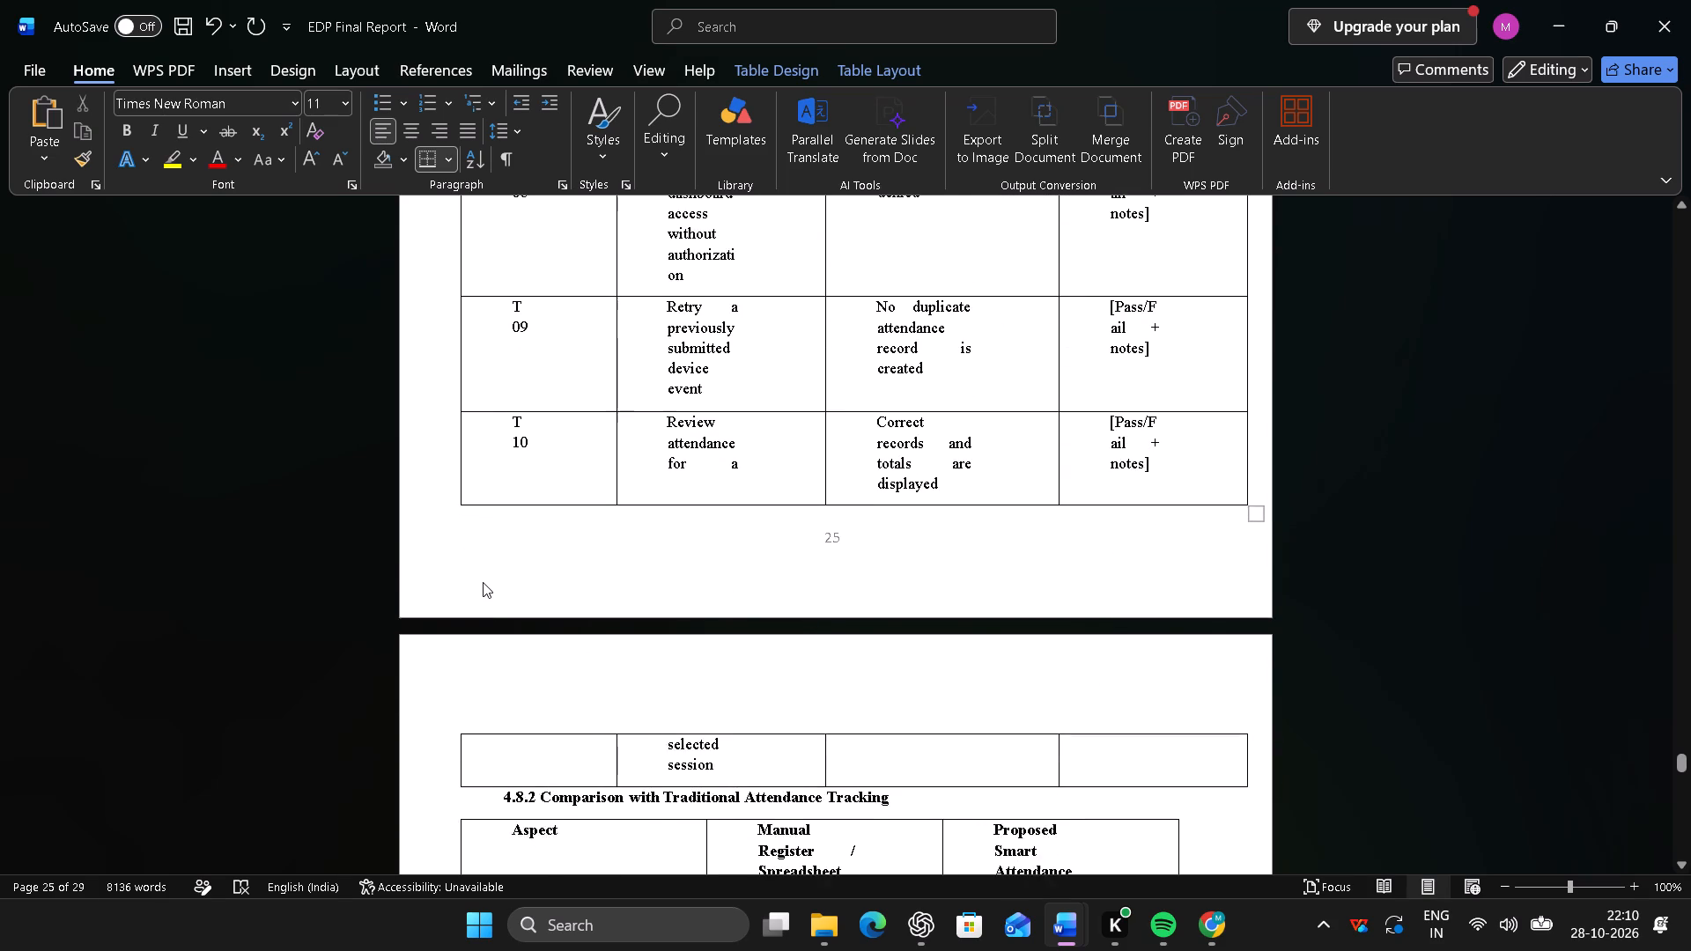
pyautogui.scroll(-2, 483, 582)
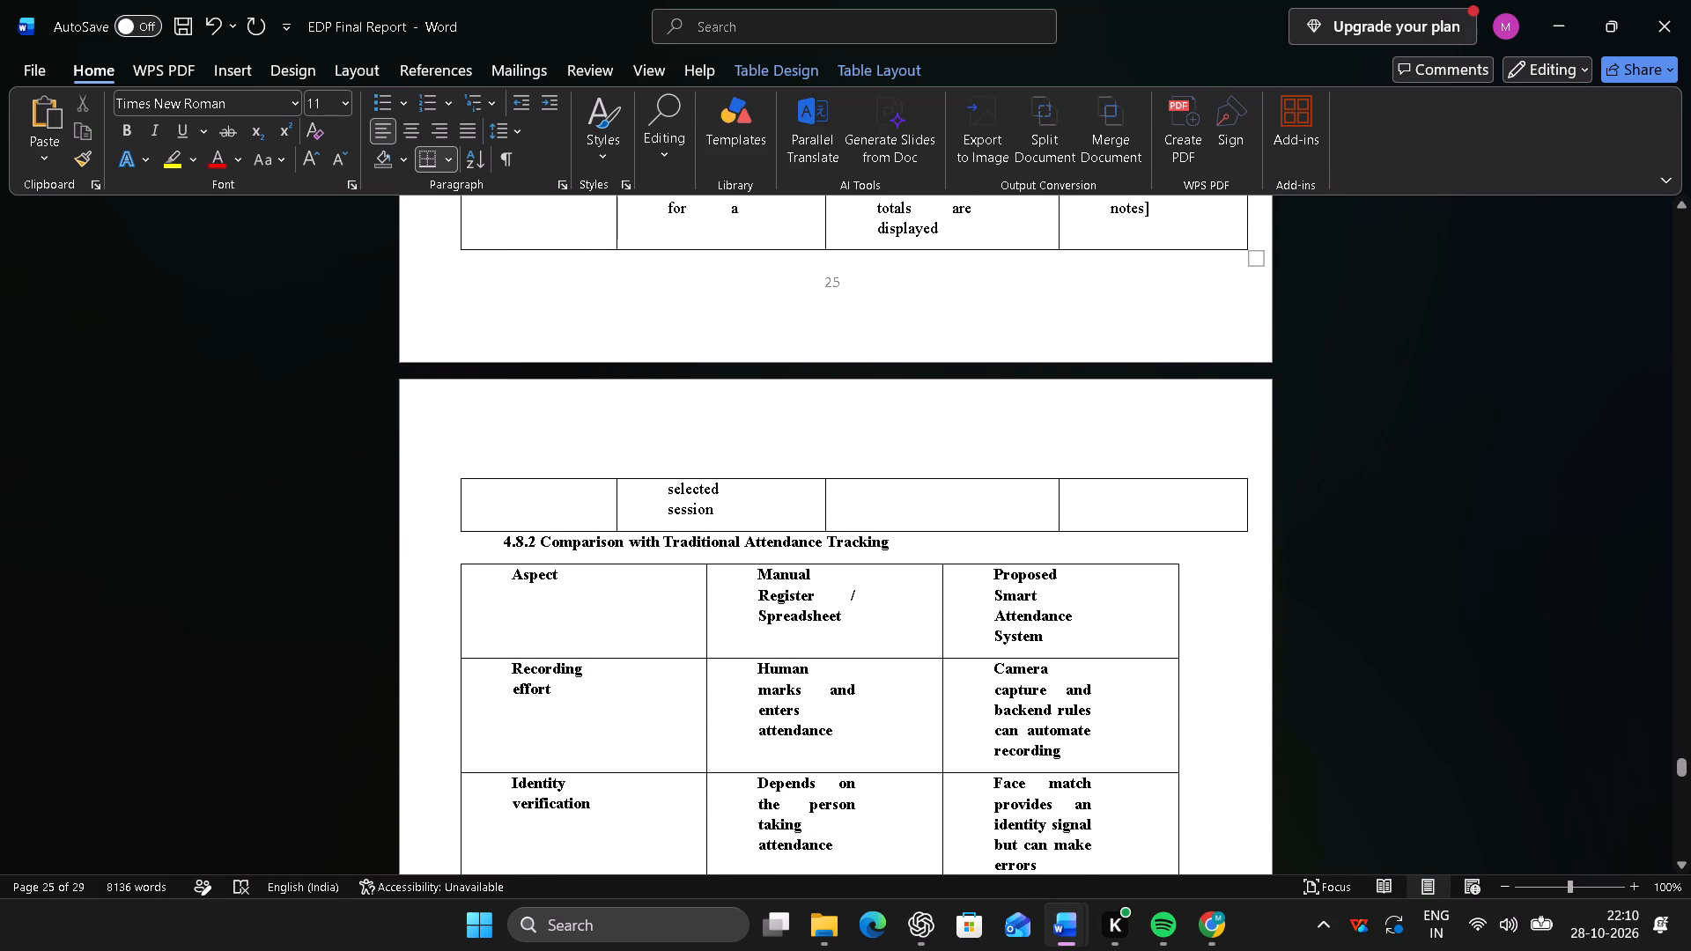
pyautogui.moveTo(505, 571); pyautogui.dragTo(816, 815)
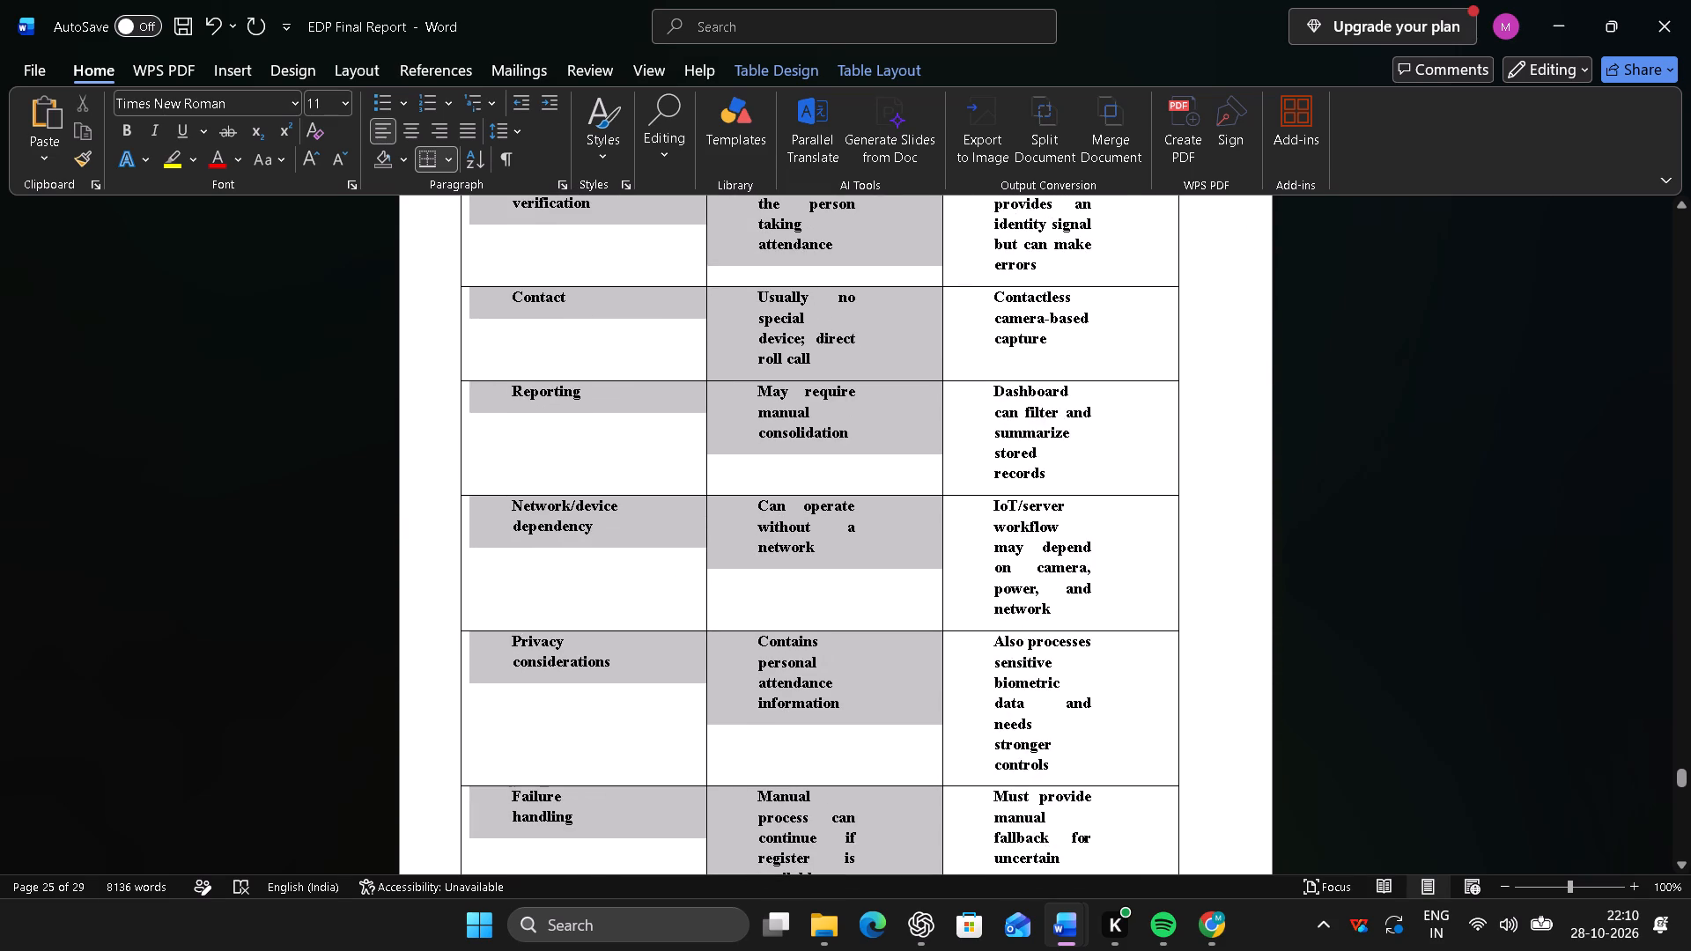
pyautogui.moveTo(816, 815); pyautogui.dragTo(1010, 950)
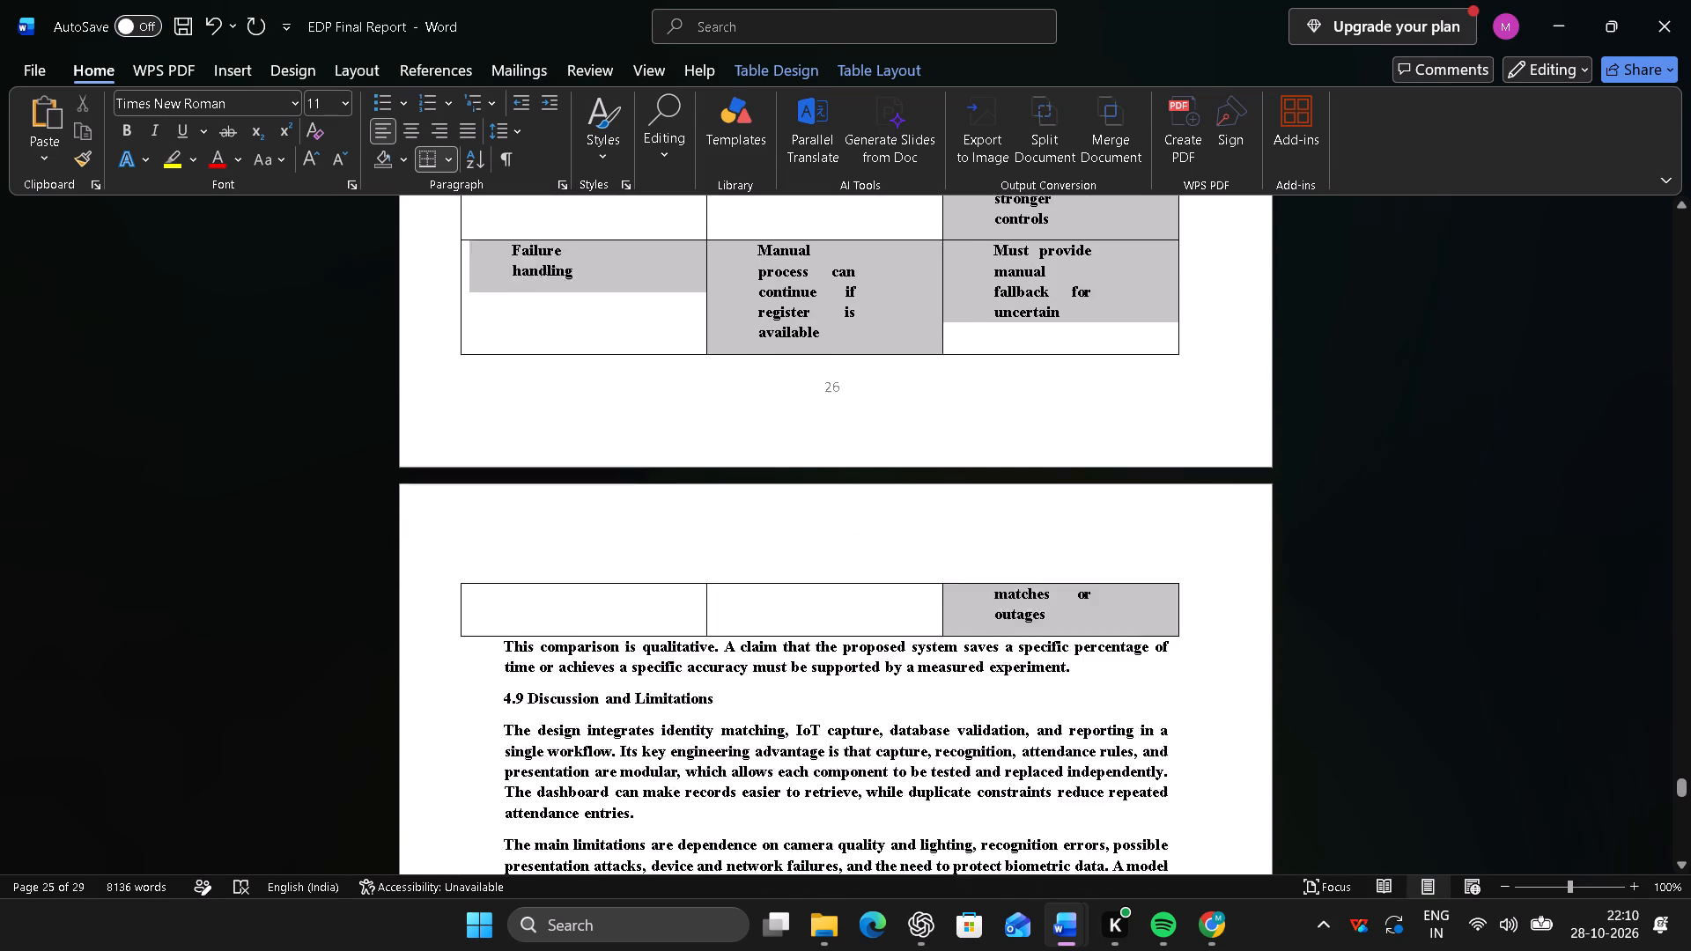
pyautogui.moveTo(1010, 950); pyautogui.dragTo(882, 476)
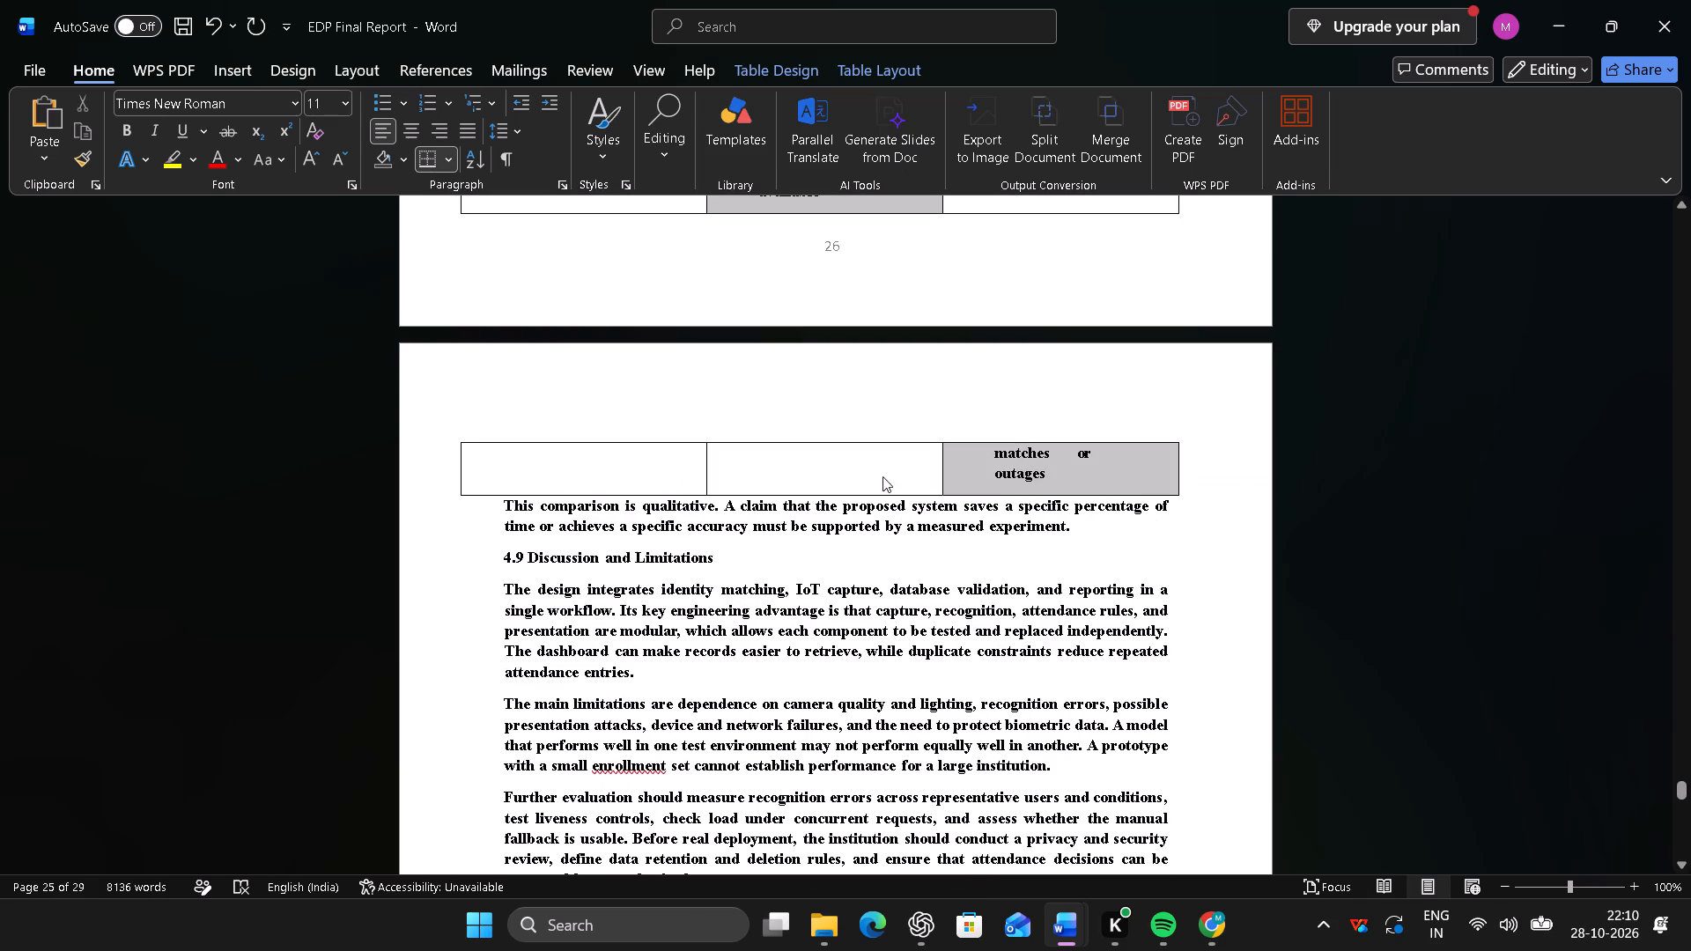
pyautogui.moveTo(882, 476); pyautogui.dragTo(1084, 533)
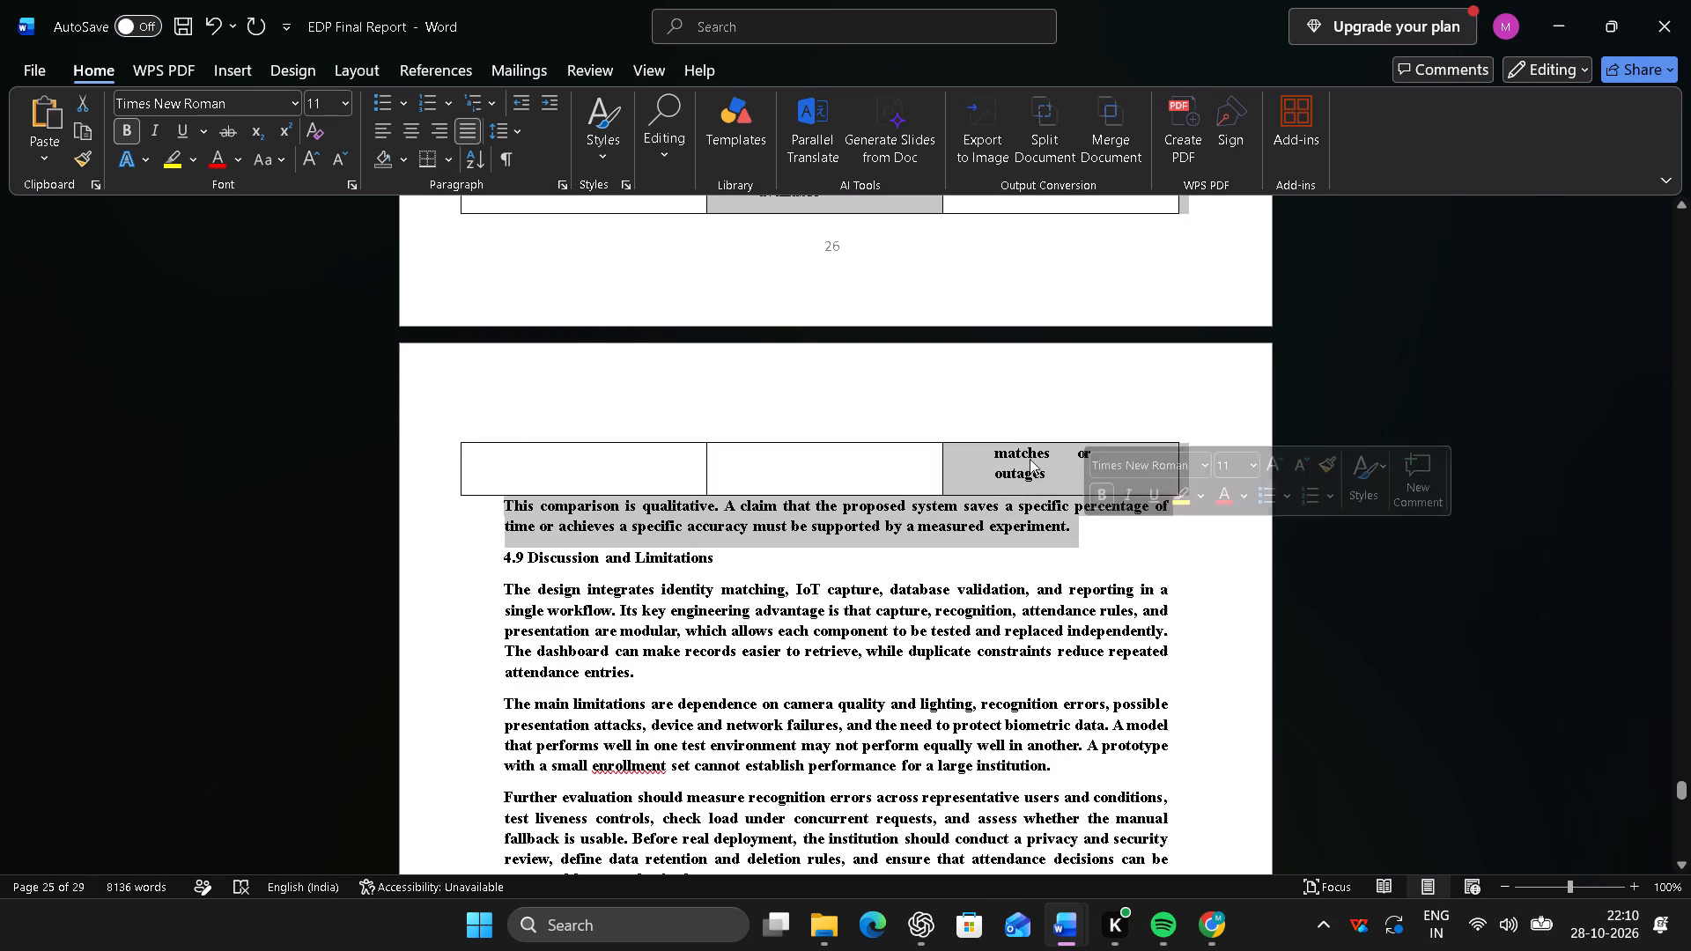
pyautogui.click(1099, 488)
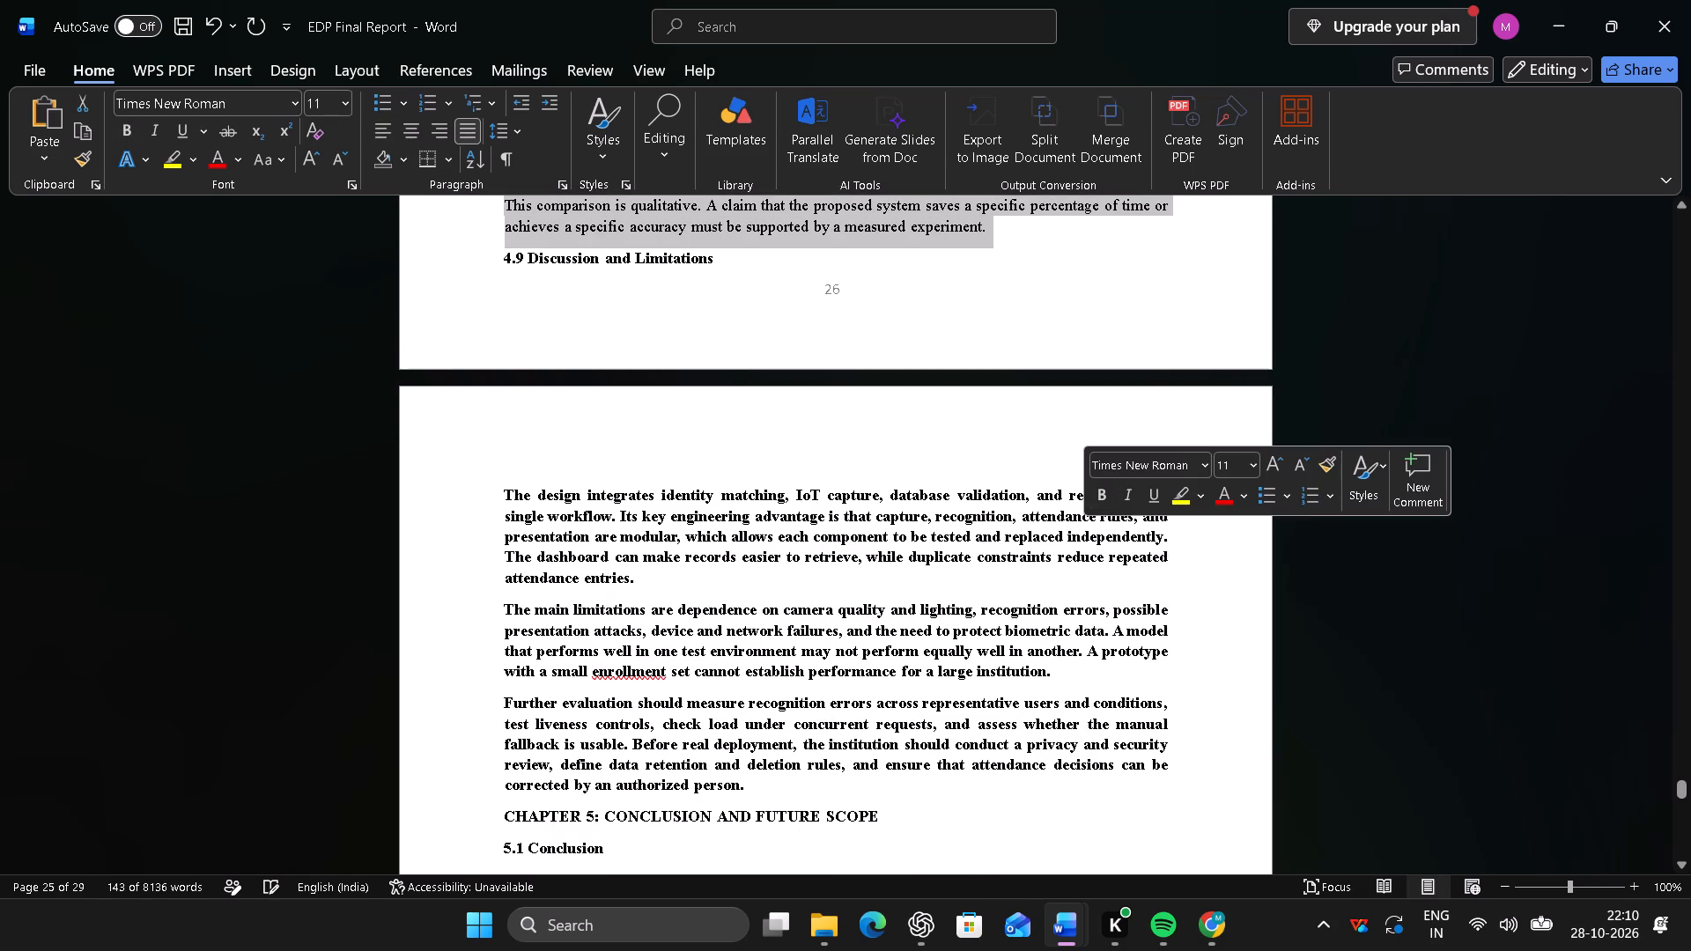
pyautogui.click(727, 367)
# Remove bold from the three body paragraphs of 4.9 Discussion and Limitations.
pyautogui.scroll(1, 727, 367)
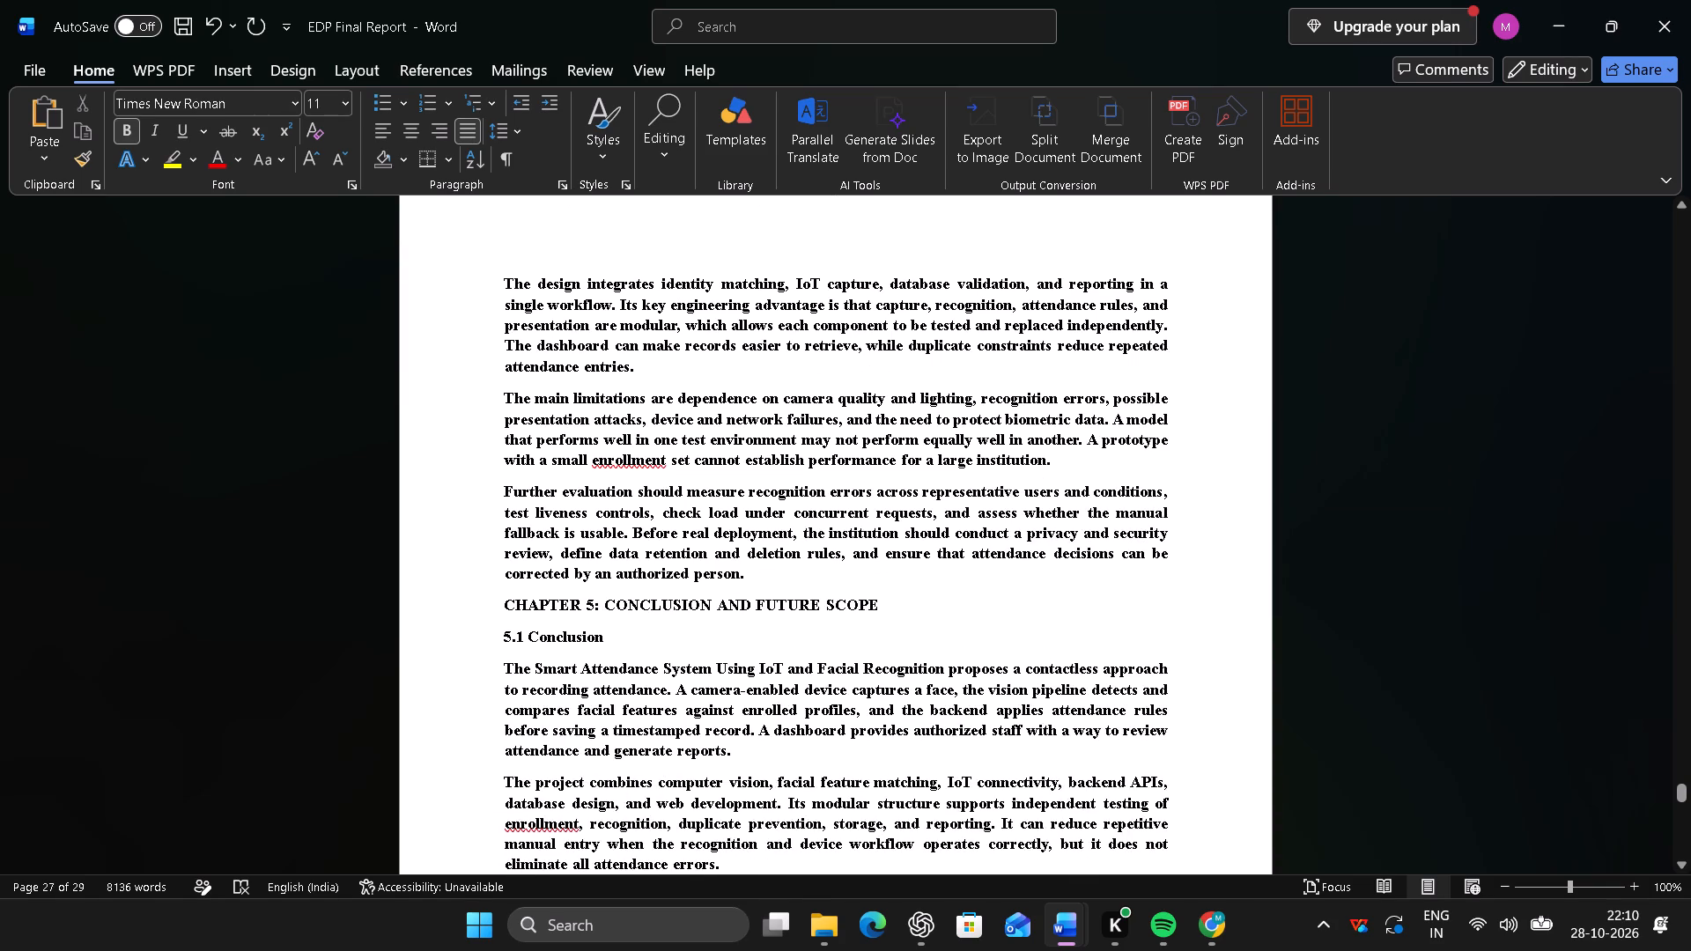
pyautogui.moveTo(504, 285); pyautogui.dragTo(750, 576)
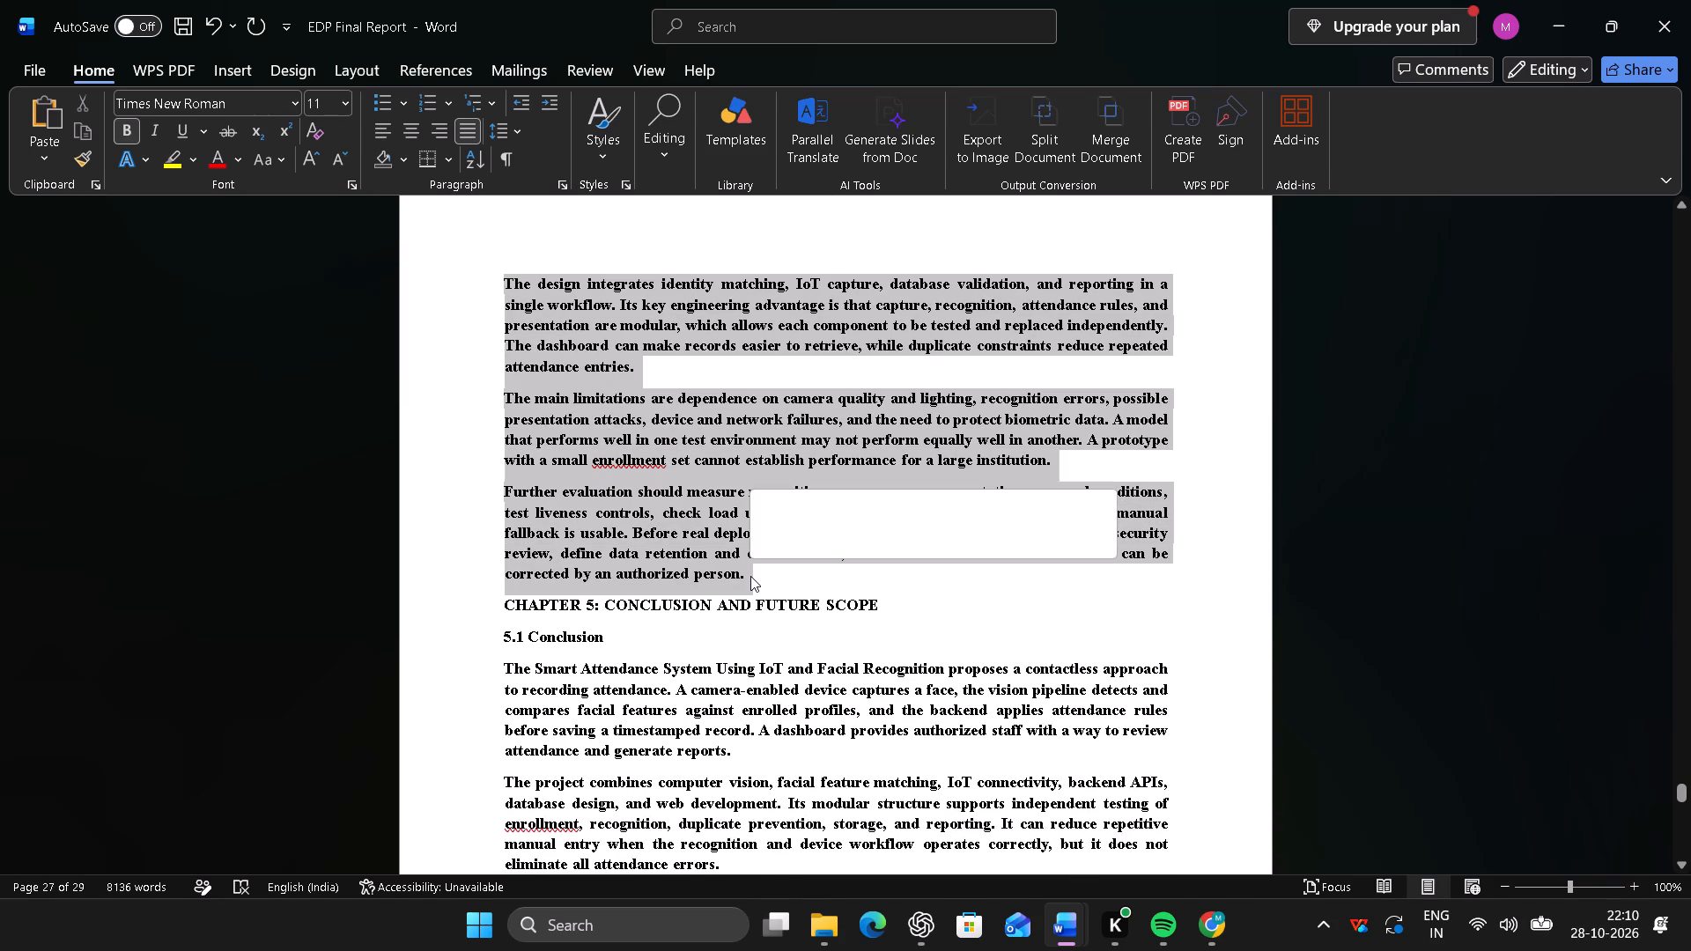
pyautogui.click(766, 536)
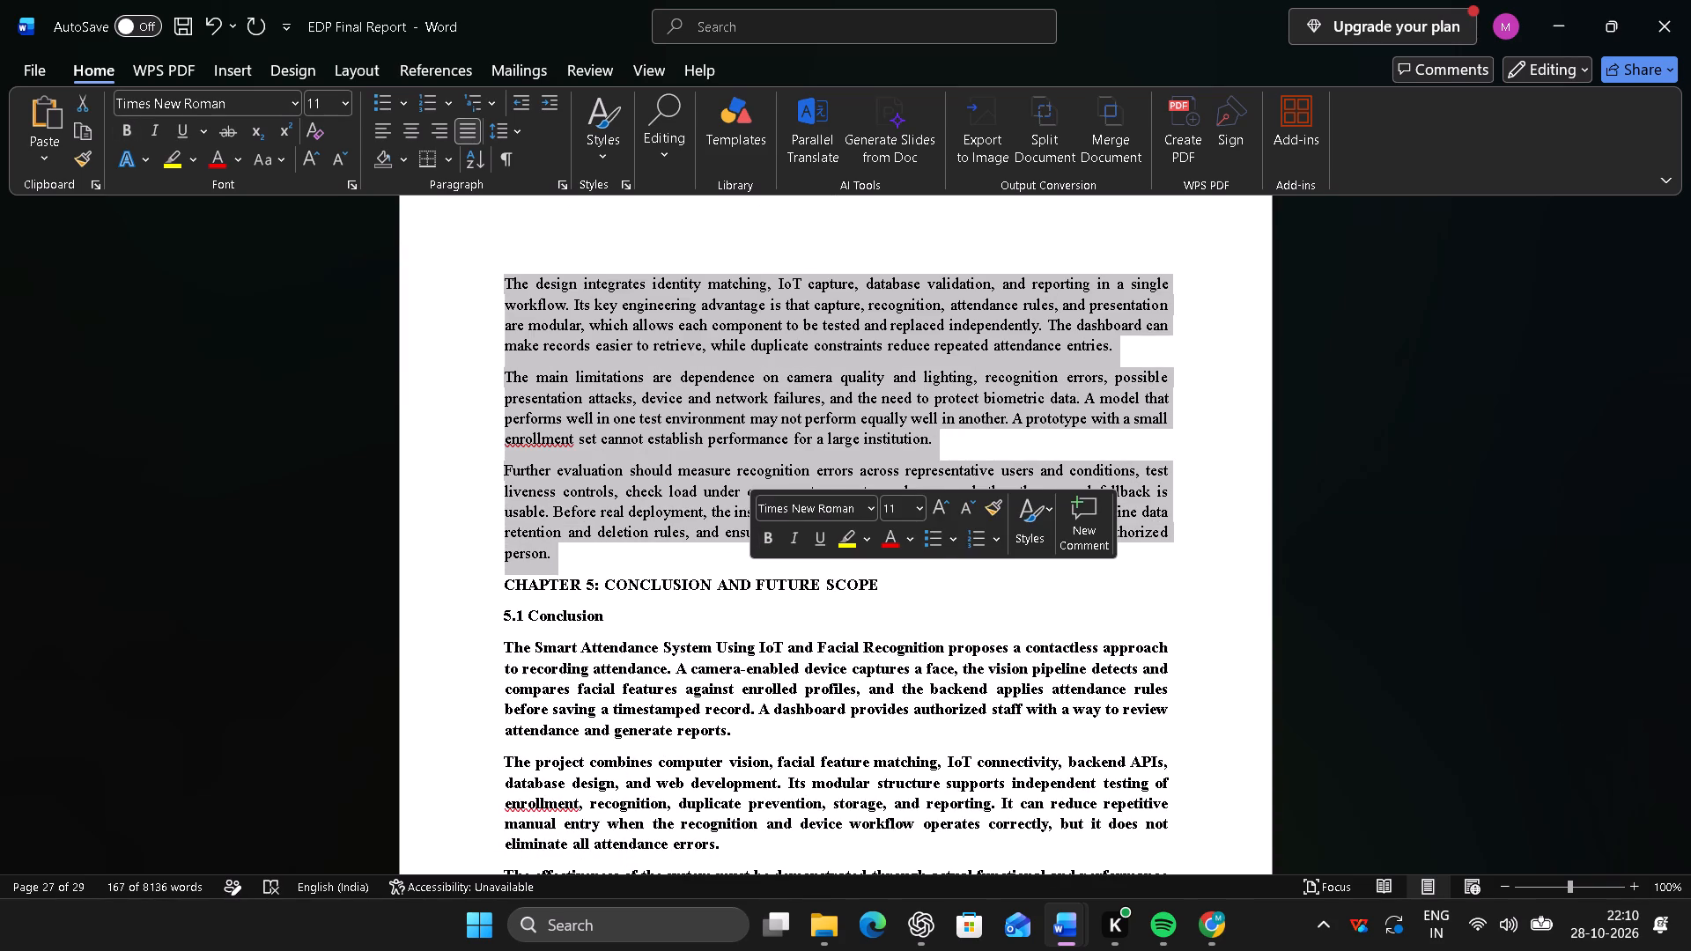
# Set the Chapter 5: Conclusion and Future Scope heading to 14 pt and indent it toward the middle of the line.
pyautogui.moveTo(506, 585); pyautogui.dragTo(885, 583)
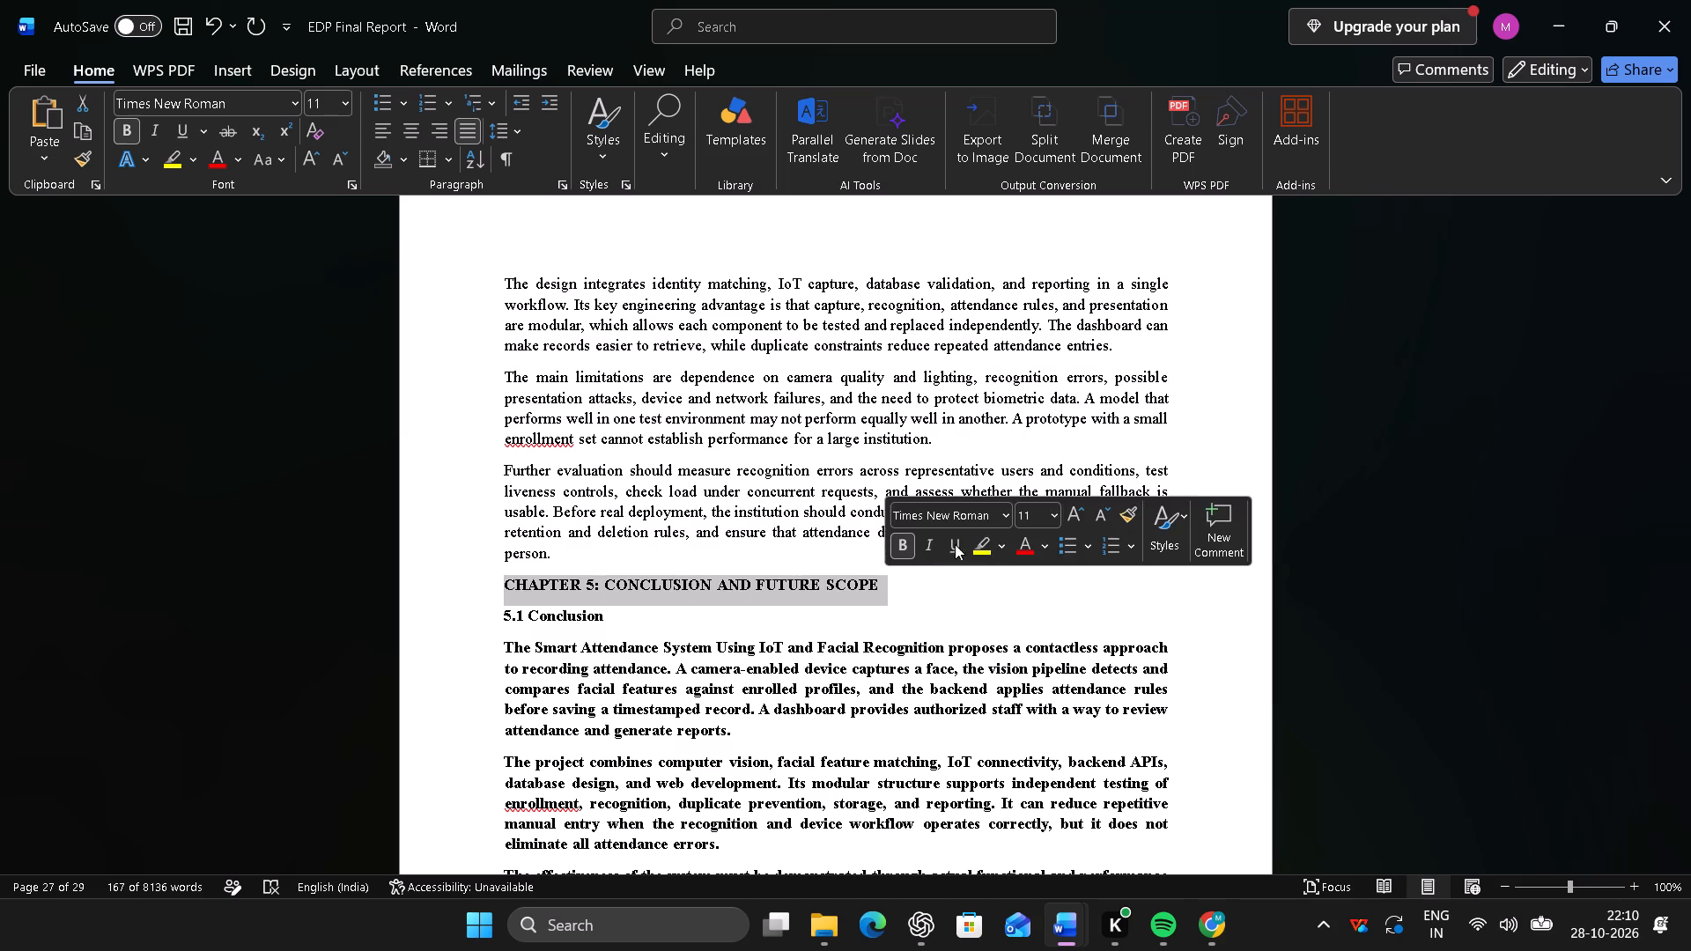
pyautogui.click(1047, 518)
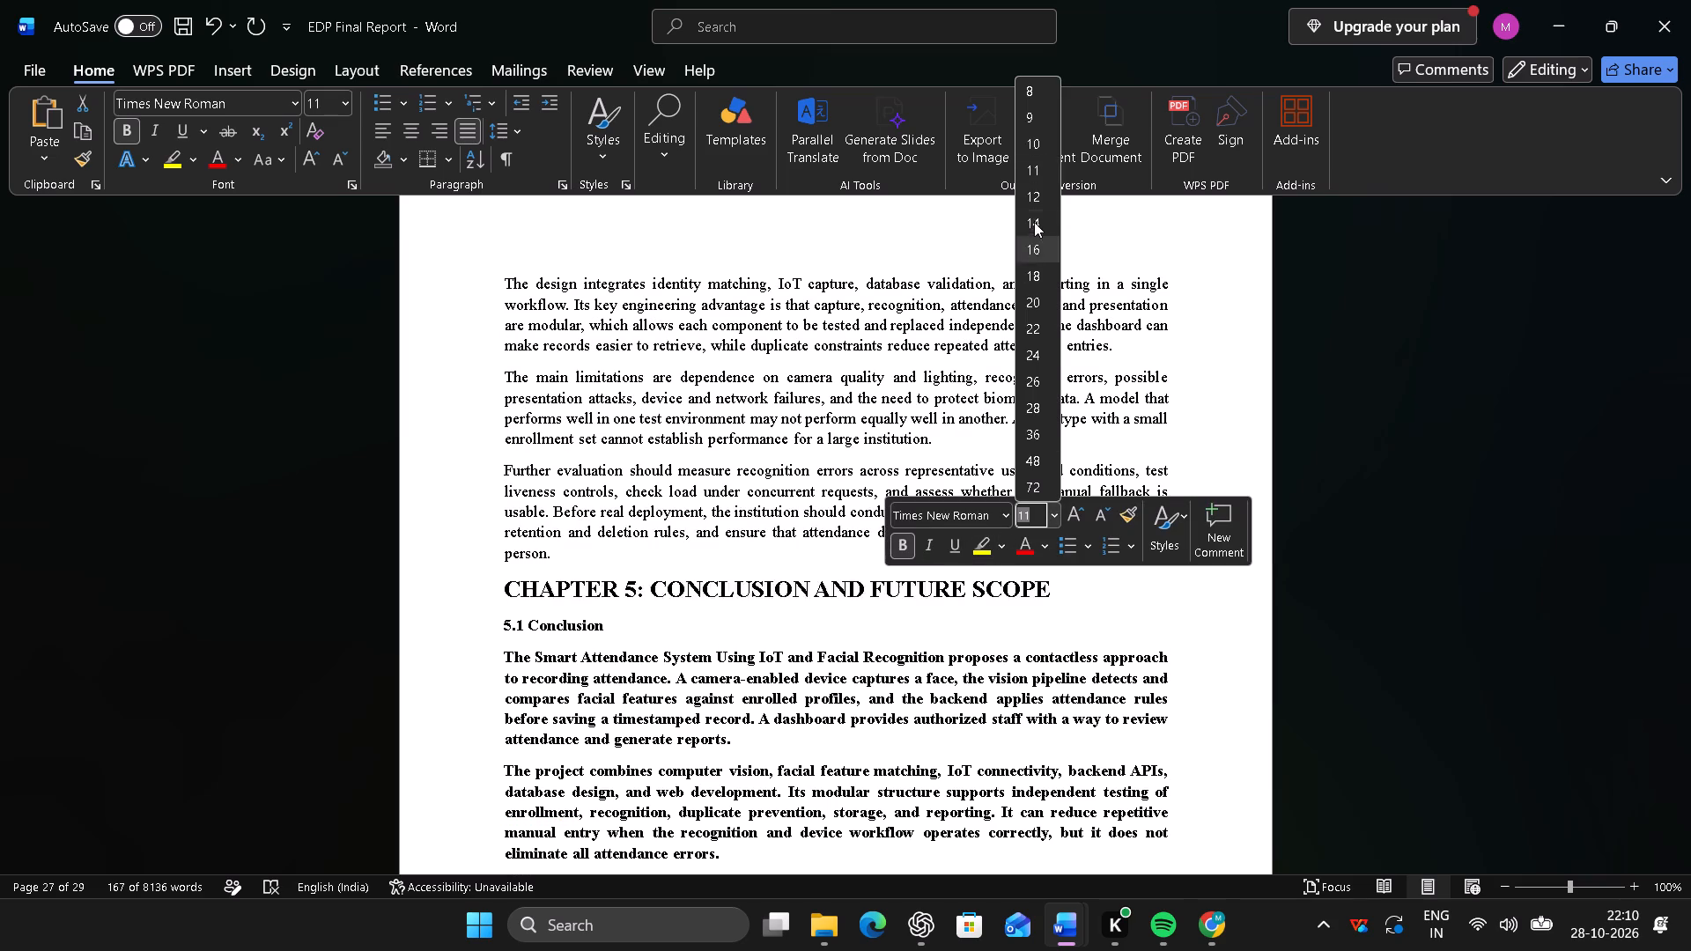
pyautogui.click(1034, 220)
pyautogui.press('Tab')
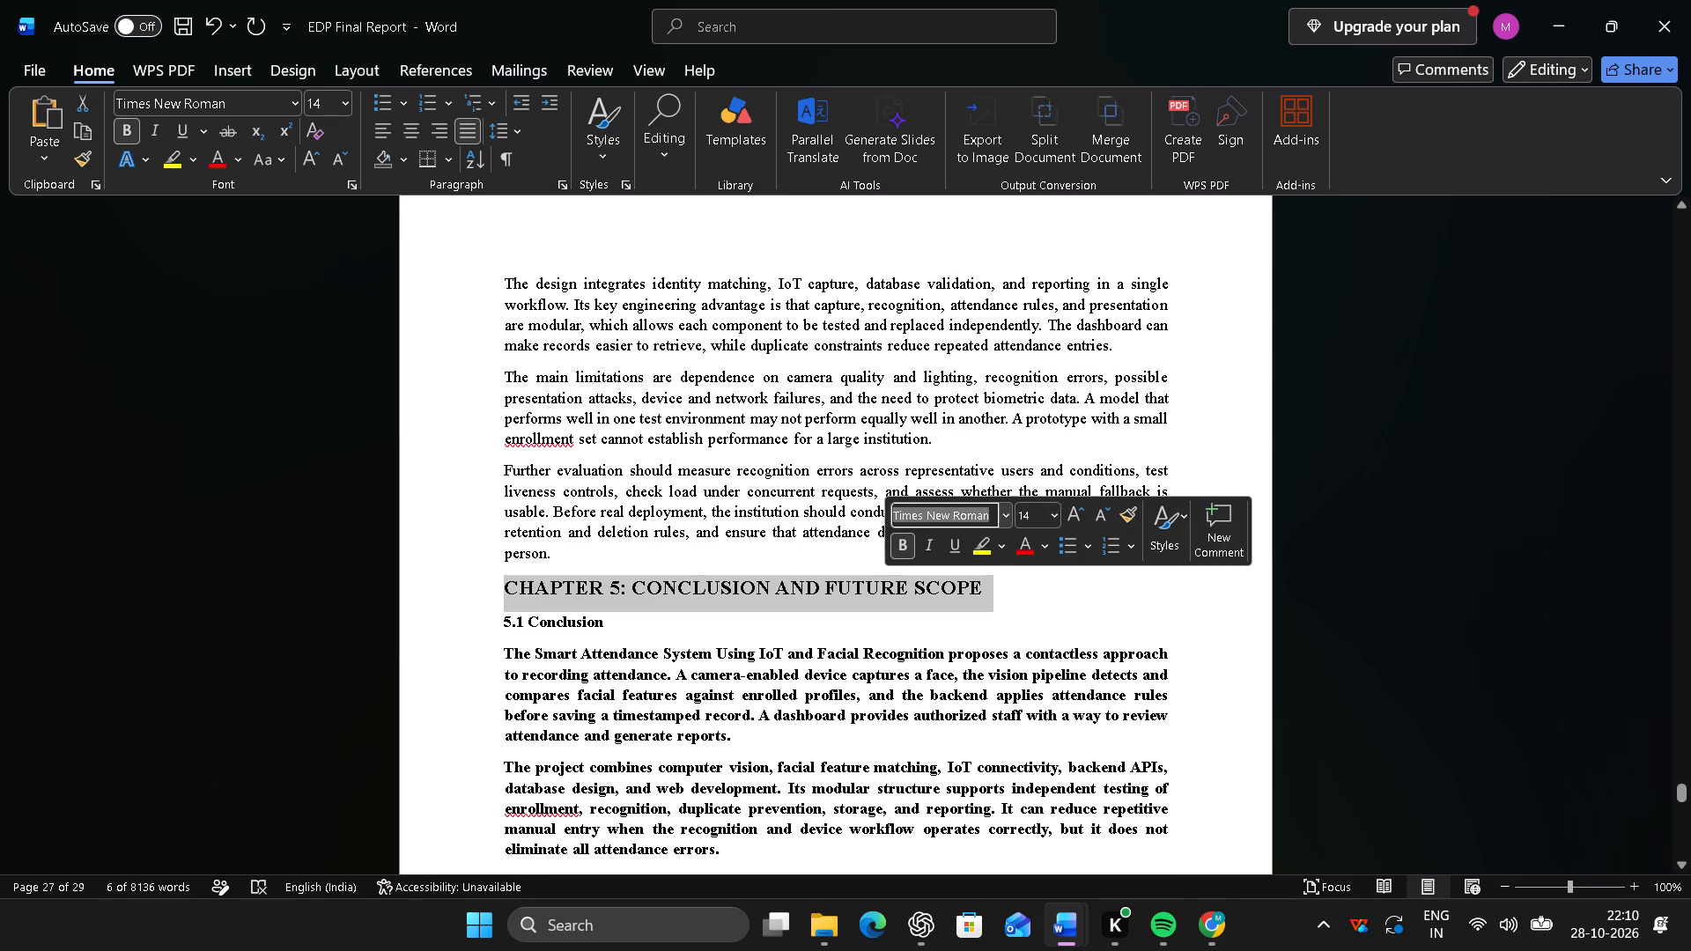
pyautogui.click(505, 586)
pyautogui.press('Tab')
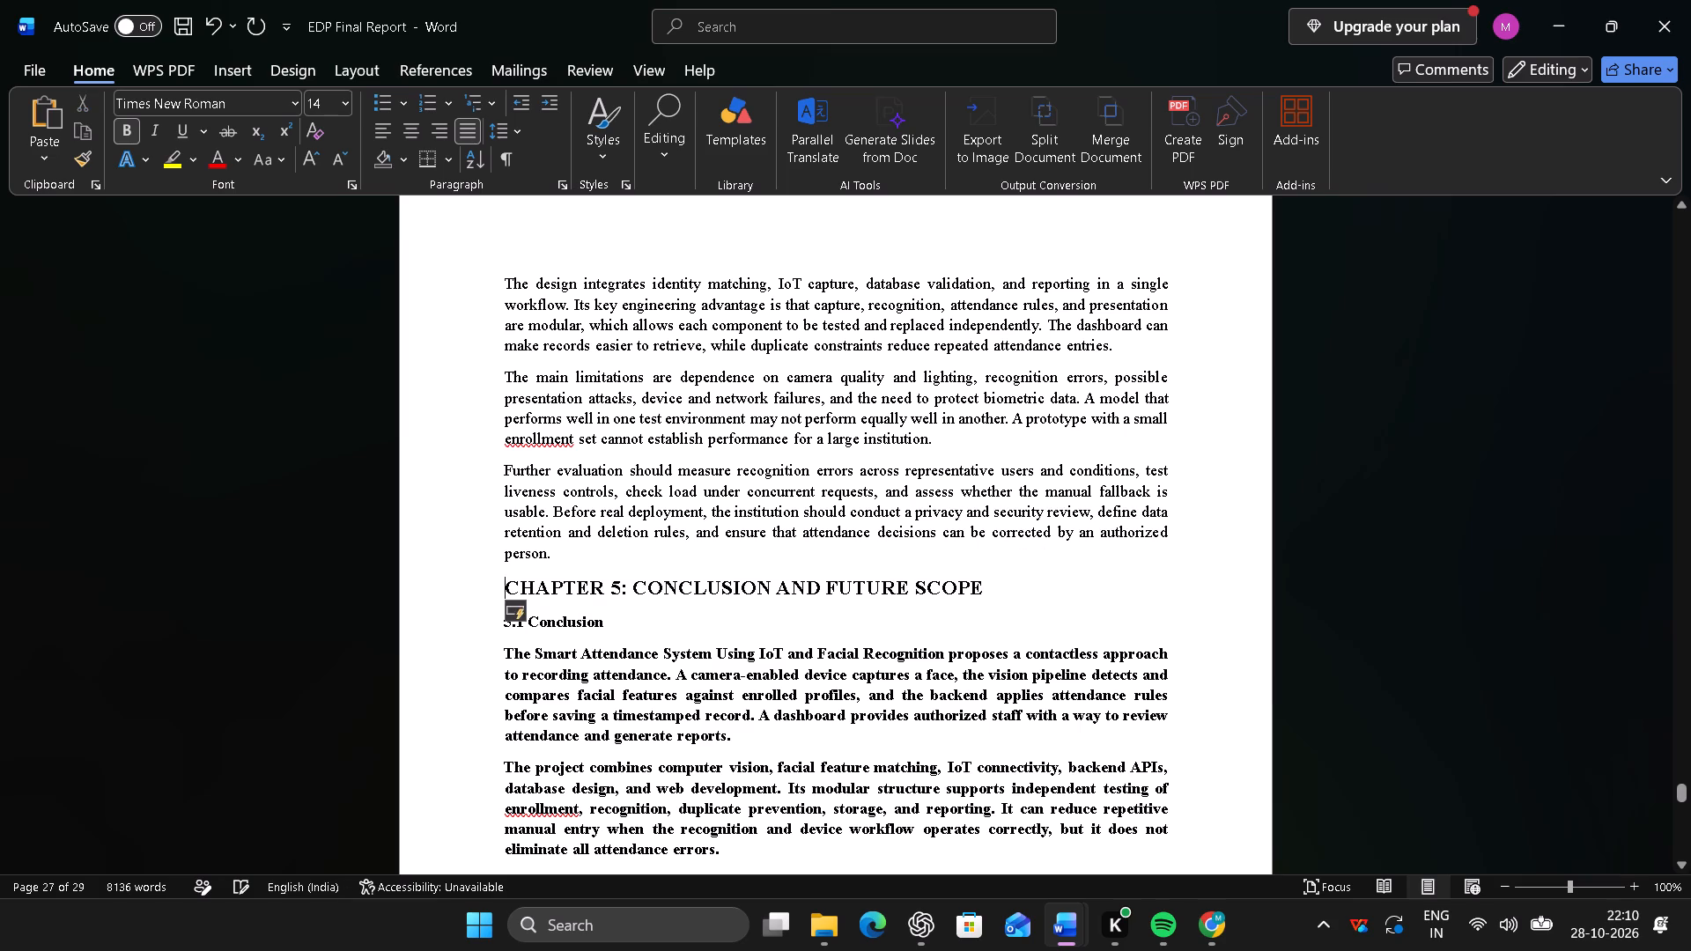
pyautogui.press('Tab')
pyautogui.press('Tab')
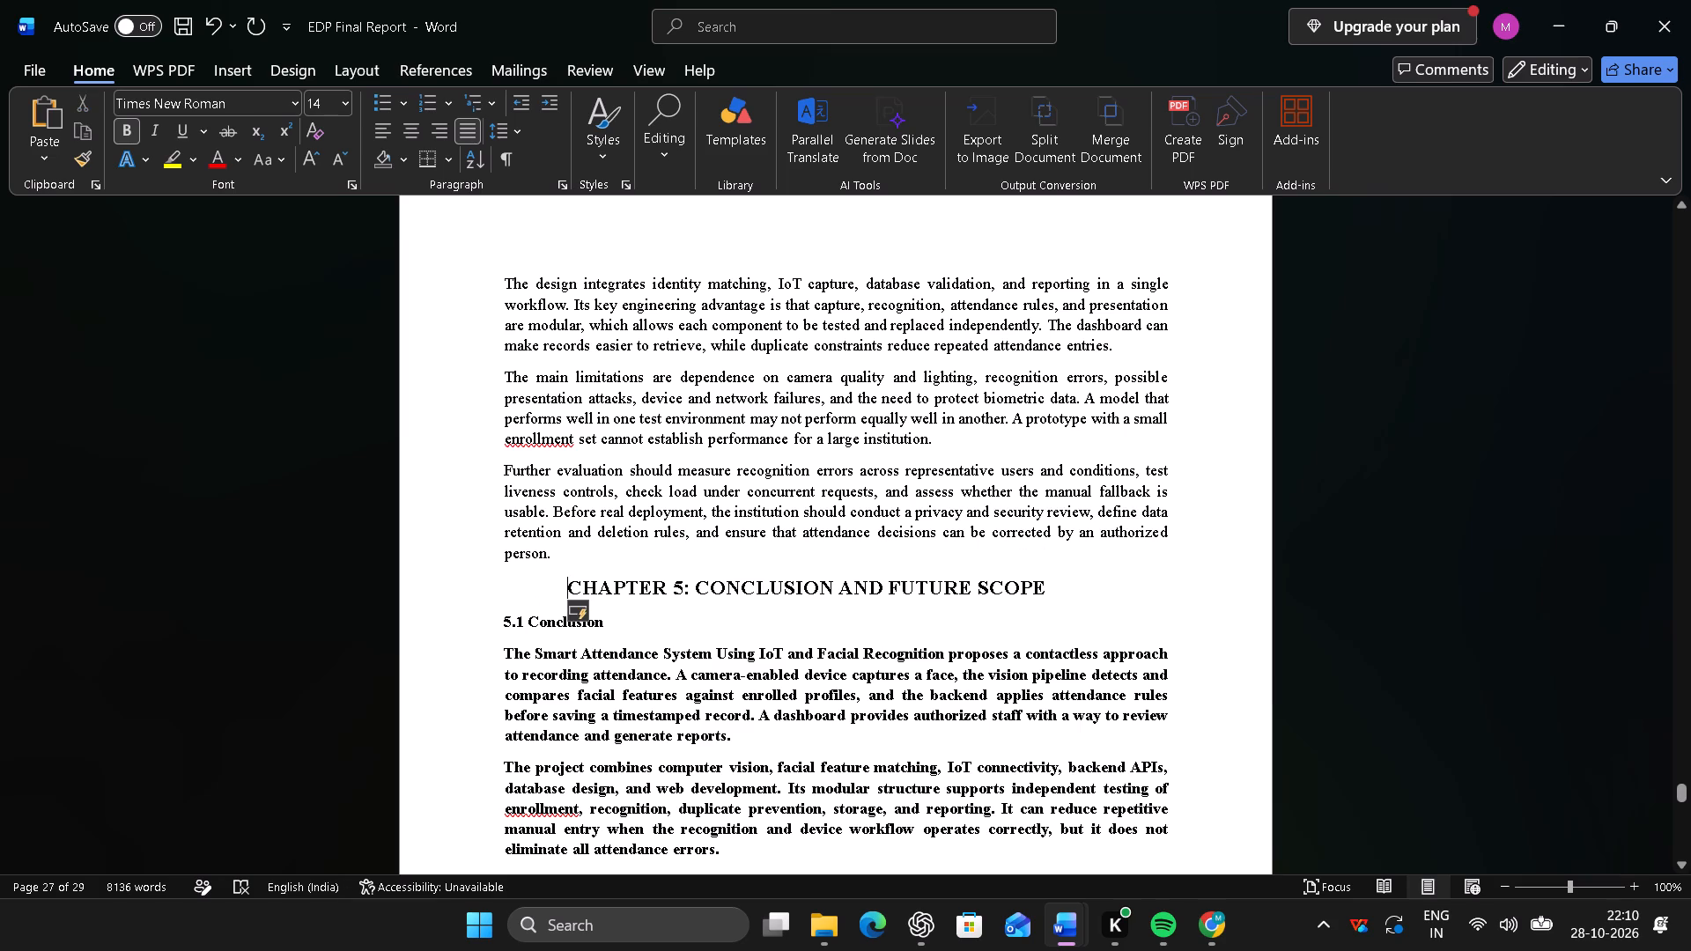
# Remove bold from the three body paragraphs under 5.1 Conclusion.
pyautogui.scroll(-1, 572, 690)
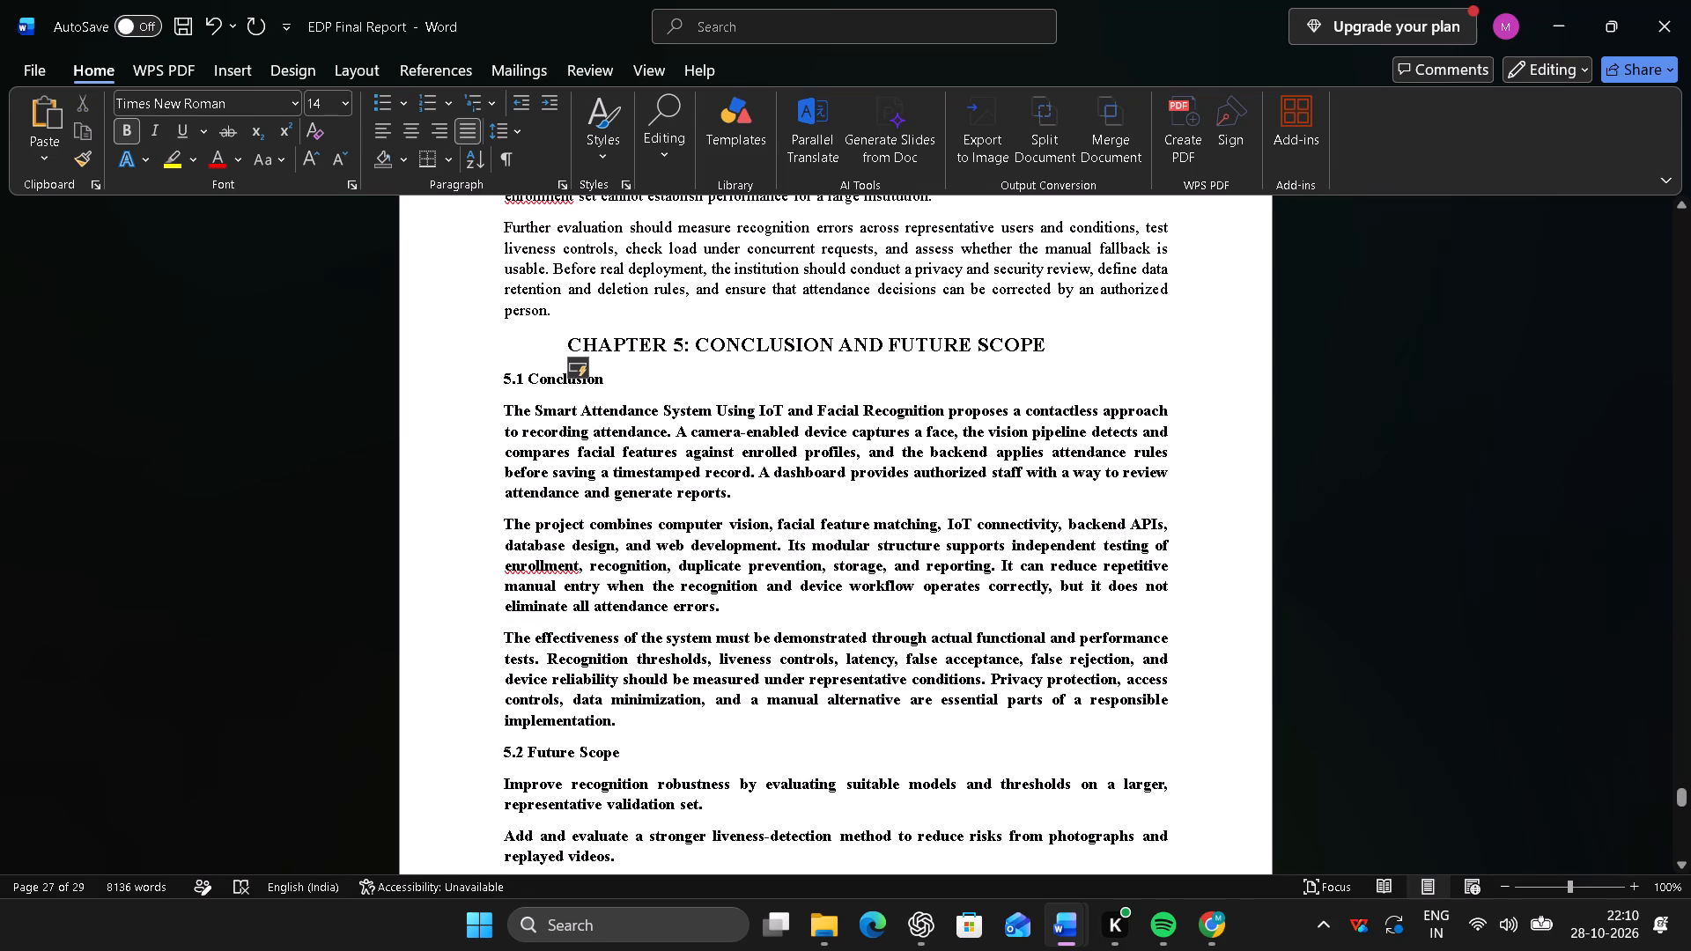
pyautogui.moveTo(501, 405); pyautogui.dragTo(710, 667)
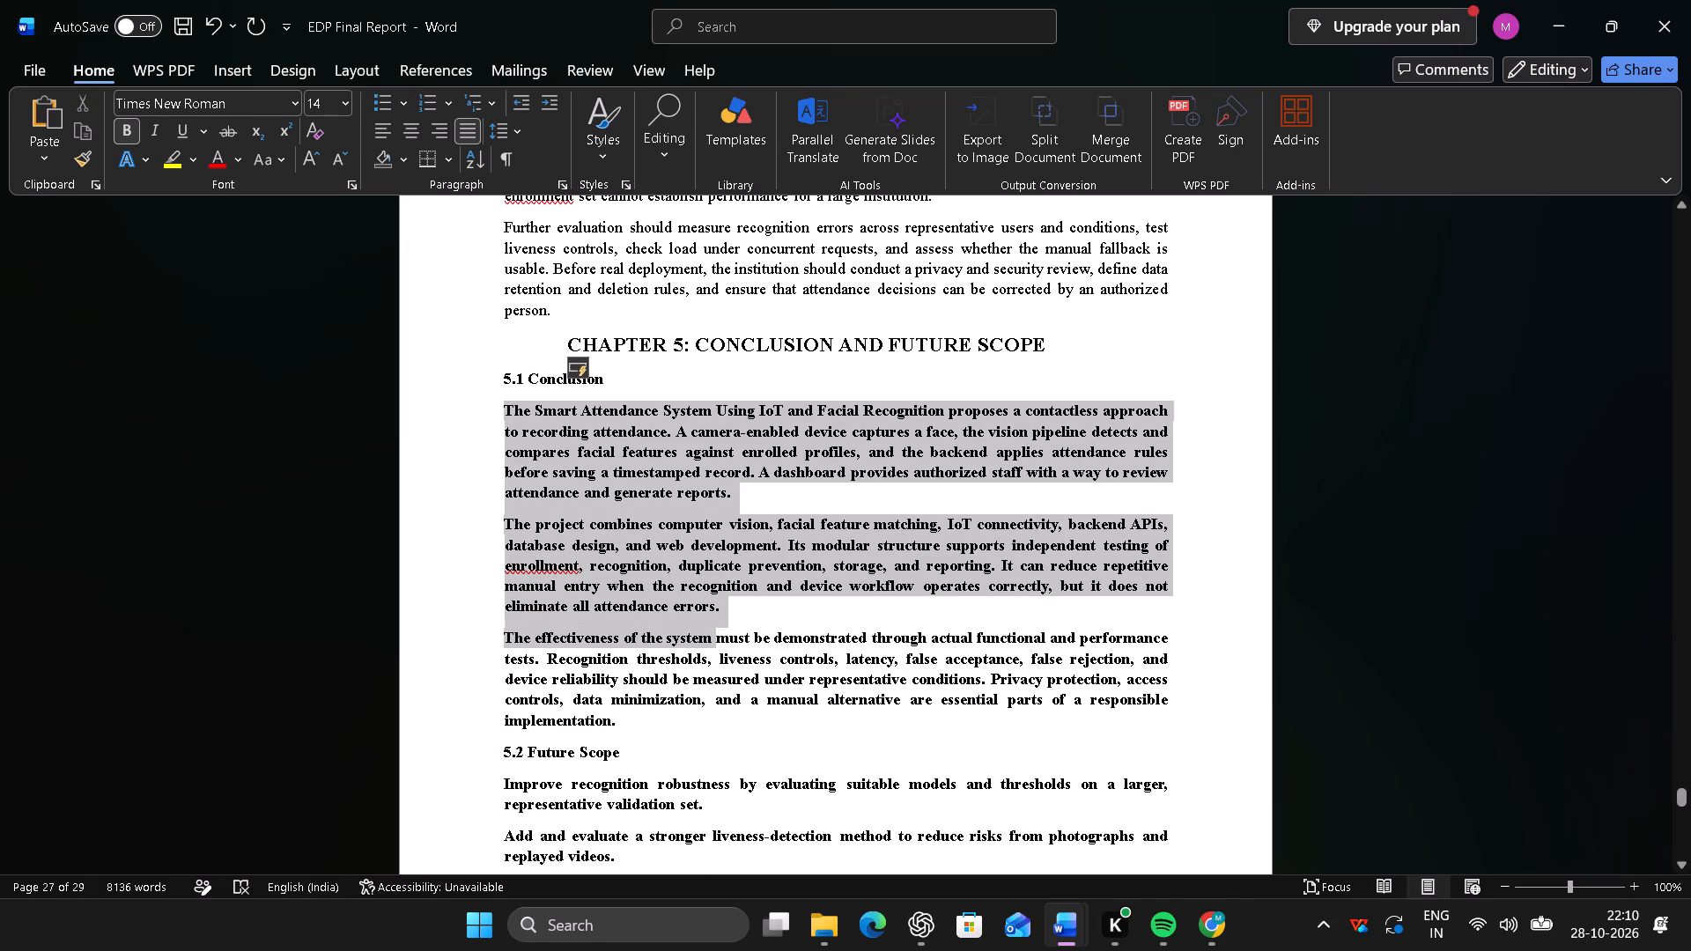
pyautogui.moveTo(710, 667); pyautogui.dragTo(670, 740)
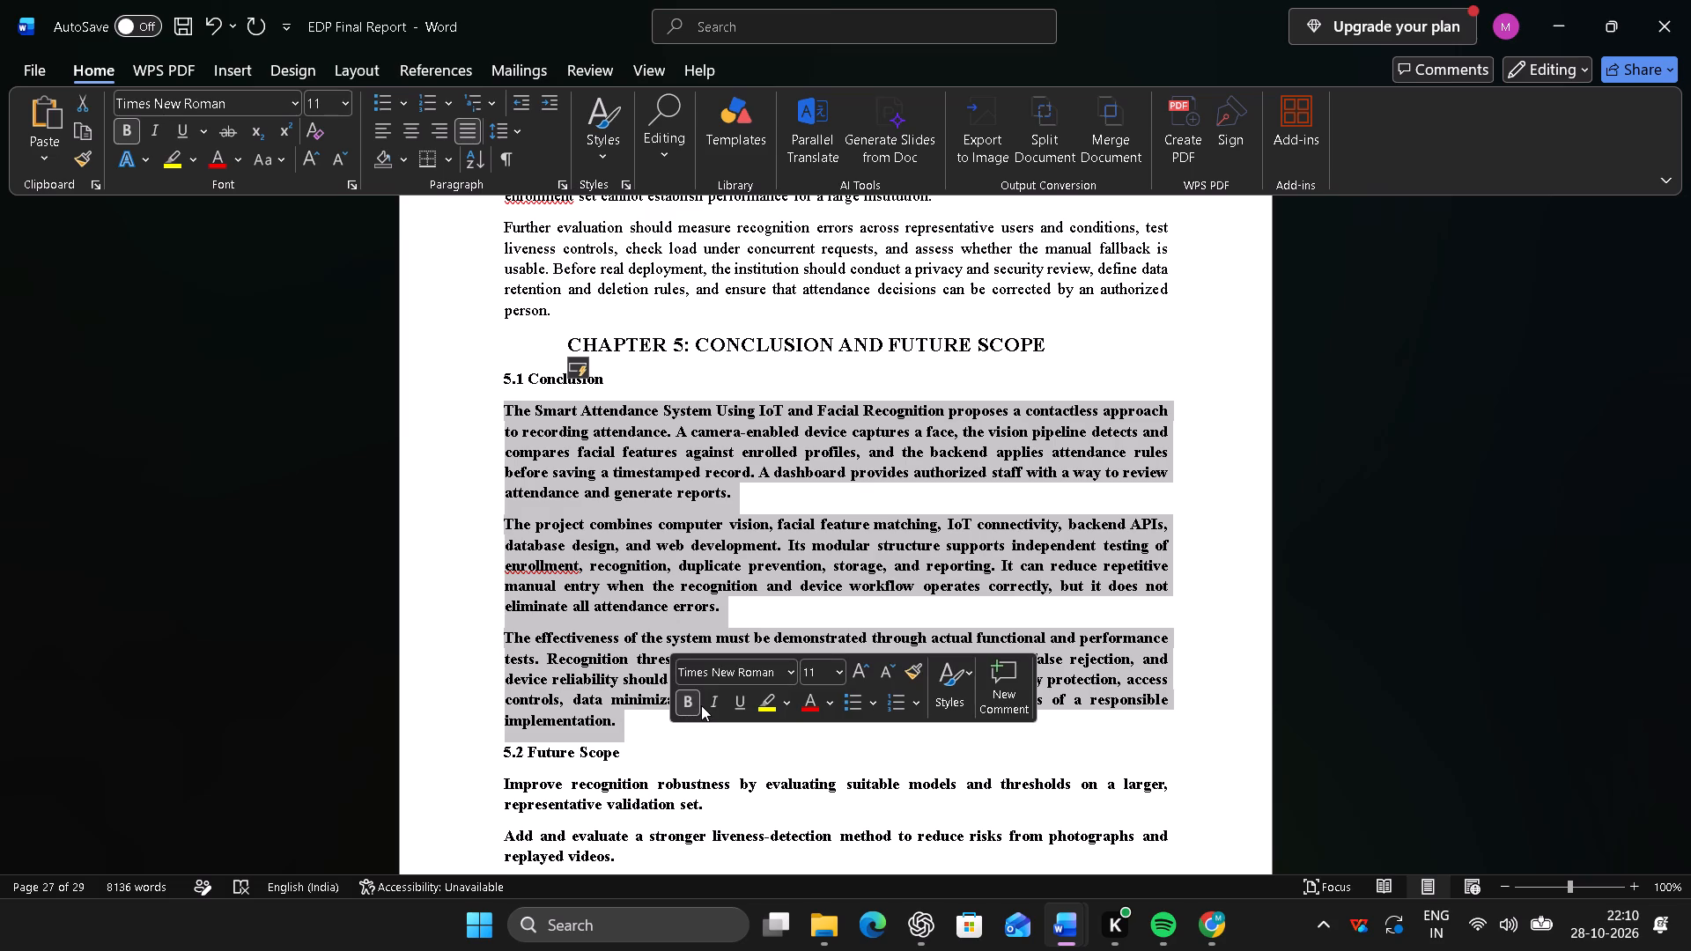
pyautogui.click(692, 703)
pyautogui.click(631, 607)
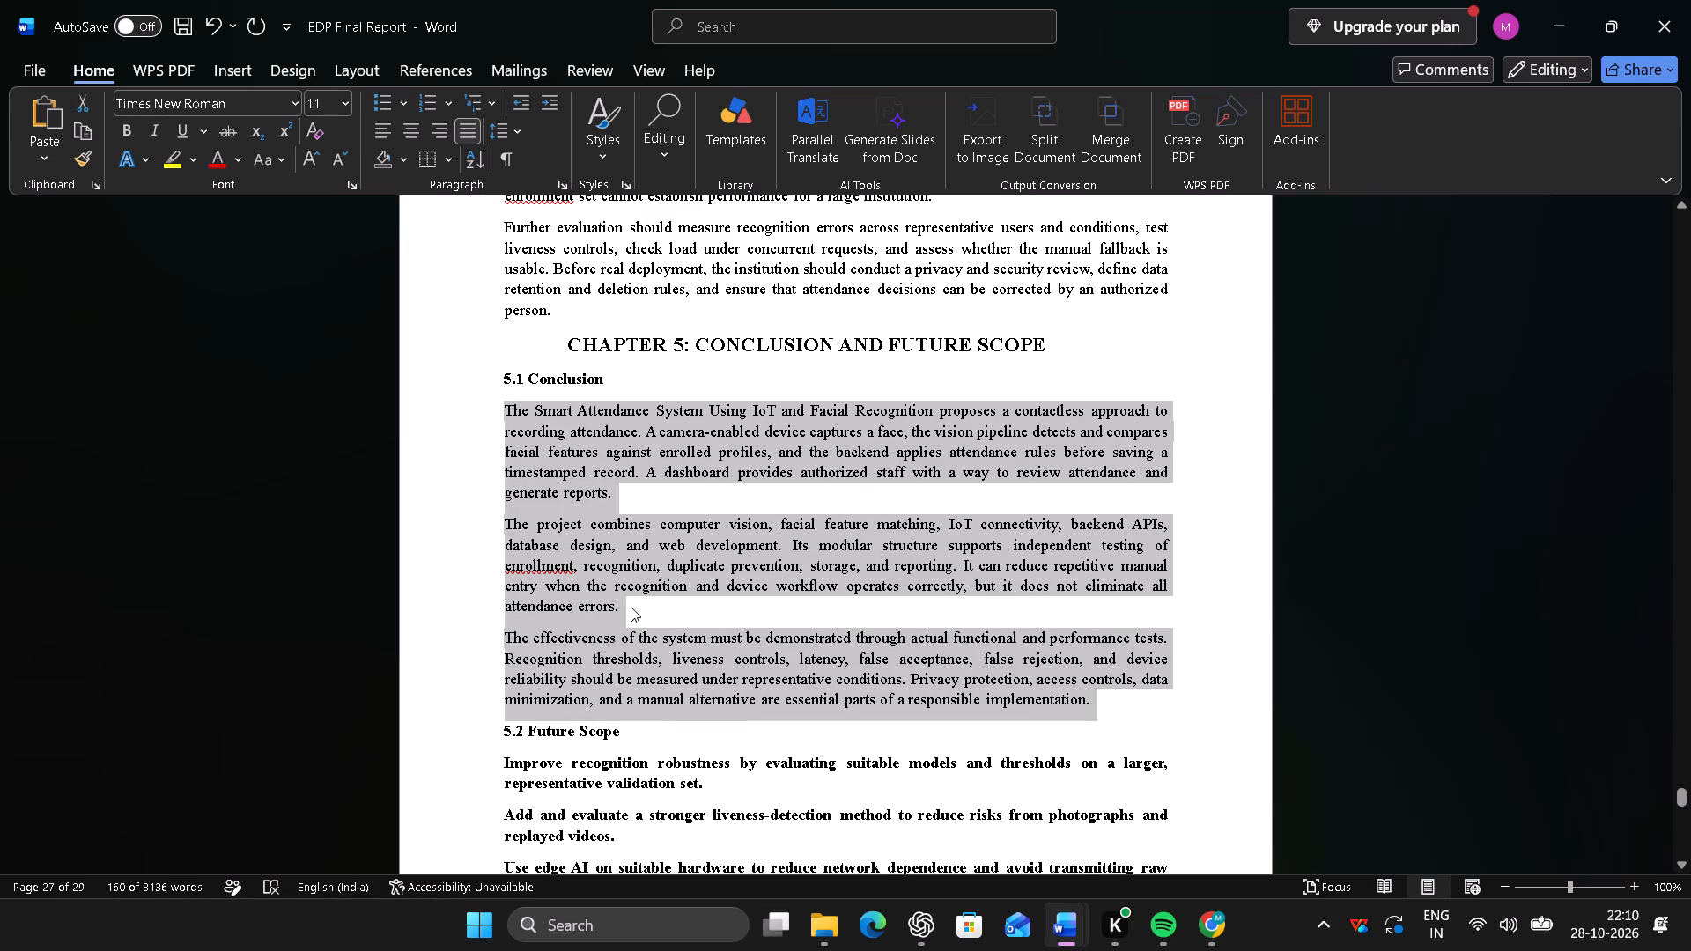
# Remove bold from all ten future-work items under 5.2 Future Scope, from recognition robustness through performance evaluation.
pyautogui.scroll(-2, 631, 607)
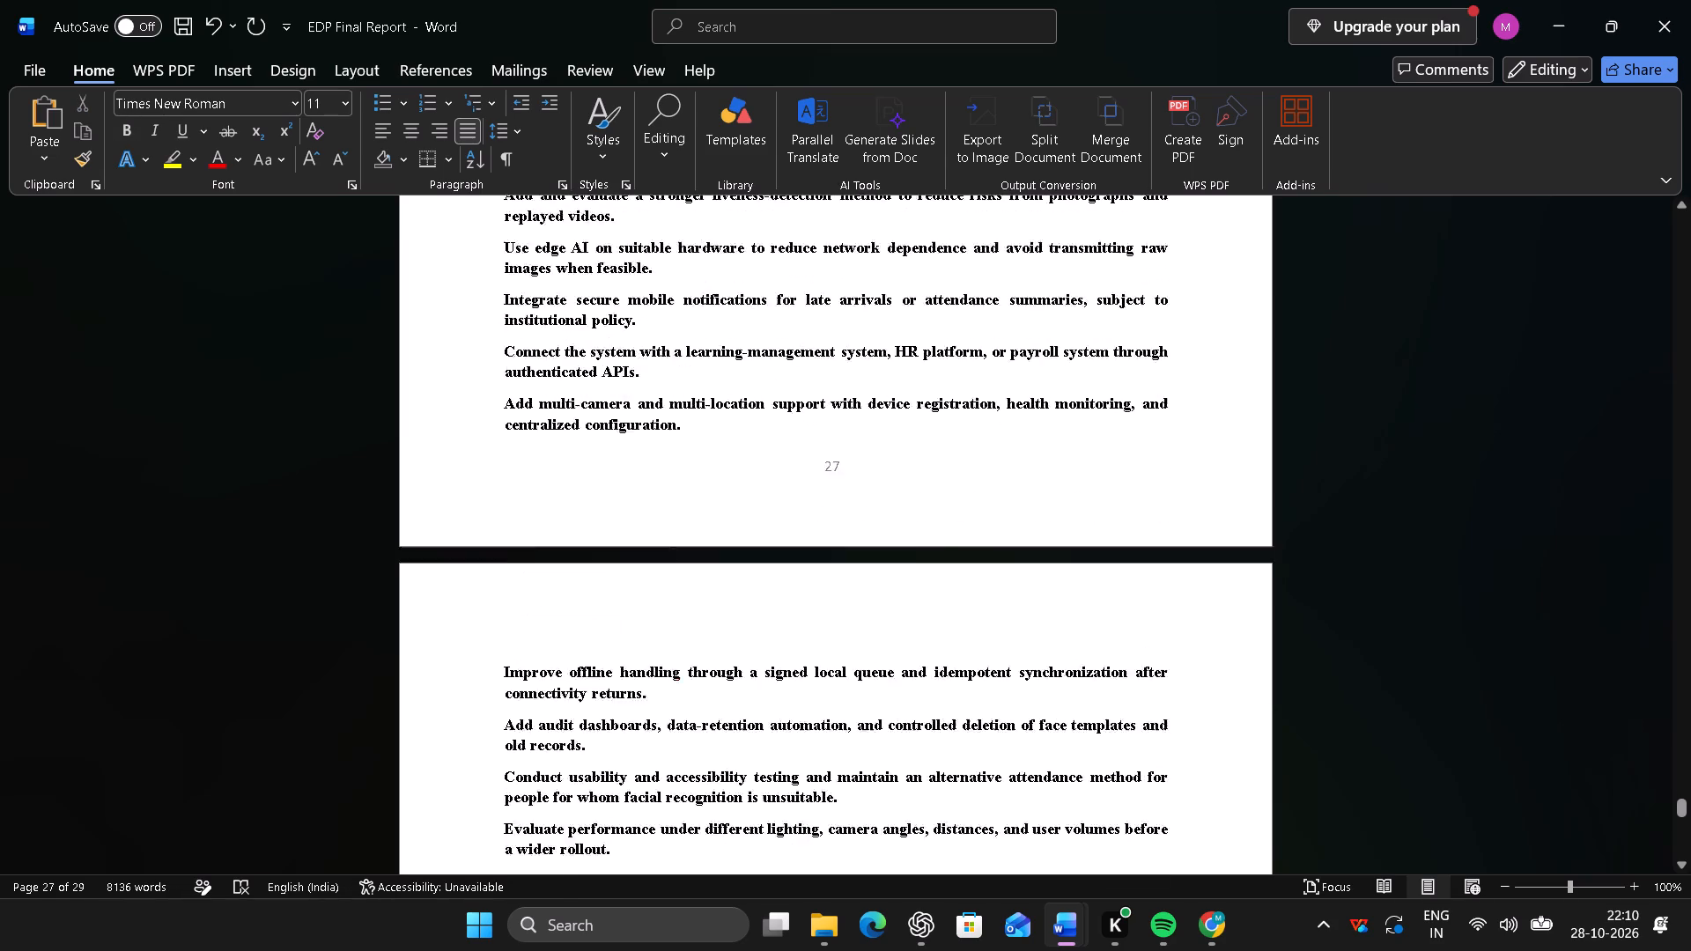
pyautogui.scroll(-1, 631, 607)
pyautogui.scroll(2, 631, 607)
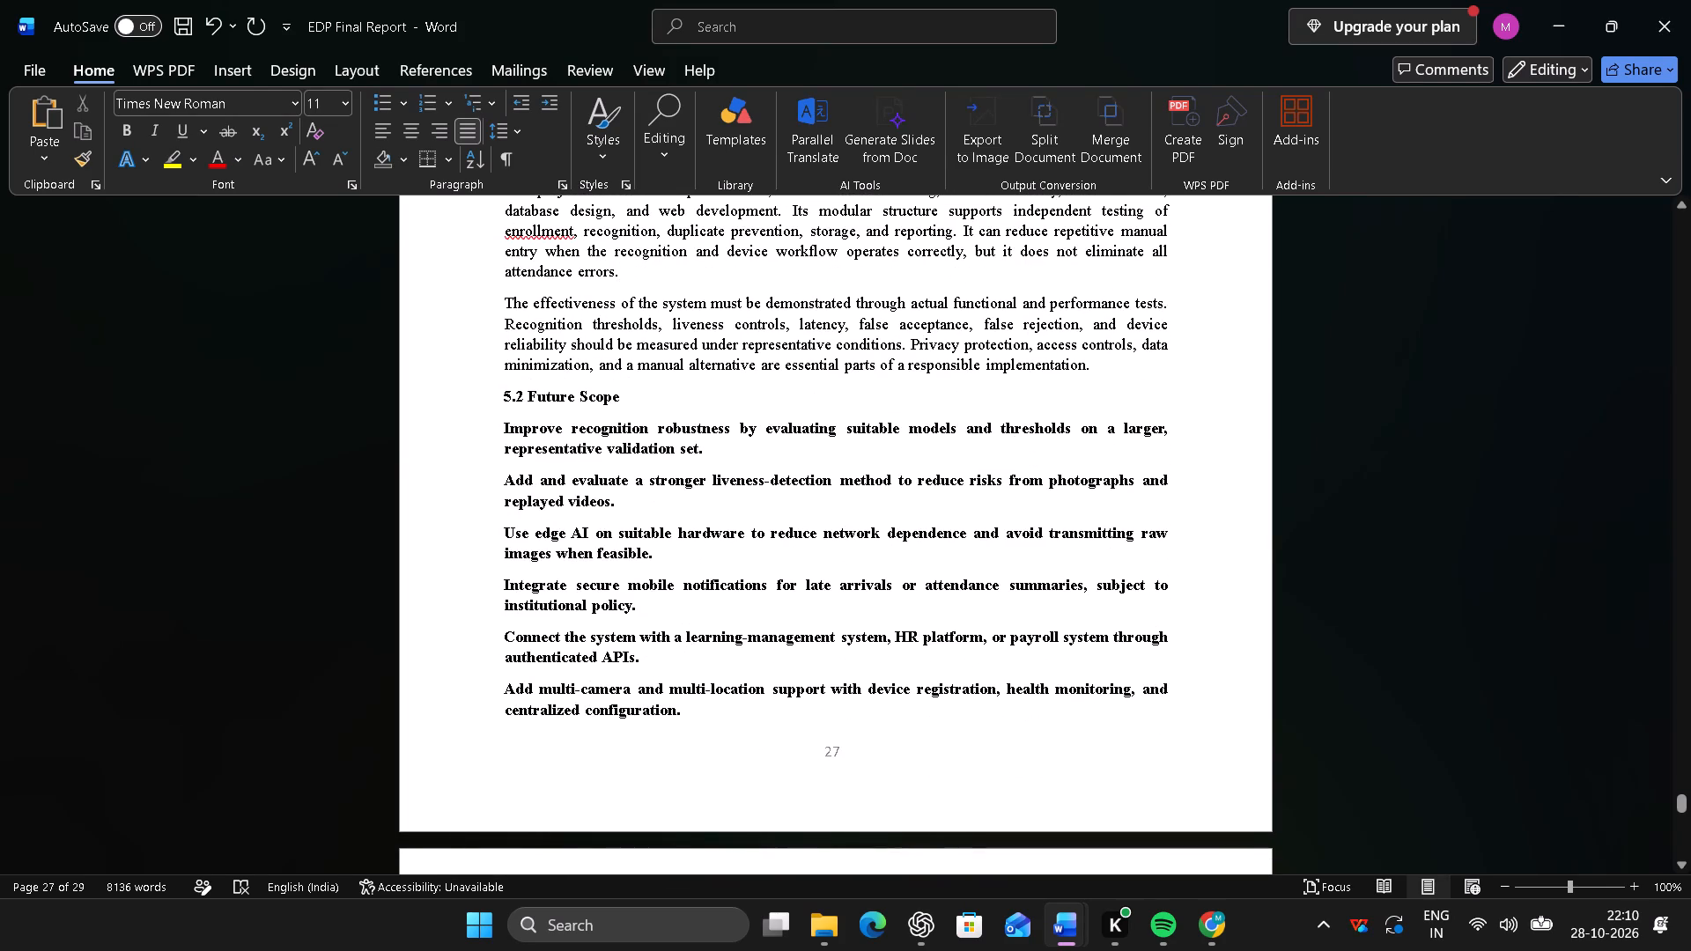
pyautogui.moveTo(503, 430); pyautogui.dragTo(727, 864)
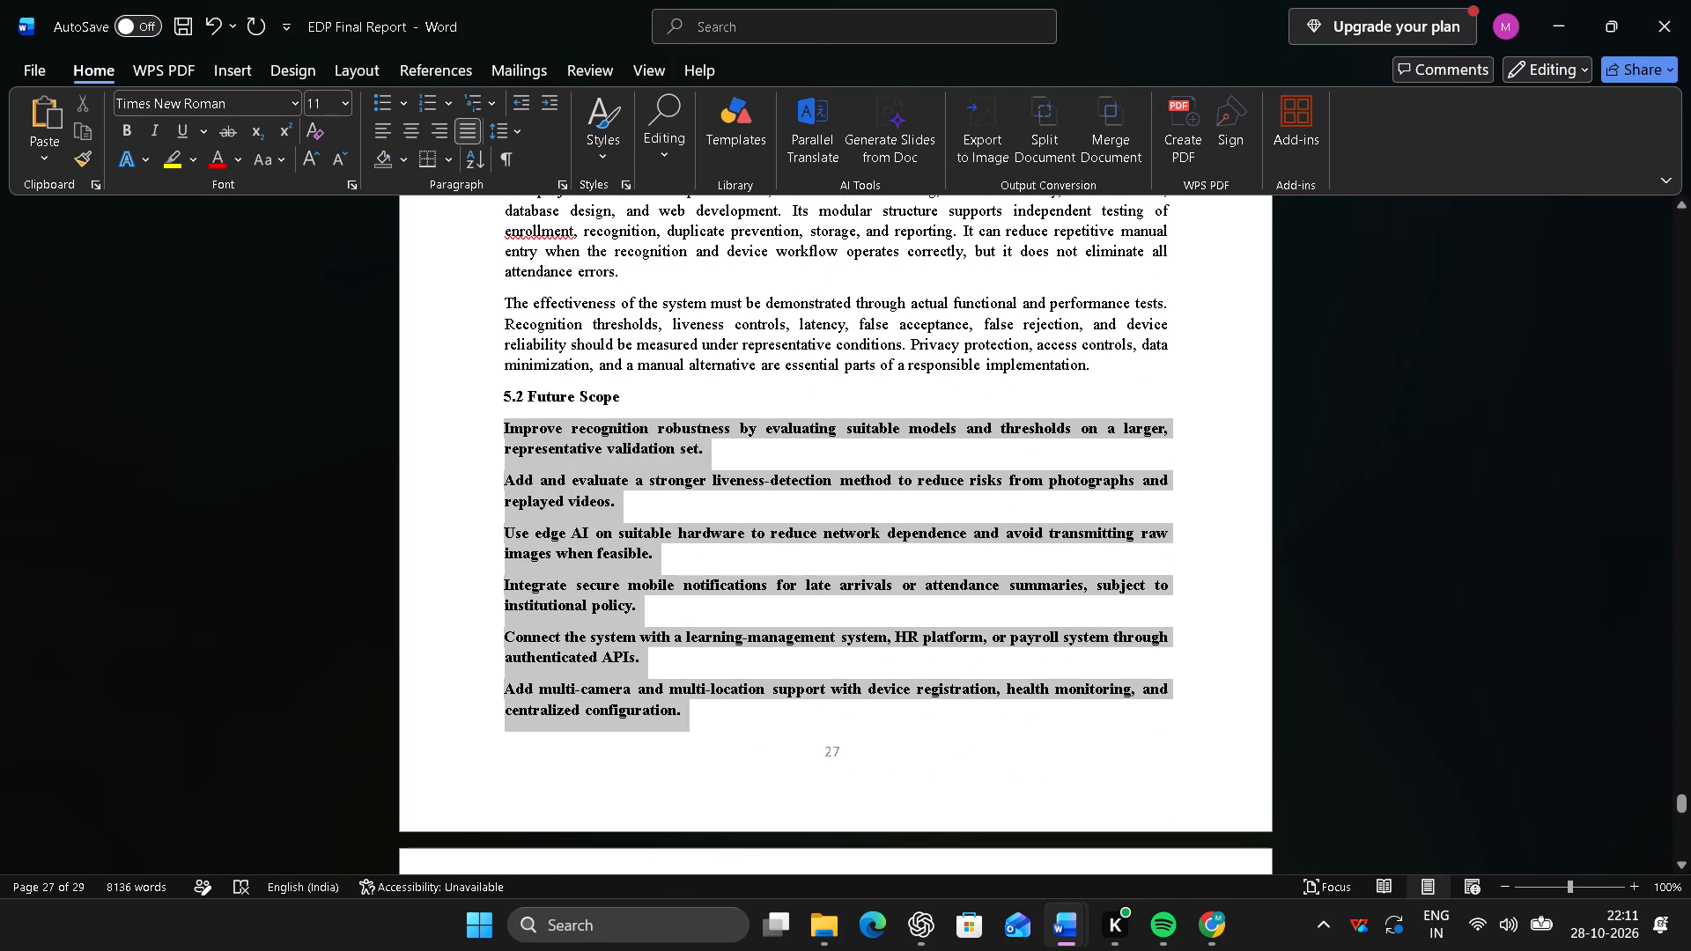
pyautogui.moveTo(727, 864); pyautogui.dragTo(702, 838)
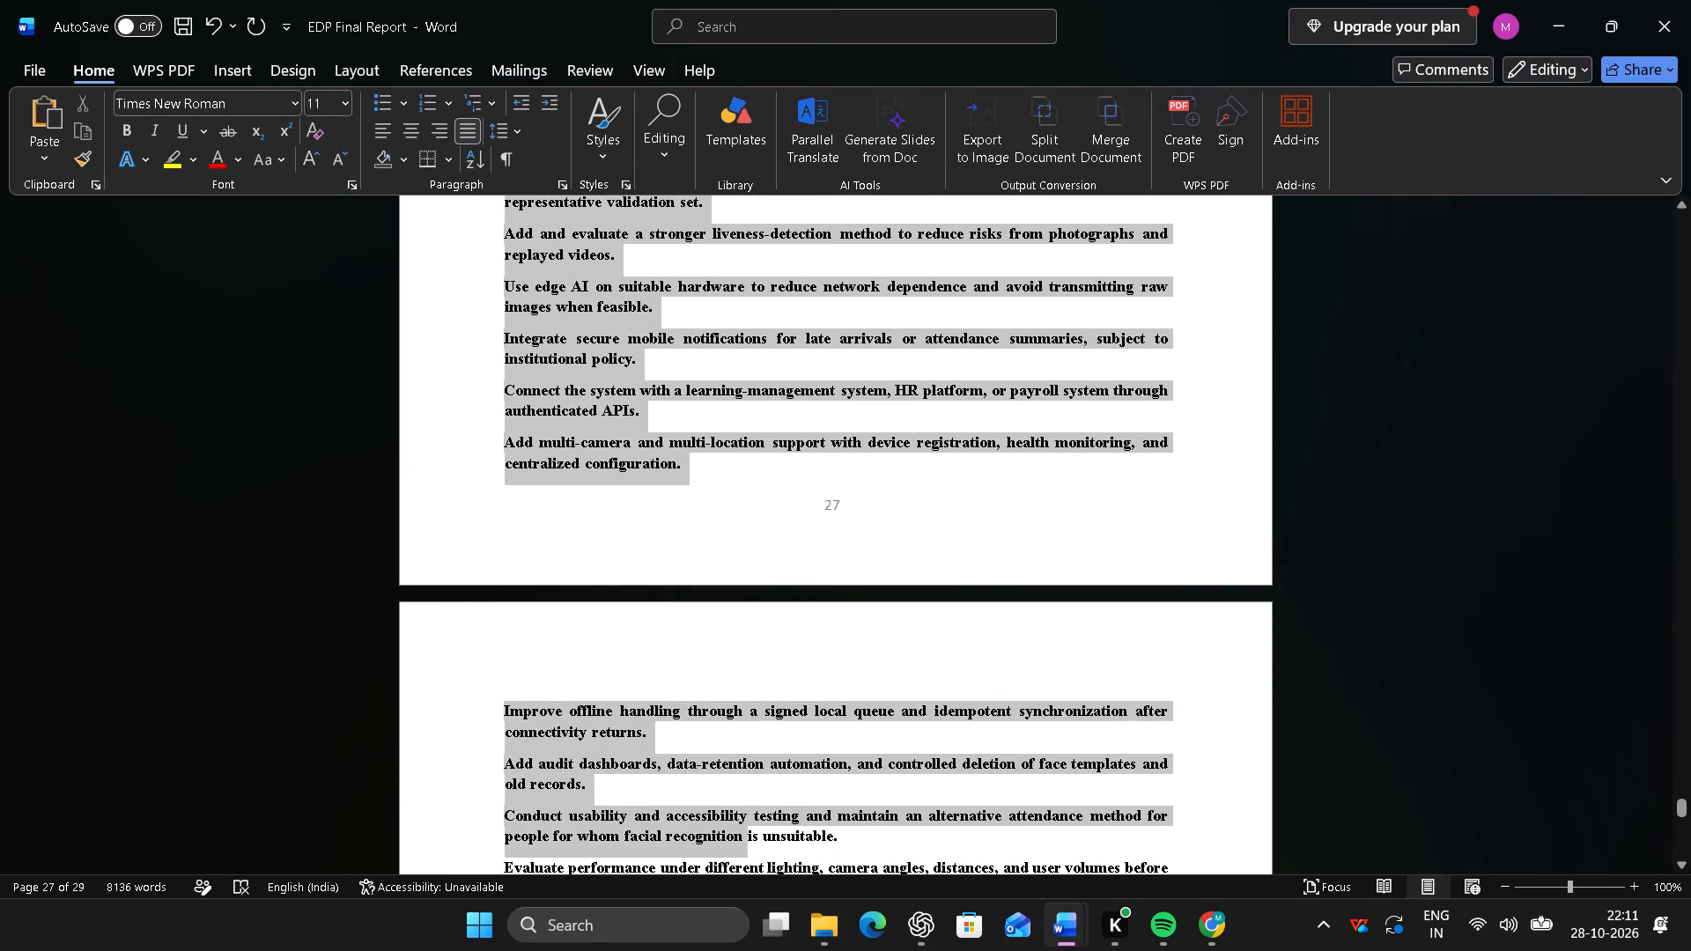
pyautogui.moveTo(702, 838); pyautogui.dragTo(630, 731)
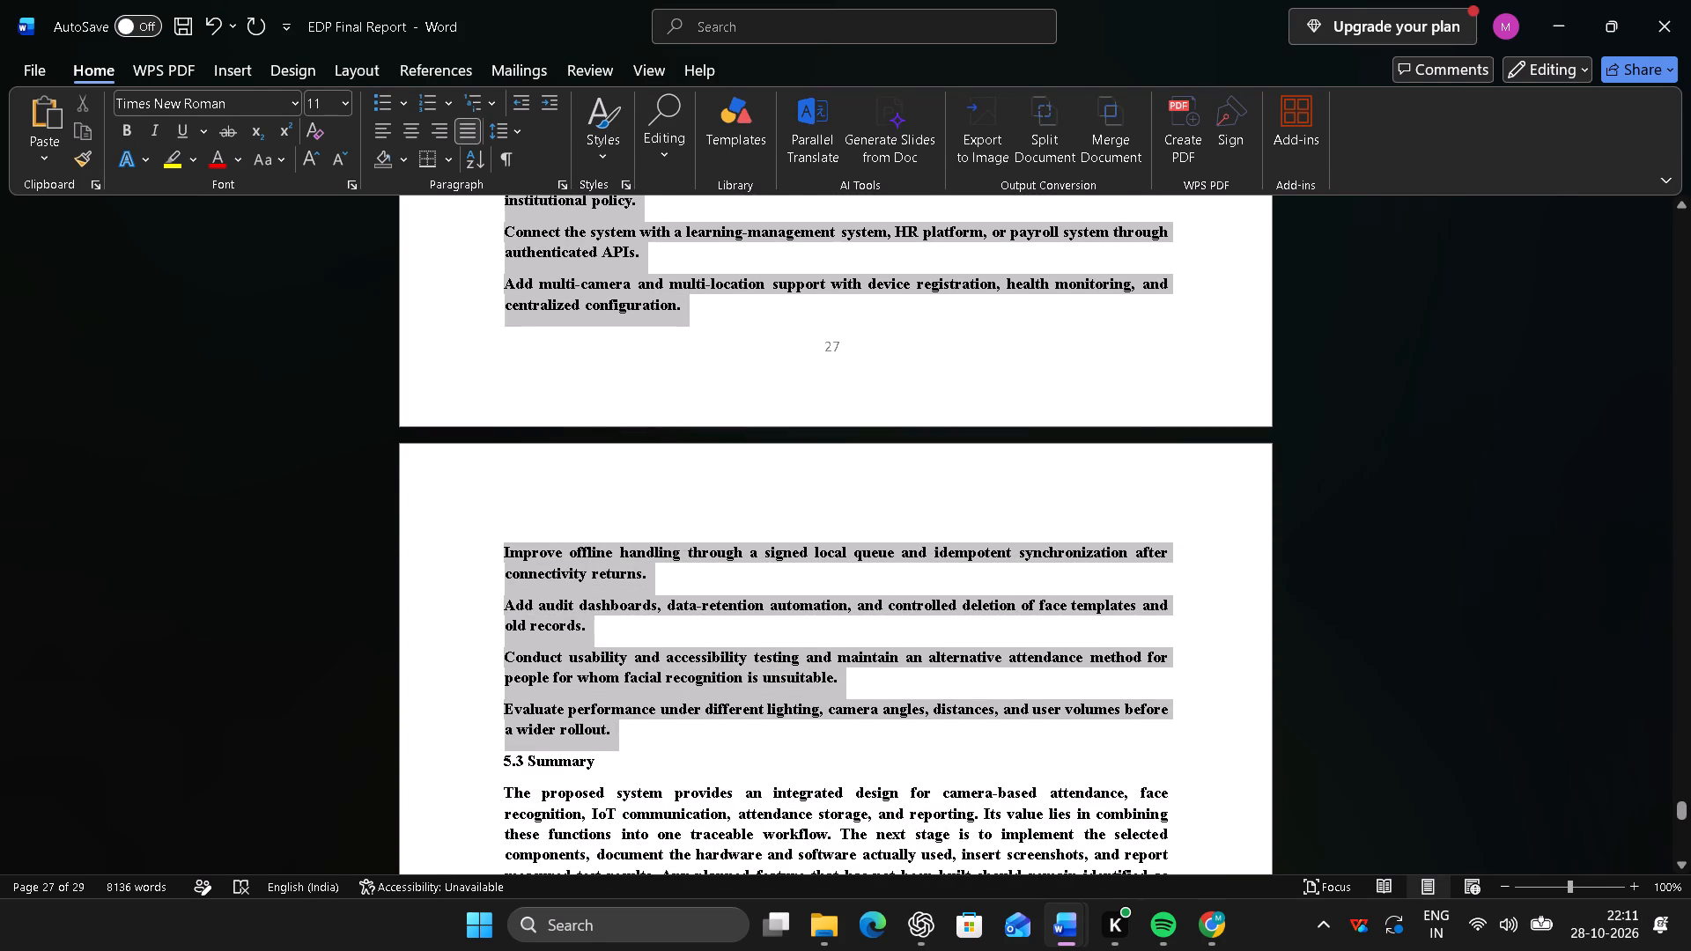
pyautogui.moveTo(630, 731); pyautogui.dragTo(624, 728)
pyautogui.click(639, 688)
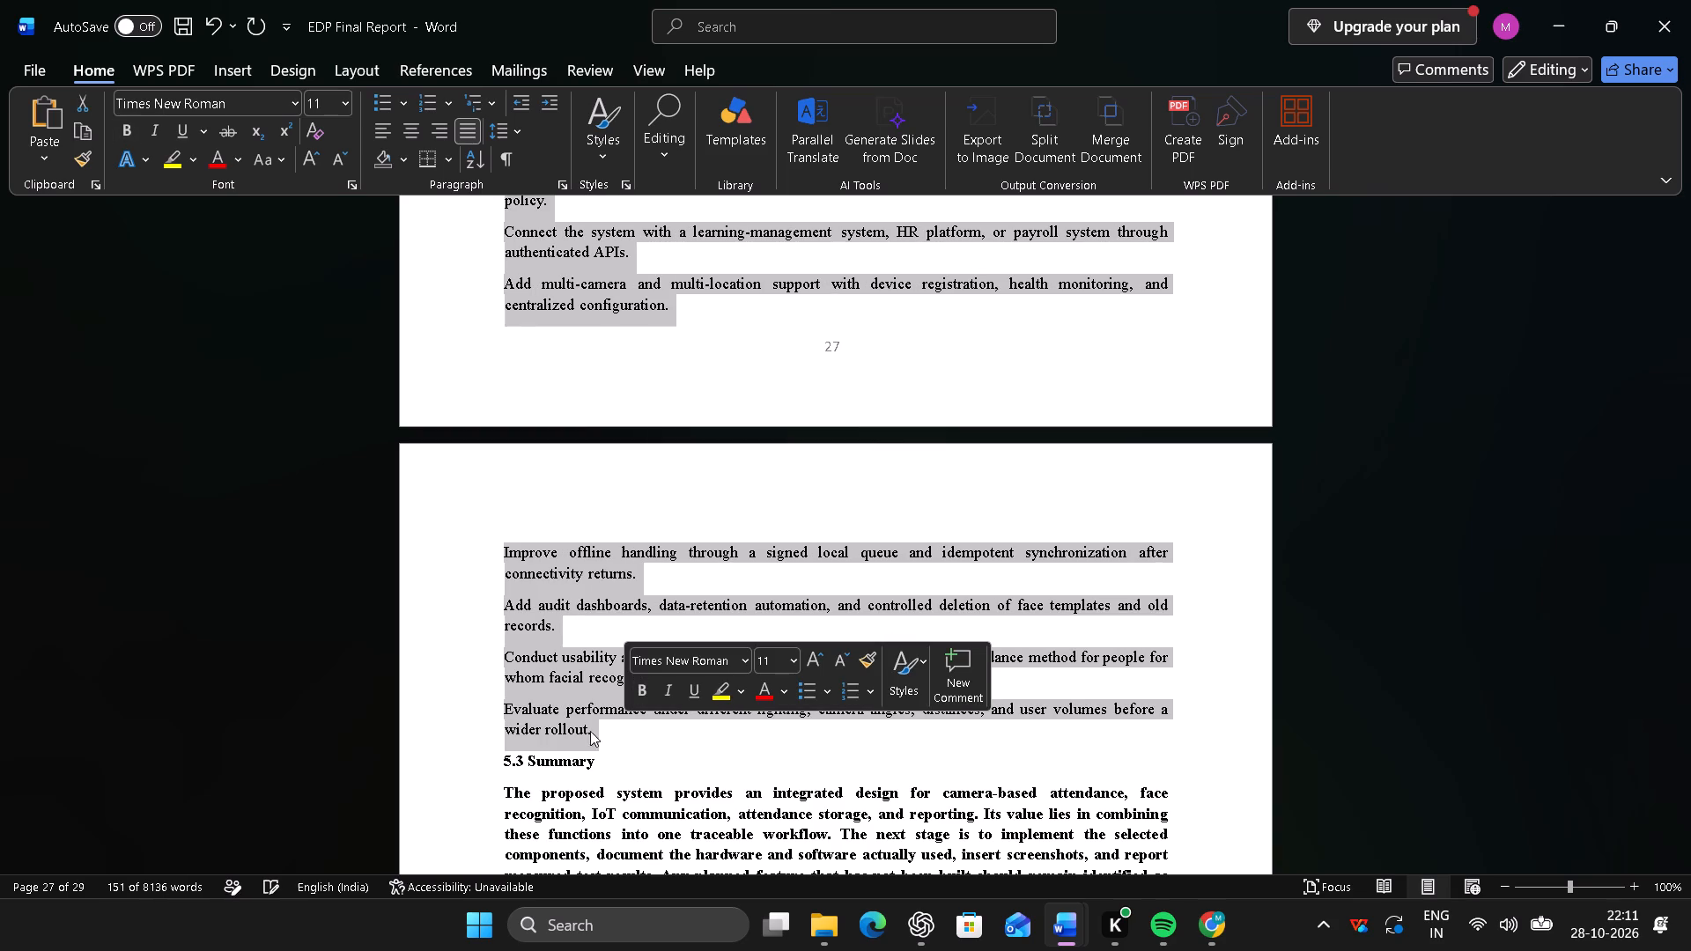
# Remove bold from the body paragraph under 5.3 Summary.
pyautogui.scroll(-2, 577, 745)
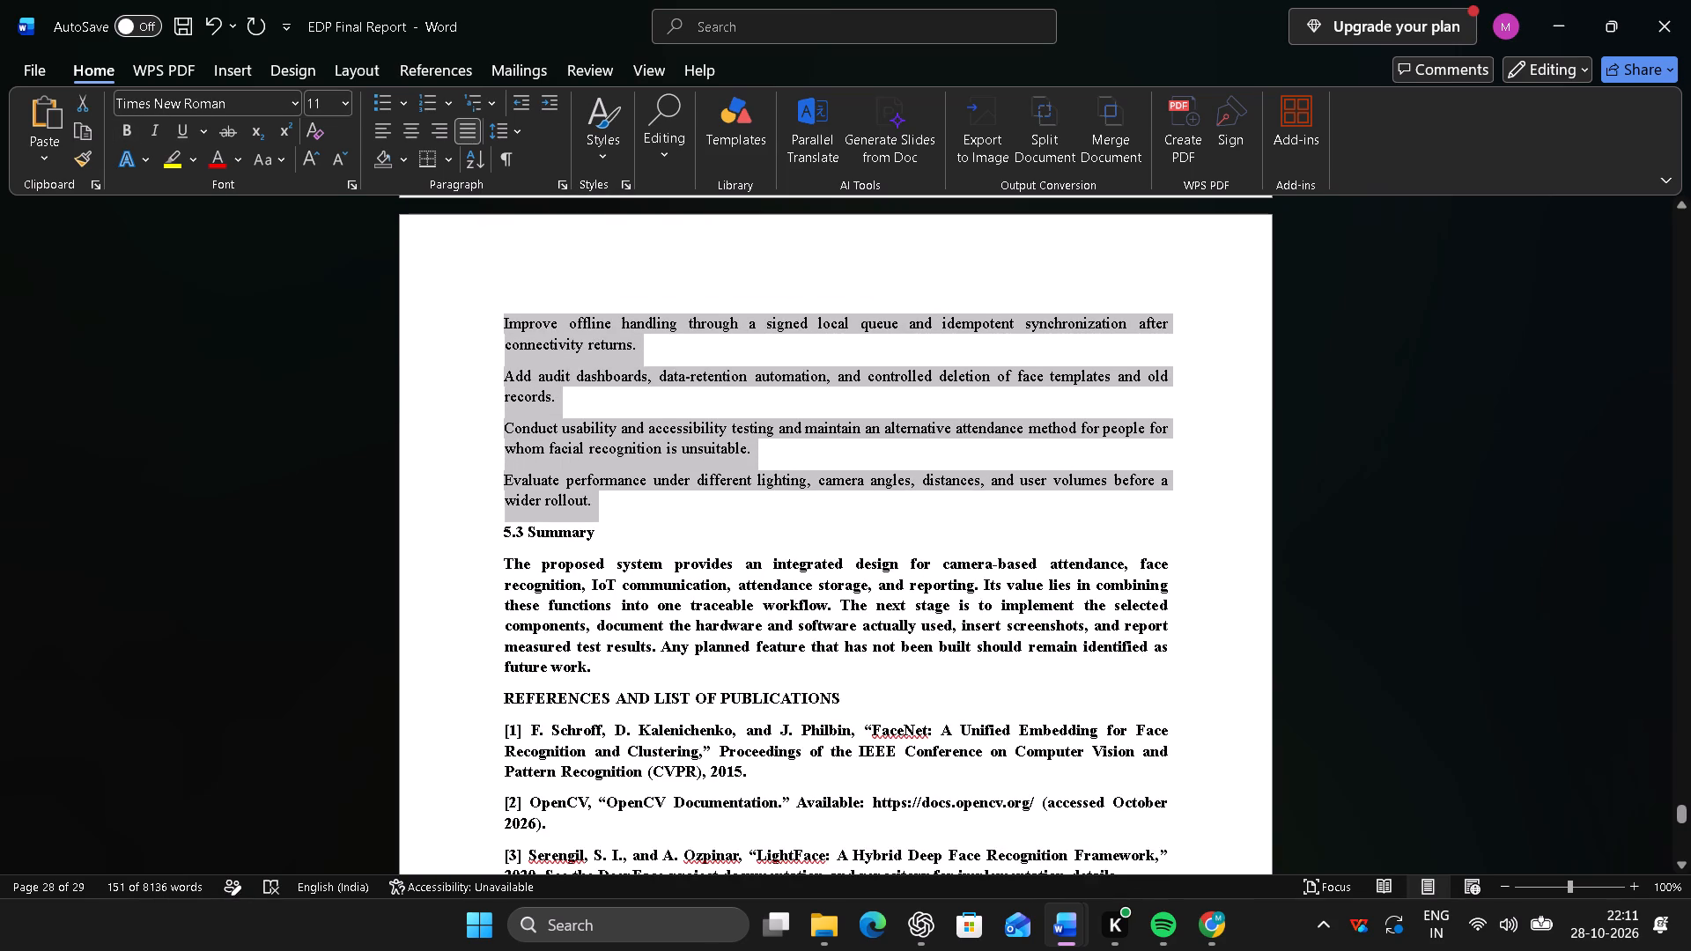
pyautogui.moveTo(505, 557); pyautogui.dragTo(566, 597)
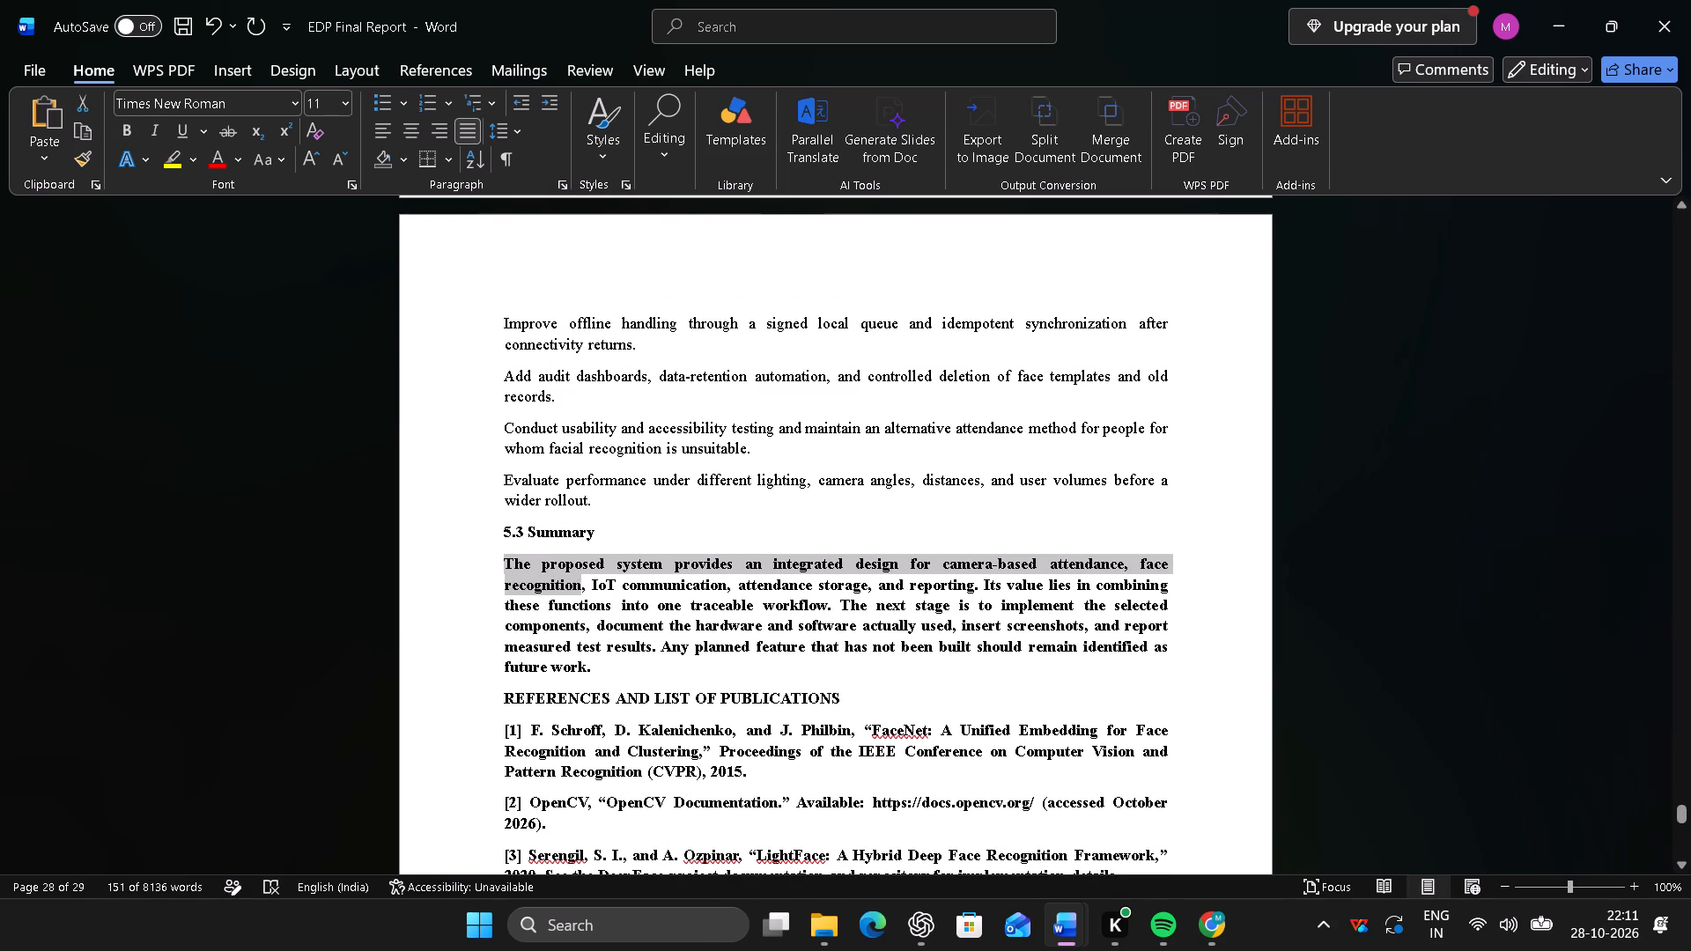
pyautogui.moveTo(566, 597); pyautogui.dragTo(604, 662)
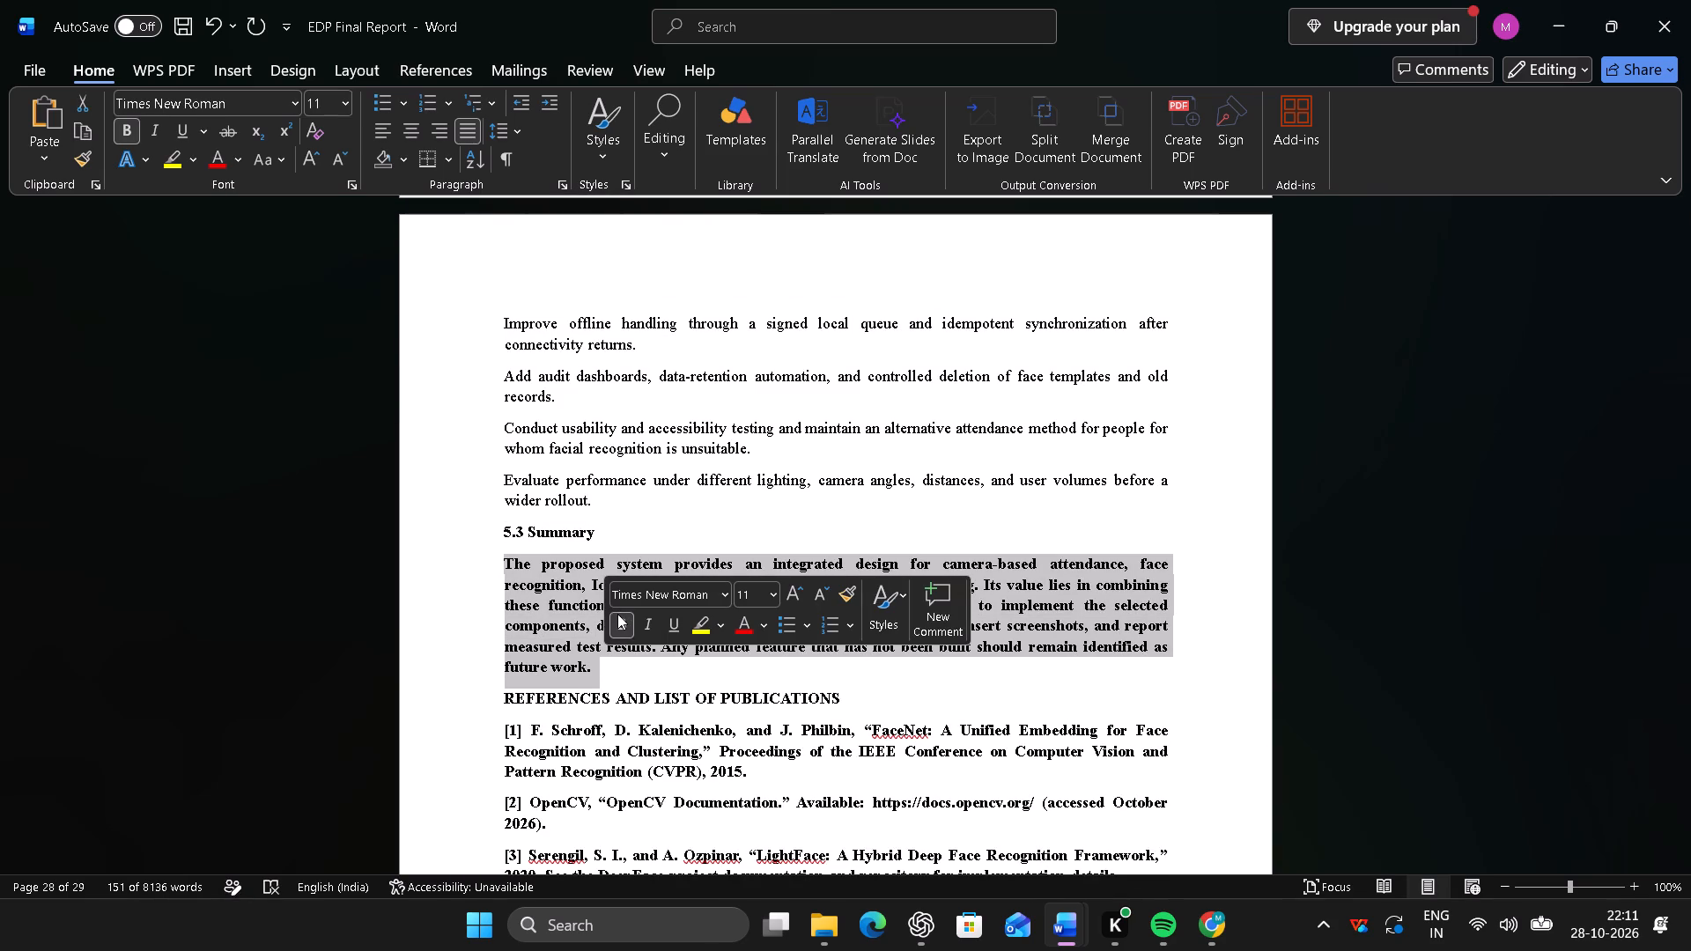
pyautogui.click(617, 614)
# Set the References and List of Publications heading to 14 pt.
pyautogui.scroll(-4, 617, 614)
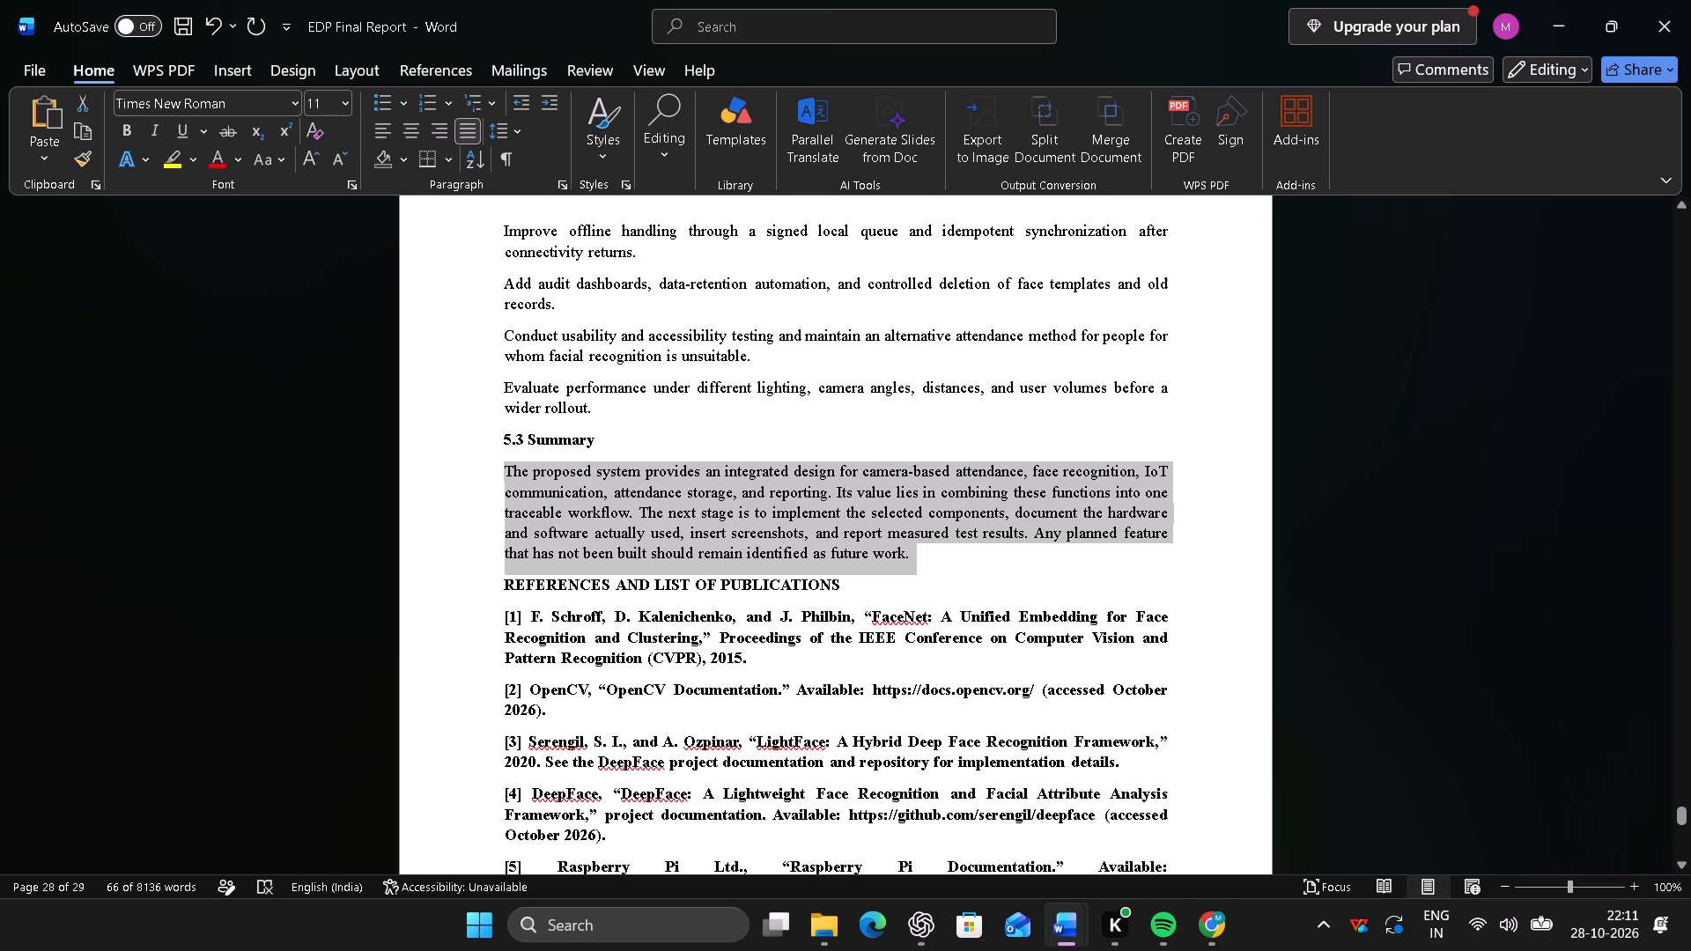
pyautogui.scroll(-1, 617, 614)
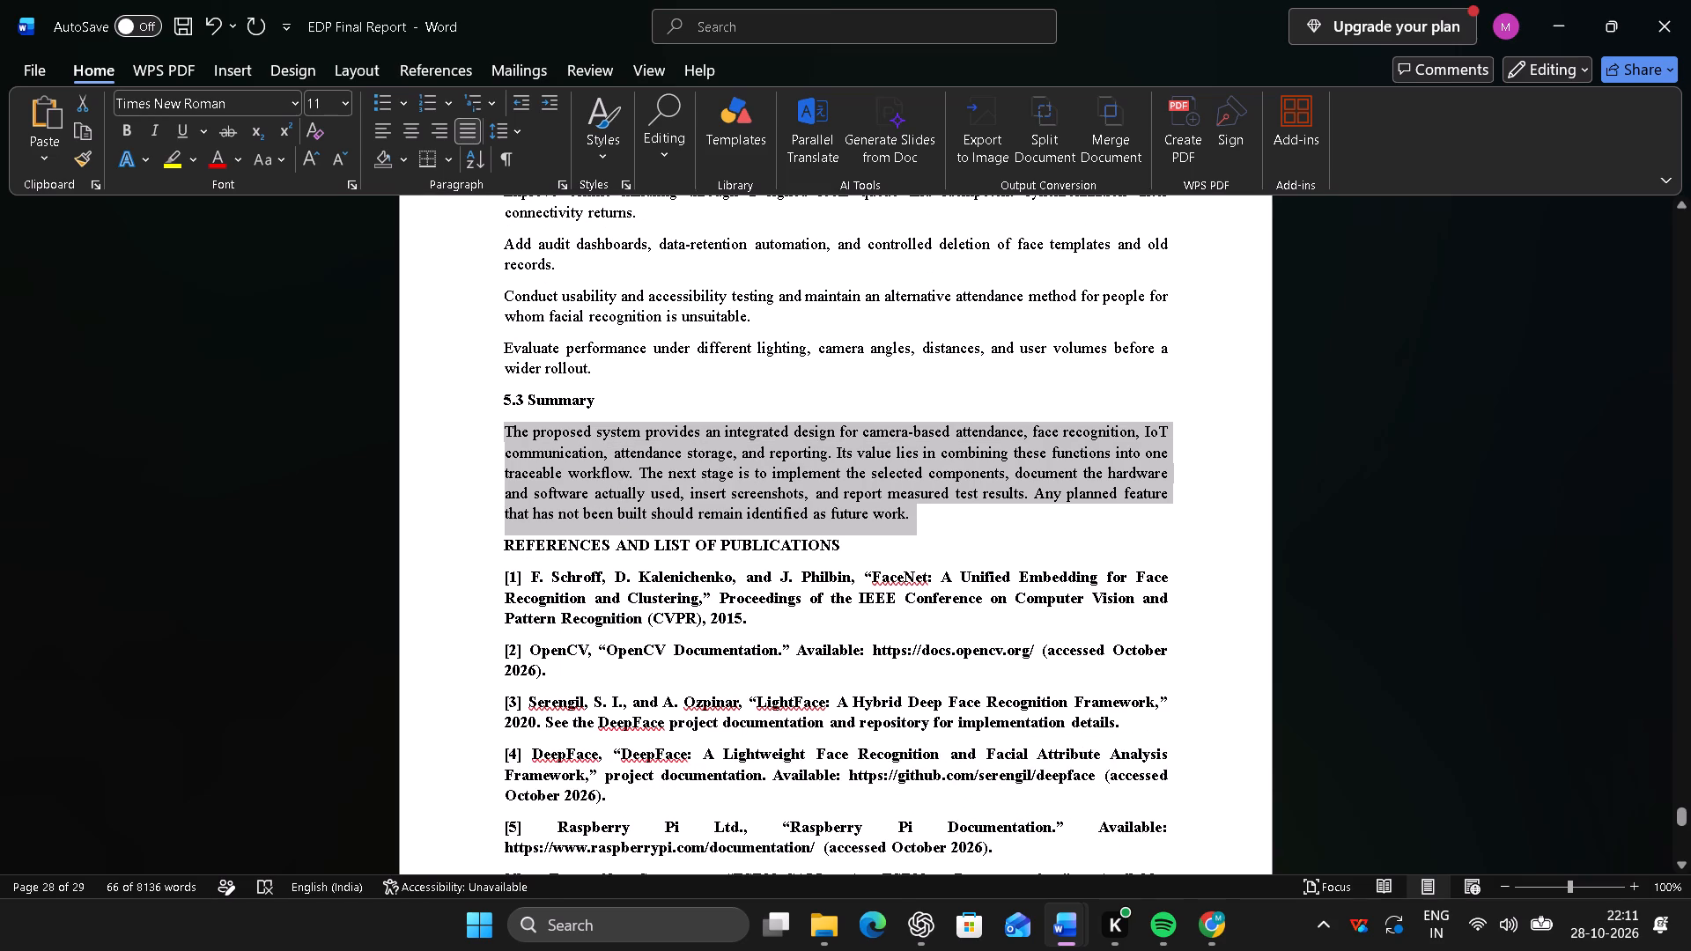
pyautogui.moveTo(500, 545); pyautogui.dragTo(862, 535)
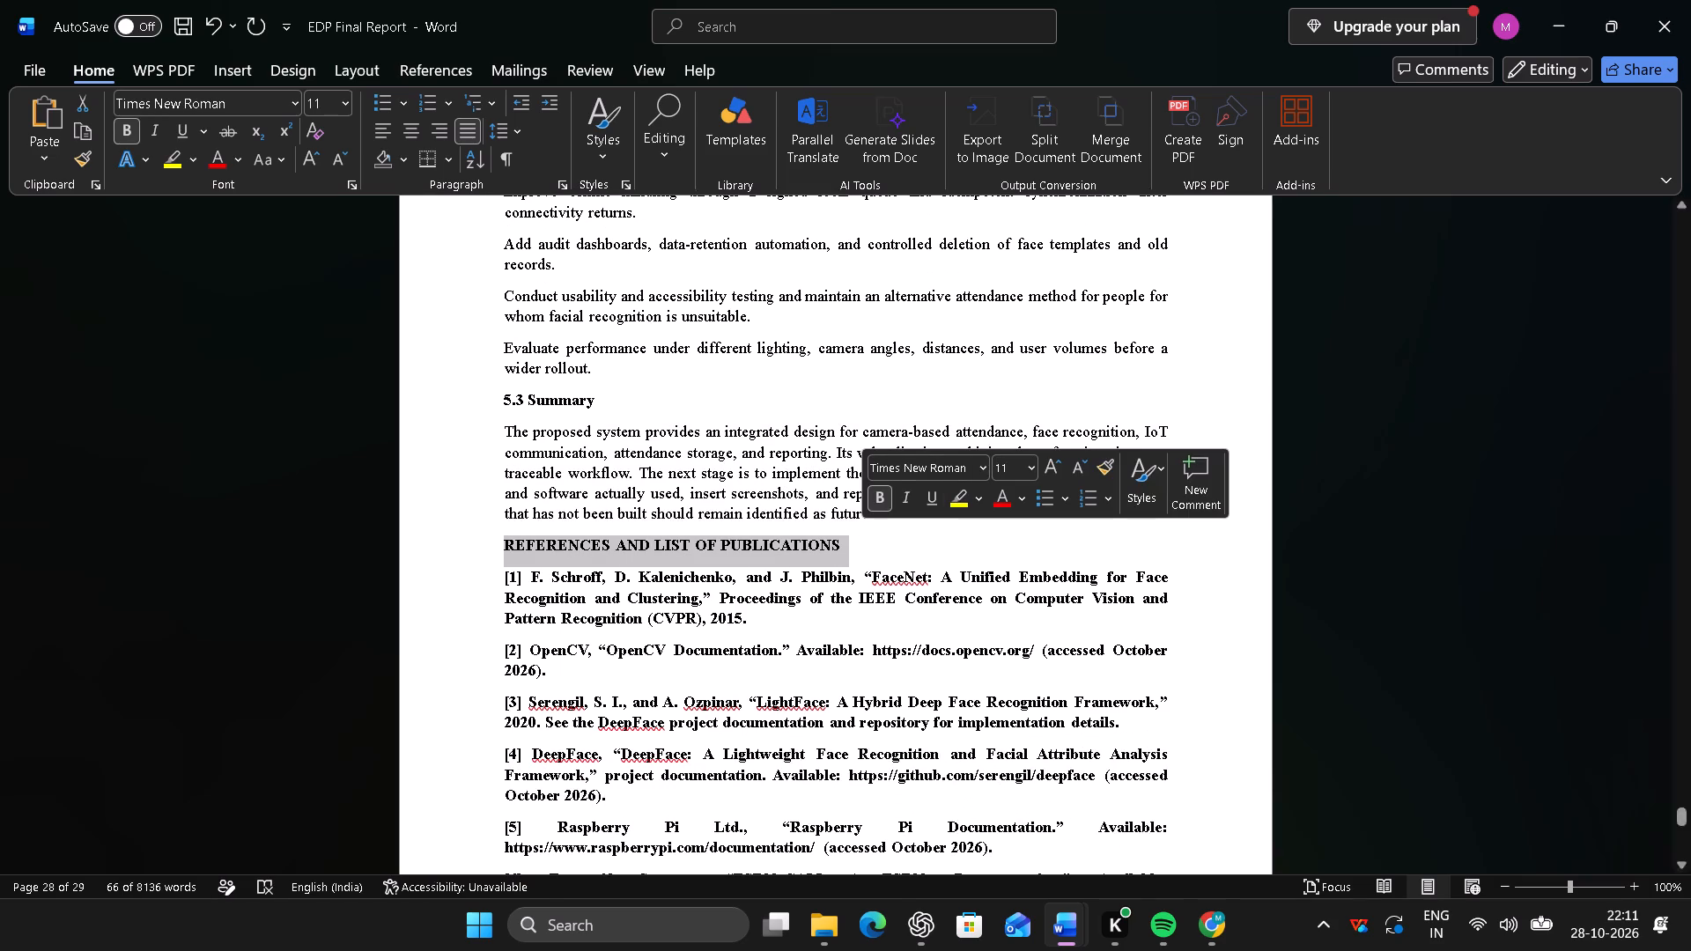
pyautogui.click(1028, 465)
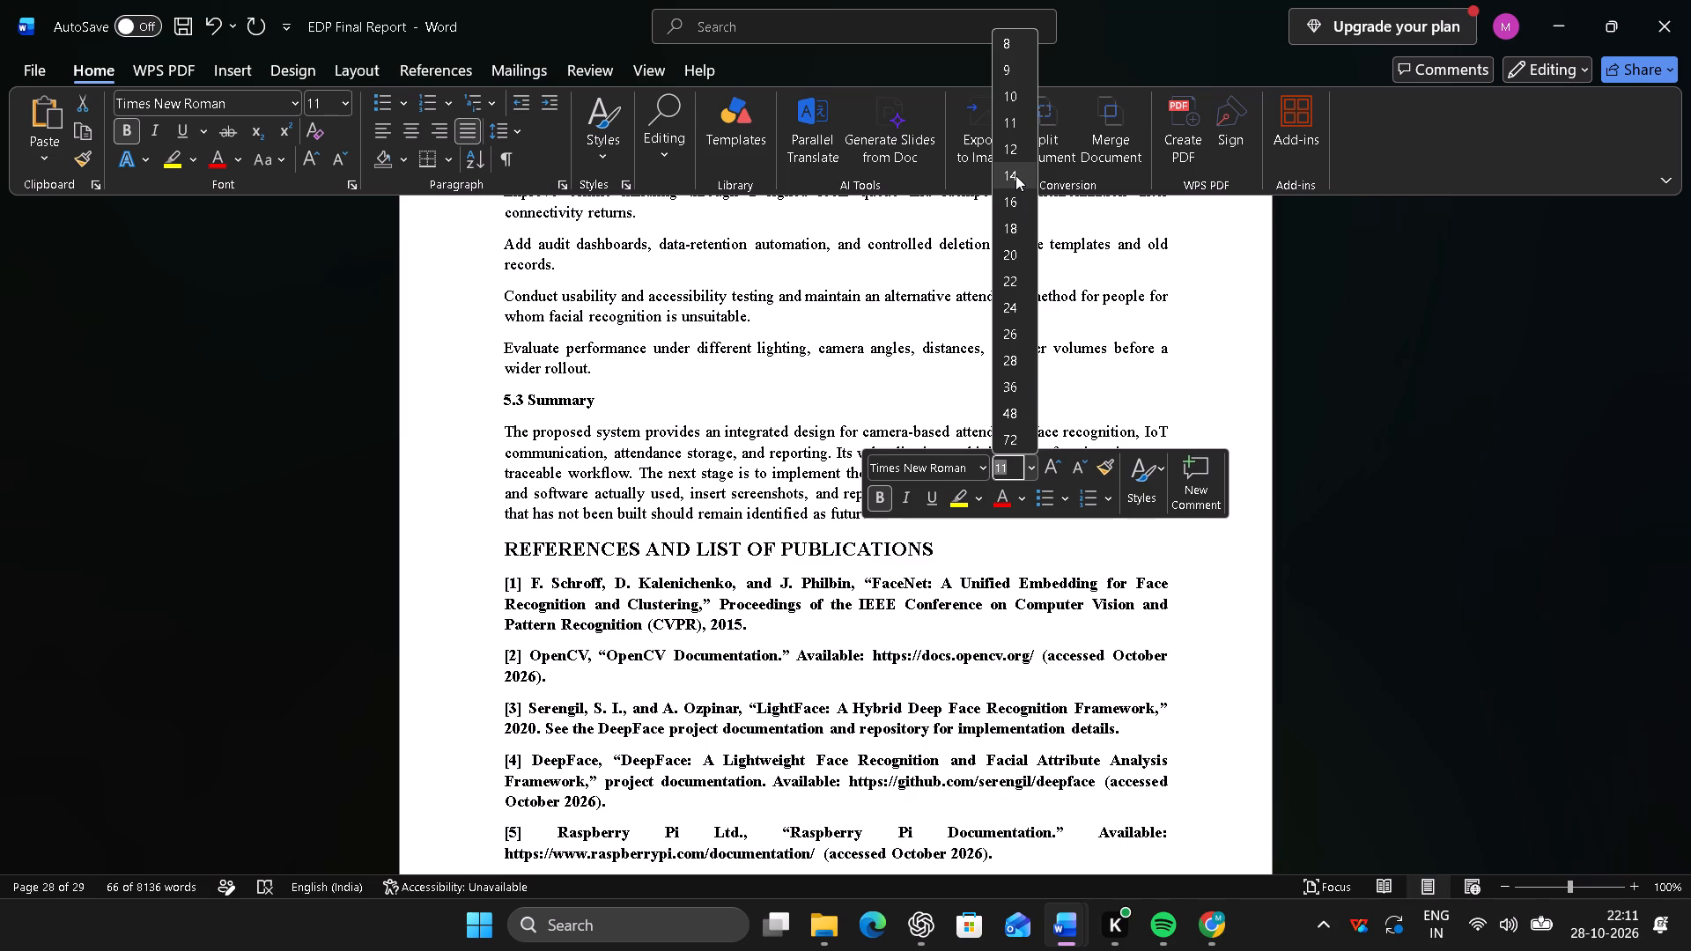
pyautogui.click(1015, 175)
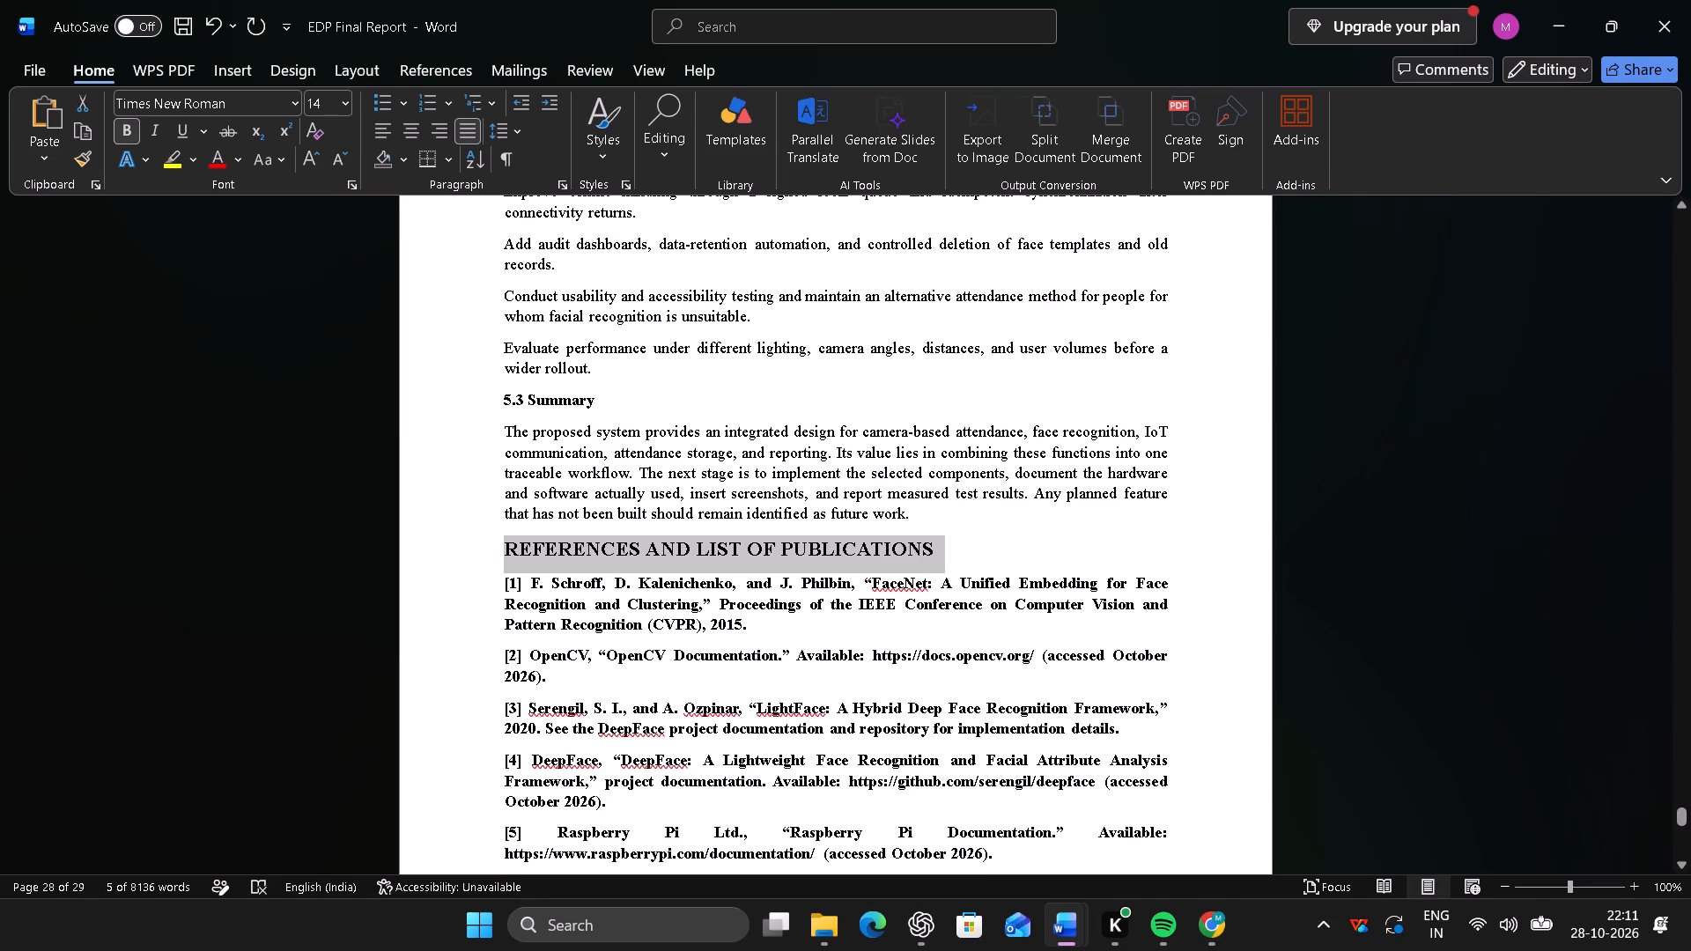
# Remove bold from reference entries [1] through [12] under References and List of Publications.
pyautogui.moveTo(504, 582); pyautogui.dragTo(701, 910)
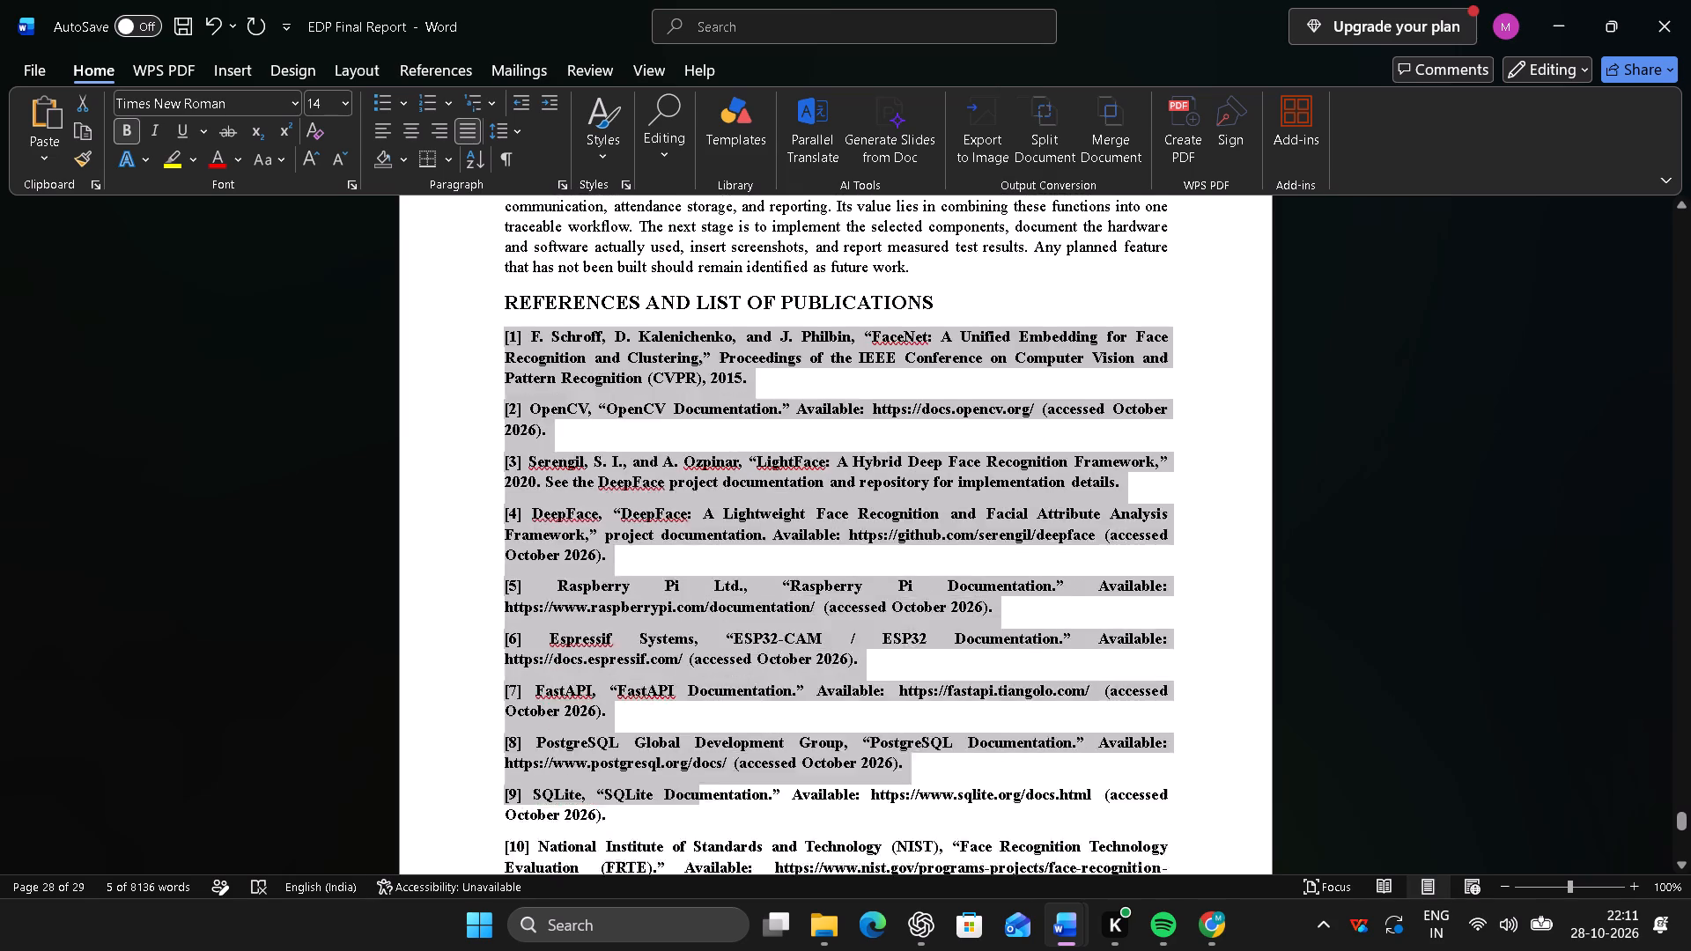
pyautogui.moveTo(701, 910); pyautogui.dragTo(726, 876)
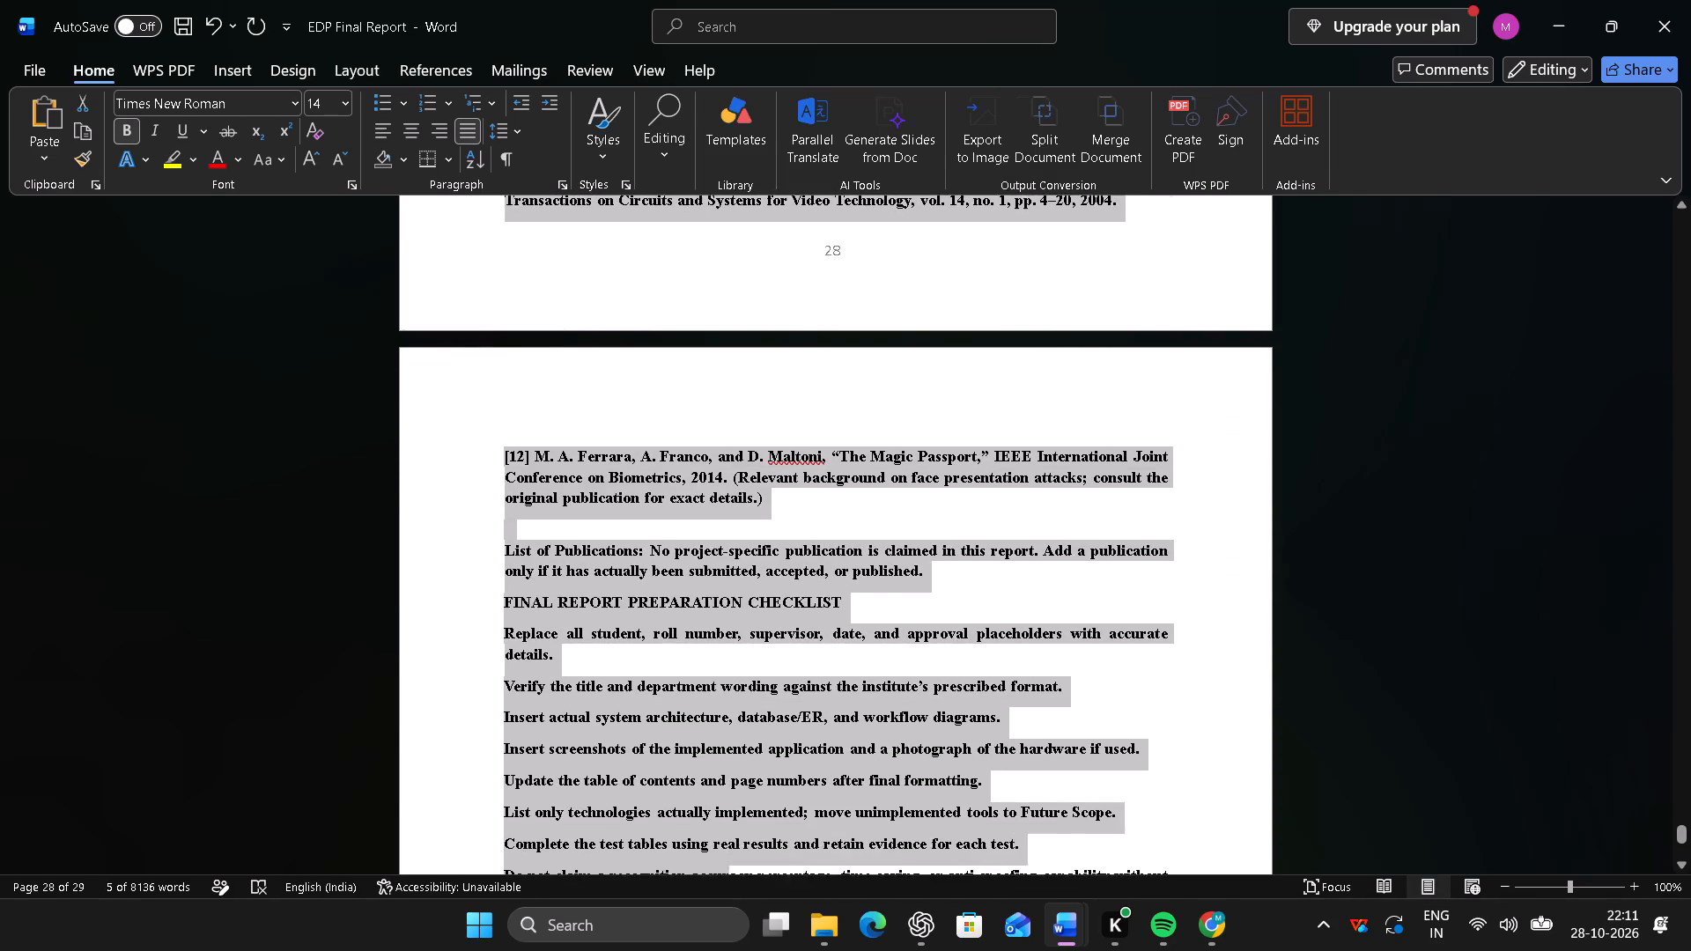
pyautogui.moveTo(726, 876); pyautogui.dragTo(915, 535)
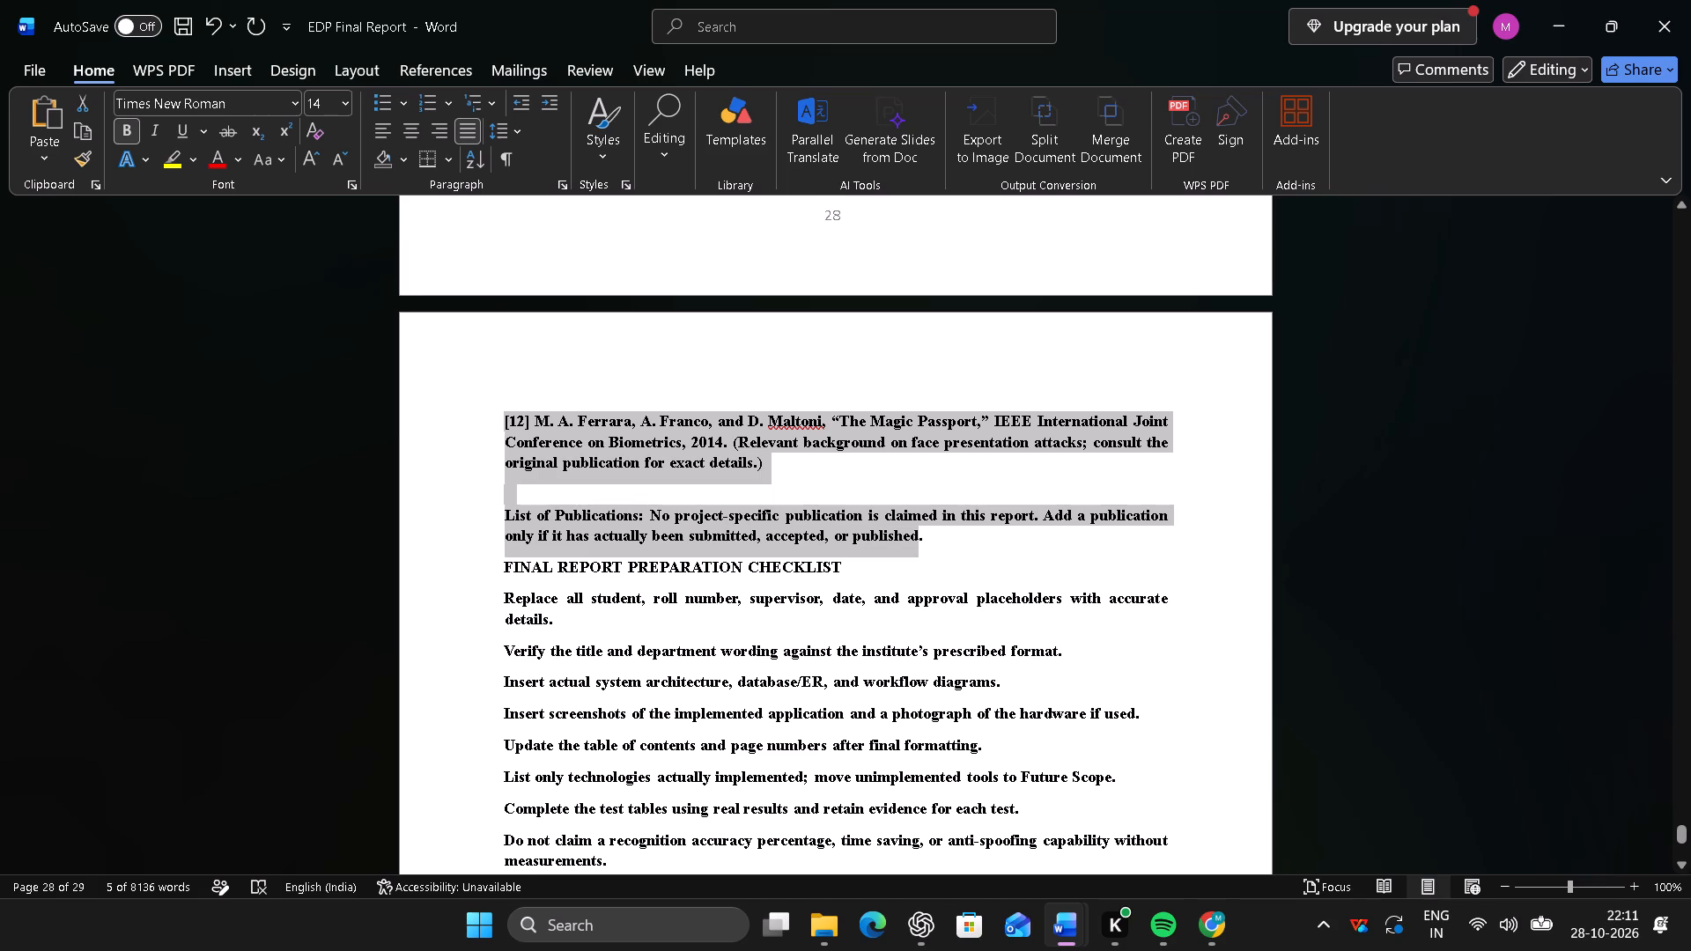
pyautogui.moveTo(915, 535); pyautogui.dragTo(894, 440)
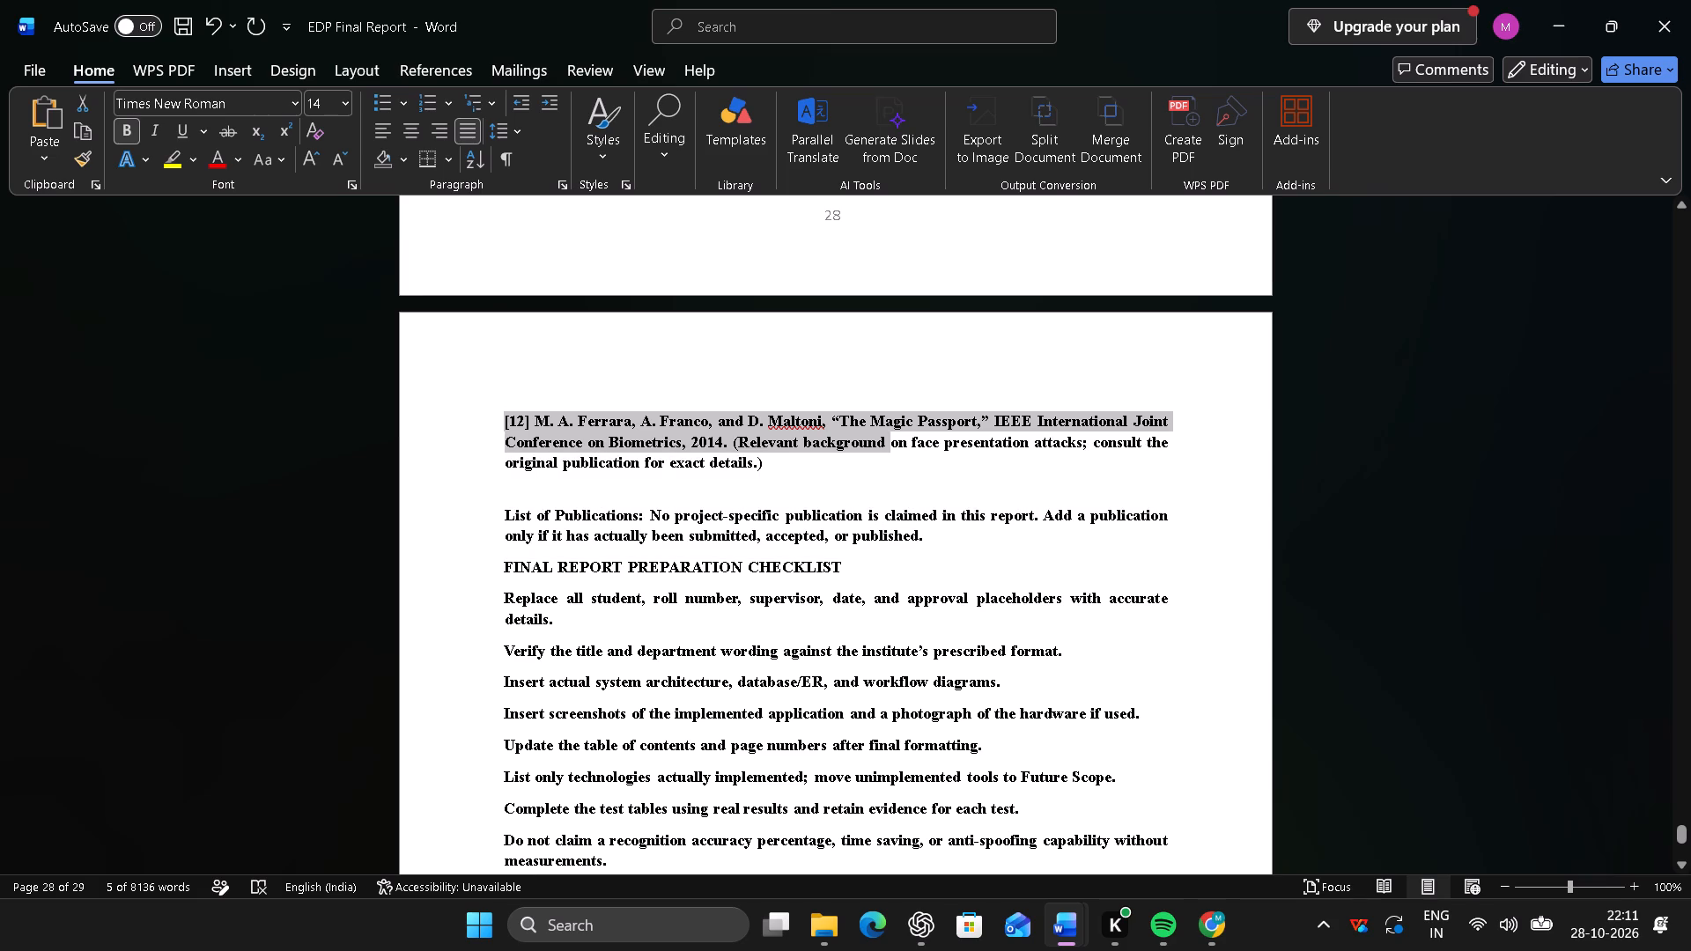
pyautogui.moveTo(894, 440); pyautogui.dragTo(875, 469)
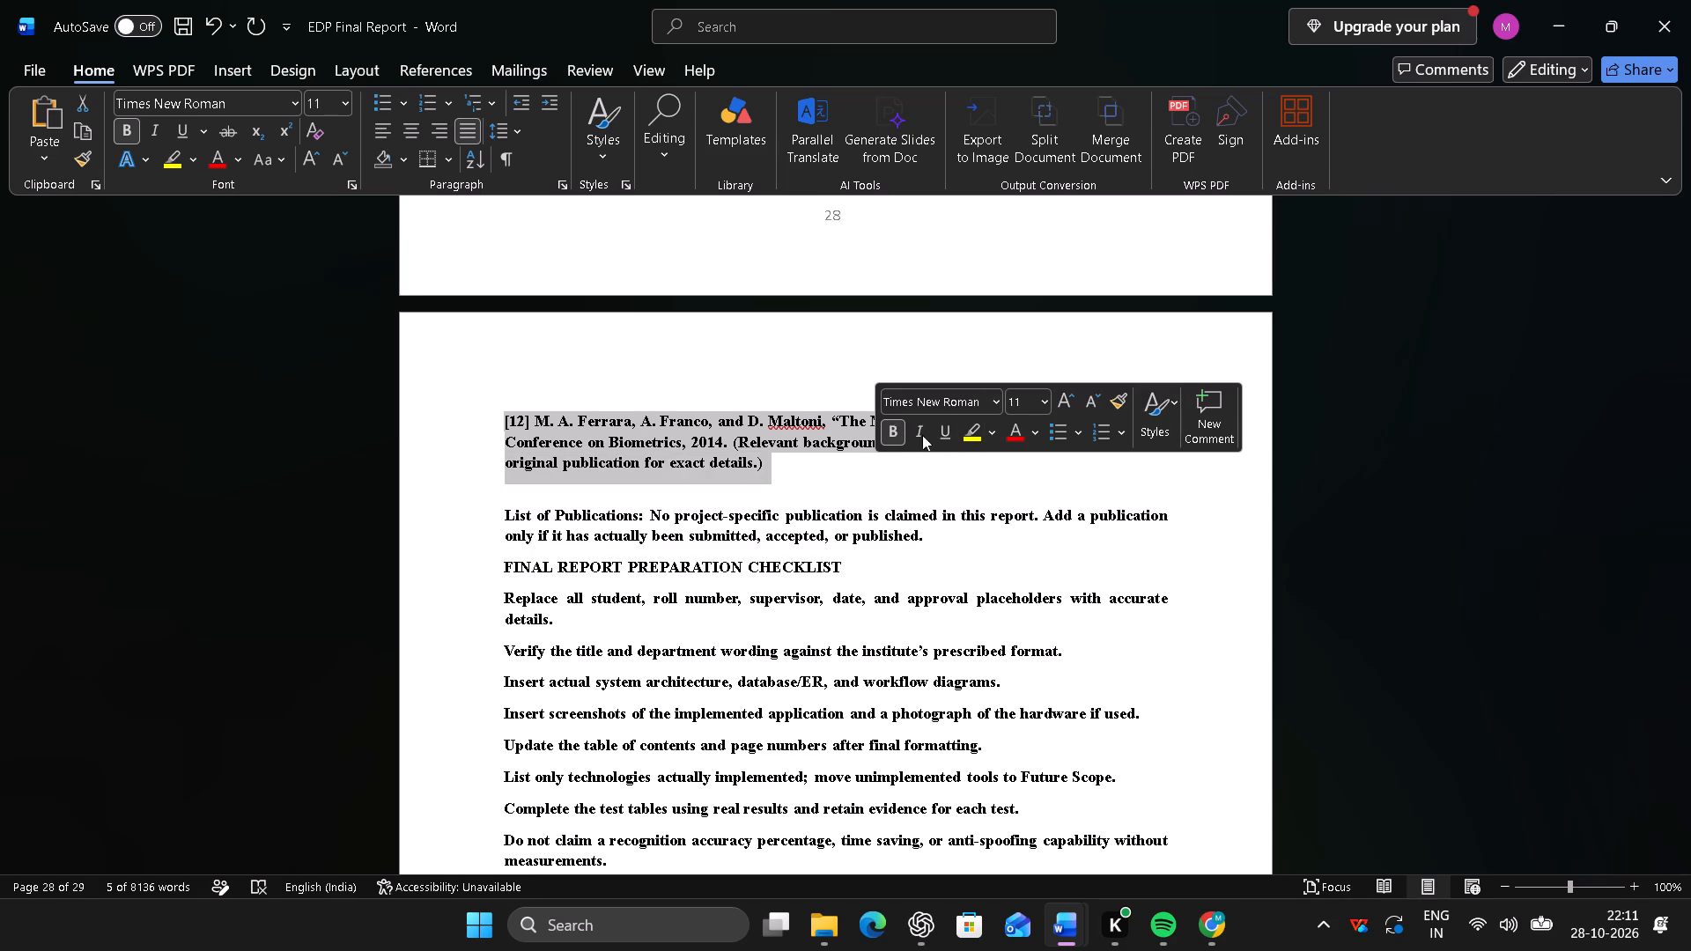
pyautogui.click(882, 430)
pyautogui.click(646, 533)
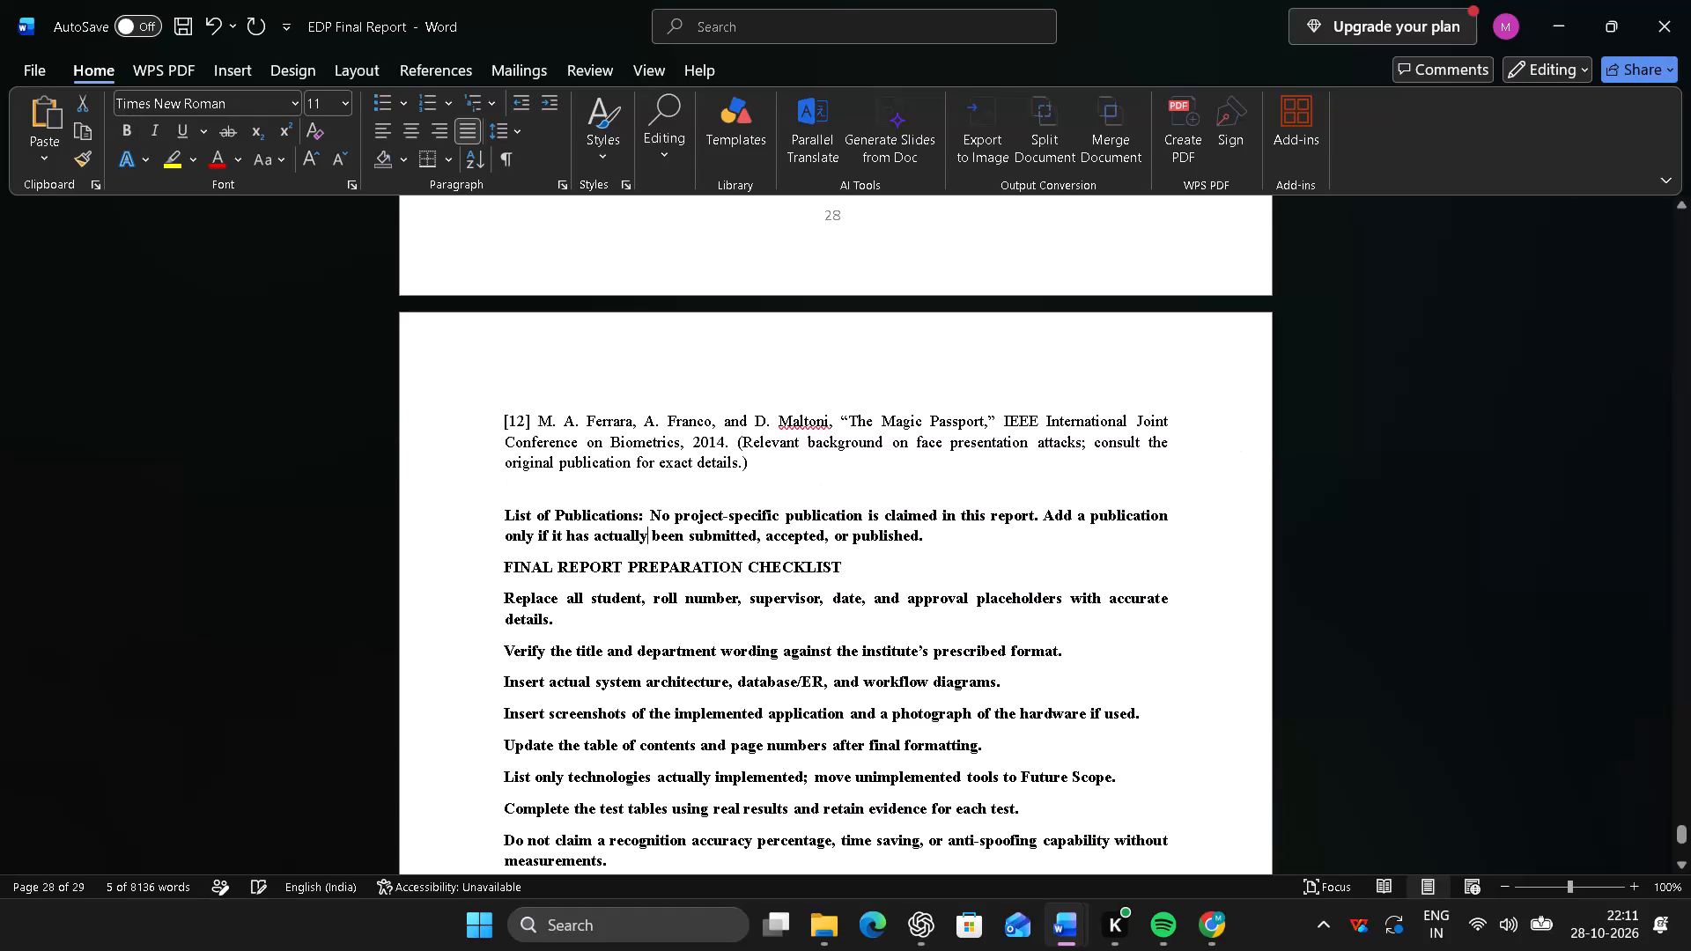
# Delete the List of Publications note and the whole Final Report Preparation Checklist after reference [12].
pyautogui.moveTo(503, 512); pyautogui.dragTo(695, 944)
pyautogui.press('BackSpace')
pyautogui.scroll(3, 695, 944)
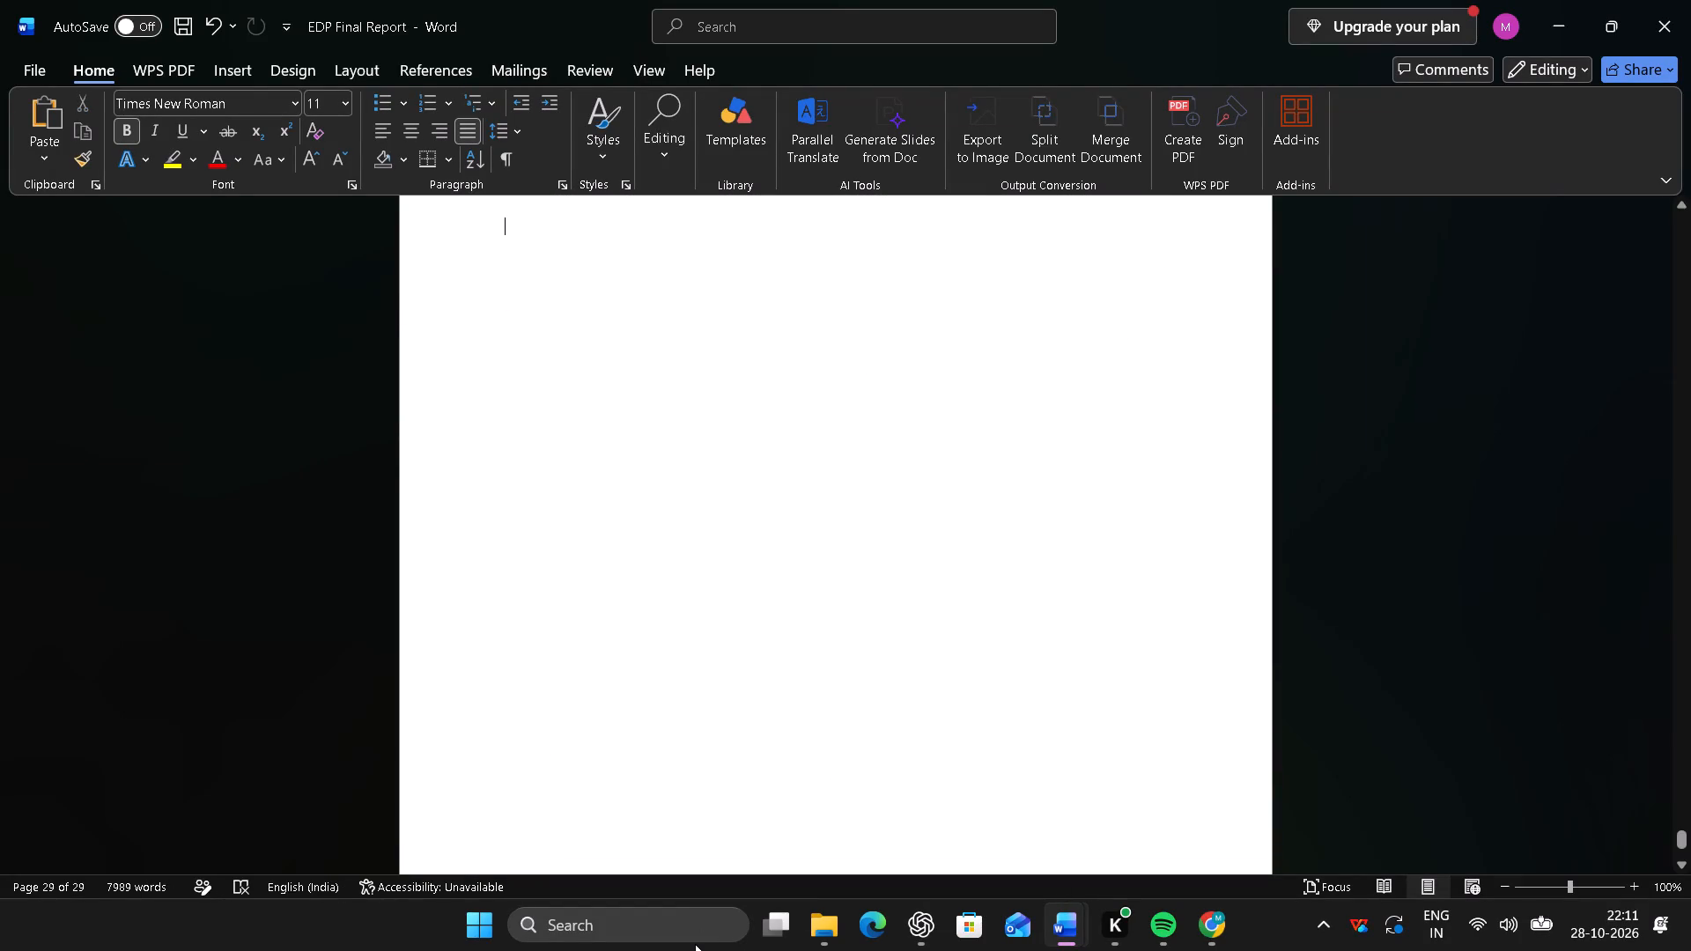
pyautogui.scroll(1, 695, 944)
pyautogui.click(624, 895)
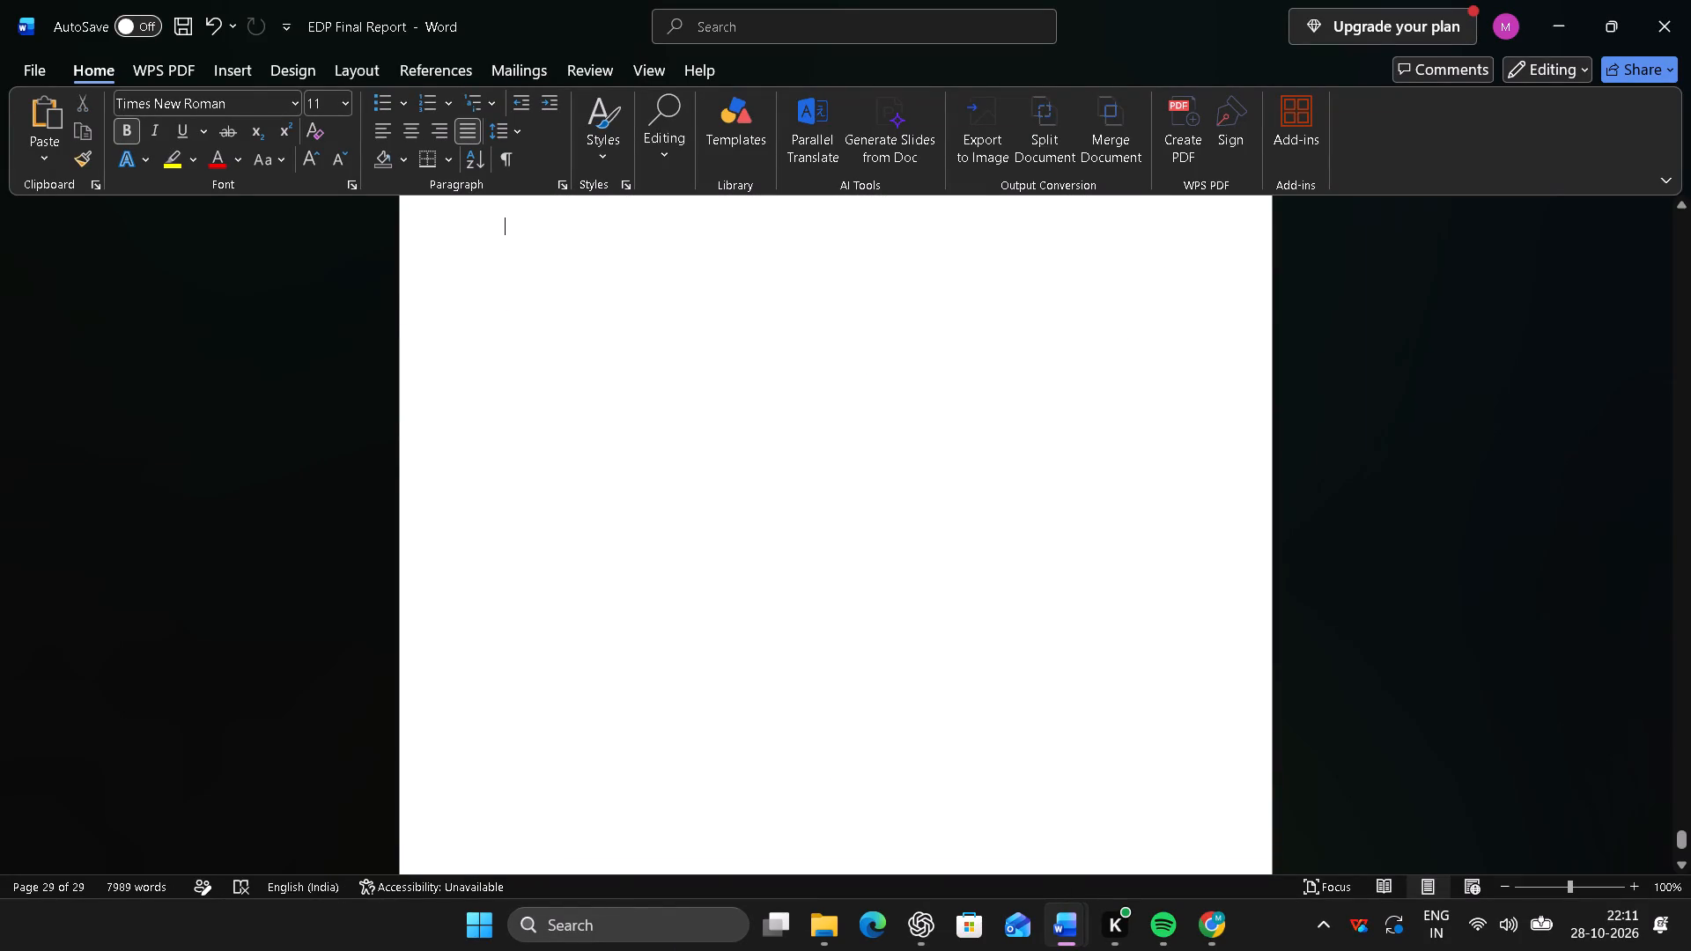
pyautogui.click(637, 695)
# Review the report's front matter, from the title page, declaration and certificate through the abstract and table of contents to the start of Chapter 1.
pyautogui.scroll(20, 637, 695)
pyautogui.scroll(7, 637, 695)
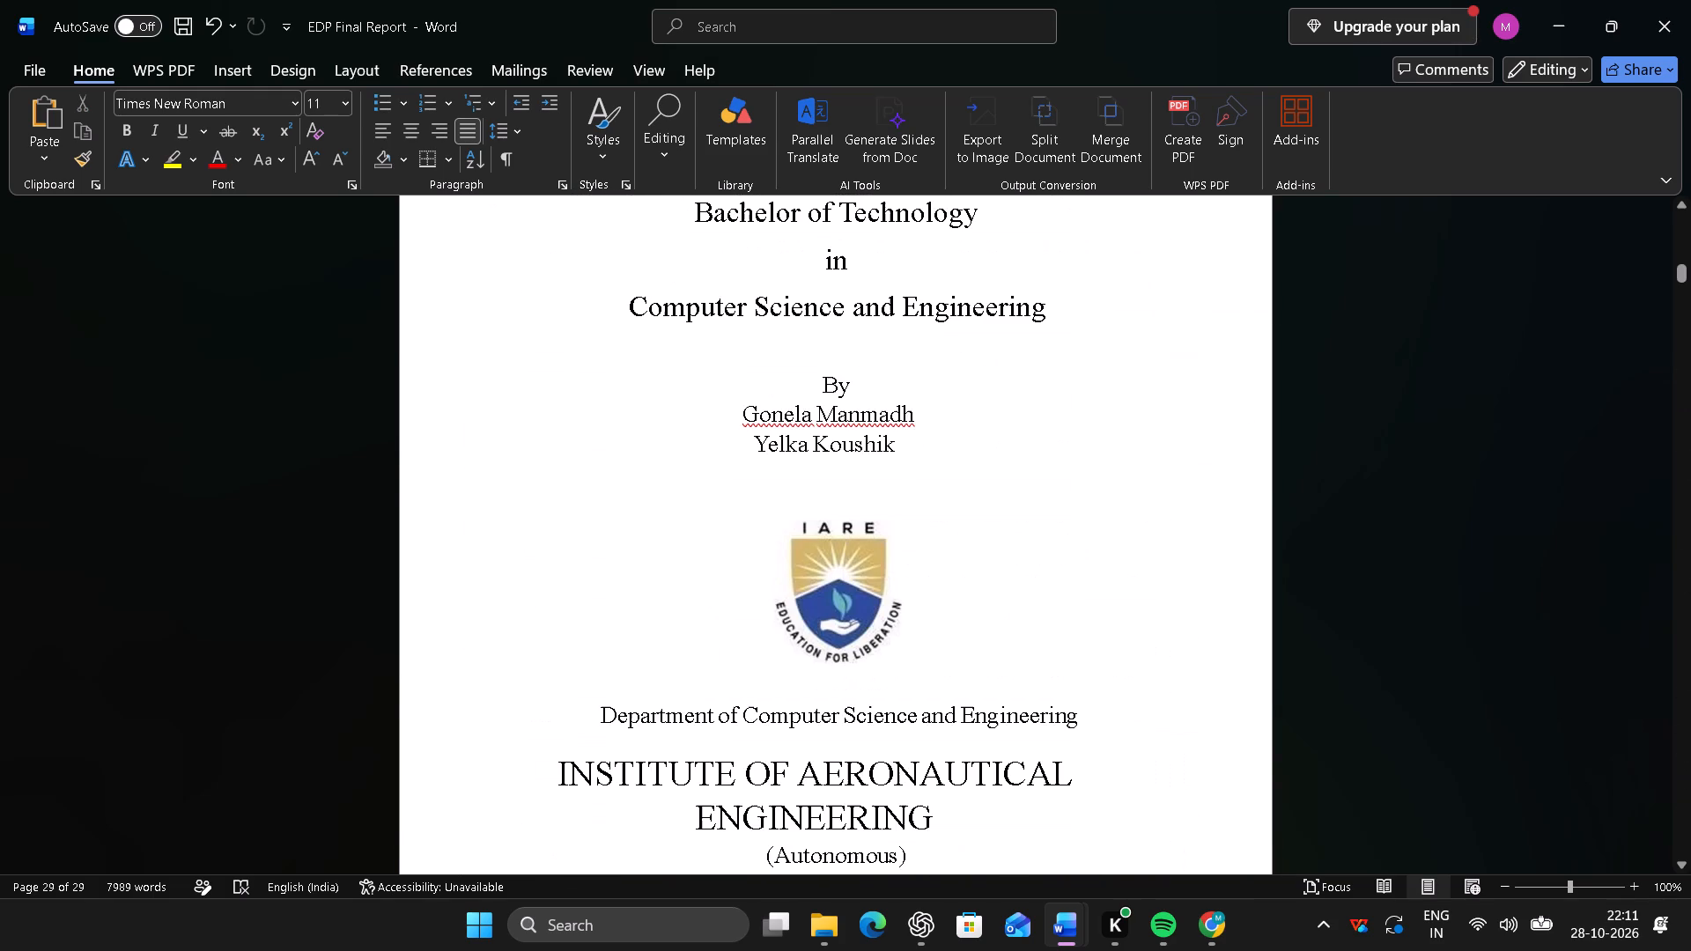
pyautogui.scroll(3, 637, 695)
pyautogui.scroll(-8, 840, 602)
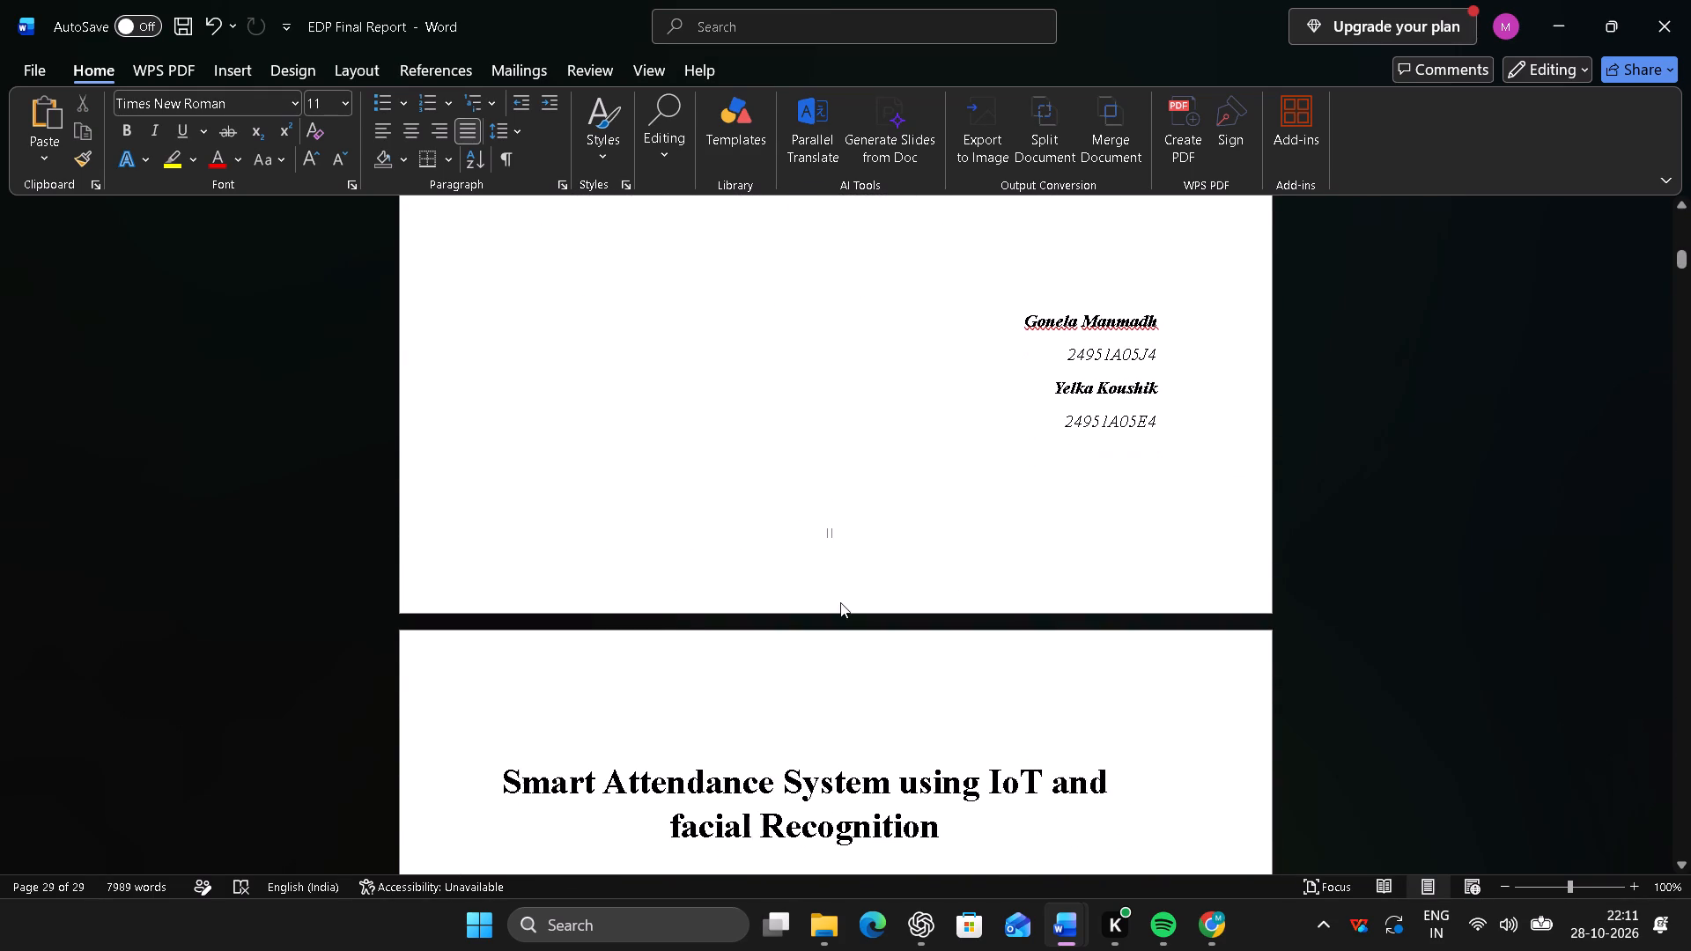
pyautogui.scroll(-3, 840, 602)
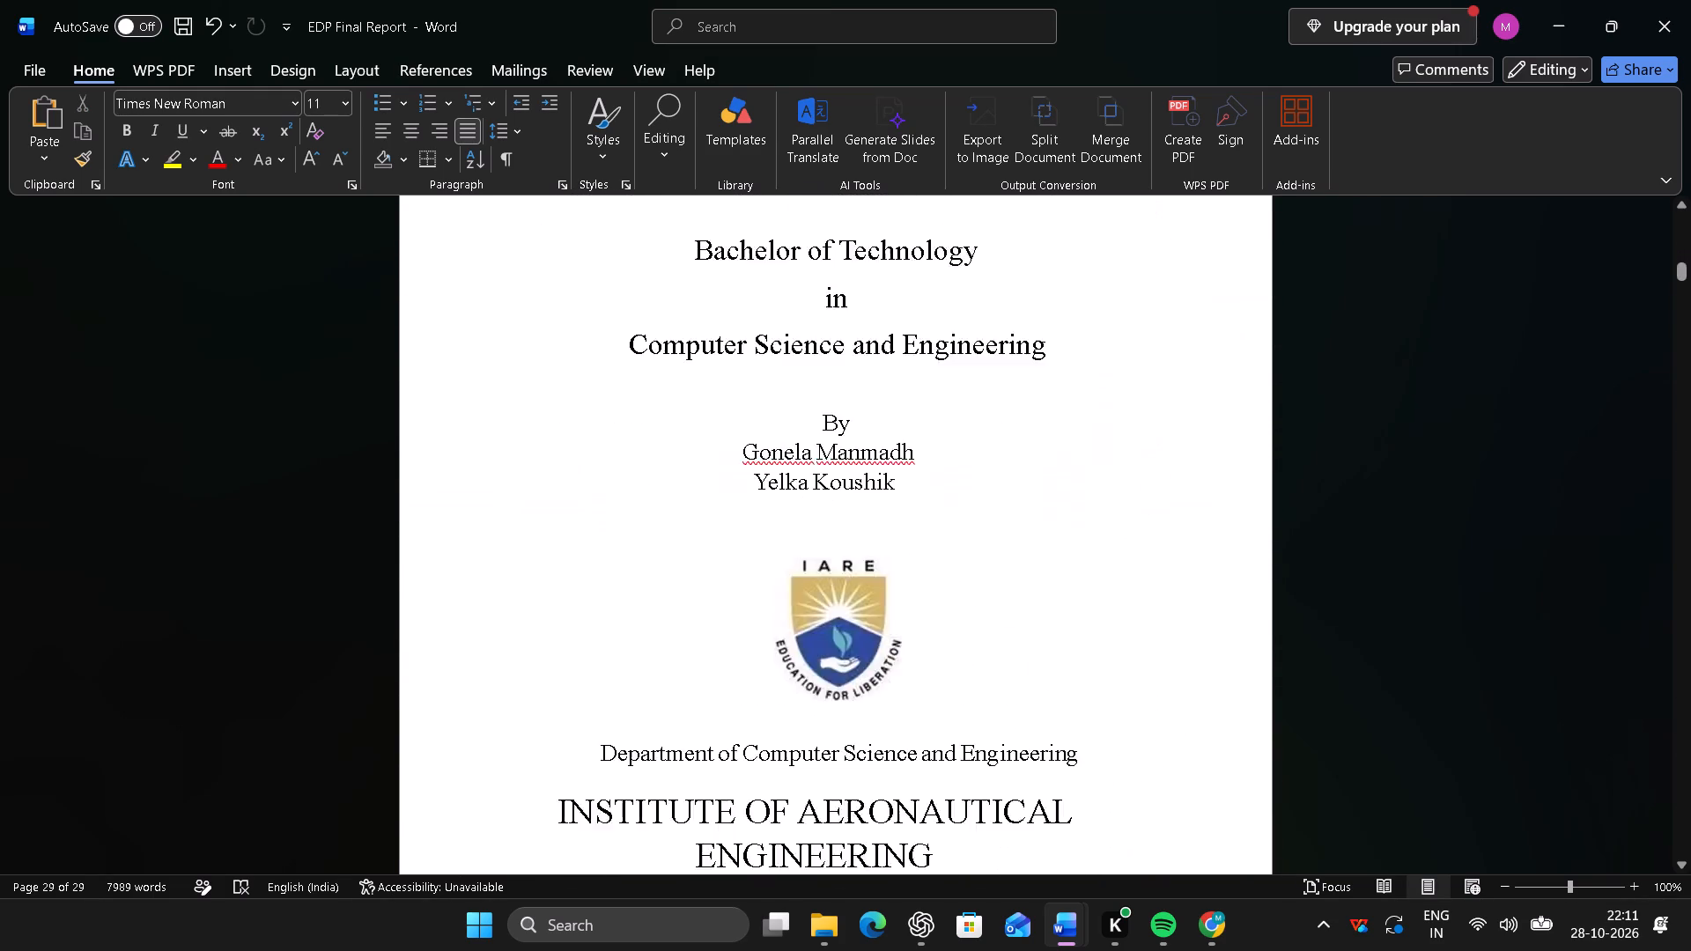
pyautogui.scroll(-1, 840, 602)
pyautogui.scroll(4, 840, 602)
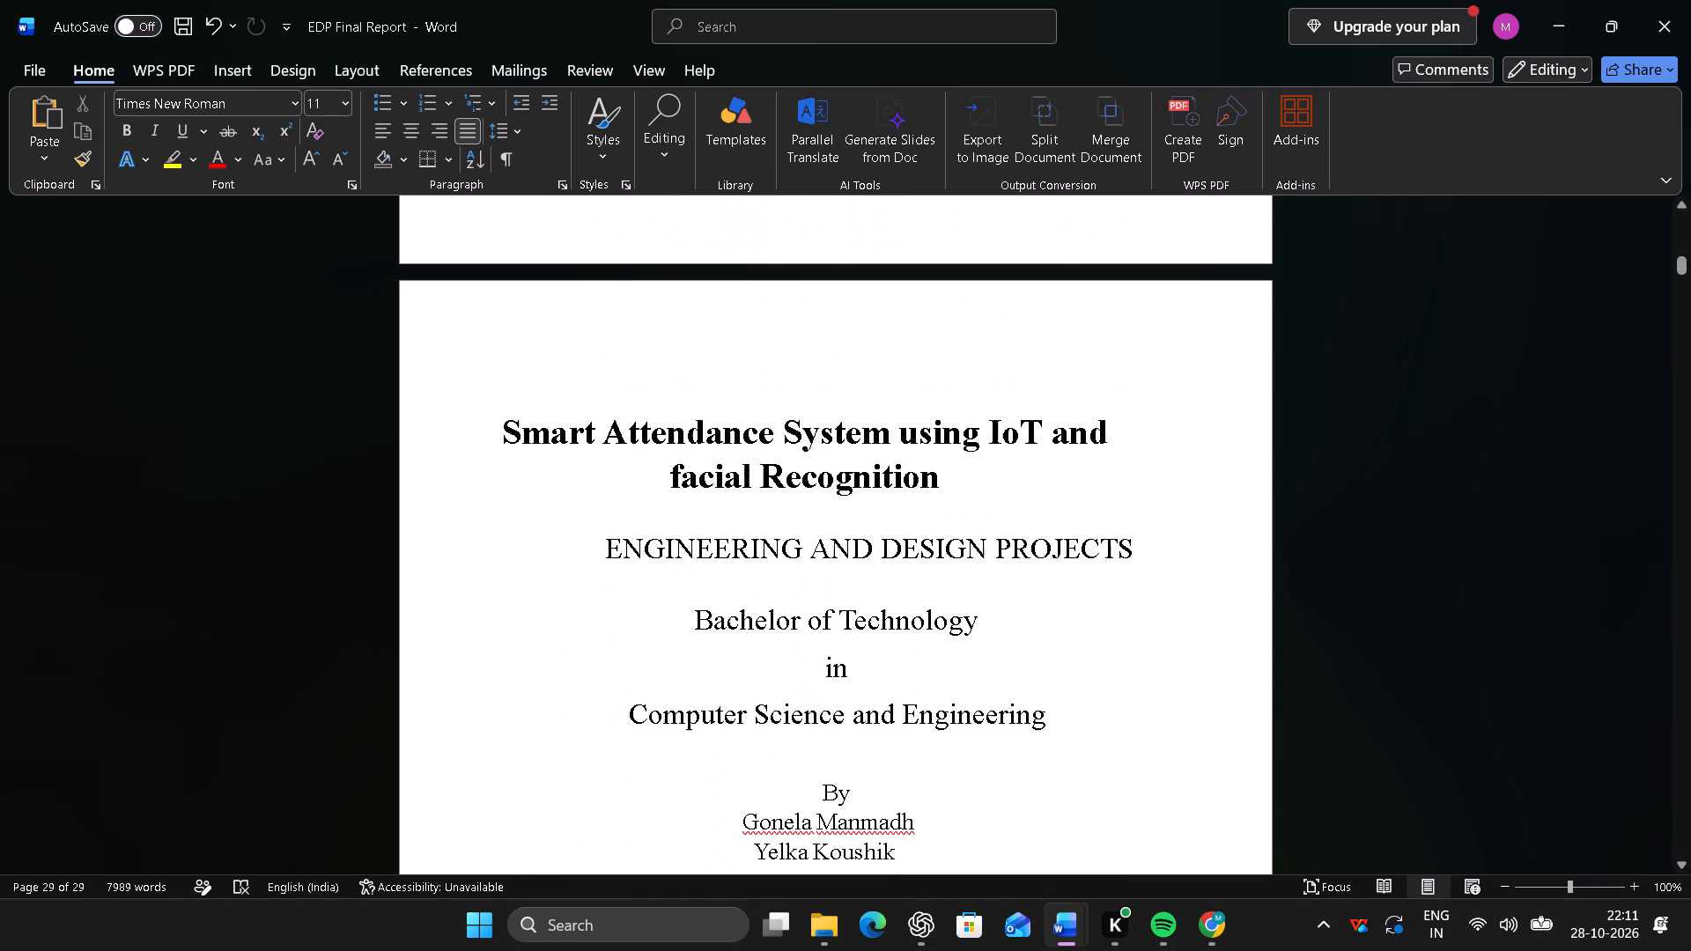
pyautogui.scroll(-5, 840, 602)
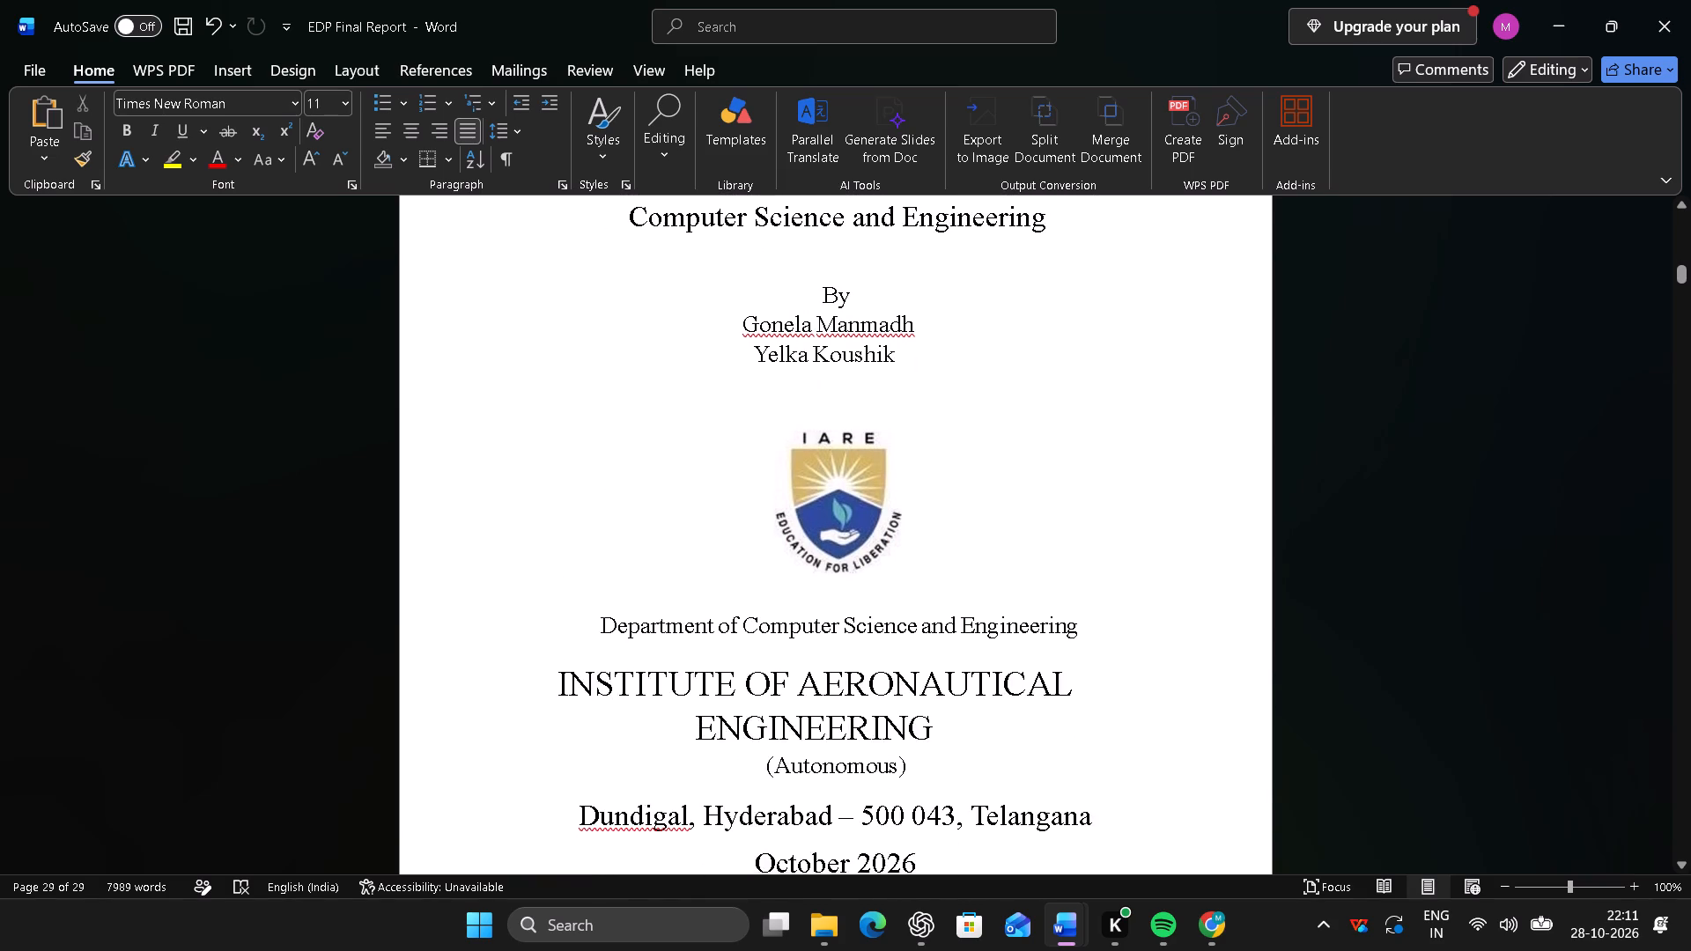
pyautogui.scroll(-2, 840, 602)
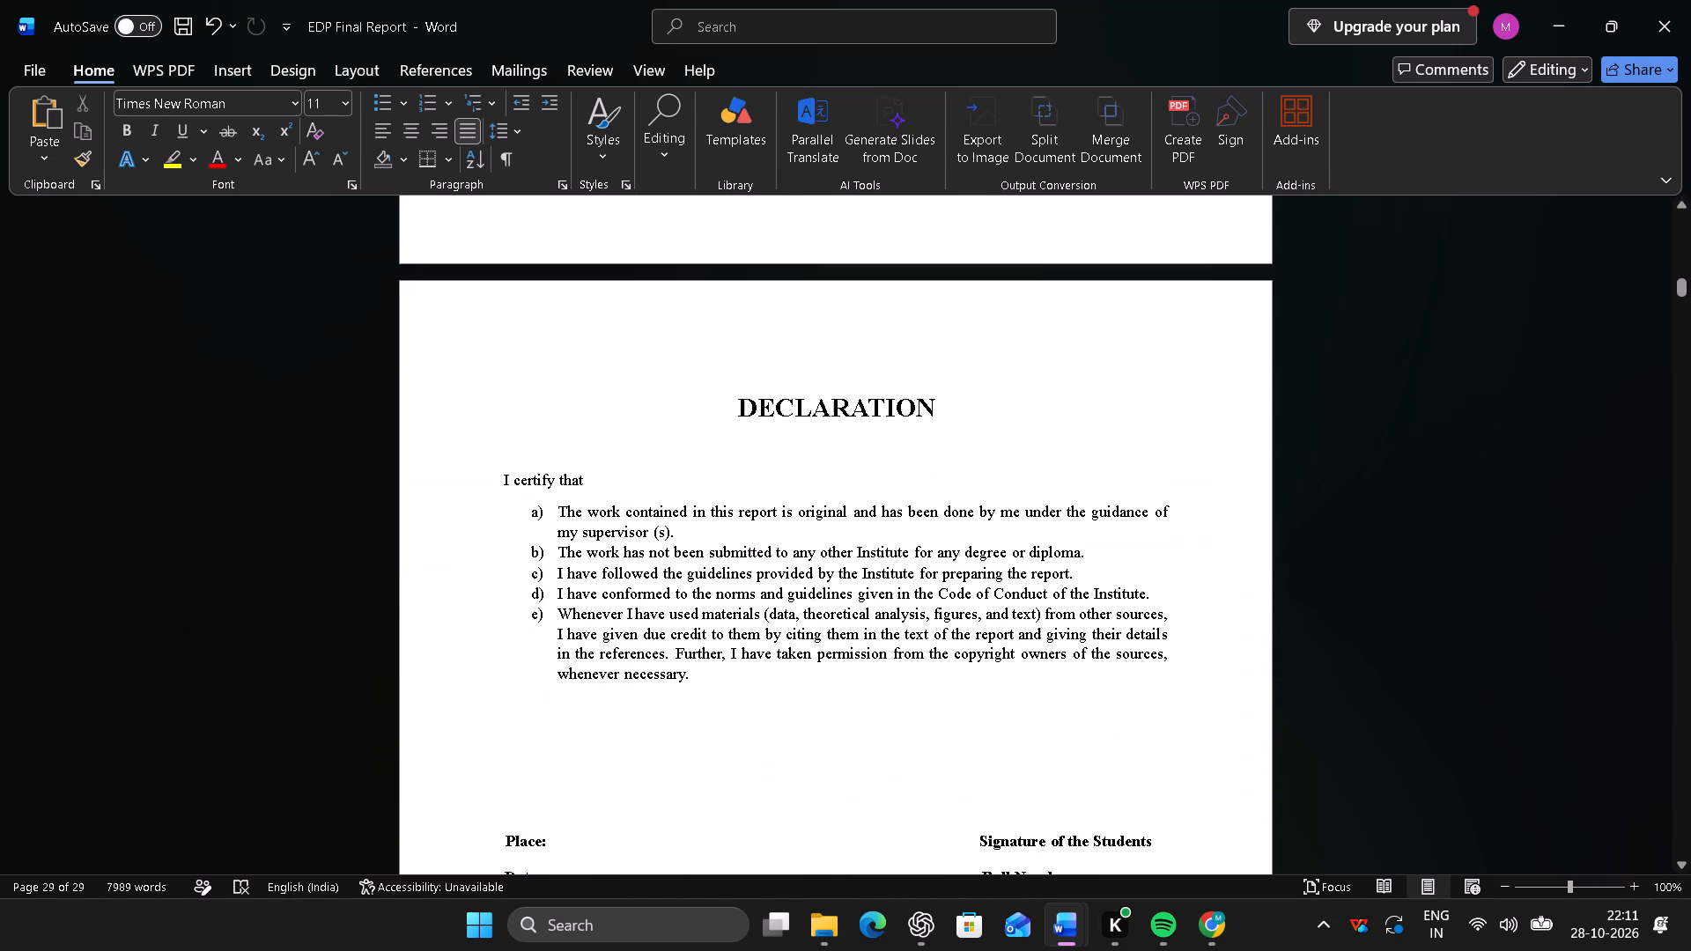
pyautogui.scroll(-4, 840, 602)
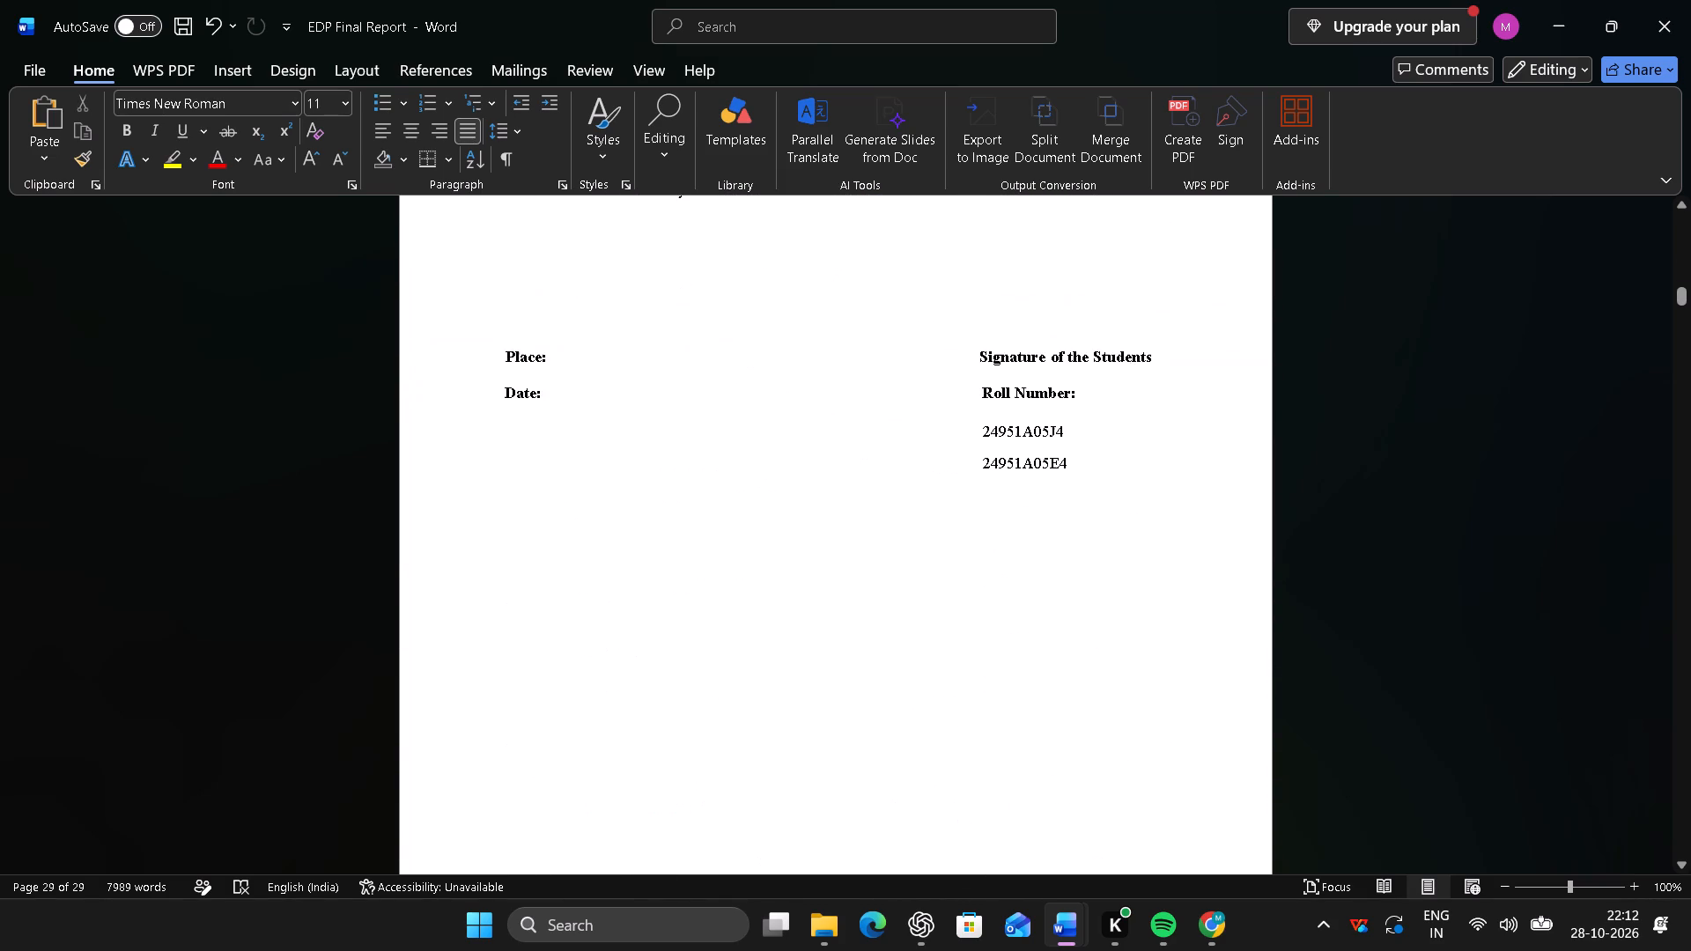
pyautogui.scroll(4, 840, 602)
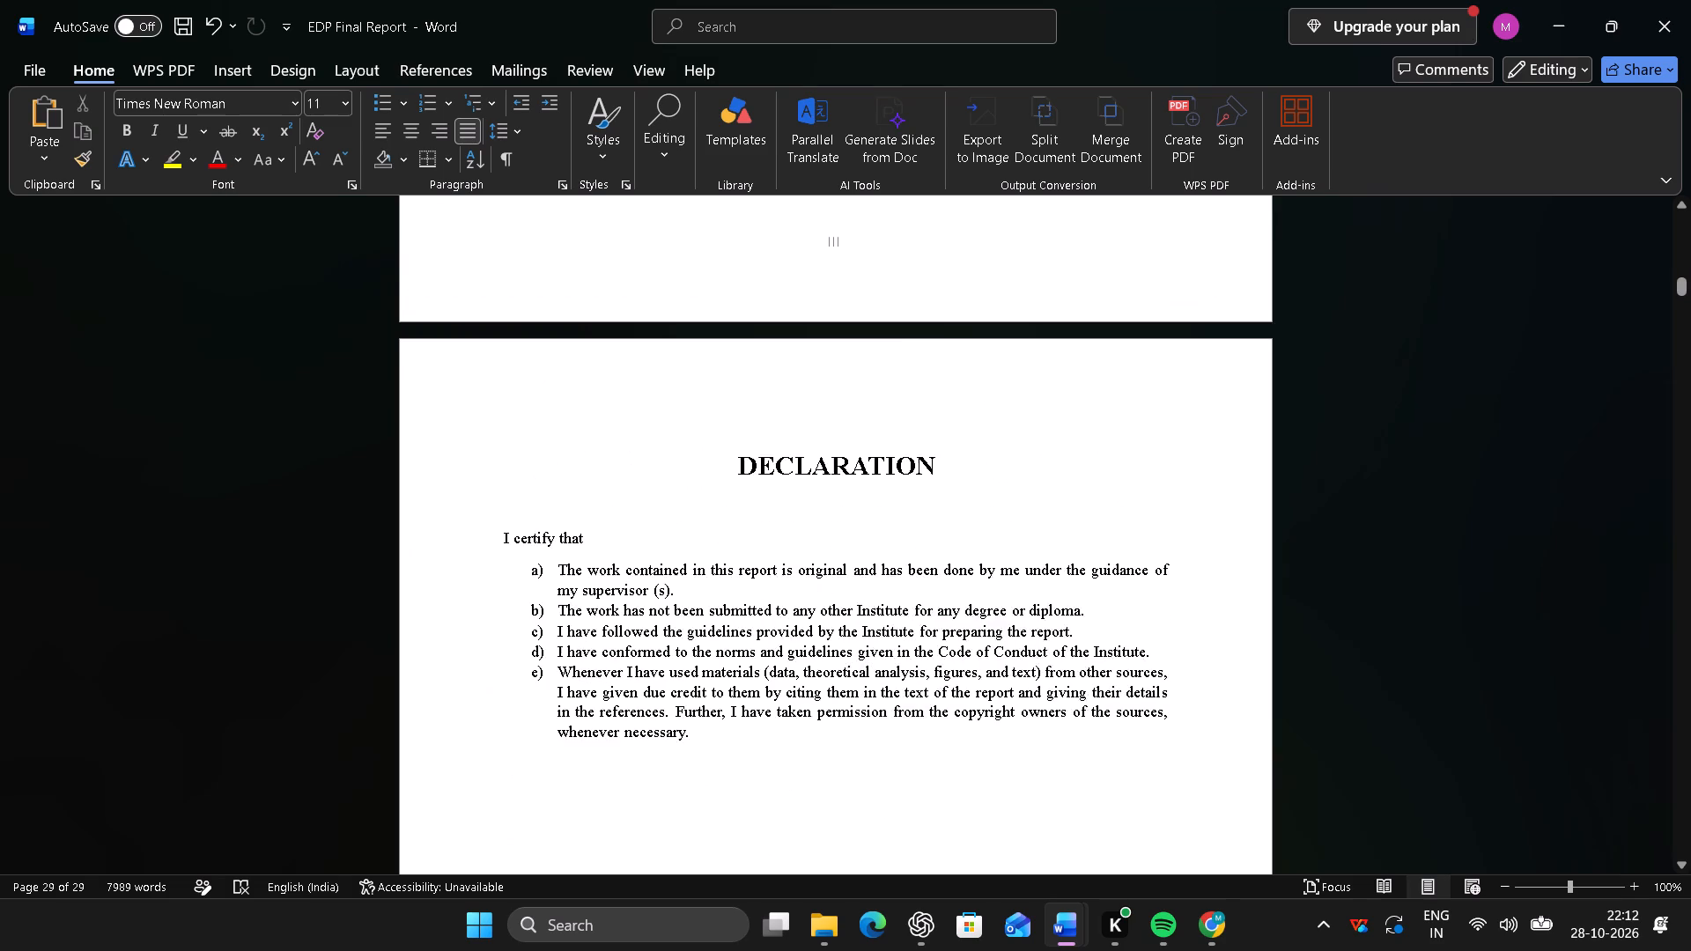
pyautogui.scroll(-5, 840, 602)
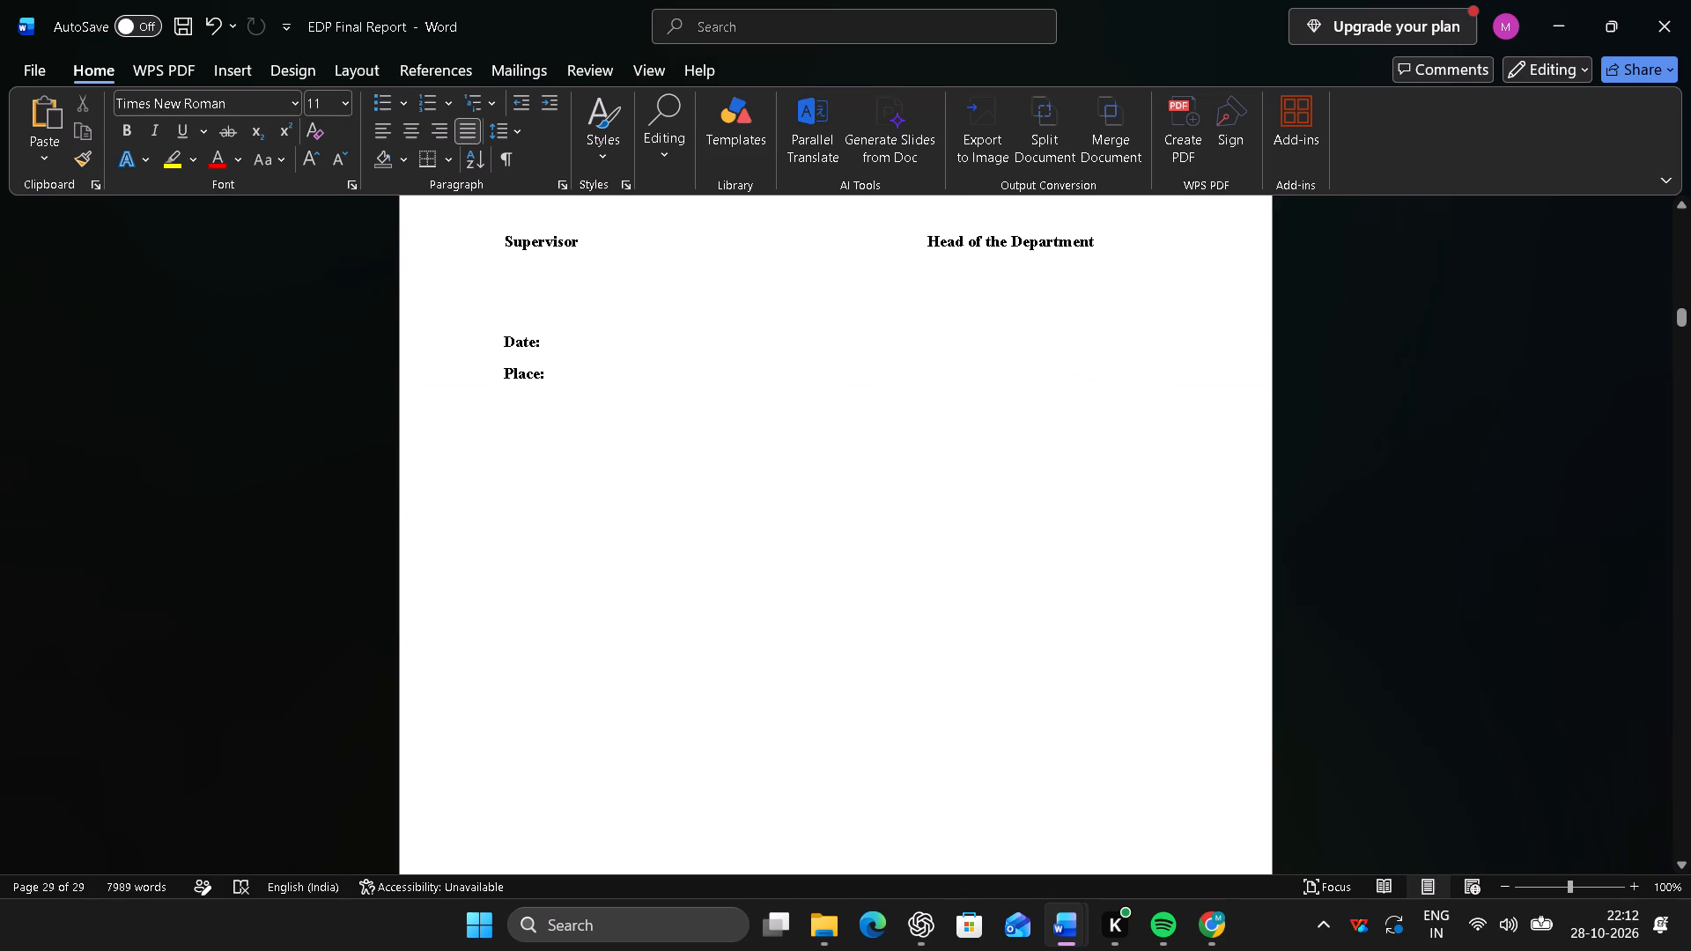
pyautogui.scroll(-2, 840, 602)
pyautogui.scroll(1, 840, 602)
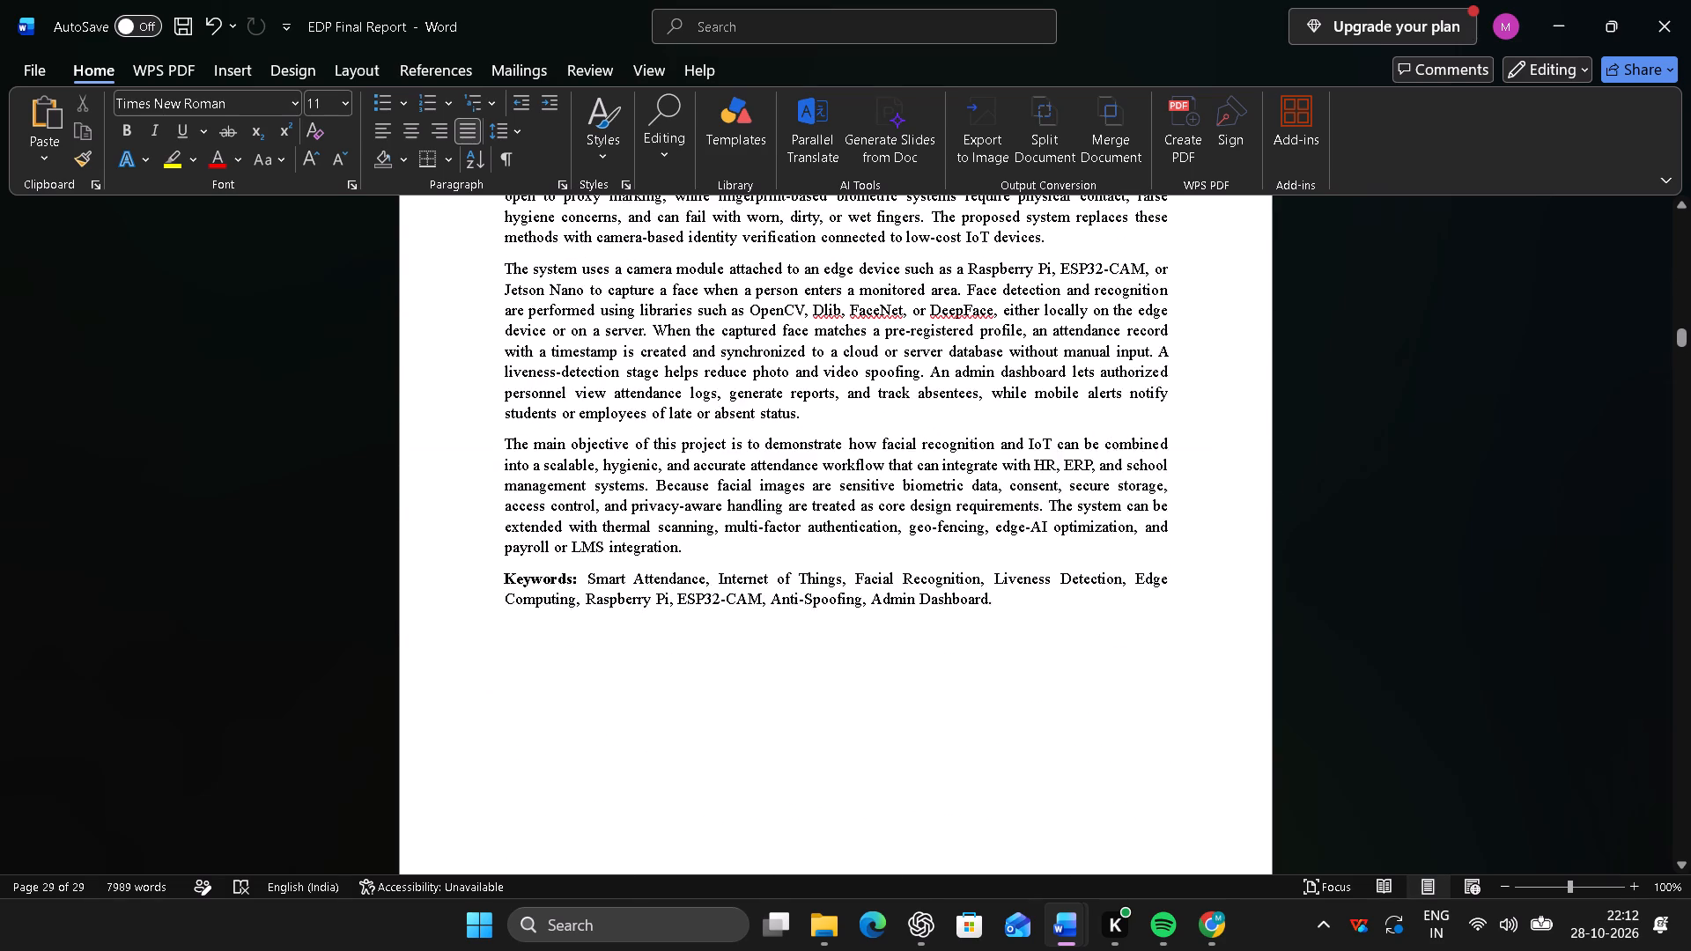
pyautogui.scroll(-1, 840, 602)
pyautogui.scroll(1, 840, 602)
pyautogui.scroll(-3, 840, 602)
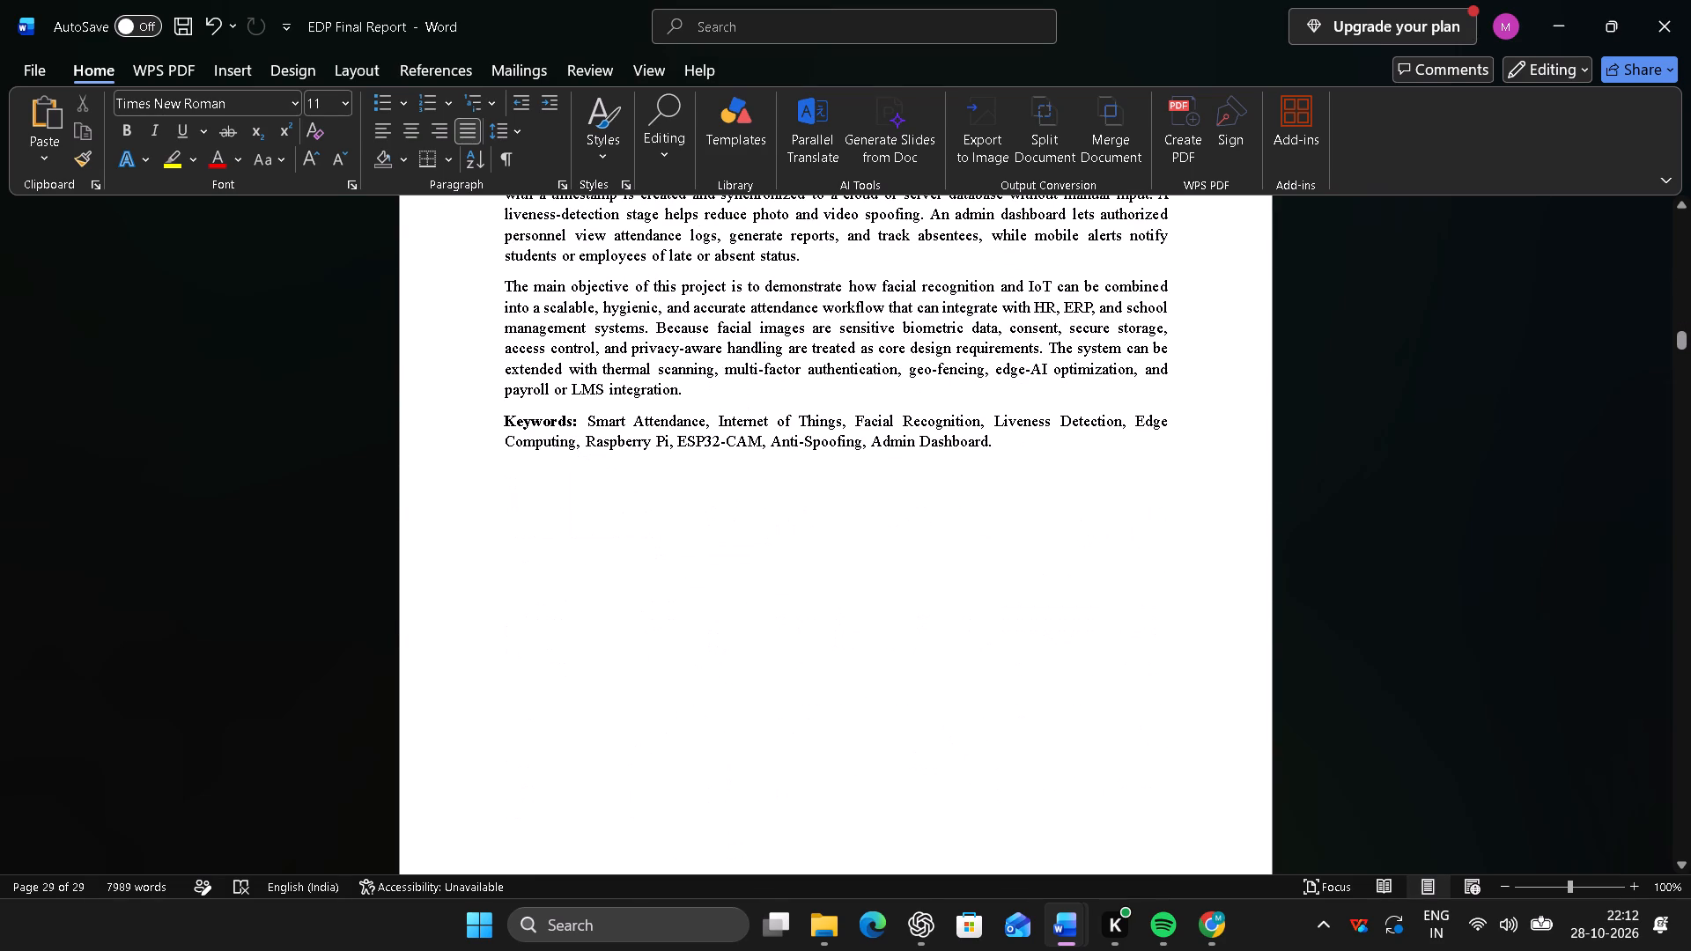
pyautogui.scroll(-3, 840, 602)
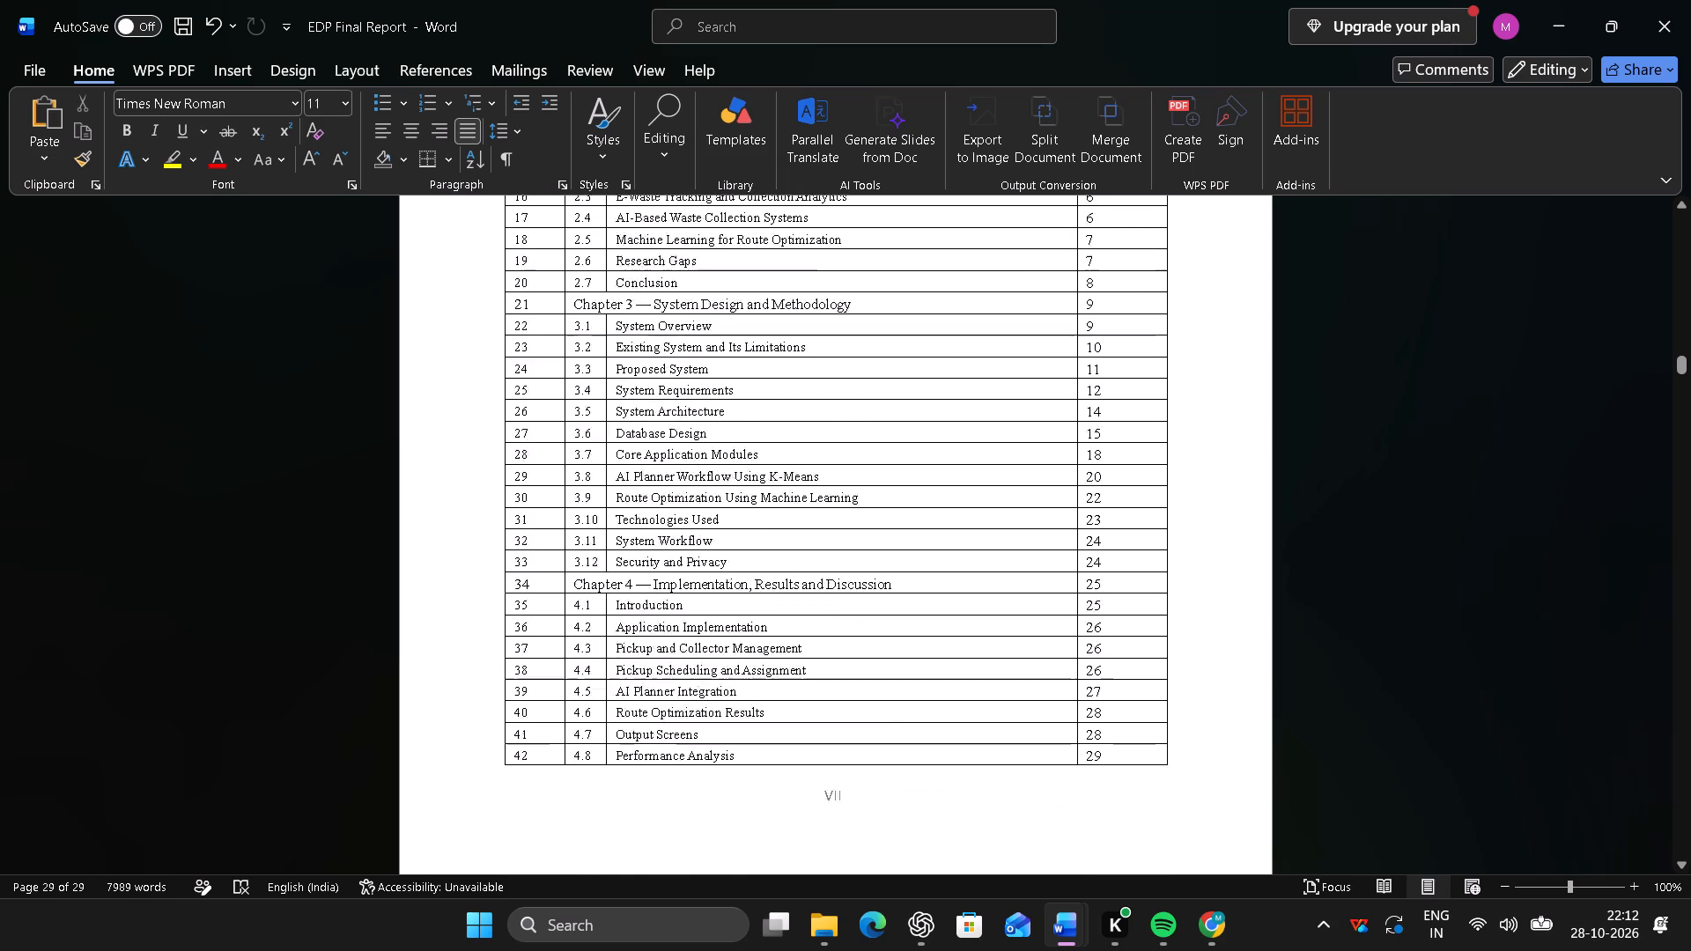
pyautogui.scroll(-4, 840, 602)
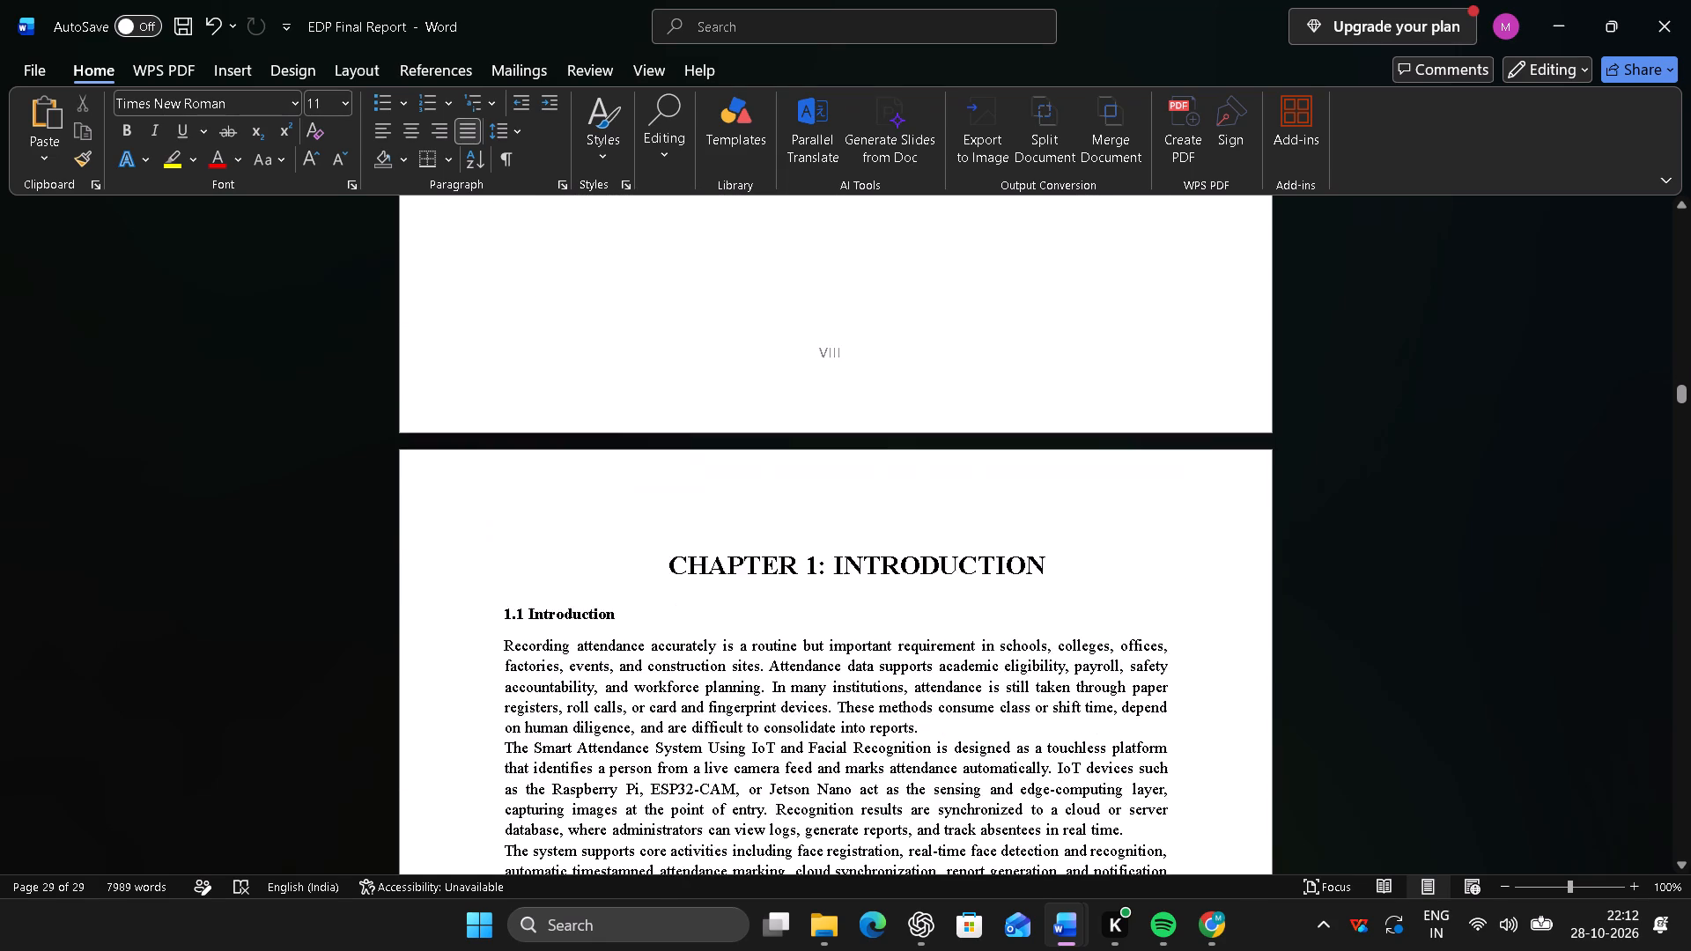
# Review the report body from Chapter 1: Introduction through section 2.4 IoT-Based Attendance and Edge Processing.
pyautogui.scroll(-3, 840, 602)
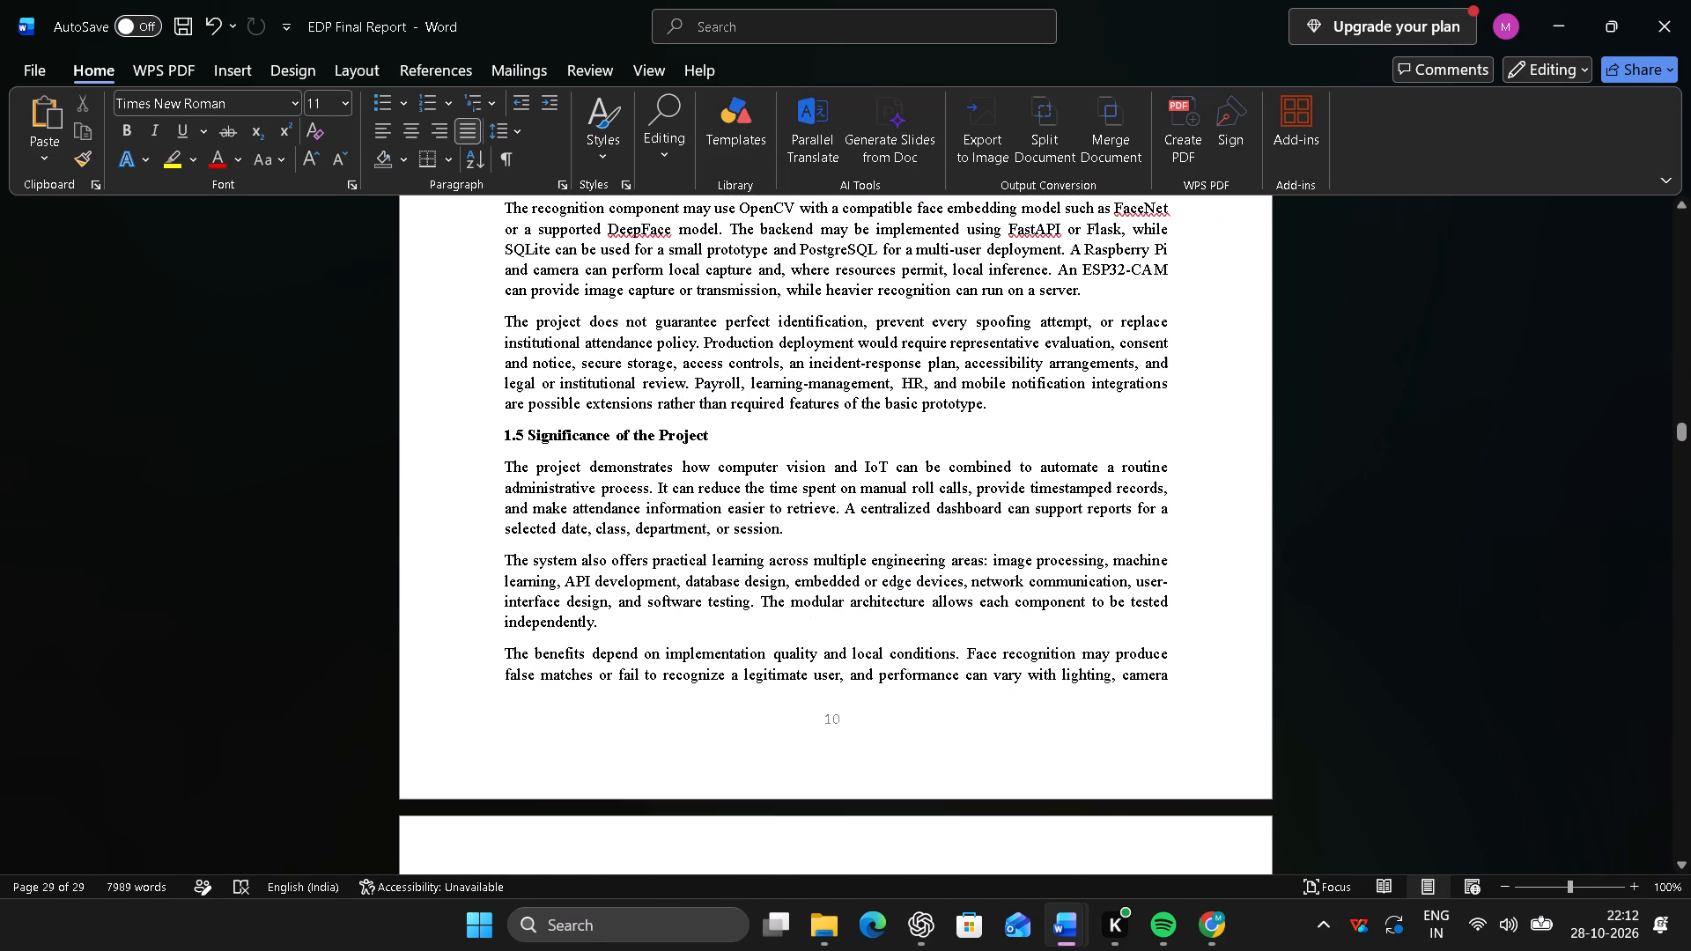
pyautogui.scroll(-2, 840, 602)
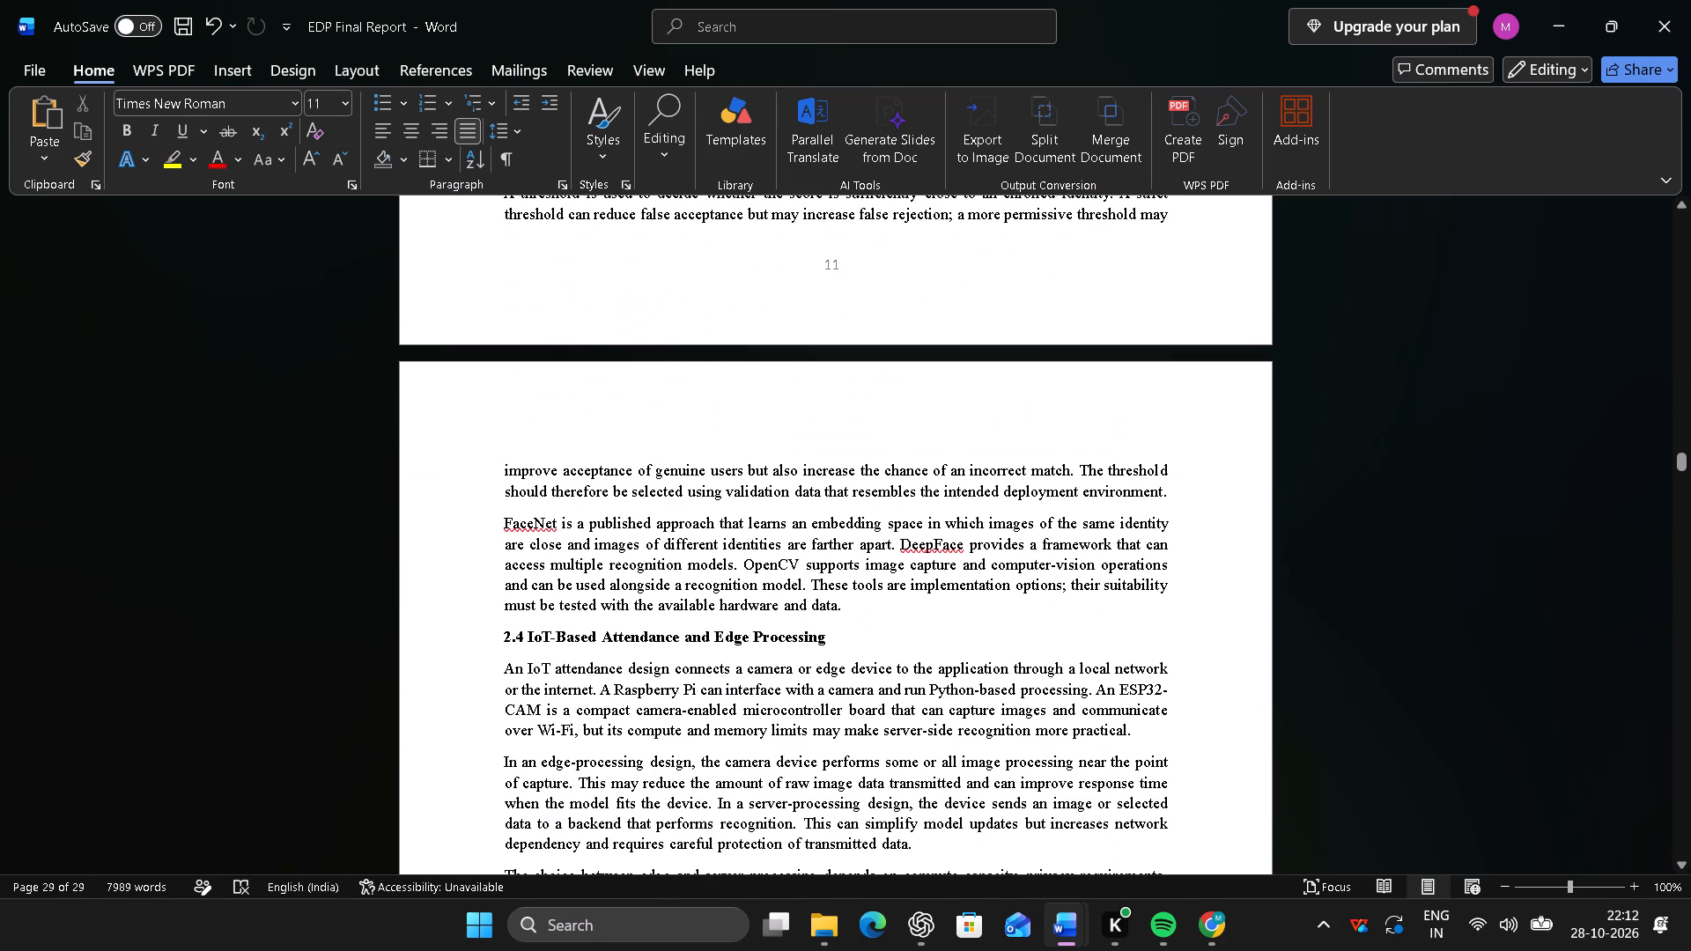
pyautogui.press('End')
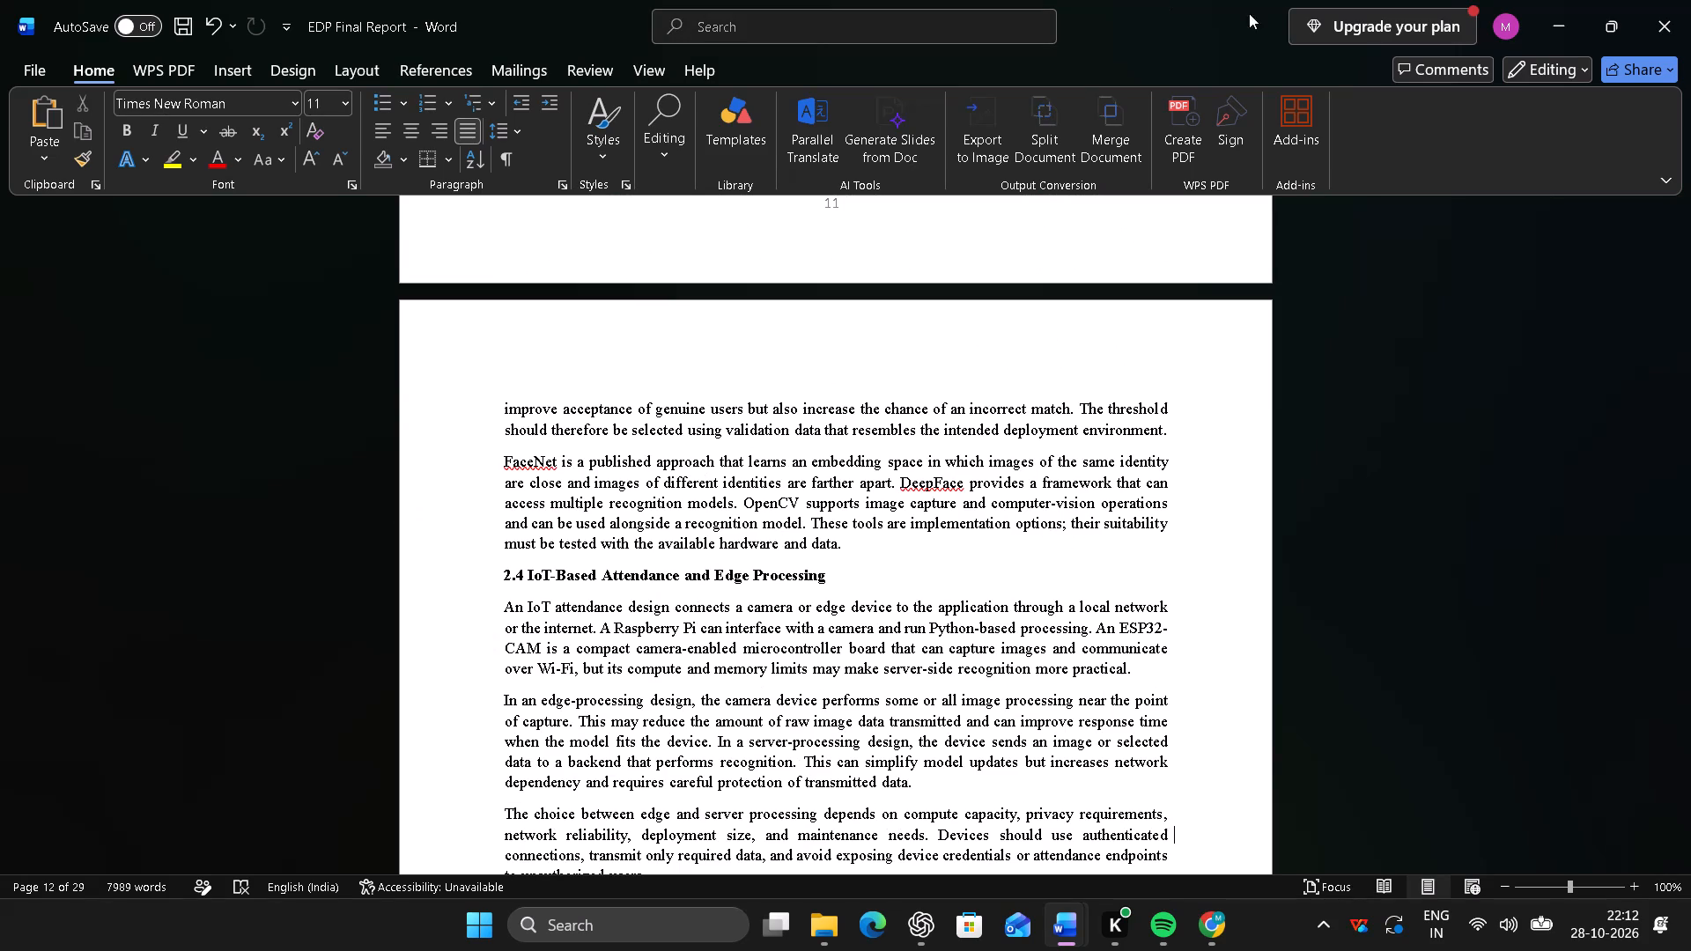
# Create a PDF of the report, saving the Word document as EDP Final Report in Downloads, and close the PDF opened in WPS Office.
pyautogui.click(1163, 141)
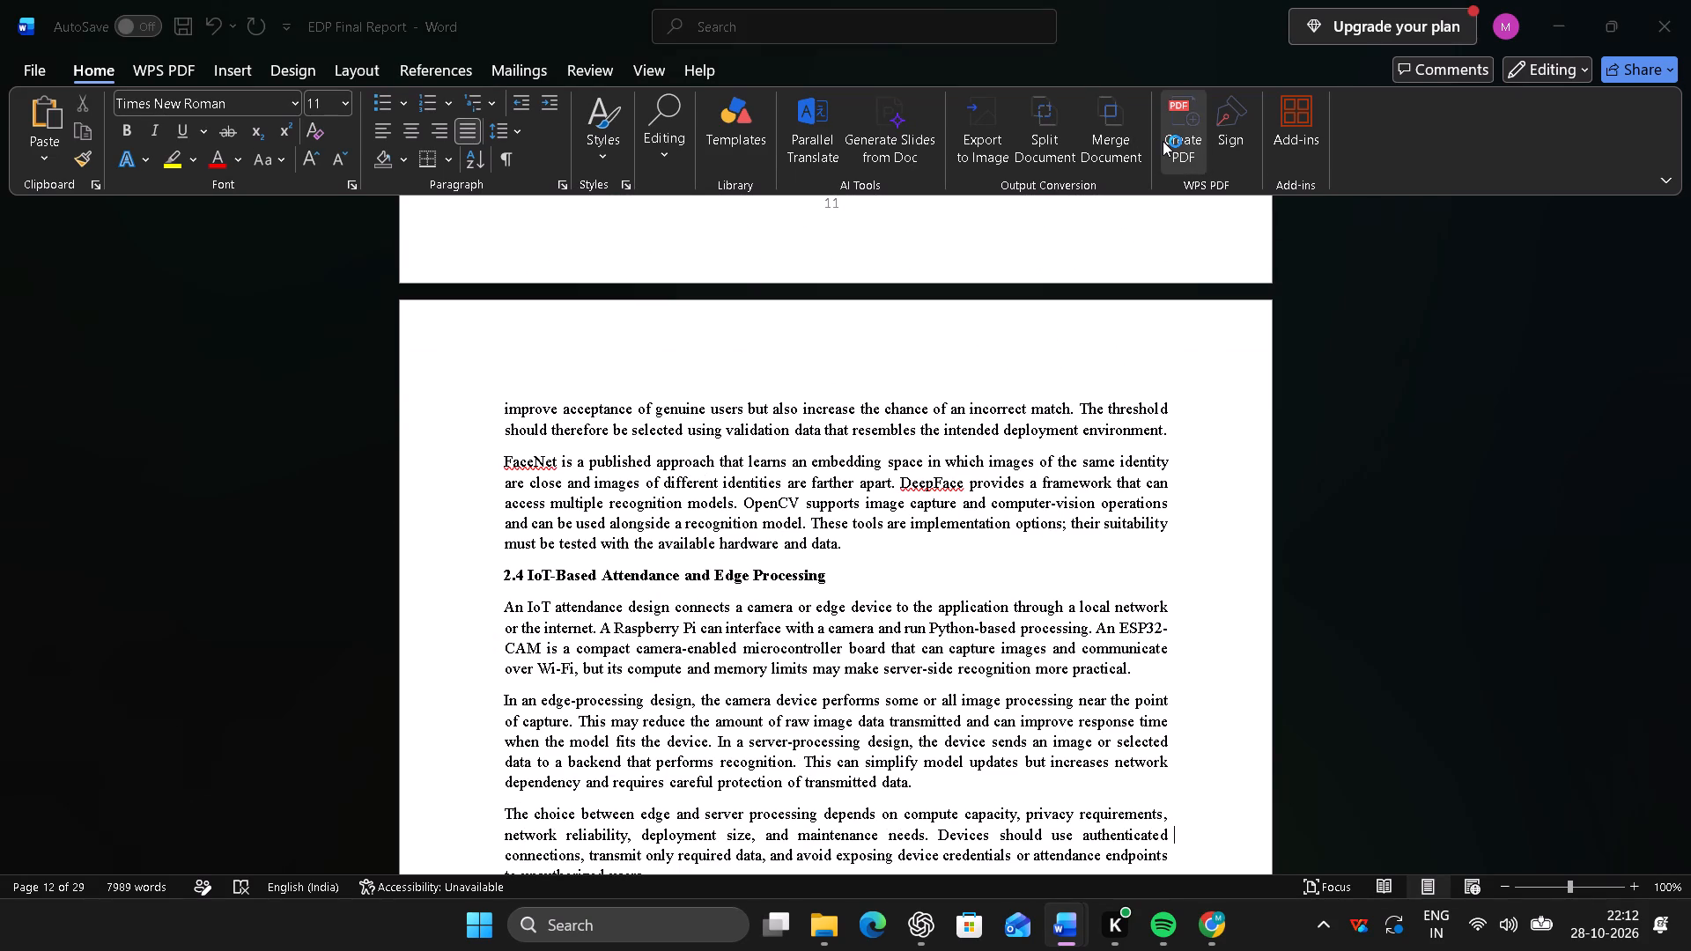
pyautogui.click(832, 512)
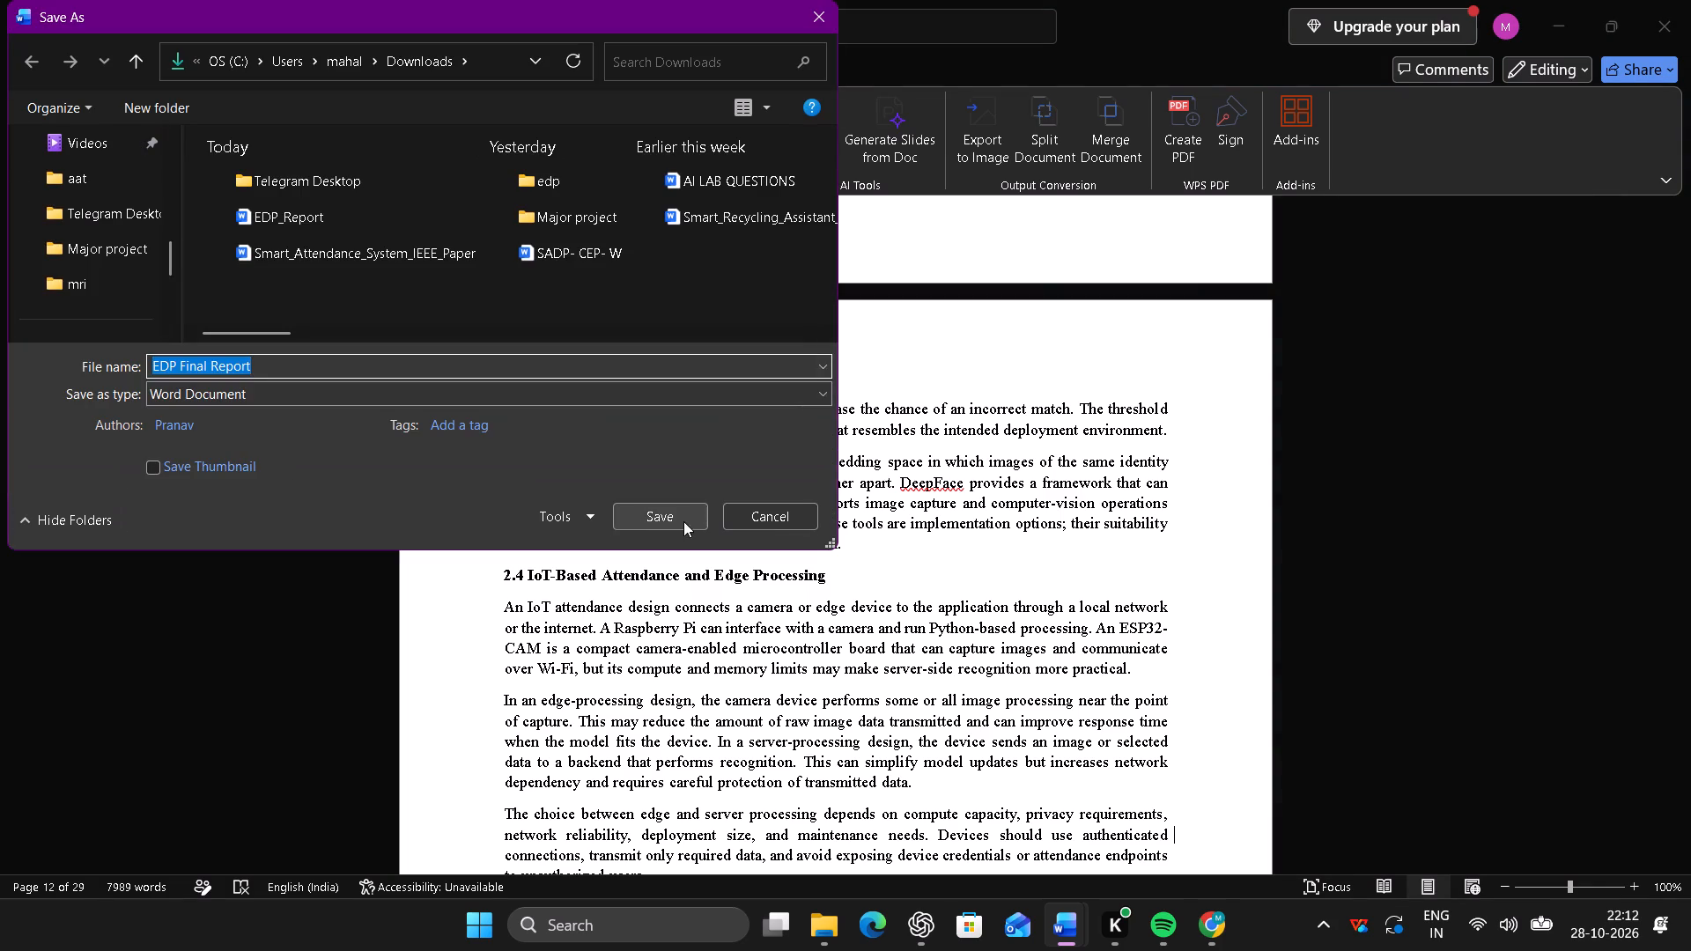
pyautogui.click(671, 520)
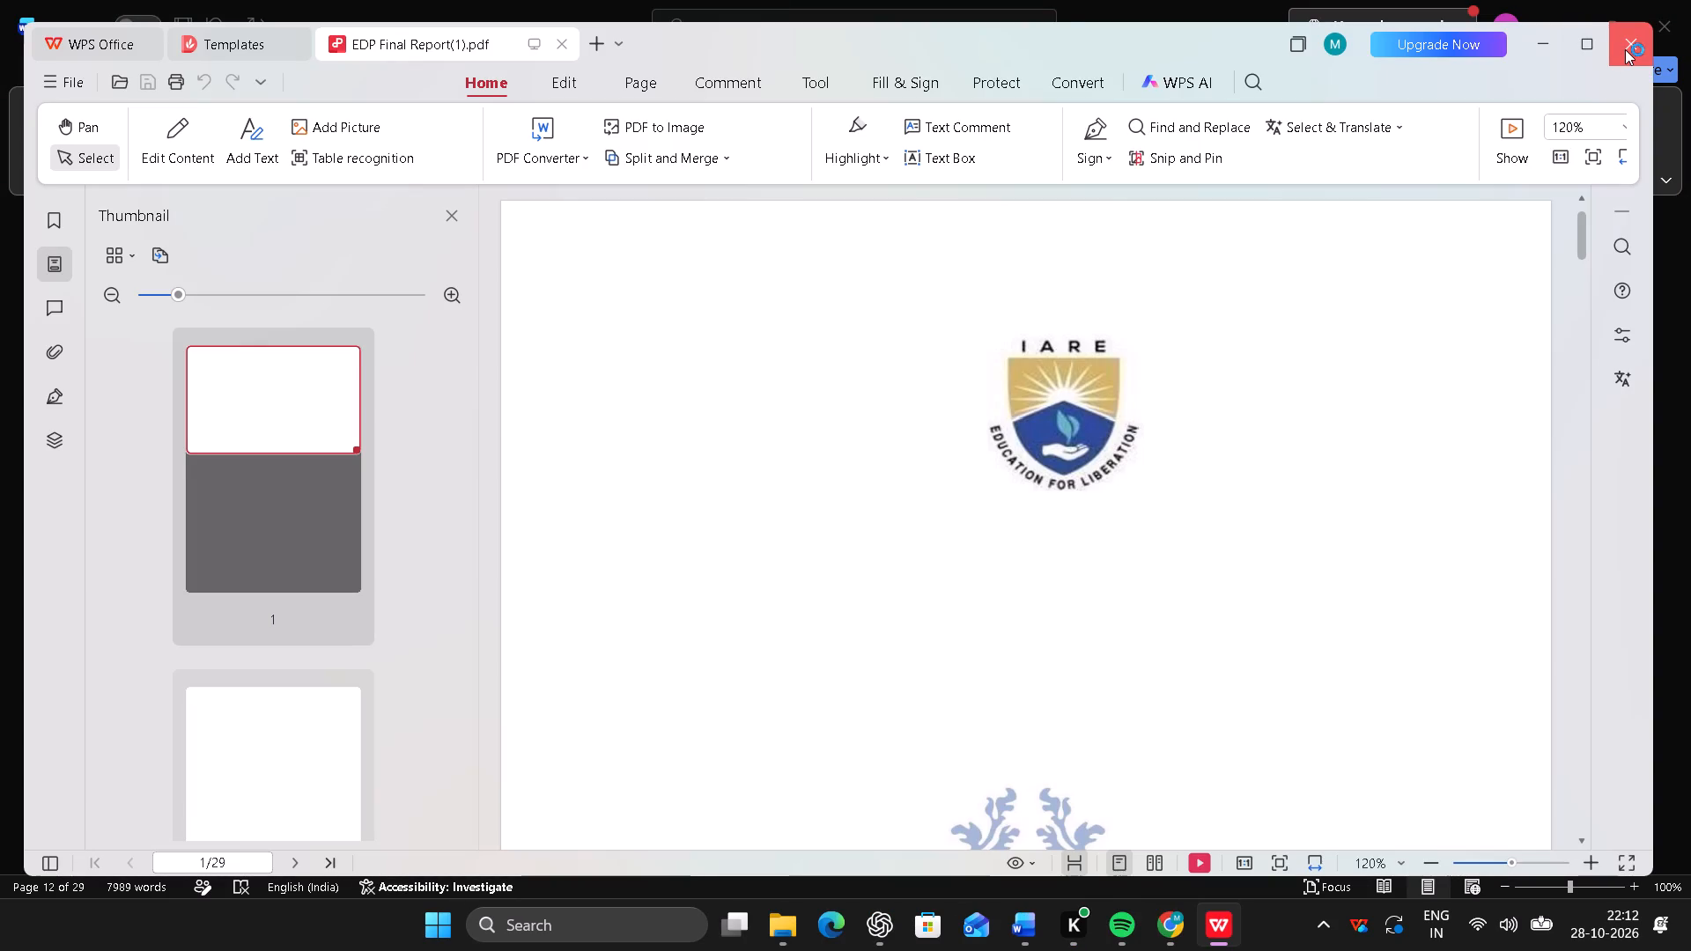
pyautogui.scroll(-20, 1282, 381)
pyautogui.scroll(-1, 1282, 381)
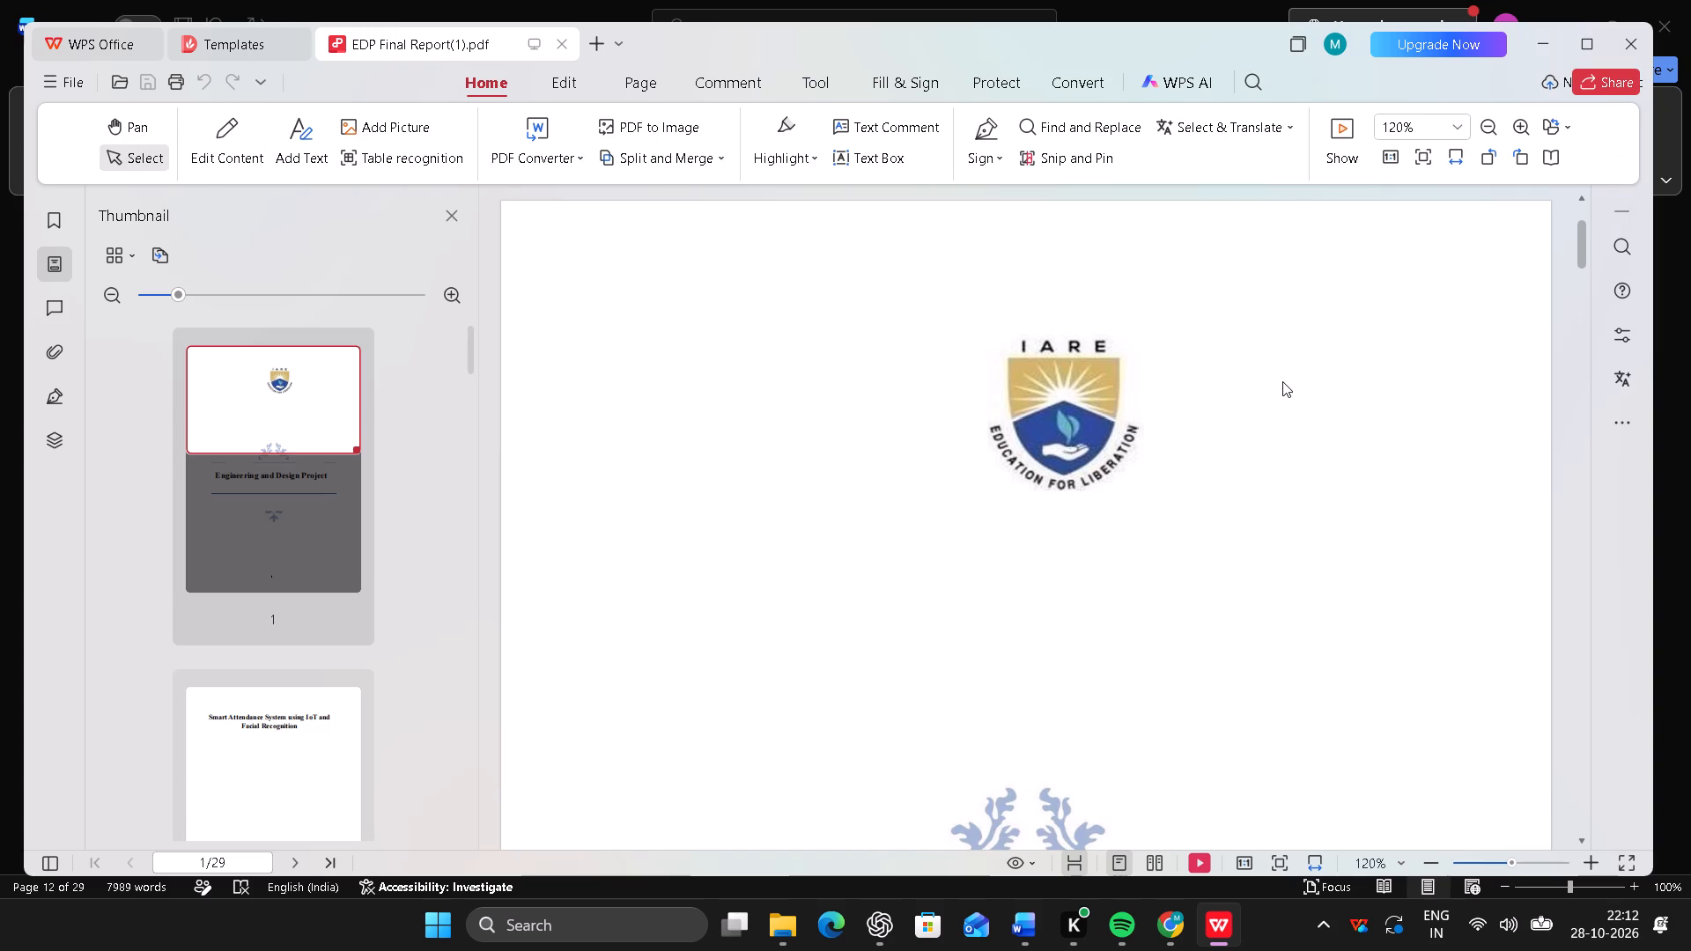
pyautogui.click(1632, 41)
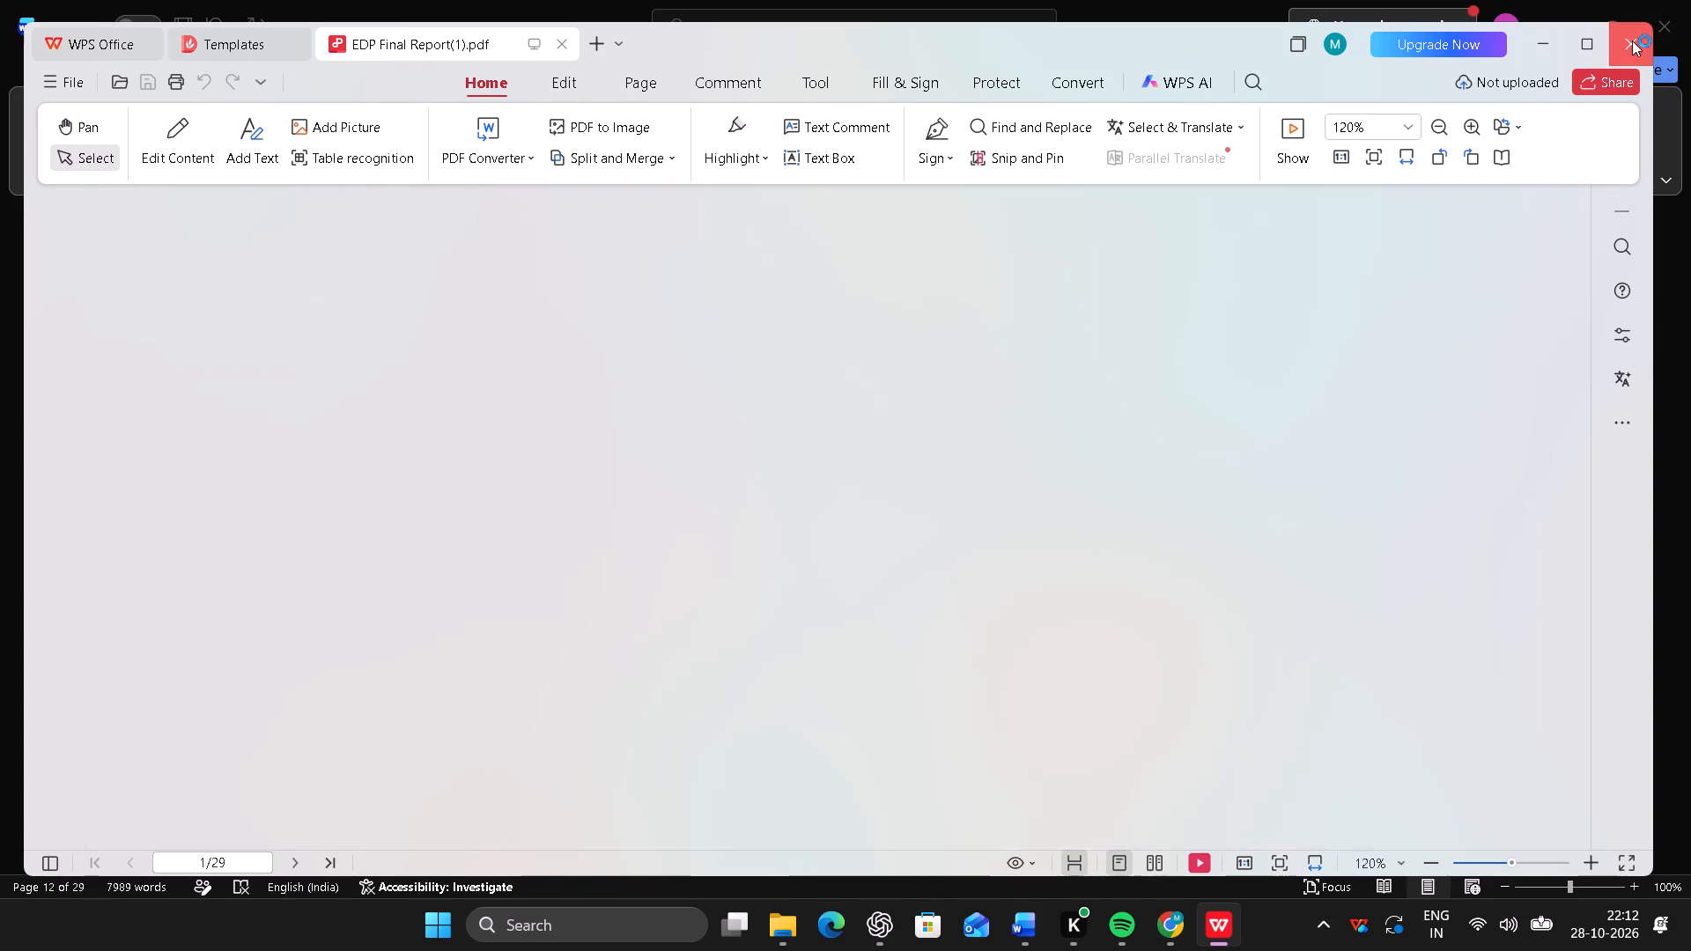